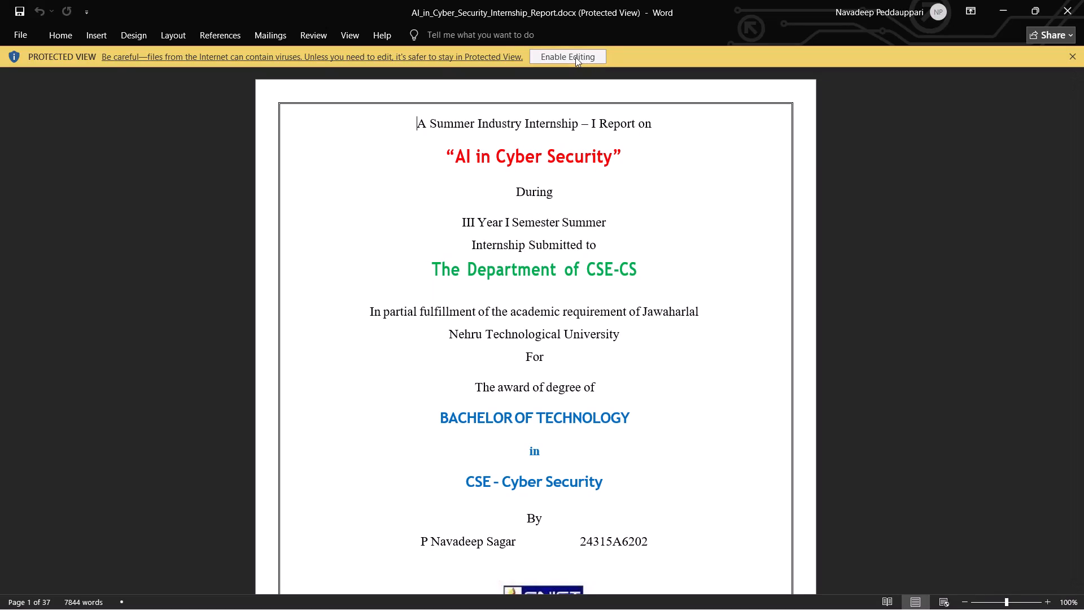
Enable editing of the report and change the study year on the cover page to IV.
{"action": "left_click", "coordinate": [575, 57]}
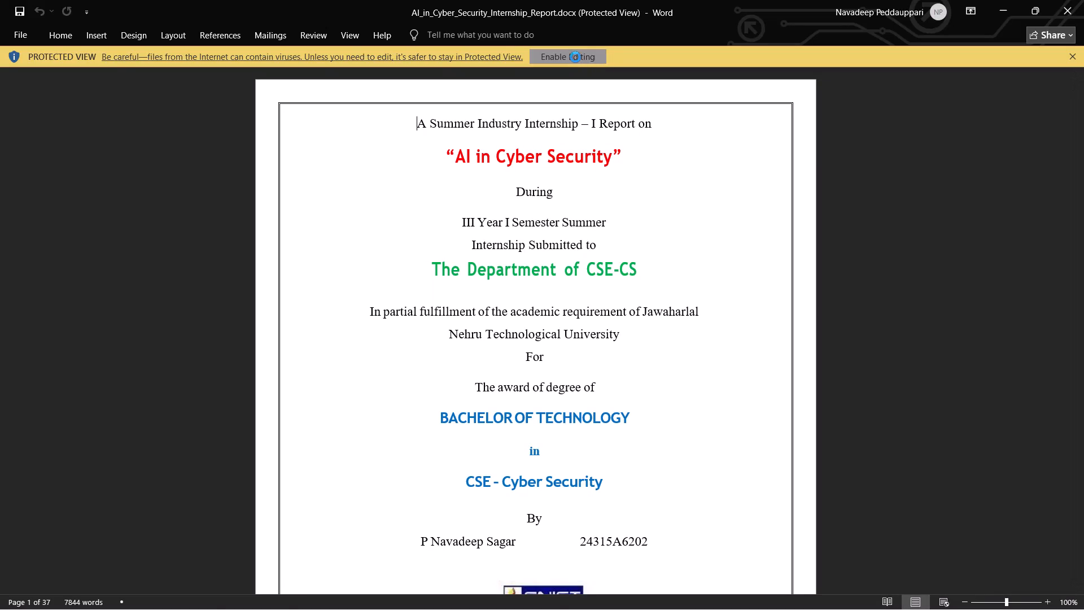
{"action": "scroll", "coordinate": [577, 177], "scroll_direction": "down", "scroll_amount": 1}
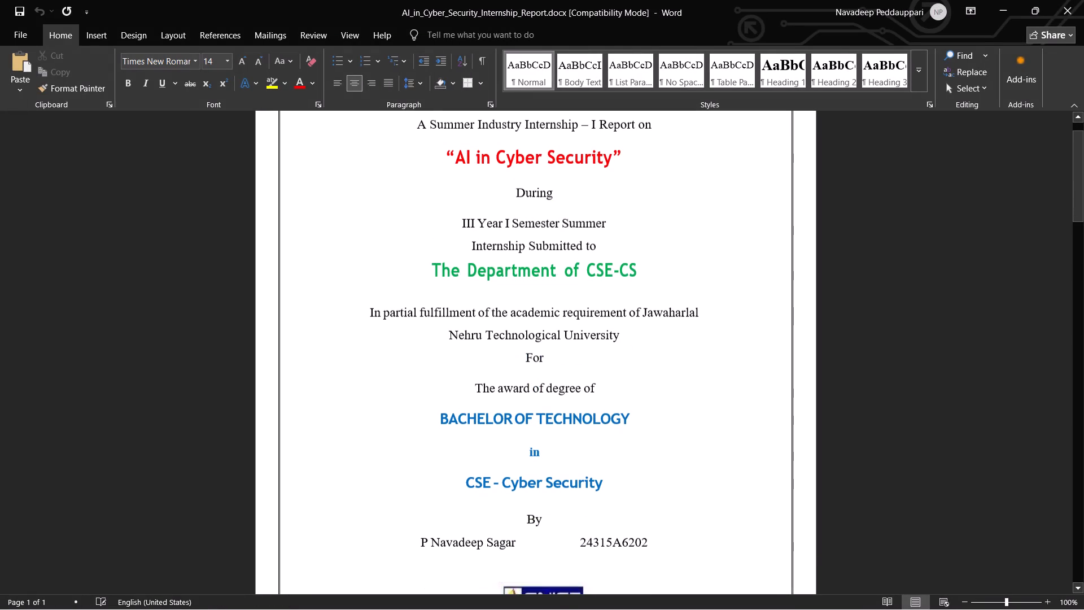
{"action": "left_click", "coordinate": [475, 223]}
{"action": "key", "text": "BackSpace"}
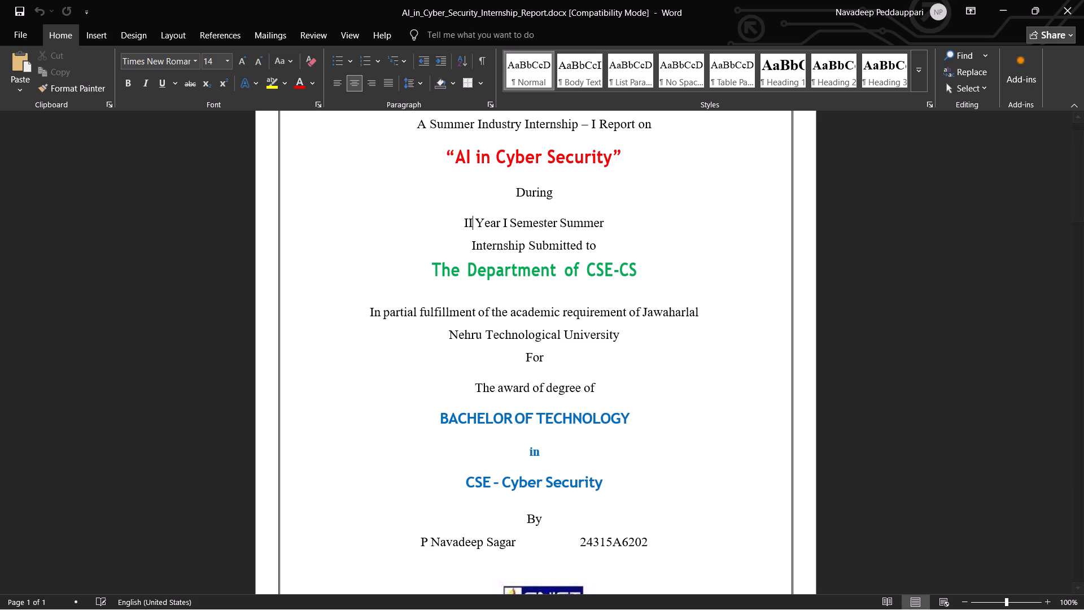
{"action": "key", "text": "BackSpace"}
{"action": "key", "text": "v"}
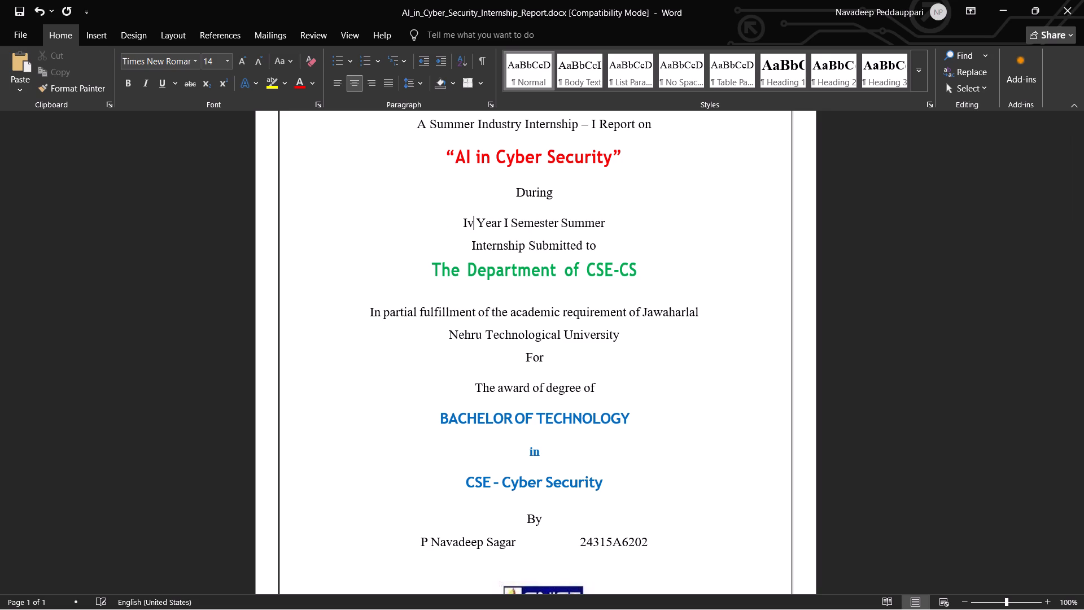
{"action": "key", "text": "BackSpace"}
{"action": "key", "text": "shift+v"}
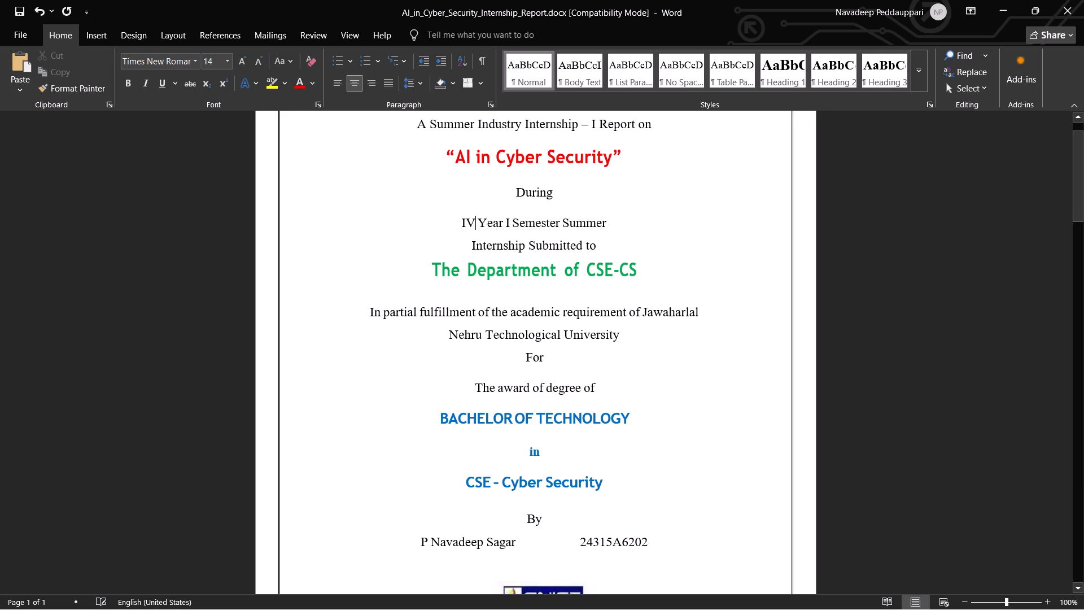
Remove the first-line indent of the institute address below the cover page logo, keeping a space between Yamnampet, and Ghatkesar.
{"action": "scroll", "coordinate": [590, 245], "scroll_direction": "down", "scroll_amount": 2}
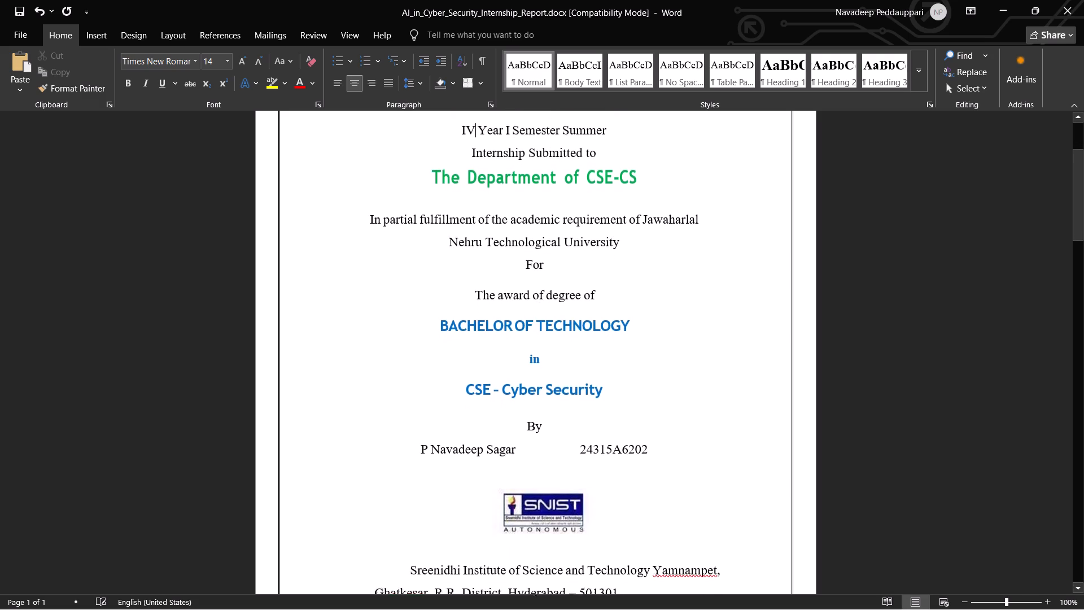
{"action": "scroll", "coordinate": [590, 245], "scroll_direction": "down", "scroll_amount": 3}
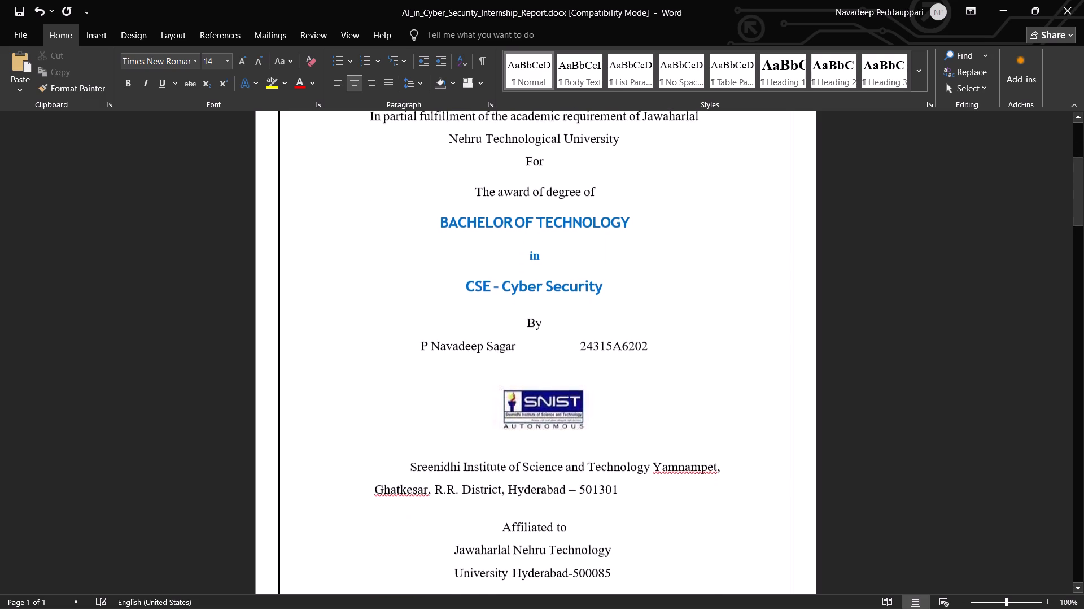
{"action": "scroll", "coordinate": [590, 245], "scroll_direction": "down", "scroll_amount": 2}
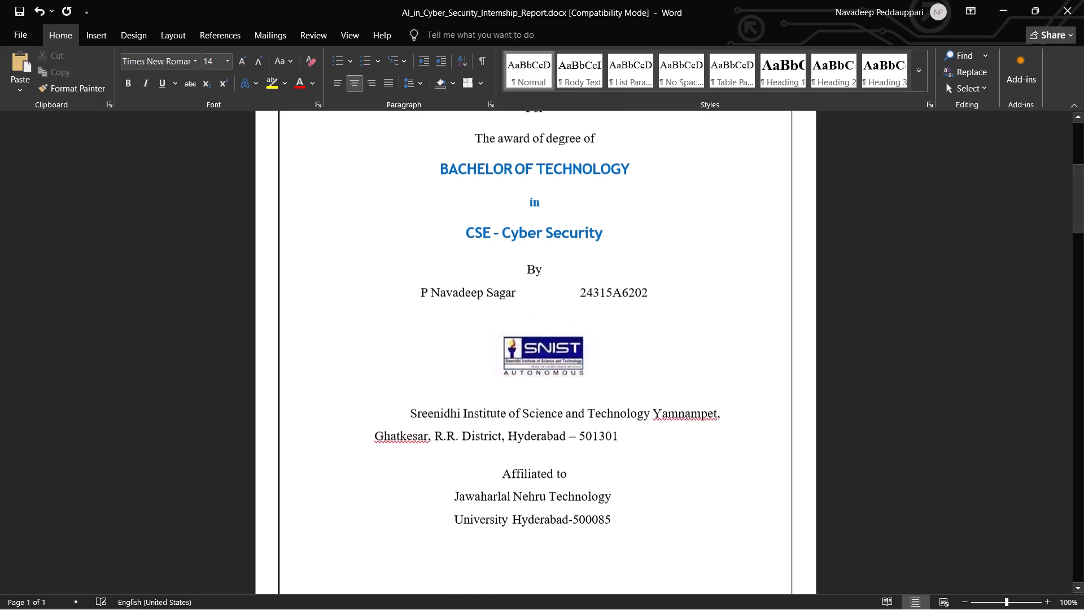
{"action": "scroll", "coordinate": [590, 245], "scroll_direction": "down", "scroll_amount": 2}
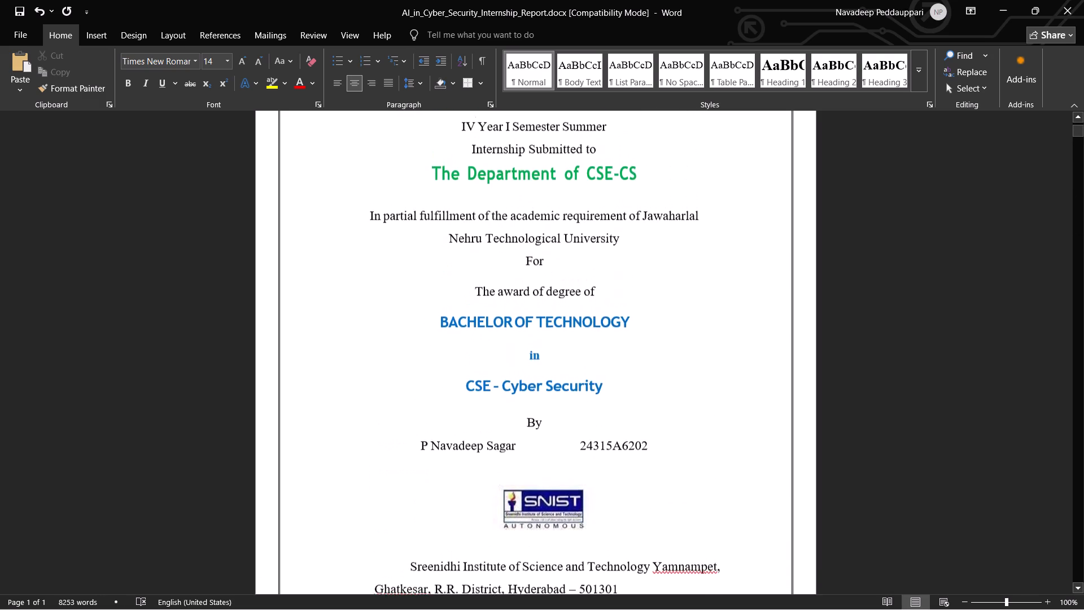
{"action": "scroll", "coordinate": [590, 245], "scroll_direction": "down", "scroll_amount": 1}
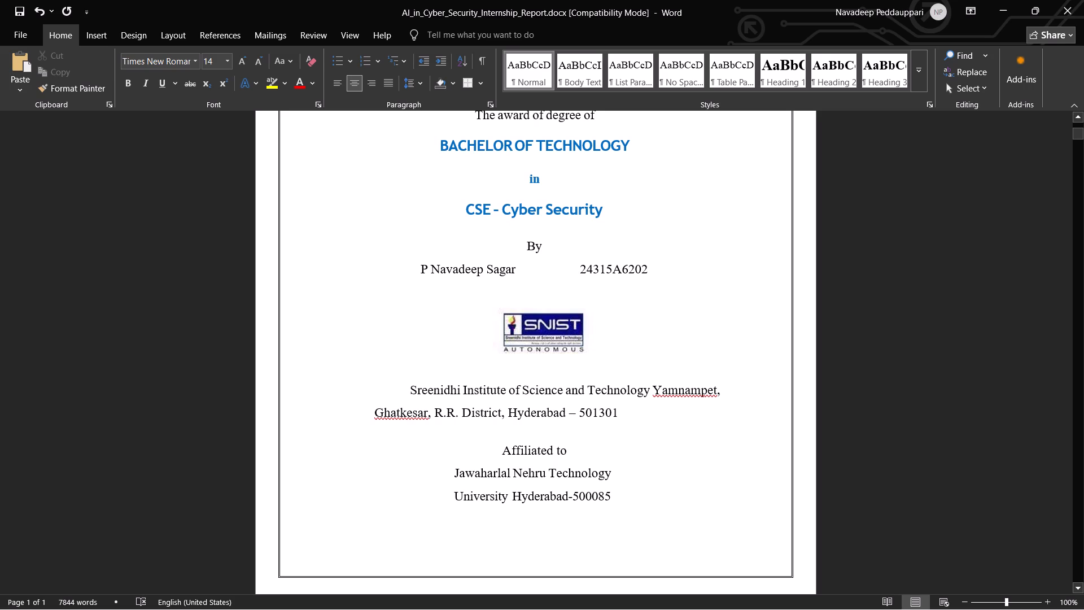
{"action": "left_click", "coordinate": [375, 419]}
{"action": "key", "text": "BackSpace"}
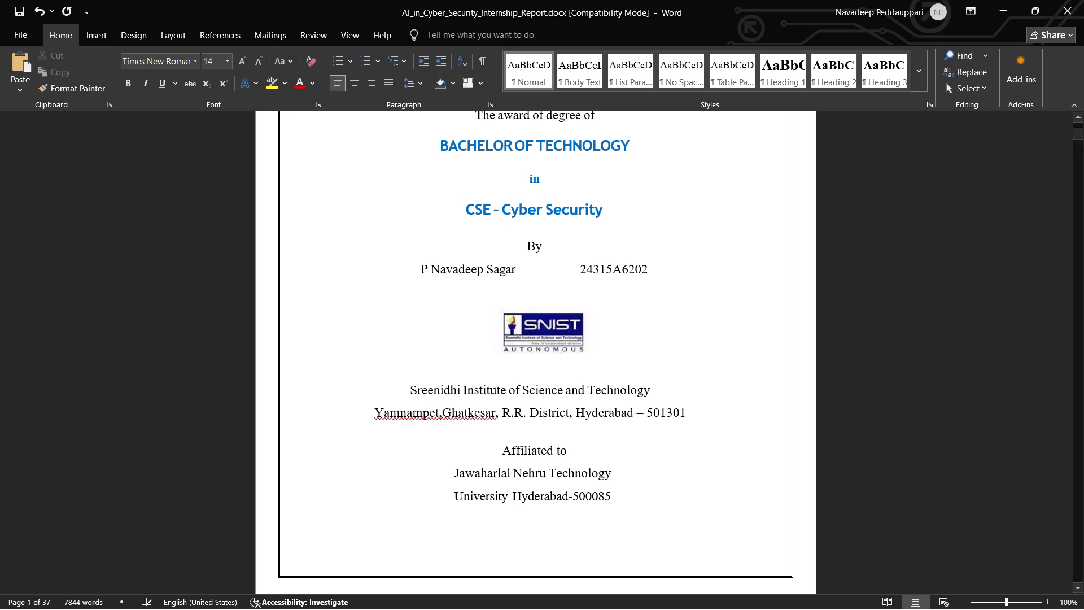
{"action": "key", "text": "space"}
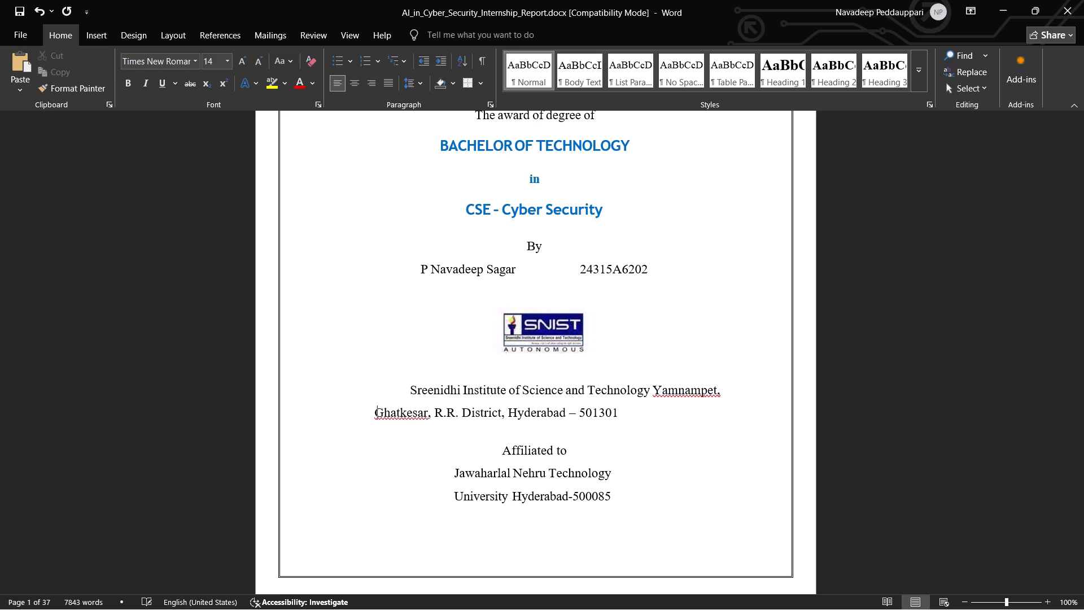
{"action": "key", "text": "BackSpace"}
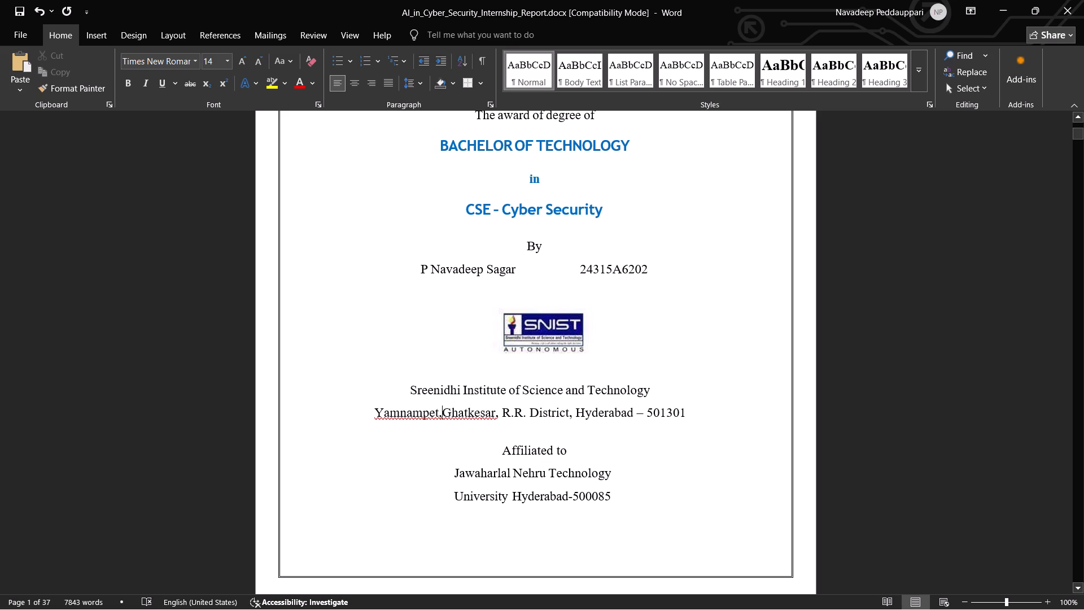
{"action": "left_click", "coordinate": [410, 389]}
{"action": "key", "text": "BackSpace"}
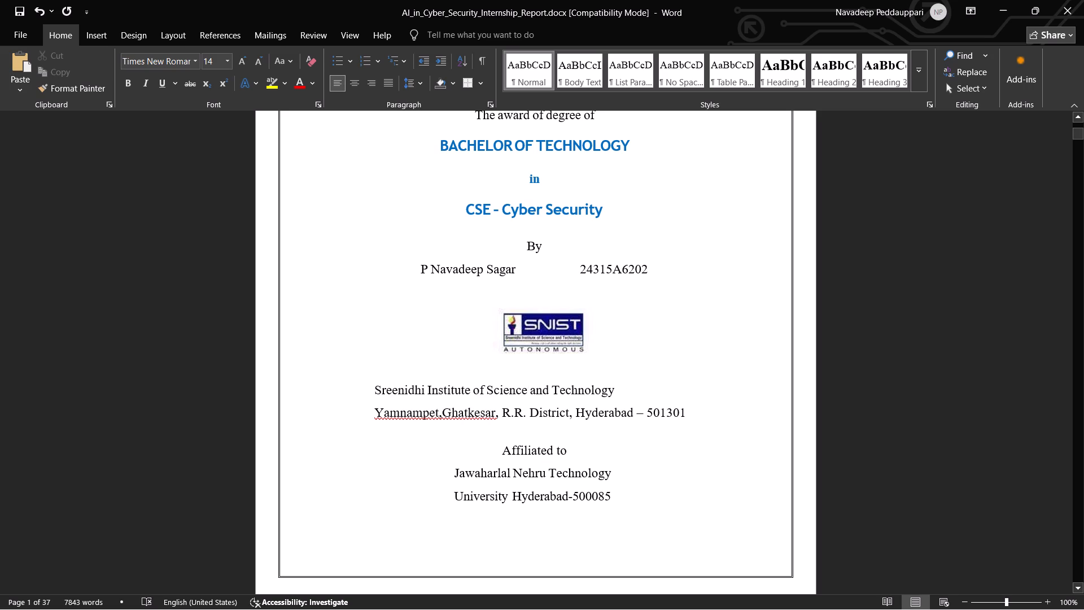
{"action": "left_click", "coordinate": [444, 413]}
{"action": "key", "text": "space"}
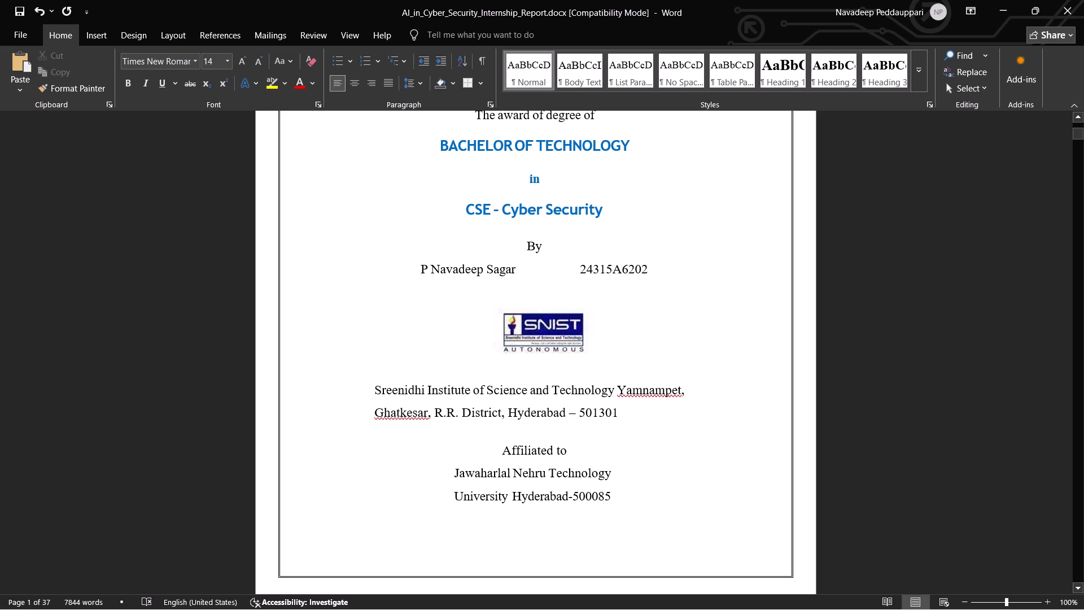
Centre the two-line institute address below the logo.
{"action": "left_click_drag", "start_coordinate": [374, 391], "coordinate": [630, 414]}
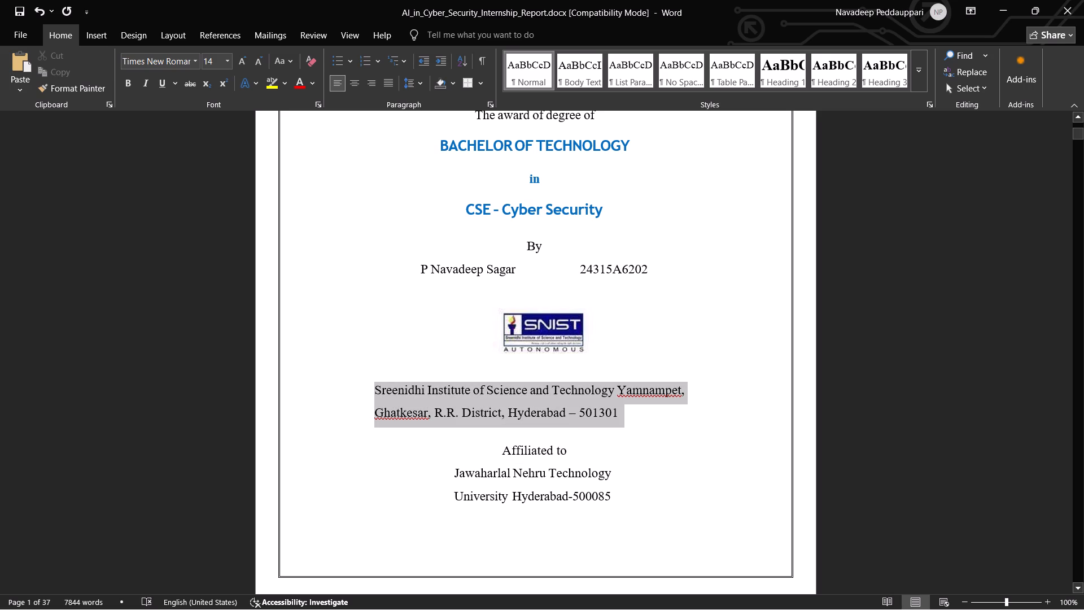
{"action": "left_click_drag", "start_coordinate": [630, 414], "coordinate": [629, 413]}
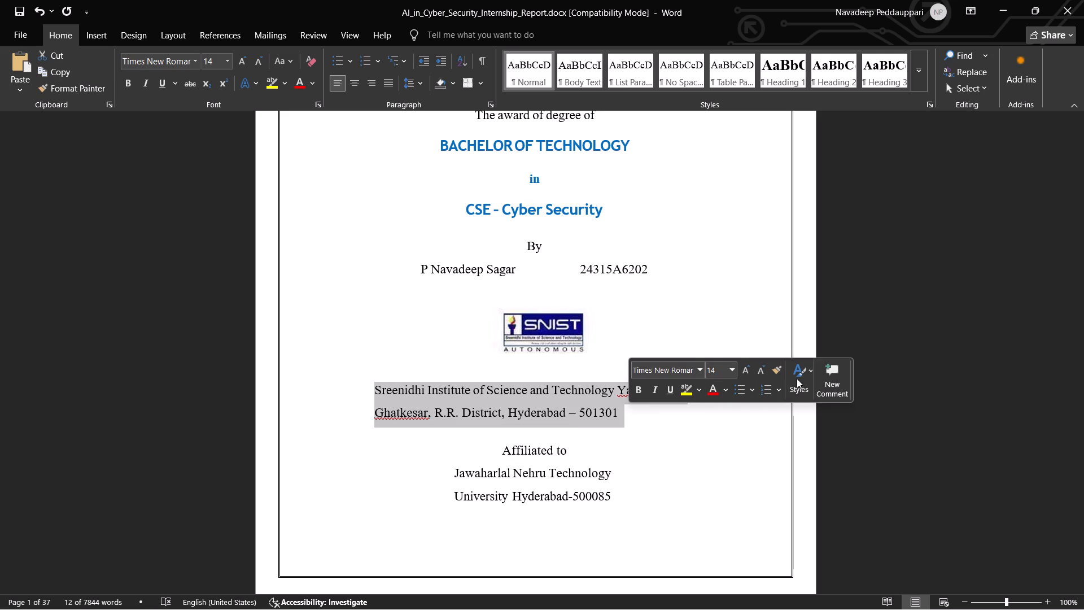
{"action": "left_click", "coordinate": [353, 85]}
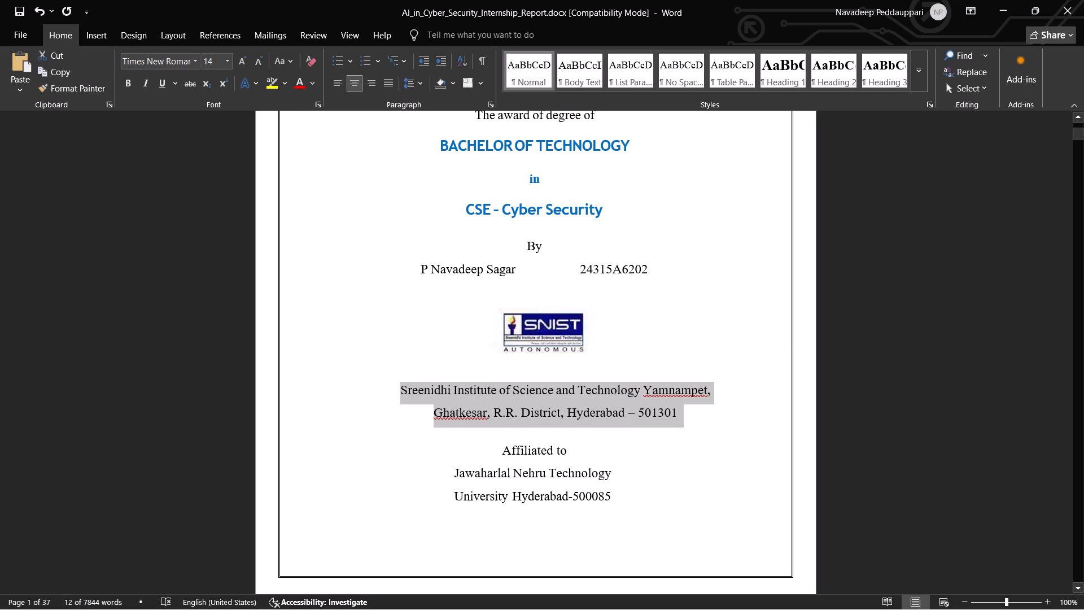
Clear the left indent of the institute address, keep it on its own line below the logo, and centre it.
{"action": "left_click", "coordinate": [399, 386]}
{"action": "key", "text": "BackSpace"}
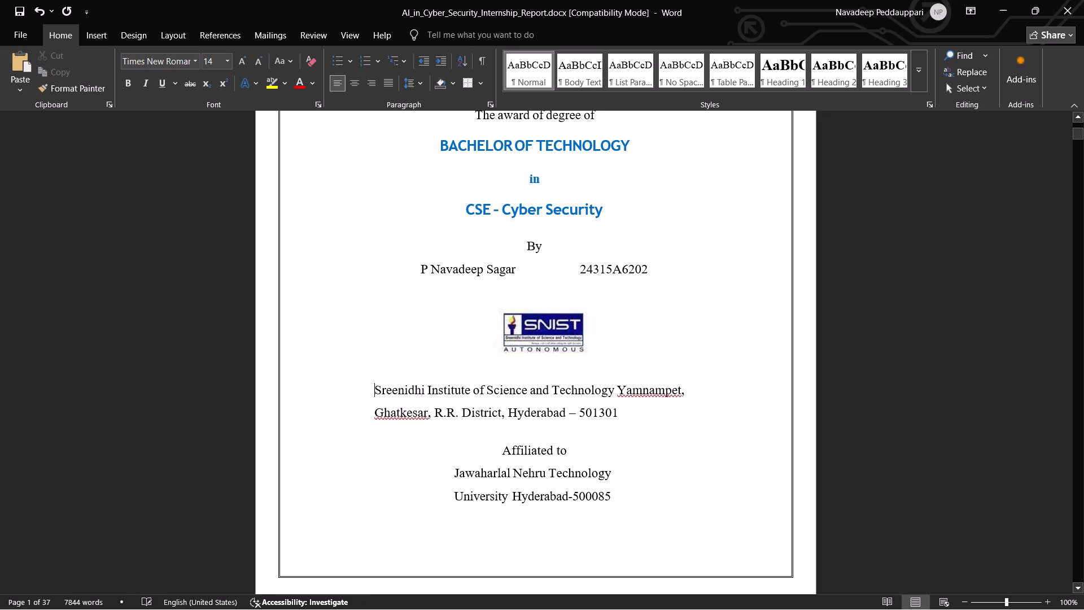
{"action": "key", "text": "BackSpace"}
{"action": "key", "text": "BackSpace"}
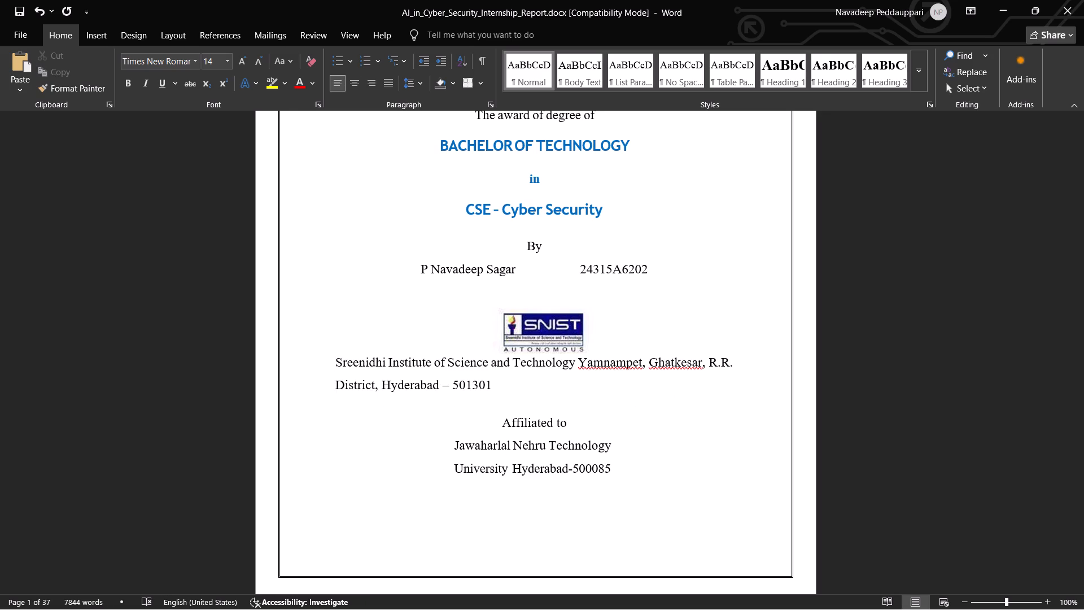
{"action": "key", "text": "Return"}
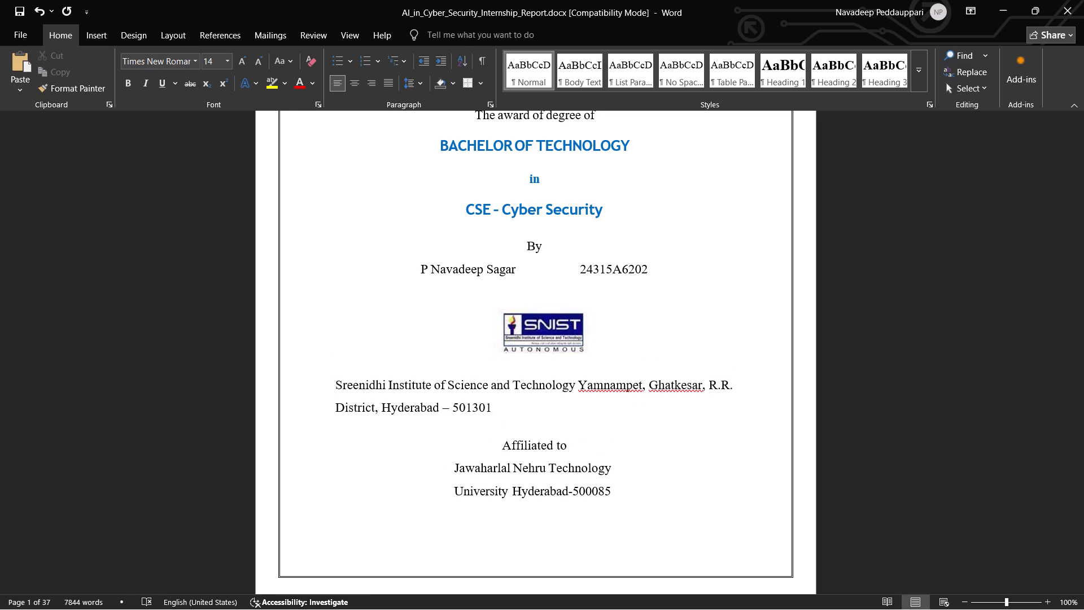
{"action": "left_click_drag", "start_coordinate": [338, 384], "coordinate": [497, 409]}
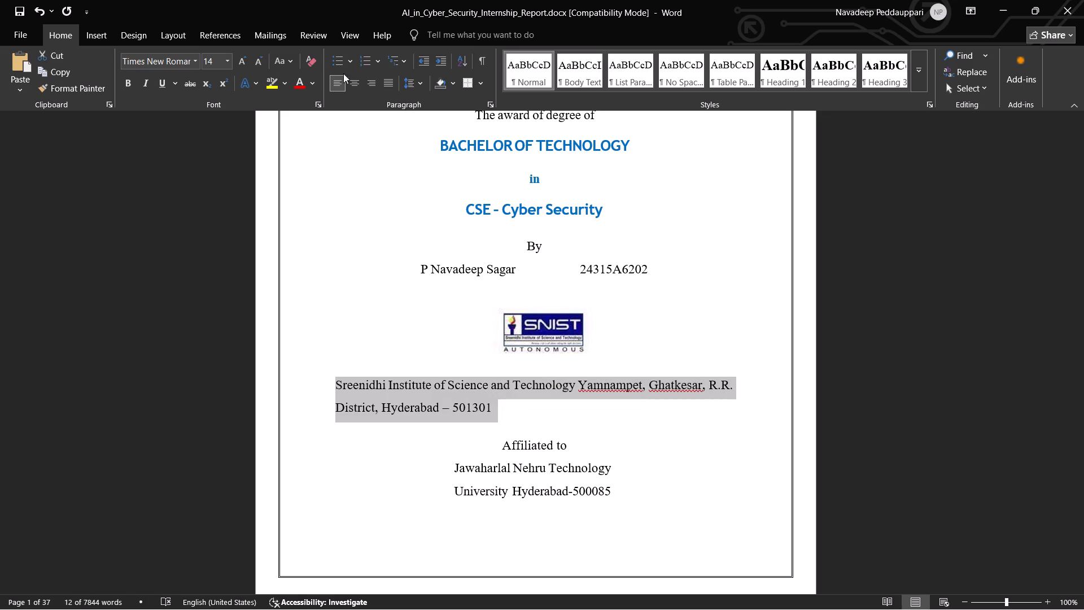
{"action": "left_click", "coordinate": [355, 84]}
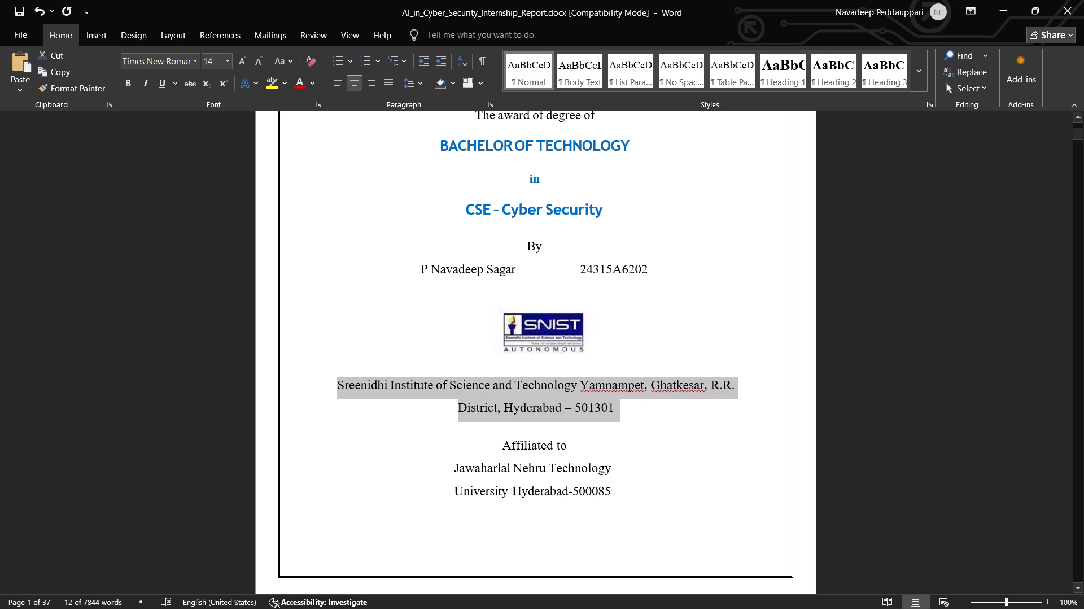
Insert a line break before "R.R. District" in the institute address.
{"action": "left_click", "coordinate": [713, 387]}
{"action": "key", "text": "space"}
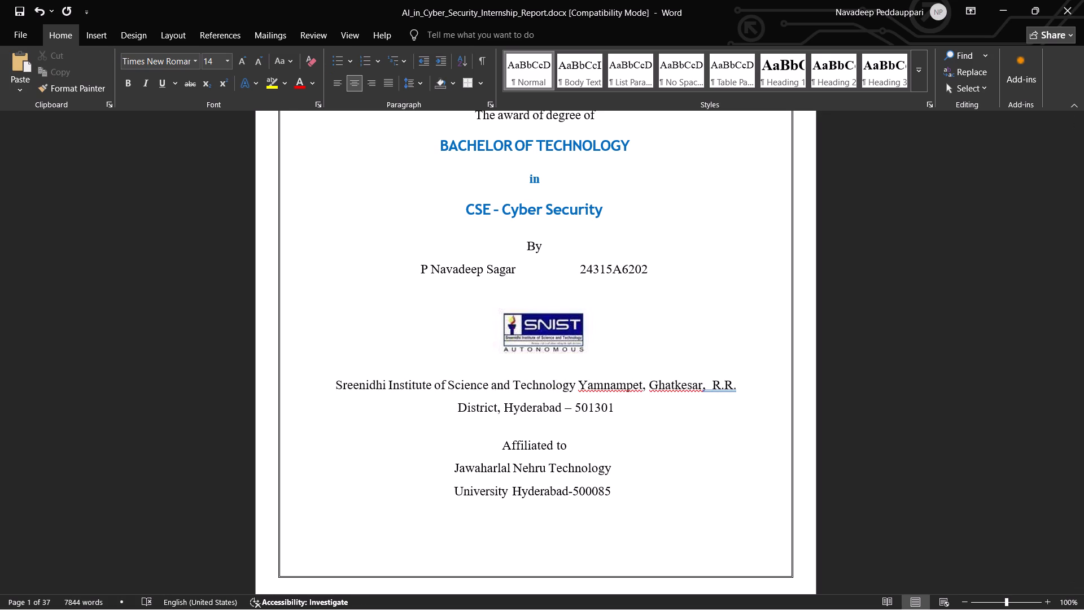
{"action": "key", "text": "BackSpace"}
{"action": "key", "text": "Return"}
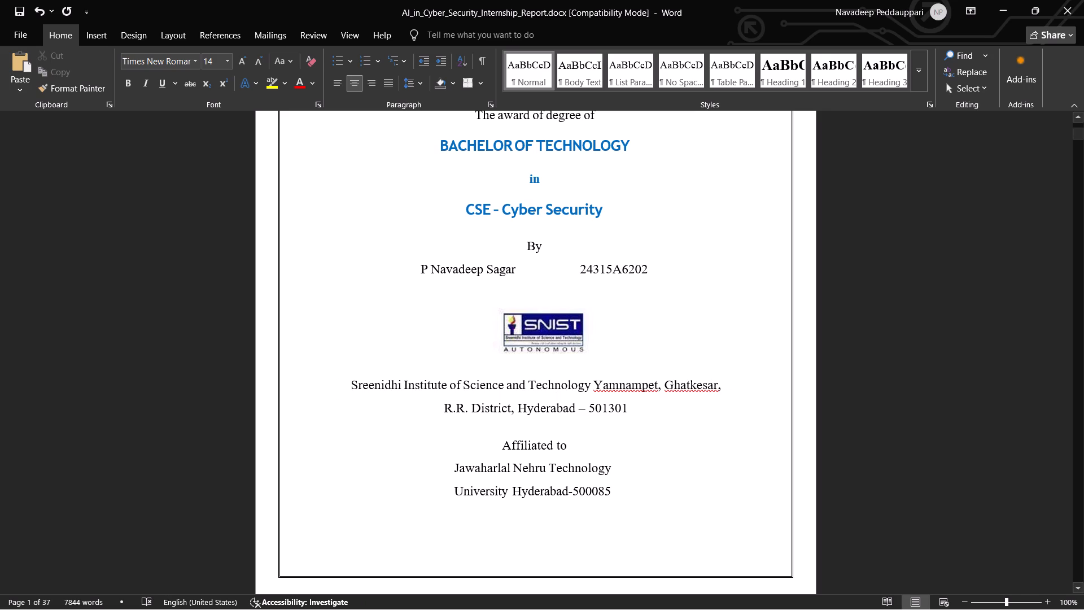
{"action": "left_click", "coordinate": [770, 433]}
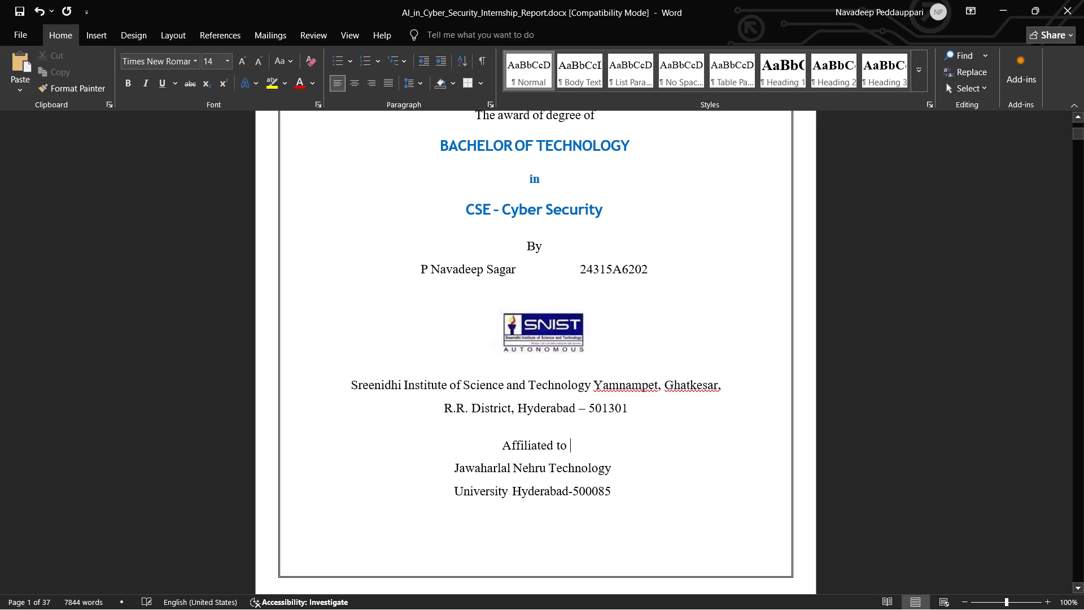
Insert a line break before "Ghatkesar" in the institute address.
{"action": "left_click", "coordinate": [666, 386]}
{"action": "key", "text": "space"}
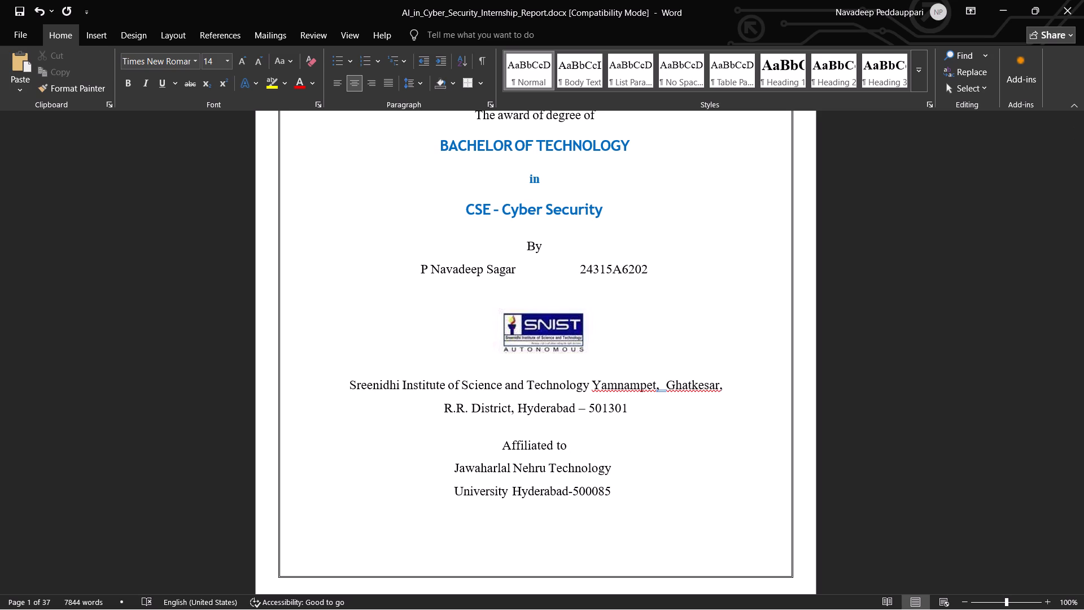
{"action": "key", "text": "BackSpace"}
{"action": "key", "text": "Return"}
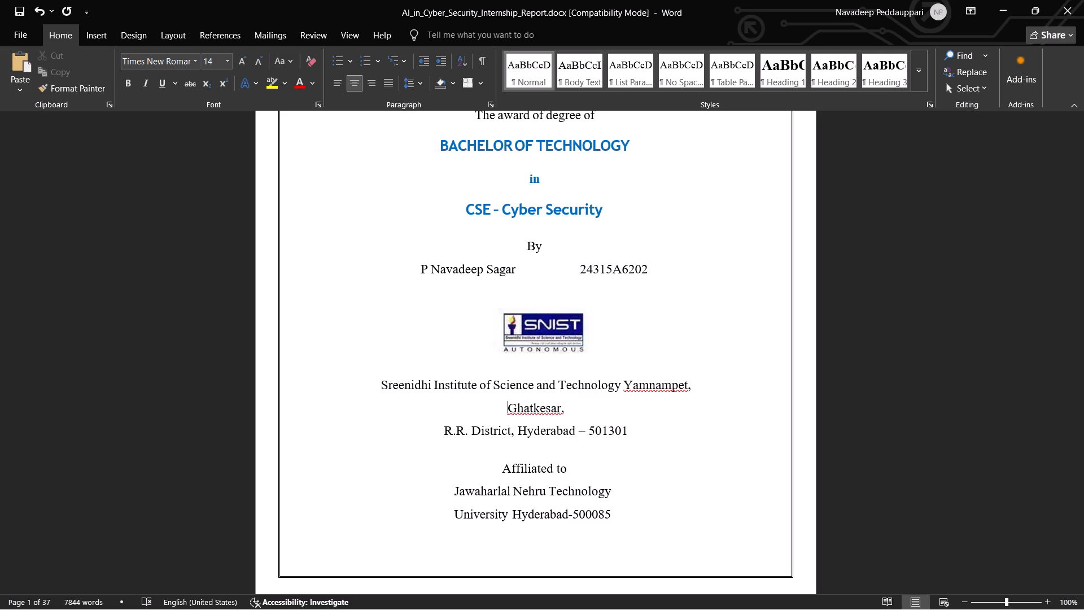
Join the "R.R. District, Hyderabad – 501301" line onto the end of the "Ghatkesar," line.
{"action": "key", "text": "Down"}
{"action": "key", "text": "Left"}
{"action": "key", "text": "Left"}
{"action": "key", "text": "Left"}
{"action": "key", "text": "Left"}
{"action": "key", "text": "Left"}
{"action": "key", "text": "Left"}
{"action": "key", "text": "Left"}
{"action": "key", "text": "Left"}
{"action": "key", "text": "Left"}
{"action": "key", "text": "Left"}
{"action": "key", "text": "Left"}
{"action": "key", "text": "Left"}
{"action": "key", "text": "BackSpace"}
{"action": "key", "text": "BackSpace"}
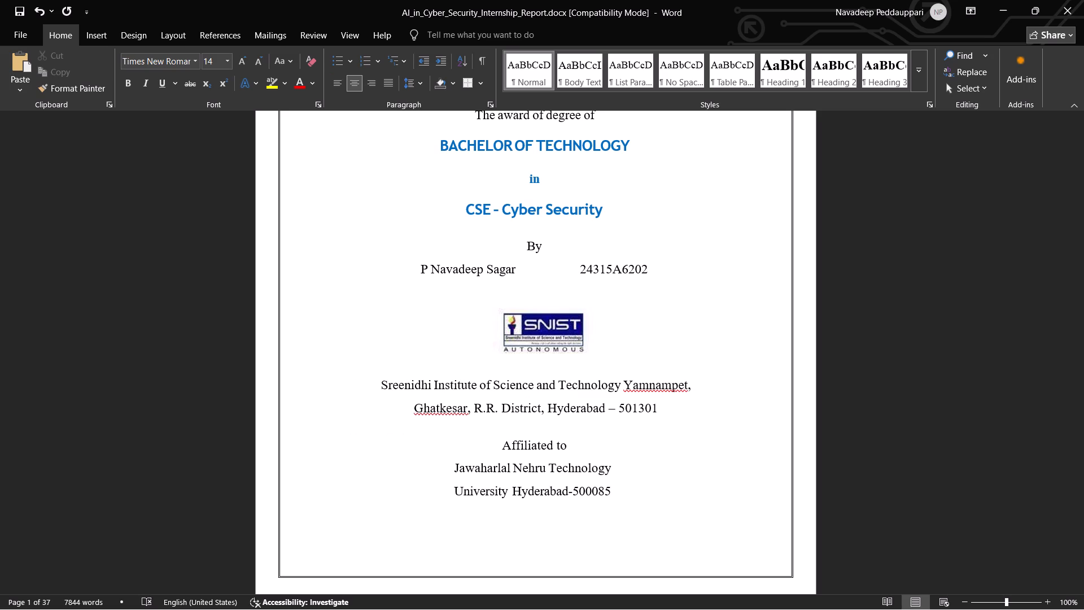
Save the report document.
{"action": "key", "text": "ctrl+s"}
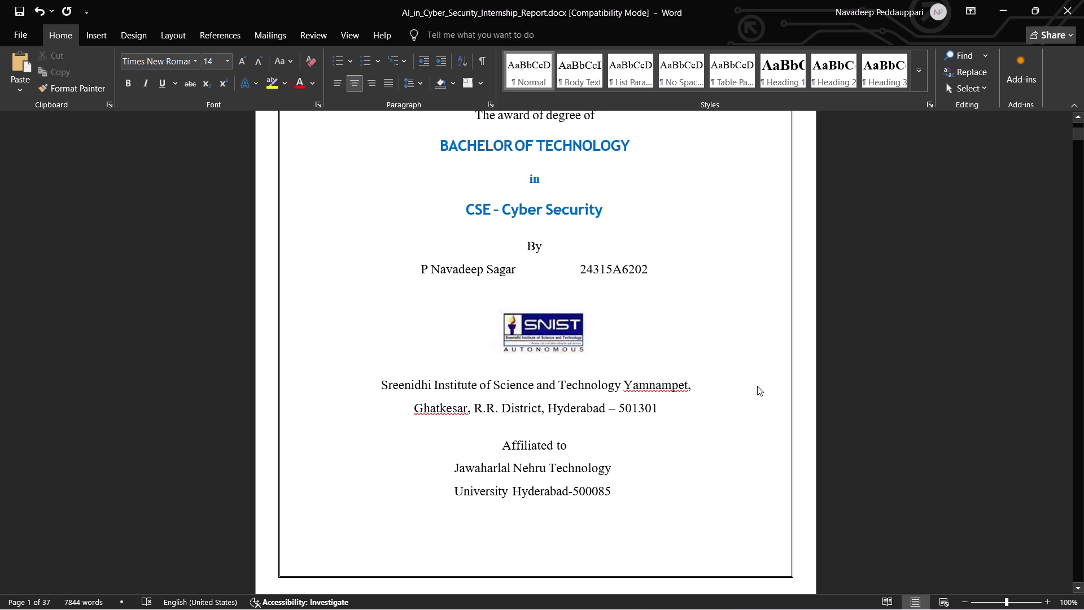
Examine the edited cover page and the certificate page that follows it.
{"action": "scroll", "coordinate": [687, 373], "scroll_direction": "up", "scroll_amount": 6}
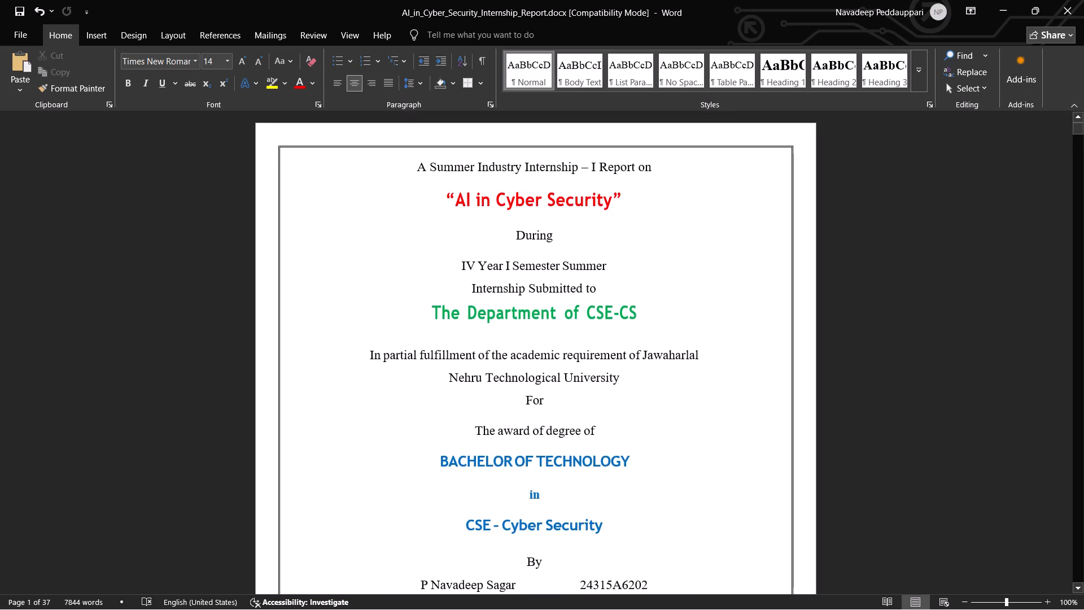
{"action": "scroll", "coordinate": [687, 373], "scroll_direction": "down", "scroll_amount": 5}
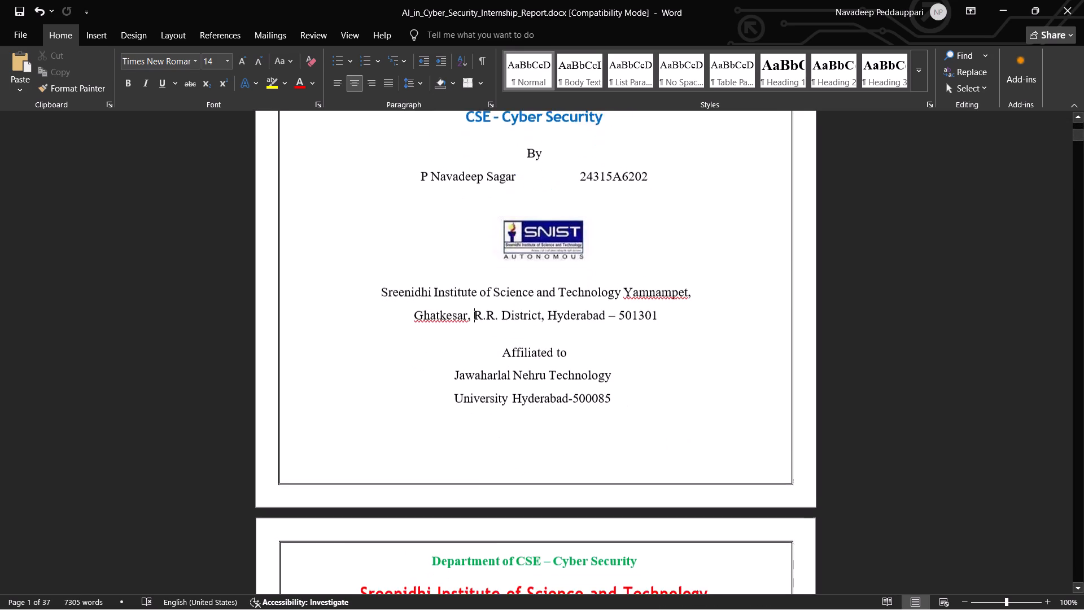
{"action": "scroll", "coordinate": [687, 373], "scroll_direction": "down", "scroll_amount": 1}
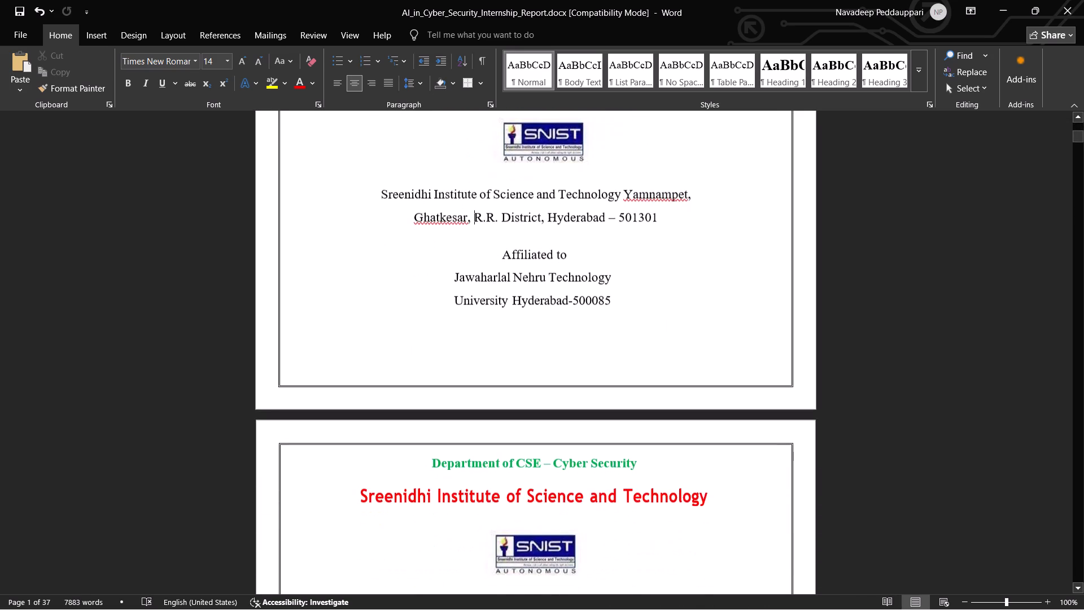
{"action": "scroll", "coordinate": [687, 373], "scroll_direction": "down", "scroll_amount": 3}
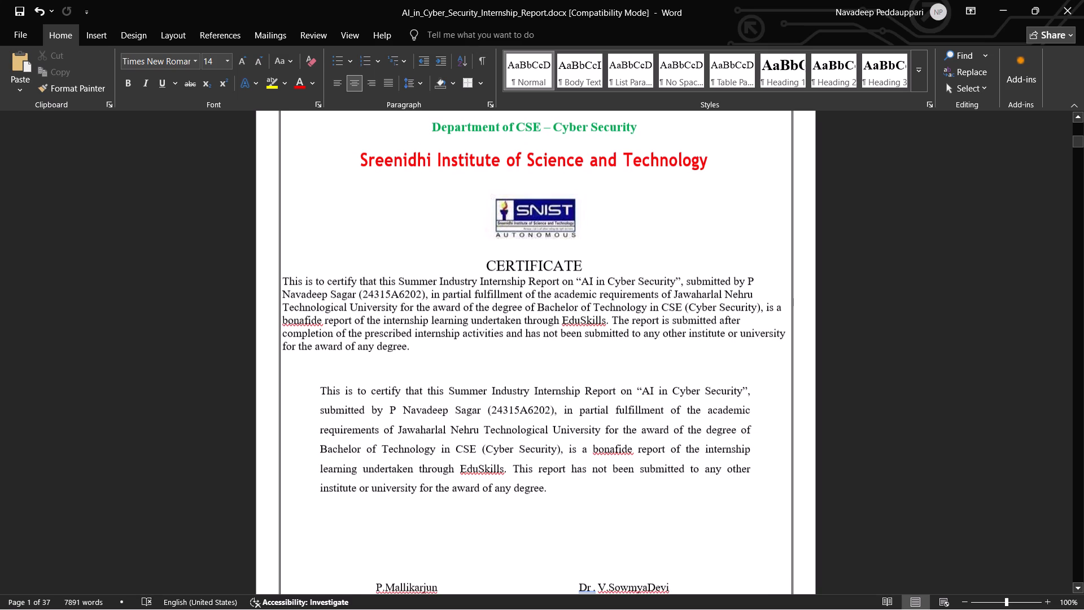
{"action": "scroll", "coordinate": [687, 373], "scroll_direction": "down", "scroll_amount": 1}
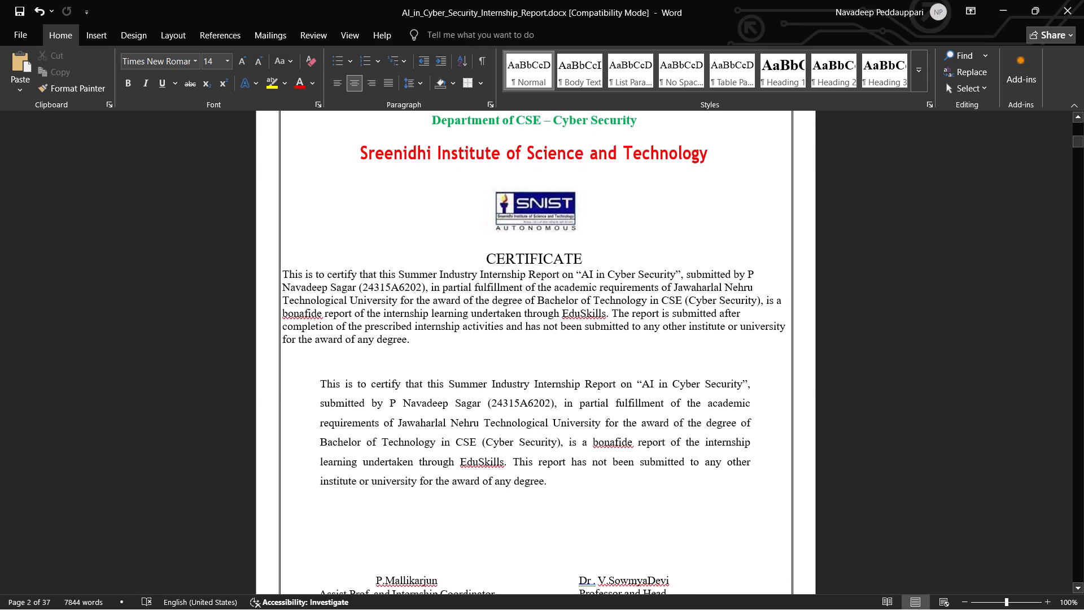
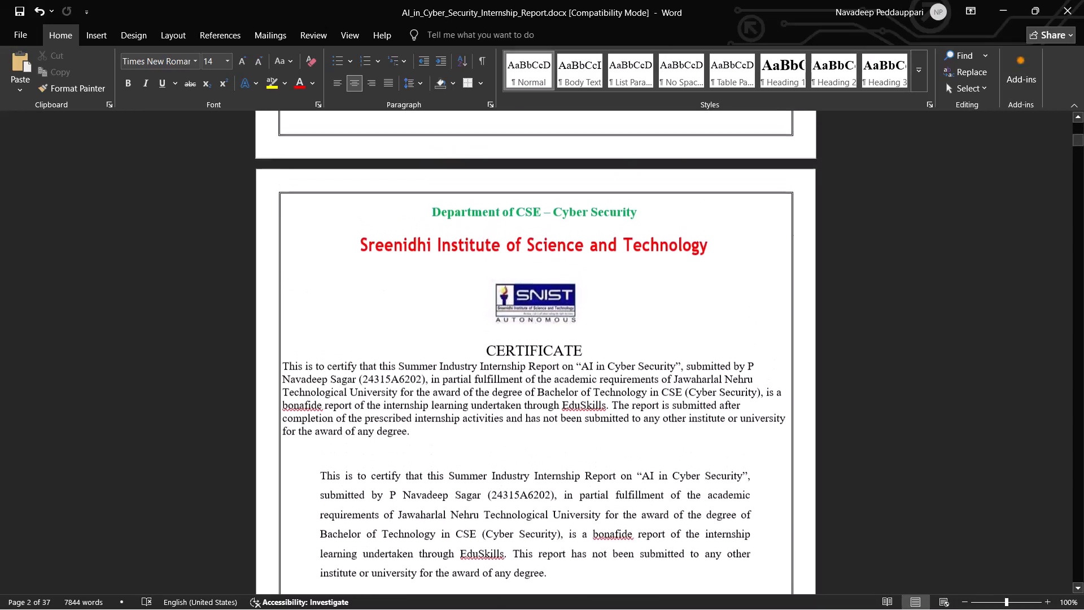
Examine the AI in Cyber Security report's cover page, certificate page and internship completion certificate page.
{"action": "scroll", "coordinate": [671, 378], "scroll_direction": "down", "scroll_amount": 2}
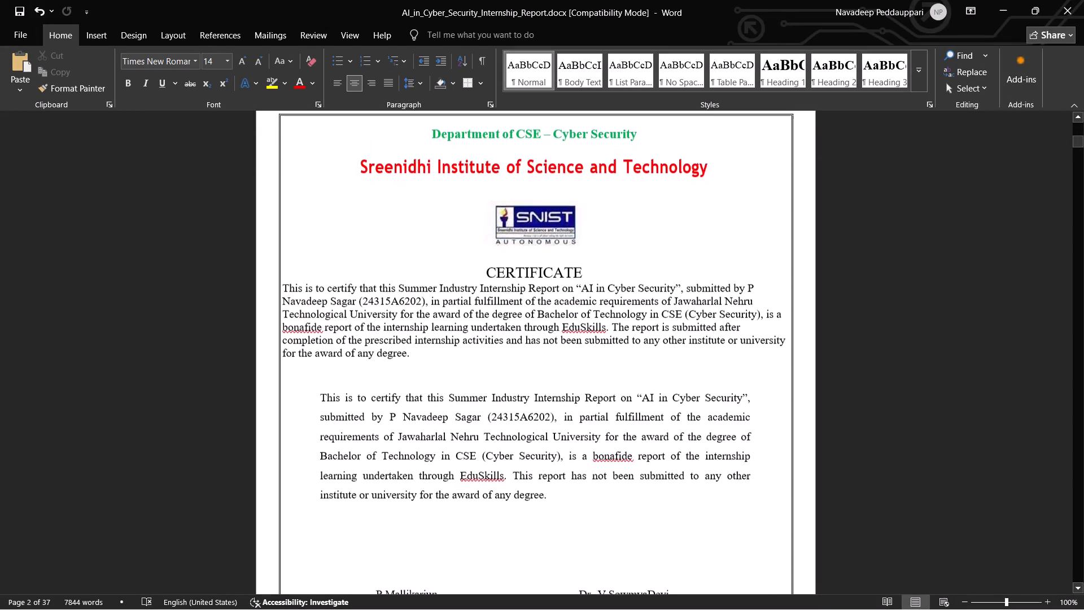
{"action": "scroll", "coordinate": [671, 378], "scroll_direction": "down", "scroll_amount": 7}
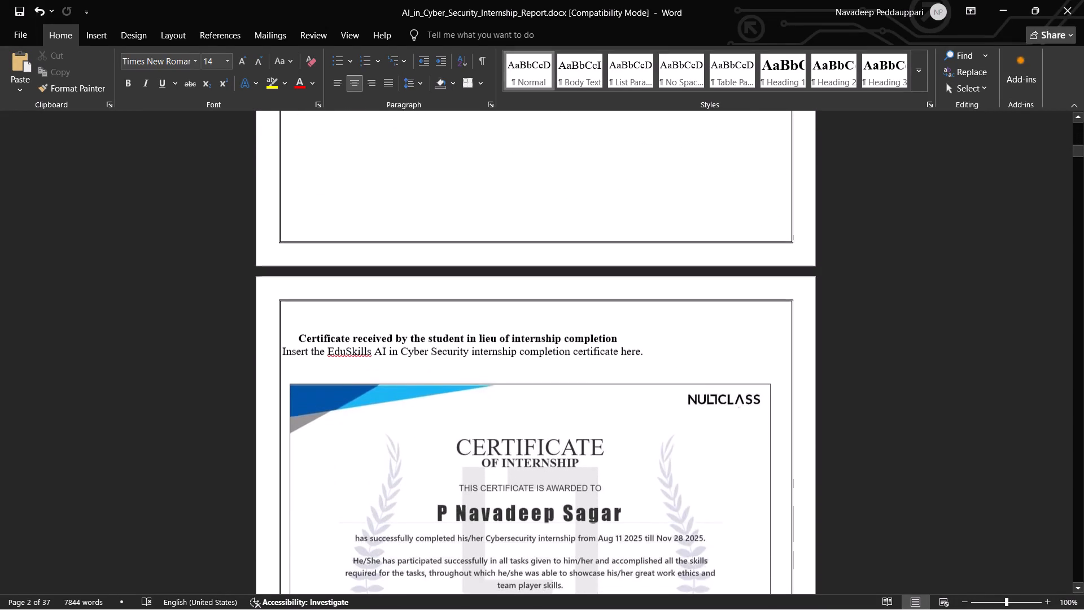
{"action": "scroll", "coordinate": [671, 378], "scroll_direction": "down", "scroll_amount": 2}
{"action": "scroll", "coordinate": [671, 378], "scroll_direction": "up", "scroll_amount": 14}
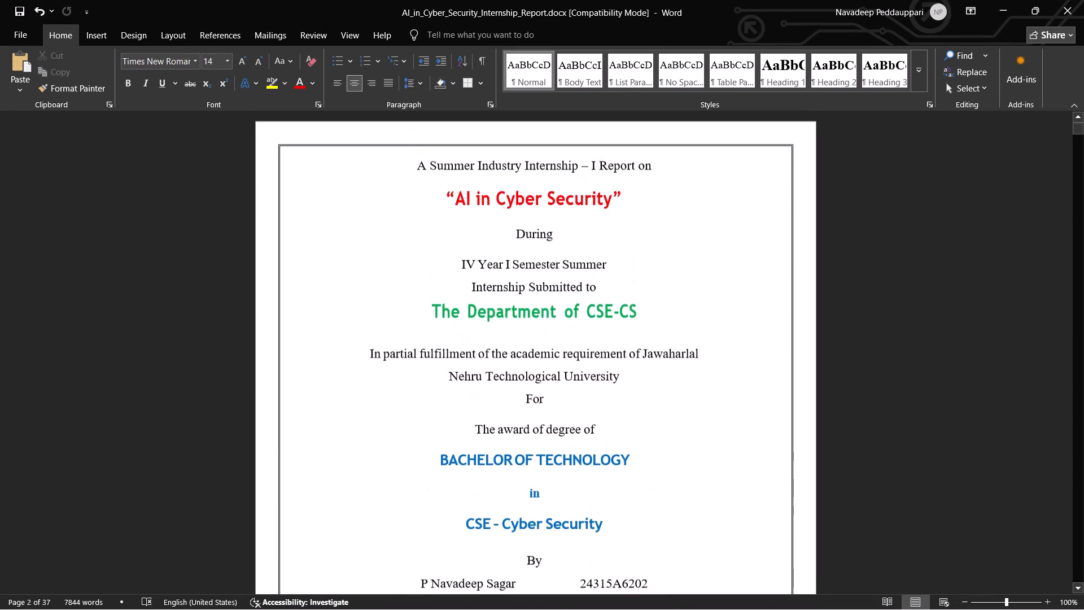
{"action": "scroll", "coordinate": [671, 378], "scroll_direction": "down", "scroll_amount": 9}
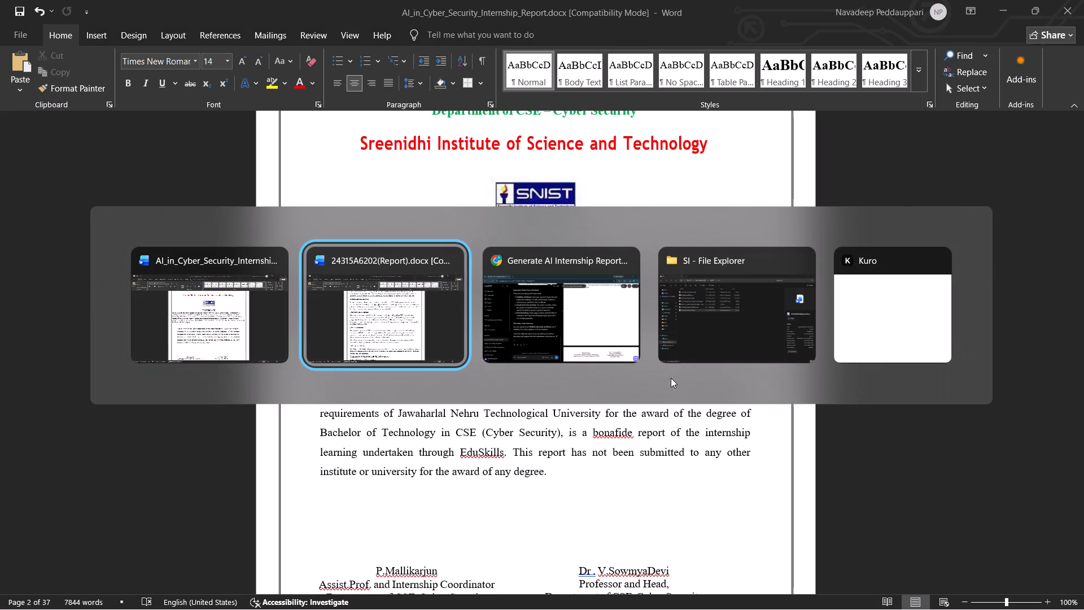
Switch to the earlier Security Operation Center report and examine its certificate page.
{"action": "scroll", "coordinate": [674, 320], "scroll_direction": "up", "scroll_amount": 17}
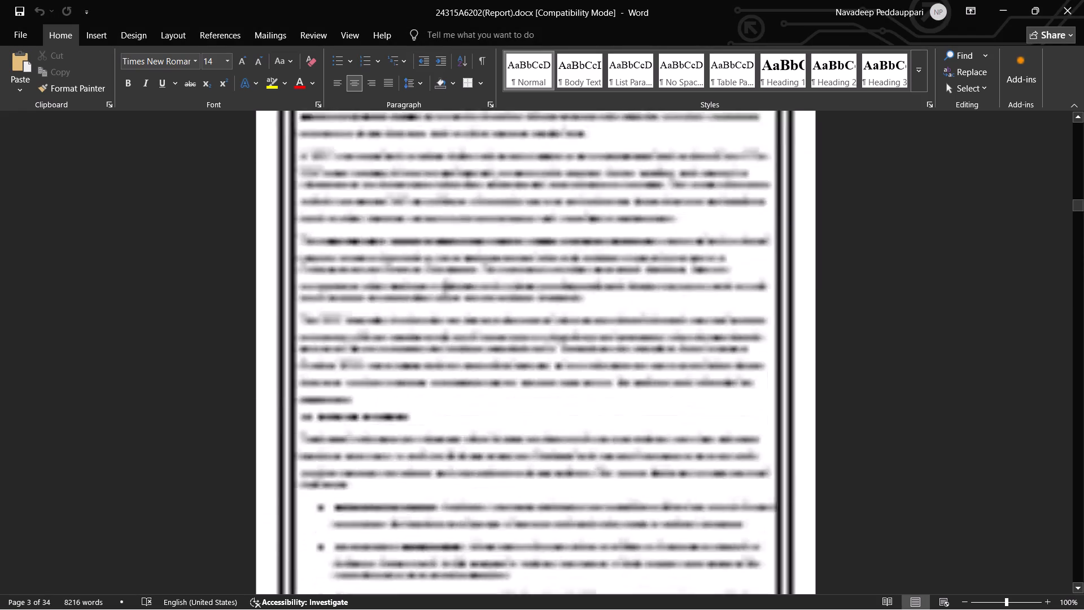
{"action": "scroll", "coordinate": [674, 320], "scroll_direction": "up", "scroll_amount": 5}
{"action": "scroll", "coordinate": [674, 320], "scroll_direction": "down", "scroll_amount": 7}
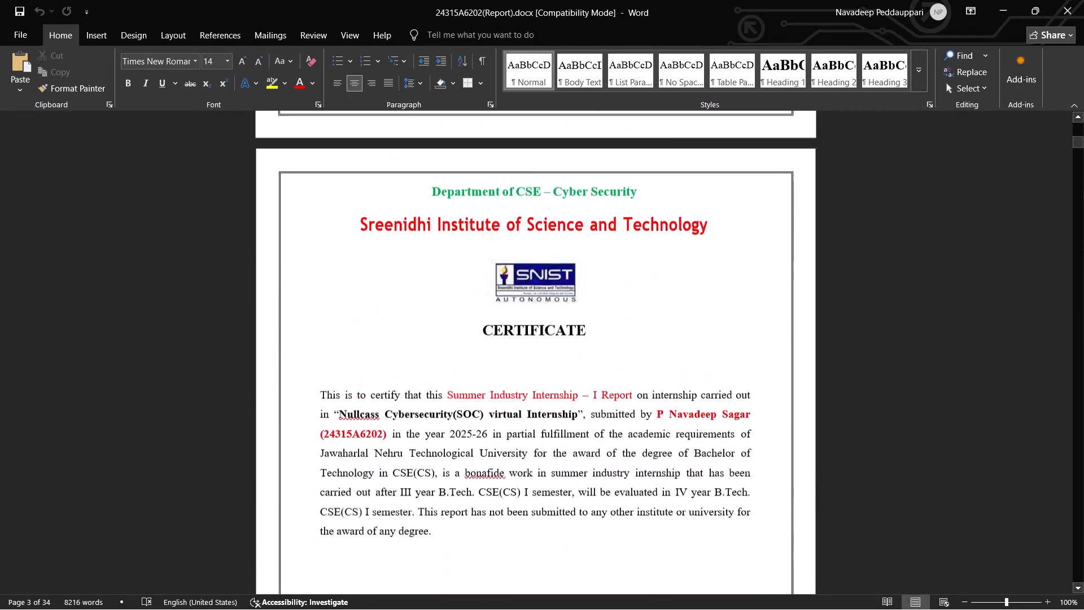
{"action": "scroll", "coordinate": [674, 320], "scroll_direction": "down", "scroll_amount": 2}
{"action": "scroll", "coordinate": [674, 320], "scroll_direction": "up", "scroll_amount": 2}
{"action": "scroll", "coordinate": [674, 320], "scroll_direction": "down", "scroll_amount": 1}
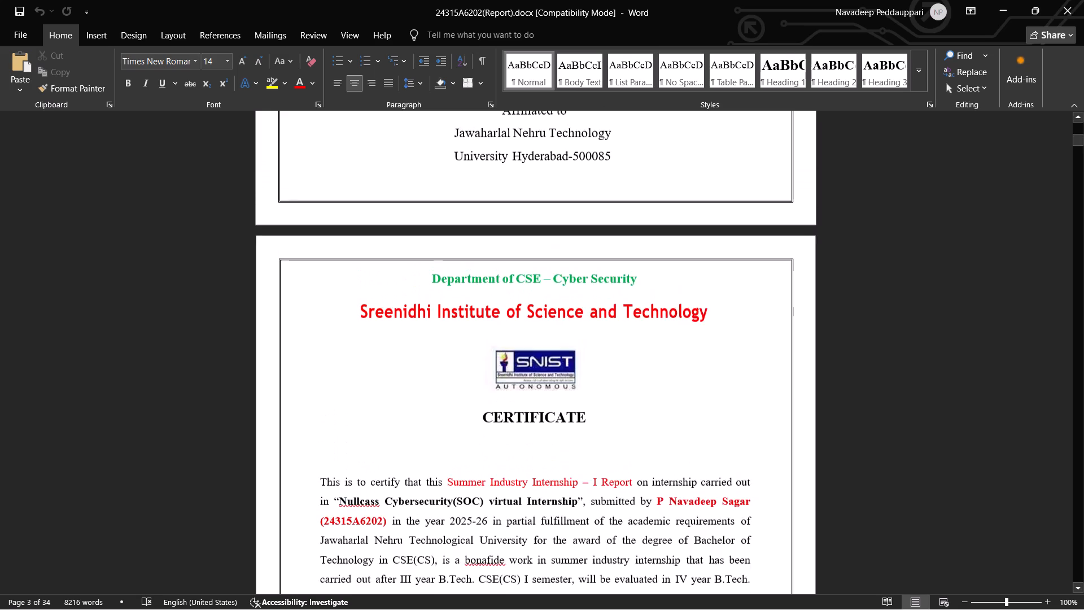
{"action": "scroll", "coordinate": [674, 320], "scroll_direction": "down", "scroll_amount": 1}
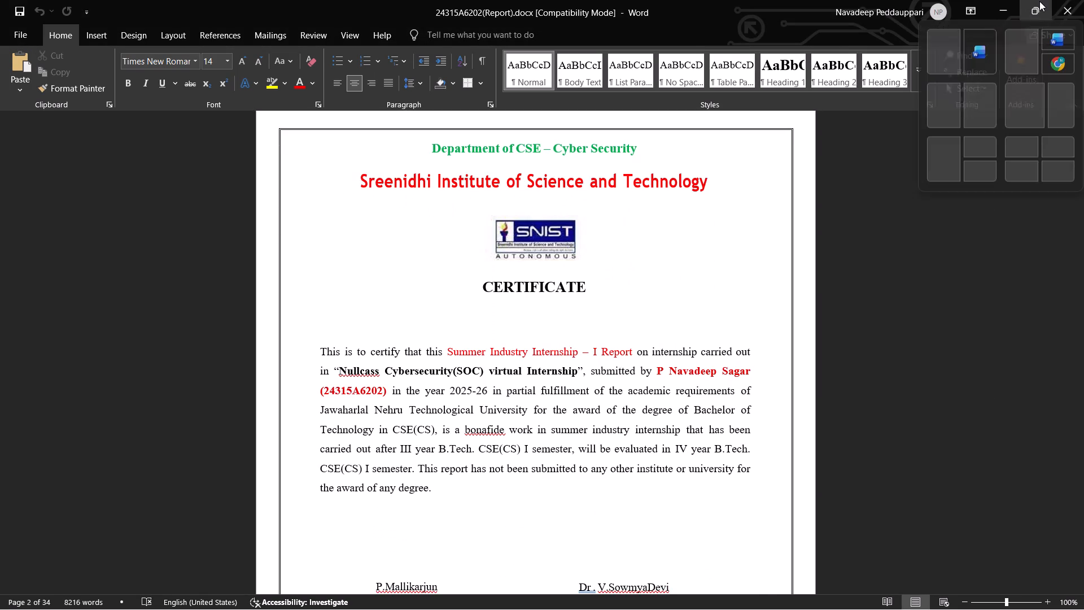
Place the two report documents side by side with their certificate pages in view.
{"action": "left_click", "coordinate": [938, 42]}
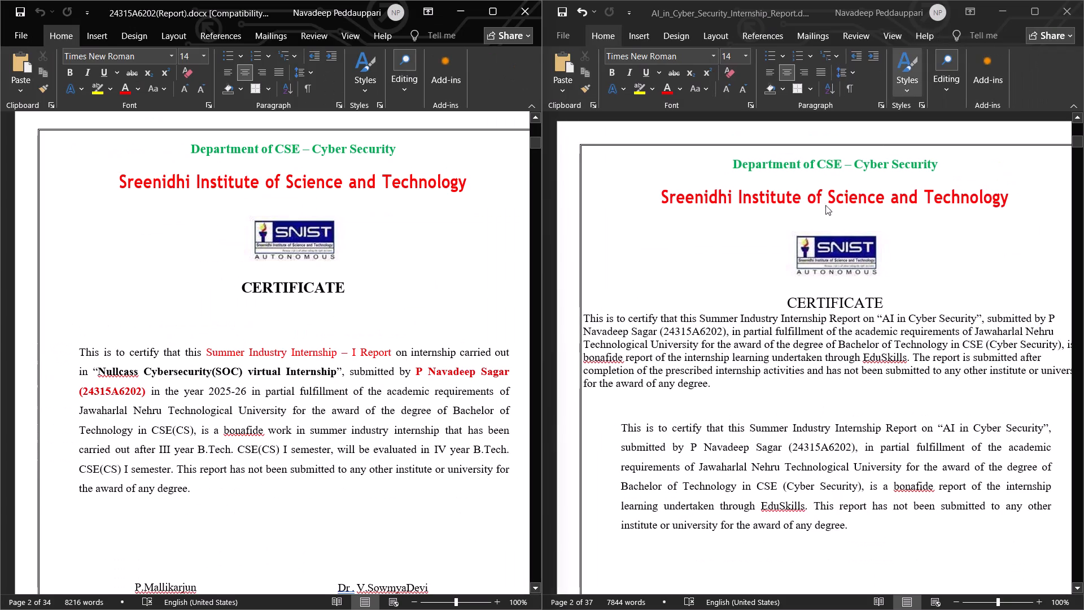
{"action": "scroll", "coordinate": [813, 292], "scroll_direction": "down", "scroll_amount": 1}
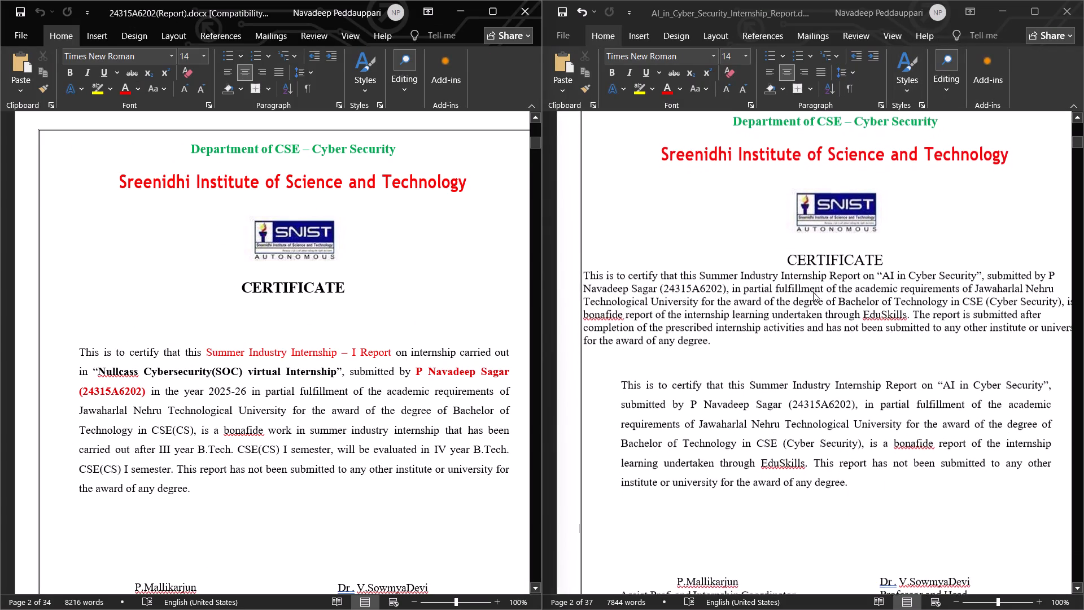
{"action": "scroll", "coordinate": [813, 292], "scroll_direction": "down", "scroll_amount": 1}
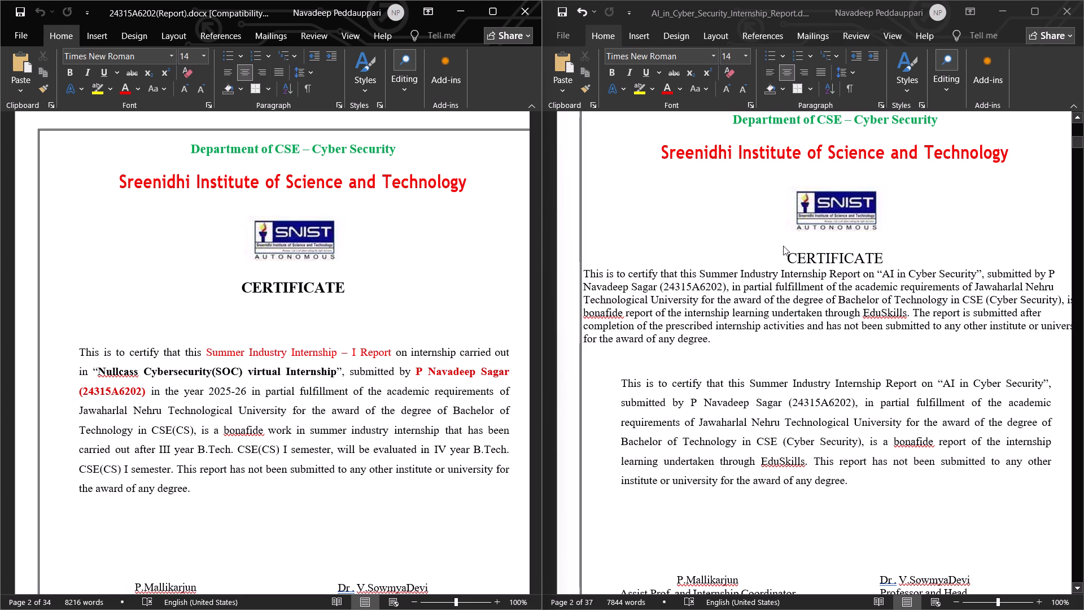
{"action": "scroll", "coordinate": [737, 243], "scroll_direction": "up", "scroll_amount": 2}
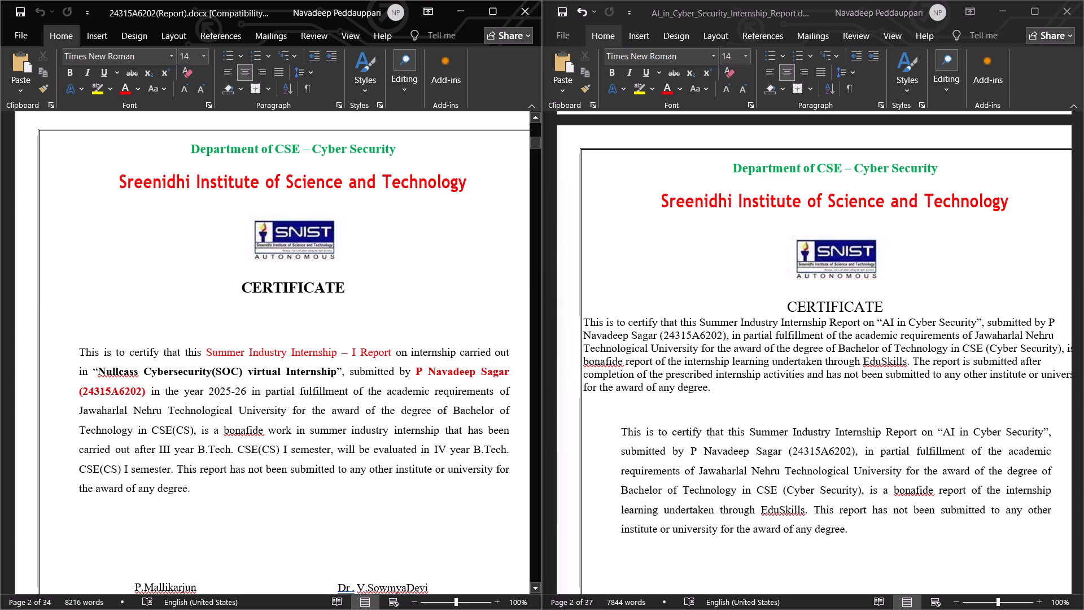
Copy the formatting of the certificate page's "Sreenidhi Institute of Science and Technology" heading from the earlier report onto the same heading in the AI report.
{"action": "left_click_drag", "start_coordinate": [120, 182], "coordinate": [374, 189]}
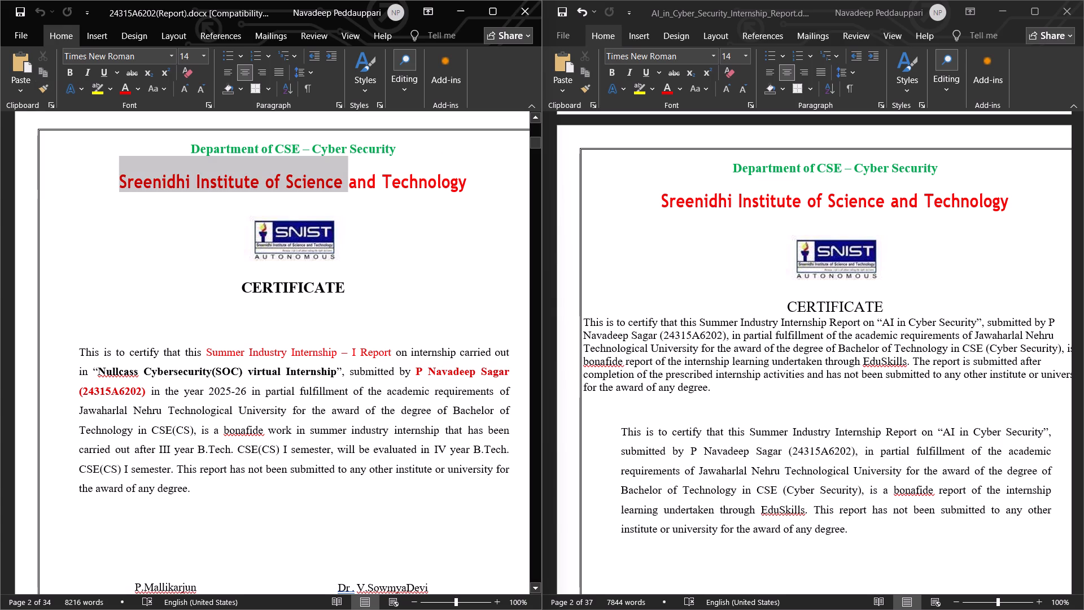
{"action": "left_click_drag", "start_coordinate": [374, 189], "coordinate": [467, 189]}
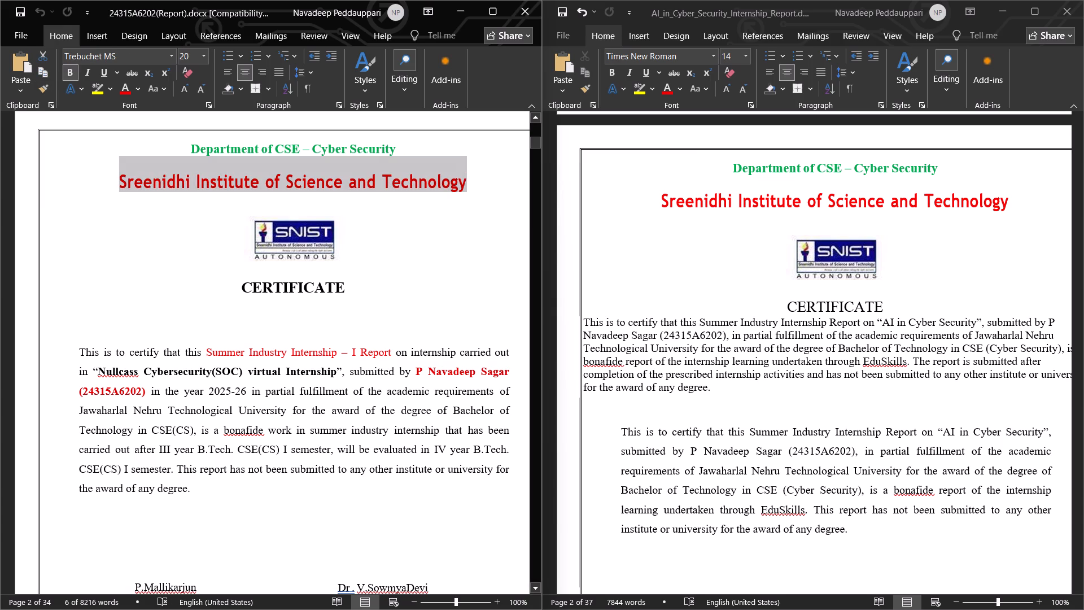
{"action": "key", "text": "ctrl+alt+c"}
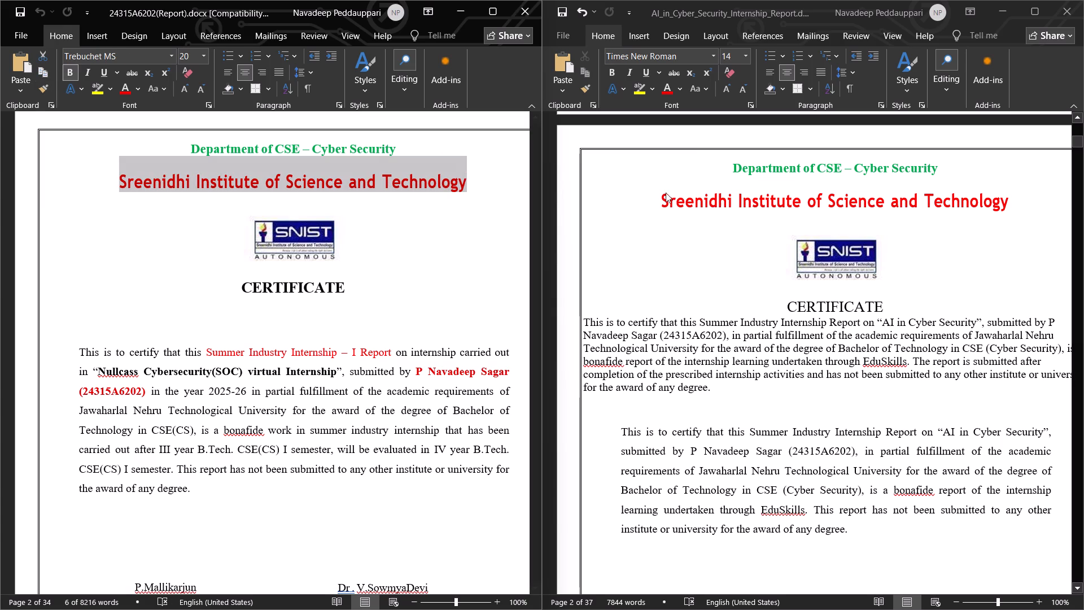
{"action": "left_click_drag", "start_coordinate": [662, 198], "coordinate": [928, 218]}
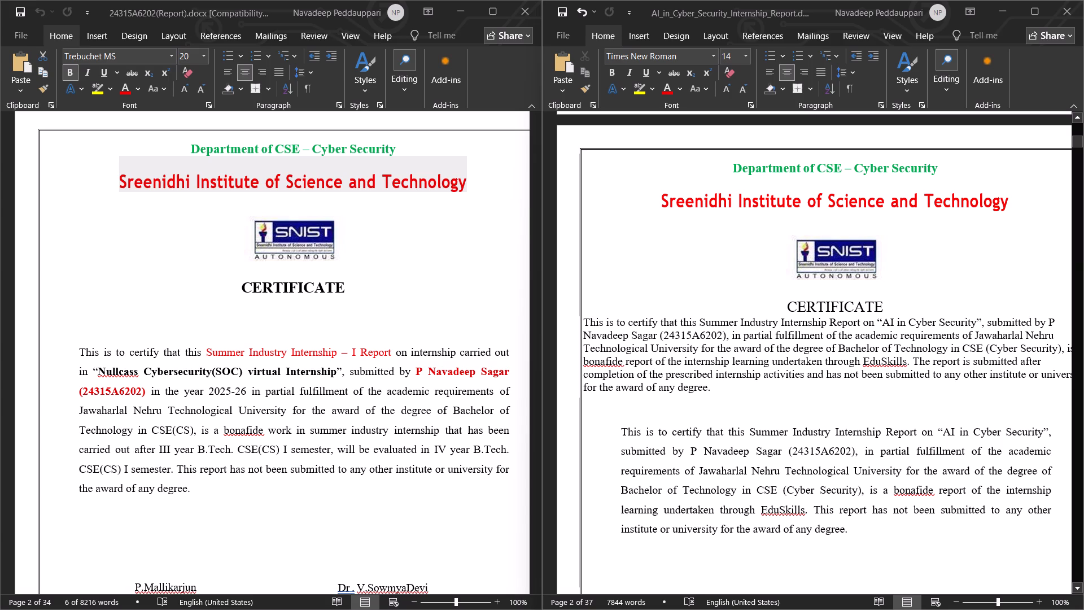
{"action": "triple_click", "coordinate": [663, 202]}
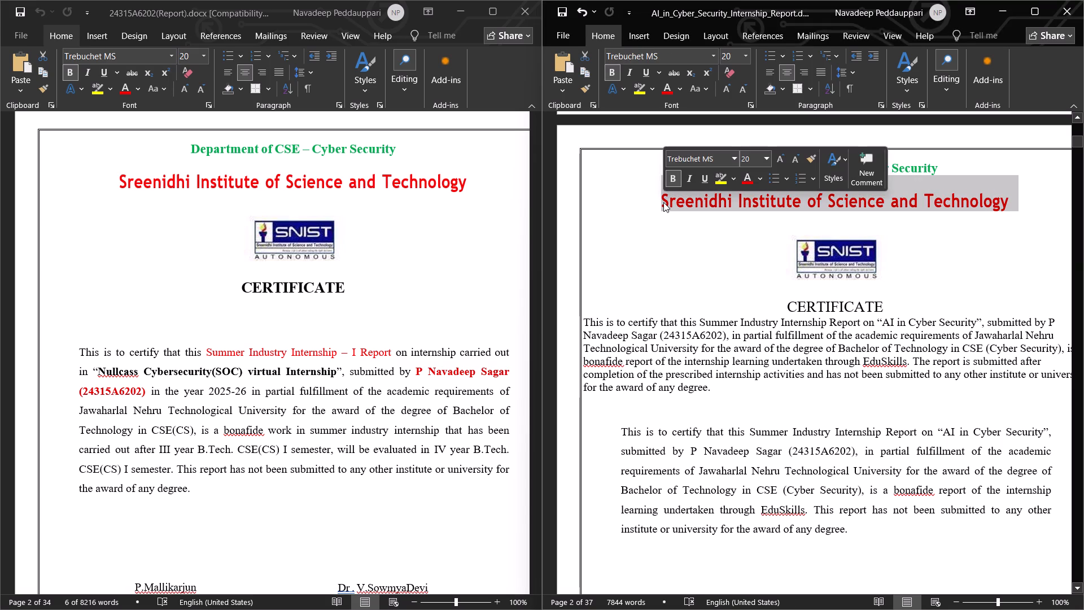
{"action": "key", "text": "ctrl+alt+v"}
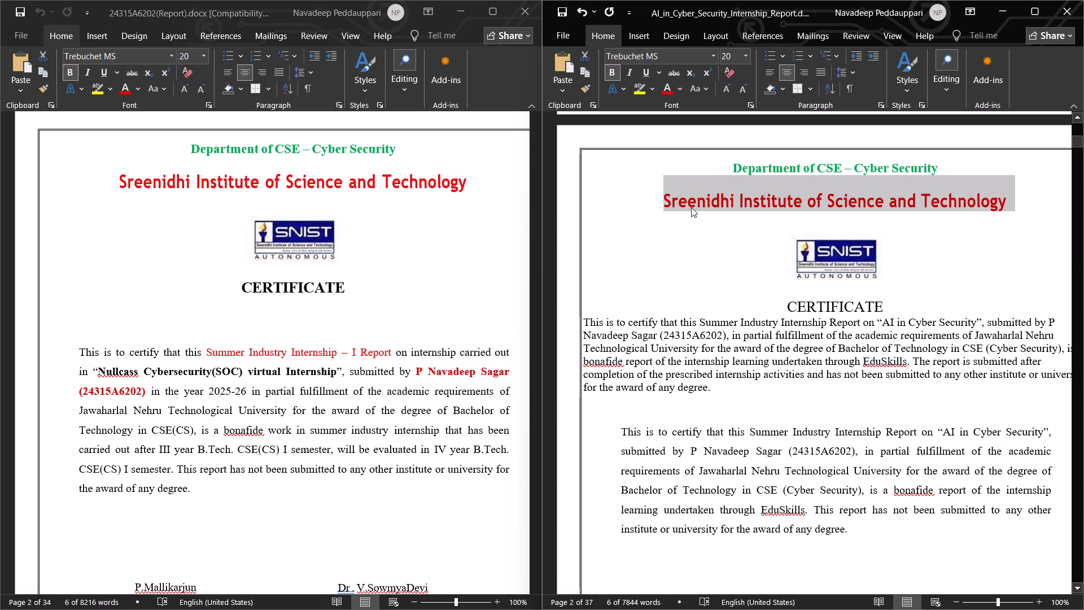
Apply the formatting of the earlier report's "Department of CSE – Cyber Security" line to the matching line on the AI report's certificate page.
{"action": "triple_click", "coordinate": [237, 144]}
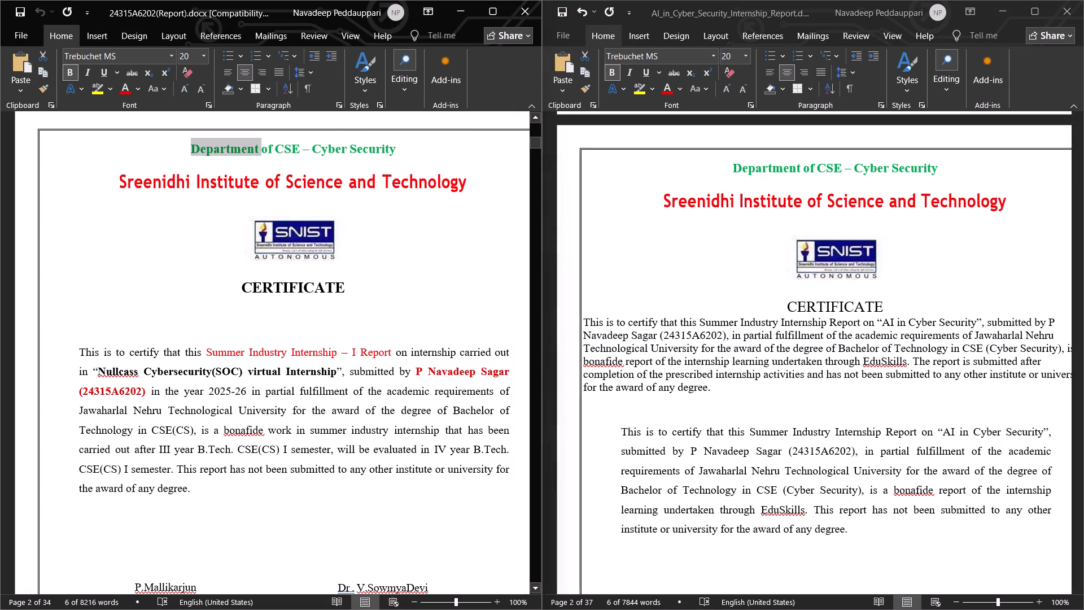
{"action": "key", "text": "ctrl+alt+c"}
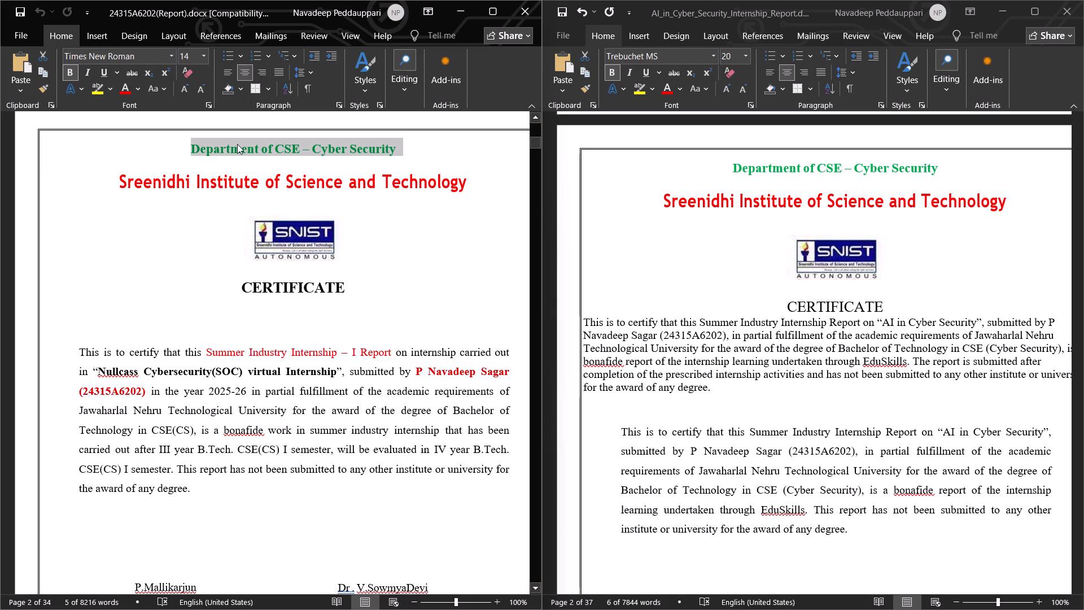
{"action": "triple_click", "coordinate": [743, 169]}
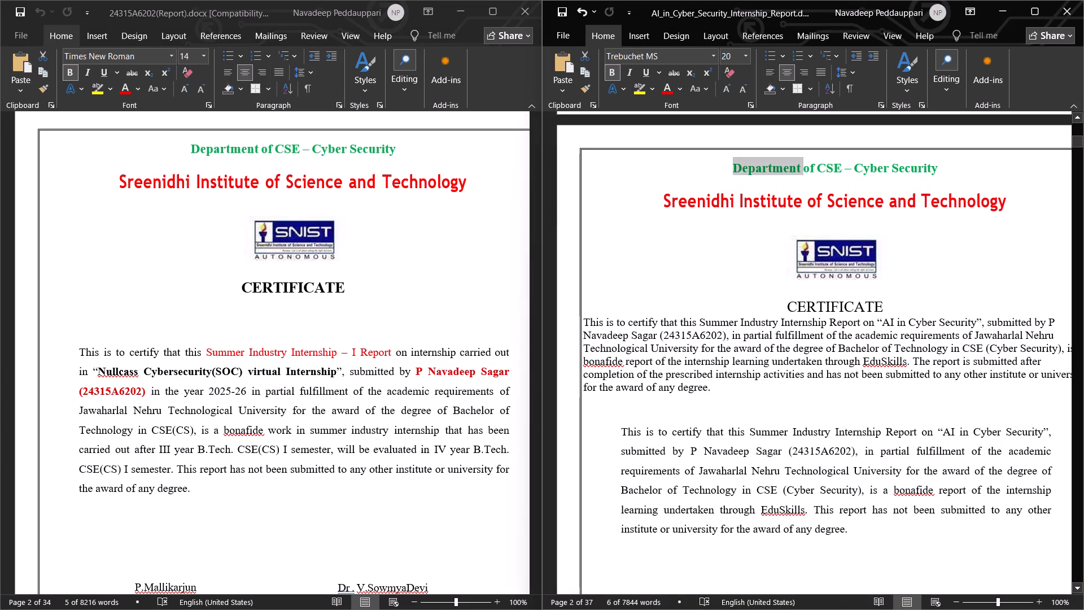
{"action": "key", "text": "ctrl+alt+v"}
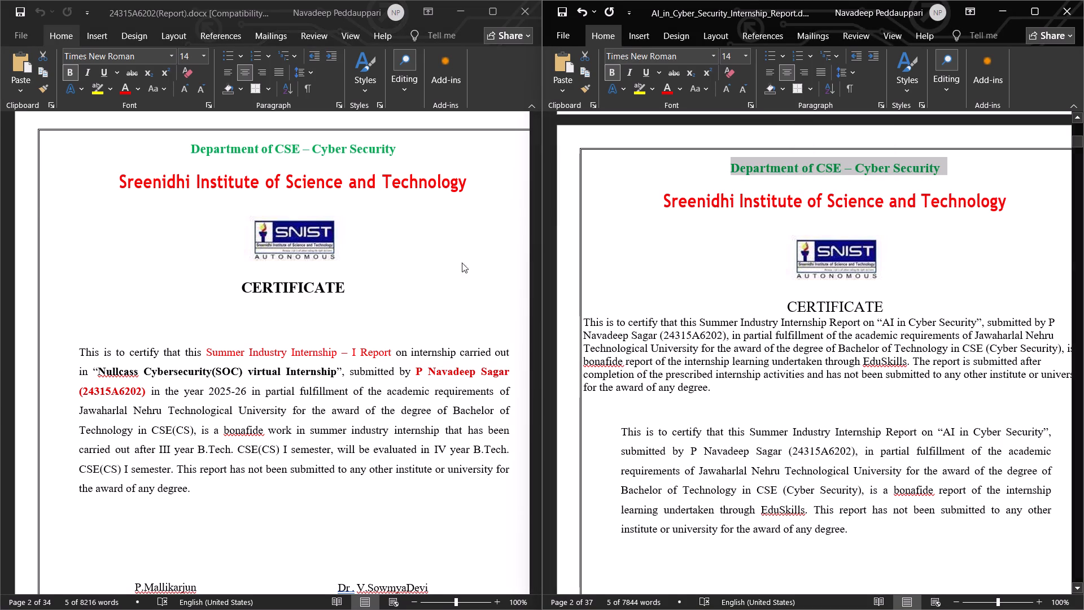
Compare the cover pages of both reports, from the title through the institute address and university affiliation.
{"action": "scroll", "coordinate": [409, 258], "scroll_direction": "up", "scroll_amount": 8}
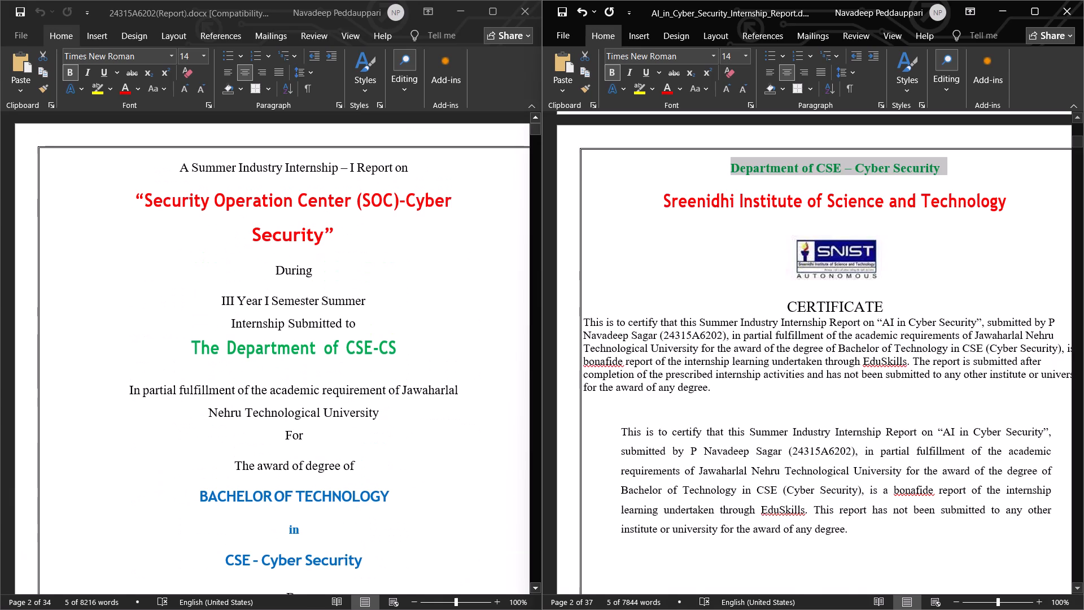
{"action": "scroll", "coordinate": [770, 263], "scroll_direction": "up", "scroll_amount": 12}
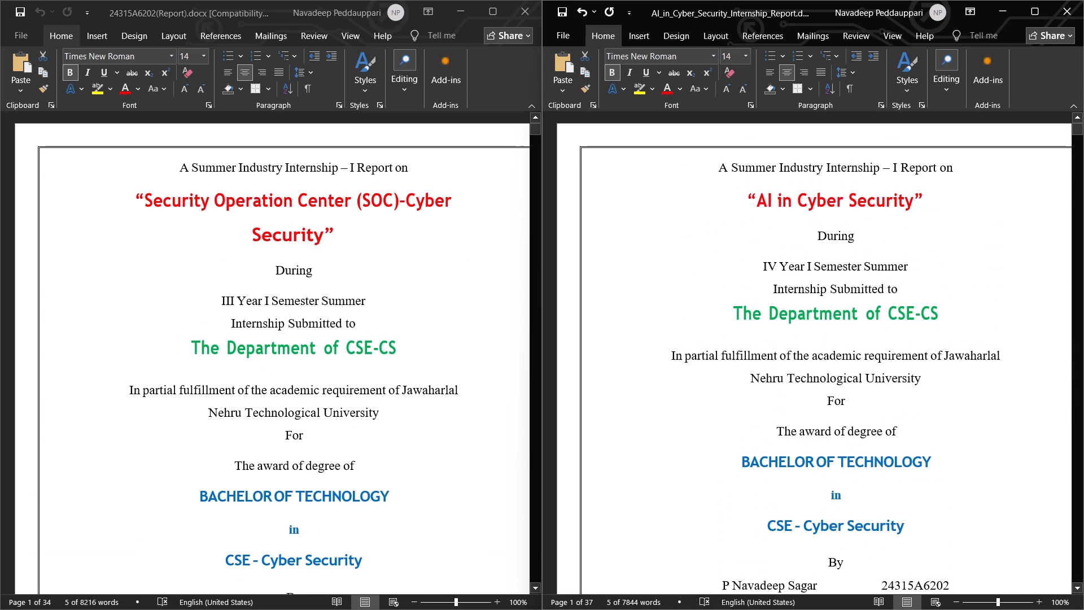
{"action": "scroll", "coordinate": [770, 263], "scroll_direction": "down", "scroll_amount": 1}
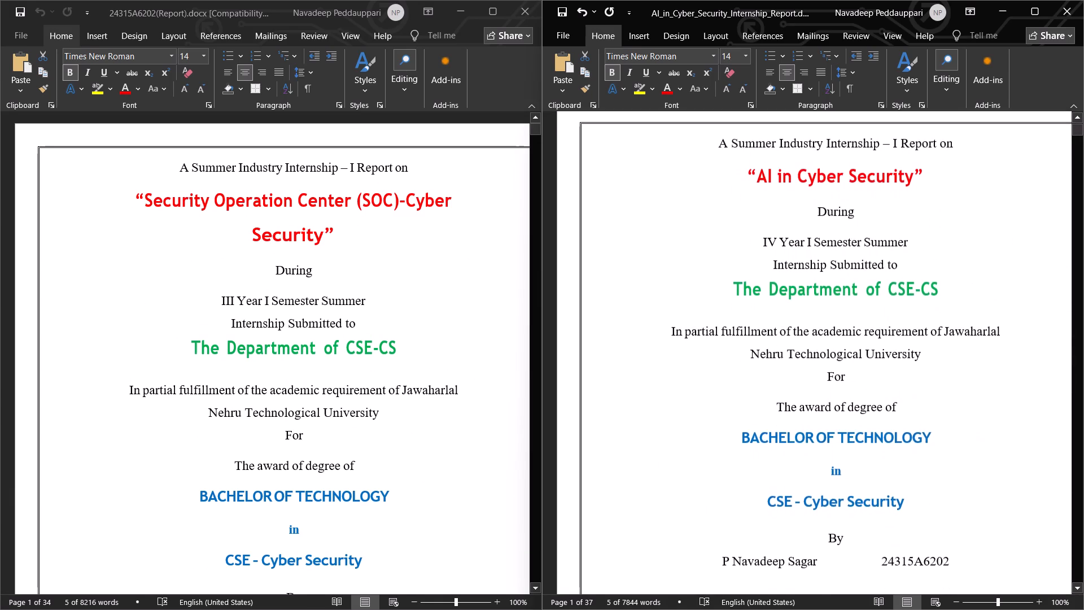
{"action": "scroll", "coordinate": [770, 263], "scroll_direction": "down", "scroll_amount": 2}
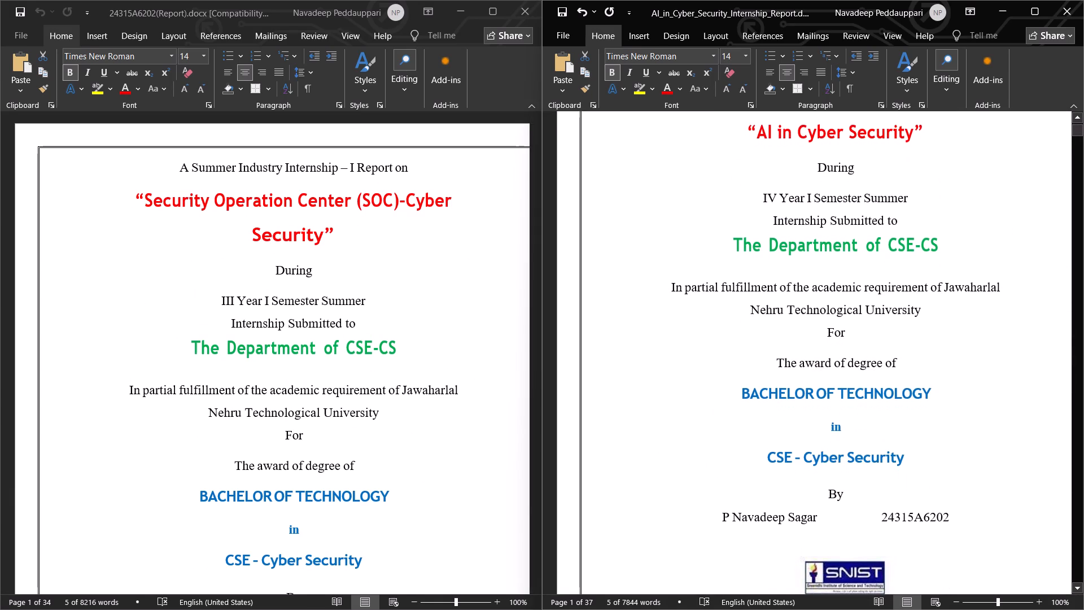
{"action": "scroll", "coordinate": [770, 263], "scroll_direction": "down", "scroll_amount": 1}
{"action": "scroll", "coordinate": [446, 416], "scroll_direction": "down", "scroll_amount": 1}
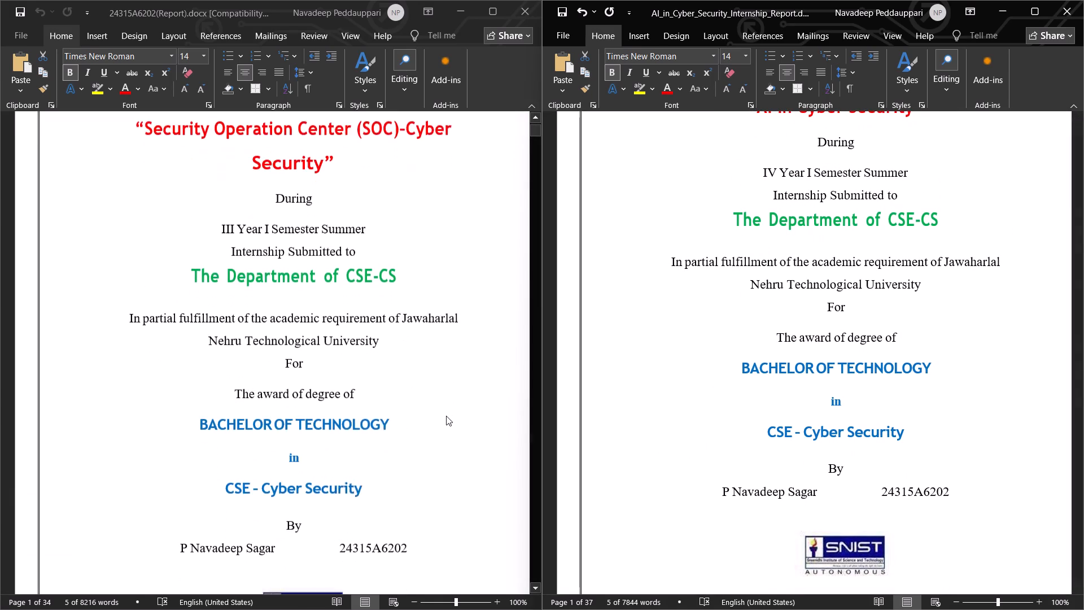
{"action": "scroll", "coordinate": [446, 416], "scroll_direction": "down", "scroll_amount": 4}
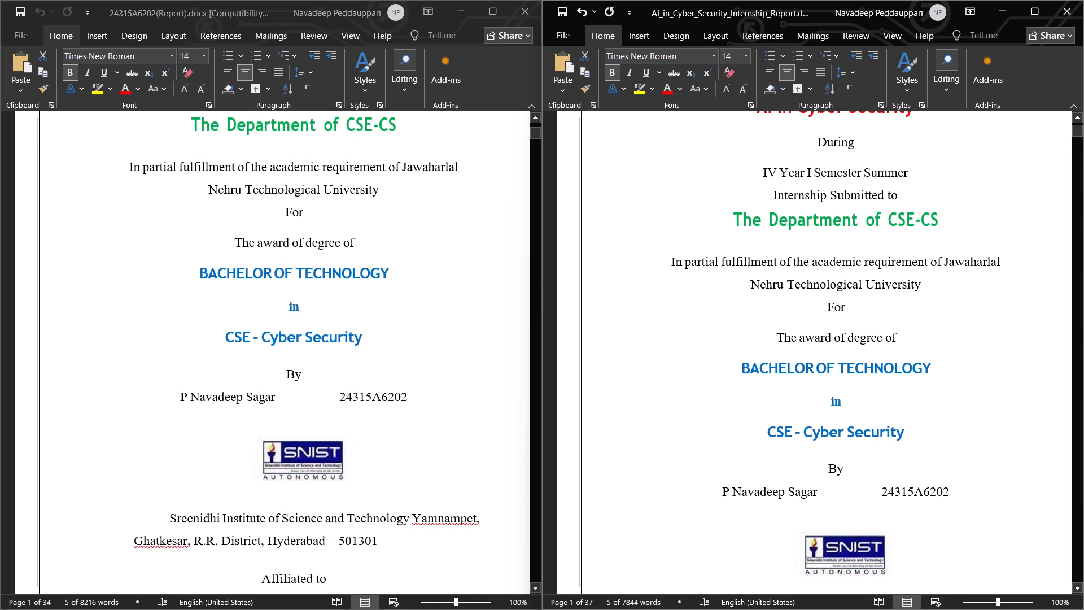
{"action": "scroll", "coordinate": [618, 440], "scroll_direction": "down", "scroll_amount": 4}
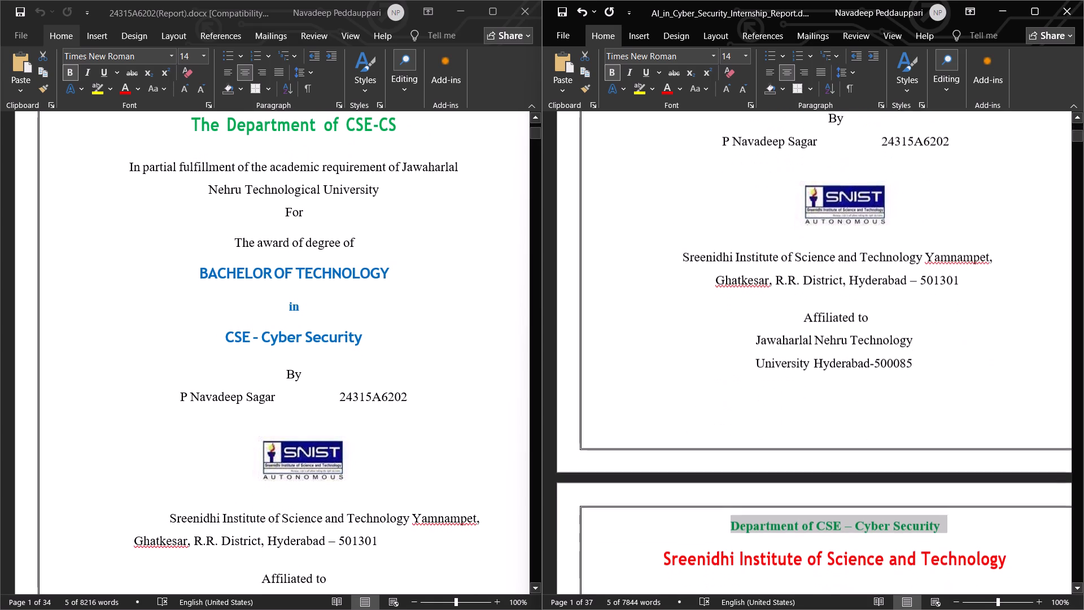
{"action": "scroll", "coordinate": [442, 478], "scroll_direction": "down", "scroll_amount": 3}
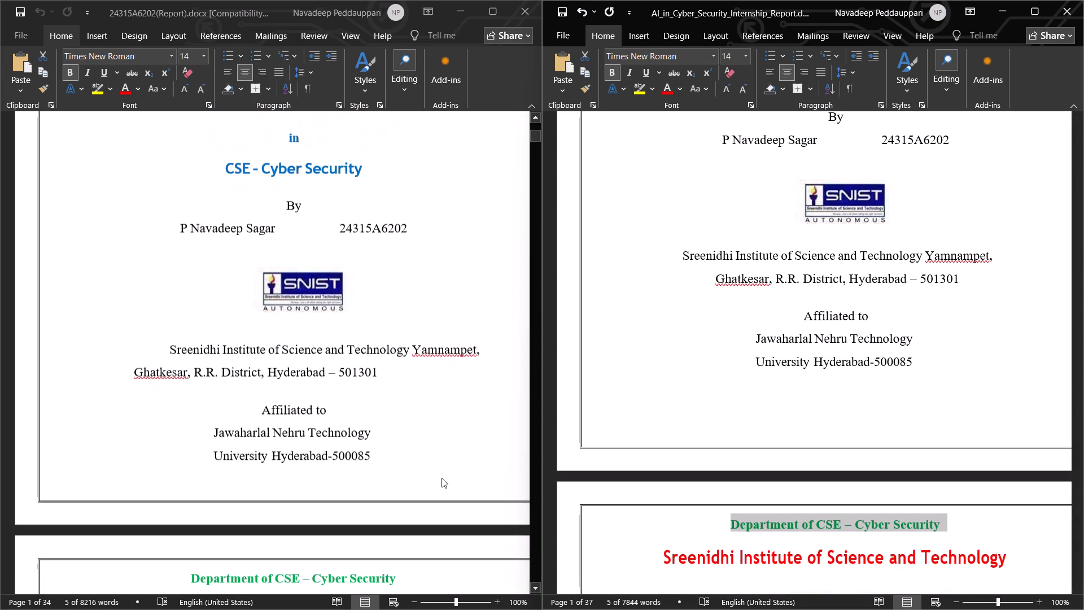
{"action": "scroll", "coordinate": [442, 478], "scroll_direction": "down", "scroll_amount": 1}
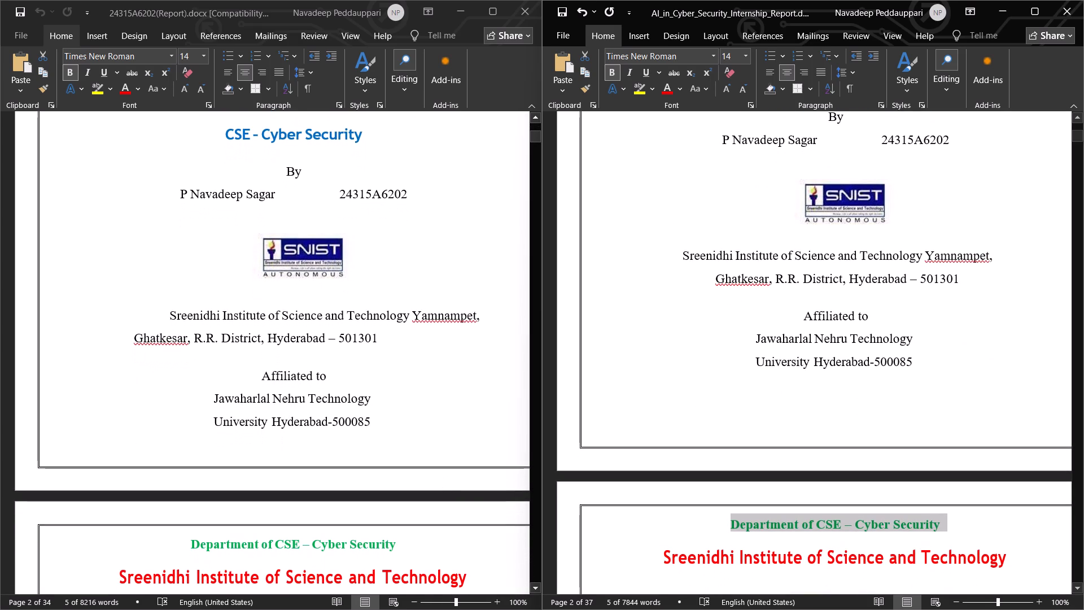
{"action": "scroll", "coordinate": [714, 443], "scroll_direction": "up", "scroll_amount": 3}
{"action": "scroll", "coordinate": [512, 382], "scroll_direction": "up", "scroll_amount": 1}
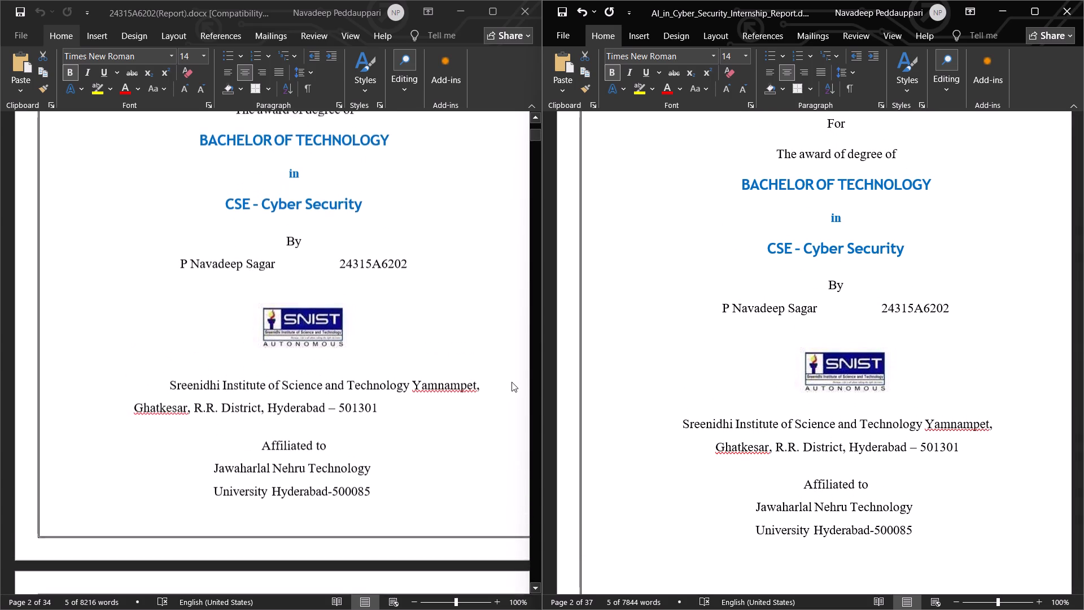
{"action": "scroll", "coordinate": [512, 382], "scroll_direction": "up", "scroll_amount": 3}
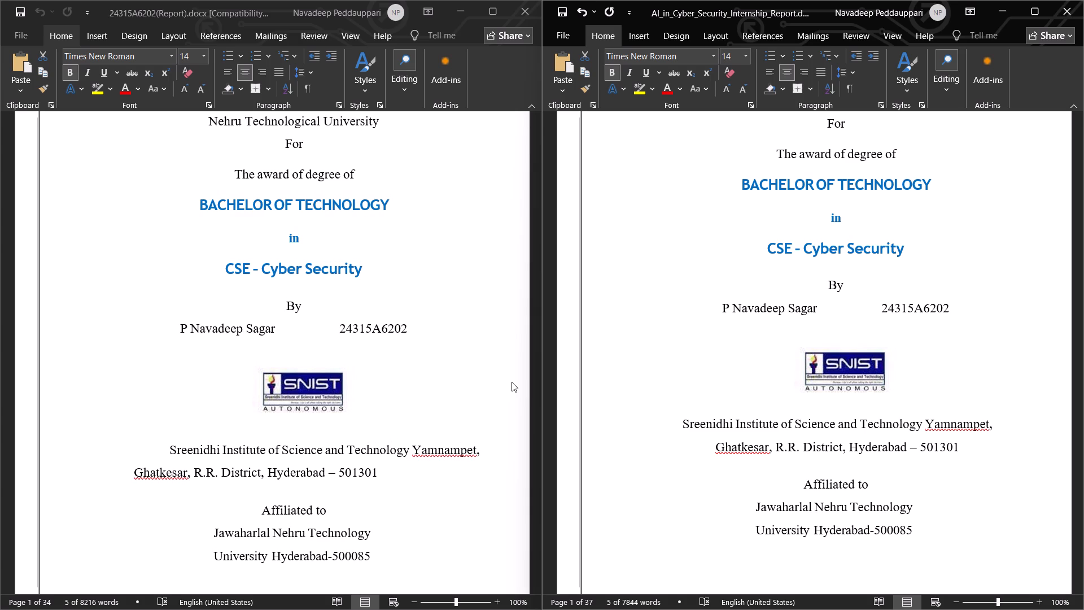
{"action": "scroll", "coordinate": [512, 382], "scroll_direction": "down", "scroll_amount": 1}
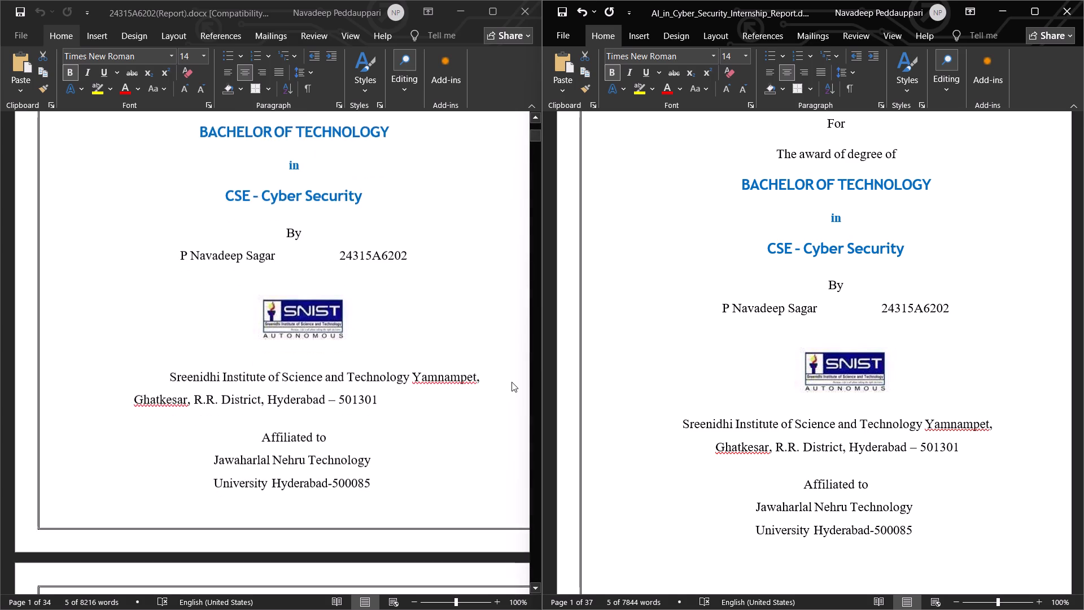
{"action": "scroll", "coordinate": [512, 382], "scroll_direction": "down", "scroll_amount": 5}
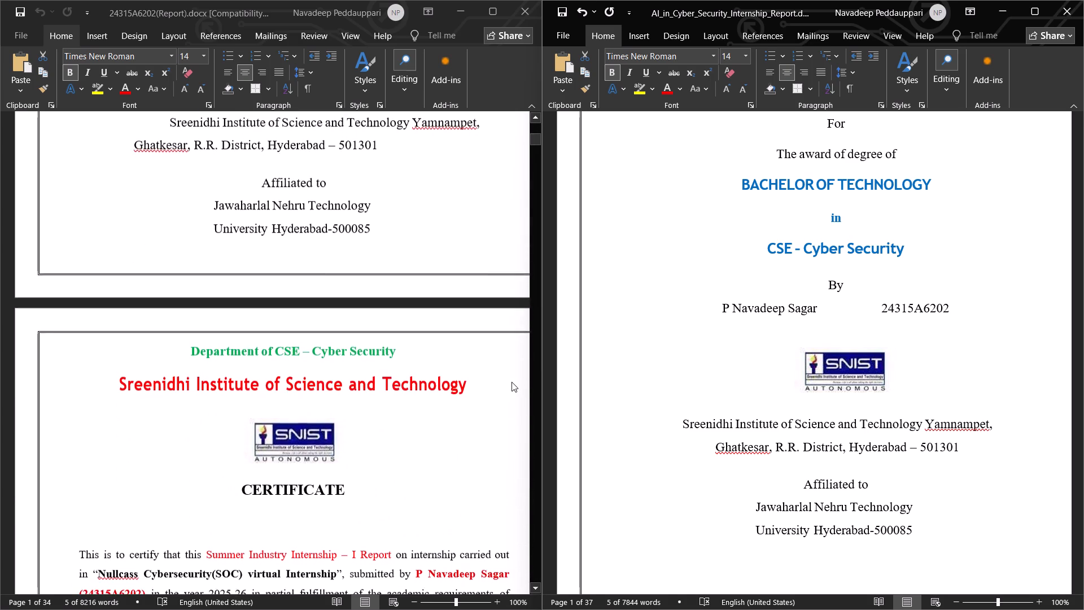
Copy the formatting of the earlier report's "CERTIFICATE" heading onto the matching heading on the AI report's certificate page.
{"action": "scroll", "coordinate": [512, 382], "scroll_direction": "down", "scroll_amount": 6}
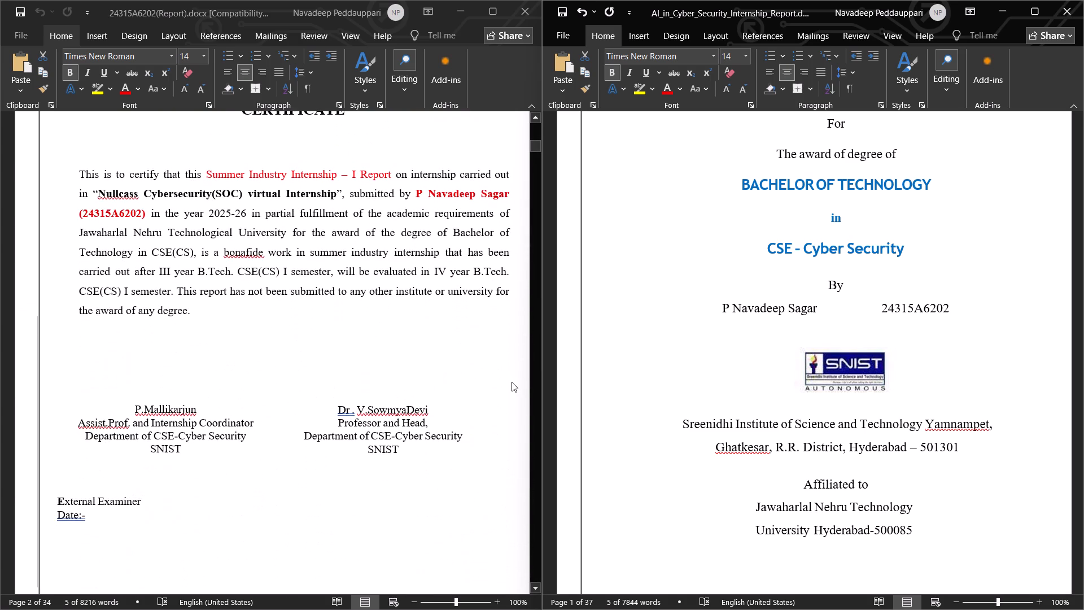
{"action": "scroll", "coordinate": [512, 382], "scroll_direction": "left", "scroll_amount": 1}
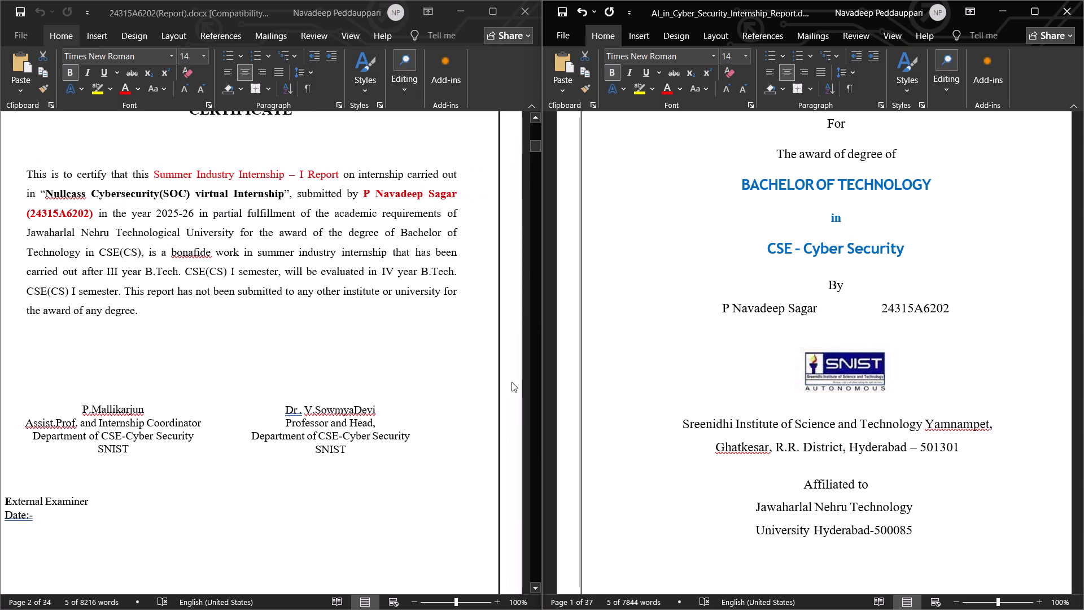
{"action": "left_click", "coordinate": [410, 599]}
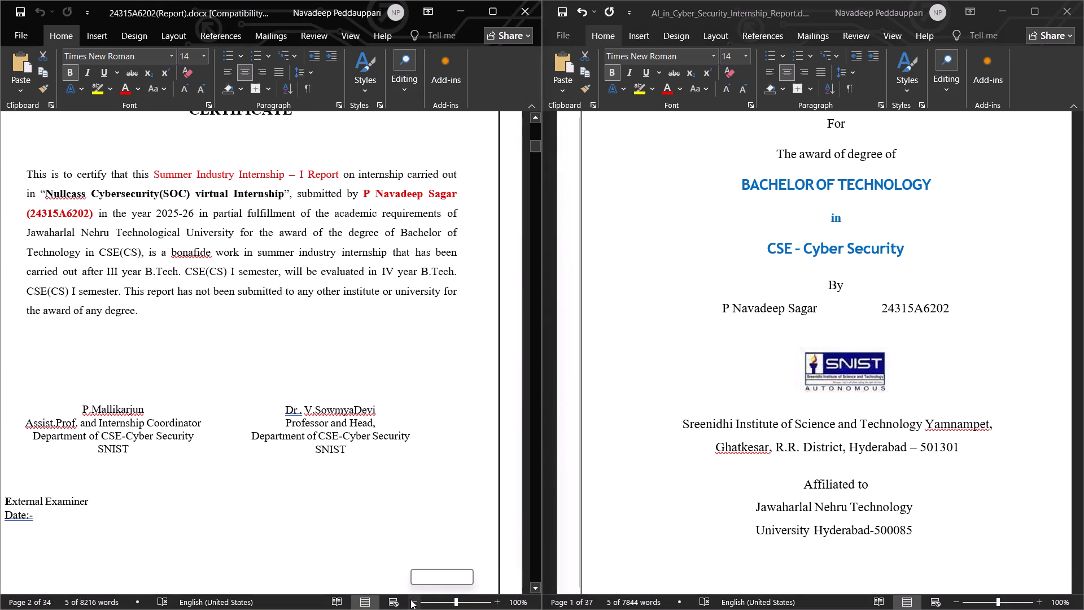
{"action": "left_click", "coordinate": [410, 599]}
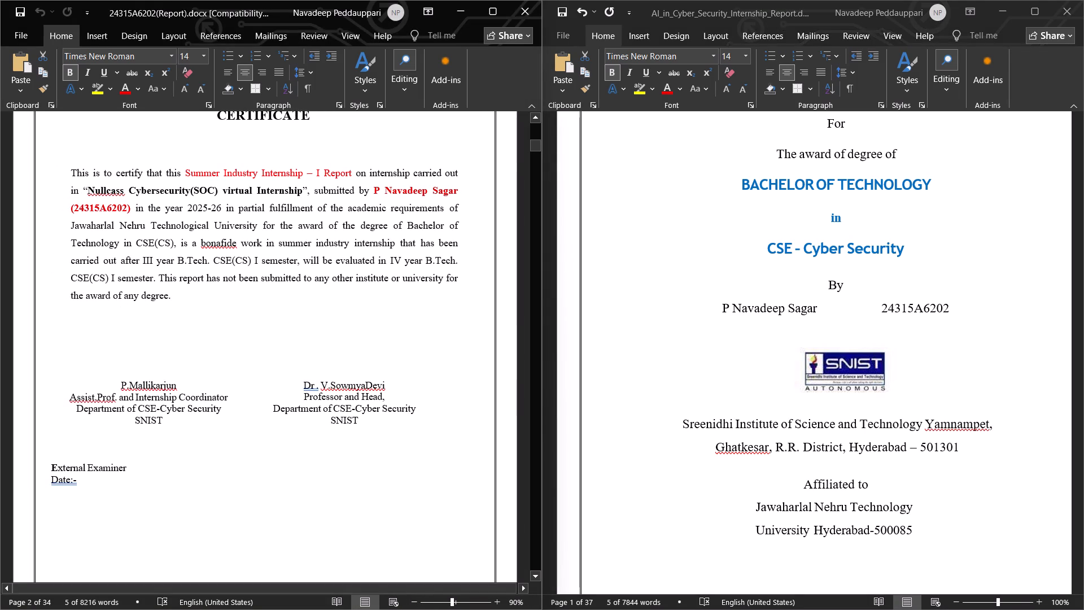
{"action": "left_click", "coordinate": [956, 602]}
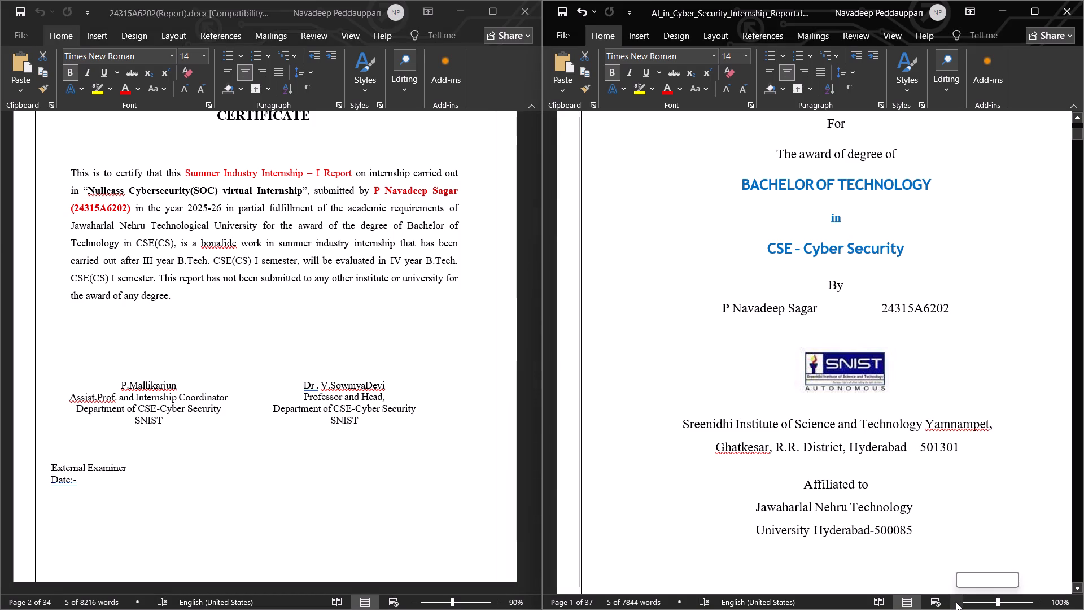
{"action": "left_click", "coordinate": [956, 602]}
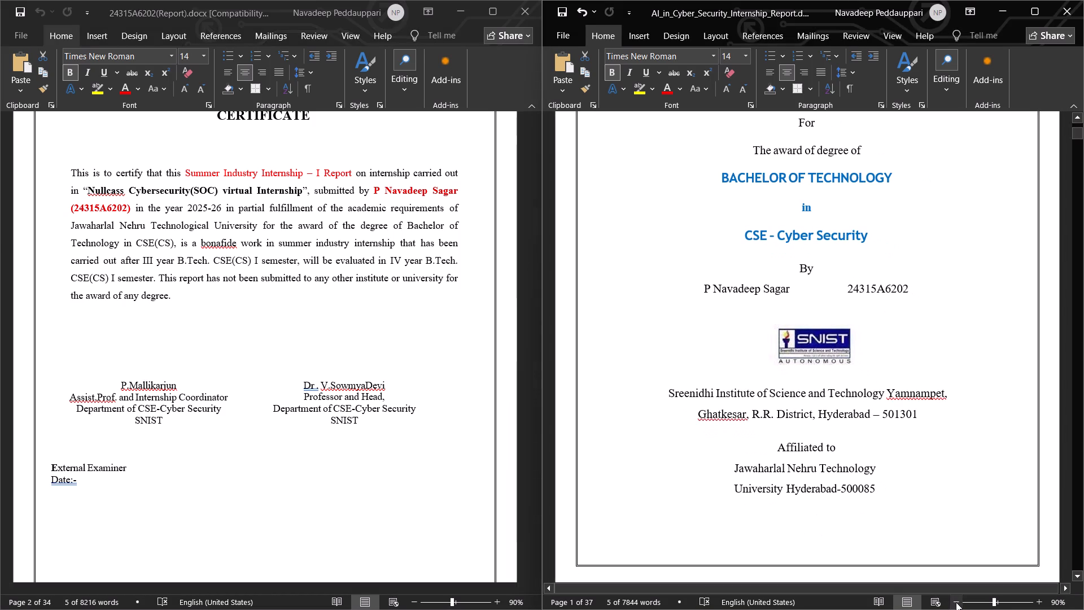
{"action": "scroll", "coordinate": [427, 443], "scroll_direction": "up", "scroll_amount": 1}
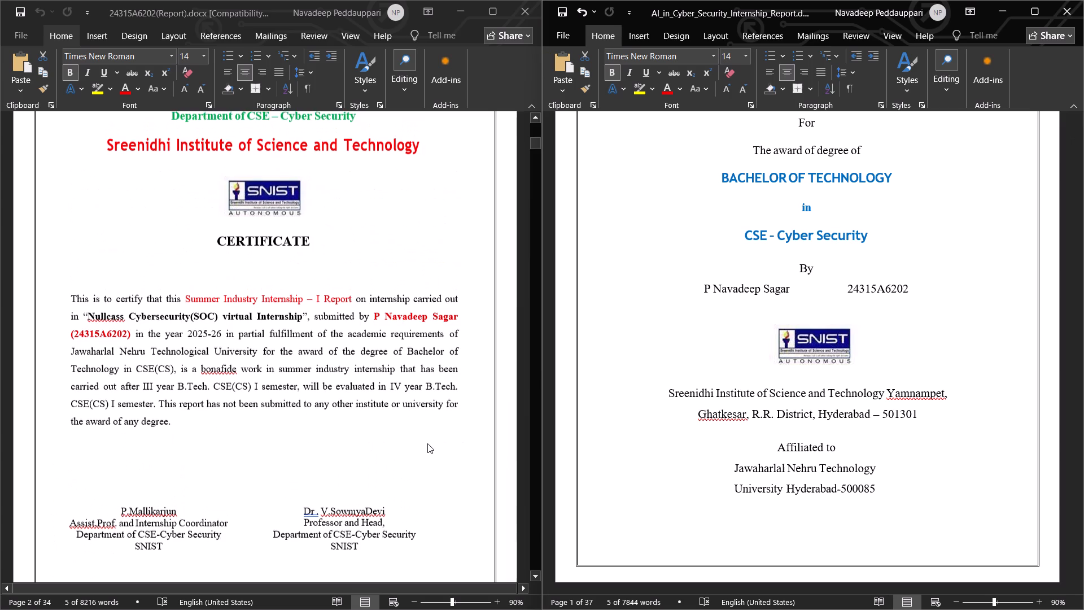
{"action": "scroll", "coordinate": [427, 443], "scroll_direction": "up", "scroll_amount": 1}
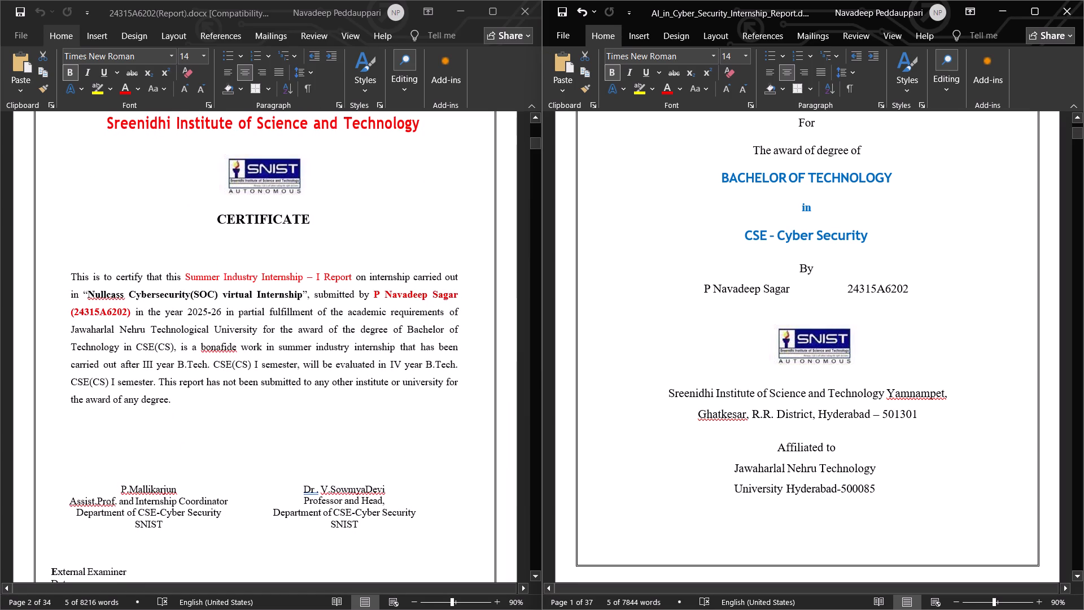
{"action": "scroll", "coordinate": [726, 406], "scroll_direction": "down", "scroll_amount": 7}
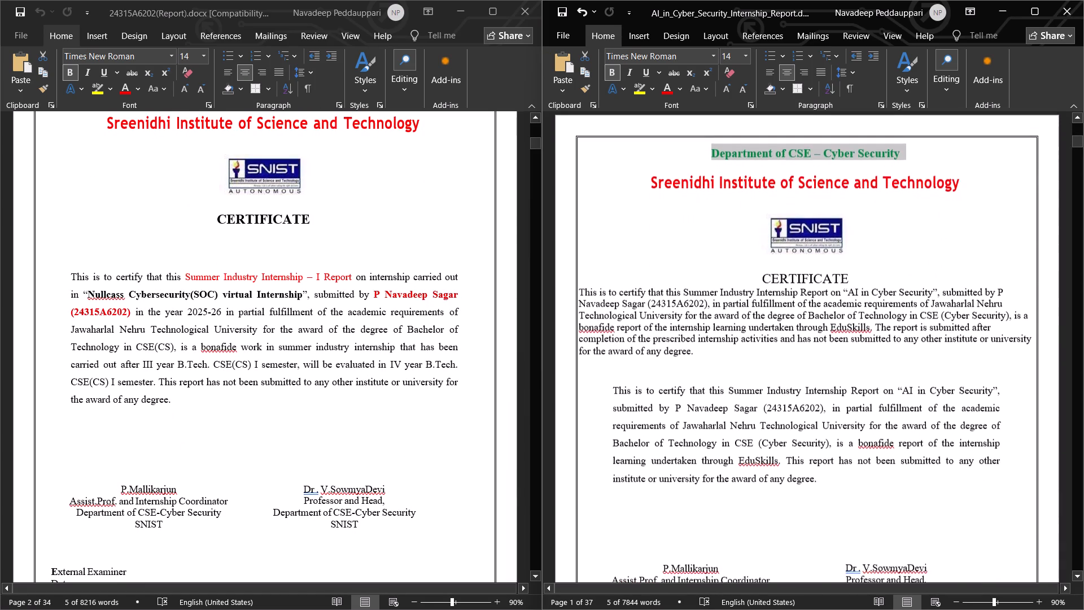
{"action": "scroll", "coordinate": [726, 406], "scroll_direction": "down", "scroll_amount": 1}
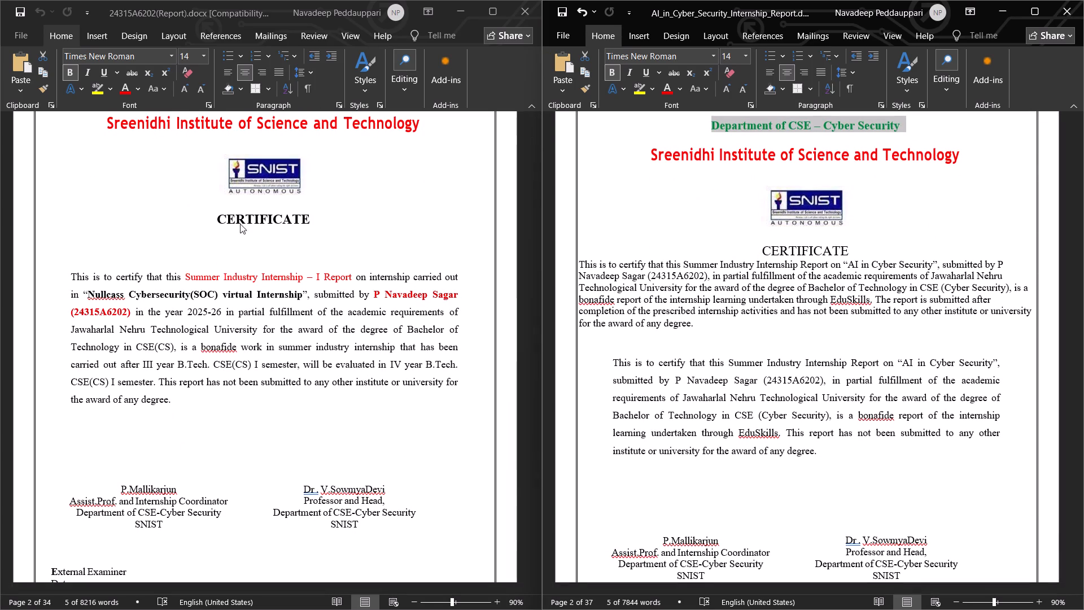
{"action": "triple_click", "coordinate": [225, 218]}
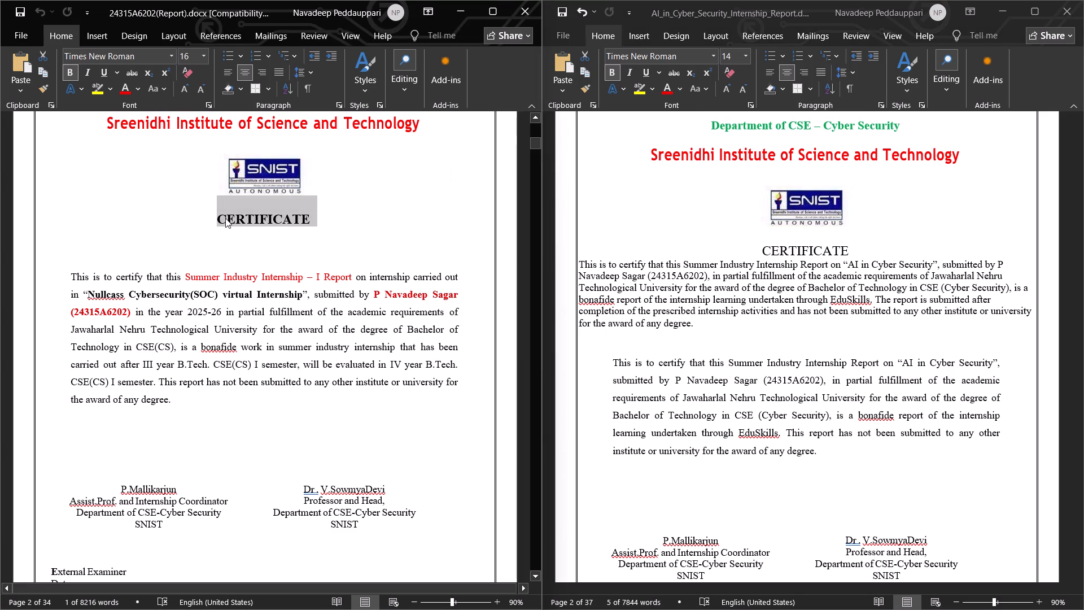
{"action": "key", "text": "ctrl+alt+c"}
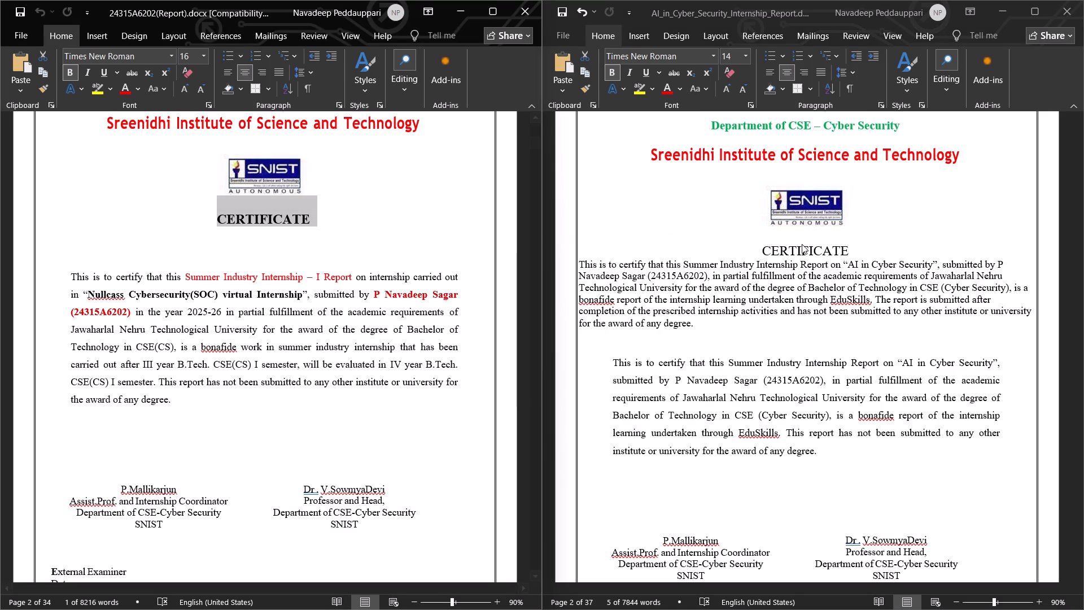
{"action": "triple_click", "coordinate": [802, 245]}
{"action": "key", "text": "ctrl+alt+v"}
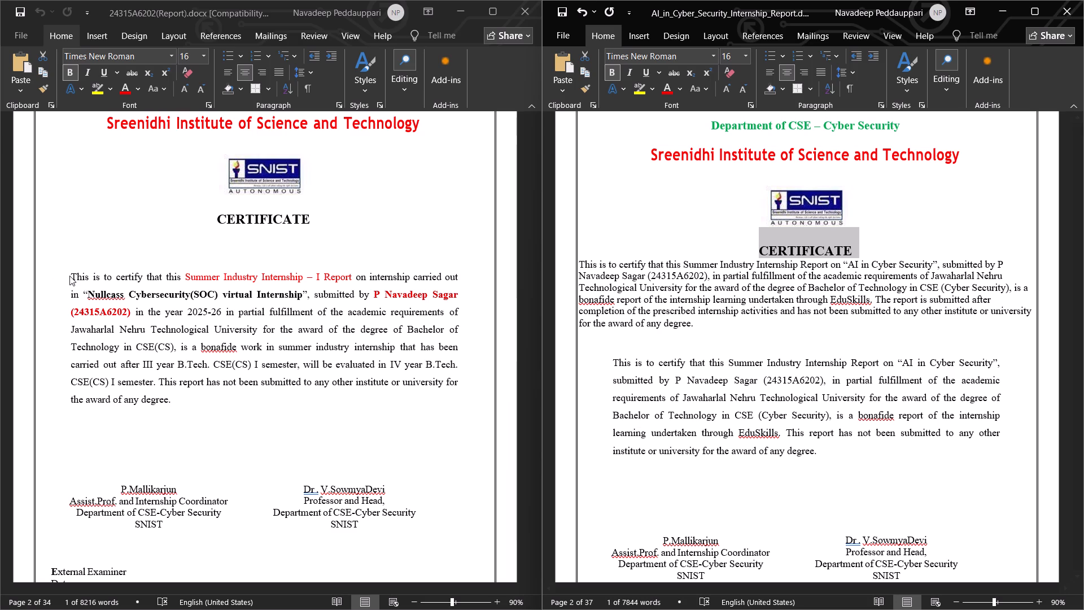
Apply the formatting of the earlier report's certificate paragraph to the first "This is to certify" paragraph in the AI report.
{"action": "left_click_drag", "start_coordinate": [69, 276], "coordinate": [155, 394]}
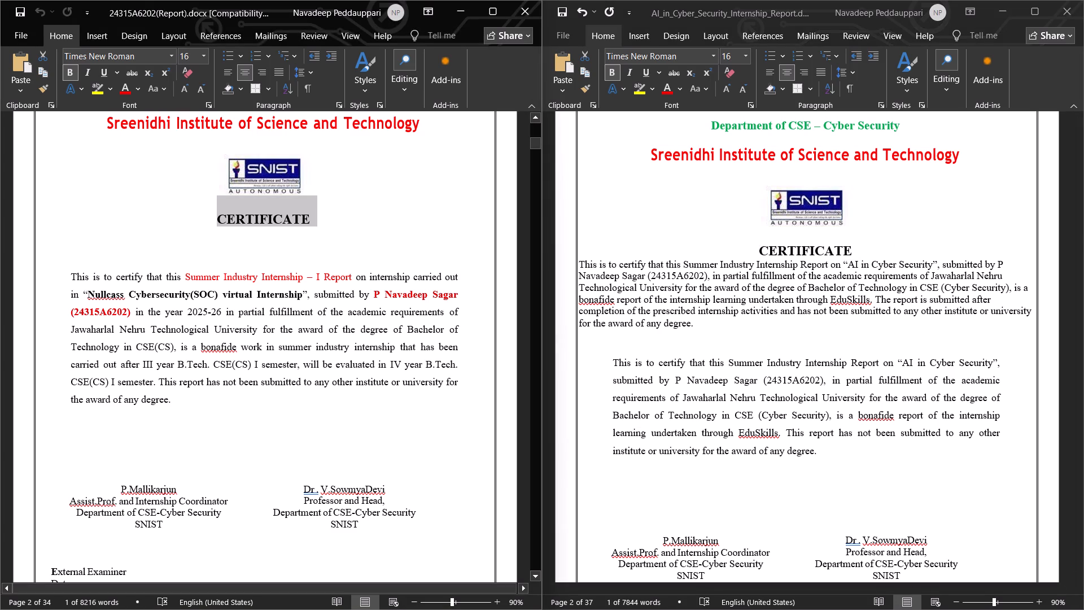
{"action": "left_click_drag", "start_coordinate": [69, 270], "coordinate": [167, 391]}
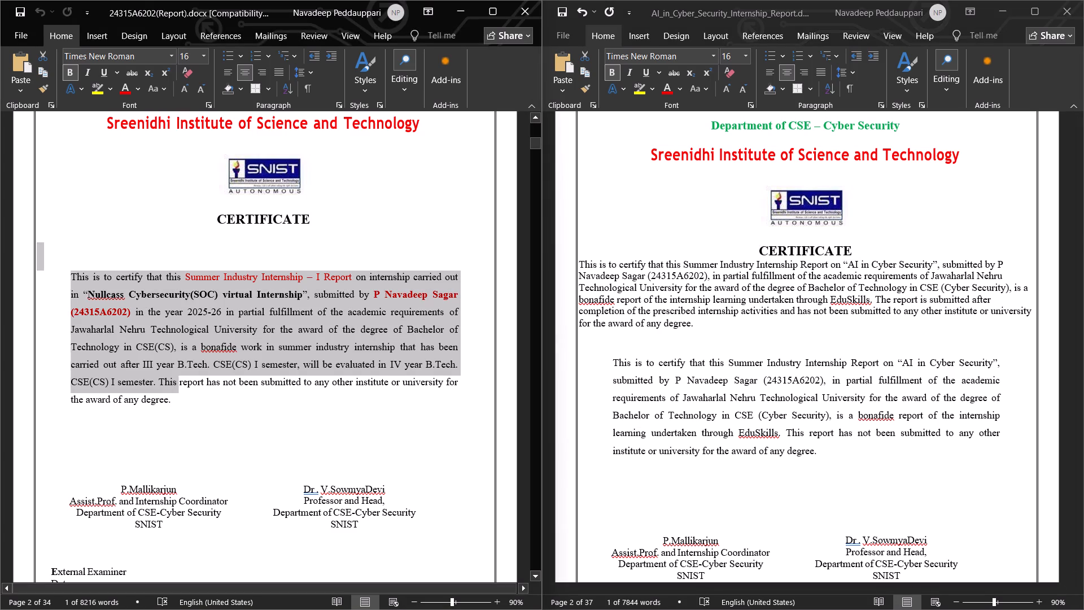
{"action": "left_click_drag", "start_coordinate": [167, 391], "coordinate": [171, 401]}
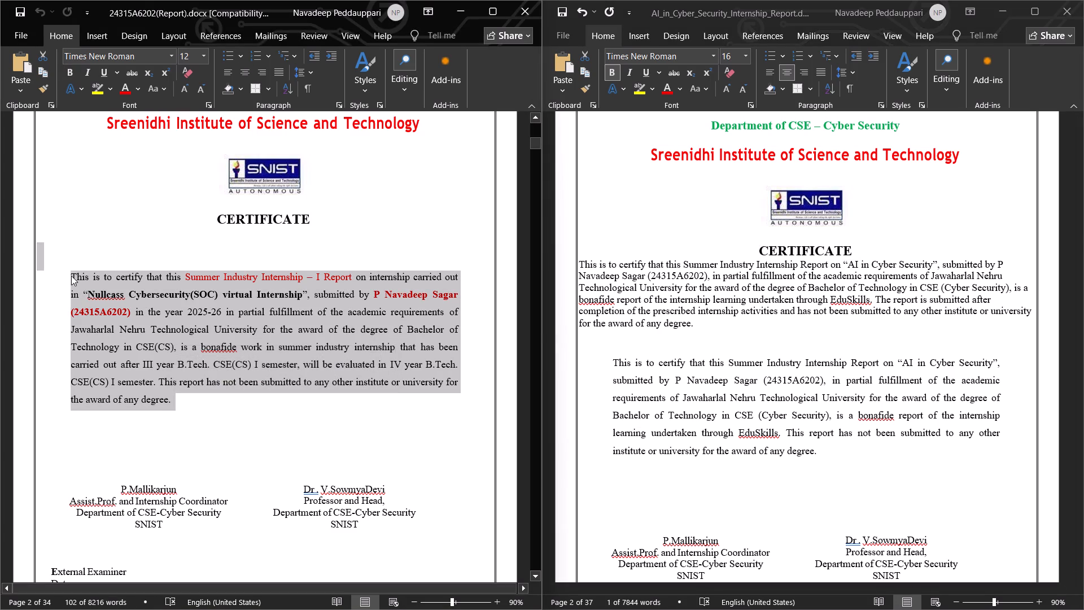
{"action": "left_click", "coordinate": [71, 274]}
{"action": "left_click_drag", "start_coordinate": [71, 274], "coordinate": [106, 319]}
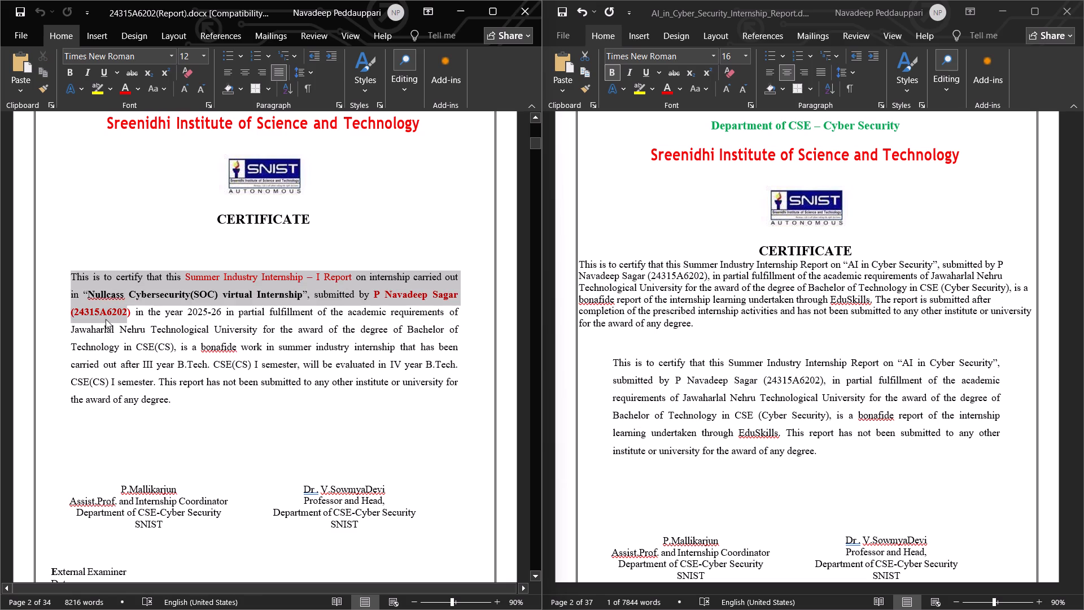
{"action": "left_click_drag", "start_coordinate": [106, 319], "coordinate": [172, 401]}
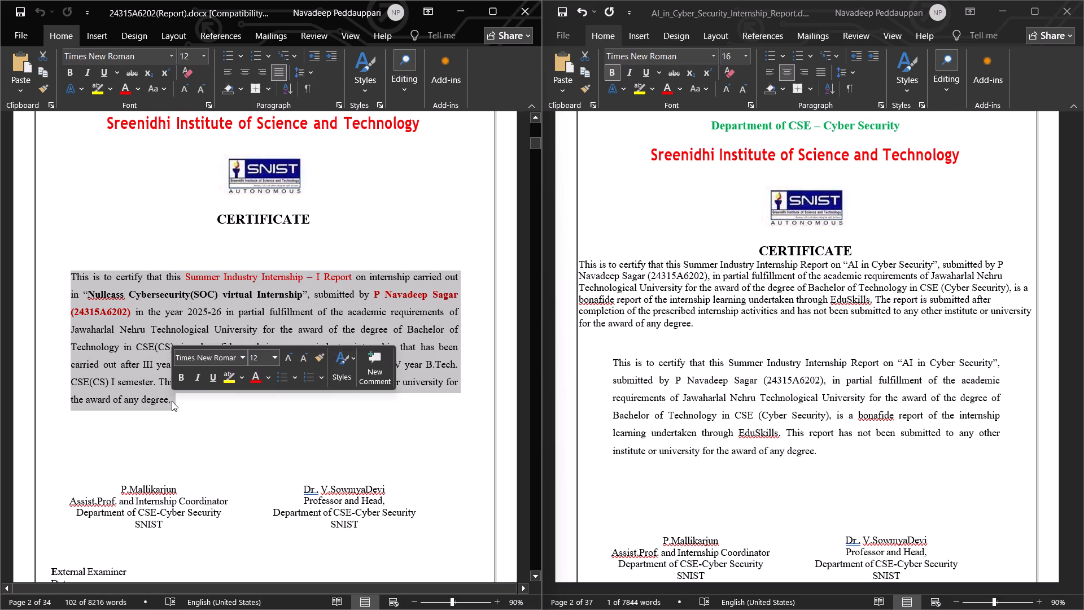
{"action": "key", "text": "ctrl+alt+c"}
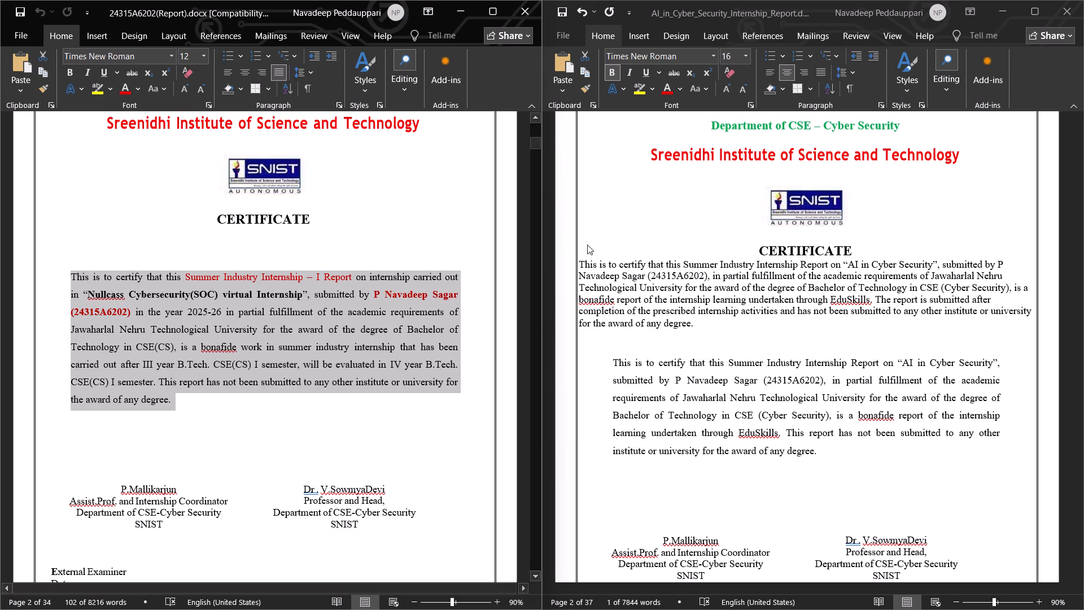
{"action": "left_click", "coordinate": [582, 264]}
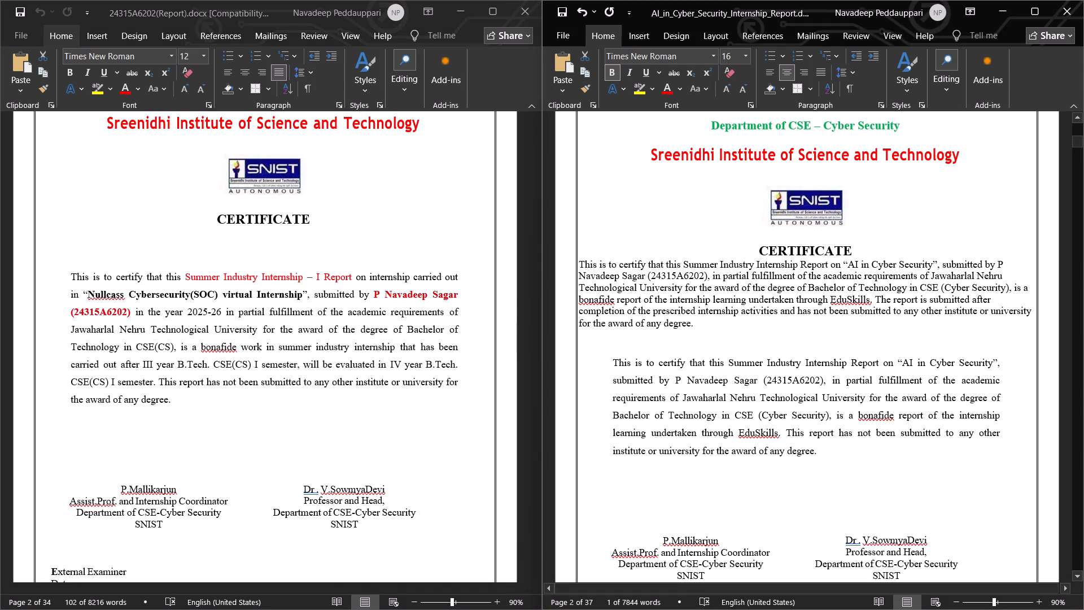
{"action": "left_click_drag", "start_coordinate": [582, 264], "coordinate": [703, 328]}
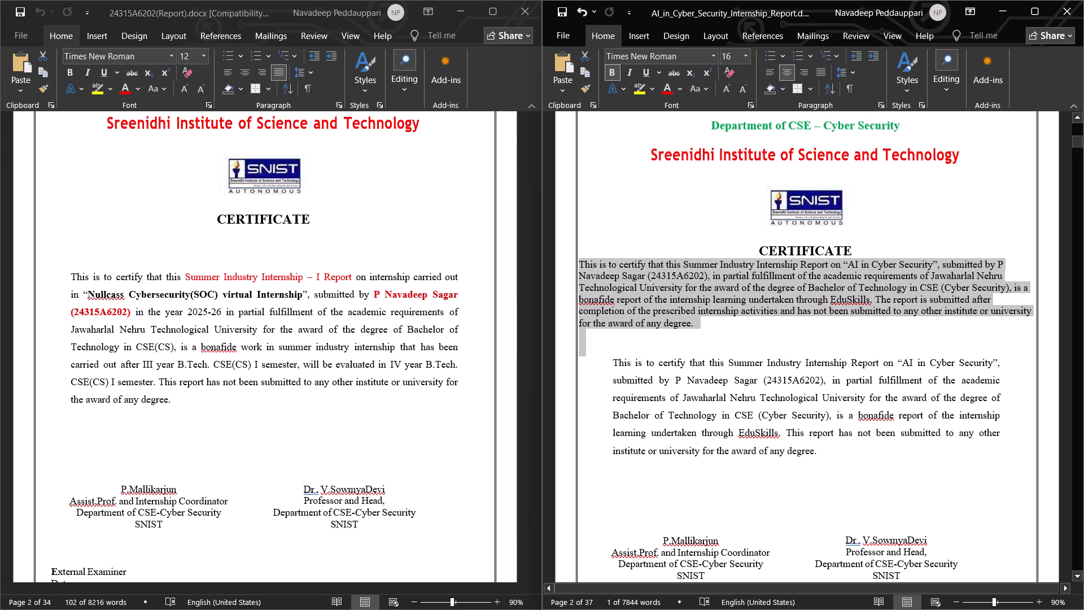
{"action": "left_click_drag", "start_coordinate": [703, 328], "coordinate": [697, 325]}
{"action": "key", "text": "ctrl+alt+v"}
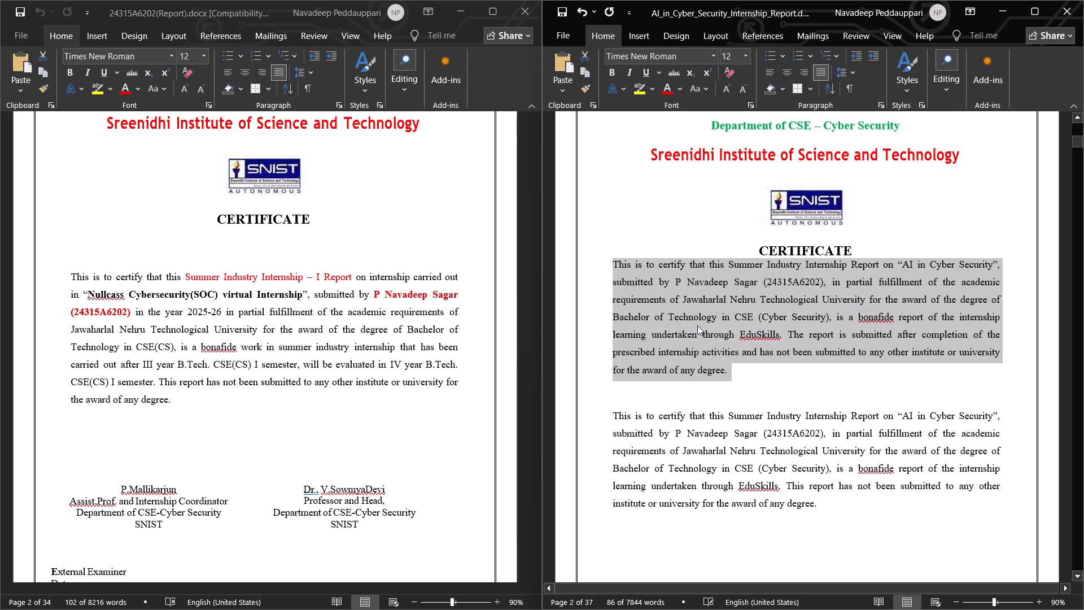
Delete the first of the two duplicate "This is to certify" paragraphs on the AI report's certificate page.
{"action": "scroll", "coordinate": [846, 325], "scroll_direction": "down", "scroll_amount": 1}
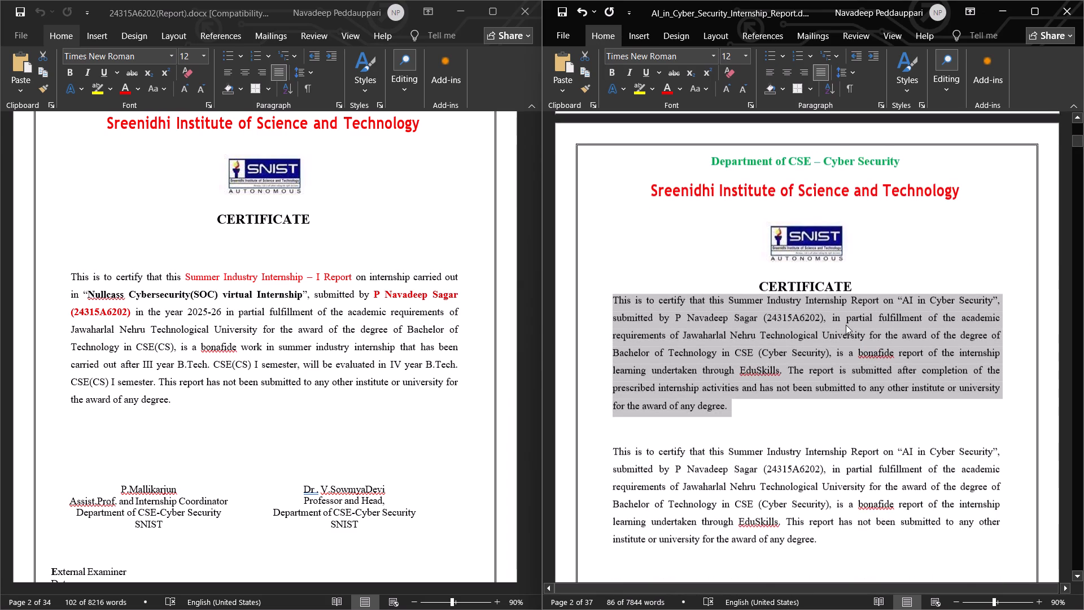
{"action": "scroll", "coordinate": [846, 325], "scroll_direction": "down", "scroll_amount": 3}
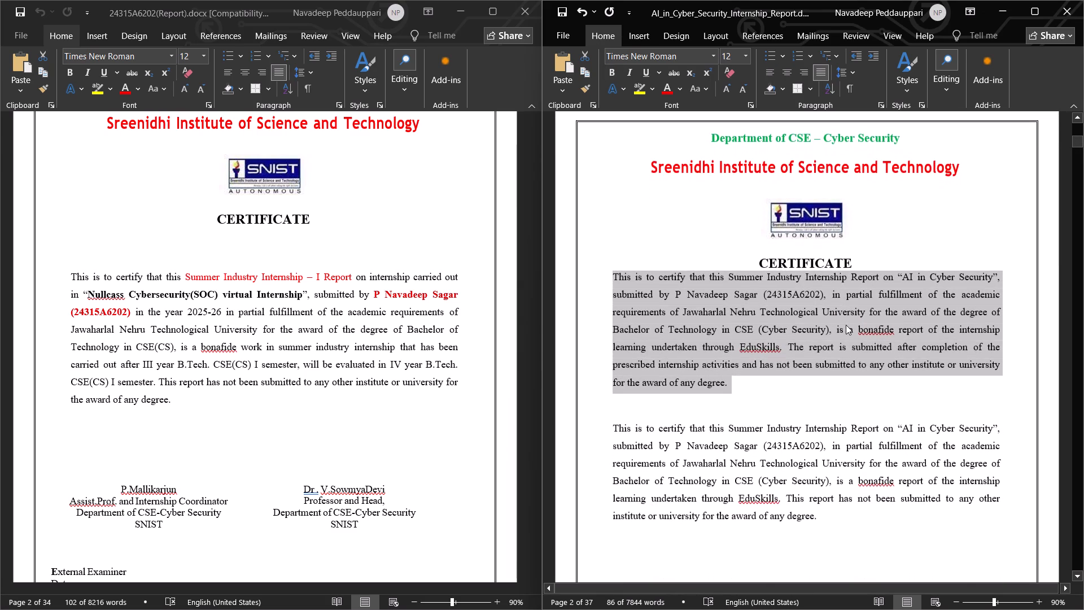
{"action": "scroll", "coordinate": [846, 325], "scroll_direction": "down", "scroll_amount": 1}
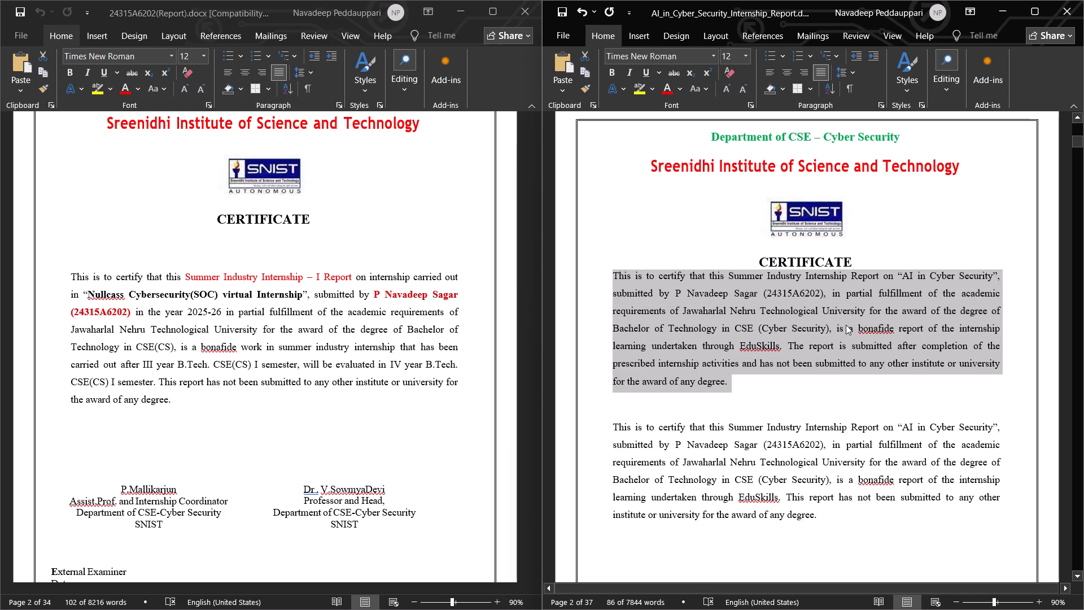
{"action": "key", "text": "BackSpace"}
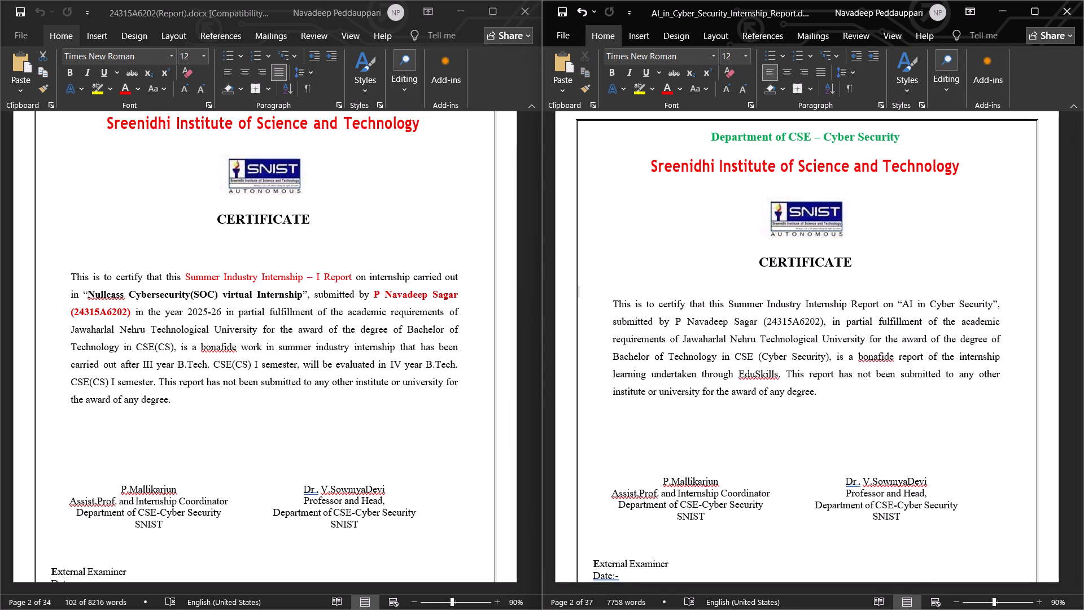
{"action": "key", "text": "ctrl+z"}
{"action": "key", "text": "ctrl+z"}
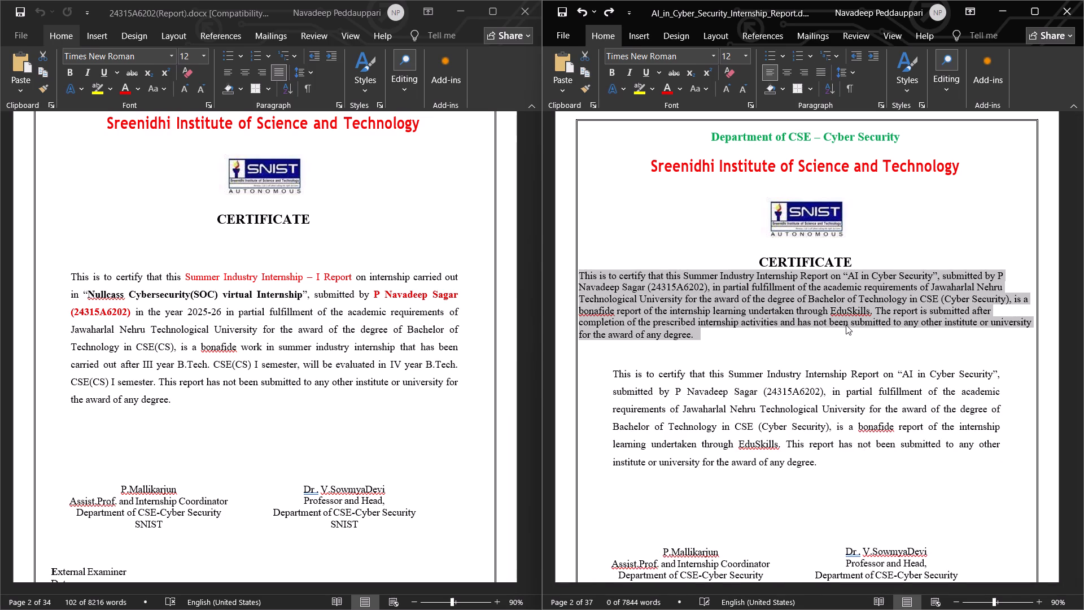
{"action": "key", "text": "BackSpace"}
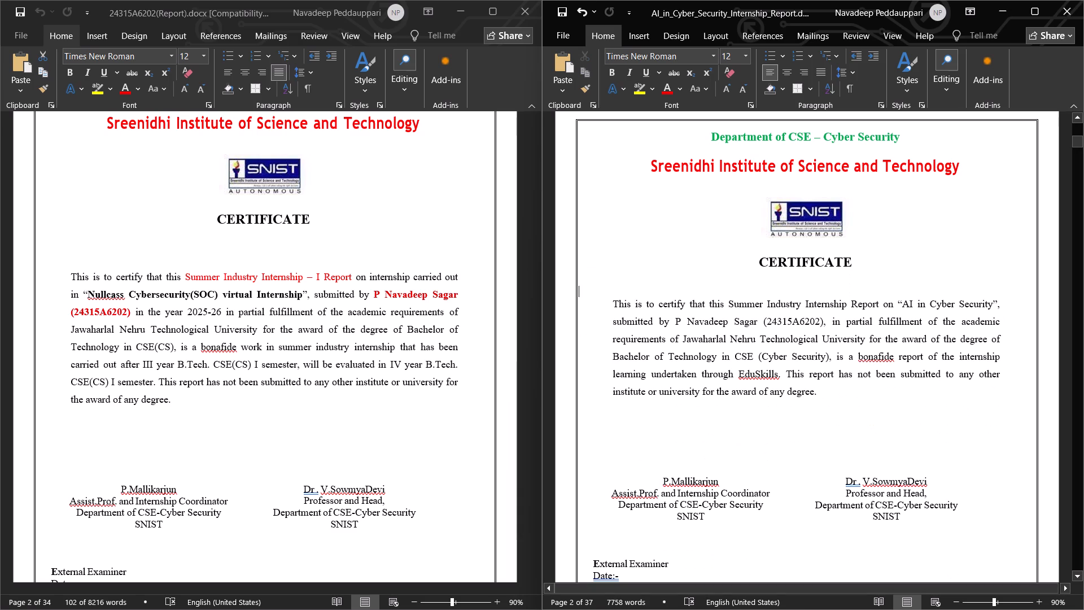
Change "Summer Industry Internship – I Report" to "Summer Industry Internship – II Report" in the AI report's cover title line.
{"action": "scroll", "coordinate": [462, 375], "scroll_direction": "down", "scroll_amount": 1}
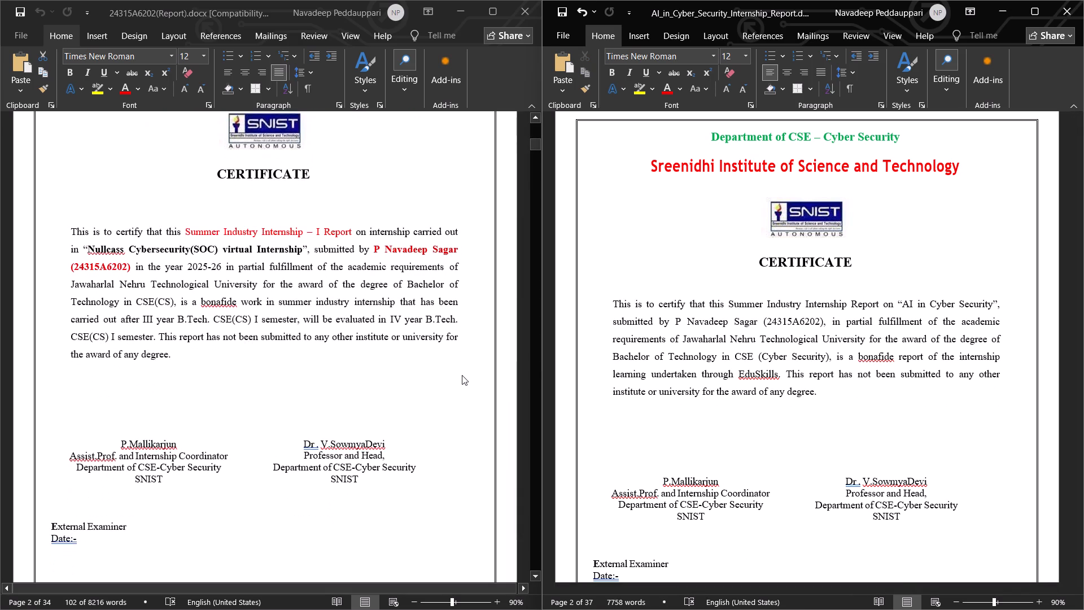
{"action": "scroll", "coordinate": [462, 375], "scroll_direction": "down", "scroll_amount": 1}
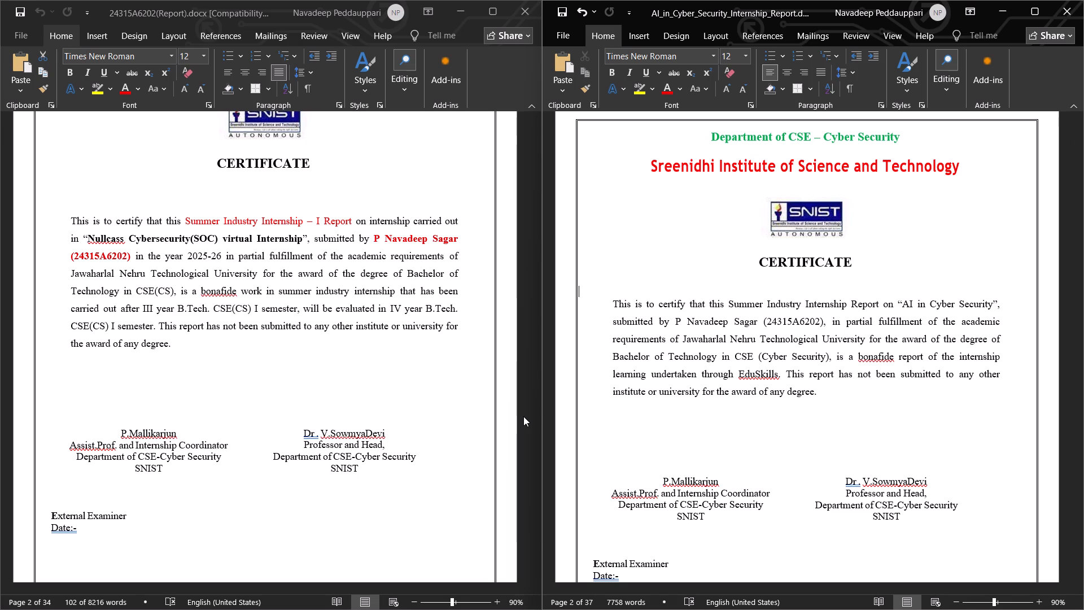
{"action": "scroll", "coordinate": [661, 345], "scroll_direction": "down", "scroll_amount": 2}
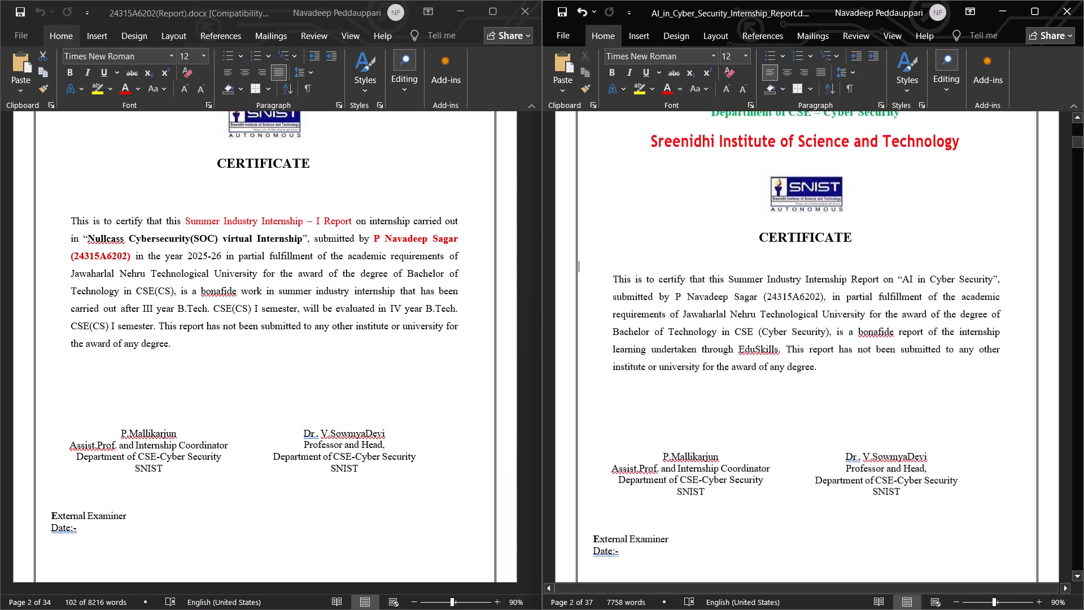
{"action": "scroll", "coordinate": [661, 345], "scroll_direction": "down", "scroll_amount": 1}
{"action": "scroll", "coordinate": [661, 345], "scroll_direction": "up", "scroll_amount": 19}
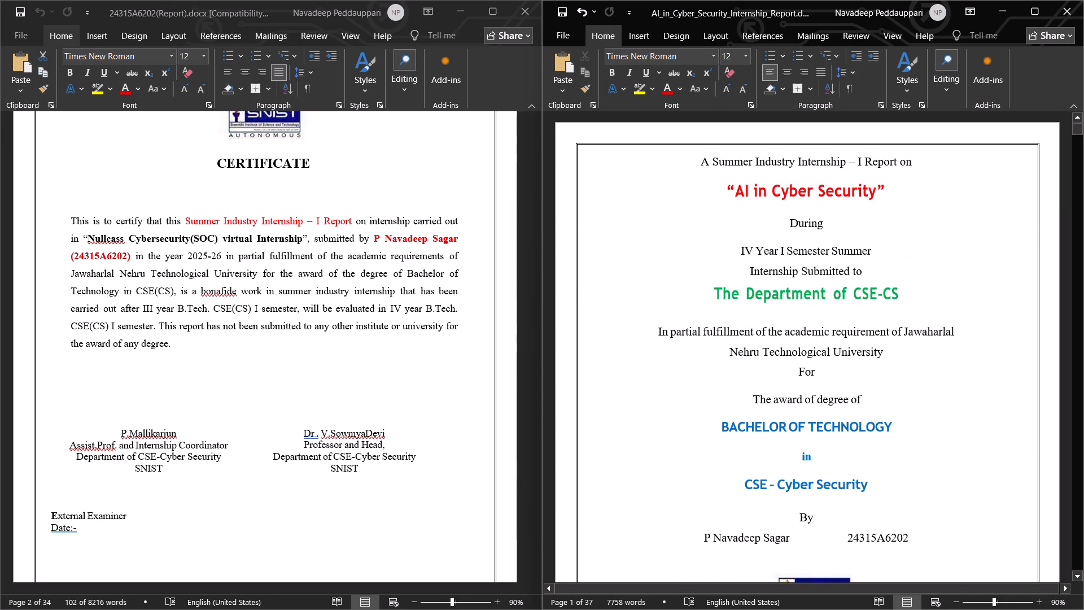
{"action": "scroll", "coordinate": [803, 269], "scroll_direction": "down", "scroll_amount": 1}
{"action": "left_click", "coordinate": [862, 157]}
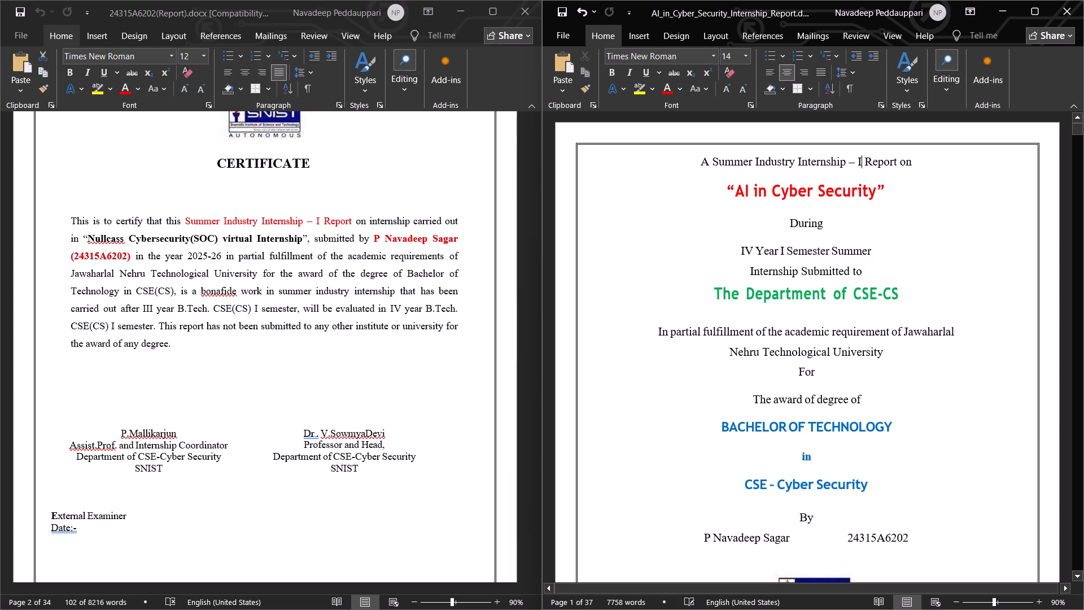
{"action": "key", "text": "shift+i"}
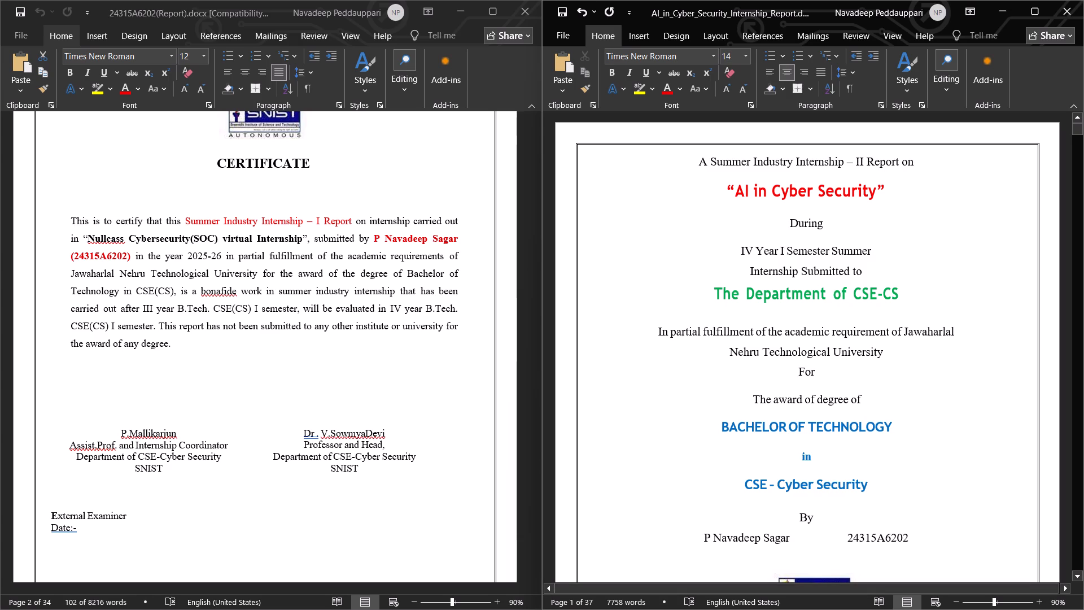
{"action": "scroll", "coordinate": [910, 285], "scroll_direction": "down", "scroll_amount": 2}
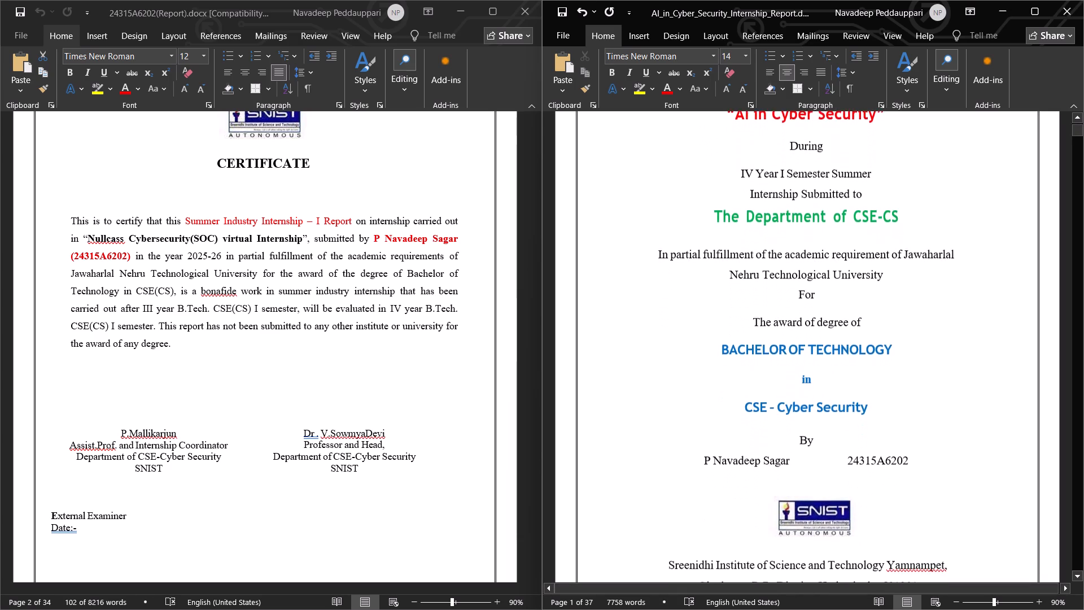
Review the AI report's cover page and compare its certificate page with the earlier report's certificate.
{"action": "scroll", "coordinate": [910, 285], "scroll_direction": "down", "scroll_amount": 2}
{"action": "scroll", "coordinate": [910, 285], "scroll_direction": "up", "scroll_amount": 1}
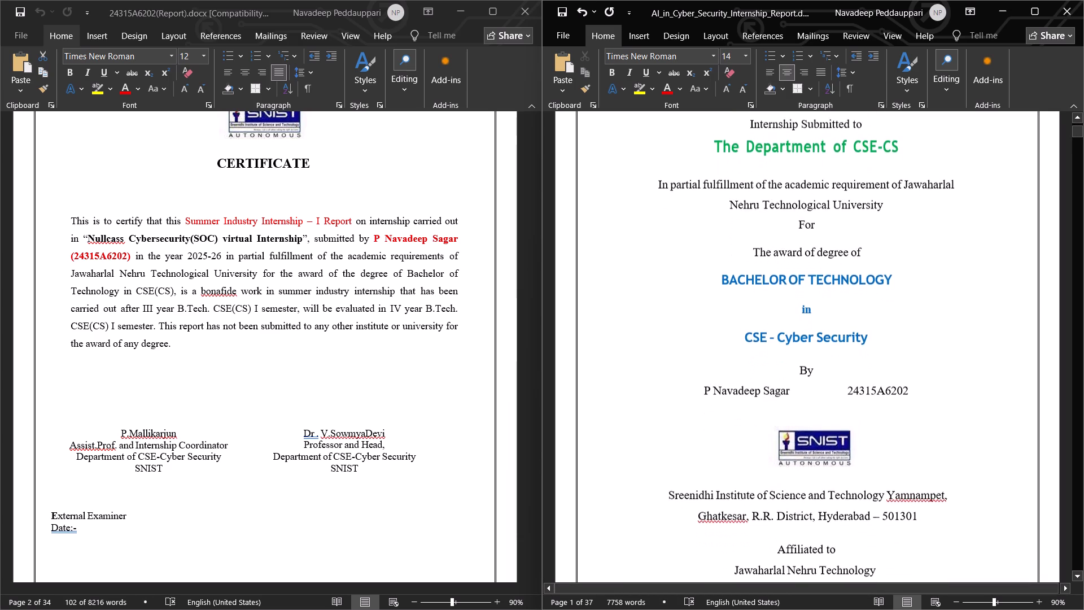
{"action": "scroll", "coordinate": [910, 285], "scroll_direction": "up", "scroll_amount": 1}
{"action": "scroll", "coordinate": [910, 285], "scroll_direction": "down", "scroll_amount": 1}
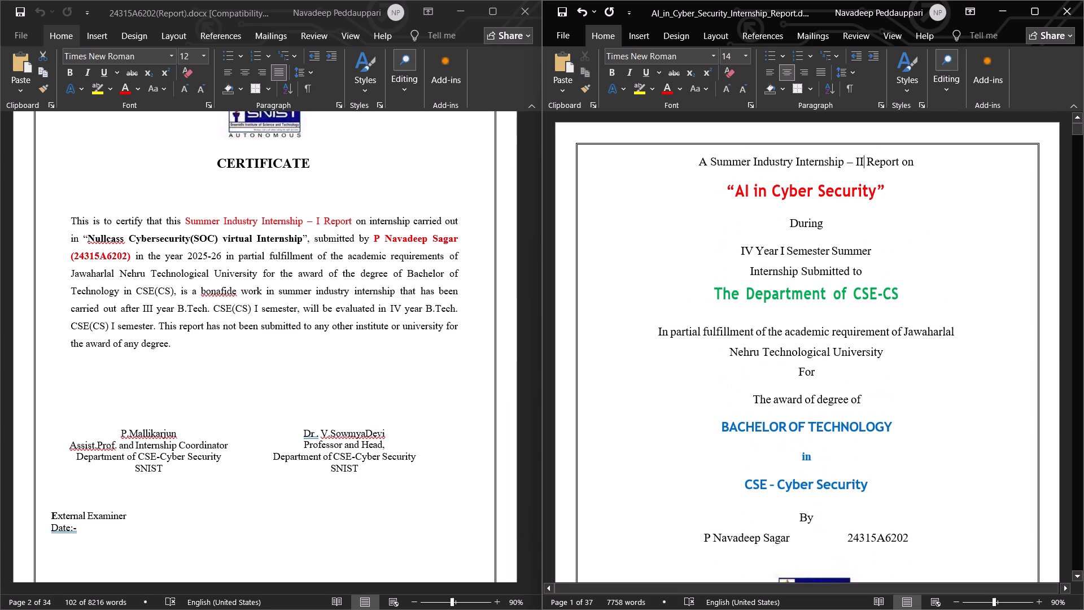
{"action": "scroll", "coordinate": [910, 285], "scroll_direction": "down", "scroll_amount": 1}
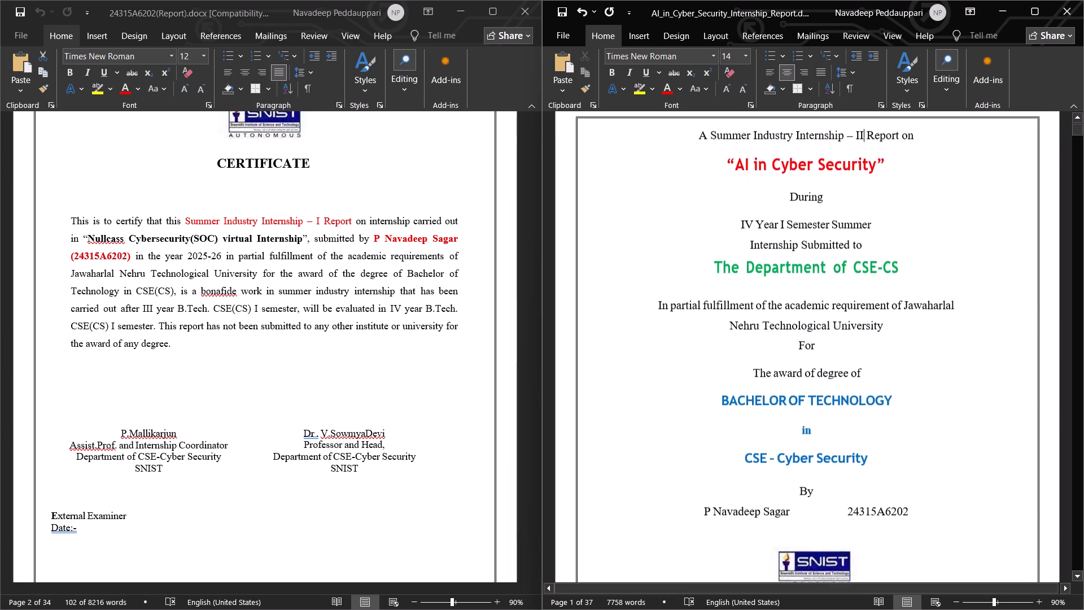
{"action": "scroll", "coordinate": [910, 285], "scroll_direction": "down", "scroll_amount": 8}
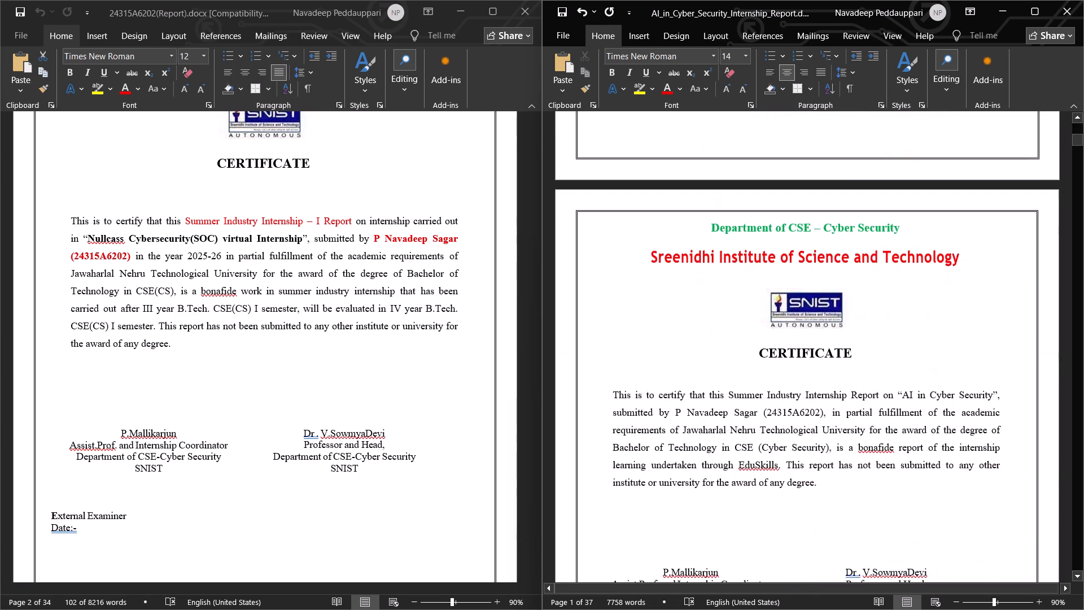
{"action": "scroll", "coordinate": [910, 285], "scroll_direction": "down", "scroll_amount": 3}
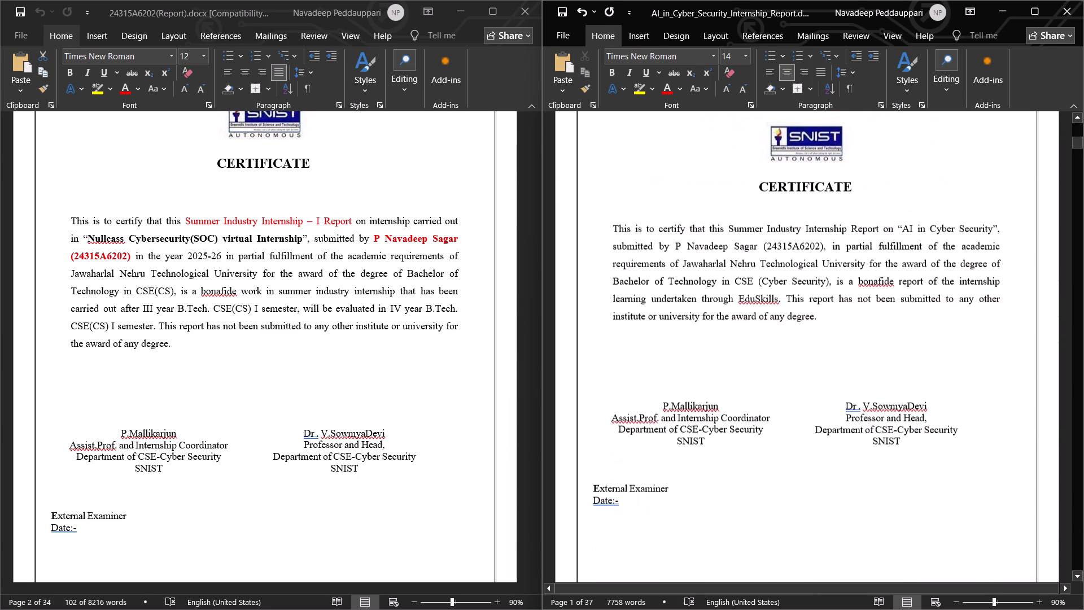
{"action": "scroll", "coordinate": [910, 285], "scroll_direction": "down", "scroll_amount": 1}
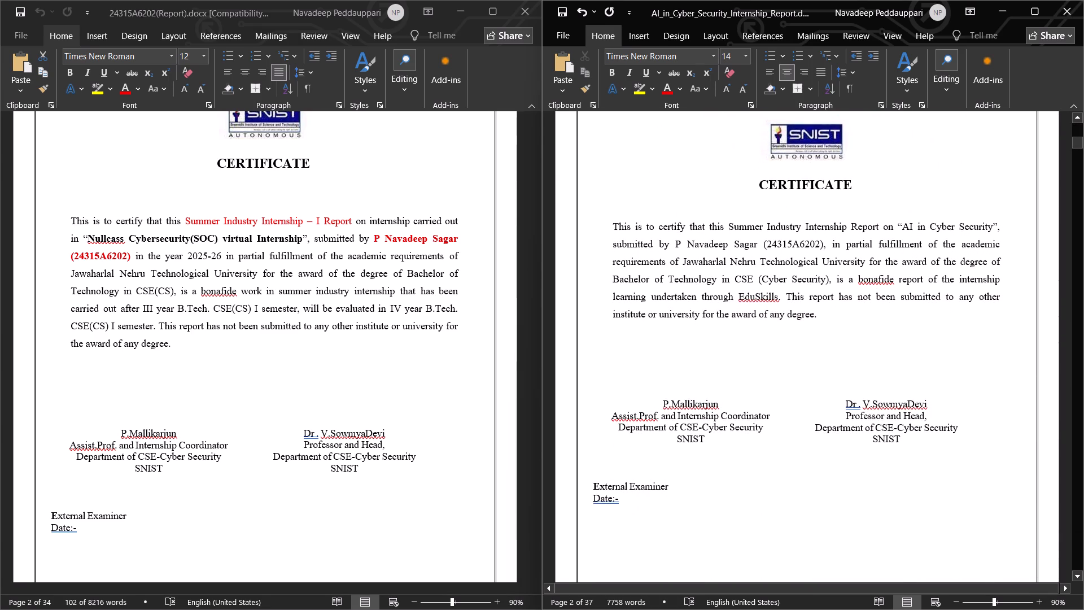
{"action": "scroll", "coordinate": [910, 285], "scroll_direction": "down", "scroll_amount": 1}
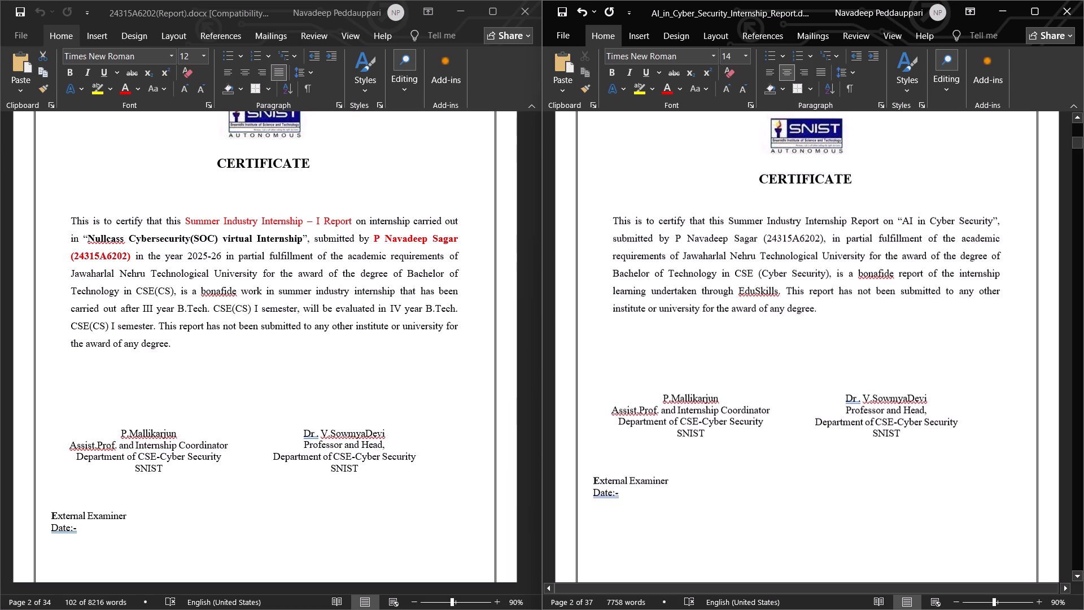
{"action": "scroll", "coordinate": [910, 285], "scroll_direction": "down", "scroll_amount": 2}
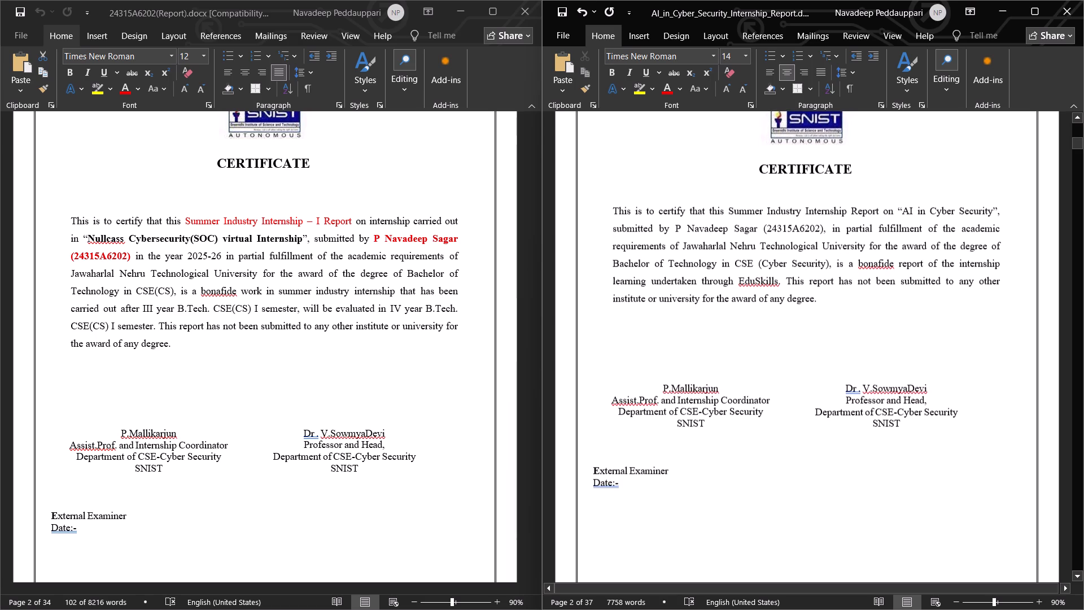
{"action": "scroll", "coordinate": [910, 285], "scroll_direction": "down", "scroll_amount": 1}
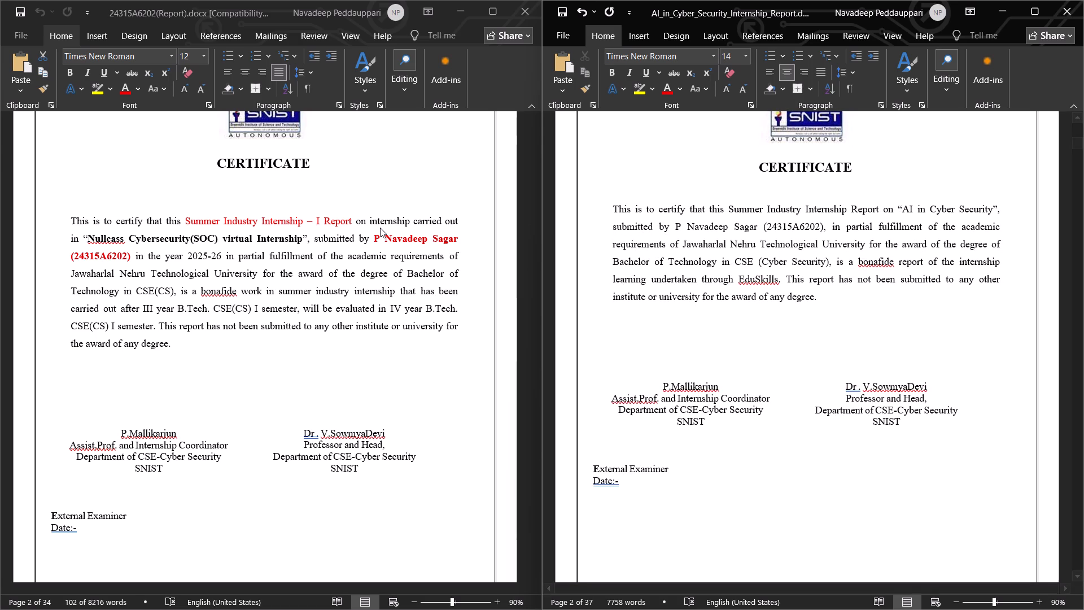
Copy the red formatting of "Summer Industry Internship – I Report" in the earlier certificate onto "Summer Industry Internship Report" in the AI report's certificate.
{"action": "left_click_drag", "start_coordinate": [186, 220], "coordinate": [230, 219]}
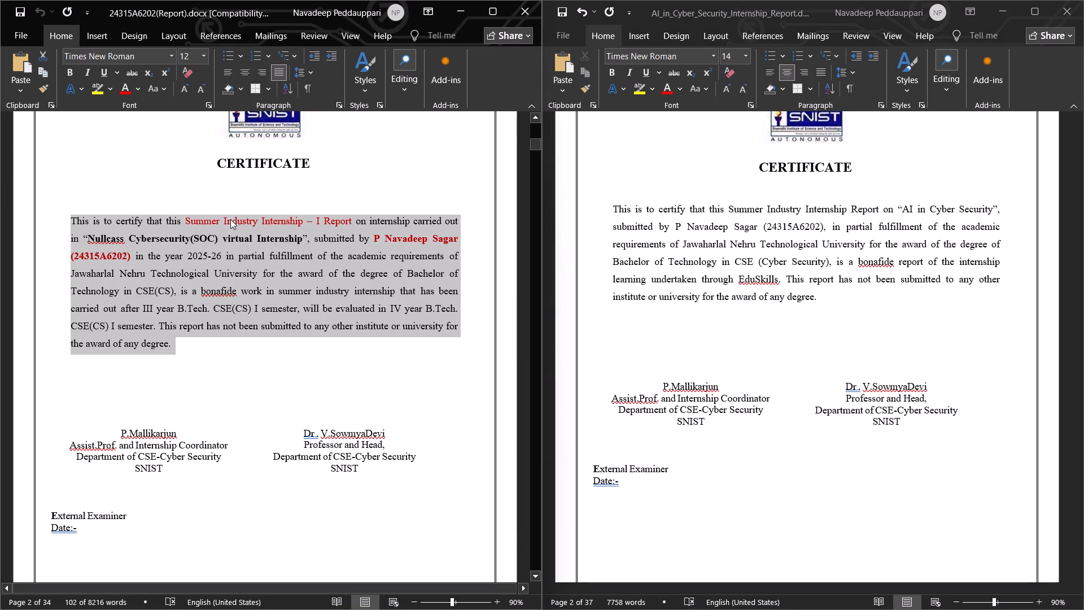
{"action": "left_click_drag", "start_coordinate": [230, 219], "coordinate": [272, 225]}
{"action": "left_click", "coordinate": [272, 225]}
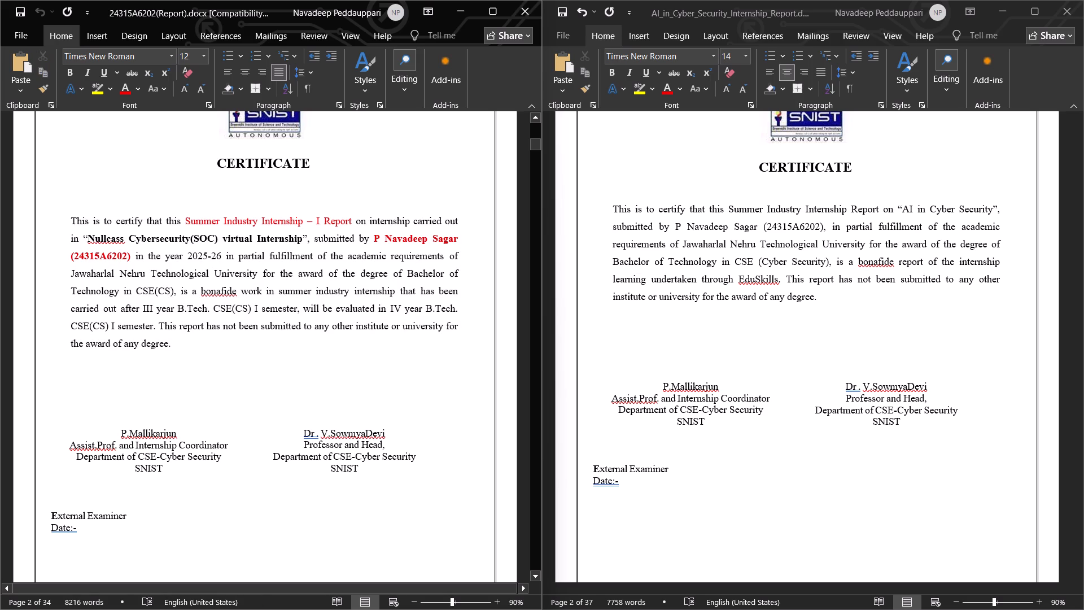
{"action": "left_click_drag", "start_coordinate": [186, 220], "coordinate": [347, 223]}
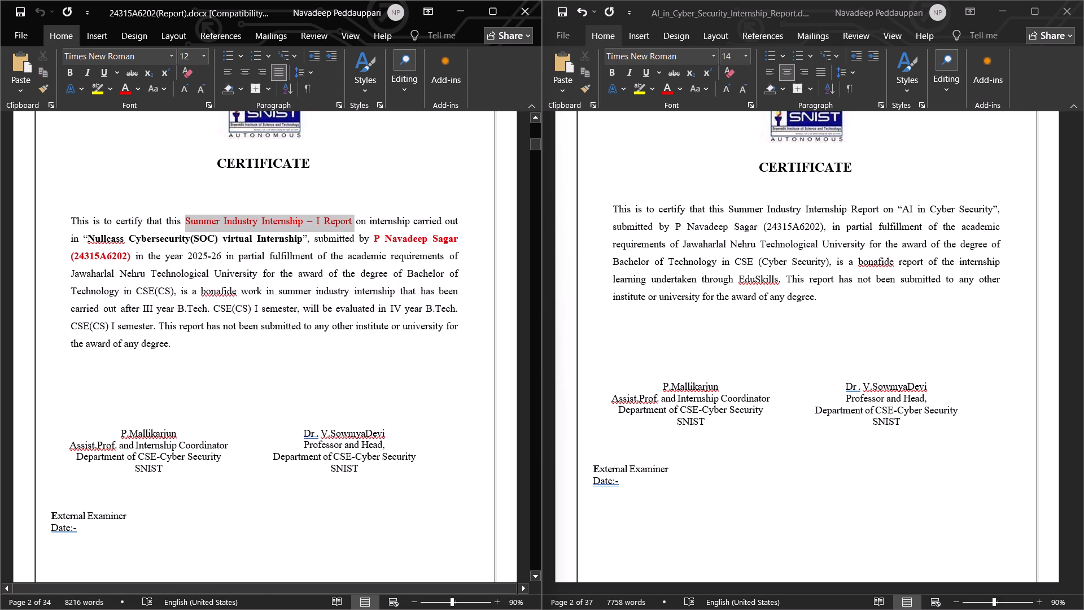
{"action": "left_click_drag", "start_coordinate": [347, 223], "coordinate": [348, 223]}
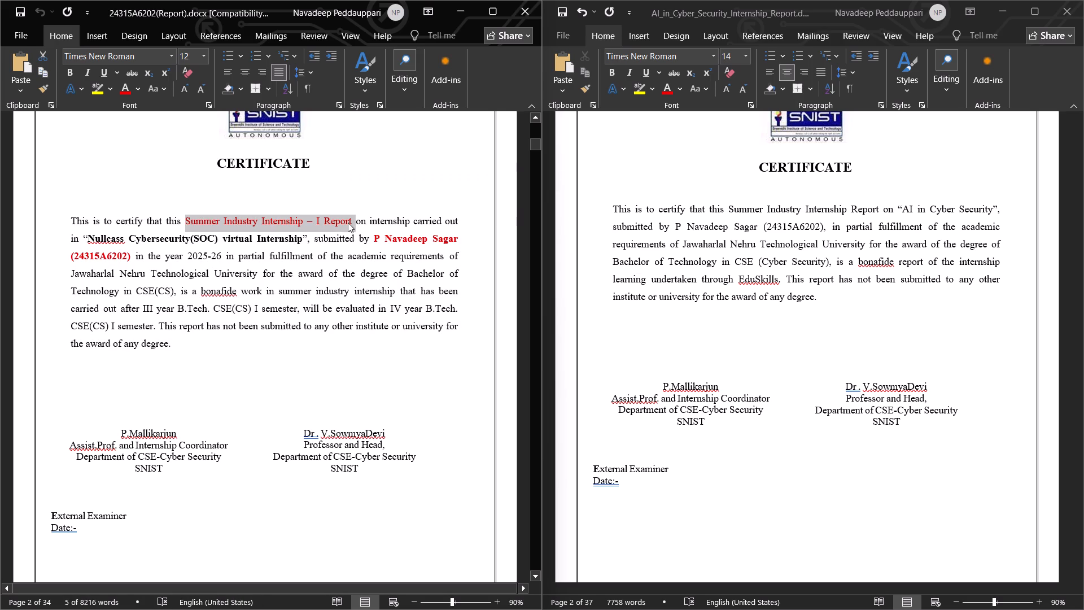
{"action": "key", "text": "ctrl+alt+c"}
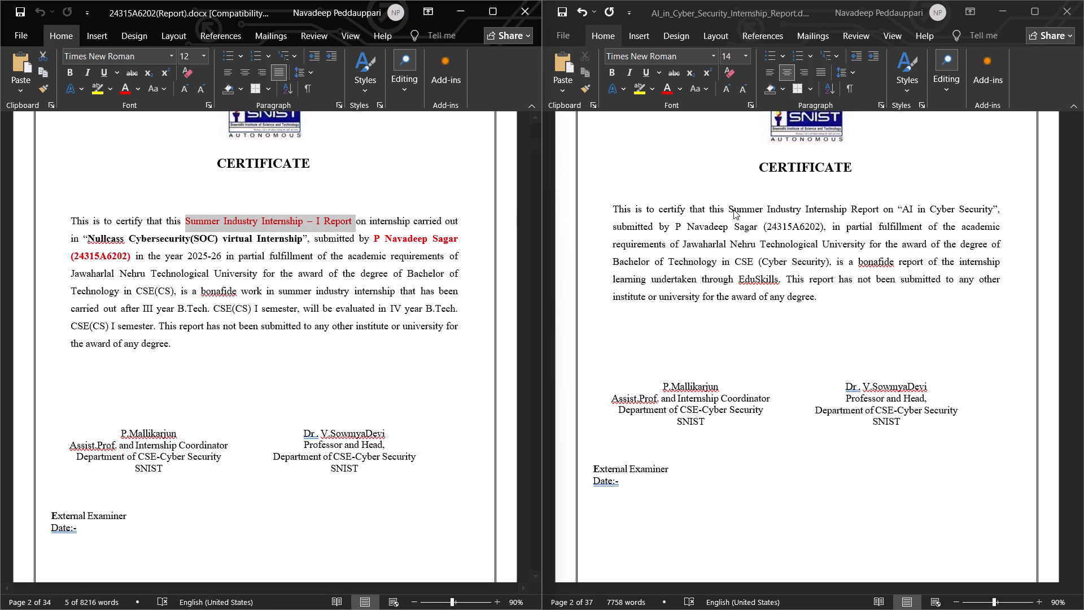
{"action": "left_click", "coordinate": [730, 209]}
{"action": "left_click_drag", "start_coordinate": [730, 209], "coordinate": [875, 211]}
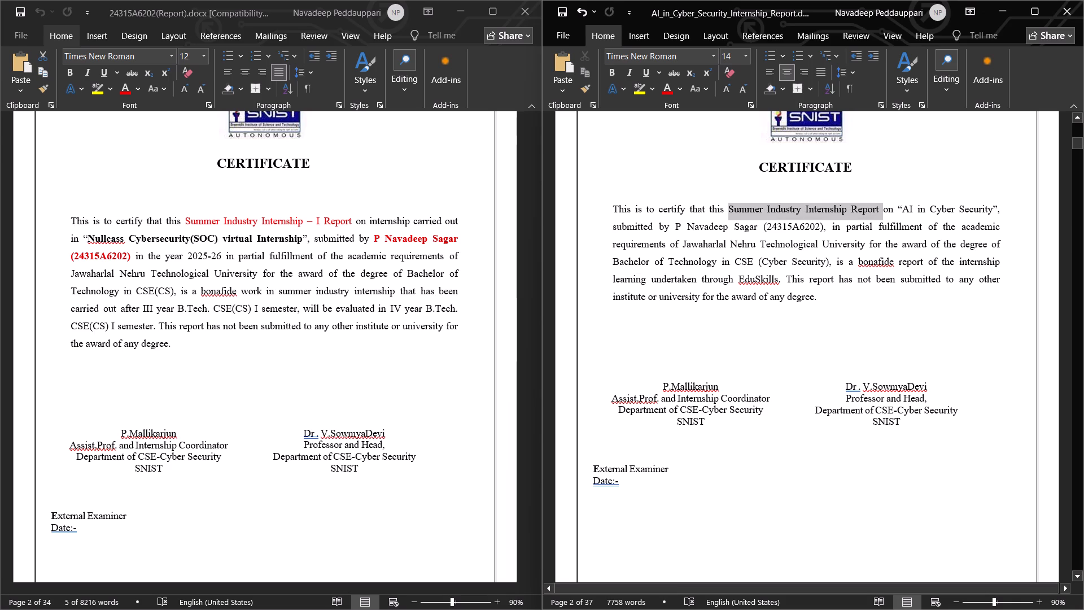
{"action": "left_click_drag", "start_coordinate": [875, 211], "coordinate": [878, 211]}
{"action": "left_click_drag", "start_coordinate": [878, 211], "coordinate": [878, 211]}
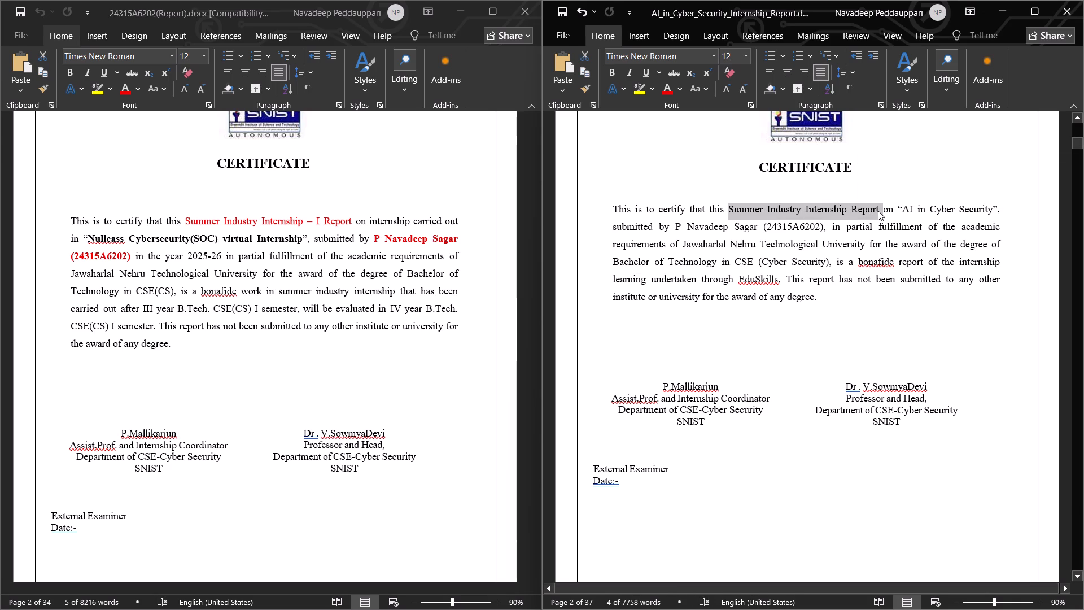
{"action": "key", "text": "ctrl+alt+v"}
Insert "-II" after "Internship" in the AI certificate paragraph so it reads "Summer Industry Internship -II Report".
{"action": "left_click", "coordinate": [846, 208]}
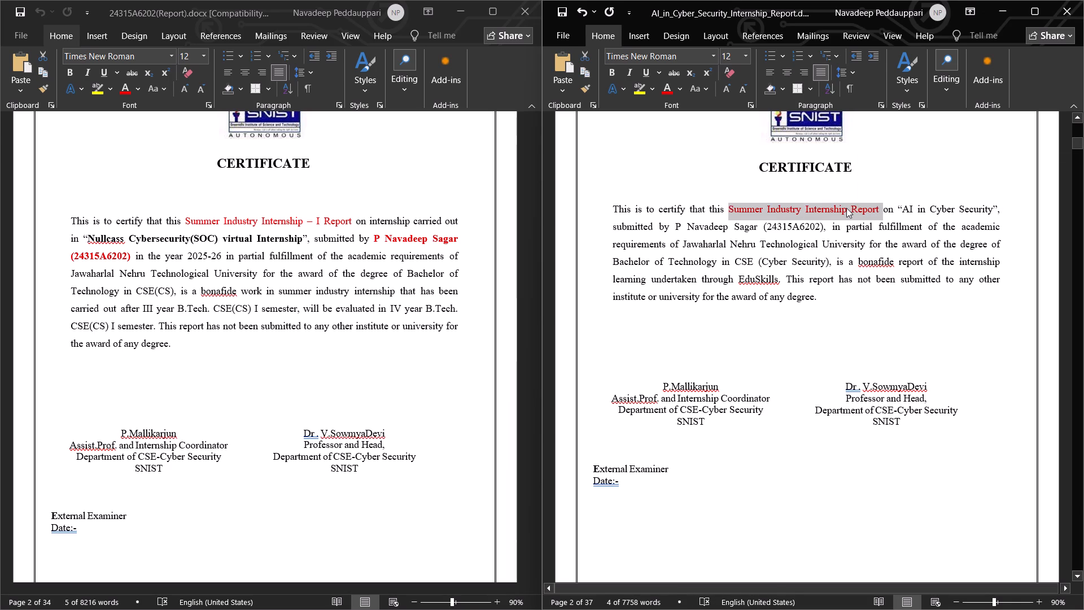
{"action": "key", "text": "space"}
{"action": "type", "text": "-"}
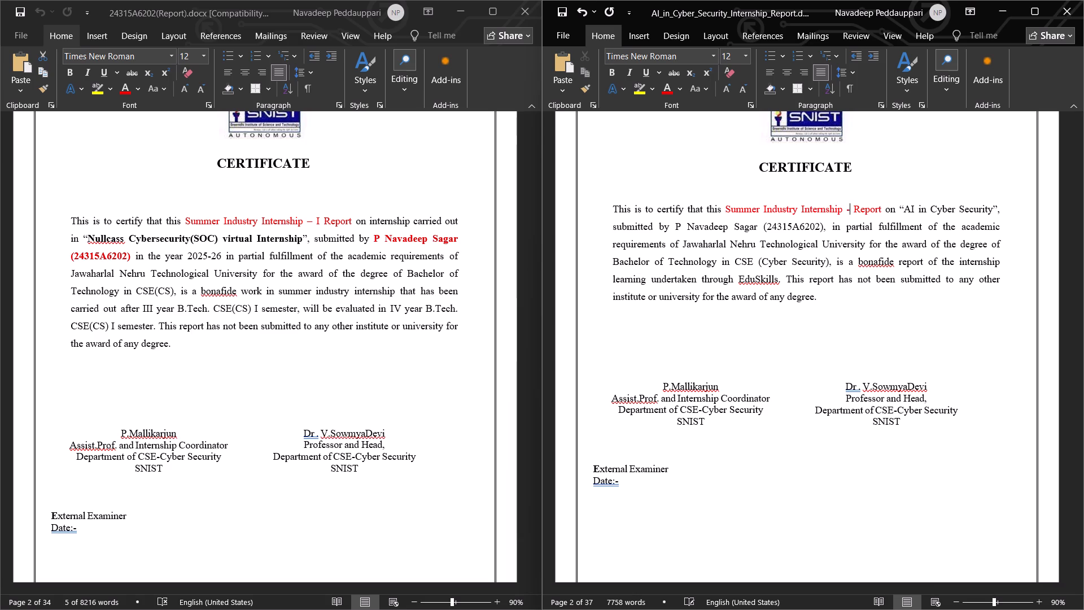
{"action": "type", "text": "II"}
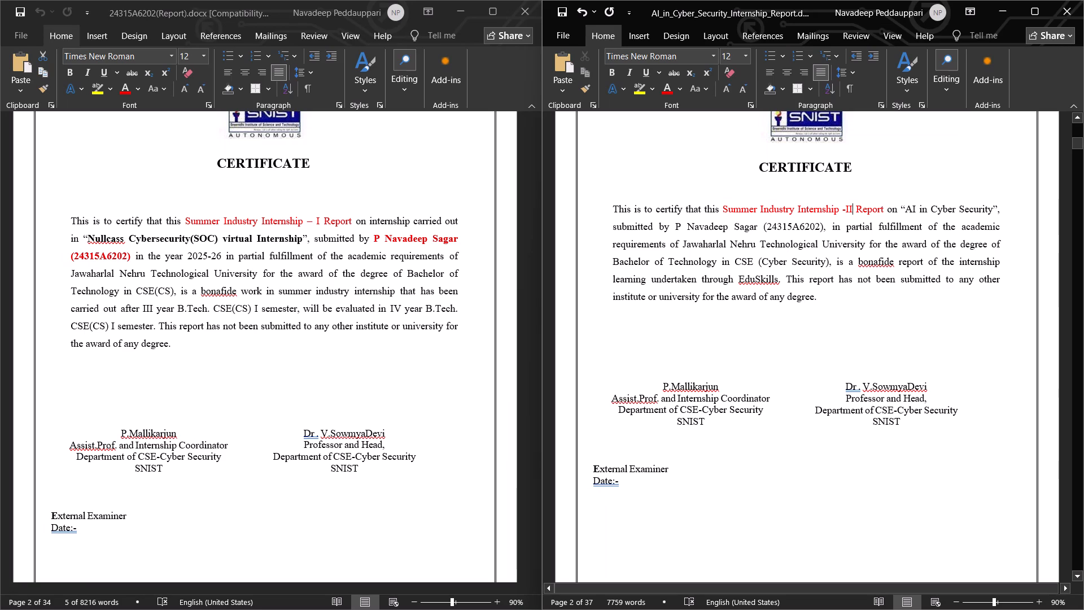
Compare the earlier report's certificate paragraph with the AI report's certificate paragraph.
{"action": "scroll", "coordinate": [474, 330], "scroll_direction": "down", "scroll_amount": 1}
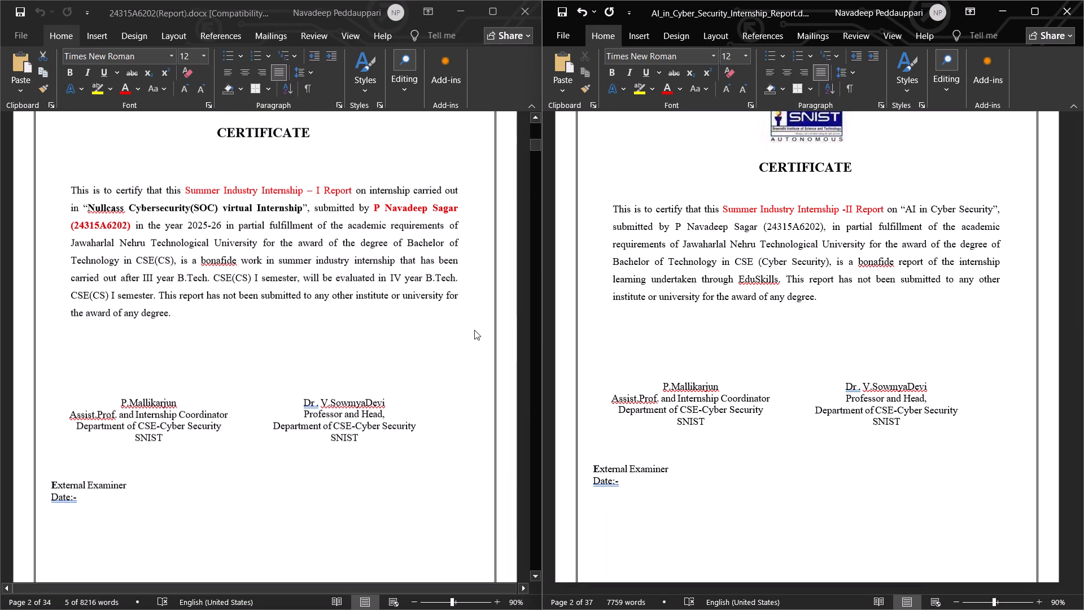
{"action": "scroll", "coordinate": [474, 330], "scroll_direction": "down", "scroll_amount": 1}
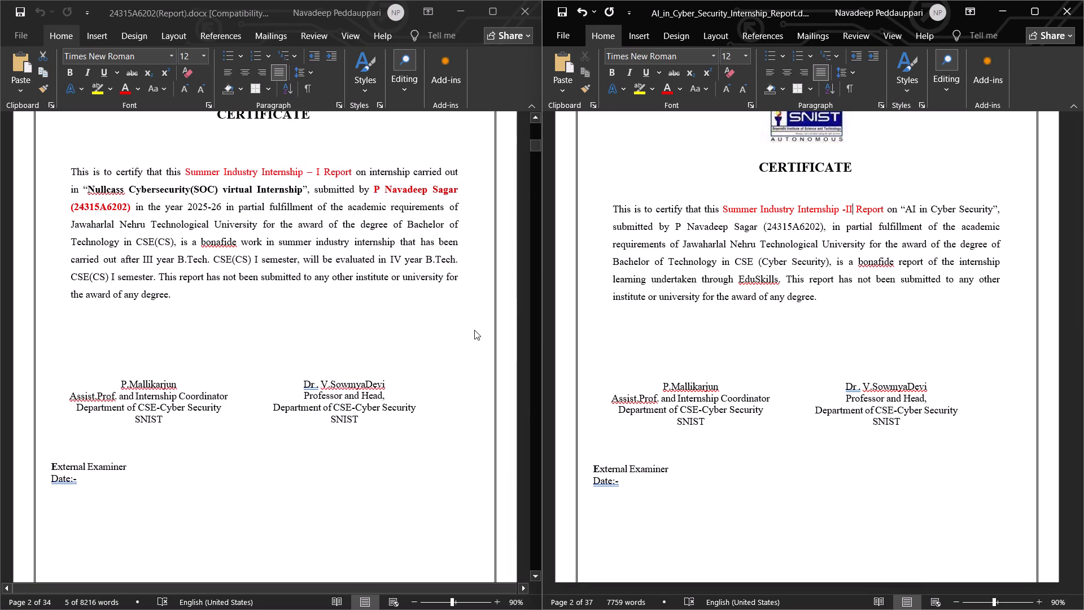
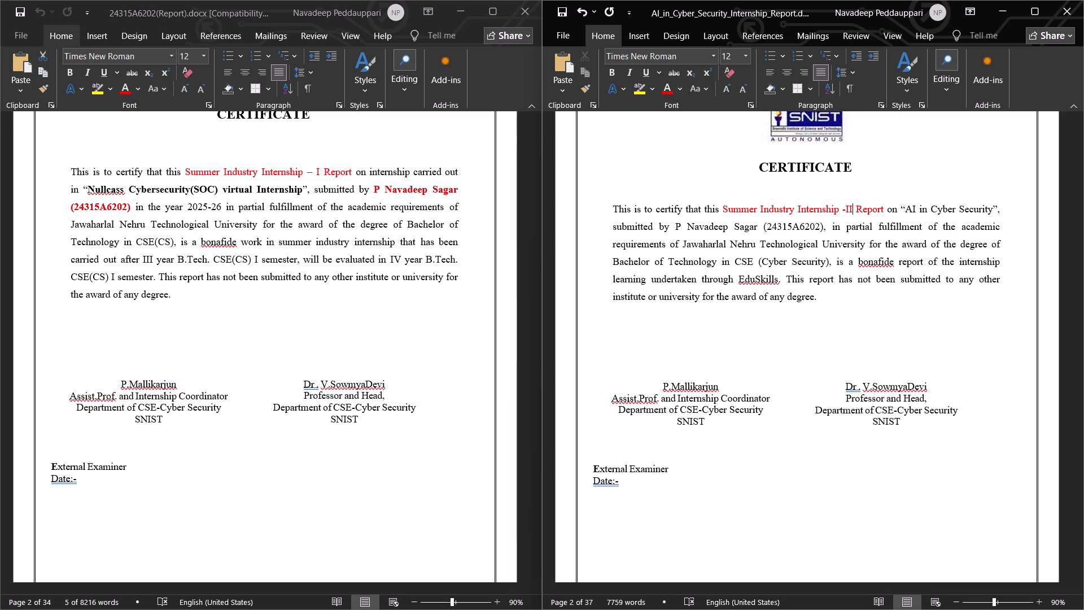
Replace the Internship Coordinator's name in the AI certificate's signature block with the new coordinator's initial and name.
{"action": "scroll", "coordinate": [700, 329], "scroll_direction": "down", "scroll_amount": 1}
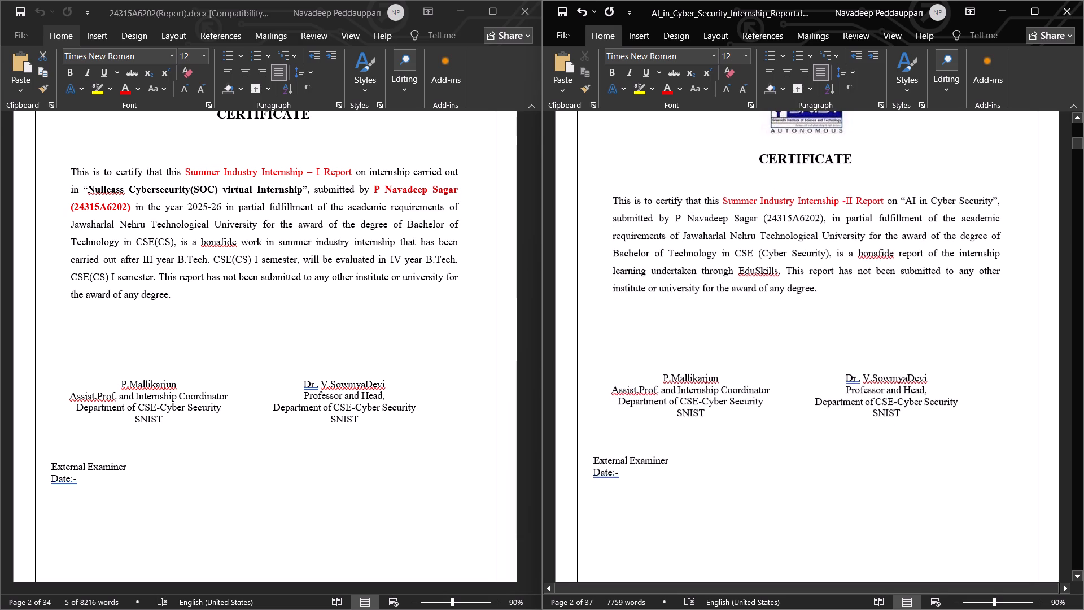
{"action": "scroll", "coordinate": [700, 329], "scroll_direction": "down", "scroll_amount": 1}
{"action": "scroll", "coordinate": [395, 378], "scroll_direction": "down", "scroll_amount": 2}
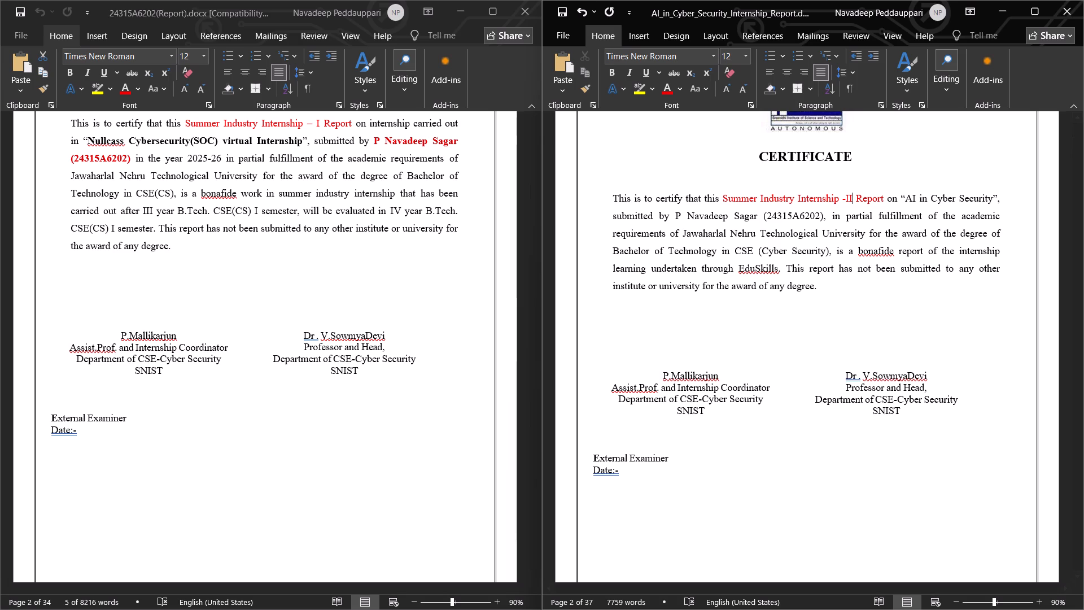
{"action": "left_click", "coordinate": [720, 376]}
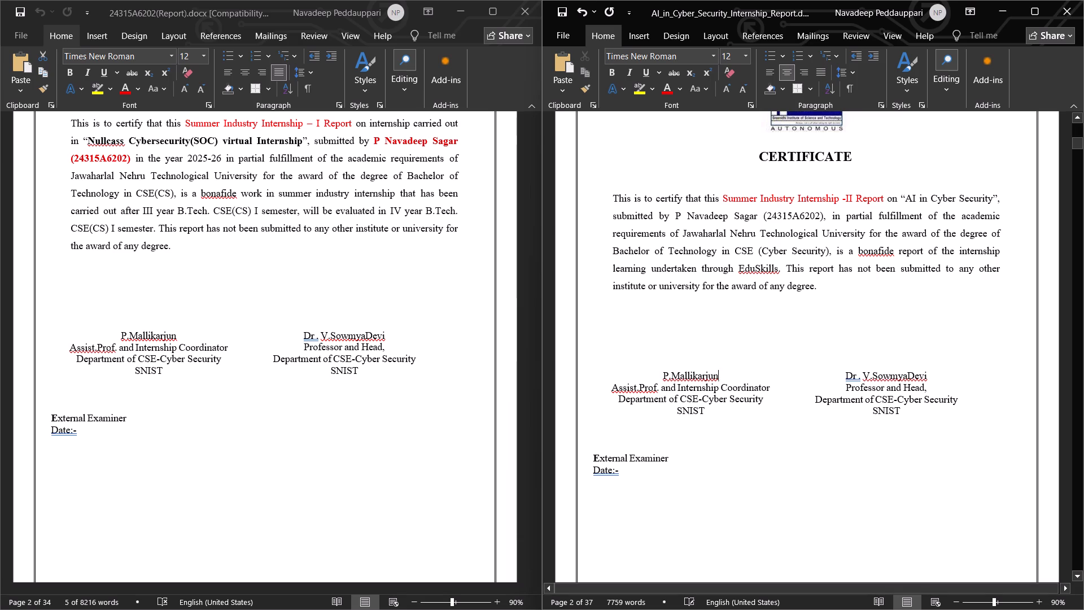
{"action": "key", "text": "BackSpace"}
{"action": "key", "text": "BackSpace"}
{"action": "key", "text": "BackSpace"}
{"action": "key", "text": "BackSpace"}
{"action": "key", "text": "BackSpace"}
{"action": "key", "text": "BackSpace"}
{"action": "key", "text": "BackSpace"}
{"action": "key", "text": "BackSpace"}
{"action": "key", "text": "BackSpace"}
{"action": "key", "text": "BackSpace"}
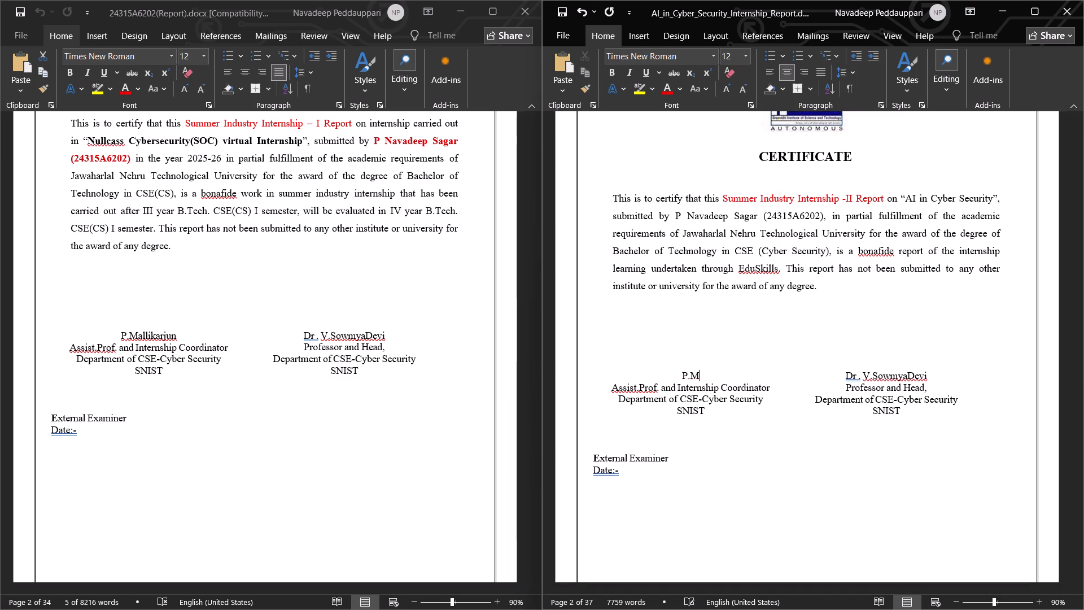
{"action": "key", "text": "BackSpace"}
{"action": "key", "text": "BackSpace"}
{"action": "key", "text": "BackSpace"}
{"action": "key", "text": "shift+n"}
{"action": "key", "text": "period"}
{"action": "key", "text": "space"}
{"action": "type", "text": "So"}
{"action": "type", "text": "wh"}
{"action": "key", "text": "BackSpace"}
{"action": "type", "text": "janya"}
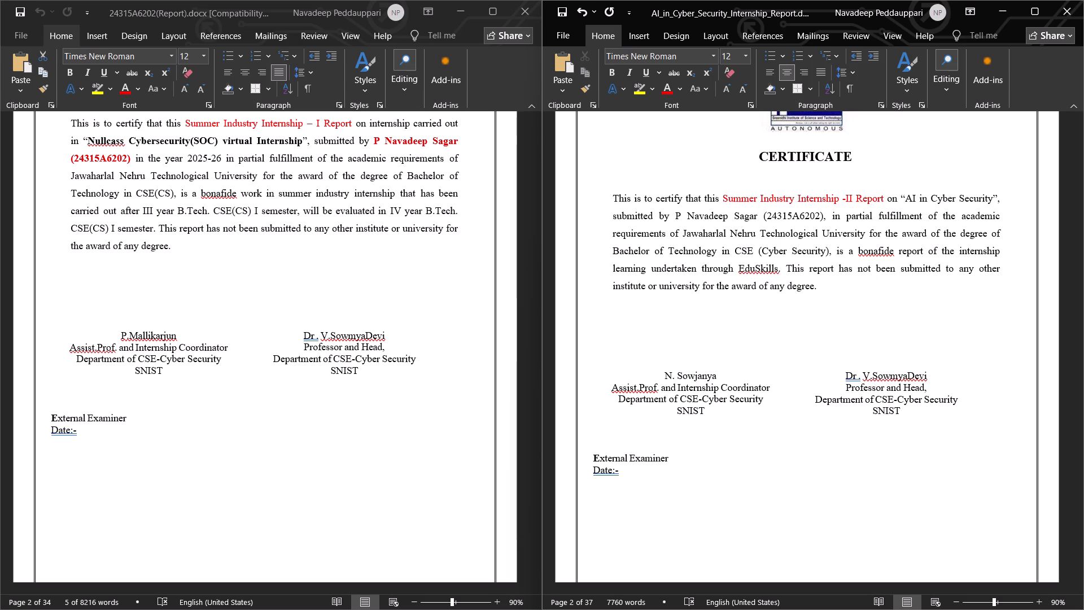
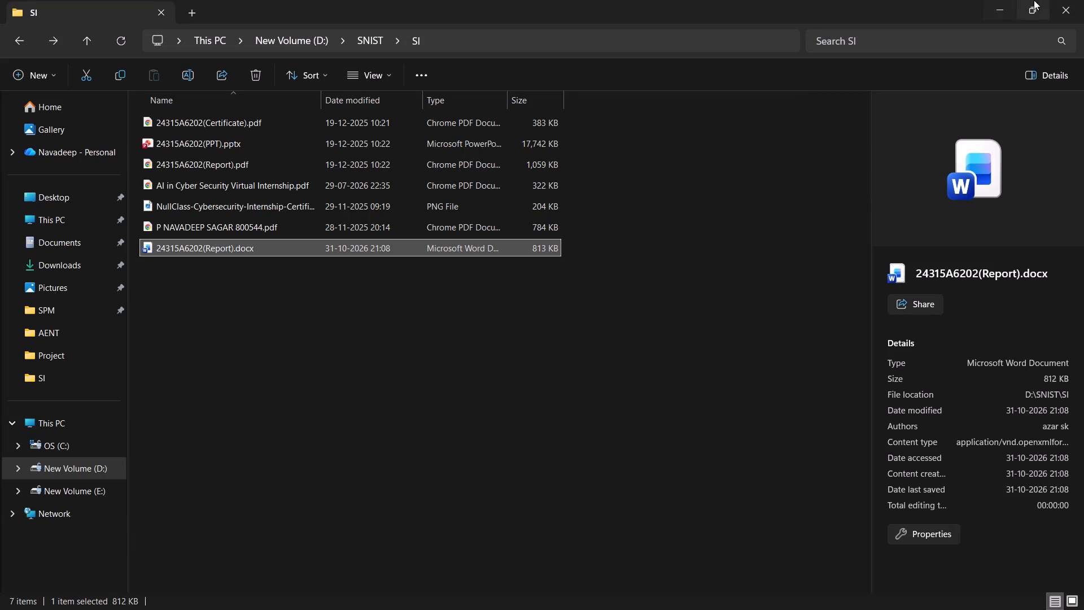
Close the File Explorer window showing the SI folder and return to the two reports.
{"action": "left_click", "coordinate": [1057, 4]}
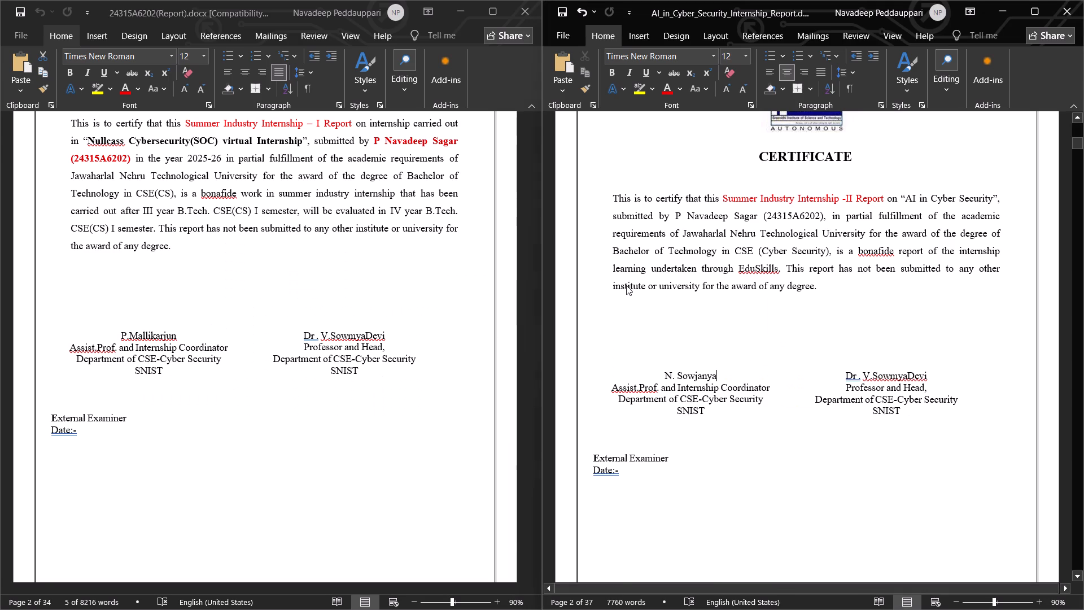
Search the computer's apps for "wh" and launch the best match.
{"action": "type", "text": "wh"}
{"action": "key", "text": "Return"}
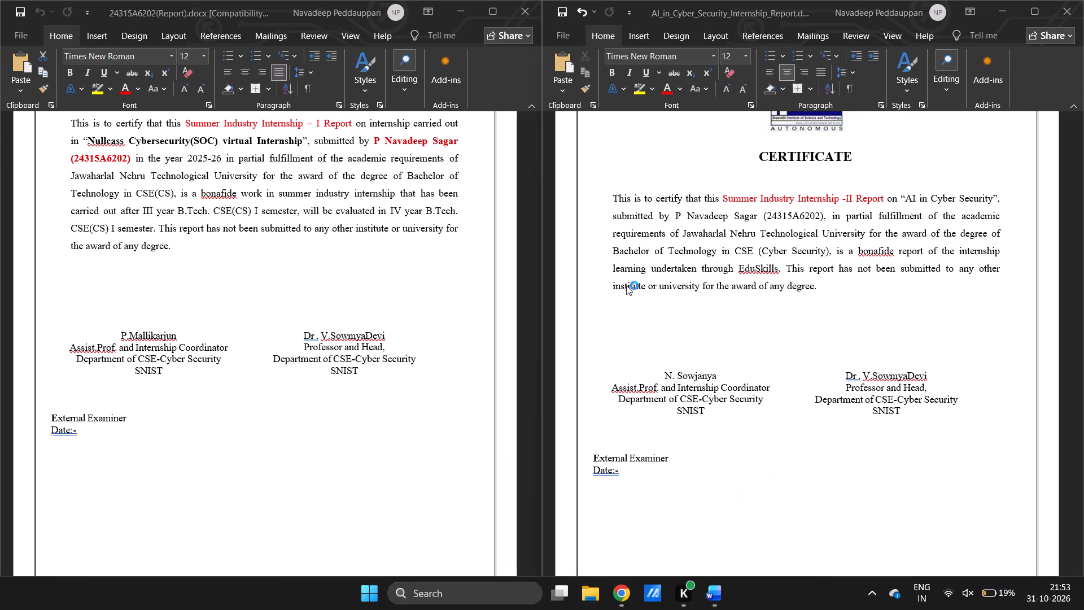
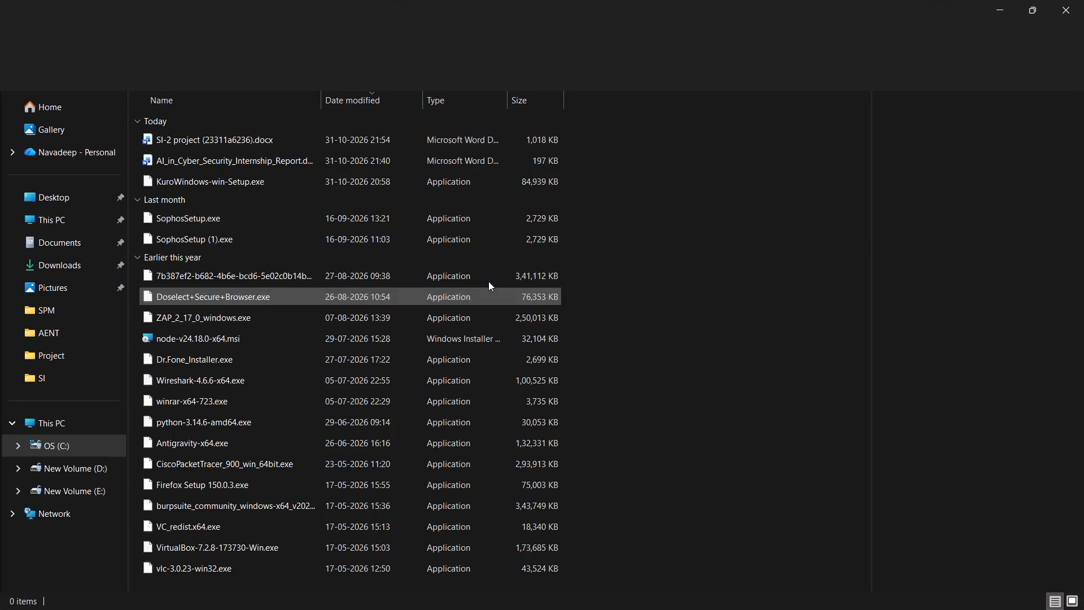
Open the SI-2 project Word document from the Downloads folder, maximize it and enable editing.
{"action": "double_click", "coordinate": [226, 134]}
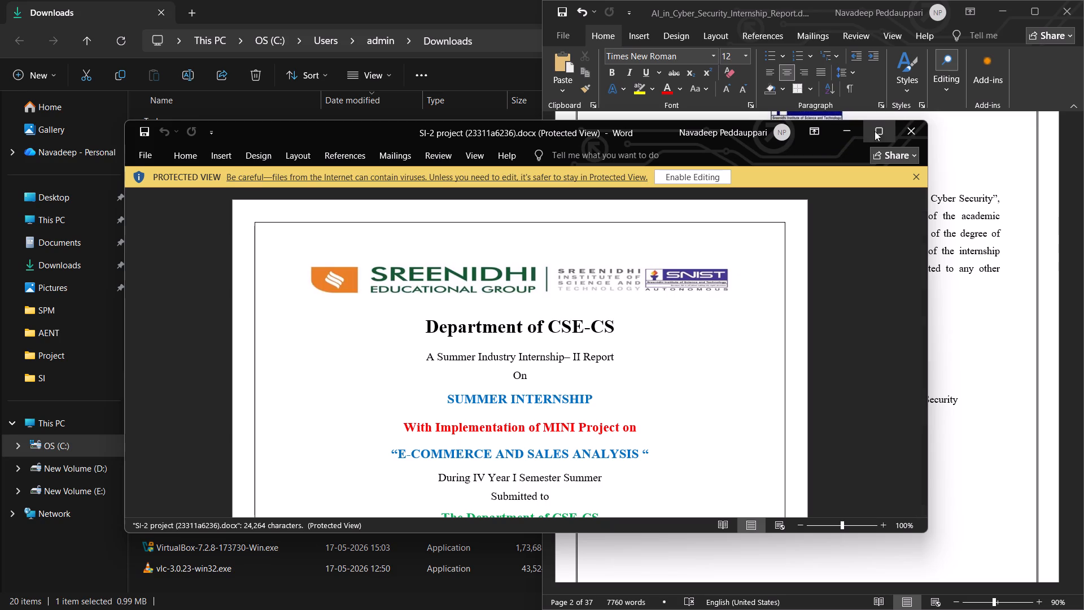
{"action": "left_click", "coordinate": [875, 131]}
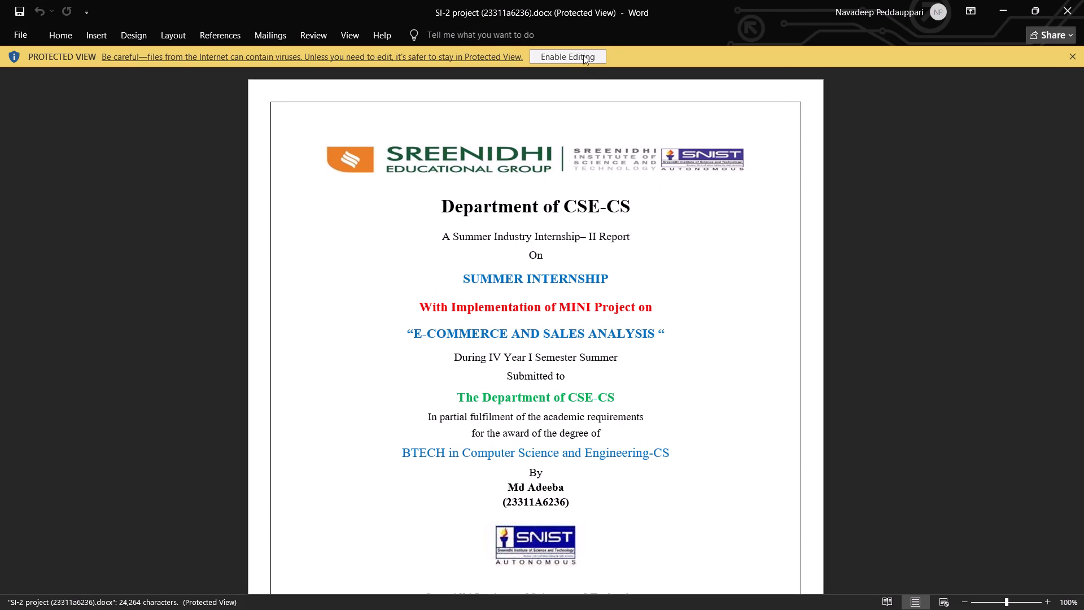
{"action": "left_click", "coordinate": [582, 54]}
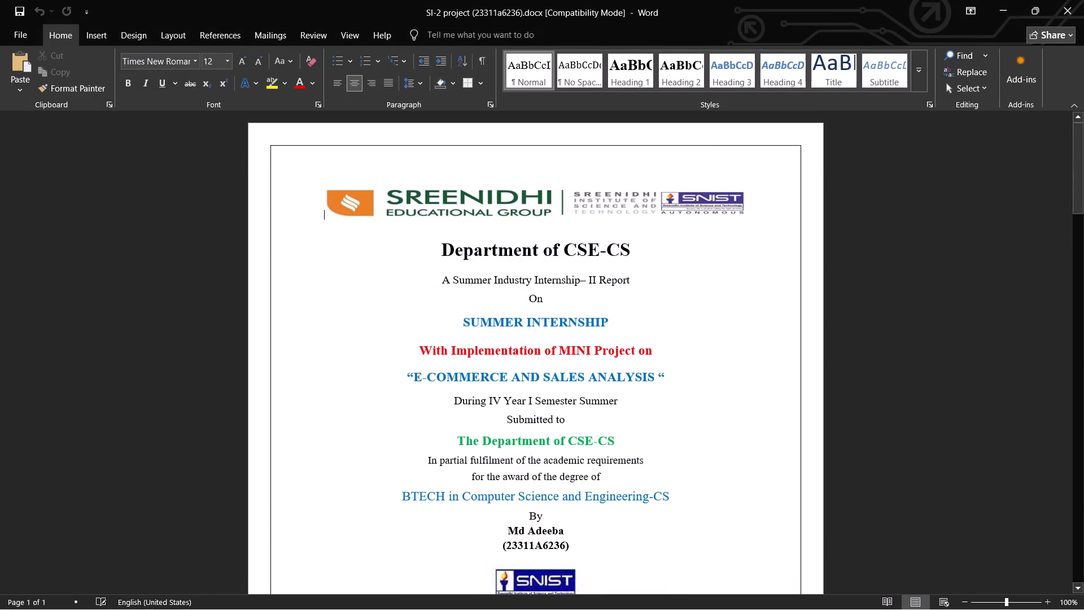
{"action": "scroll", "coordinate": [590, 284], "scroll_direction": "down", "scroll_amount": 1}
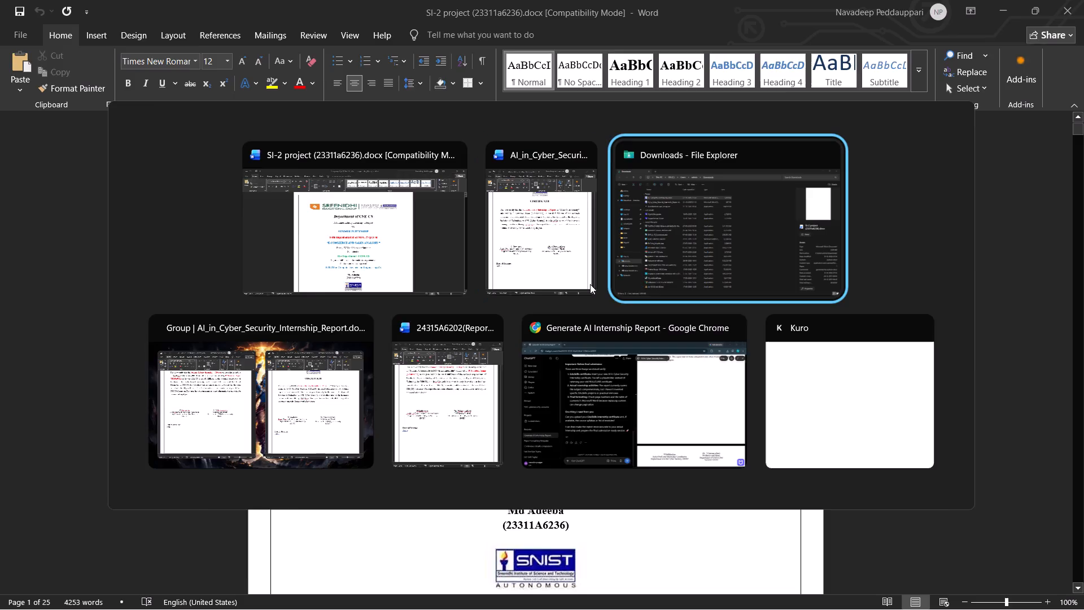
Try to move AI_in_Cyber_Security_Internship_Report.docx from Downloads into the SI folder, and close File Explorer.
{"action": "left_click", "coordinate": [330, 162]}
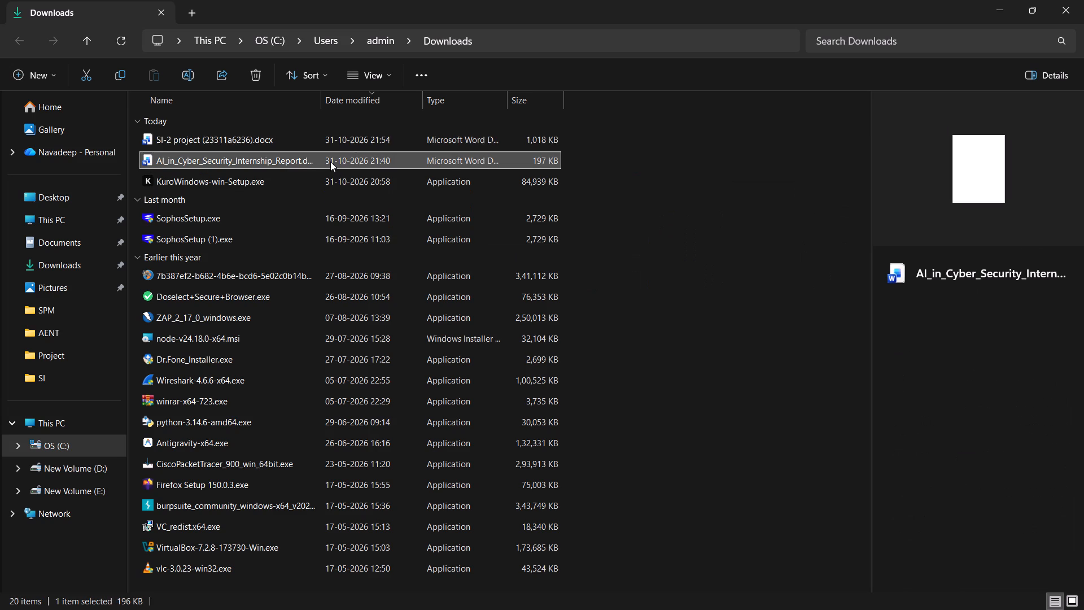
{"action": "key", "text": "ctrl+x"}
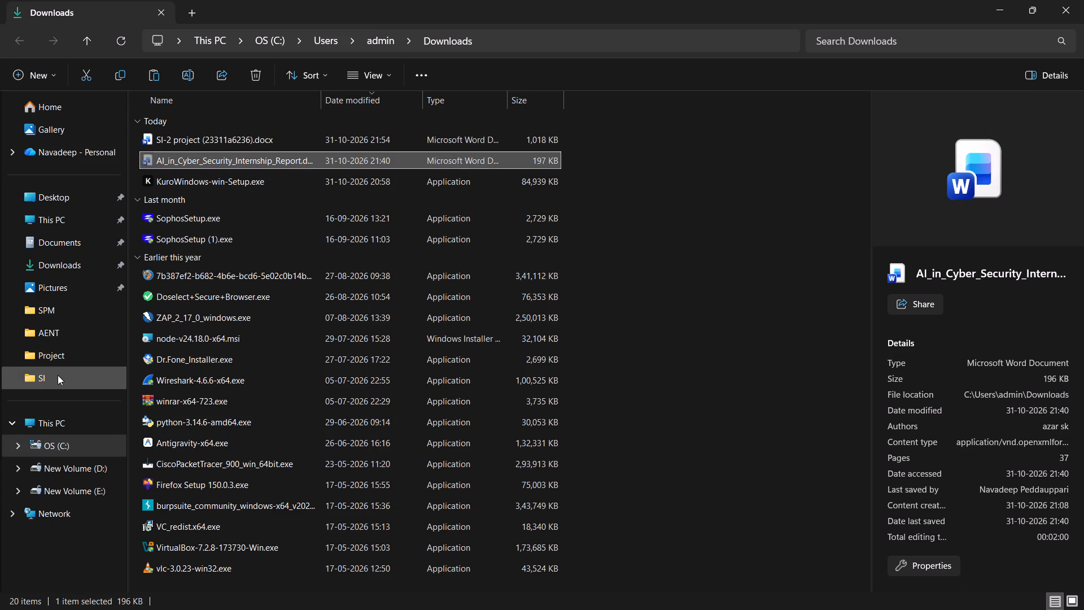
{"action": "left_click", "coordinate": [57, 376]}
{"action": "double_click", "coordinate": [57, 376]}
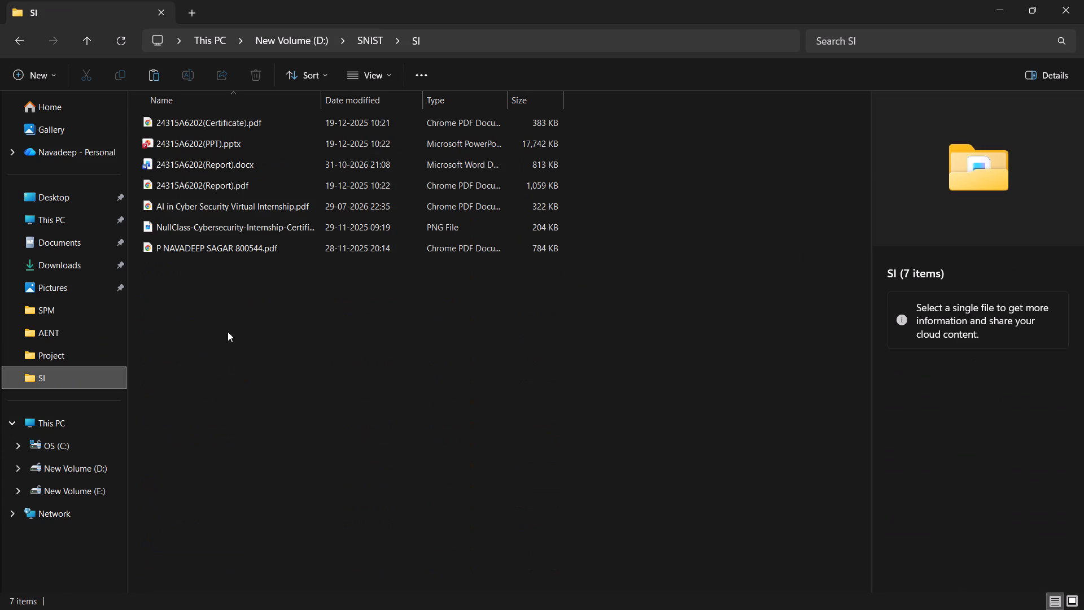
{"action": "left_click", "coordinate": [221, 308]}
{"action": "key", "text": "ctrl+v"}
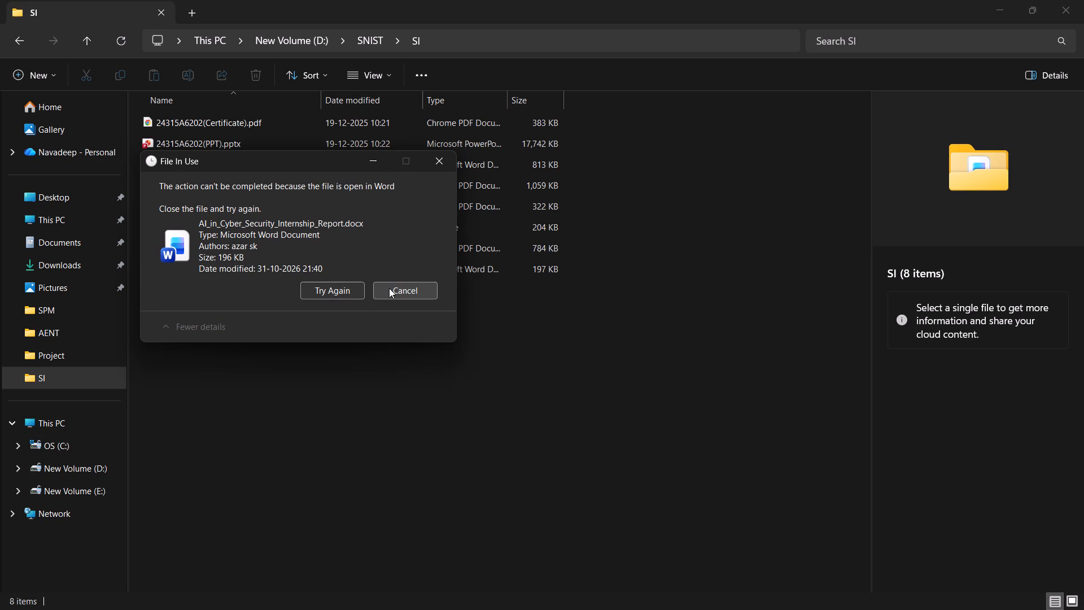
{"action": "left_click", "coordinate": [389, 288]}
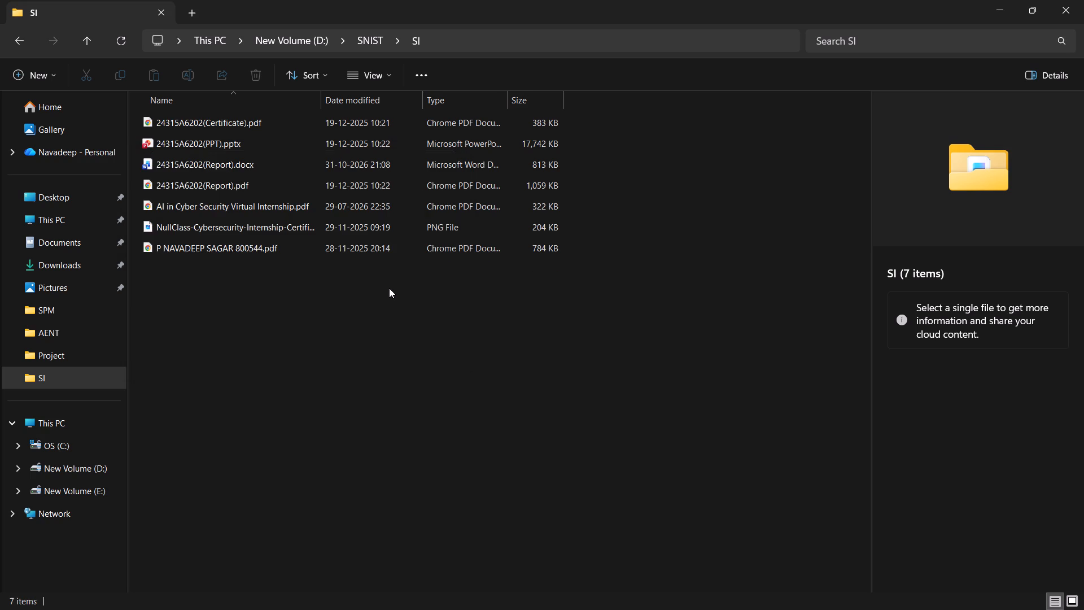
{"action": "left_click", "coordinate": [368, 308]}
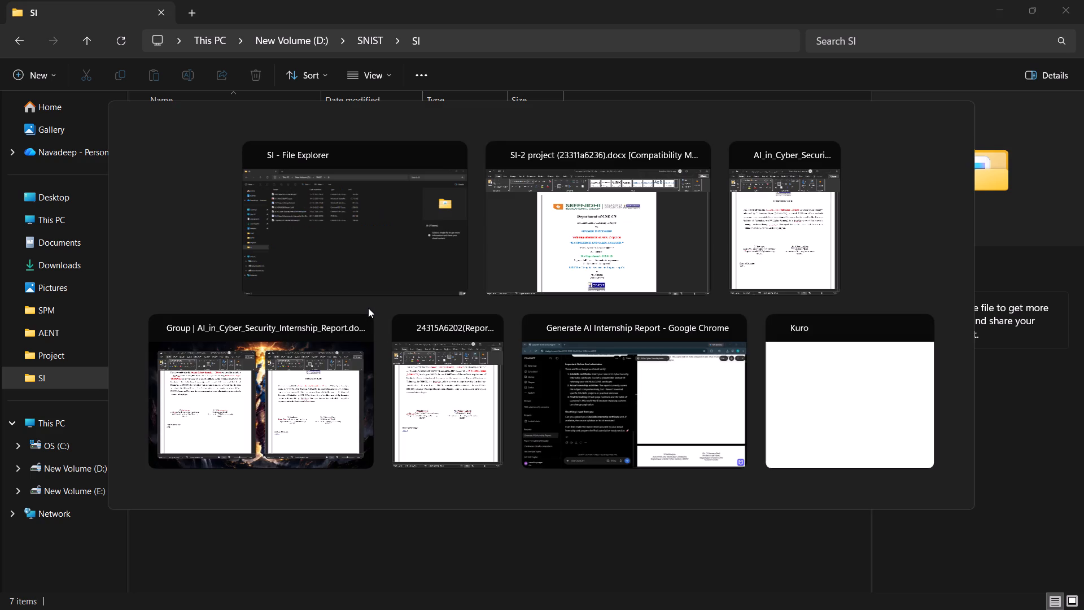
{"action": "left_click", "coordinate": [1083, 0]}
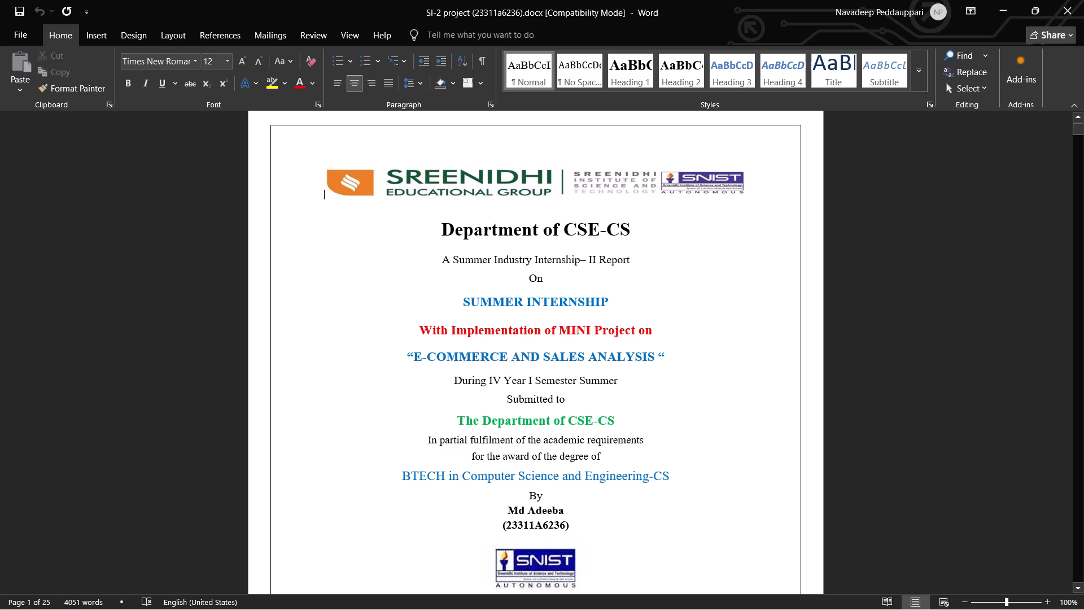
Compare the SI-2 project report's cover page with the cover and certificate pages of the earlier Internship-I report.
{"action": "scroll", "coordinate": [658, 365], "scroll_direction": "down", "scroll_amount": 1}
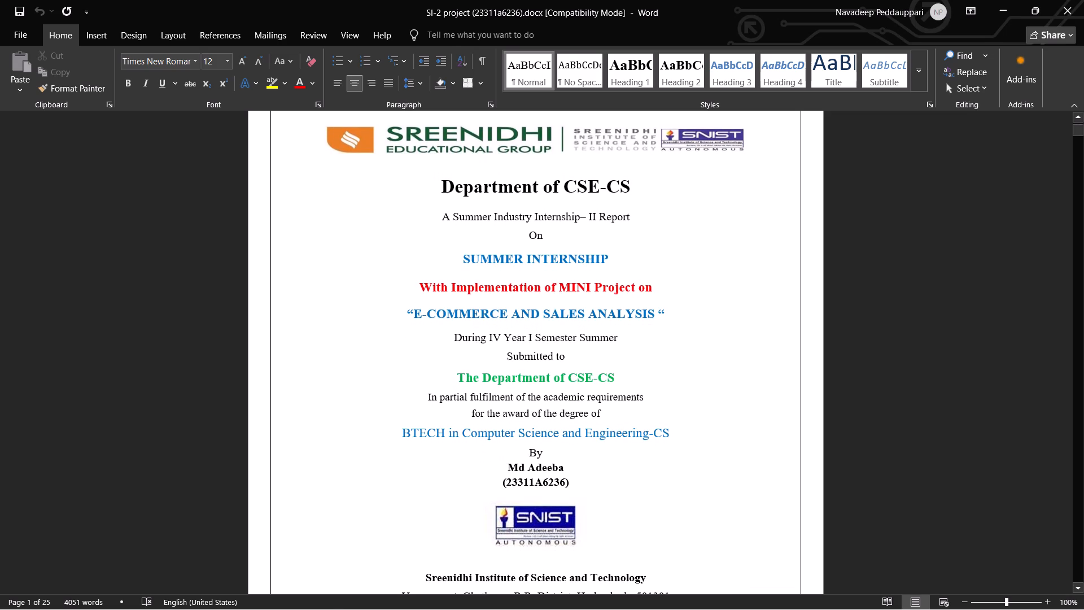
{"action": "scroll", "coordinate": [658, 365], "scroll_direction": "down", "scroll_amount": 1}
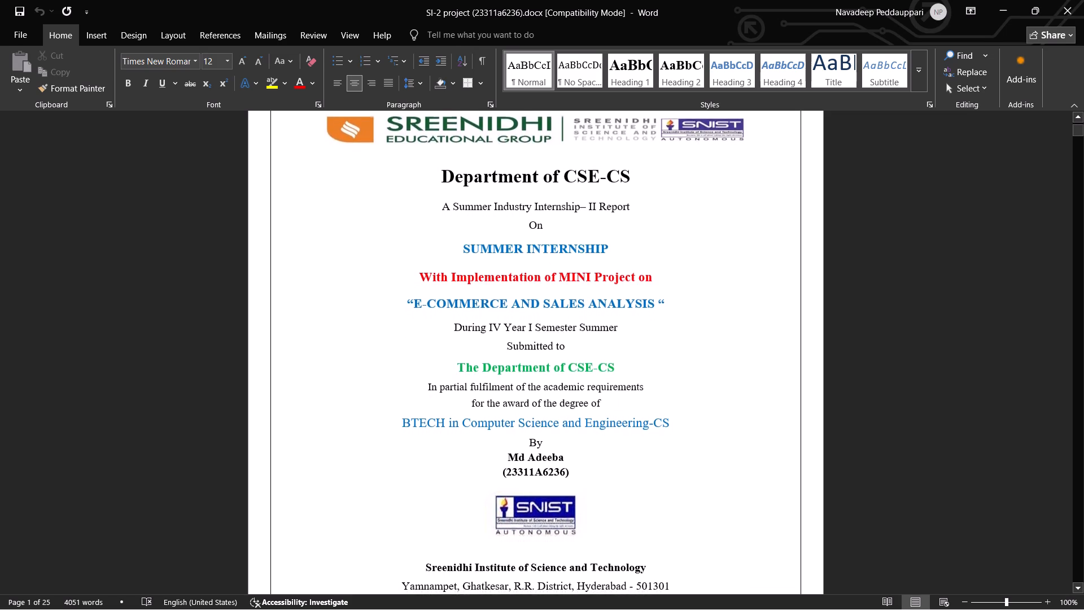
{"action": "scroll", "coordinate": [658, 365], "scroll_direction": "down", "scroll_amount": 1}
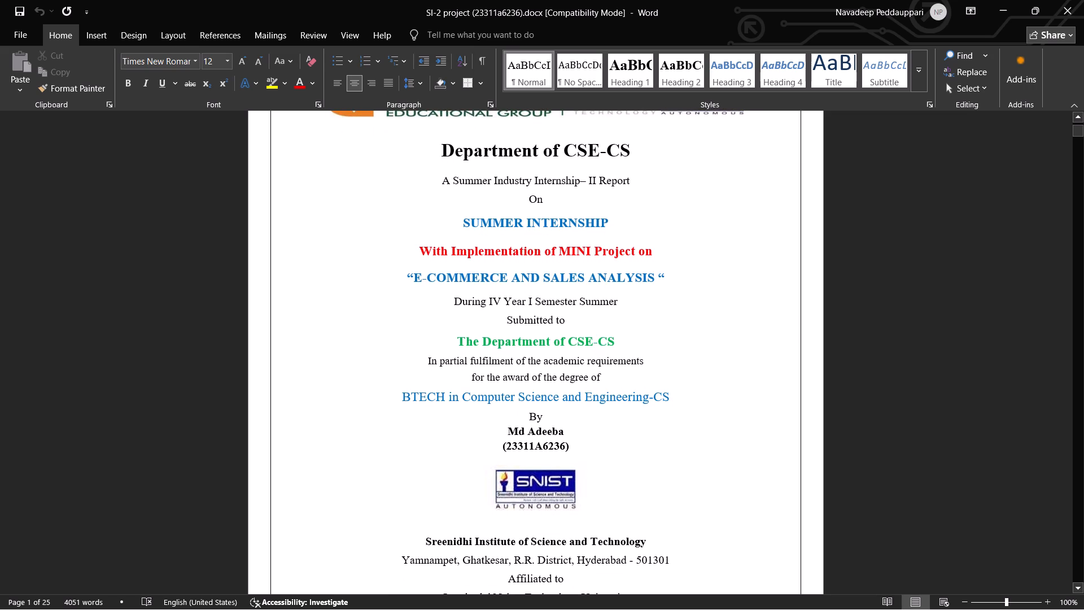
{"action": "scroll", "coordinate": [658, 365], "scroll_direction": "down", "scroll_amount": 2}
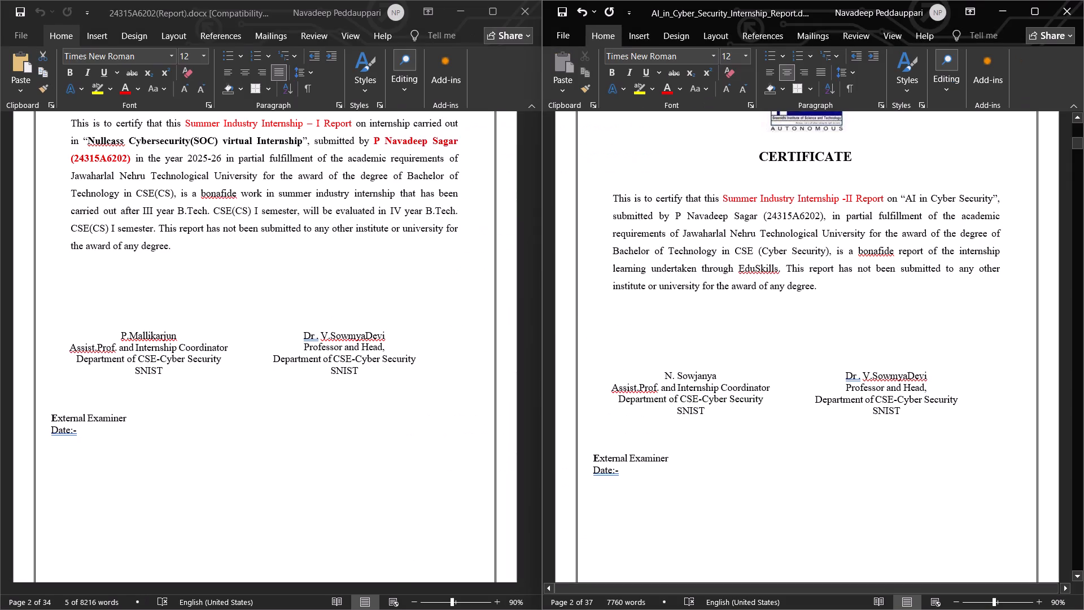
{"action": "scroll", "coordinate": [348, 305], "scroll_direction": "up", "scroll_amount": 9}
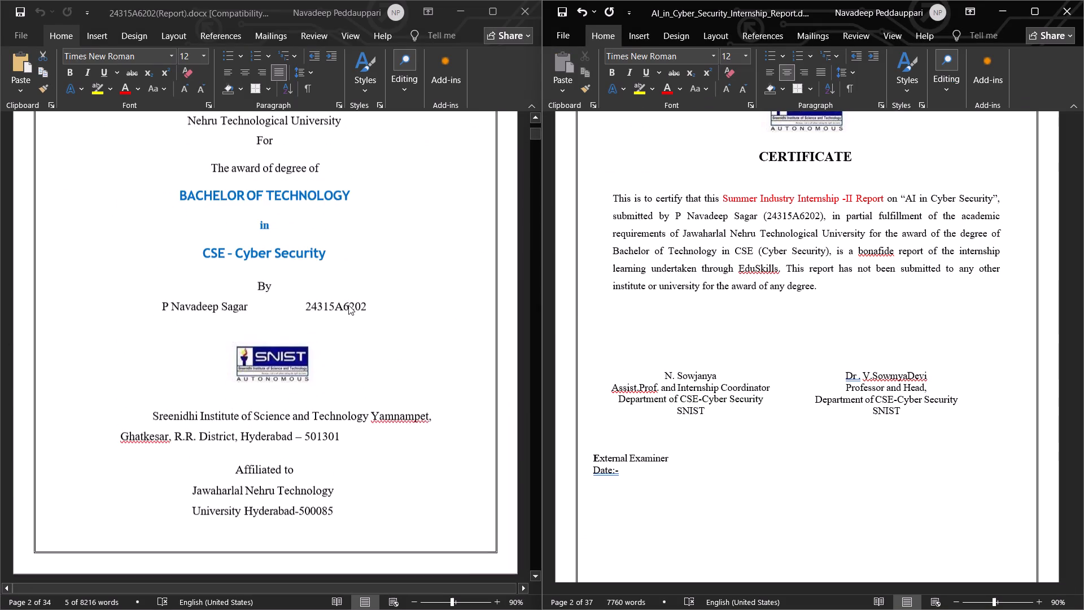
{"action": "scroll", "coordinate": [348, 305], "scroll_direction": "up", "scroll_amount": 5}
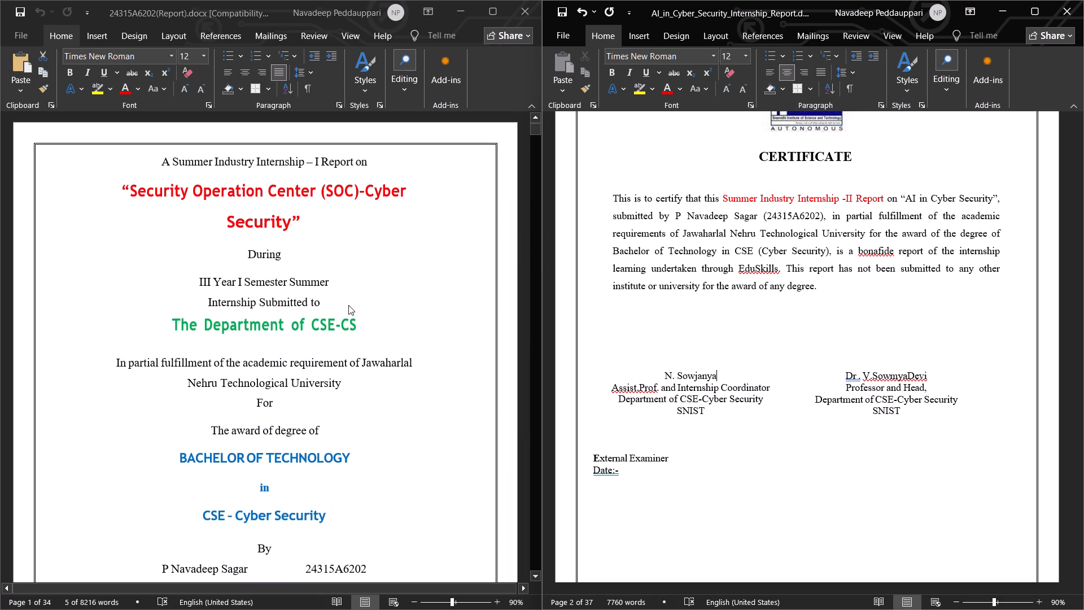
{"action": "scroll", "coordinate": [348, 305], "scroll_direction": "up", "scroll_amount": 1}
{"action": "scroll", "coordinate": [348, 305], "scroll_direction": "down", "scroll_amount": 2}
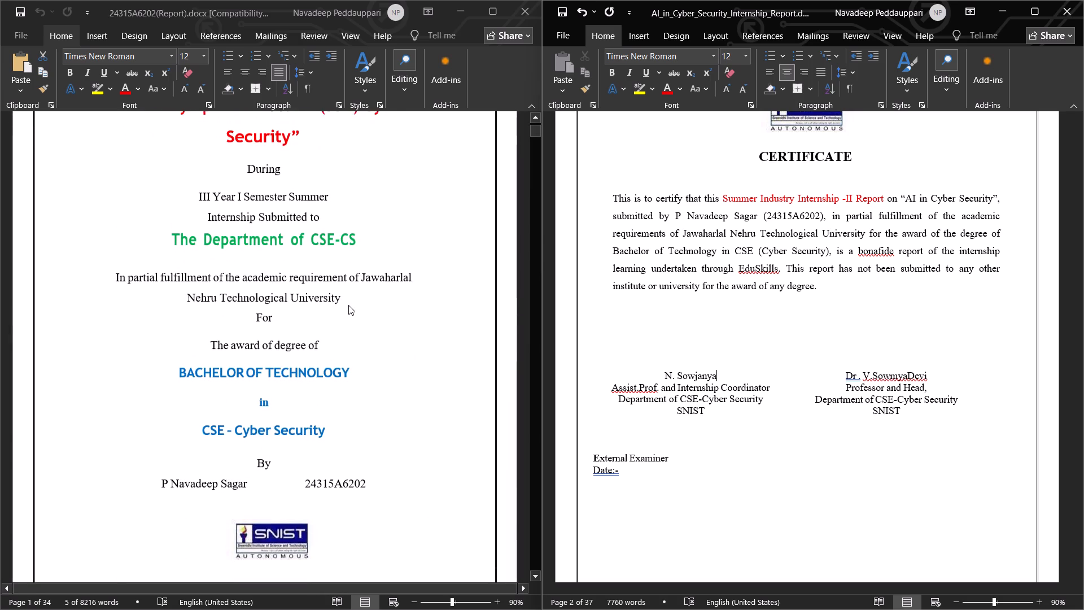
{"action": "scroll", "coordinate": [348, 305], "scroll_direction": "down", "scroll_amount": 1}
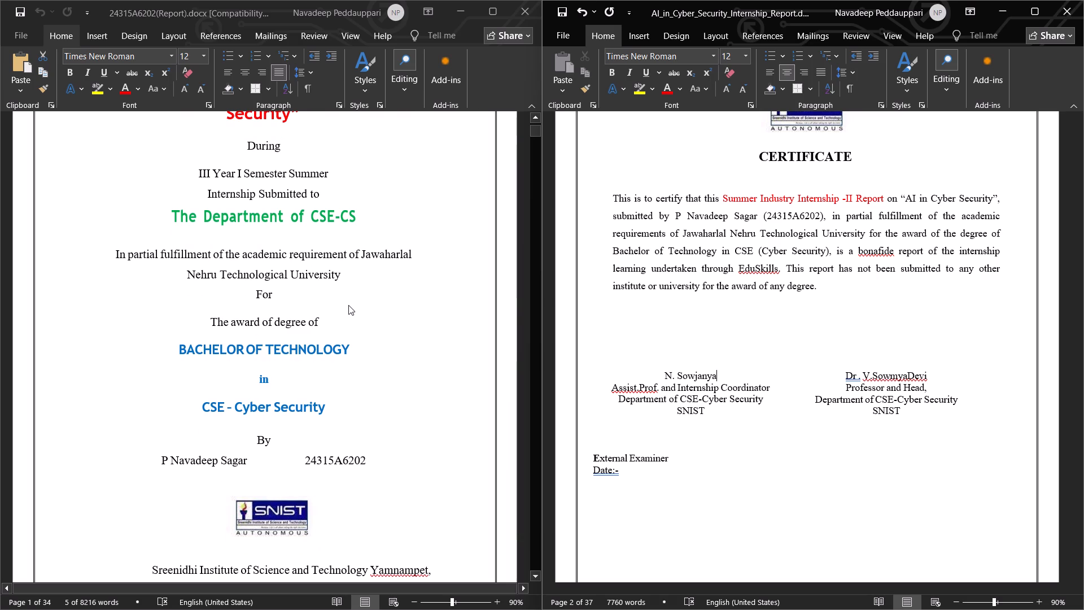
{"action": "scroll", "coordinate": [348, 305], "scroll_direction": "down", "scroll_amount": 1}
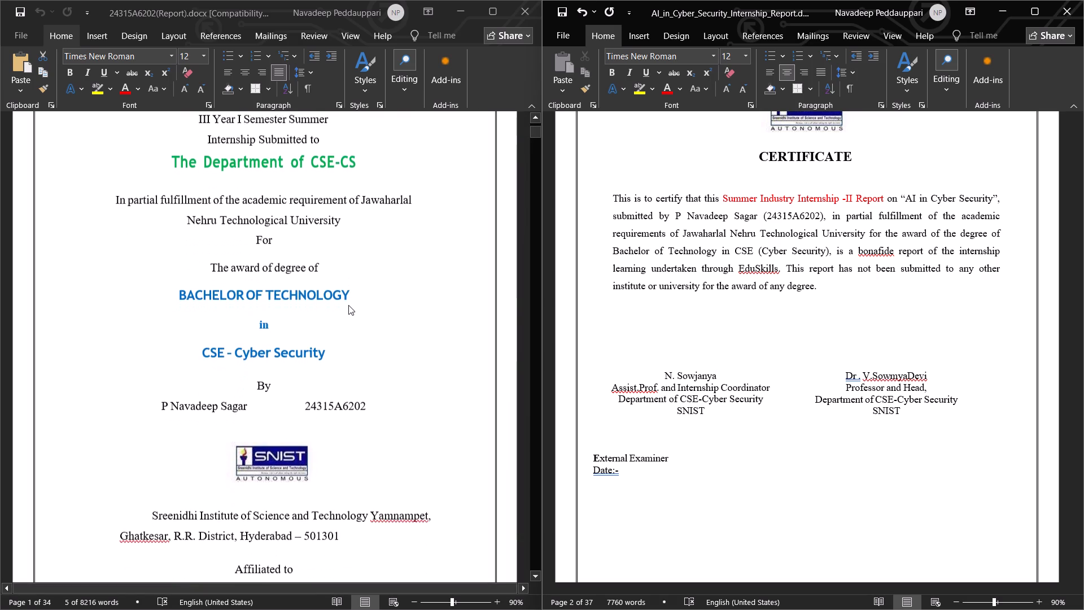
{"action": "scroll", "coordinate": [348, 305], "scroll_direction": "down", "scroll_amount": 7}
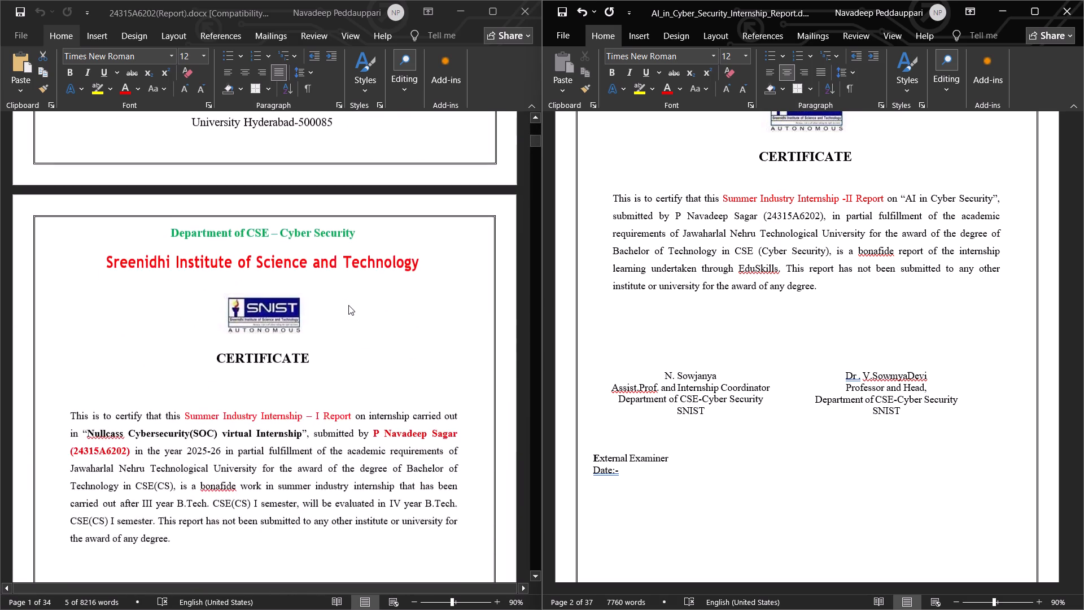
{"action": "scroll", "coordinate": [348, 305], "scroll_direction": "down", "scroll_amount": 2}
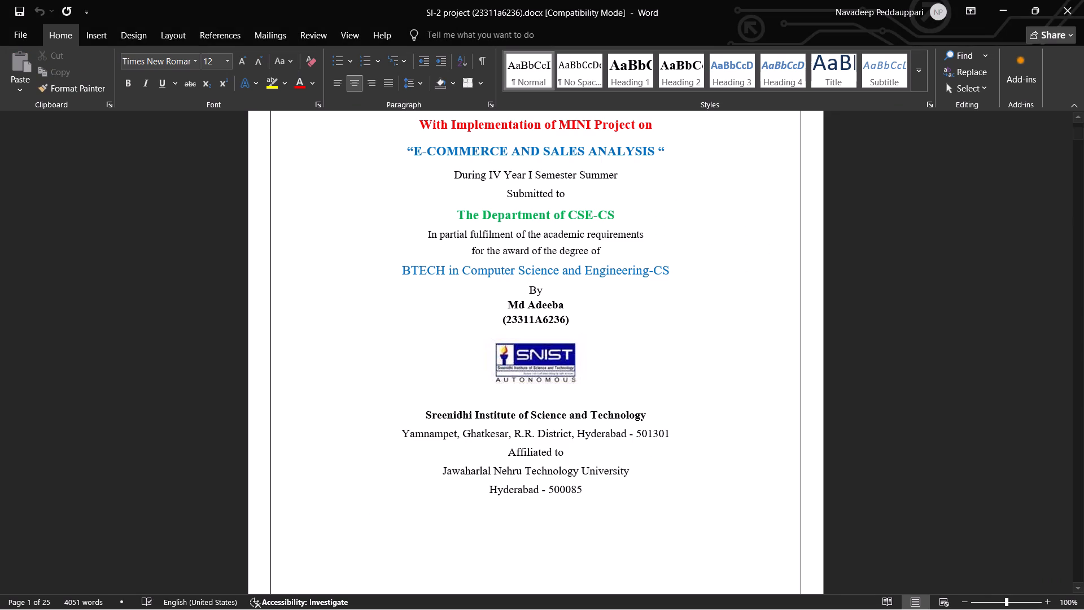
Replace the AI report's certificate text after the roll number with the SI-2 project certificate's passage from "in the year 2026" to "any degree.".
{"action": "scroll", "coordinate": [565, 255], "scroll_direction": "down", "scroll_amount": 10}
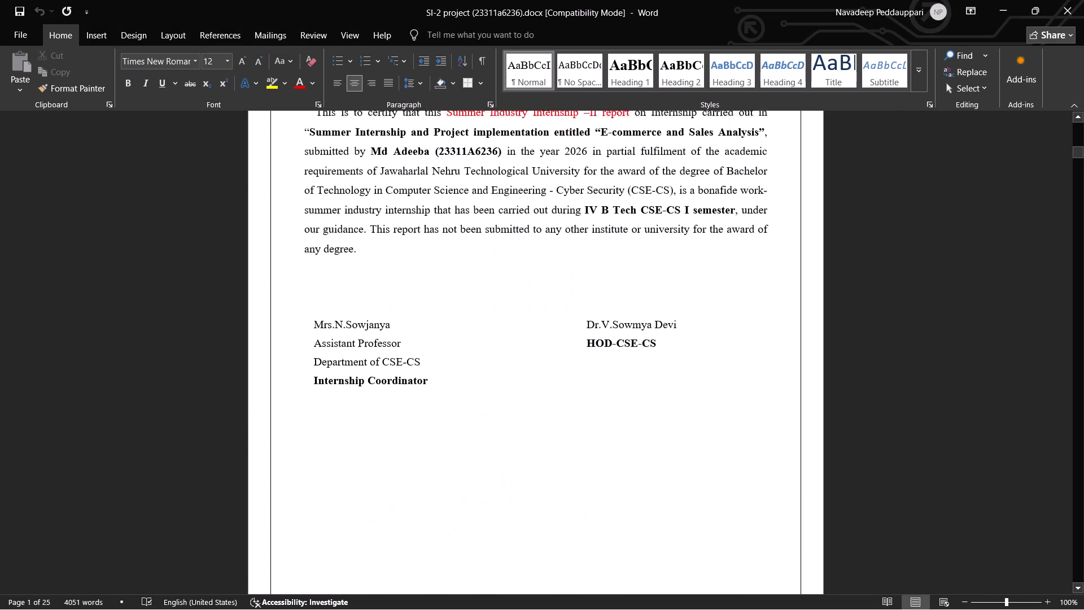
{"action": "scroll", "coordinate": [565, 255], "scroll_direction": "up", "scroll_amount": 1}
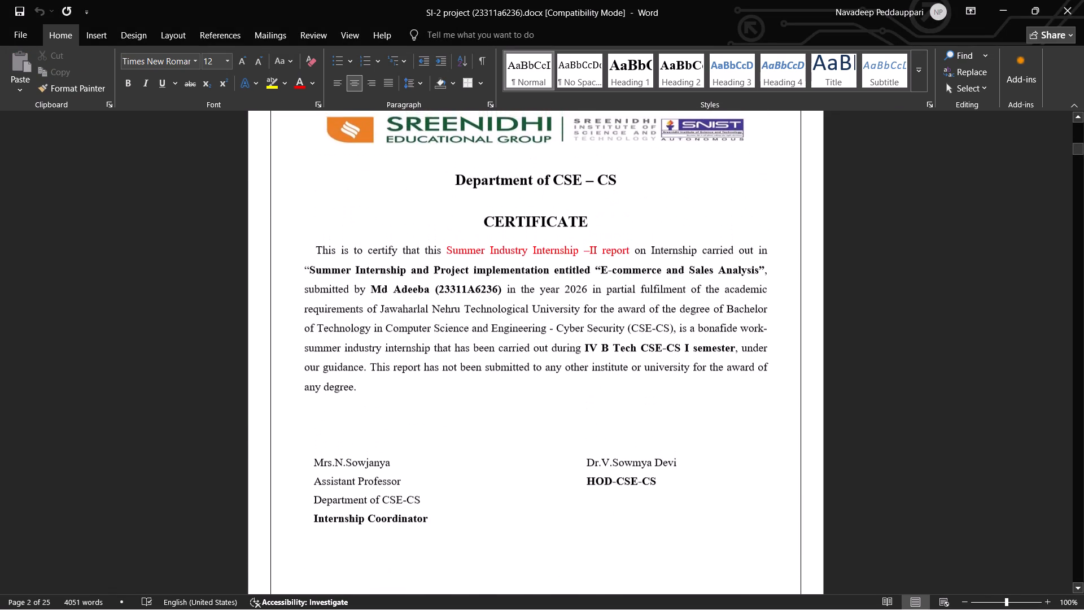
{"action": "scroll", "coordinate": [565, 255], "scroll_direction": "up", "scroll_amount": 1}
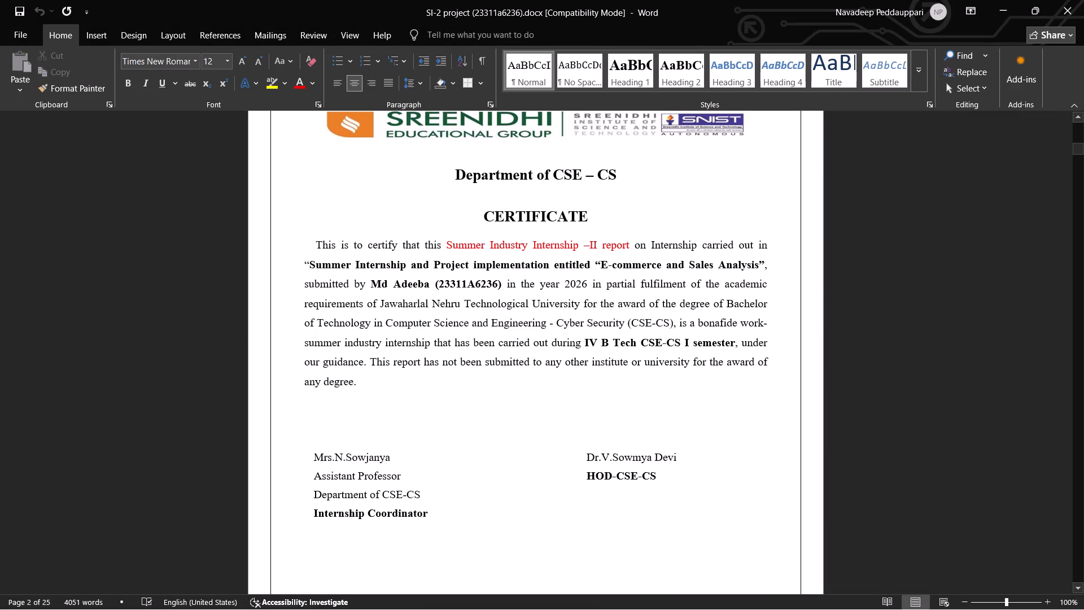
{"action": "left_click_drag", "start_coordinate": [505, 284], "coordinate": [507, 298]}
{"action": "left_click_drag", "start_coordinate": [507, 298], "coordinate": [364, 386]}
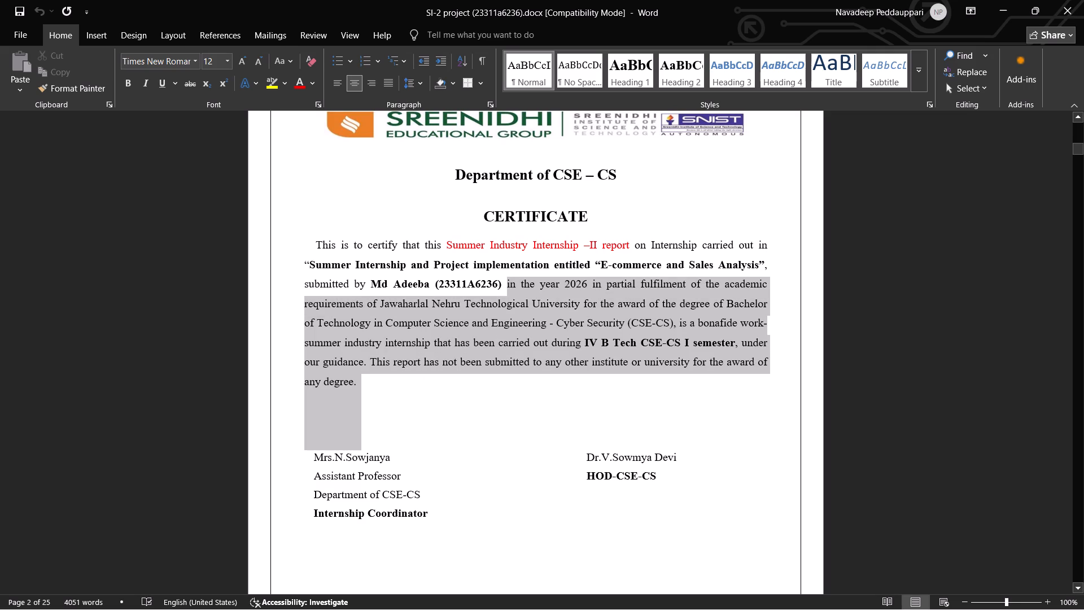
{"action": "left_click_drag", "start_coordinate": [364, 386], "coordinate": [340, 380]}
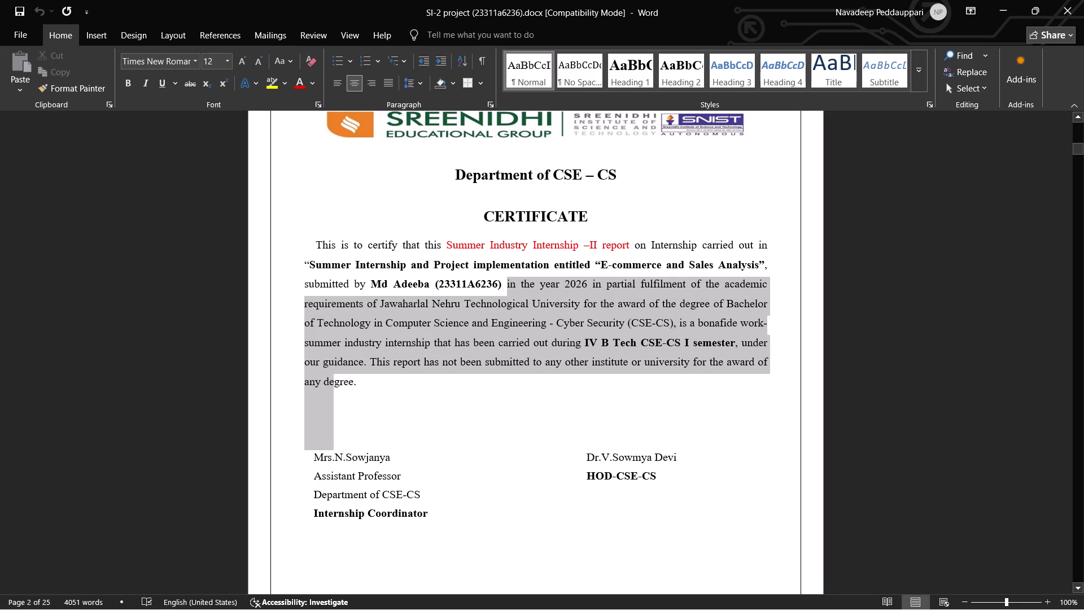
{"action": "left_click_drag", "start_coordinate": [340, 380], "coordinate": [359, 384]}
{"action": "key", "text": "ctrl+c"}
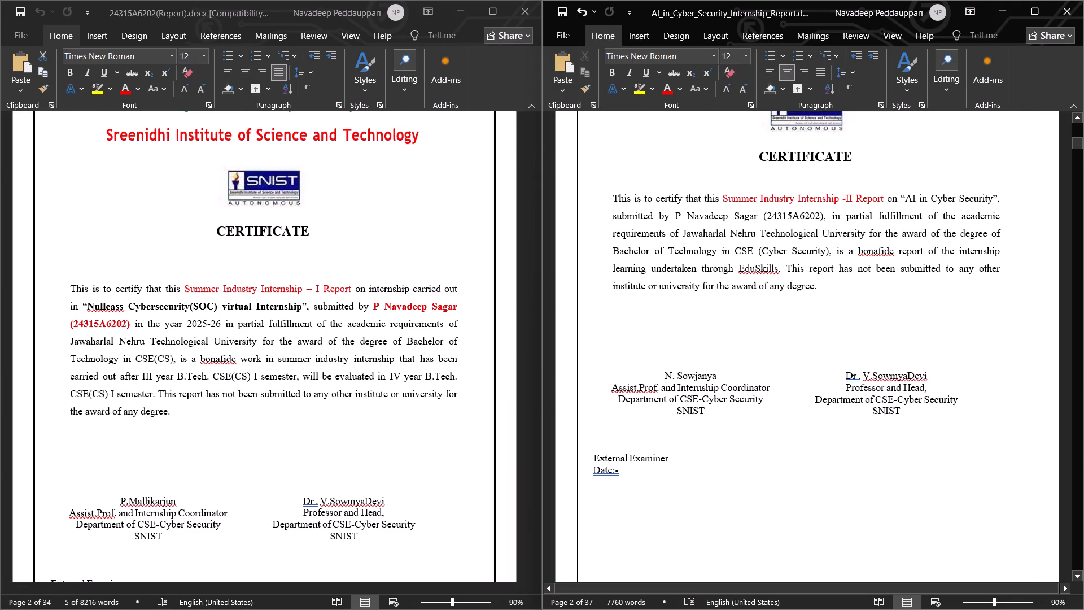
{"action": "left_click_drag", "start_coordinate": [832, 215], "coordinate": [826, 286]}
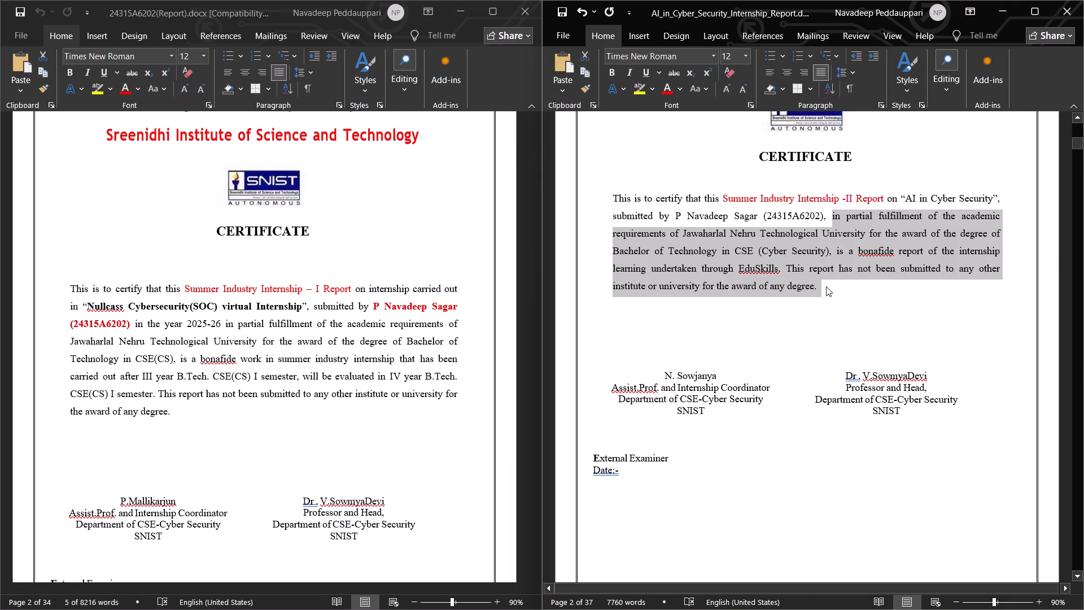
{"action": "key", "text": "ctrl+v"}
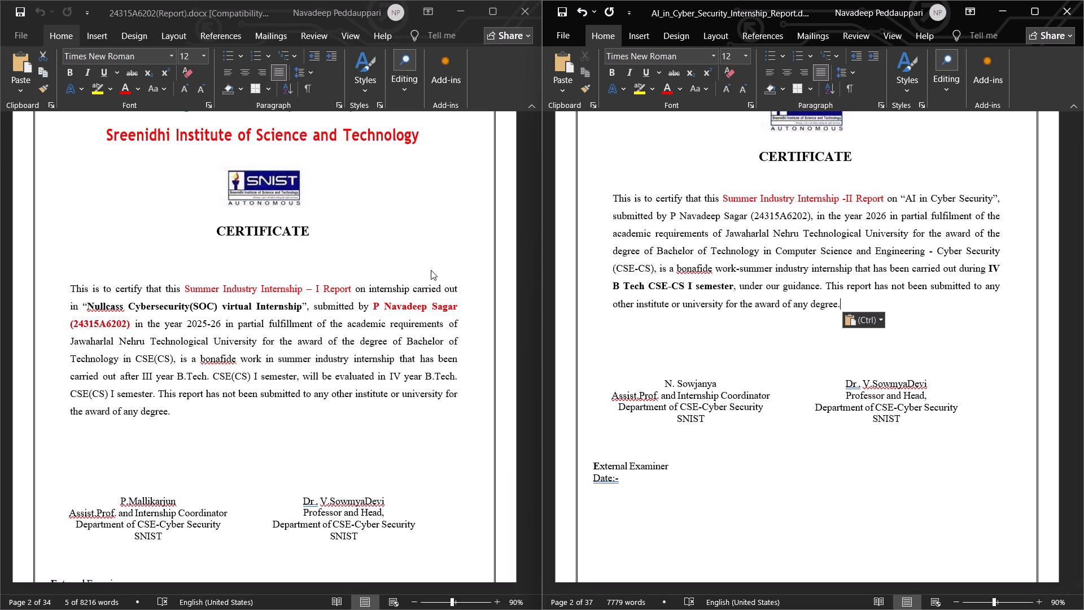
Apply the bold formatting of the internship title in the Internship-I certificate to "AI in Cyber Security" in the AI report's certificate.
{"action": "left_click", "coordinate": [88, 307]}
{"action": "left_click_drag", "start_coordinate": [88, 307], "coordinate": [142, 303]}
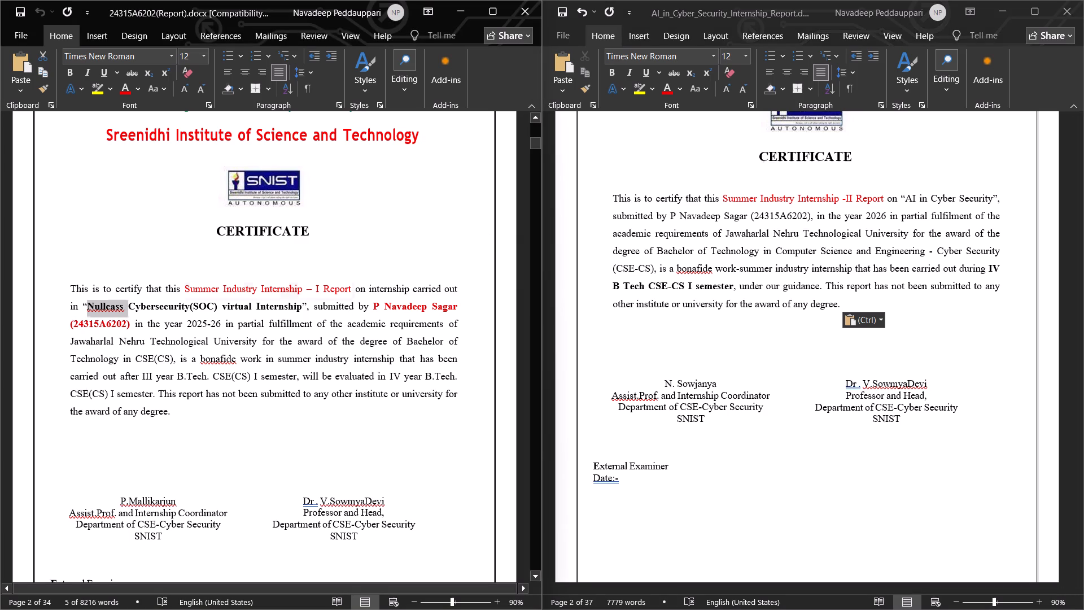
{"action": "left_click_drag", "start_coordinate": [142, 303], "coordinate": [298, 315]}
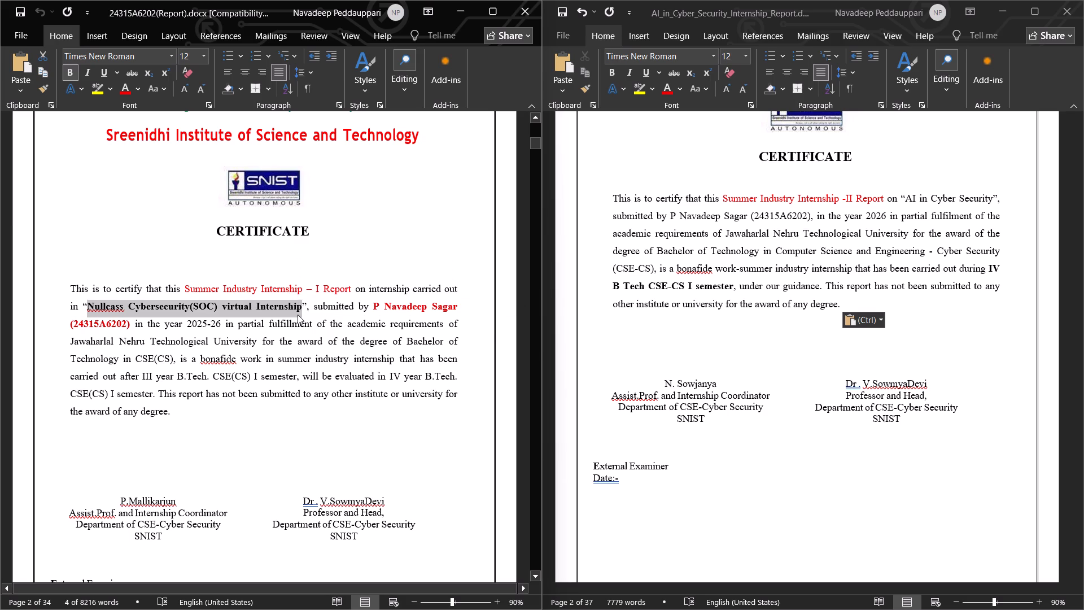
{"action": "key", "text": "ctrl+alt+c"}
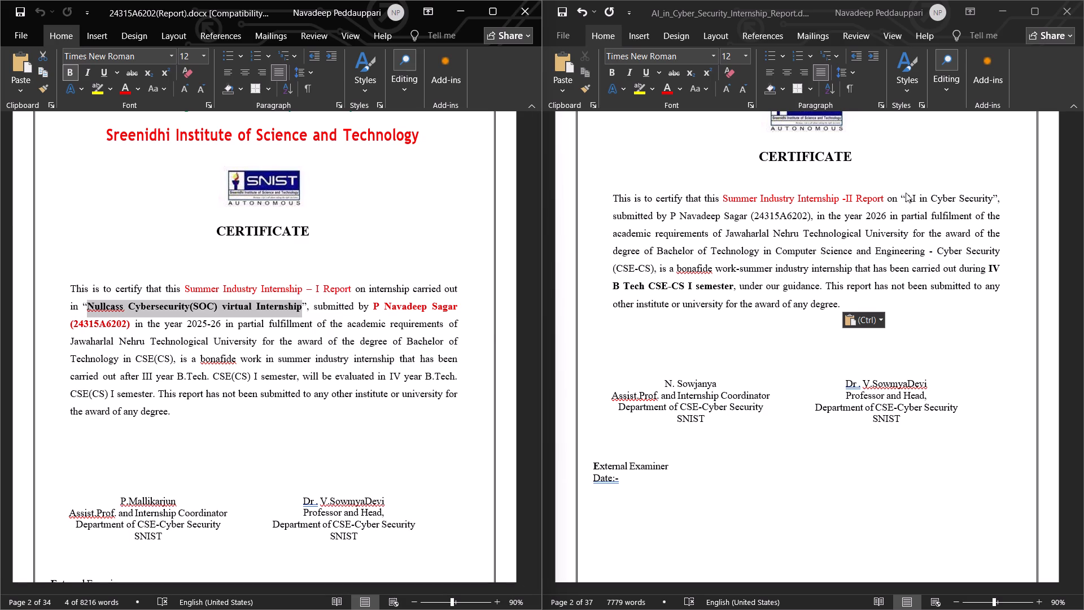
{"action": "left_click", "coordinate": [906, 194]}
{"action": "left_click_drag", "start_coordinate": [906, 194], "coordinate": [986, 192]}
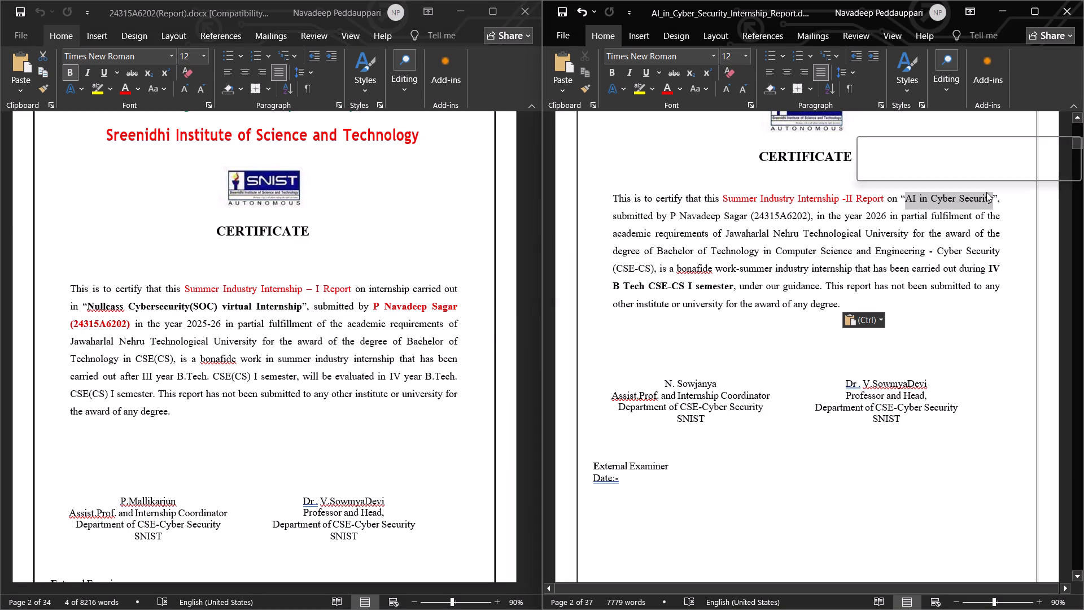
{"action": "key", "text": "ctrl+alt+v"}
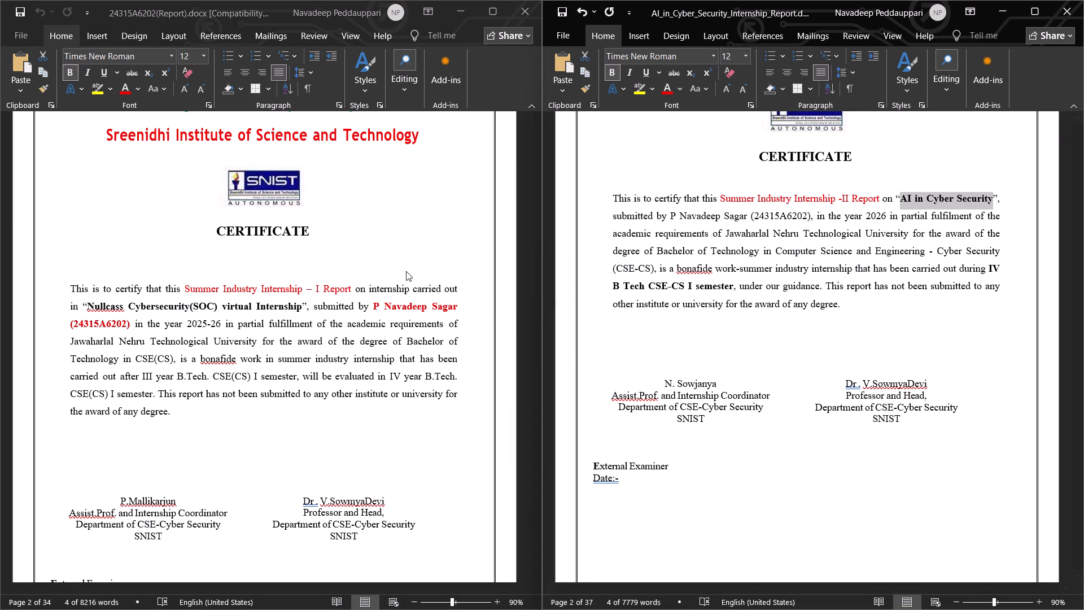
Copy the bold red formatting of the student's name and roll number from the Internship-I certificate onto those in the AI report's certificate.
{"action": "left_click", "coordinate": [375, 306]}
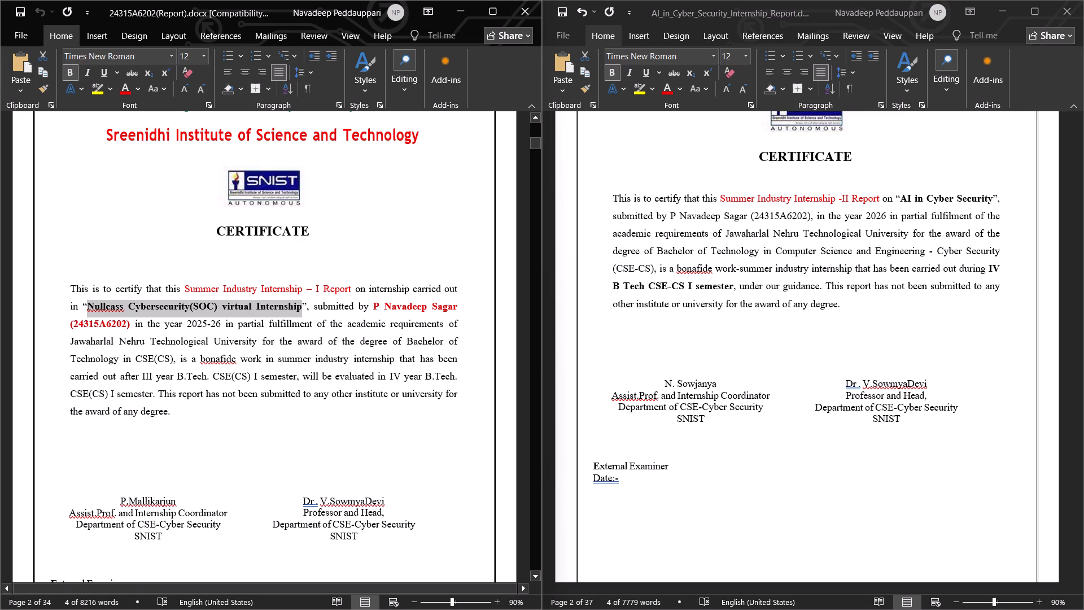
{"action": "left_click_drag", "start_coordinate": [375, 306], "coordinate": [129, 324]}
{"action": "key", "text": "ctrl+alt+c"}
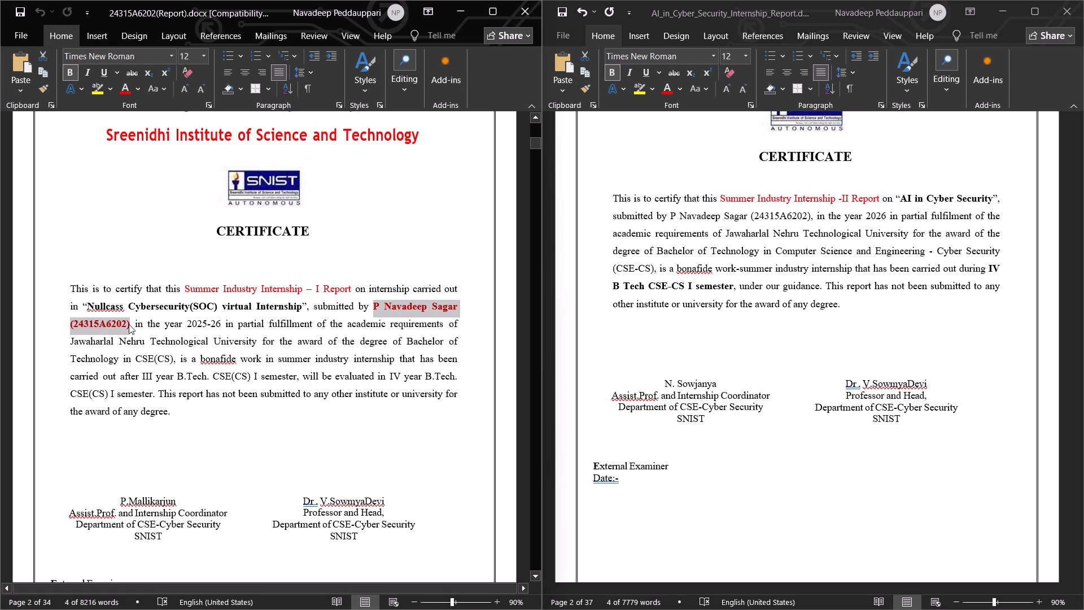
{"action": "left_click", "coordinate": [670, 215]}
{"action": "left_click_drag", "start_coordinate": [670, 215], "coordinate": [785, 216]}
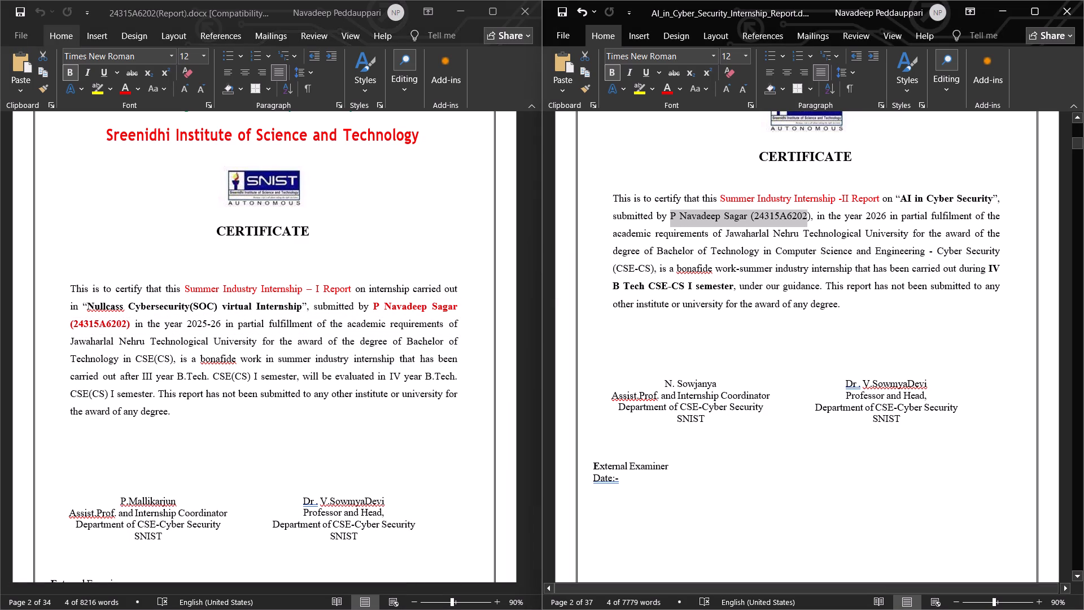
{"action": "left_click_drag", "start_coordinate": [785, 216], "coordinate": [806, 215]}
{"action": "left_click_drag", "start_coordinate": [806, 215], "coordinate": [809, 215]}
{"action": "key", "text": "ctrl+alt+v"}
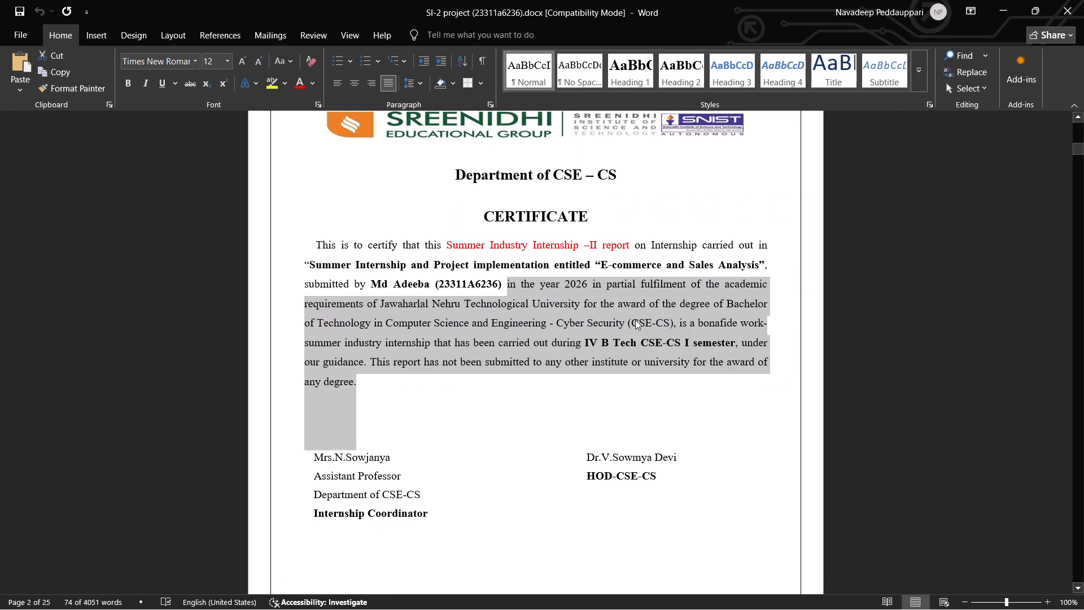
Examine the signature block on the SI-2 project certificate and compare it with the Internship-I and AI report certificates.
{"action": "left_click", "coordinate": [491, 386]}
{"action": "scroll", "coordinate": [491, 386], "scroll_direction": "down", "scroll_amount": 2}
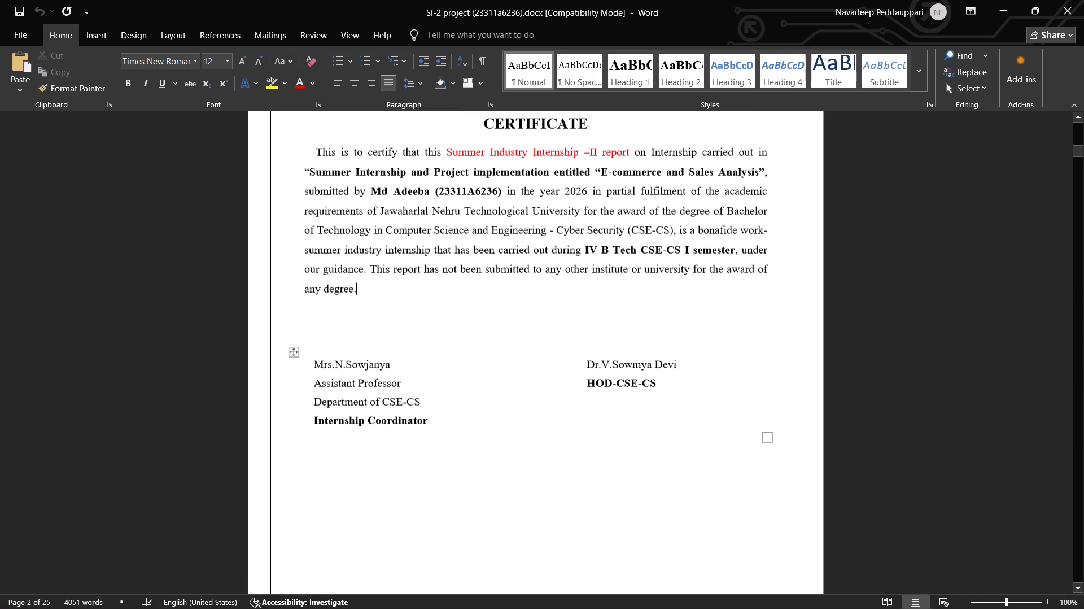
{"action": "scroll", "coordinate": [491, 386], "scroll_direction": "down", "scroll_amount": 1}
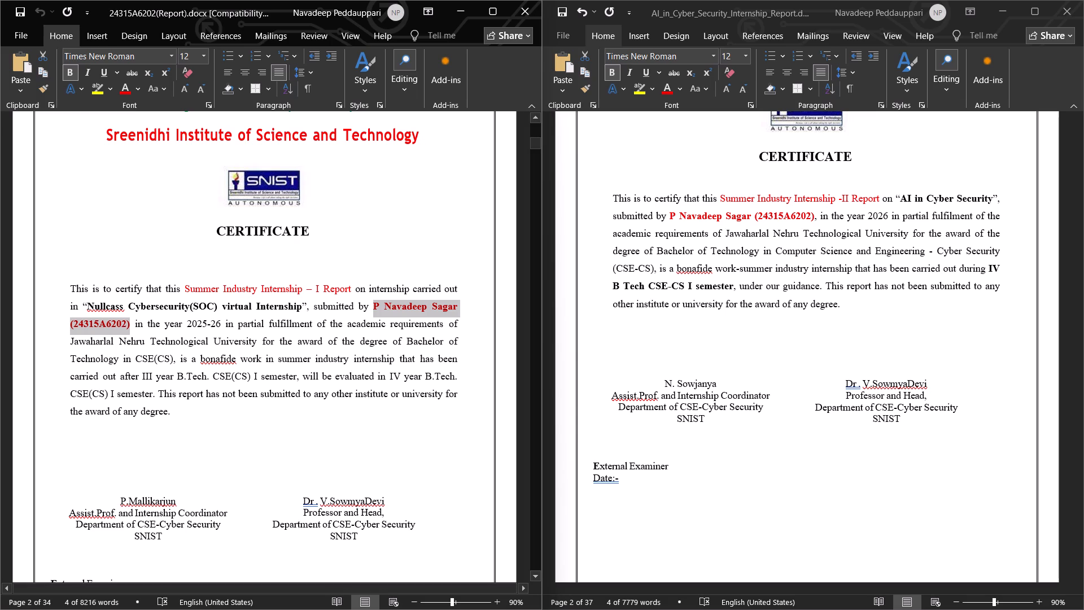
{"action": "scroll", "coordinate": [366, 465], "scroll_direction": "down", "scroll_amount": 3}
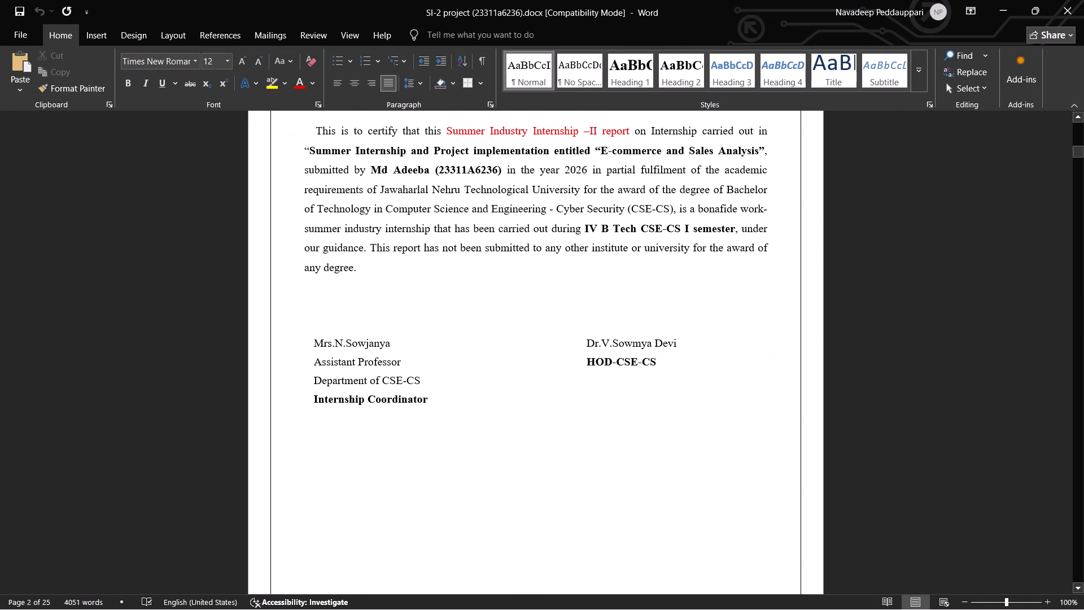
{"action": "scroll", "coordinate": [366, 465], "scroll_direction": "down", "scroll_amount": 1}
{"action": "scroll", "coordinate": [366, 465], "scroll_direction": "up", "scroll_amount": 1}
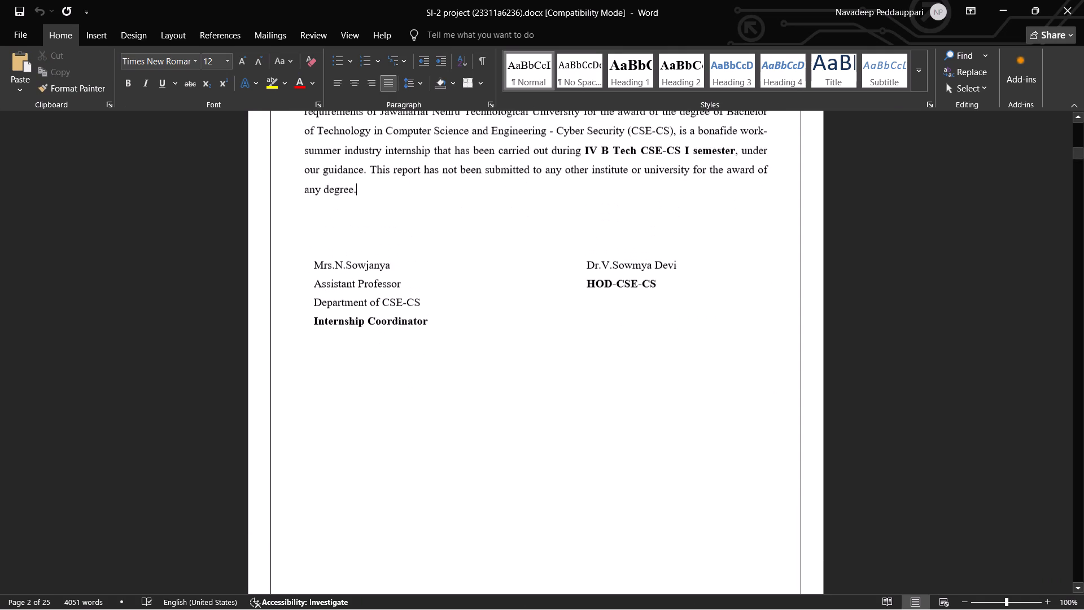
{"action": "scroll", "coordinate": [366, 465], "scroll_direction": "up", "scroll_amount": 1}
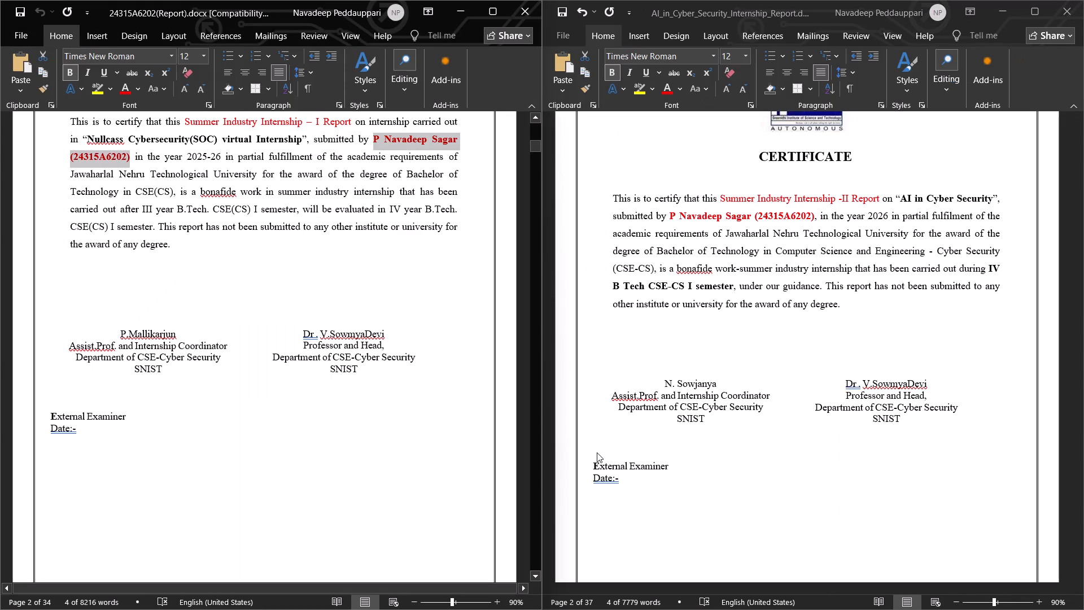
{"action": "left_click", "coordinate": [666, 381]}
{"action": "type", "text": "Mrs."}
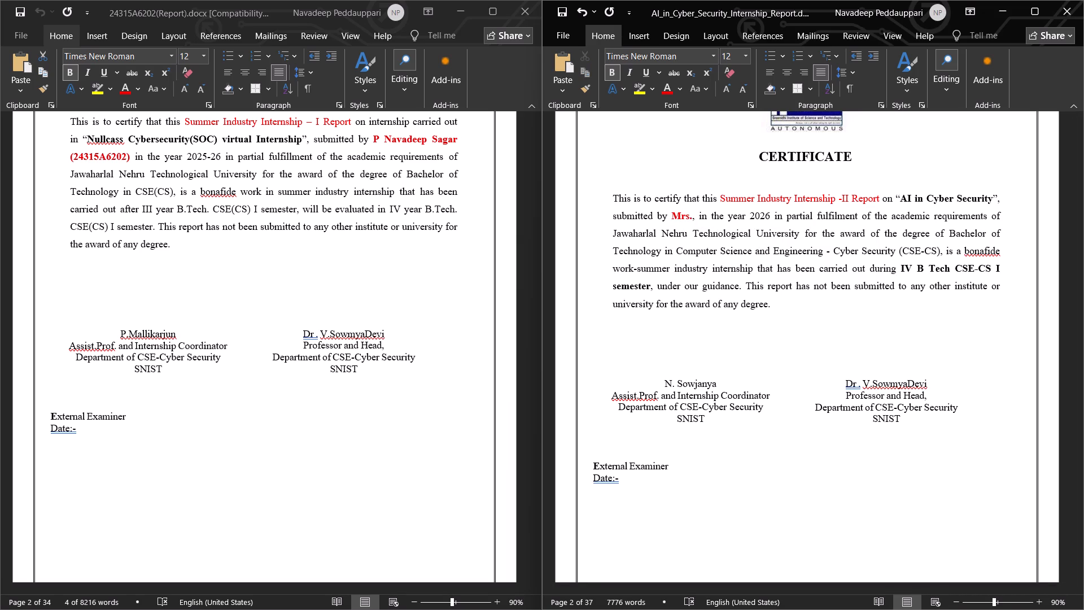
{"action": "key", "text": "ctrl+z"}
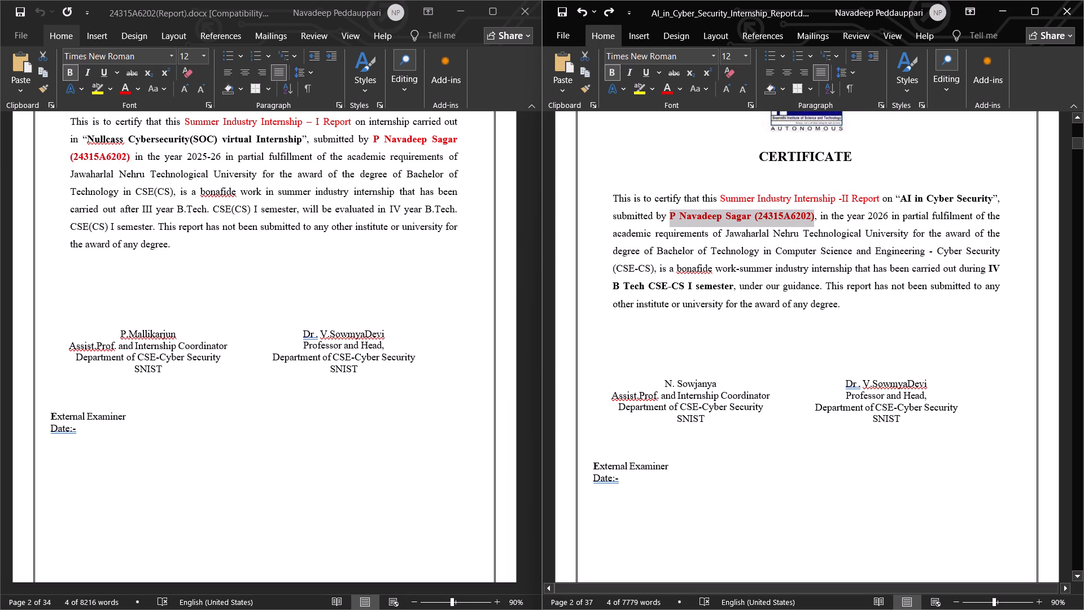
Add the title "Mrs." and a space before the internship coordinator's name in the AI report's certificate signature block.
{"action": "left_click", "coordinate": [665, 385]}
{"action": "type", "text": "Mrs."}
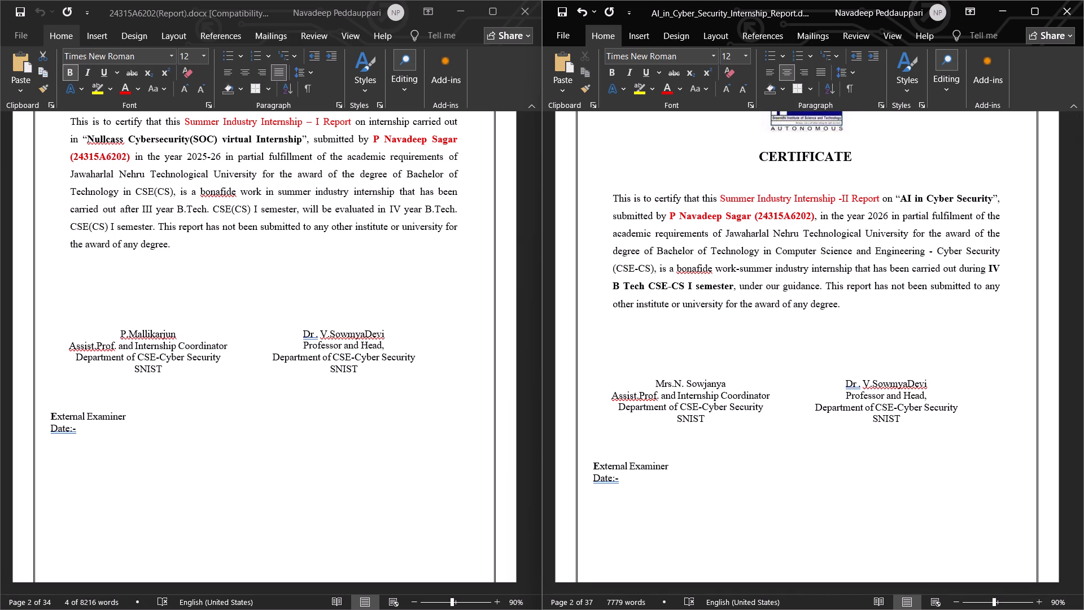
{"action": "key", "text": "space"}
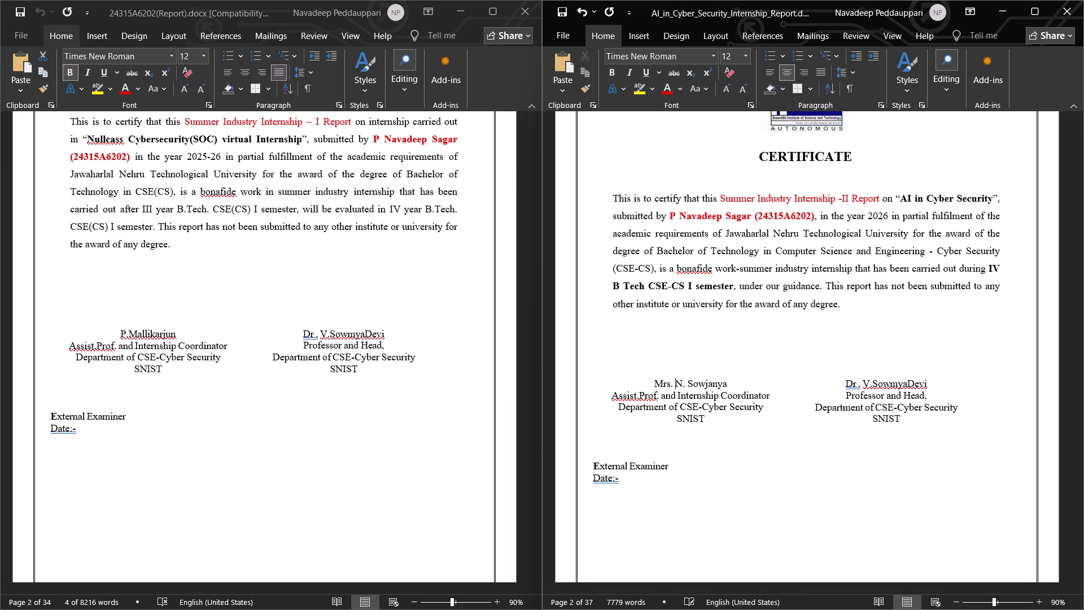
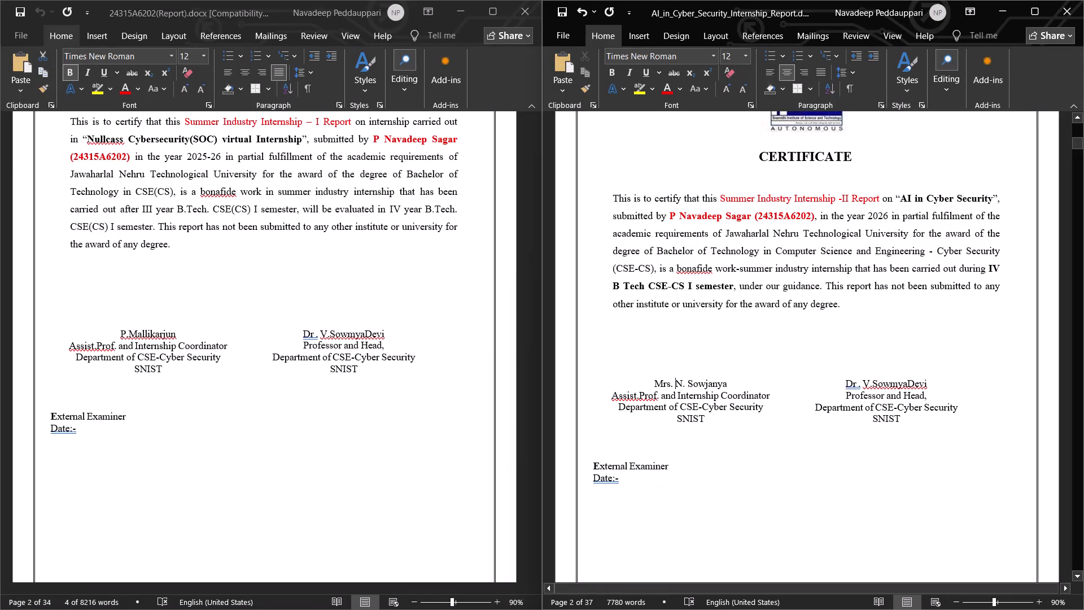
Delete the placeholder line about inserting the EduSkills certificate on the AI report's internship completion certificate page.
{"action": "scroll", "coordinate": [475, 357], "scroll_direction": "up", "scroll_amount": 2}
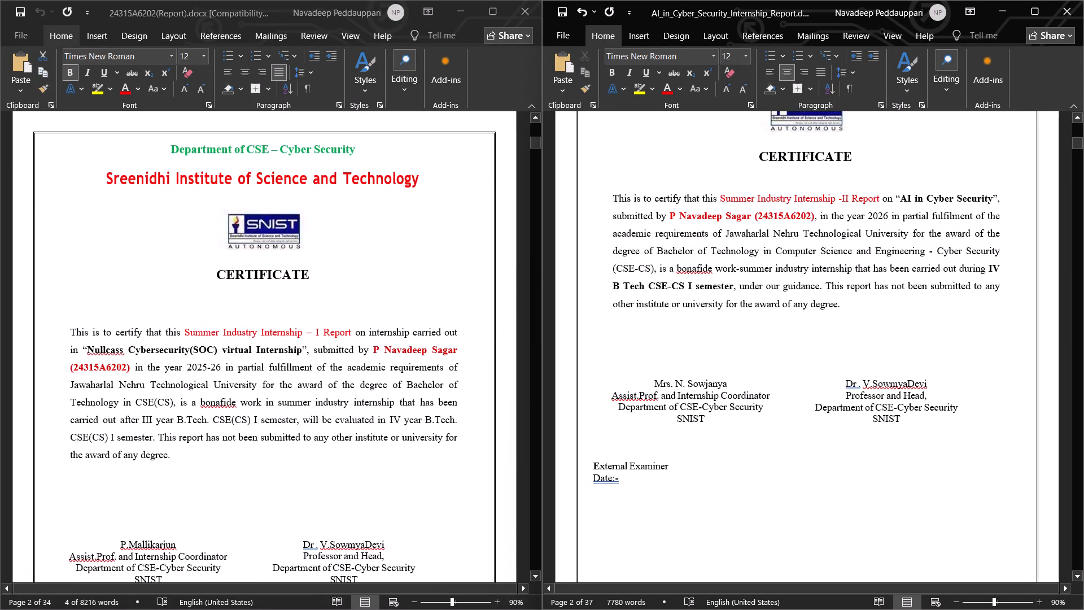
{"action": "scroll", "coordinate": [423, 457], "scroll_direction": "down", "scroll_amount": 2}
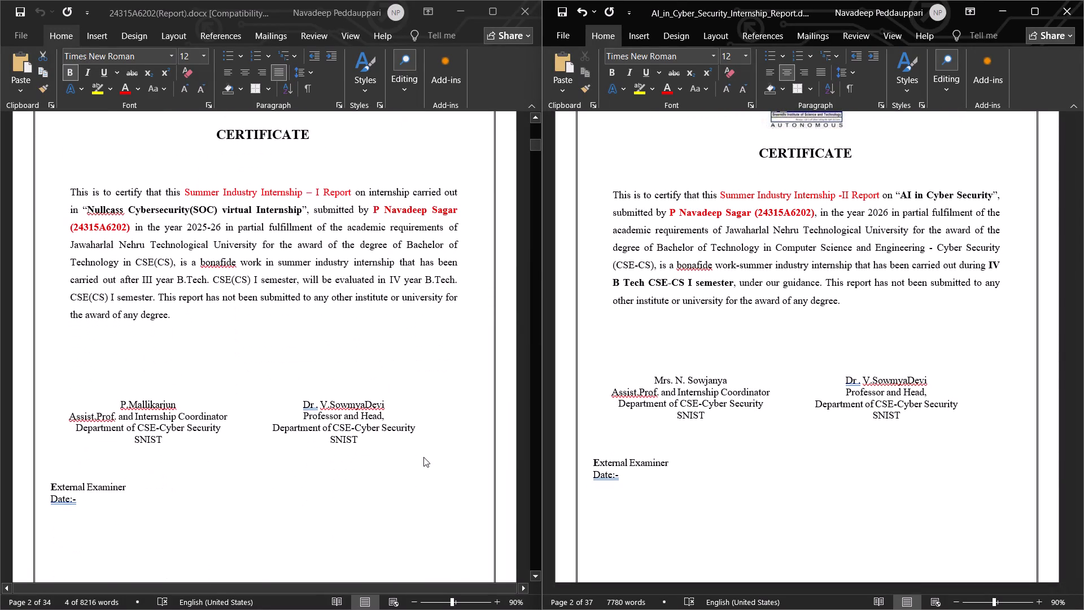
{"action": "scroll", "coordinate": [423, 457], "scroll_direction": "down", "scroll_amount": 2}
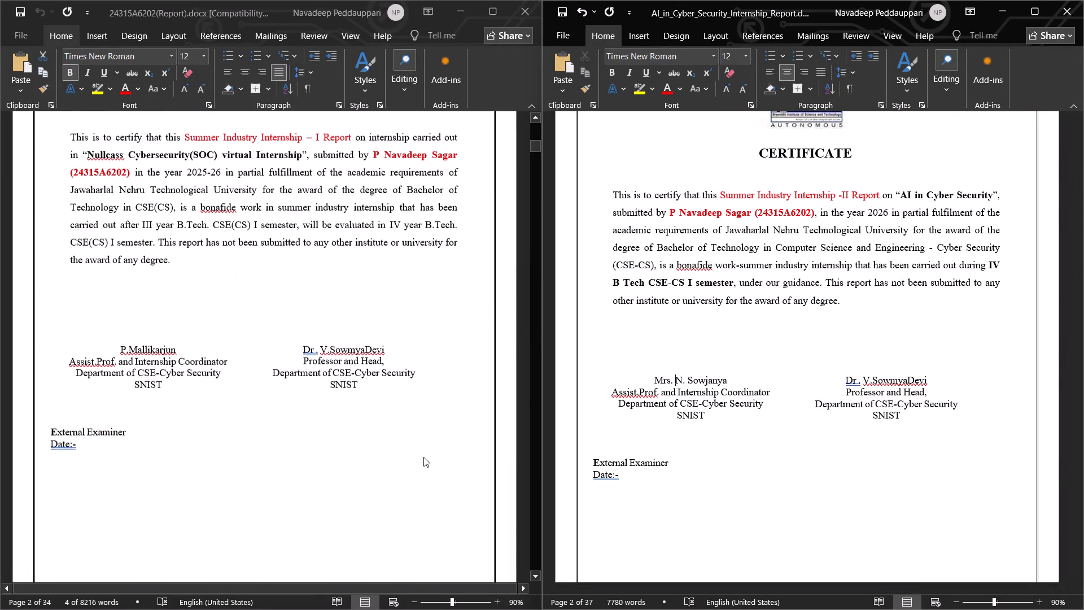
{"action": "scroll", "coordinate": [423, 457], "scroll_direction": "down", "scroll_amount": 6}
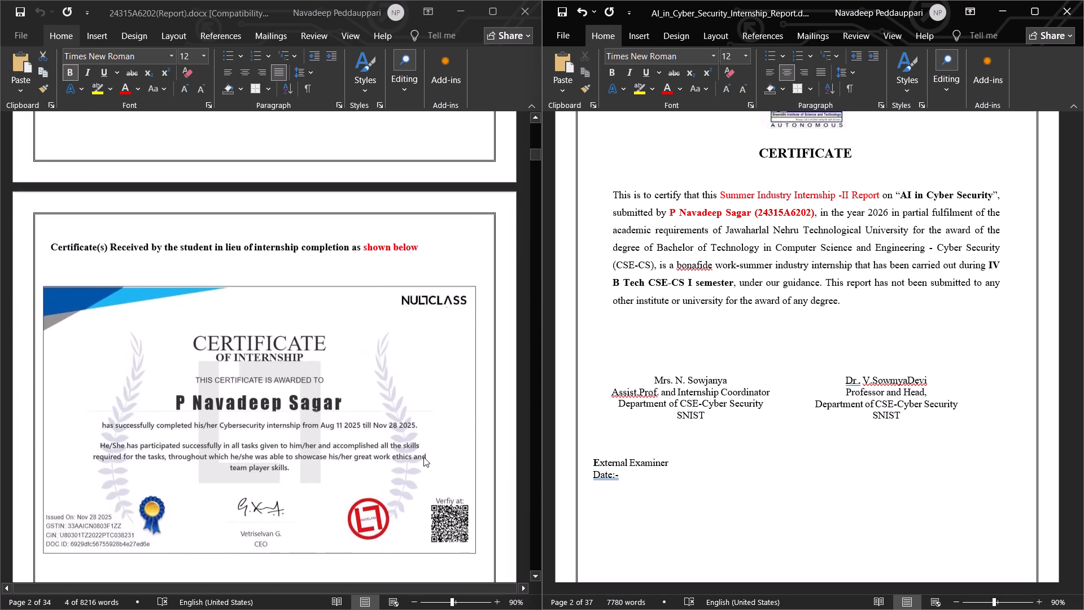
{"action": "scroll", "coordinate": [423, 457], "scroll_direction": "down", "scroll_amount": 1}
{"action": "scroll", "coordinate": [657, 478], "scroll_direction": "down", "scroll_amount": 6}
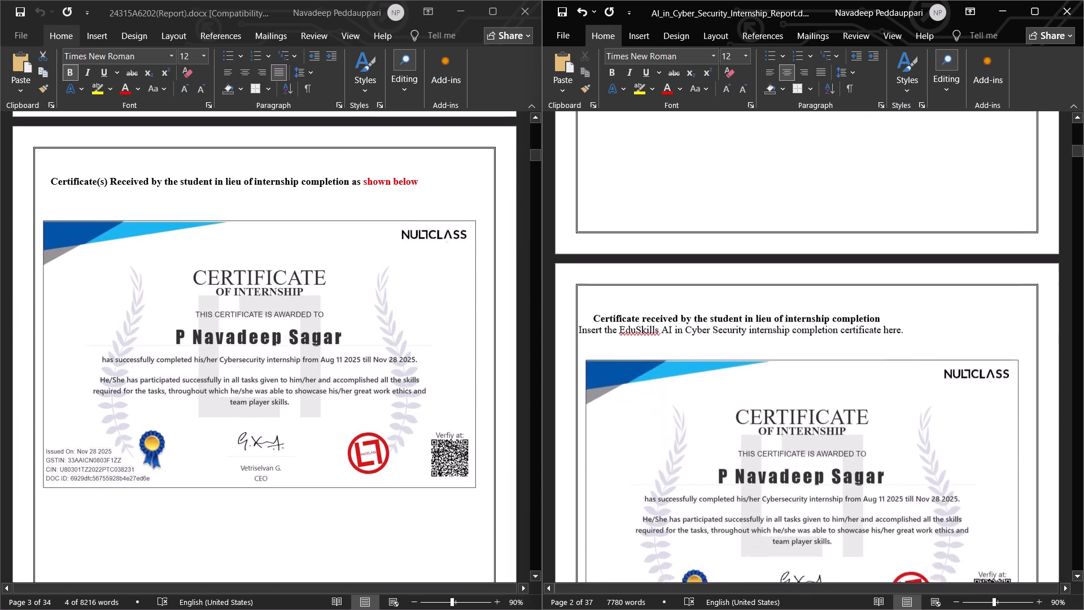
{"action": "scroll", "coordinate": [657, 478], "scroll_direction": "down", "scroll_amount": 1}
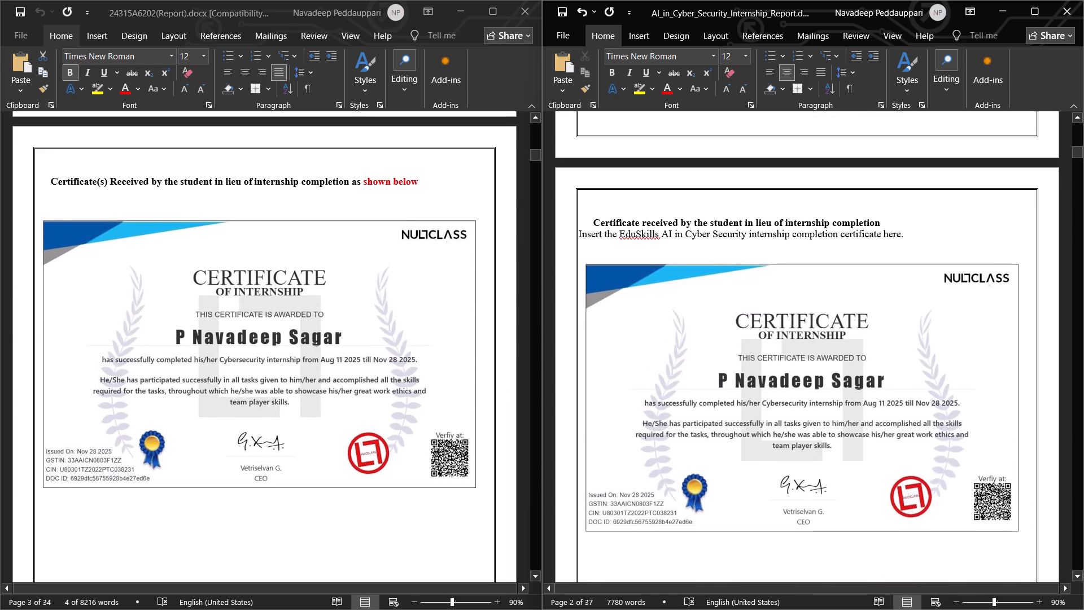
{"action": "scroll", "coordinate": [657, 478], "scroll_direction": "down", "scroll_amount": 2}
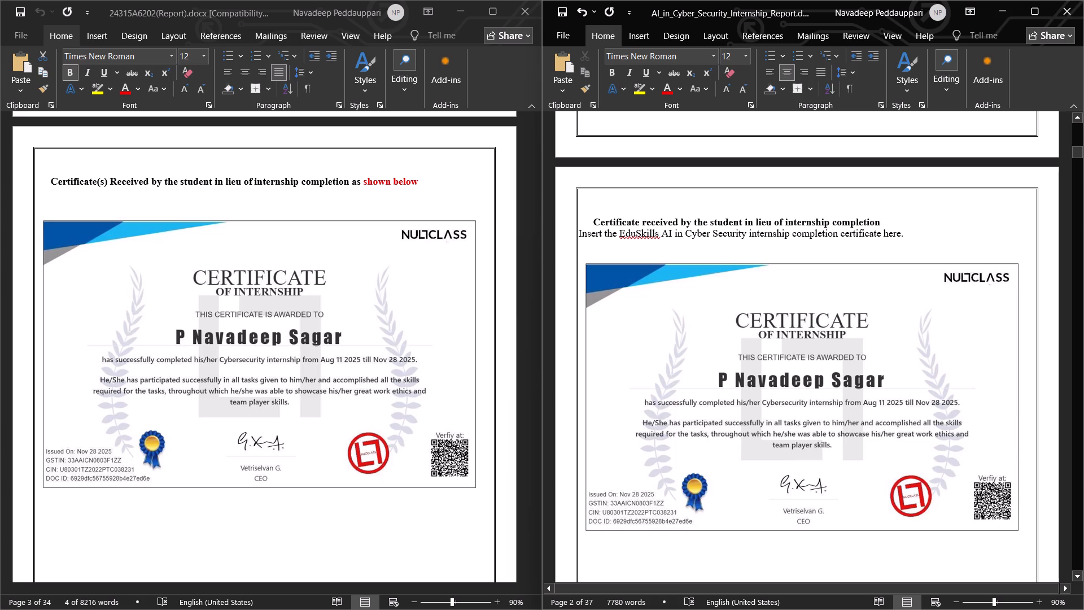
{"action": "triple_click", "coordinate": [908, 233]}
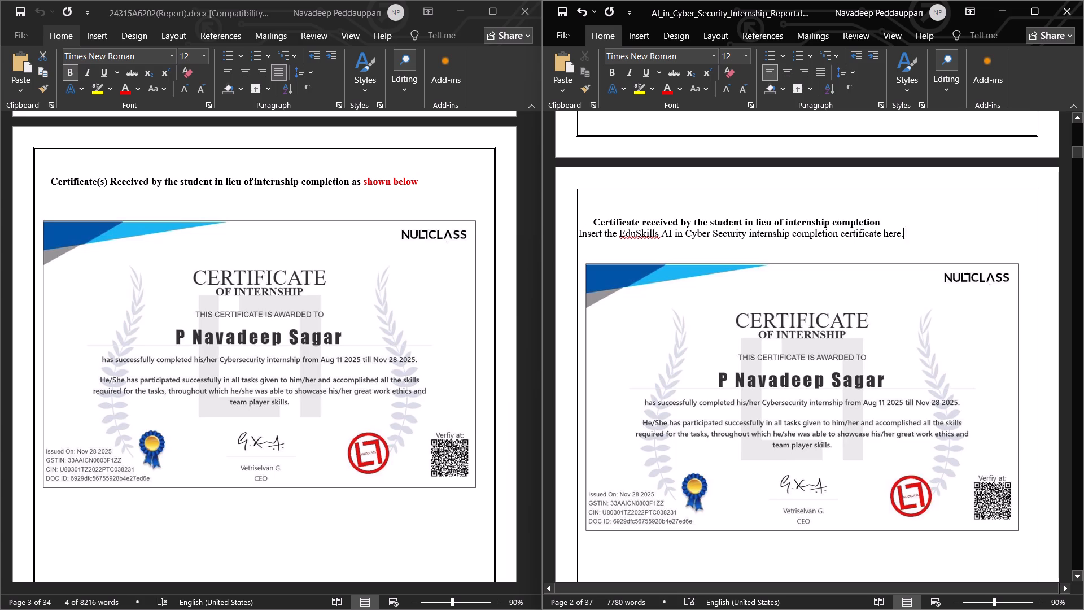
{"action": "key", "text": "BackSpace"}
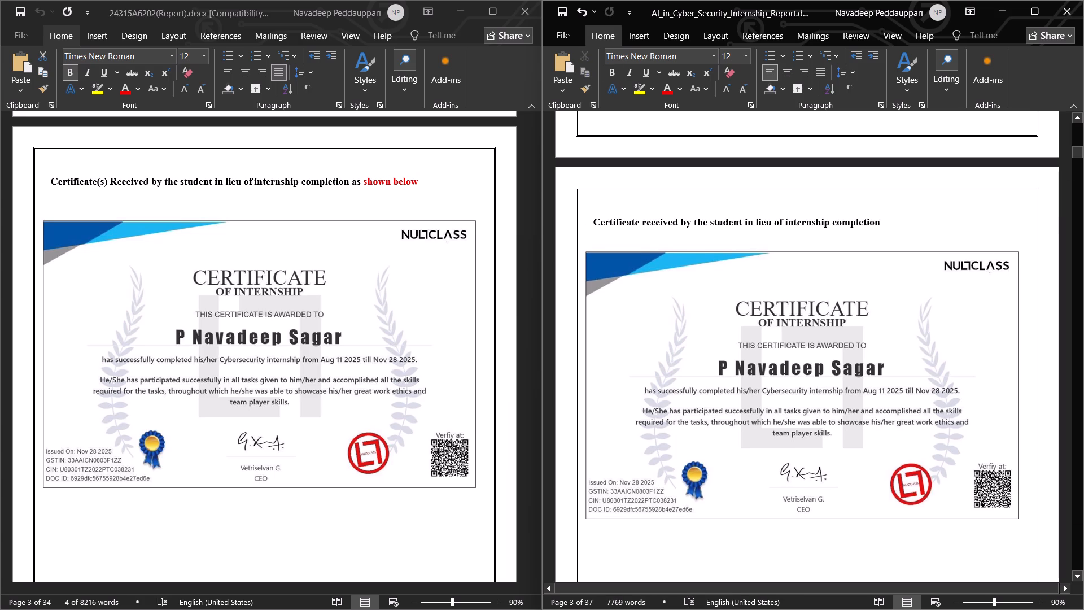
Replace the AI report's completion certificate heading with the Internship-I report's "Certificate(s) Received by the student in lieu of internship completion as shown below".
{"action": "triple_click", "coordinate": [417, 182]}
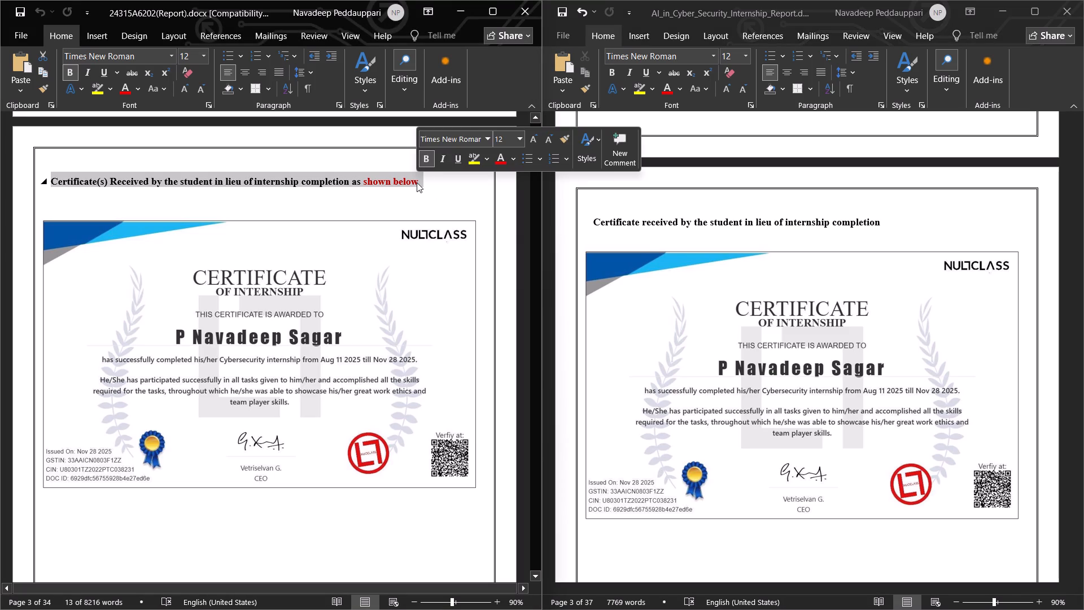
{"action": "key", "text": "ctrl+c"}
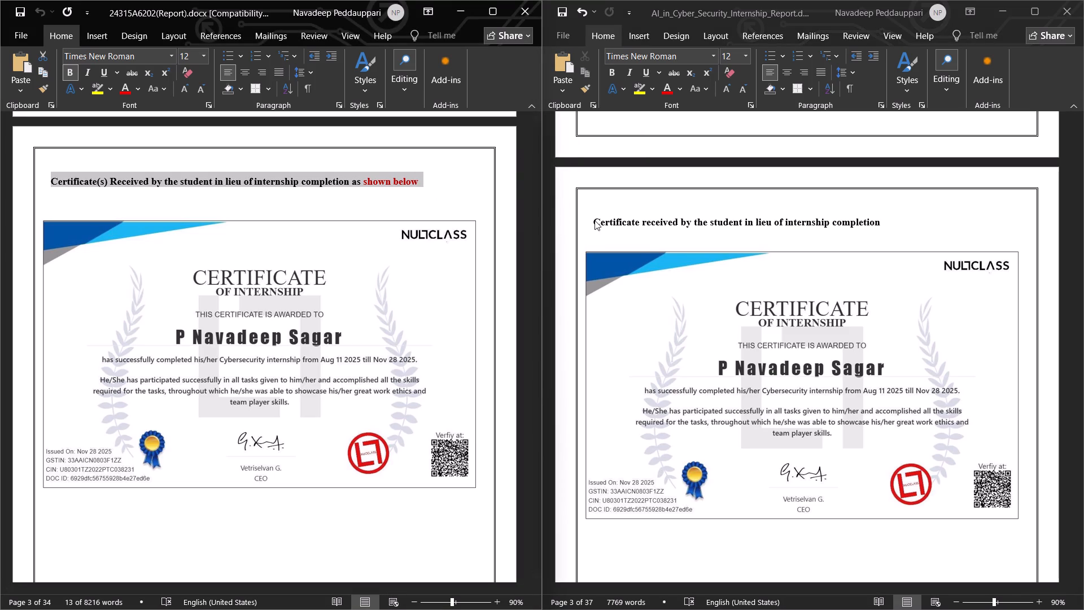
{"action": "triple_click", "coordinate": [595, 220]}
{"action": "left_click", "coordinate": [595, 220]}
{"action": "triple_click", "coordinate": [595, 220]}
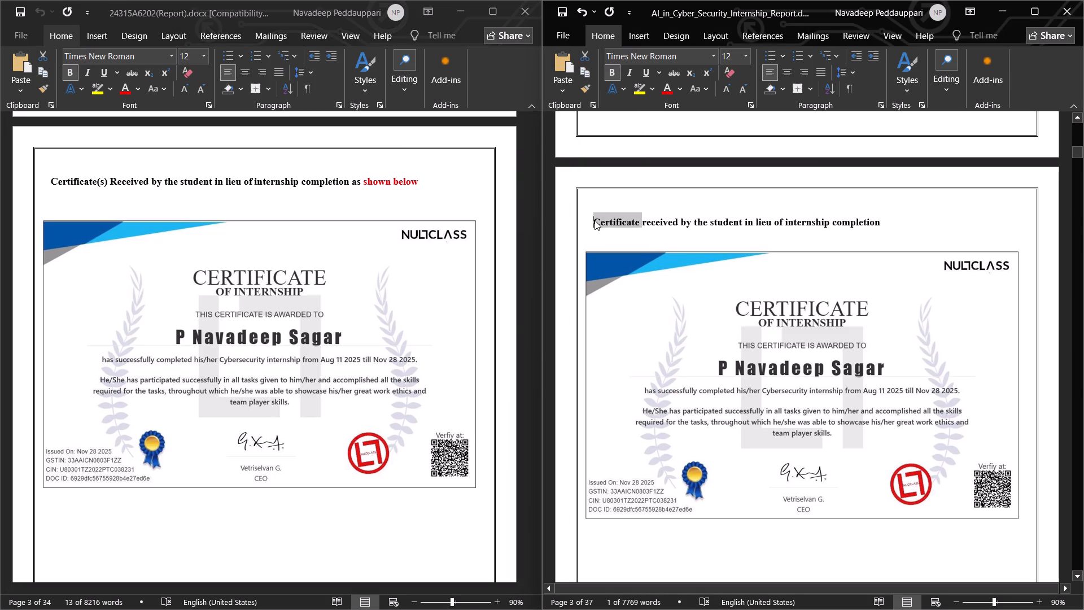
{"action": "key", "text": "ctrl+v"}
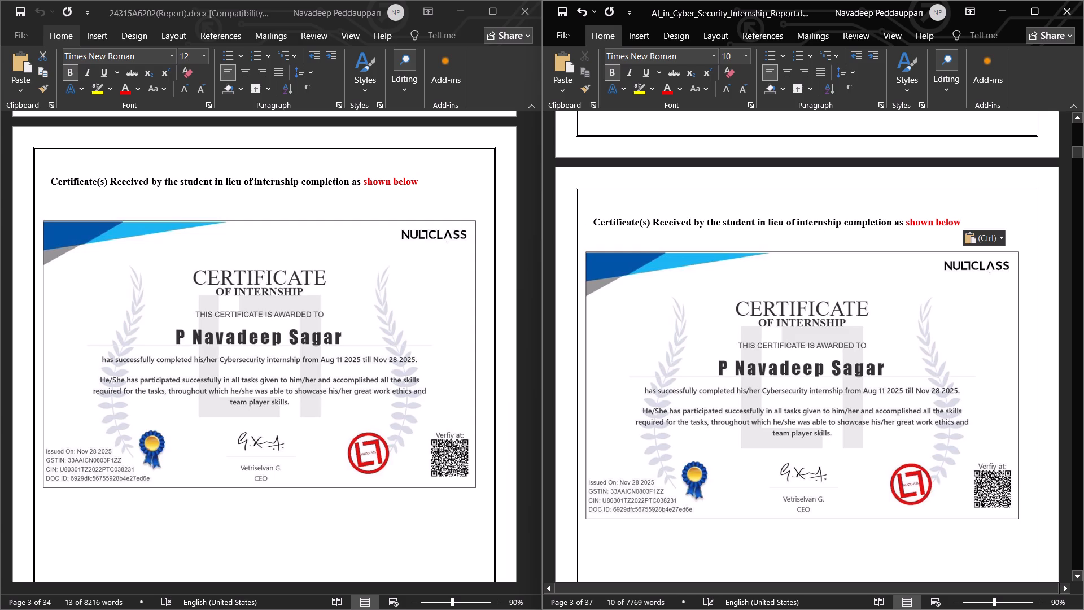
Delete the Nullclass internship certificate image below the heading on the AI report's completion certificate page.
{"action": "scroll", "coordinate": [702, 299], "scroll_direction": "down", "scroll_amount": 1}
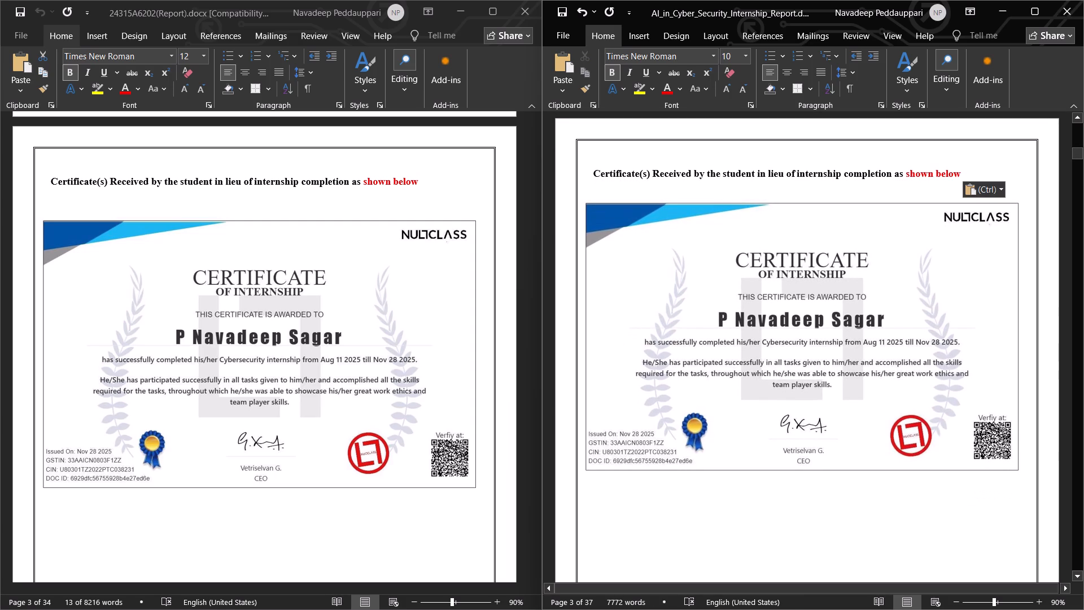
{"action": "scroll", "coordinate": [702, 299], "scroll_direction": "down", "scroll_amount": 1}
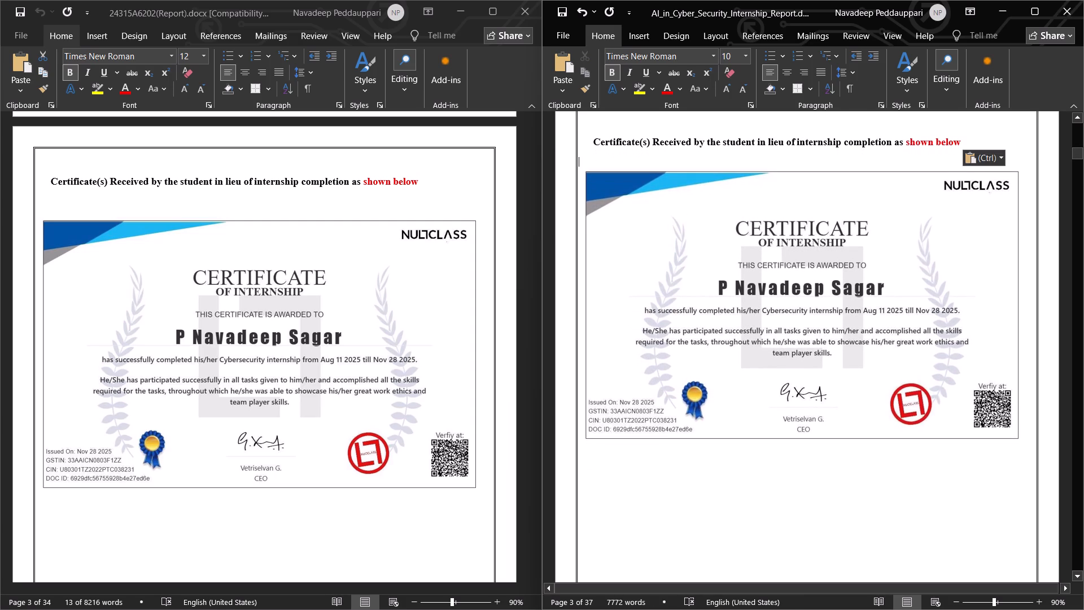
{"action": "scroll", "coordinate": [702, 299], "scroll_direction": "down", "scroll_amount": 1}
{"action": "scroll", "coordinate": [443, 424], "scroll_direction": "down", "scroll_amount": 1}
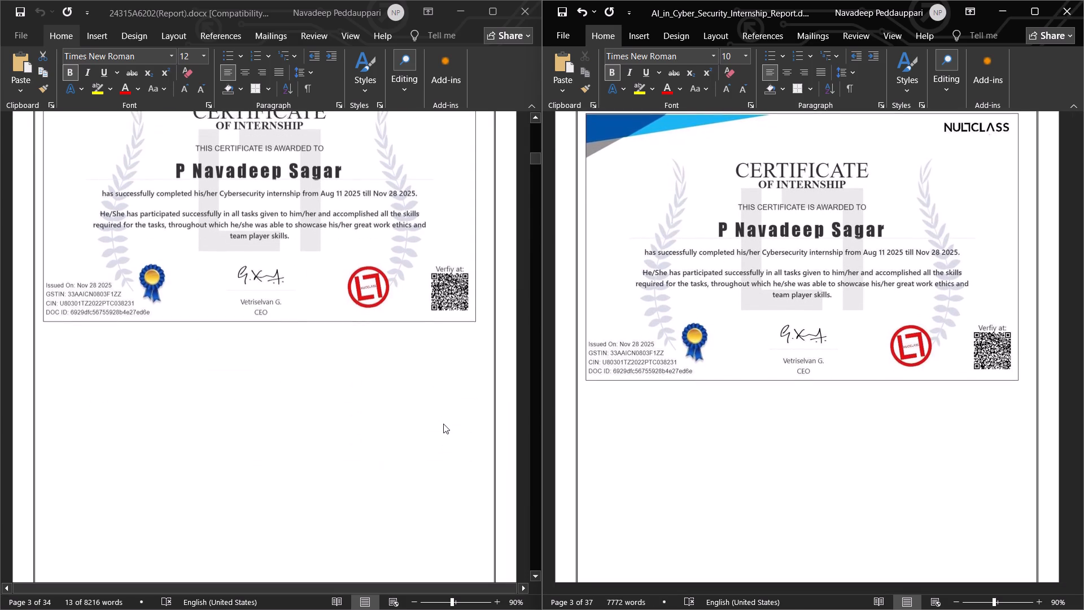
{"action": "scroll", "coordinate": [443, 424], "scroll_direction": "down", "scroll_amount": 2}
{"action": "left_click", "coordinate": [697, 332]}
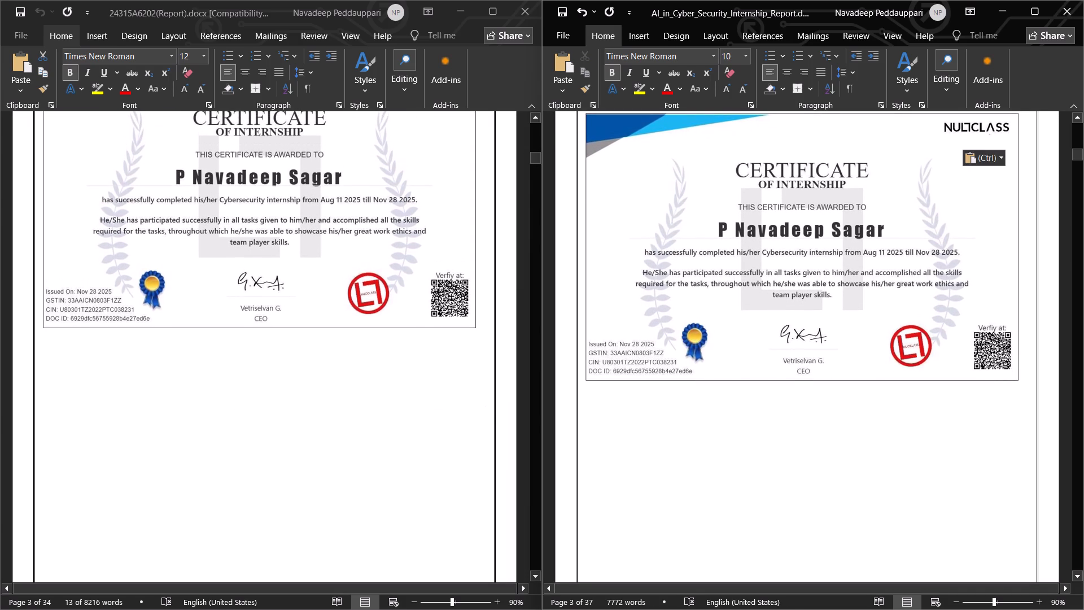
{"action": "scroll", "coordinate": [697, 332], "scroll_direction": "up", "scroll_amount": 2}
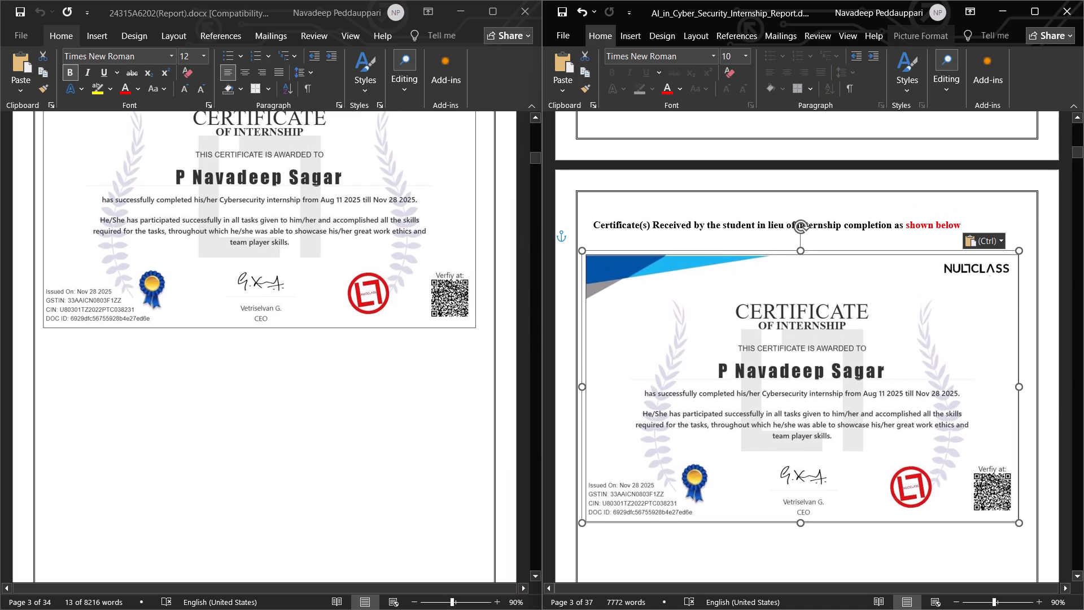
{"action": "scroll", "coordinate": [697, 332], "scroll_direction": "up", "scroll_amount": 1}
{"action": "key", "text": "BackSpace"}
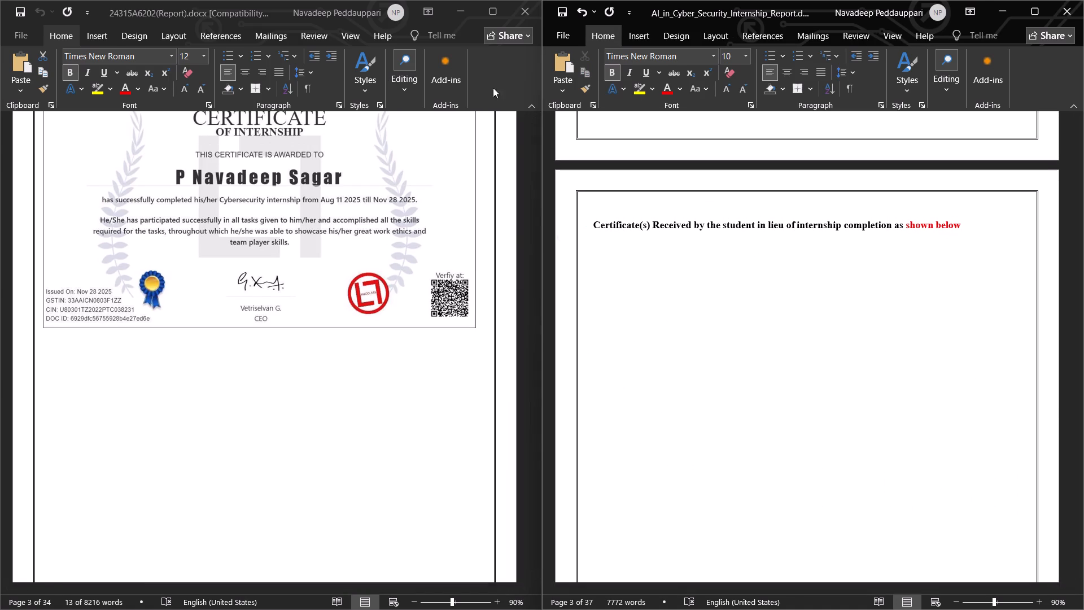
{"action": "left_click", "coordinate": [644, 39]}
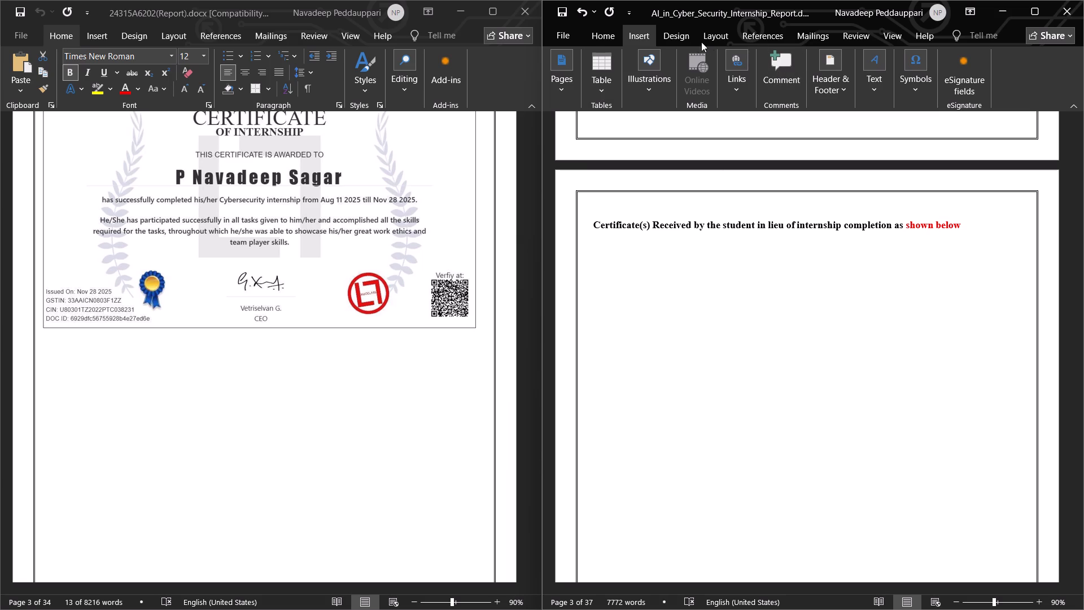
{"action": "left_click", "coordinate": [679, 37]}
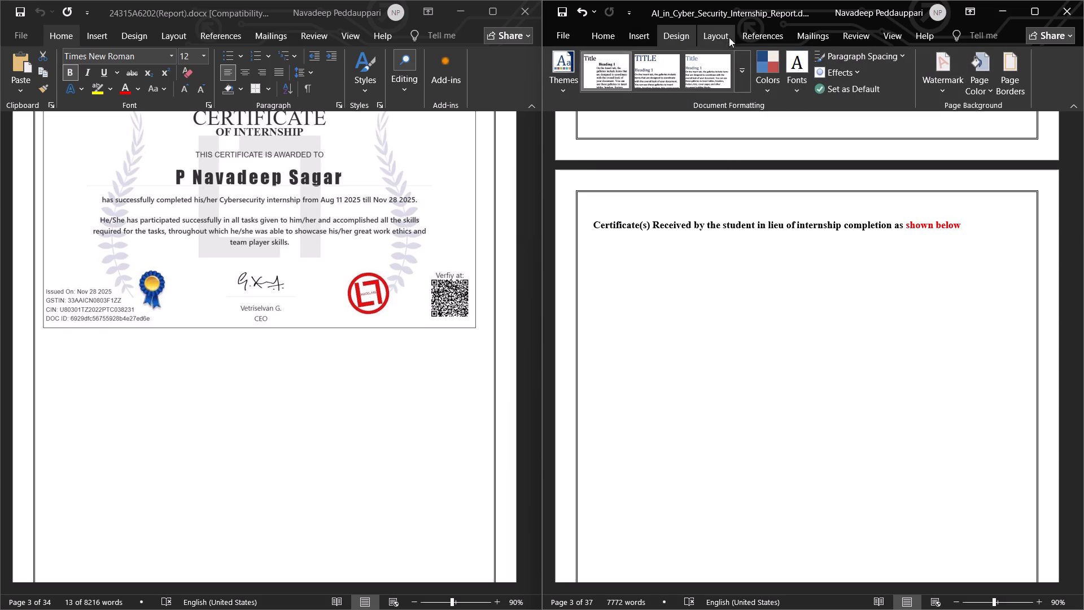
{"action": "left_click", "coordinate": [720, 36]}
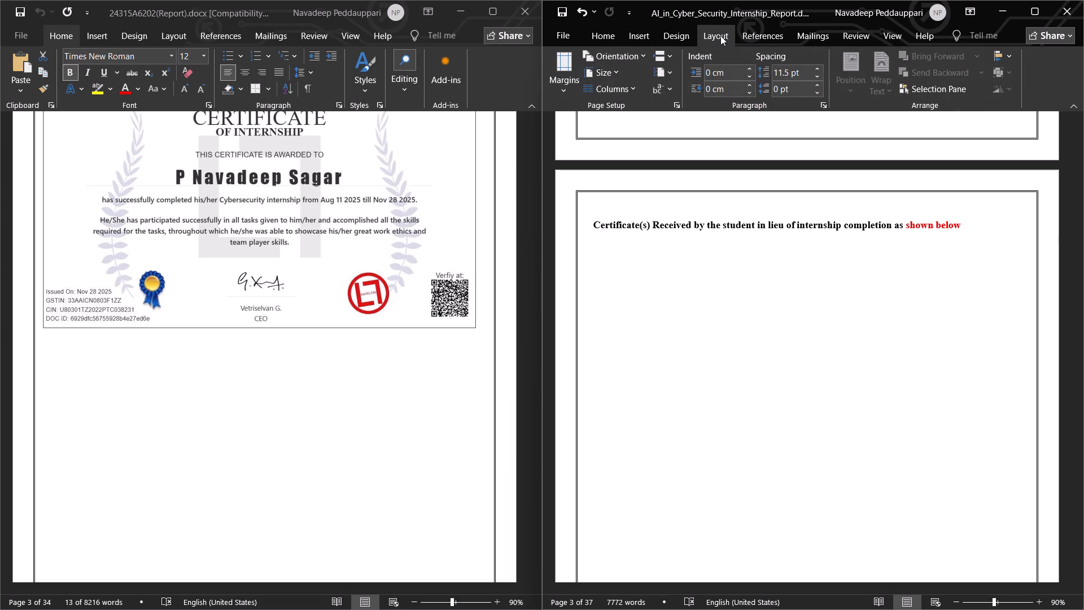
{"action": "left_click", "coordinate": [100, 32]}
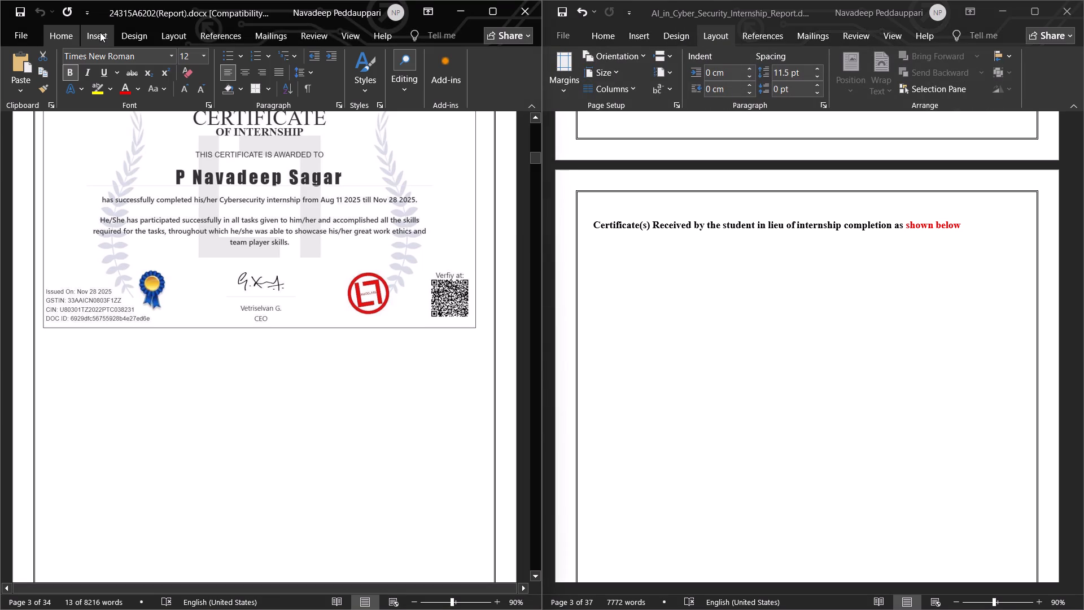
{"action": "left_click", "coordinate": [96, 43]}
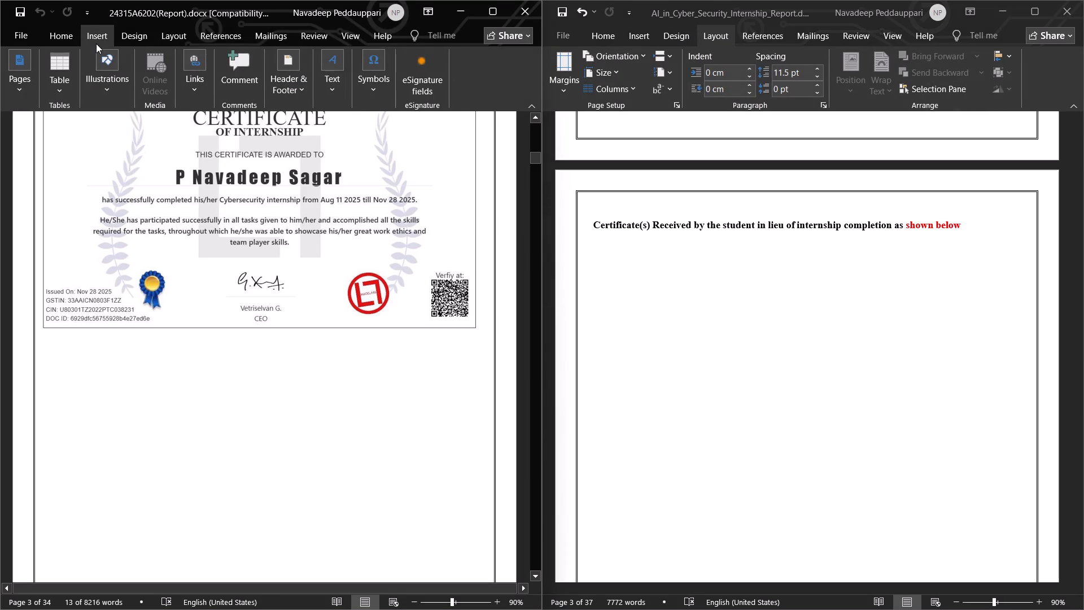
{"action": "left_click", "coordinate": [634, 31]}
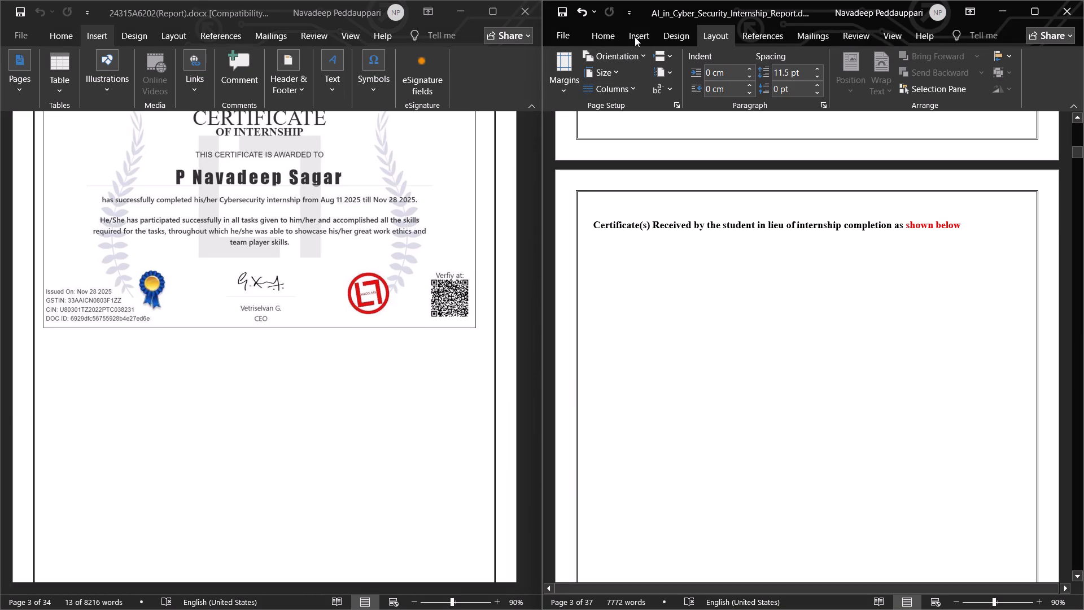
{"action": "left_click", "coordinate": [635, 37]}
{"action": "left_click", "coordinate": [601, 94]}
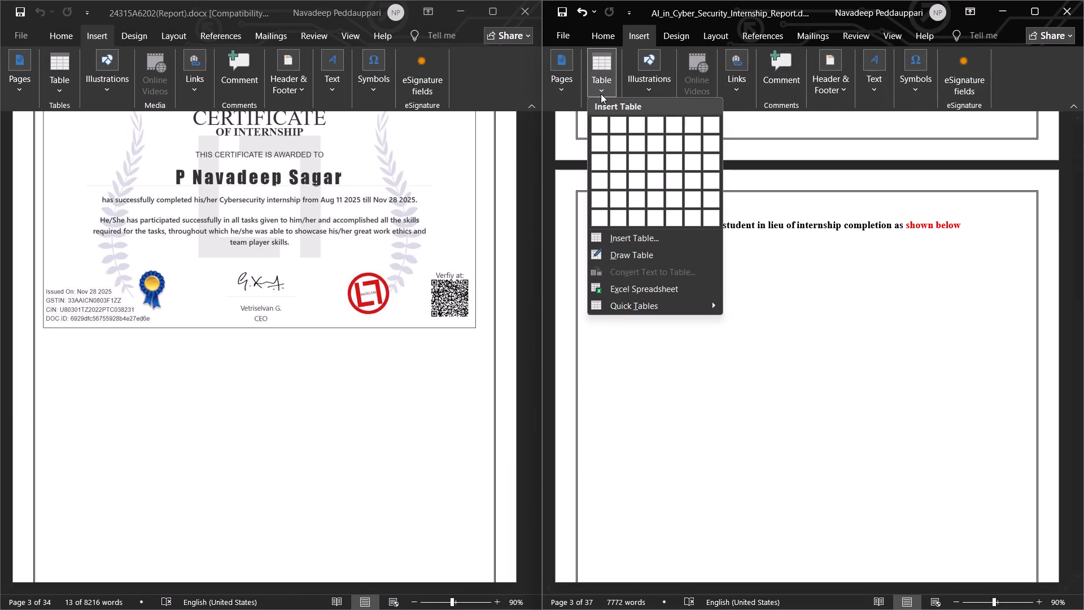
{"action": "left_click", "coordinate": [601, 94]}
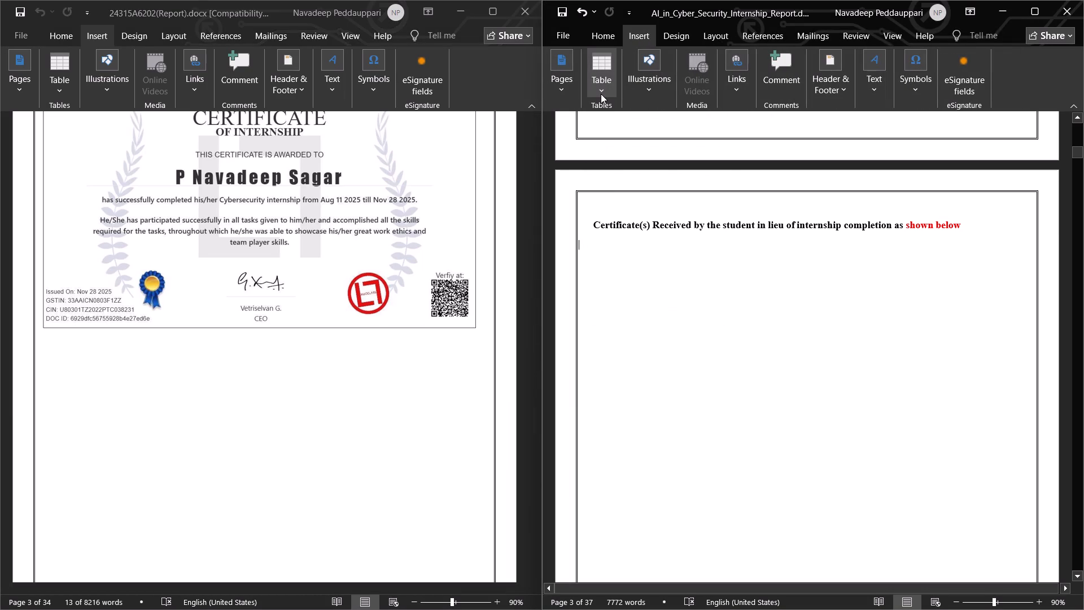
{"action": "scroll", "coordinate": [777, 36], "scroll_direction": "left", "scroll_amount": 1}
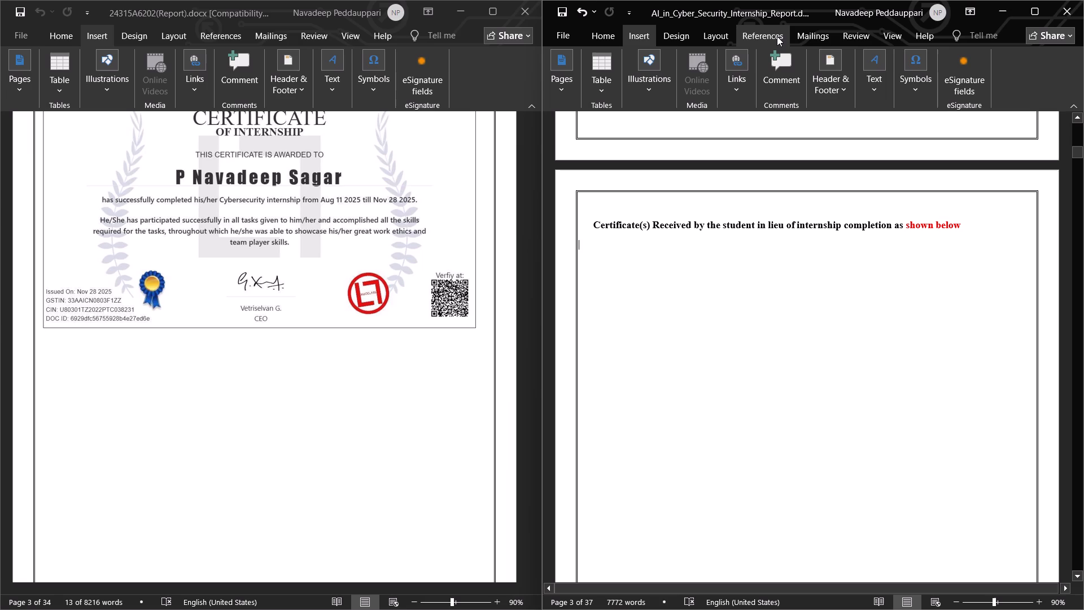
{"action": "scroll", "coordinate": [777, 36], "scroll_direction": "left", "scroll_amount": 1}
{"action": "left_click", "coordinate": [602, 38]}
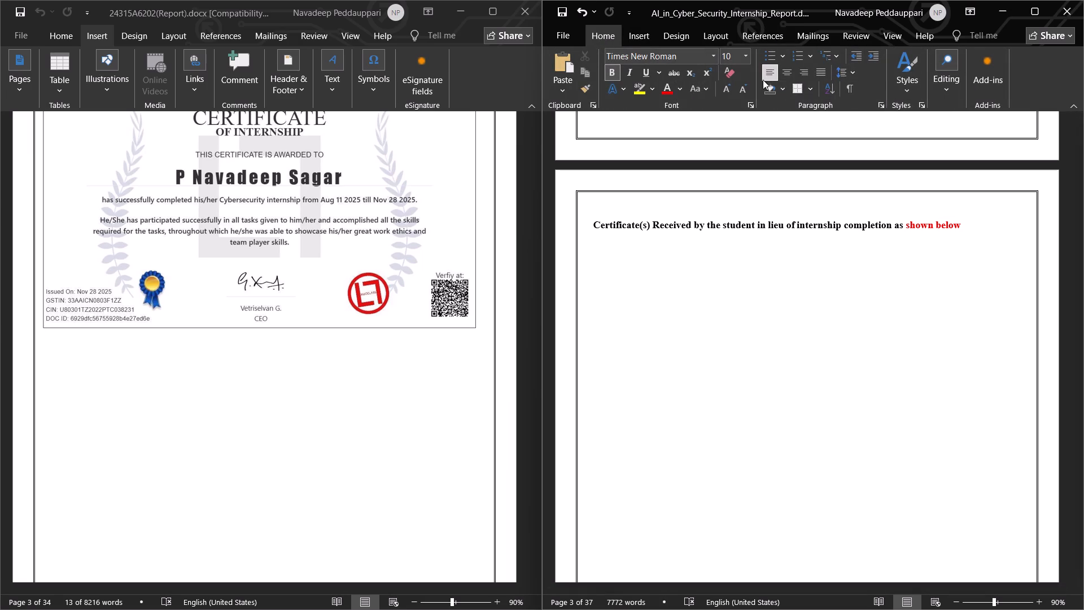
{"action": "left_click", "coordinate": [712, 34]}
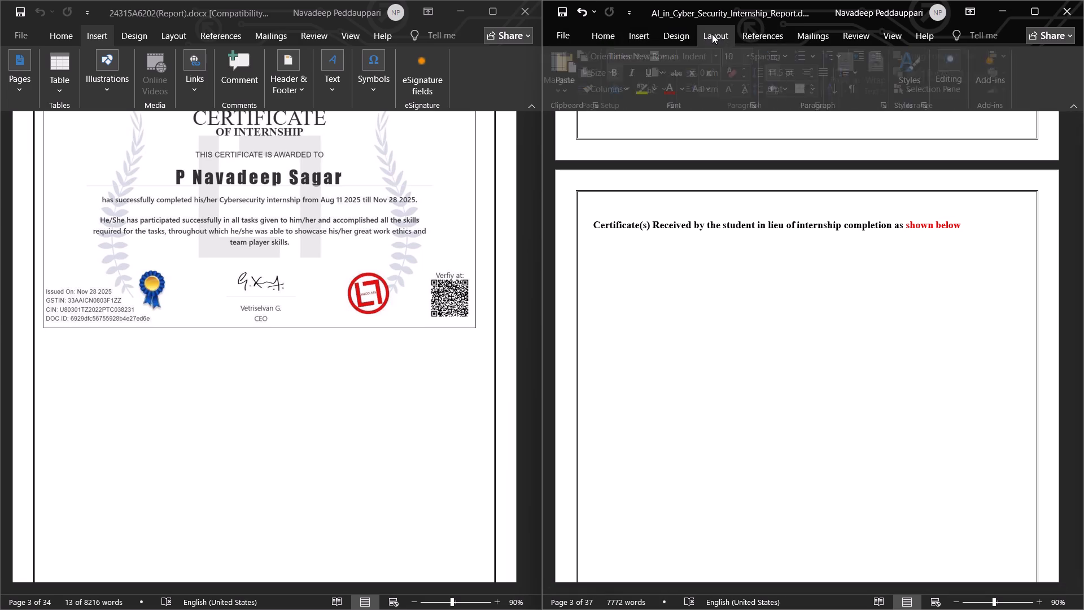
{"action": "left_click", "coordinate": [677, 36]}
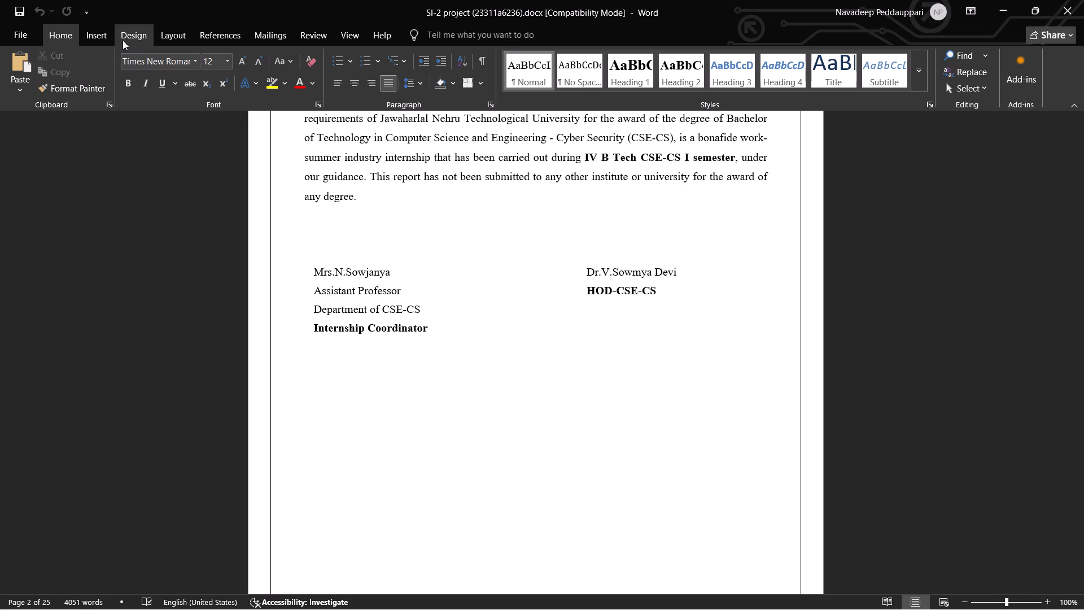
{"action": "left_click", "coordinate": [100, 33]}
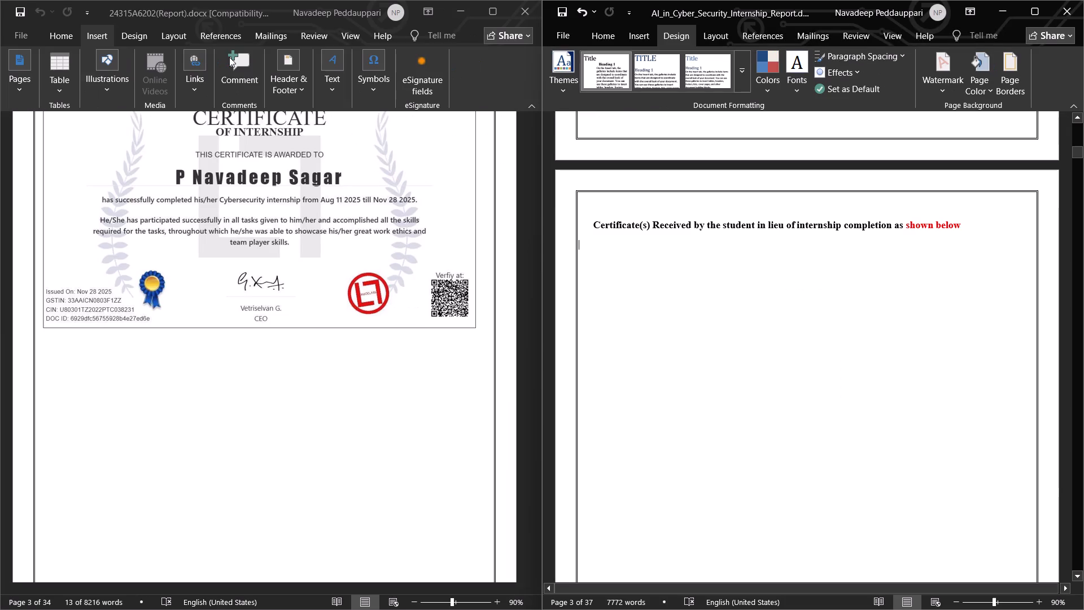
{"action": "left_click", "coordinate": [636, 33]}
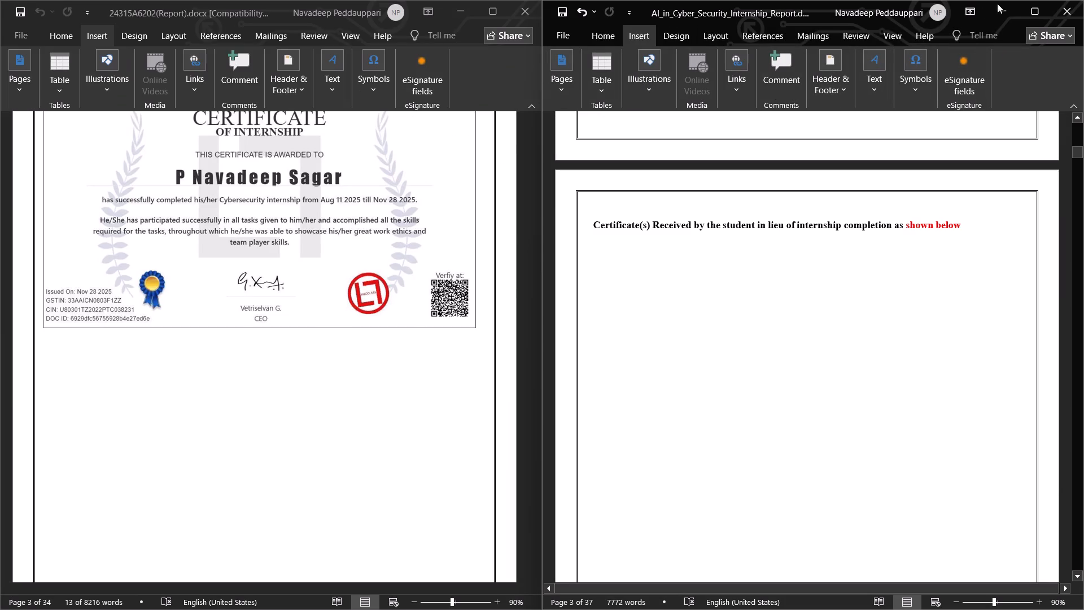
Maximize the AI report's document window.
{"action": "left_click", "coordinate": [1033, 10]}
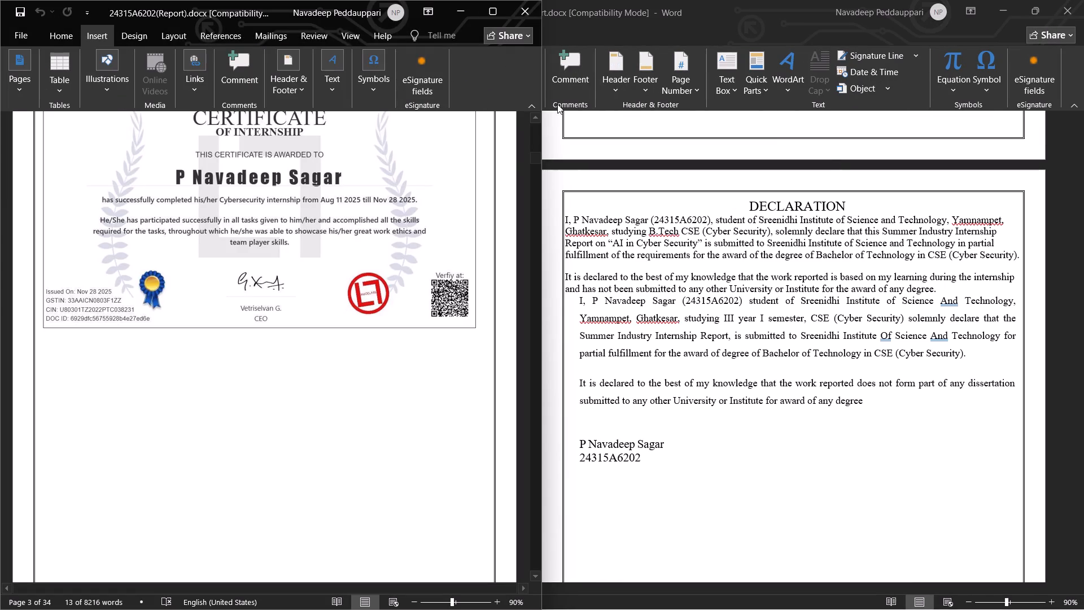
Maximize the Internship-I report's window and view both reports' certificate pages enlarged, with the AI report at 100% zoom.
{"action": "left_click", "coordinate": [498, 14]}
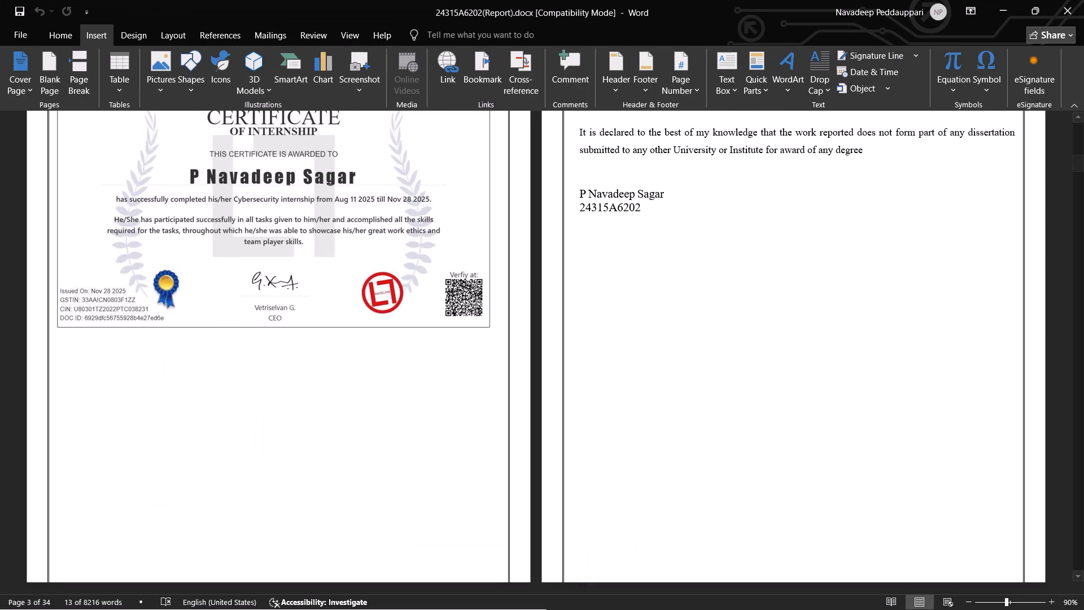
{"action": "scroll", "coordinate": [482, 193], "scroll_direction": "up", "scroll_amount": 1}
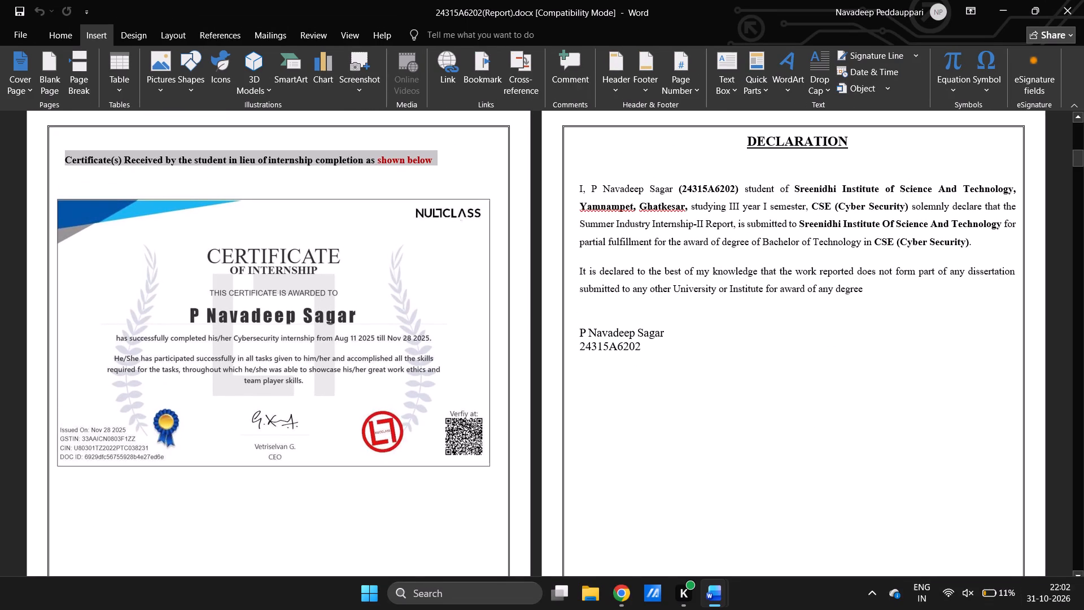
{"action": "left_click", "coordinate": [1009, 600]}
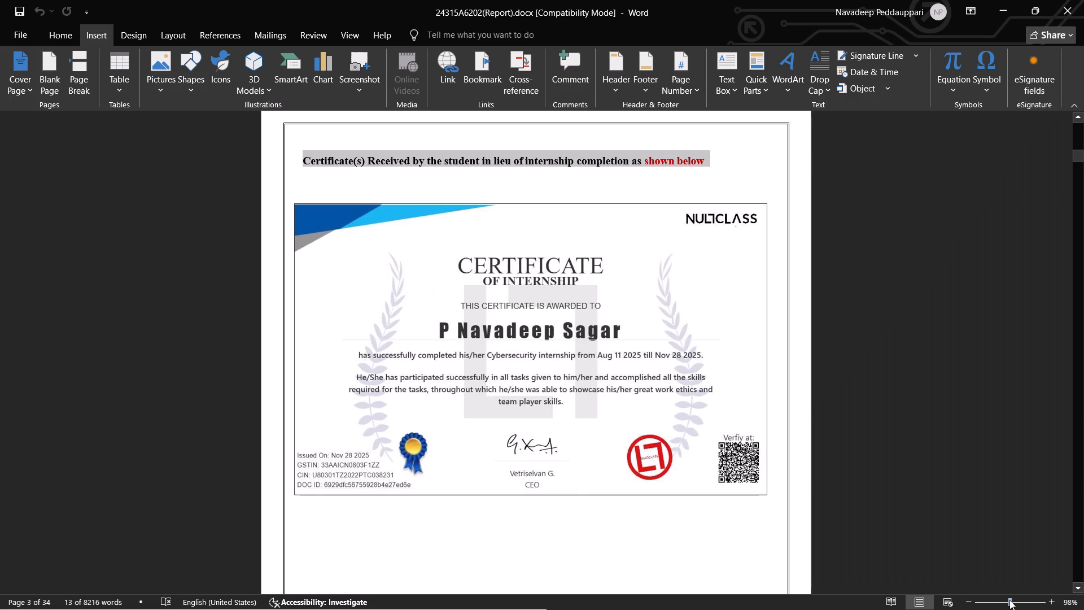
{"action": "key", "text": "Right"}
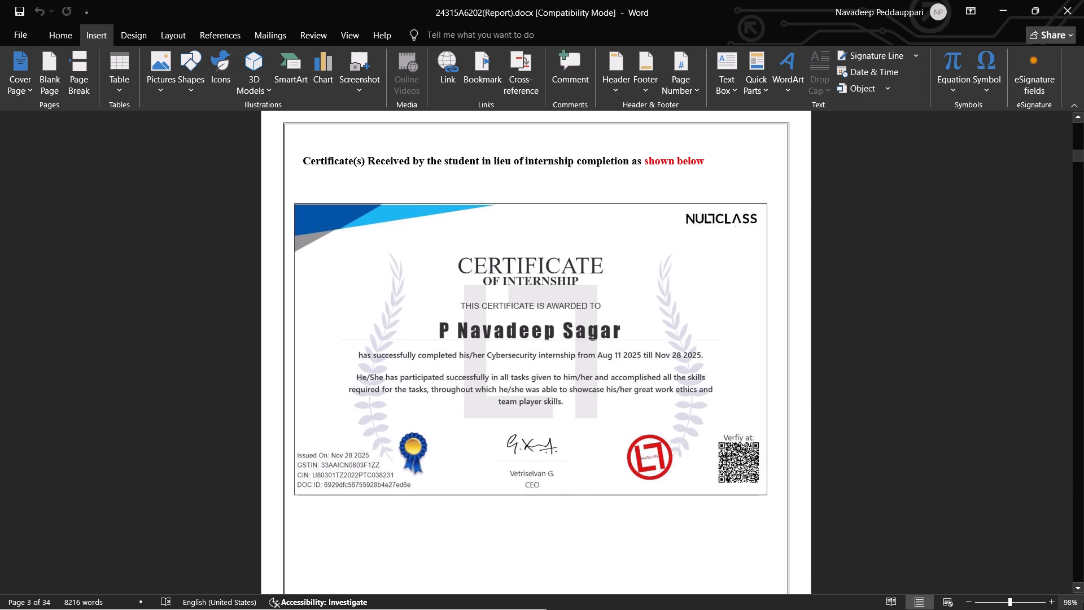
{"action": "left_click", "coordinate": [1052, 599]}
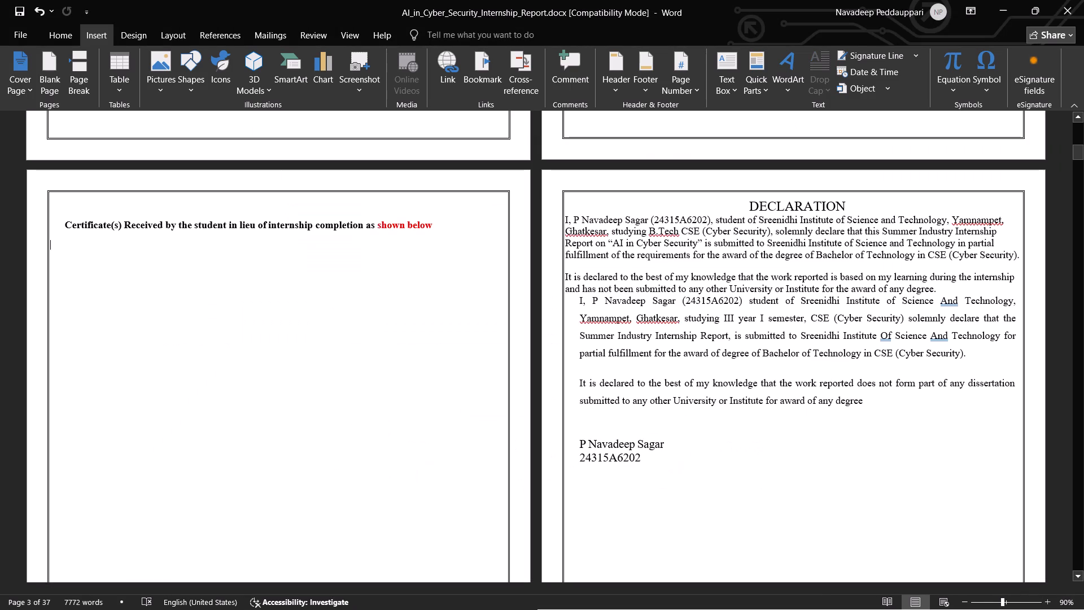
{"action": "left_click", "coordinate": [1050, 602]}
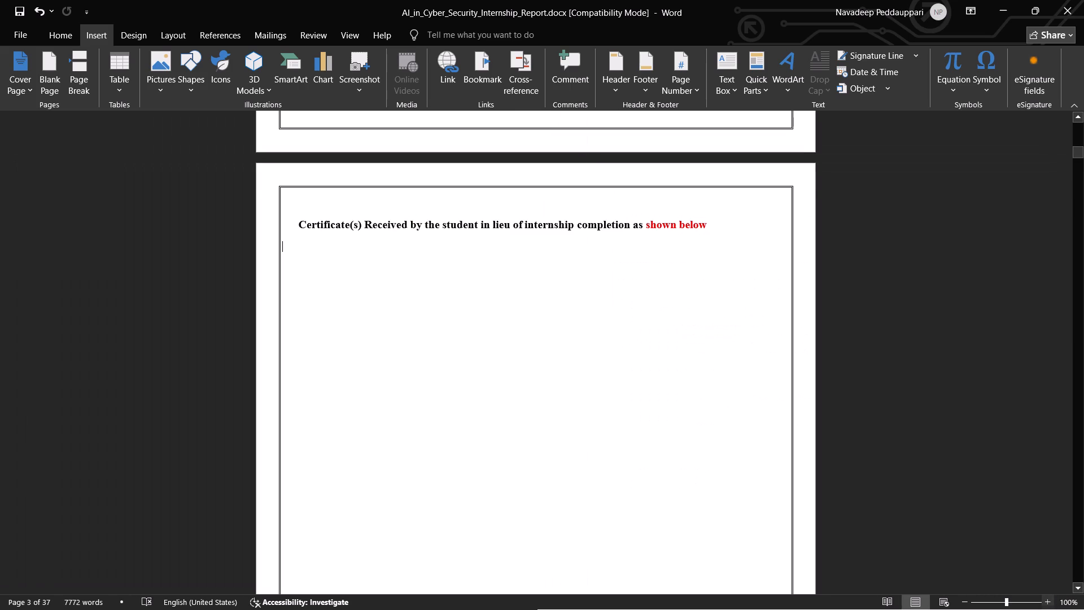
{"action": "scroll", "coordinate": [710, 438], "scroll_direction": "down", "scroll_amount": 1}
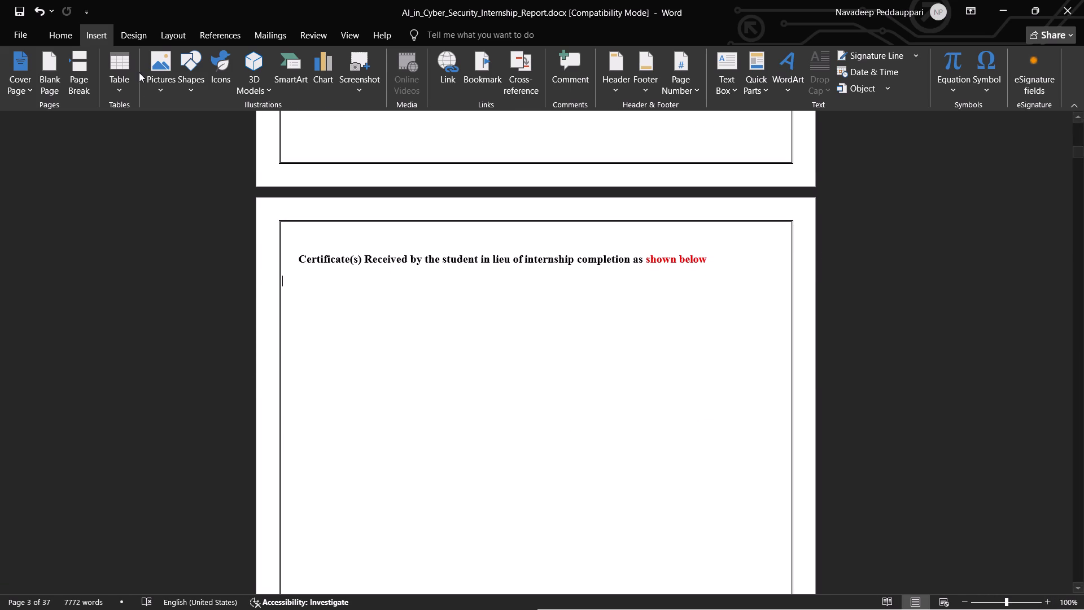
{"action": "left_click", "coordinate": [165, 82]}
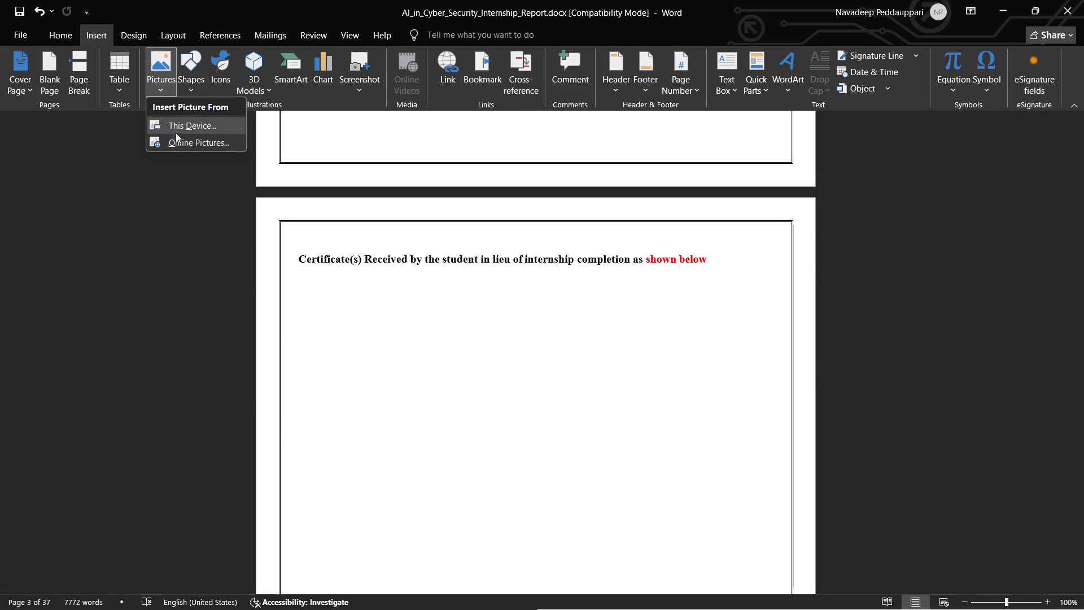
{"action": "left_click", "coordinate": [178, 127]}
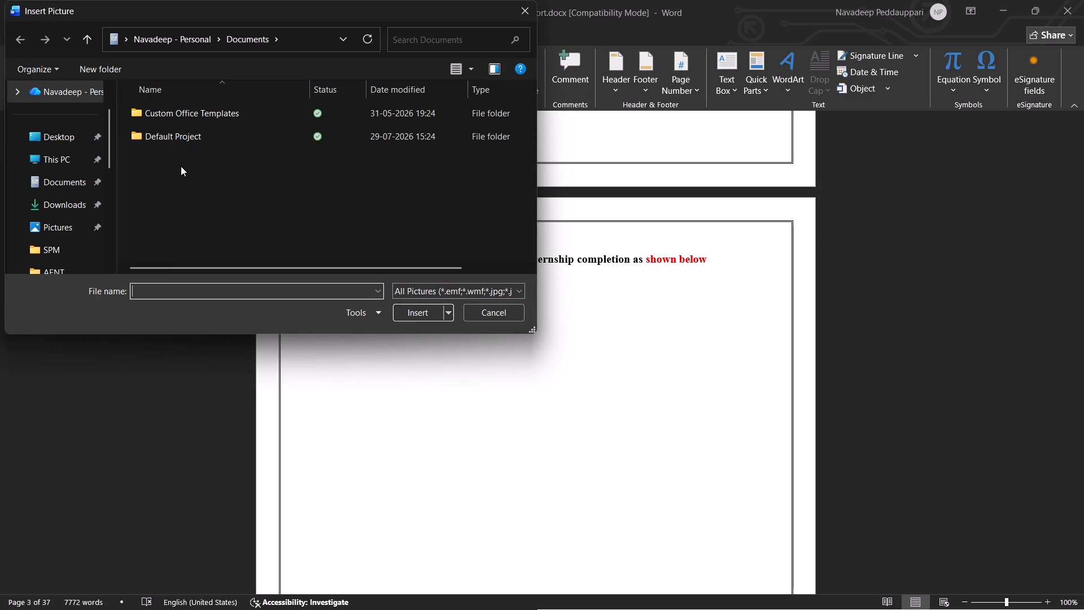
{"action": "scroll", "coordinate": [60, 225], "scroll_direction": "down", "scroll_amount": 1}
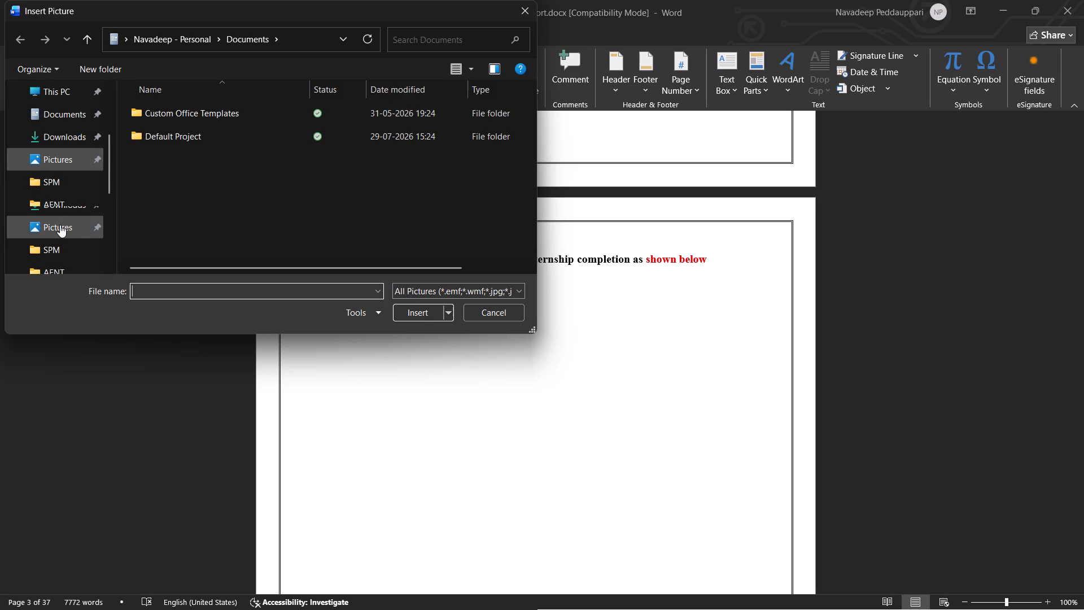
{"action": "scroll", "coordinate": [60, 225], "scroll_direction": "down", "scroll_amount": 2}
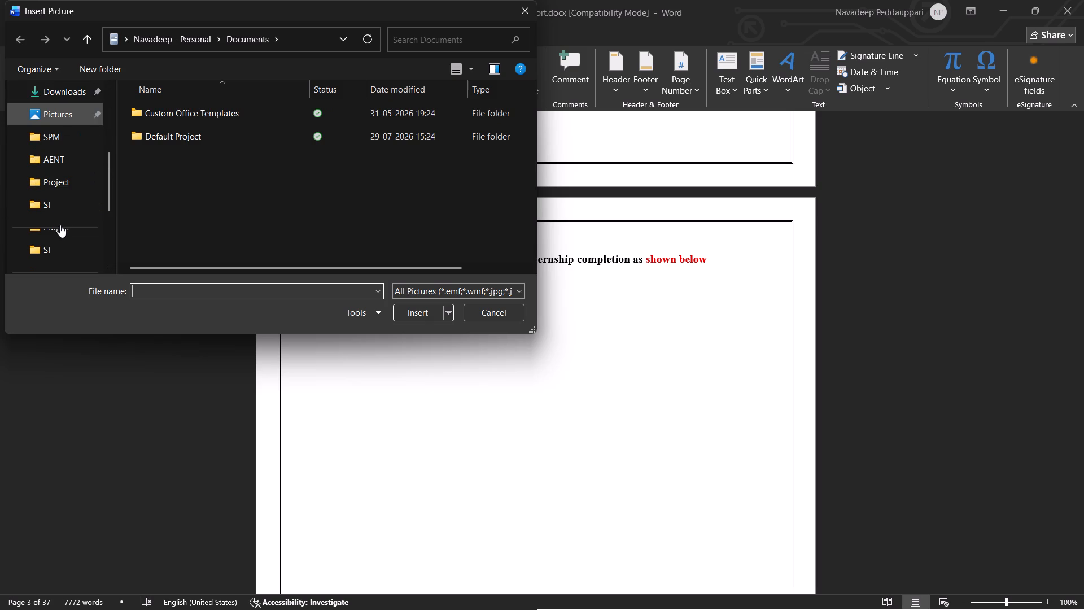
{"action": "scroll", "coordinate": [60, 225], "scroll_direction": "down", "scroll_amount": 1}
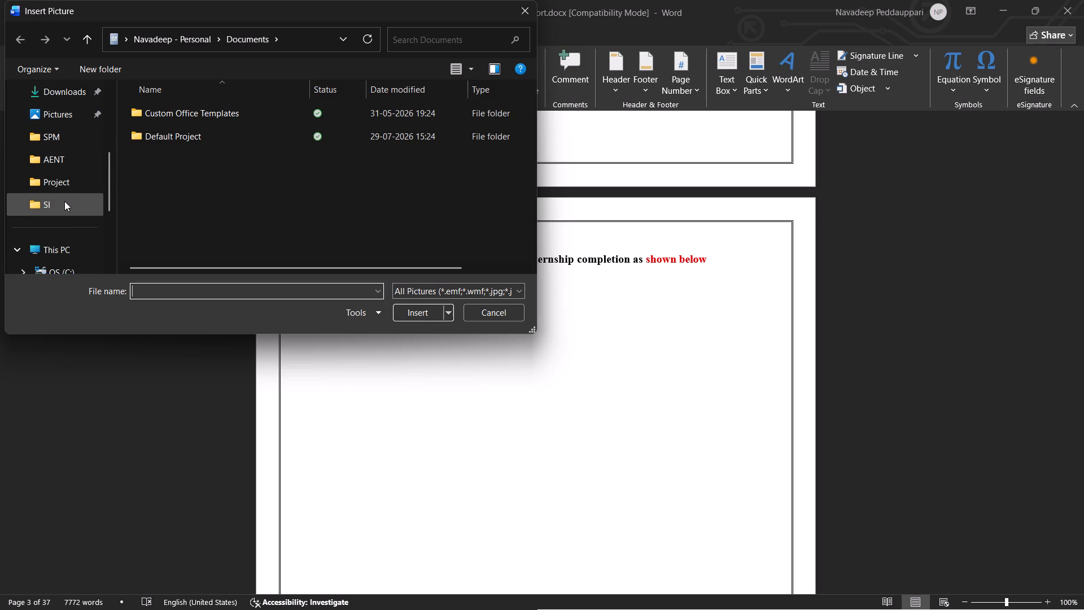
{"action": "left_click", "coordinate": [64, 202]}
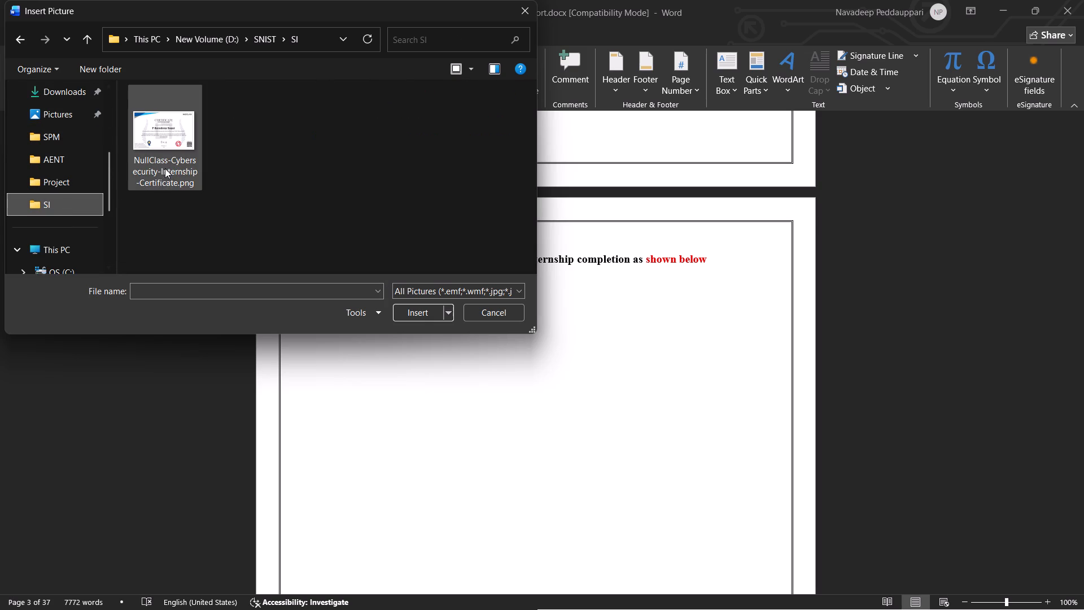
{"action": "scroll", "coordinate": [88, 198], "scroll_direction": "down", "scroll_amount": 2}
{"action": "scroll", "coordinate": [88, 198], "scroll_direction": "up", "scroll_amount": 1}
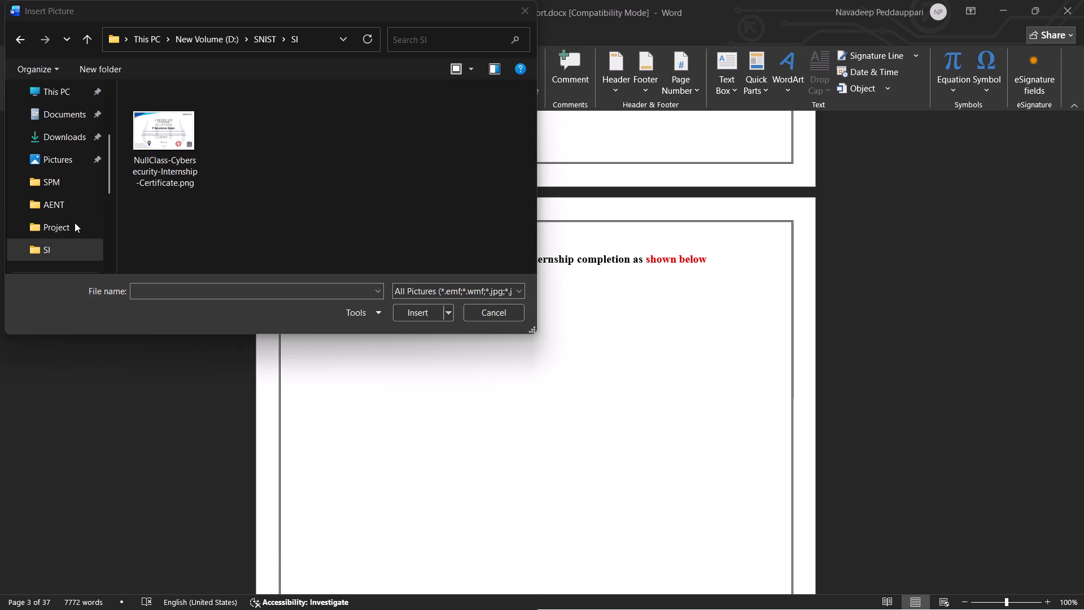
{"action": "key", "text": "super+e"}
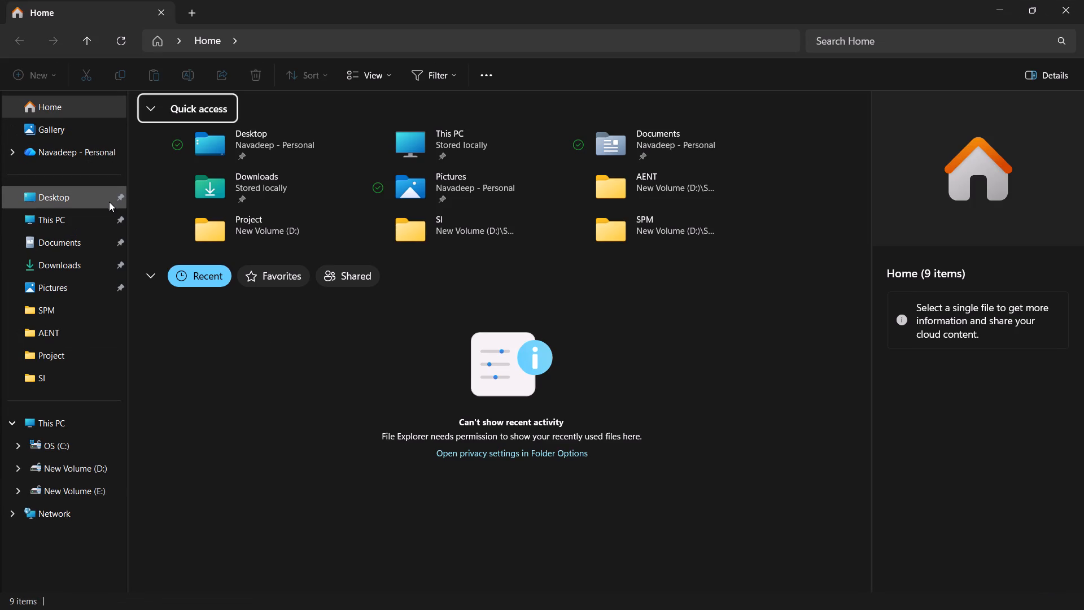
{"action": "left_click", "coordinate": [68, 469]}
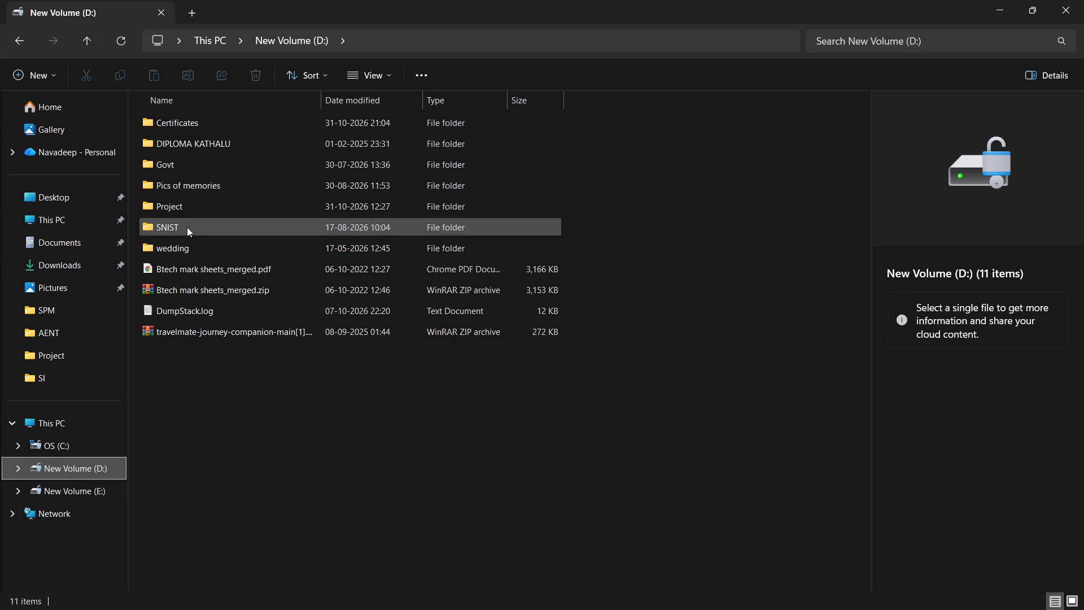
{"action": "double_click", "coordinate": [198, 117]}
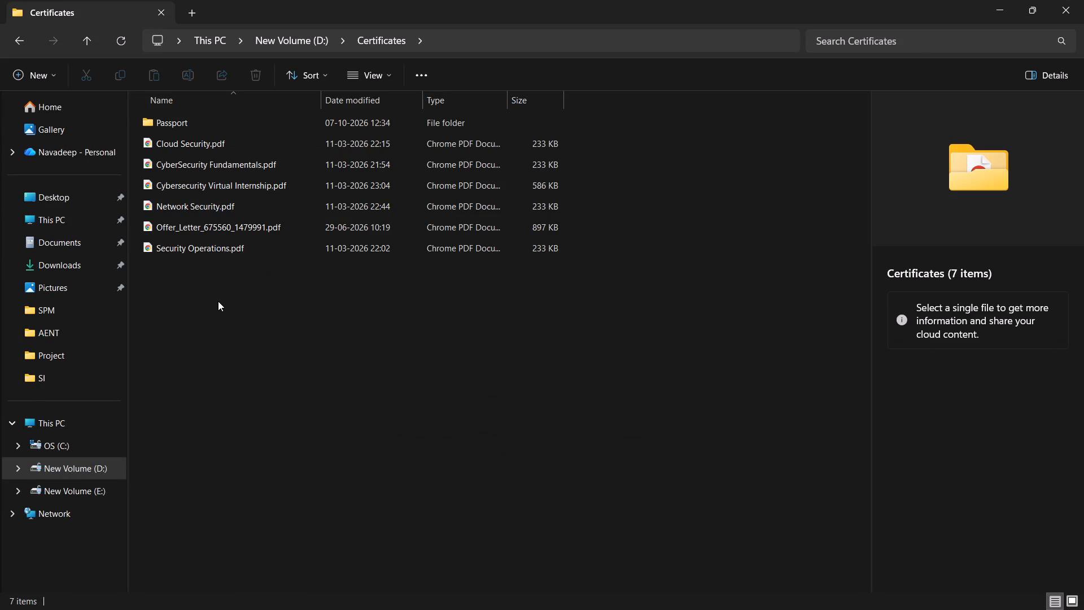
{"action": "left_click", "coordinate": [218, 306]}
{"action": "key", "text": "BackSpace"}
{"action": "key", "text": "Down"}
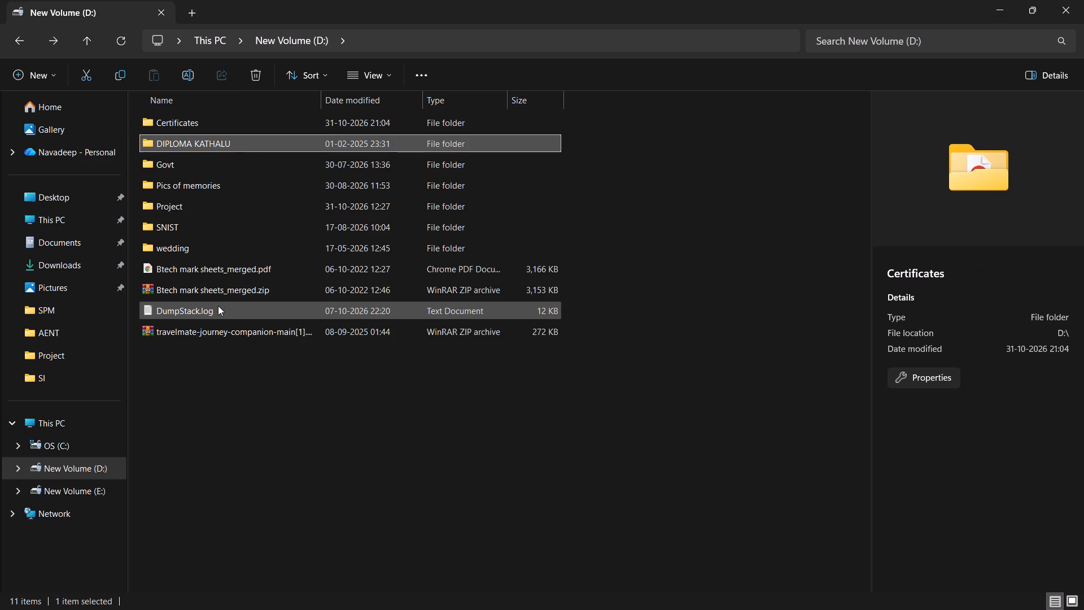
{"action": "key", "text": "Down"}
{"action": "key", "text": "Down"}
{"action": "key", "text": "Down"}
{"action": "key", "text": "Down"}
{"action": "key", "text": "Return"}
{"action": "key", "text": "Down"}
{"action": "key", "text": "Down"}
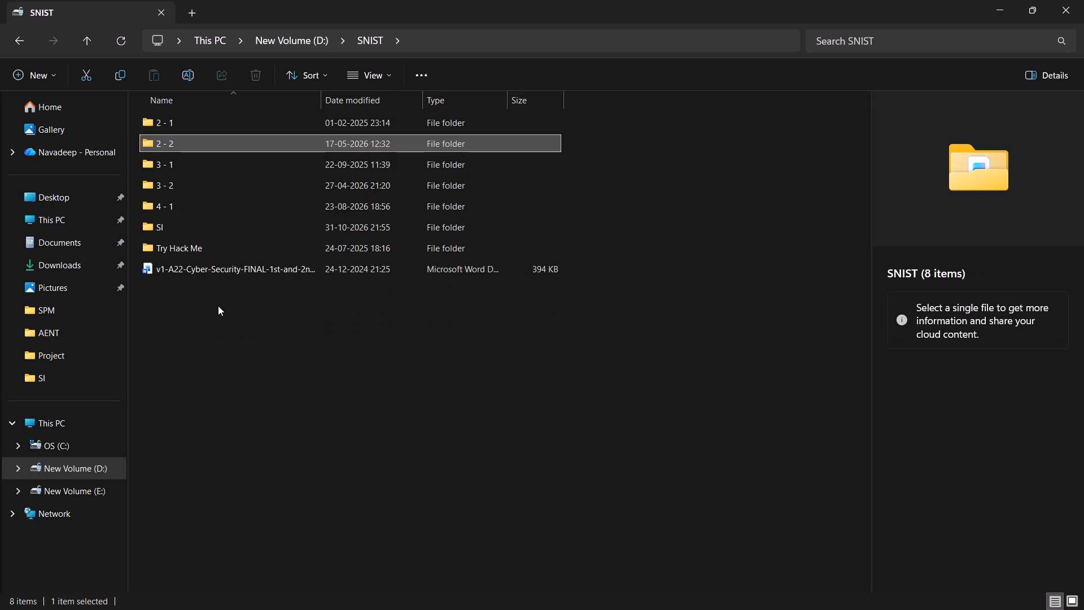
{"action": "key", "text": "Down"}
{"action": "key", "text": "Down"}
{"action": "key", "text": "Down"}
{"action": "key", "text": "Return"}
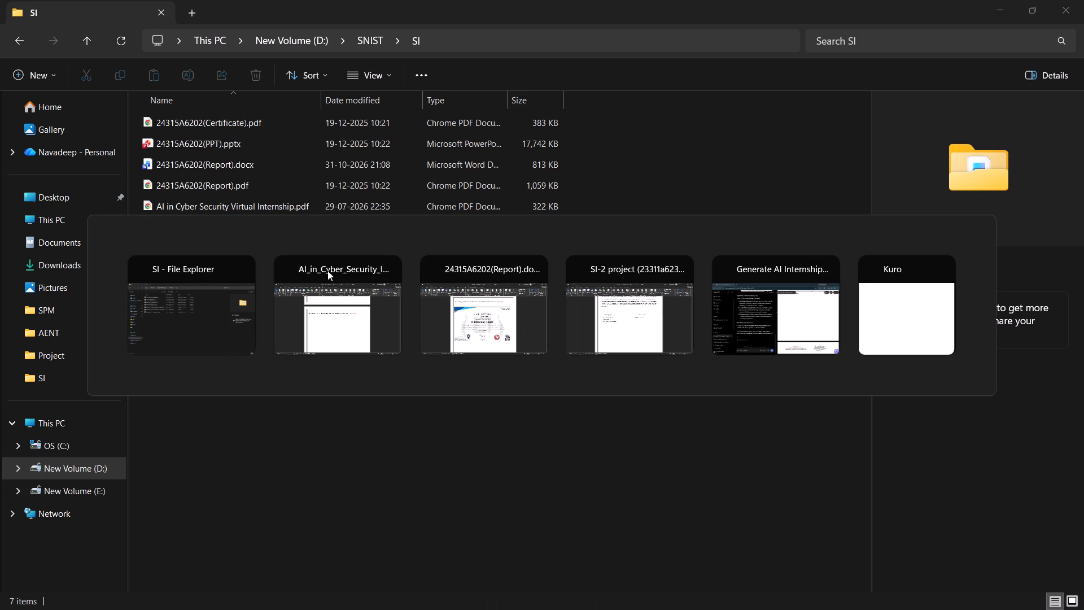
{"action": "left_click", "coordinate": [1078, 0]}
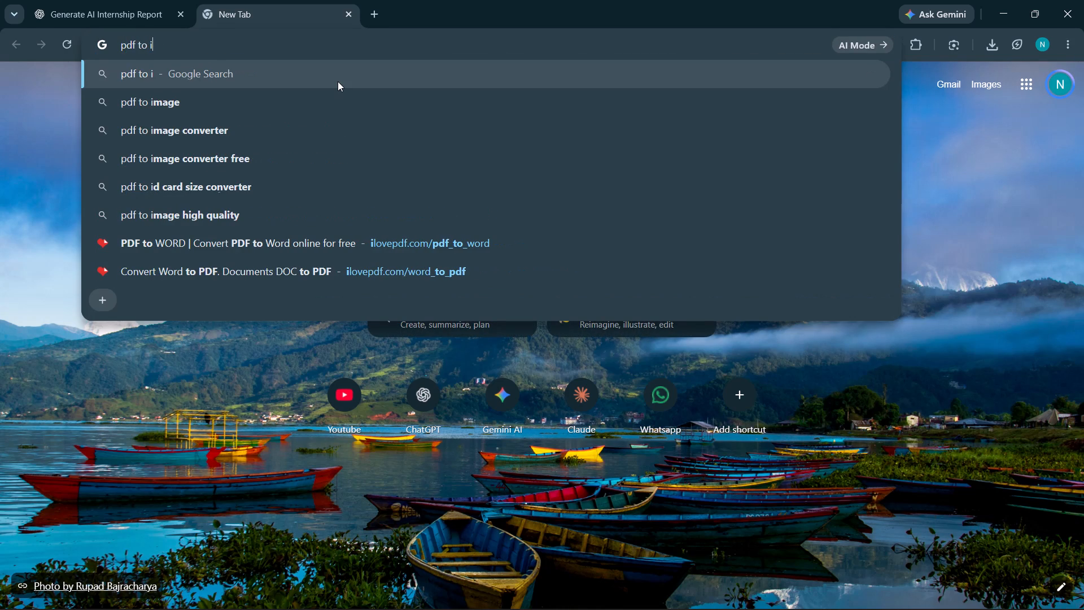
{"action": "type", "text": "mg"}
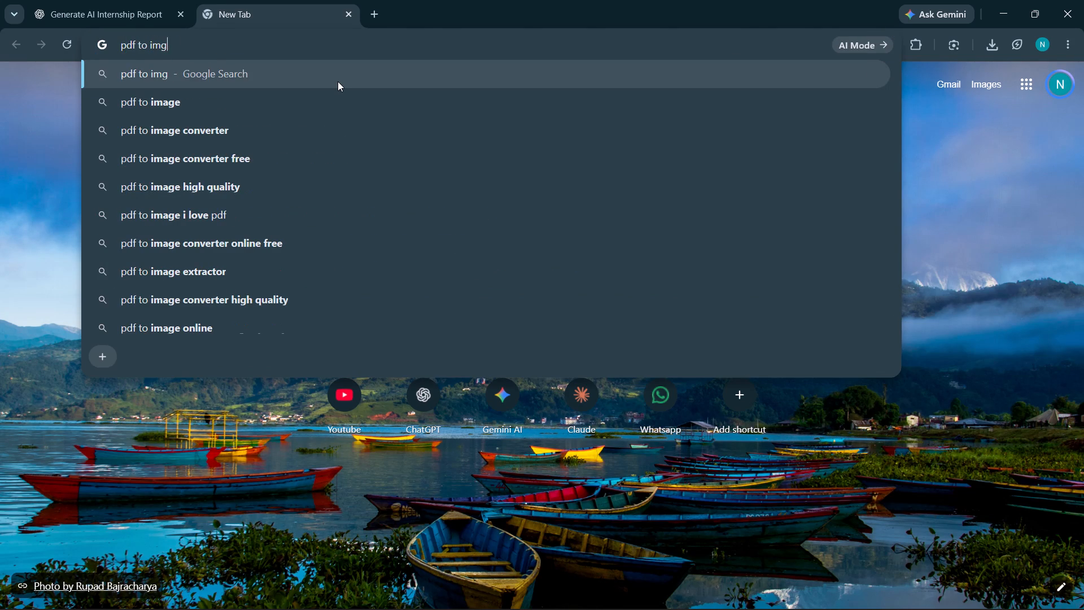
{"action": "key", "text": "Return"}
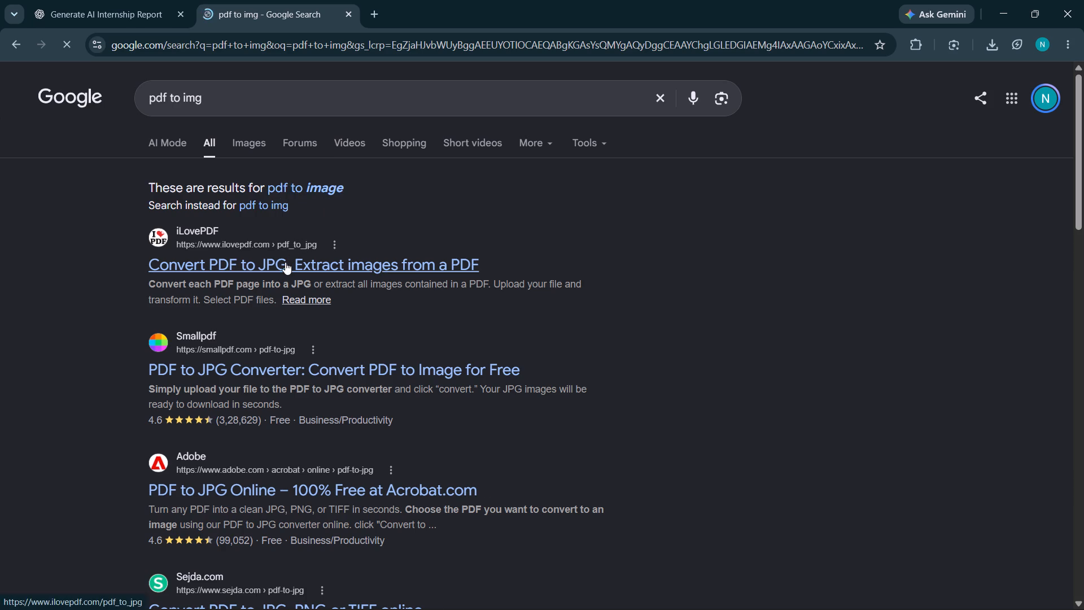
{"action": "left_click", "coordinate": [285, 262]}
Convert "AI in Cyber Security Virtual Internship.pdf" from the SI folder to a JPG image and check its download.
{"action": "left_click", "coordinate": [505, 233]}
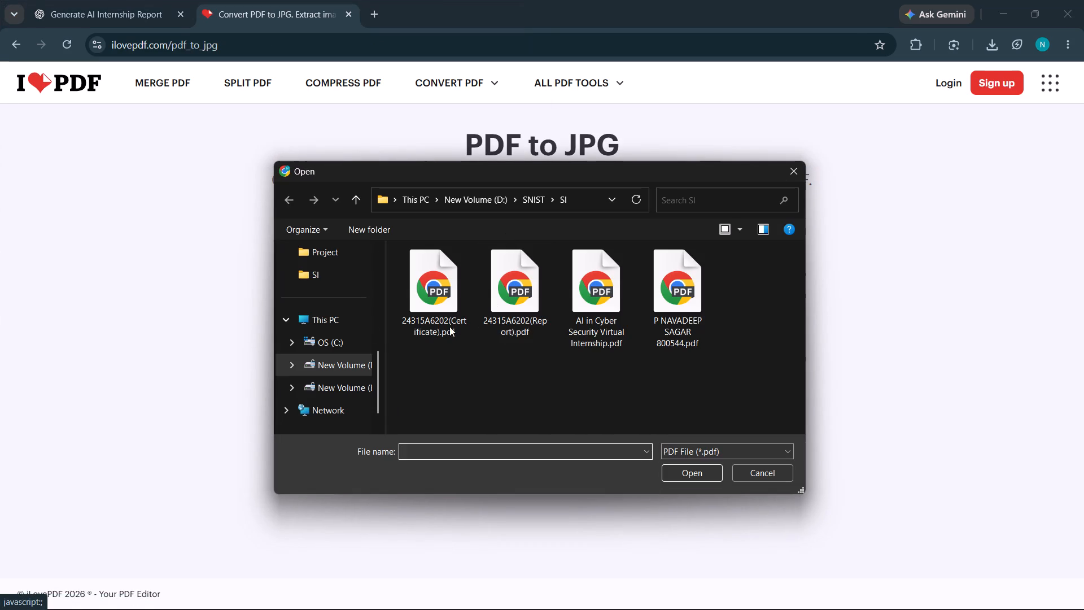
{"action": "left_click", "coordinate": [608, 301]}
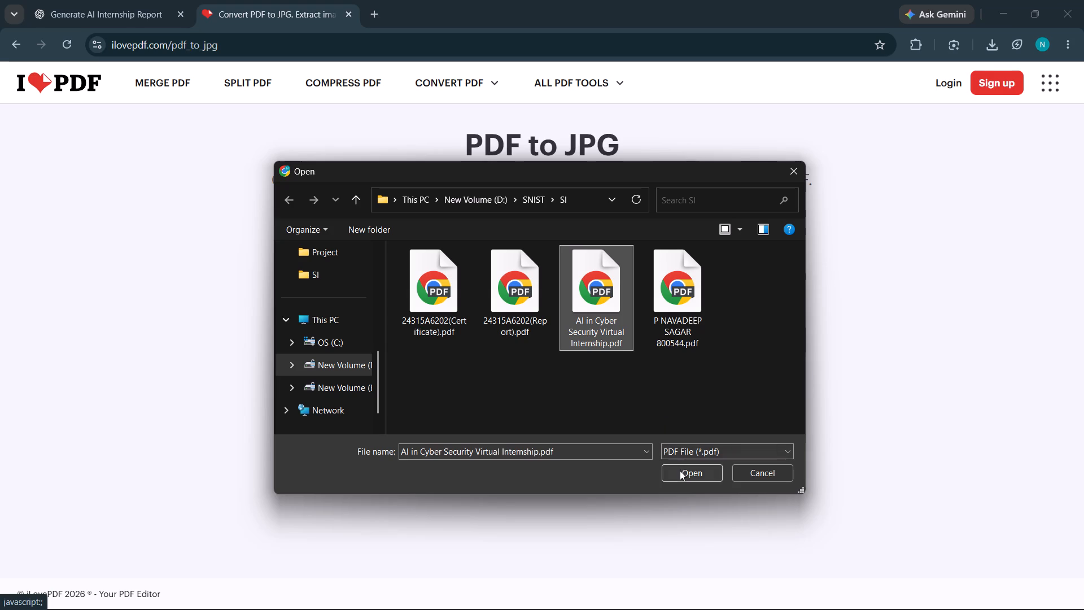
{"action": "left_click", "coordinate": [680, 470]}
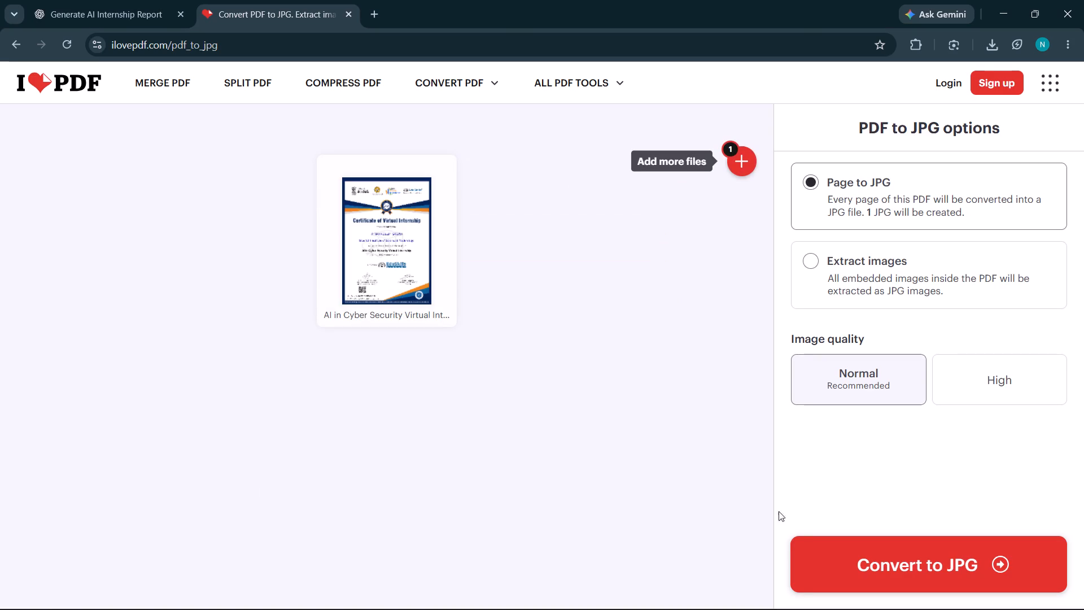
{"action": "left_click", "coordinate": [834, 550]}
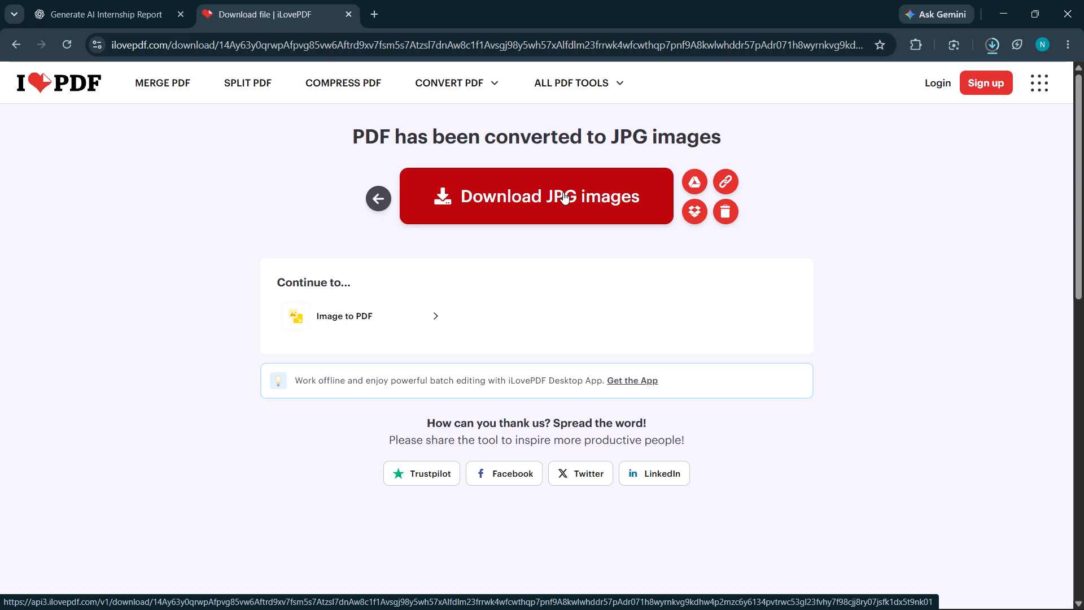
{"action": "left_click", "coordinate": [991, 50]}
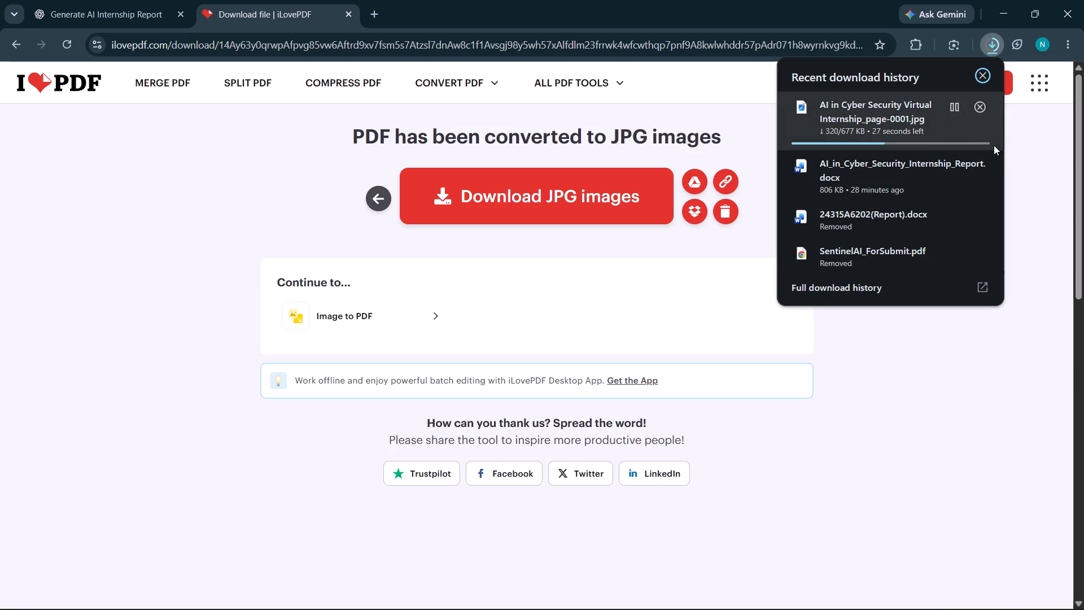
{"action": "left_click", "coordinate": [1021, 157]}
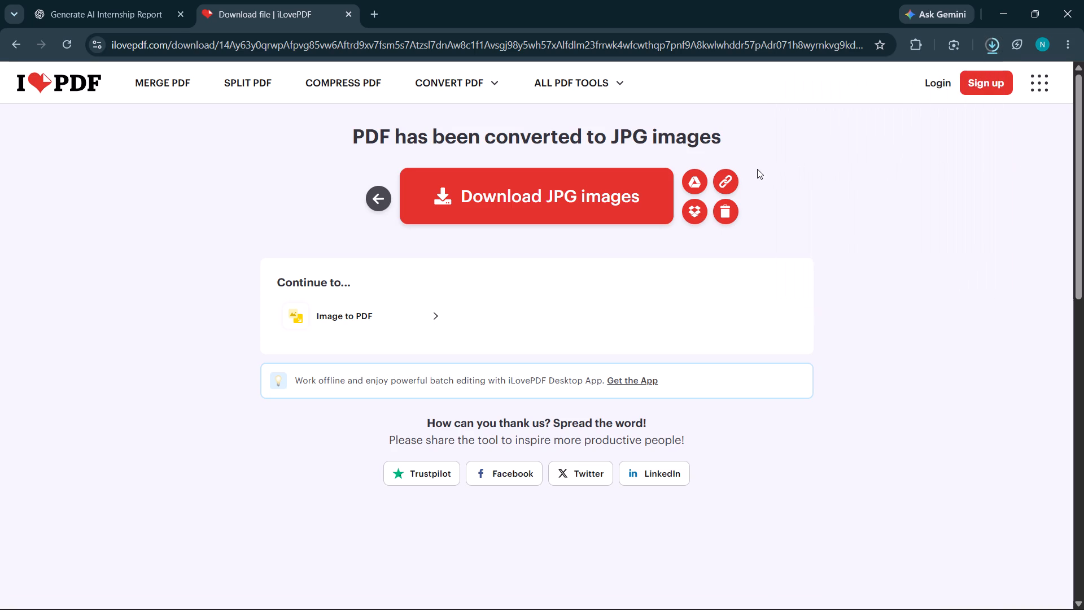
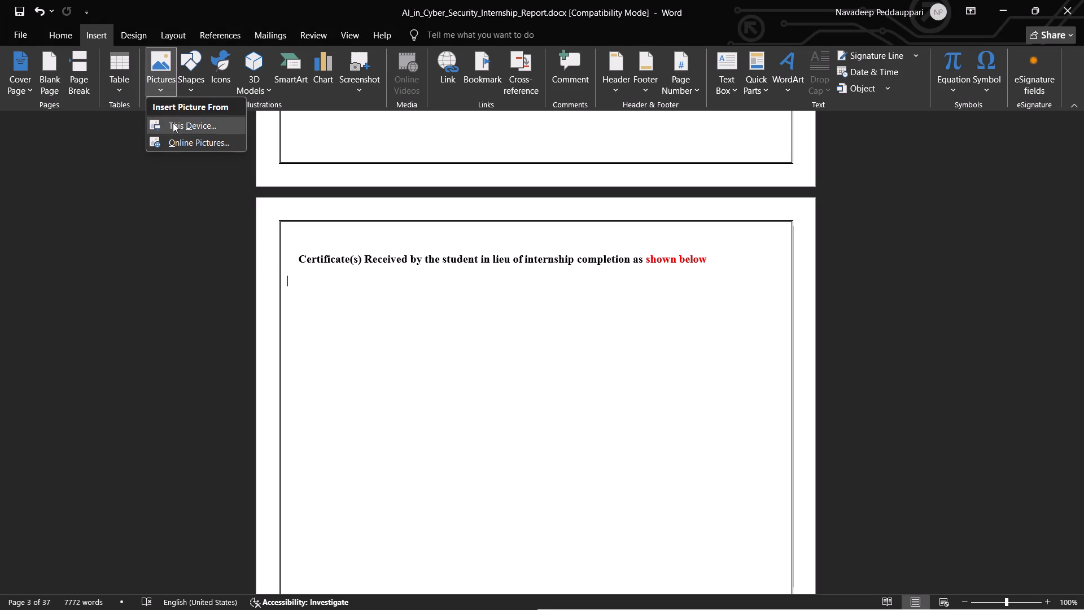
{"action": "left_click", "coordinate": [173, 123]}
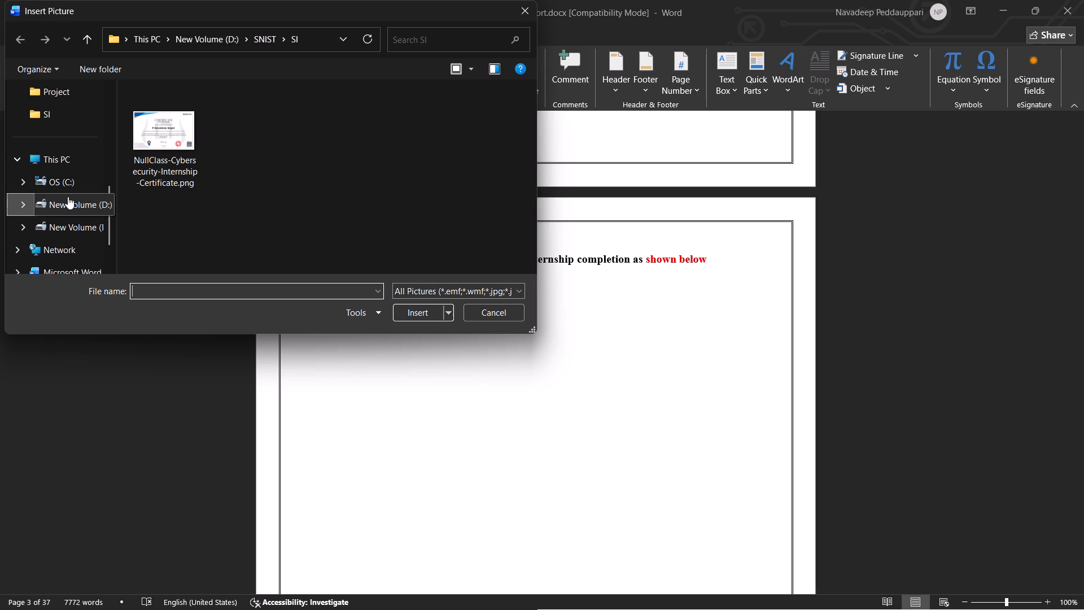
{"action": "scroll", "coordinate": [68, 197], "scroll_direction": "up", "scroll_amount": 3}
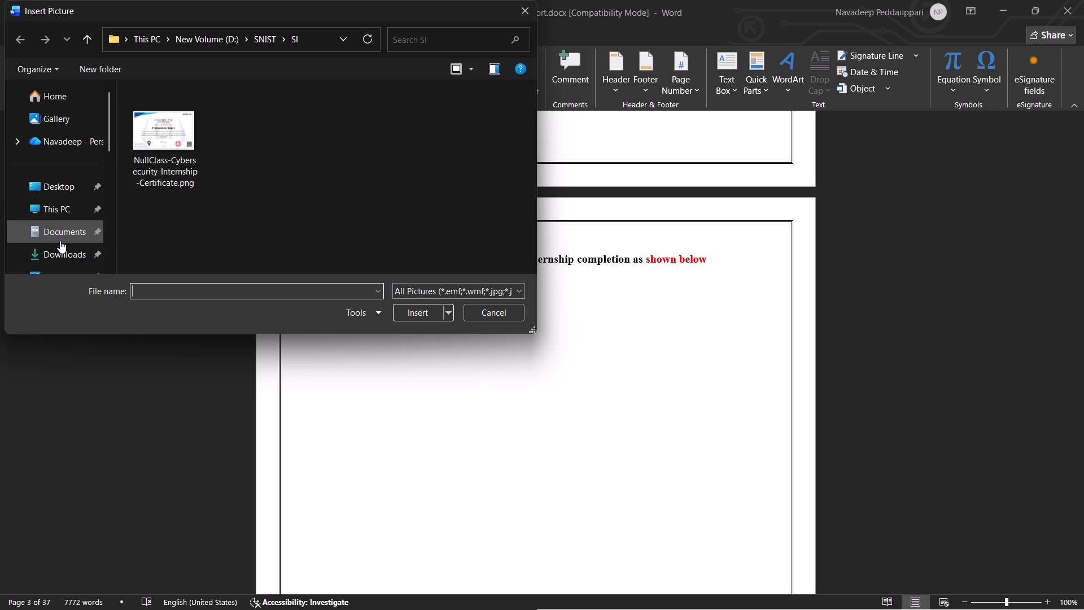
{"action": "left_click", "coordinate": [61, 244]}
{"action": "left_click", "coordinate": [187, 136]}
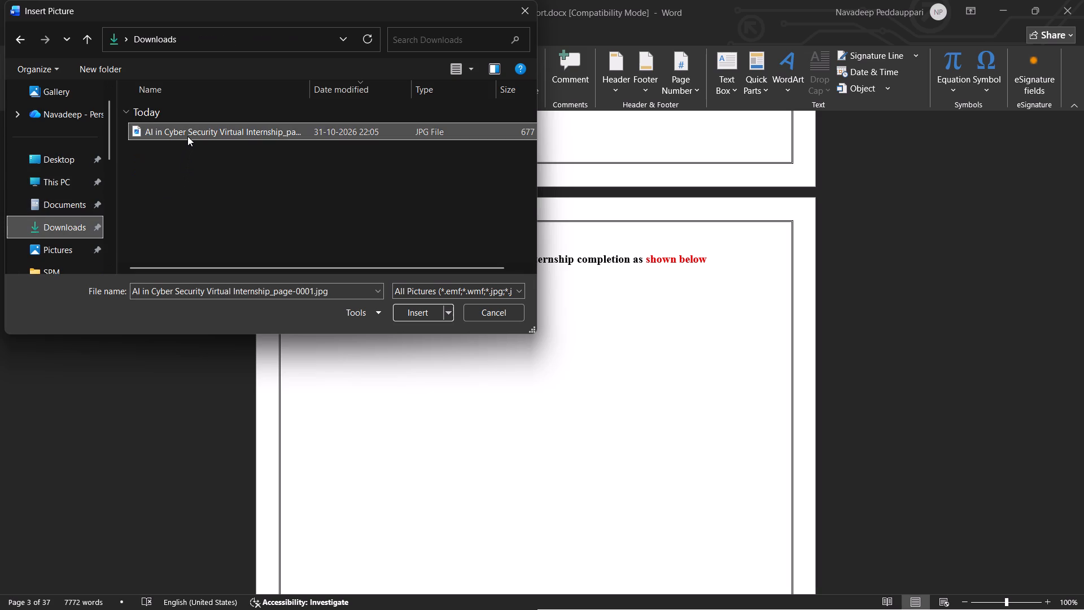
{"action": "left_click", "coordinate": [410, 308]}
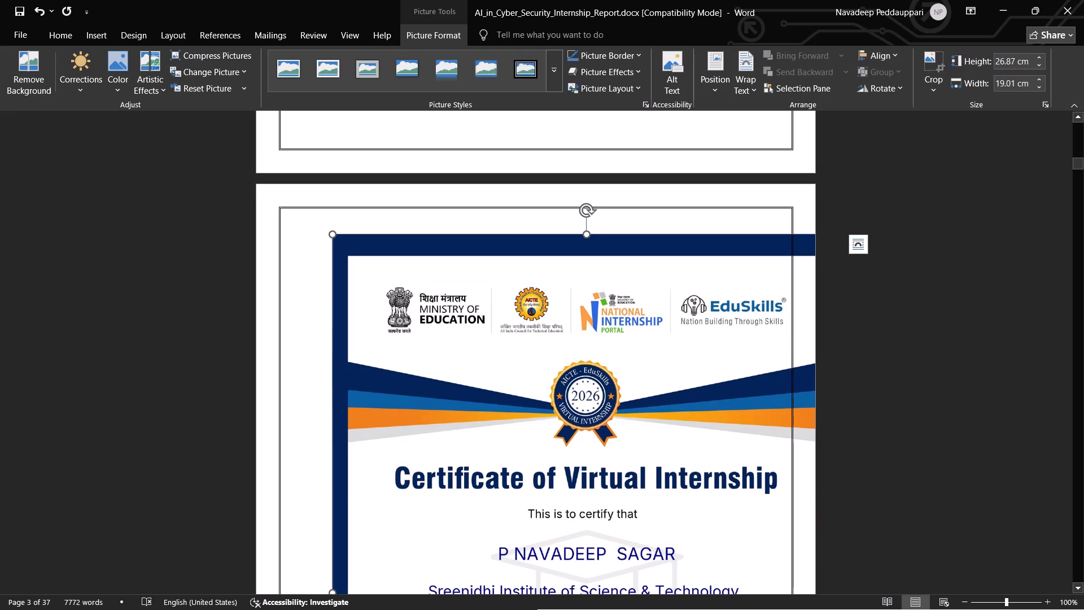
Shrink the certificate picture proportionally to about 22.7 cm high by 16 cm wide so it fits under its heading.
{"action": "scroll", "coordinate": [540, 341], "scroll_direction": "down", "scroll_amount": 7}
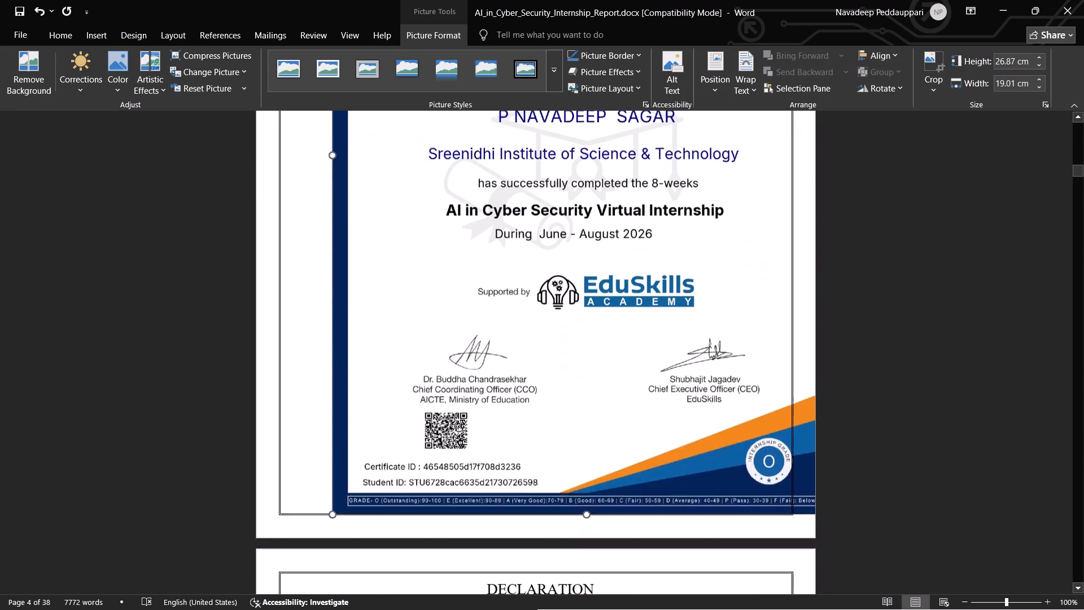
{"action": "left_click_drag", "start_coordinate": [576, 346], "coordinate": [493, 350]}
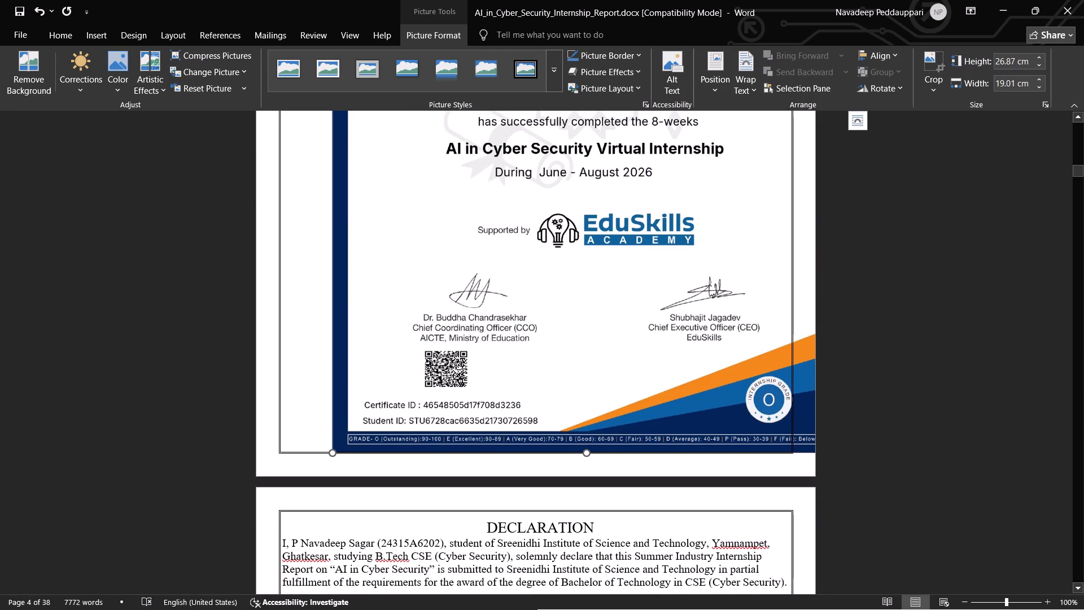
{"action": "left_click_drag", "start_coordinate": [330, 450], "coordinate": [406, 384]}
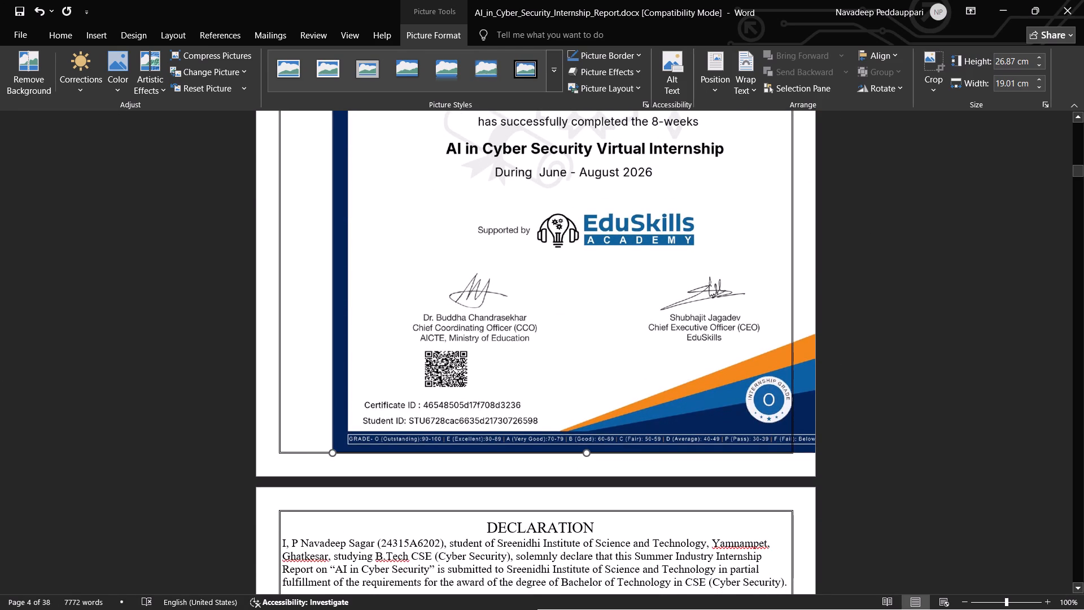
{"action": "left_click_drag", "start_coordinate": [406, 384], "coordinate": [453, 339]}
{"action": "scroll", "coordinate": [453, 339], "scroll_direction": "down", "scroll_amount": 1}
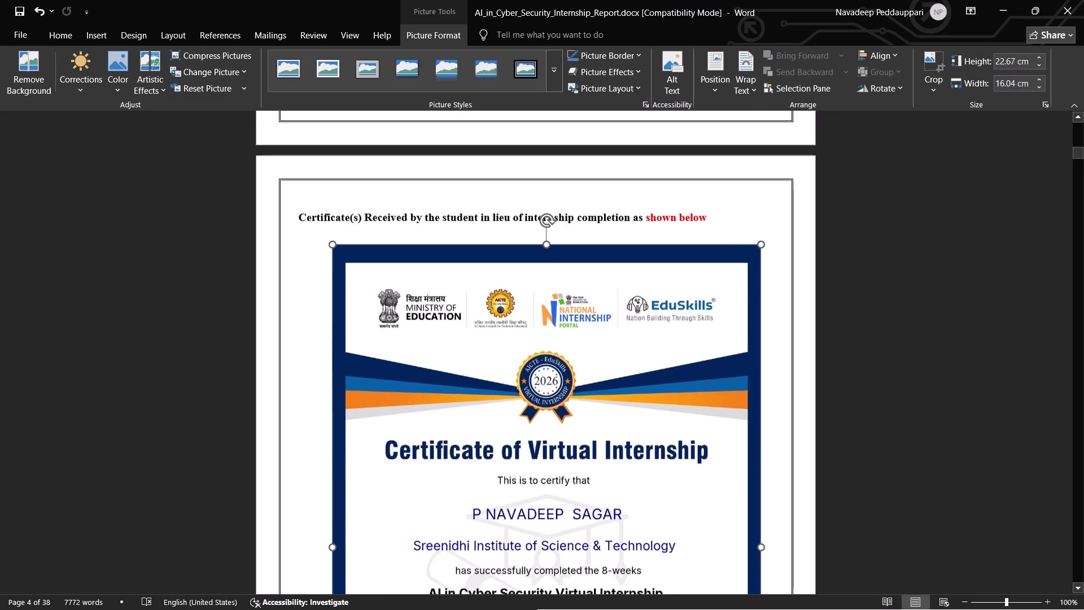
{"action": "scroll", "coordinate": [453, 339], "scroll_direction": "down", "scroll_amount": 1}
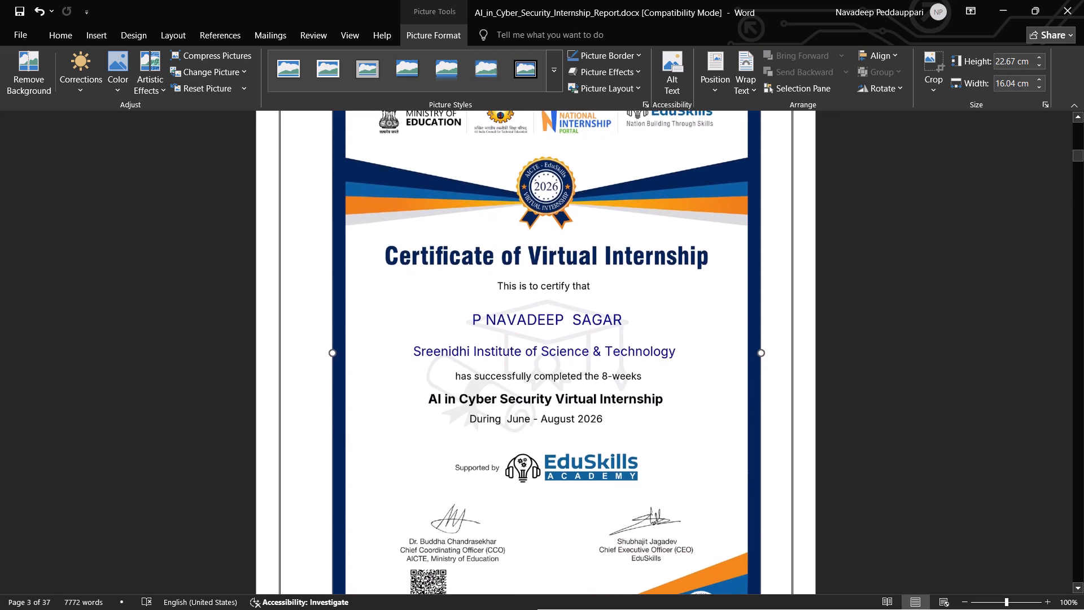
{"action": "scroll", "coordinate": [453, 339], "scroll_direction": "up", "scroll_amount": 1}
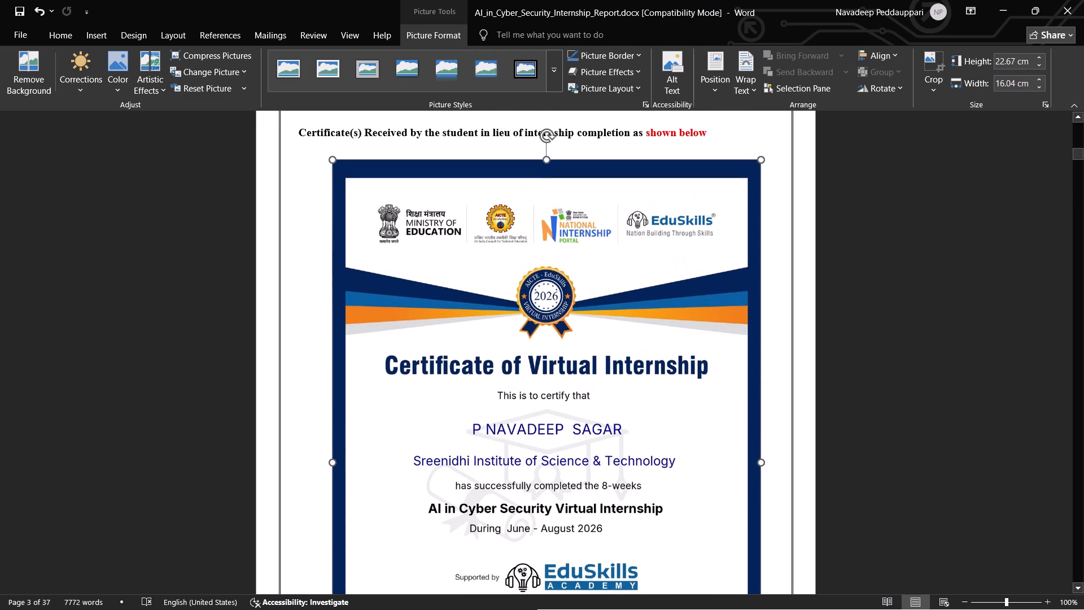
Remove the indent before the certificate picture so it starts at the page's left margin.
{"action": "left_click", "coordinate": [326, 198]}
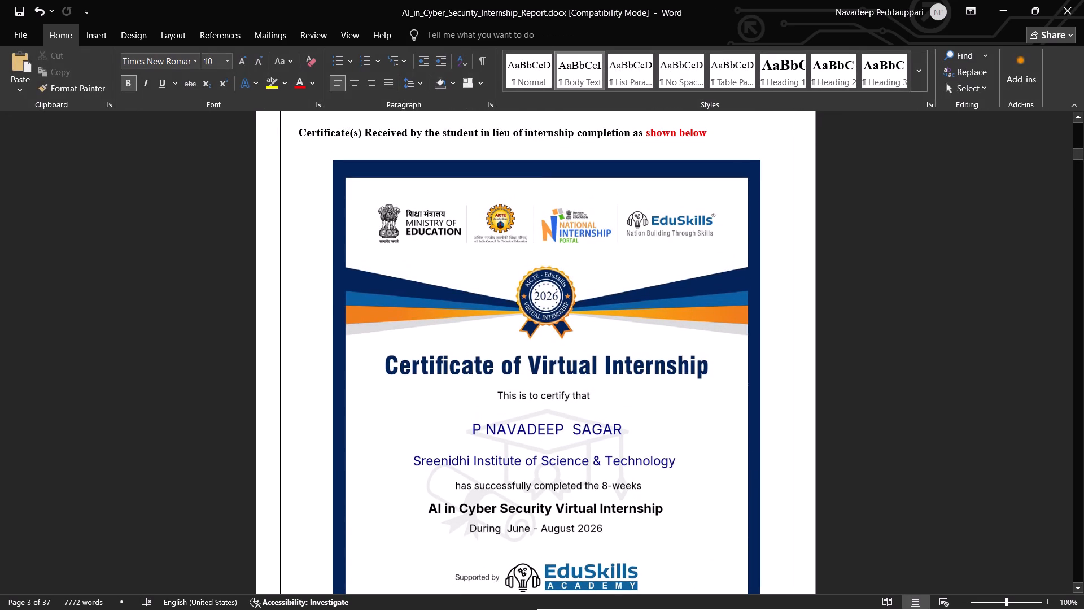
{"action": "key", "text": "BackSpace"}
Enlarge the certificate picture slightly from its lower-right corner, keeping it within the page border.
{"action": "scroll", "coordinate": [326, 198], "scroll_direction": "down", "scroll_amount": 2}
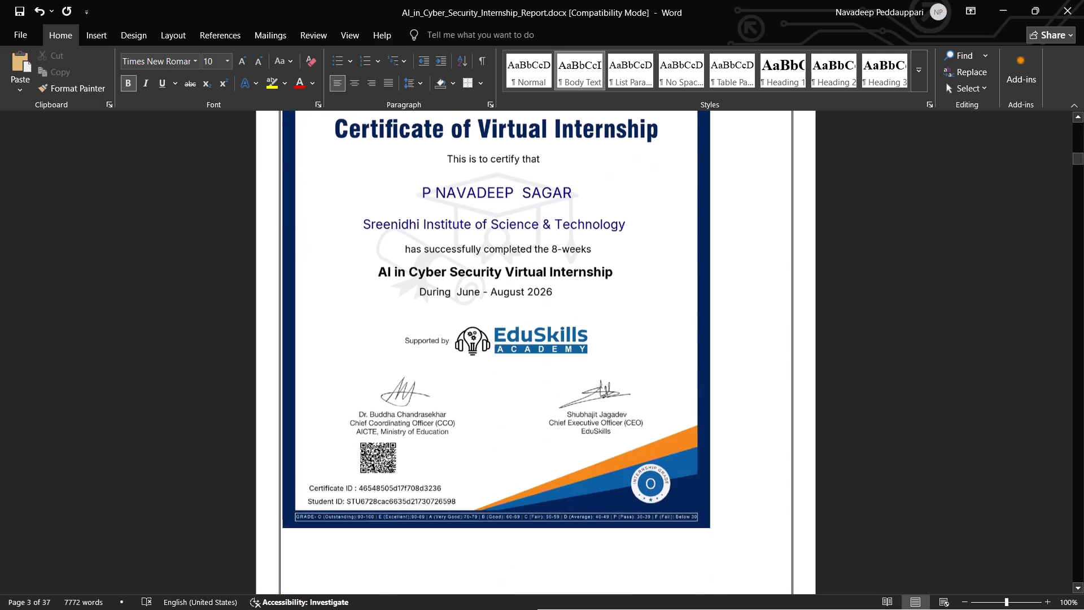
{"action": "scroll", "coordinate": [326, 198], "scroll_direction": "down", "scroll_amount": 1}
{"action": "left_click", "coordinate": [684, 390]}
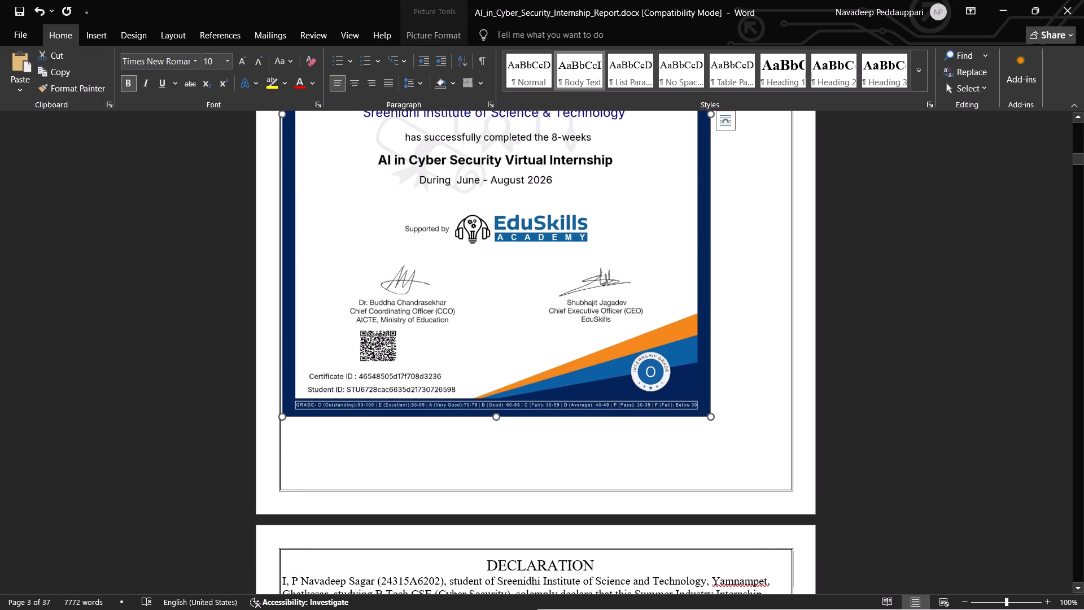
{"action": "left_click_drag", "start_coordinate": [711, 418], "coordinate": [735, 431]}
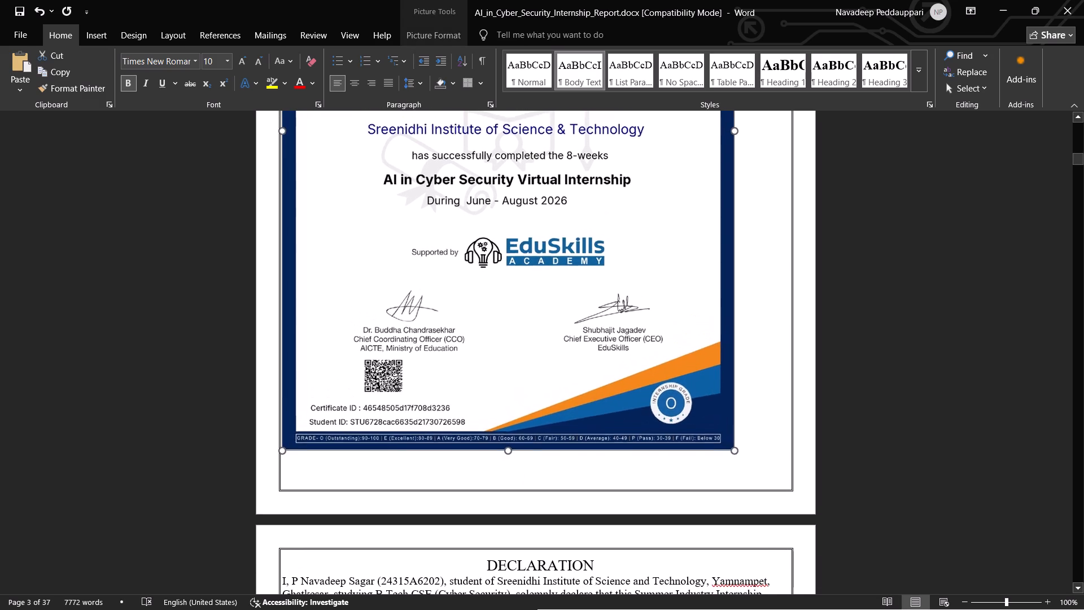
{"action": "left_click_drag", "start_coordinate": [735, 431], "coordinate": [749, 435]}
Zoom out to 60% and check the resized certificate alongside the cover and CERTIFICATE pages, dismissing the battery notice.
{"action": "scroll", "coordinate": [614, 435], "scroll_direction": "up", "scroll_amount": 1}
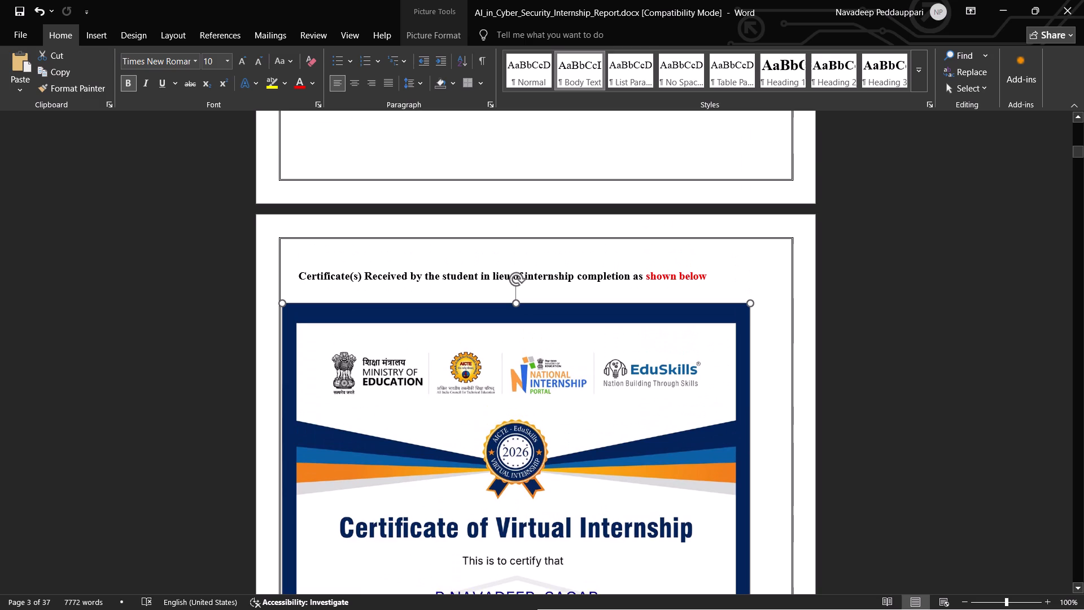
{"action": "scroll", "coordinate": [614, 435], "scroll_direction": "up", "scroll_amount": 1}
{"action": "scroll", "coordinate": [614, 435], "scroll_direction": "down", "scroll_amount": 2}
{"action": "scroll", "coordinate": [614, 435], "scroll_direction": "down", "scroll_amount": 2, "text": "ctrl"}
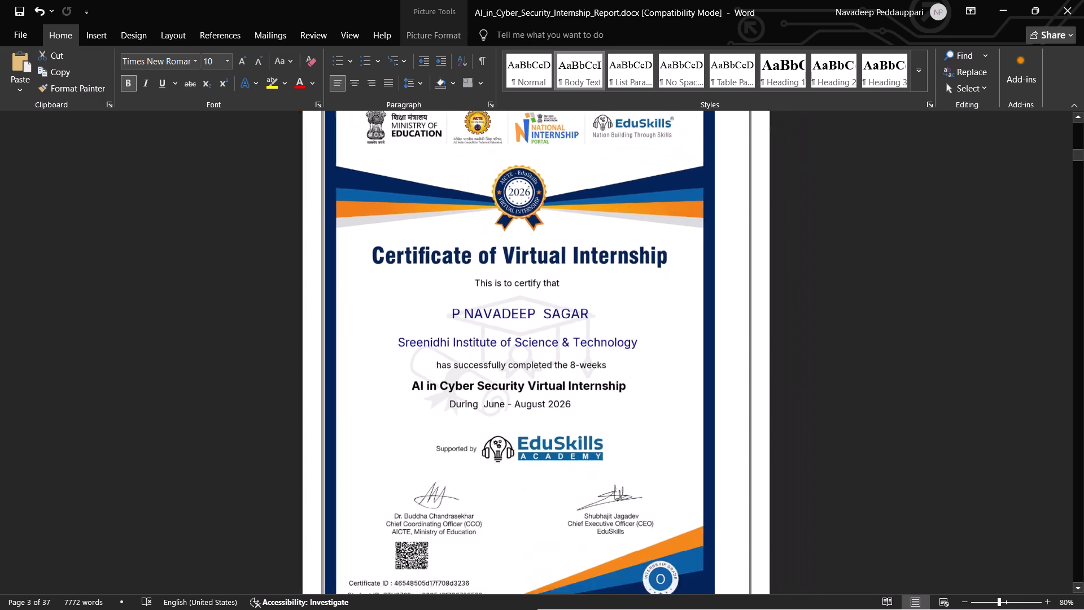
{"action": "scroll", "coordinate": [614, 435], "scroll_direction": "down", "scroll_amount": 2, "text": "ctrl"}
{"action": "scroll", "coordinate": [614, 435], "scroll_direction": "up", "scroll_amount": 1}
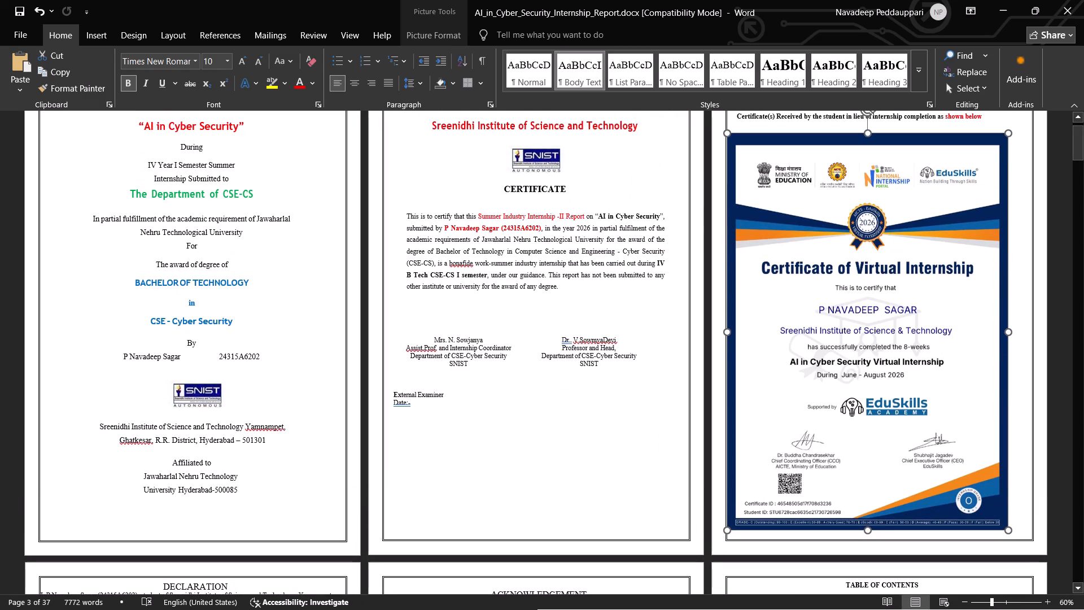
{"action": "scroll", "coordinate": [614, 435], "scroll_direction": "up", "scroll_amount": 2}
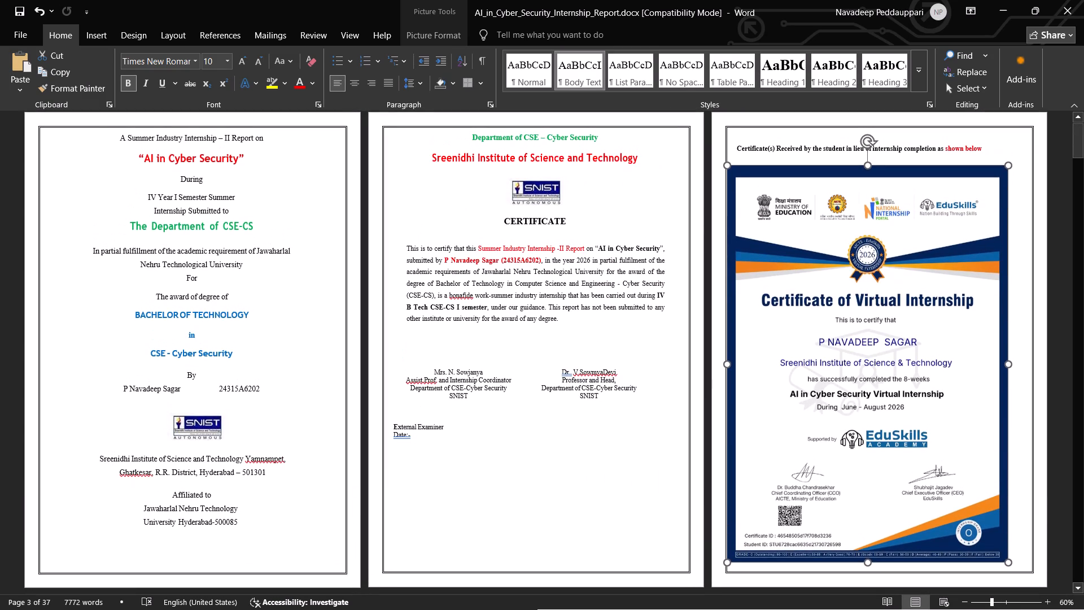
{"action": "scroll", "coordinate": [614, 435], "scroll_direction": "up", "scroll_amount": 1}
{"action": "left_click", "coordinate": [740, 484]}
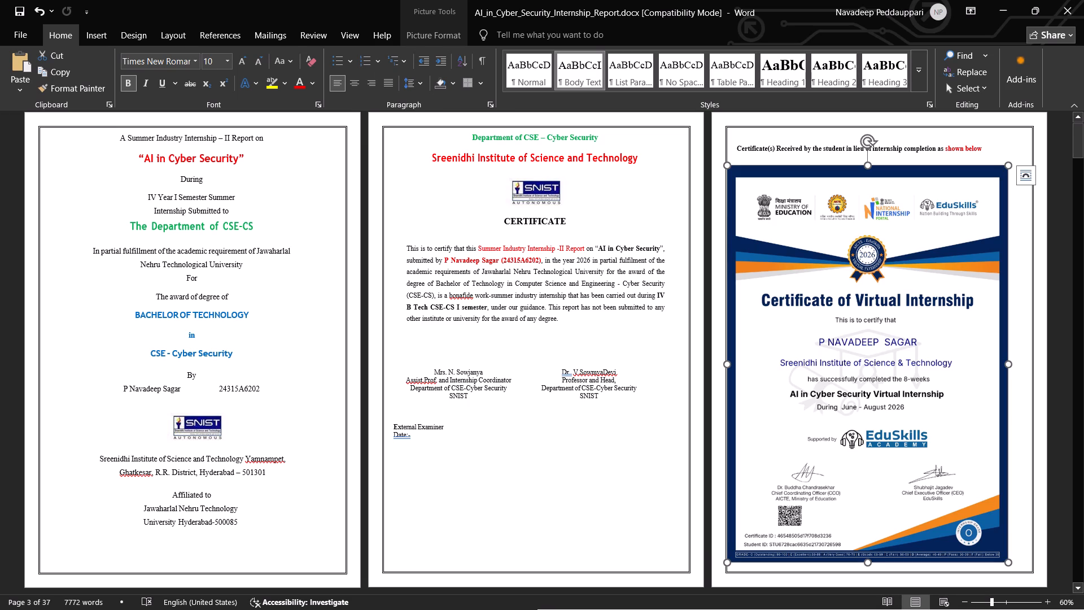
{"action": "left_click", "coordinate": [1015, 537]}
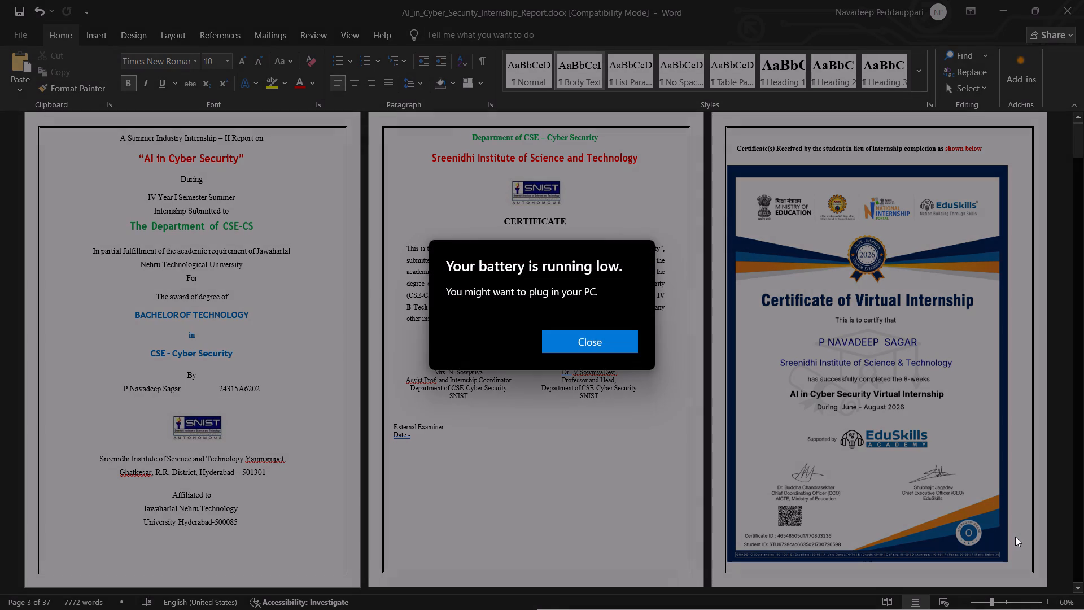
{"action": "left_click", "coordinate": [579, 342]}
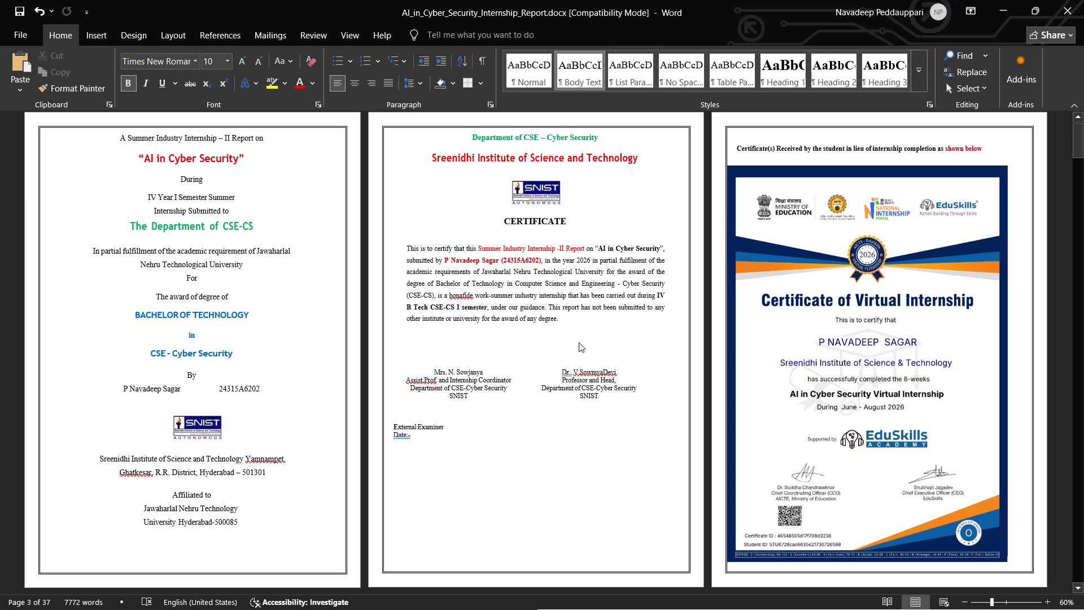
Switch to the SI-2 project report, examine its INTERNSHIP / COMPLETION CERTIFICATE page layout, and return to the AI report.
{"action": "left_click", "coordinate": [770, 378]}
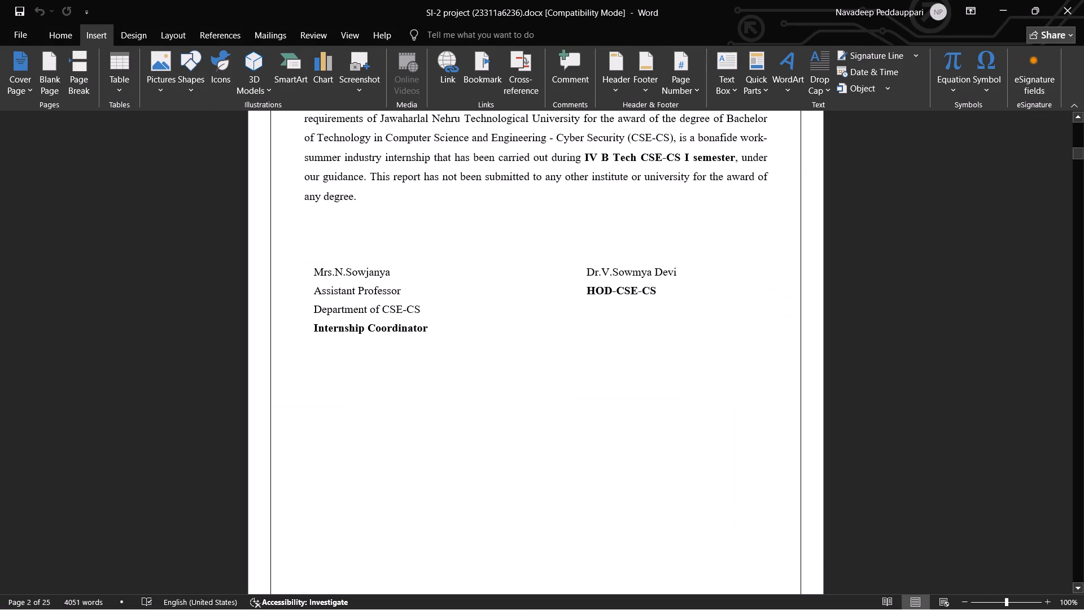
{"action": "scroll", "coordinate": [674, 378], "scroll_direction": "down", "scroll_amount": 11}
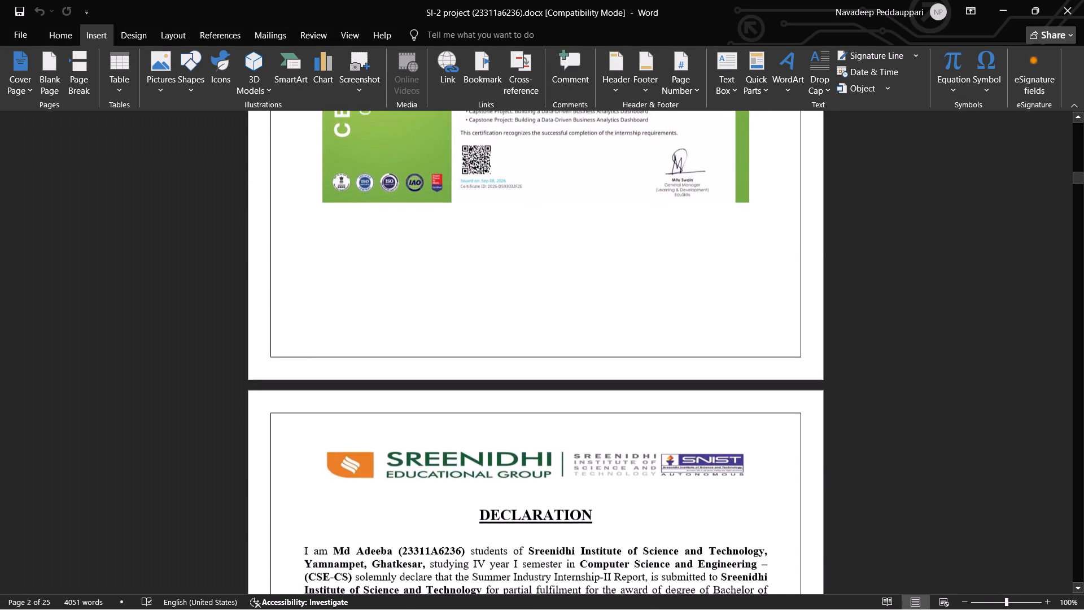
{"action": "scroll", "coordinate": [674, 378], "scroll_direction": "down", "scroll_amount": 1}
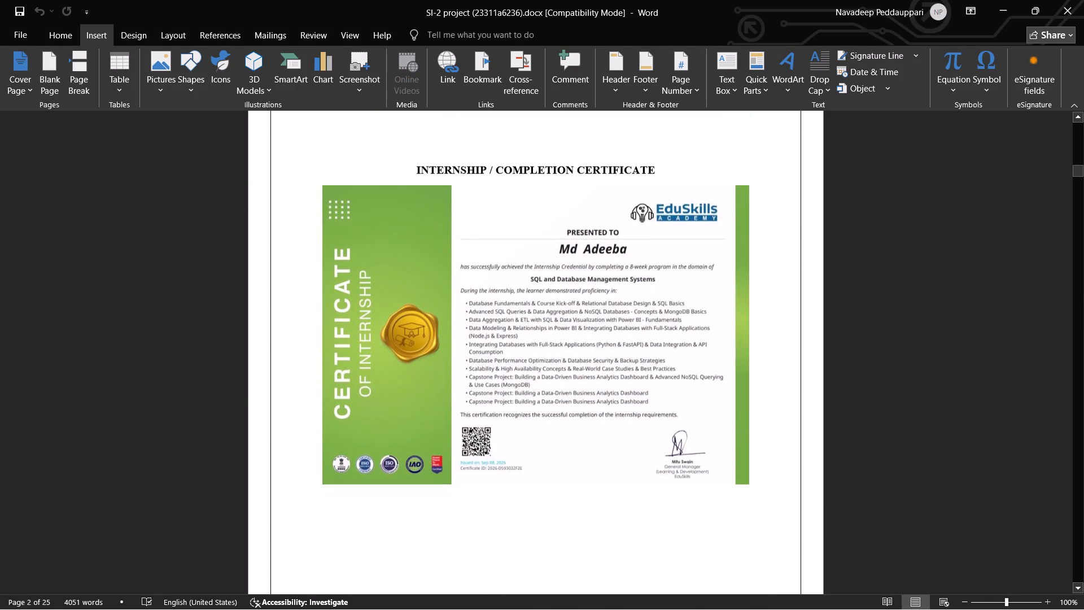
{"action": "scroll", "coordinate": [674, 378], "scroll_direction": "down", "scroll_amount": 1}
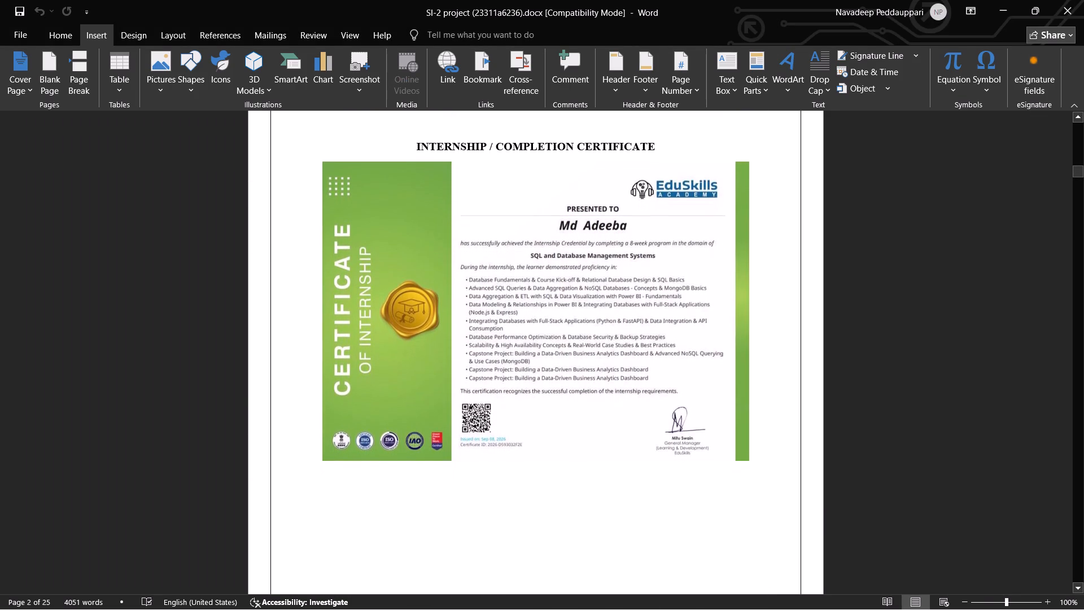
{"action": "scroll", "coordinate": [674, 378], "scroll_direction": "down", "scroll_amount": 1}
{"action": "scroll", "coordinate": [674, 378], "scroll_direction": "up", "scroll_amount": 4}
{"action": "scroll", "coordinate": [674, 378], "scroll_direction": "down", "scroll_amount": 1}
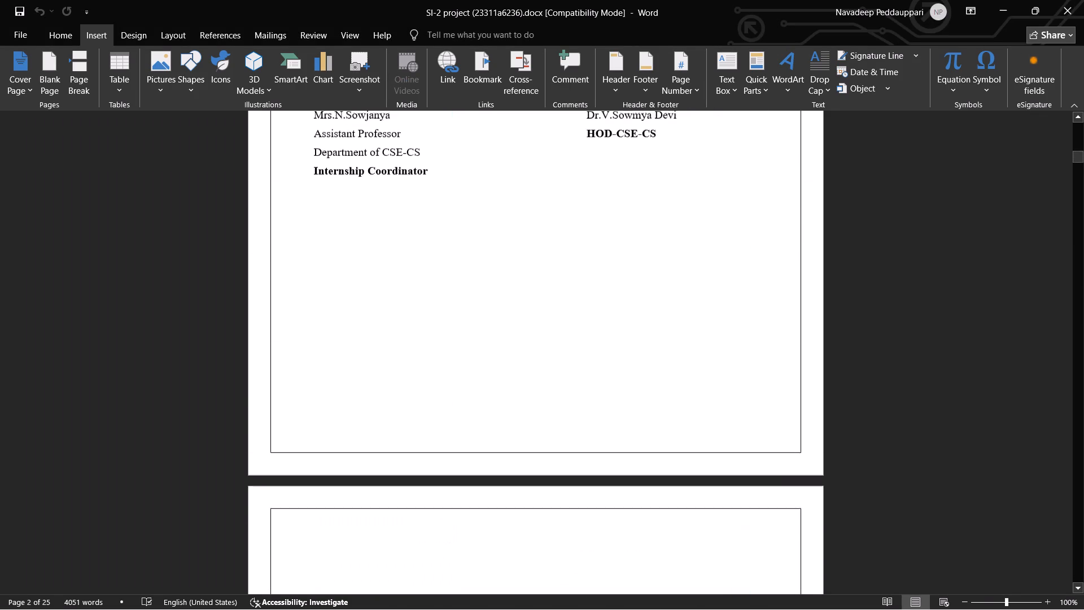
{"action": "scroll", "coordinate": [674, 378], "scroll_direction": "down", "scroll_amount": 2}
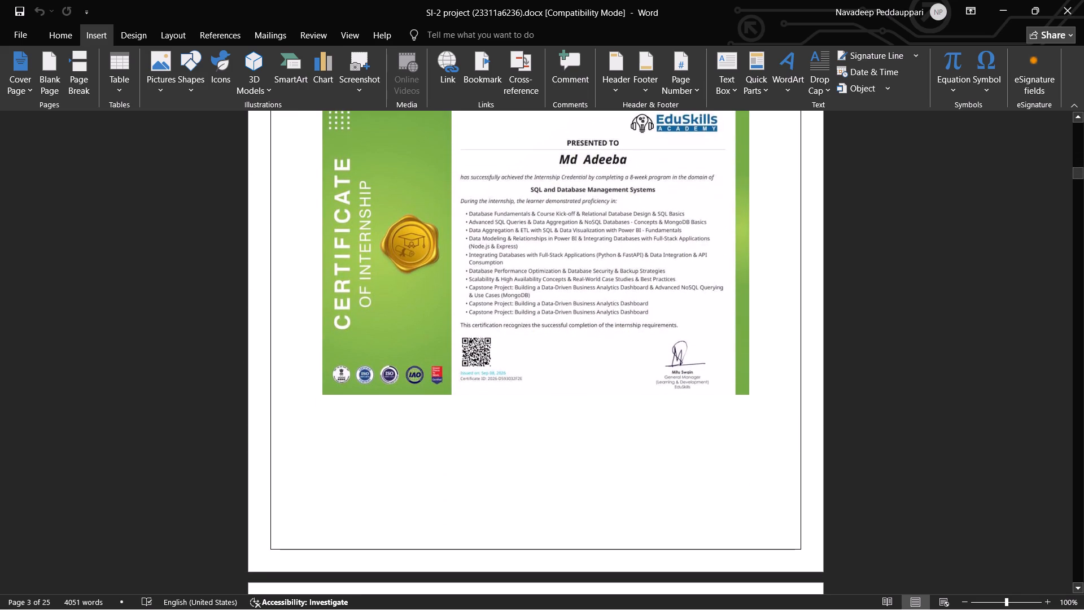
{"action": "left_click", "coordinate": [705, 426]}
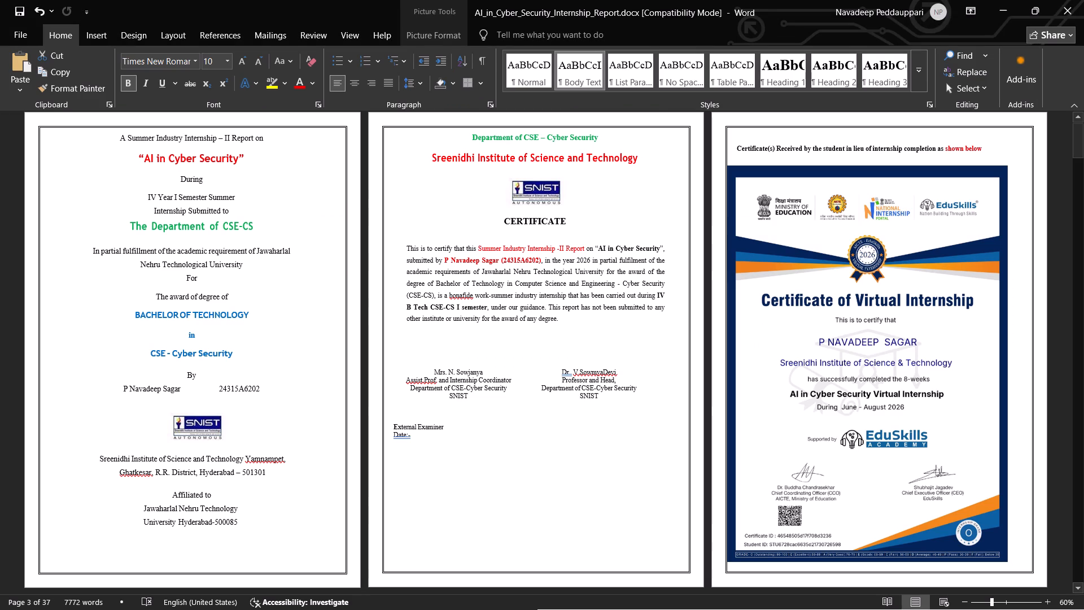
Insert seven spaces before the certificate picture to shift it toward the centre of the page border.
{"action": "left_click", "coordinate": [1020, 507]}
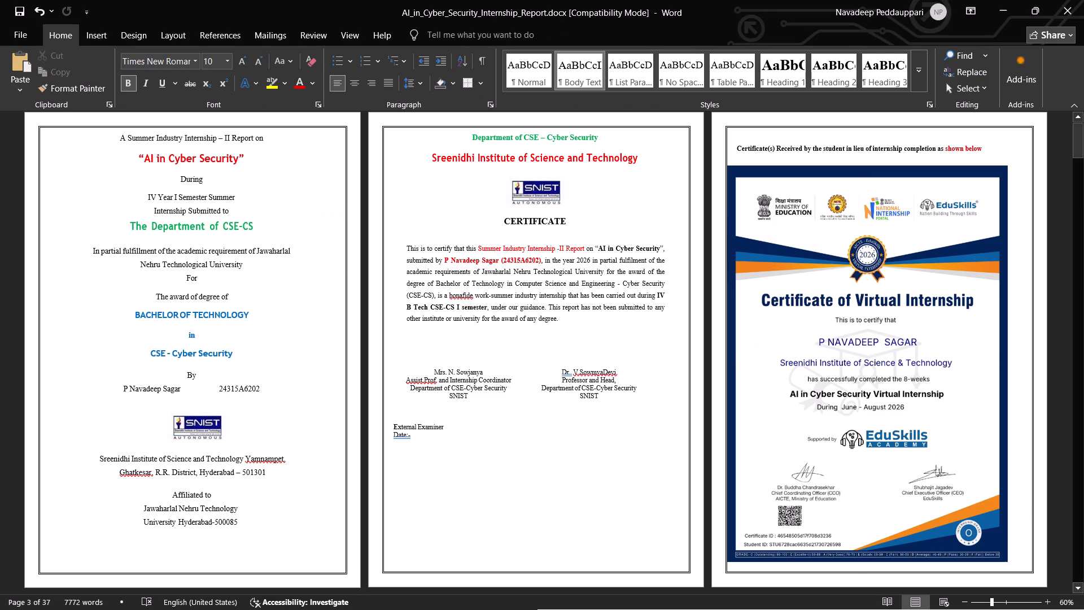
{"action": "key", "text": "Left"}
{"action": "key", "text": "space"}
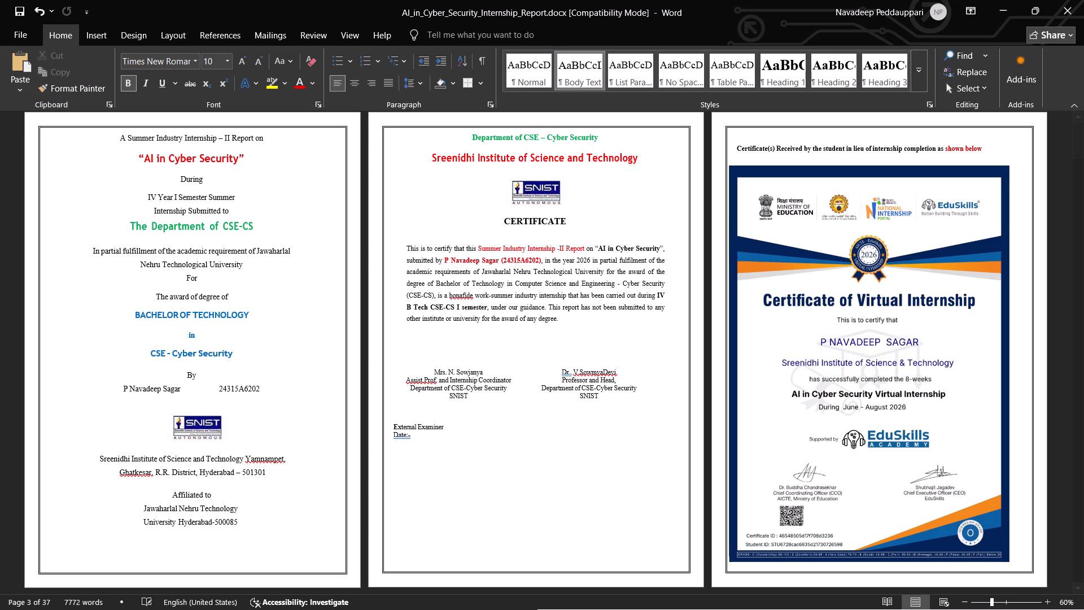
{"action": "key", "text": "space"}
{"action": "key", "text": "space"}
{"action": "key", "text": "space"}
{"action": "key", "text": "space"}
{"action": "key", "text": "space"}
{"action": "key", "text": "space"}
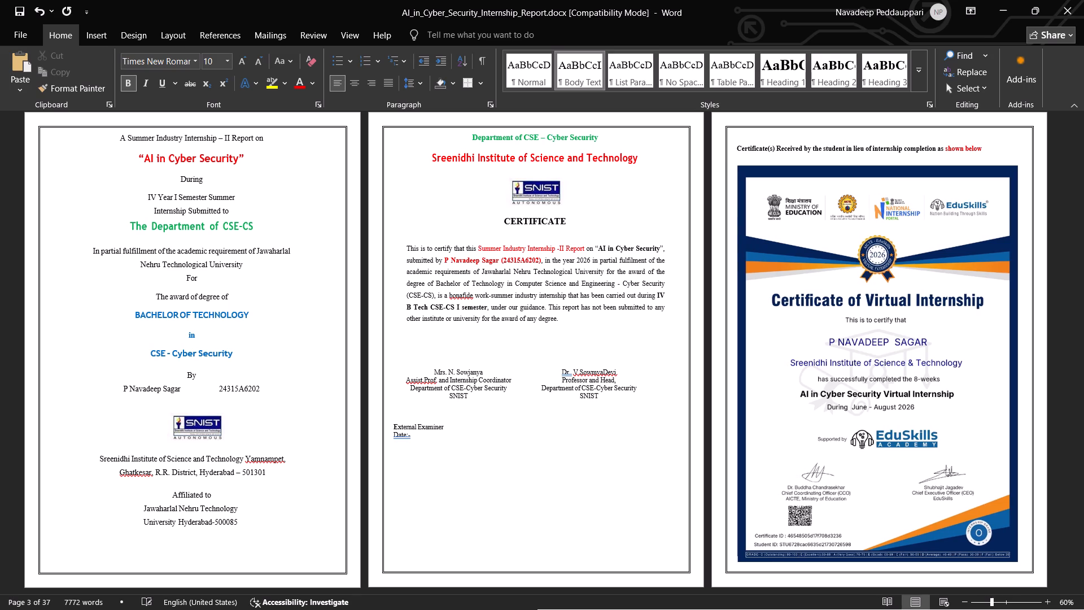
Insert one more space before the certificate picture to nudge it closer to the centre of the page border.
{"action": "key", "text": "space"}
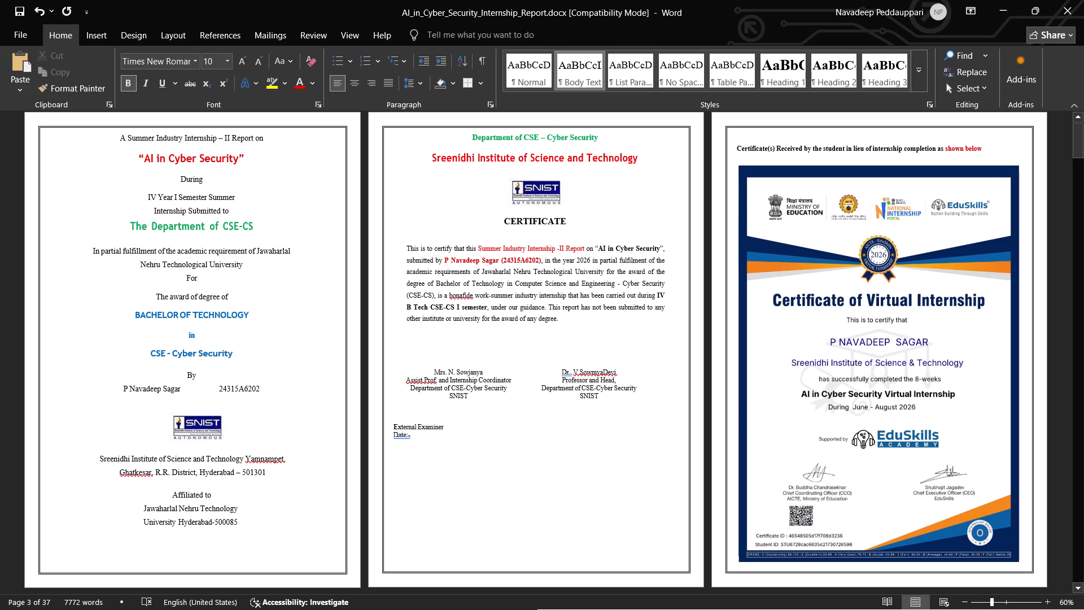
Zoom in to 100% and check the certificate picture's placement on its page against the preceding CERTIFICATE page and the following declaration page.
{"action": "scroll", "coordinate": [853, 477], "scroll_direction": "up", "scroll_amount": 2, "text": "ctrl"}
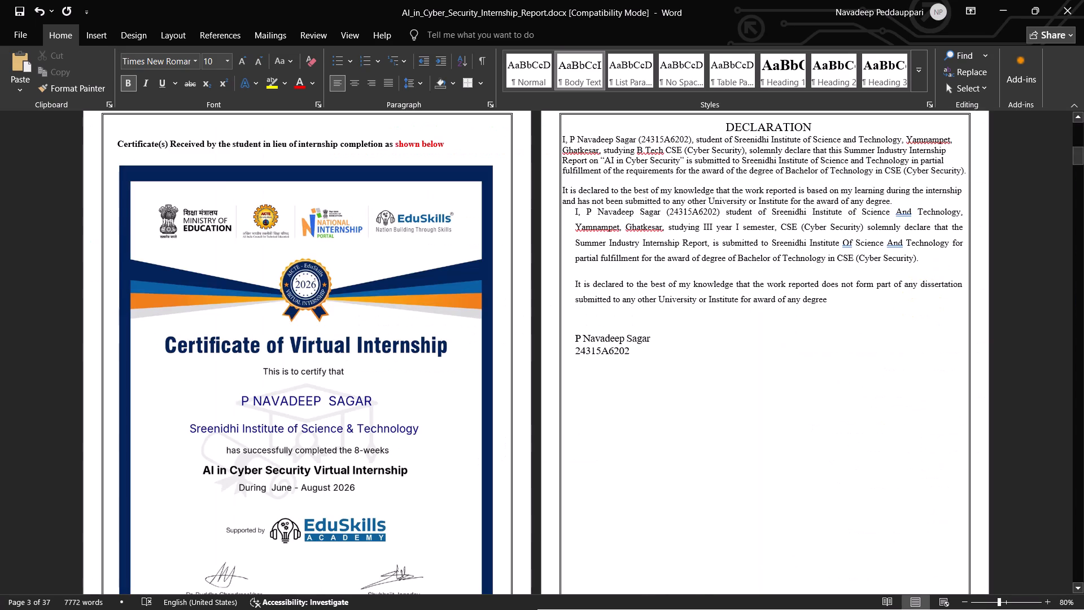
{"action": "left_click", "coordinate": [1046, 604]}
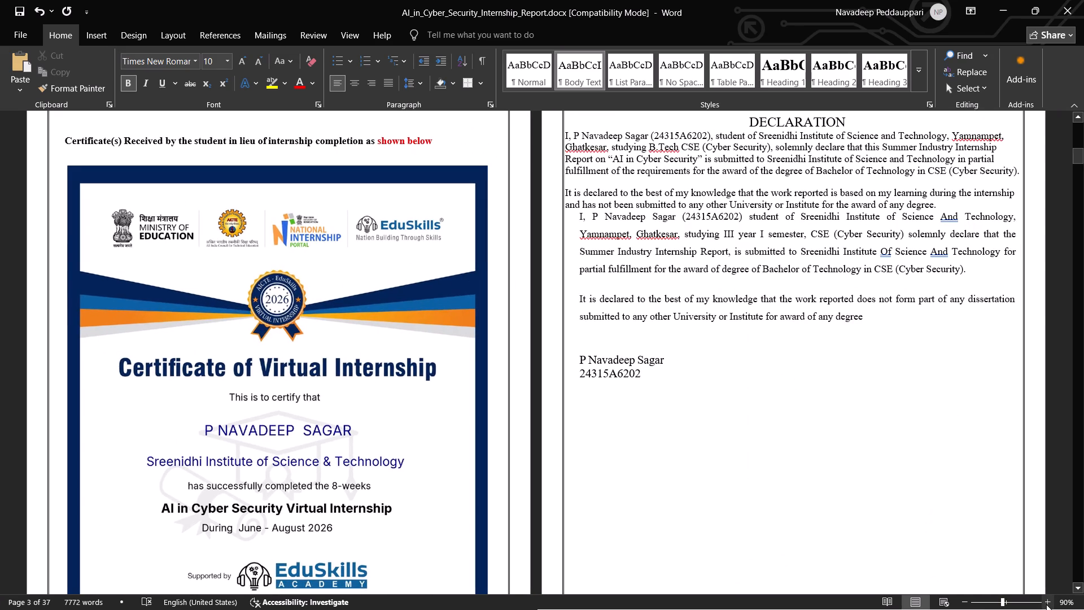
{"action": "left_click", "coordinate": [1046, 604]}
{"action": "scroll", "coordinate": [781, 509], "scroll_direction": "down", "scroll_amount": 3}
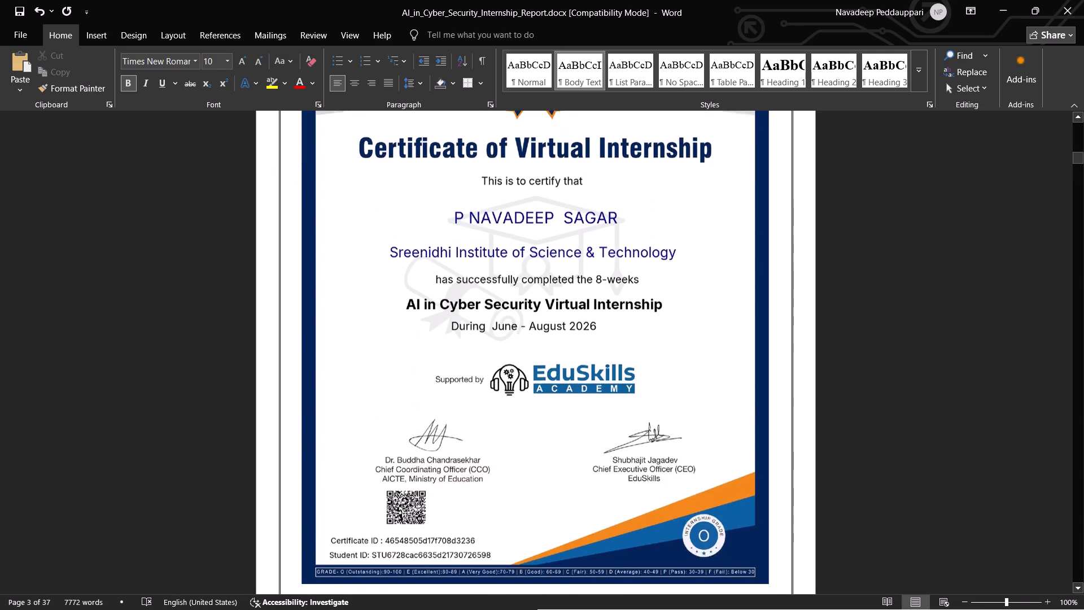
{"action": "scroll", "coordinate": [781, 509], "scroll_direction": "up", "scroll_amount": 3}
{"action": "scroll", "coordinate": [781, 509], "scroll_direction": "down", "scroll_amount": 1}
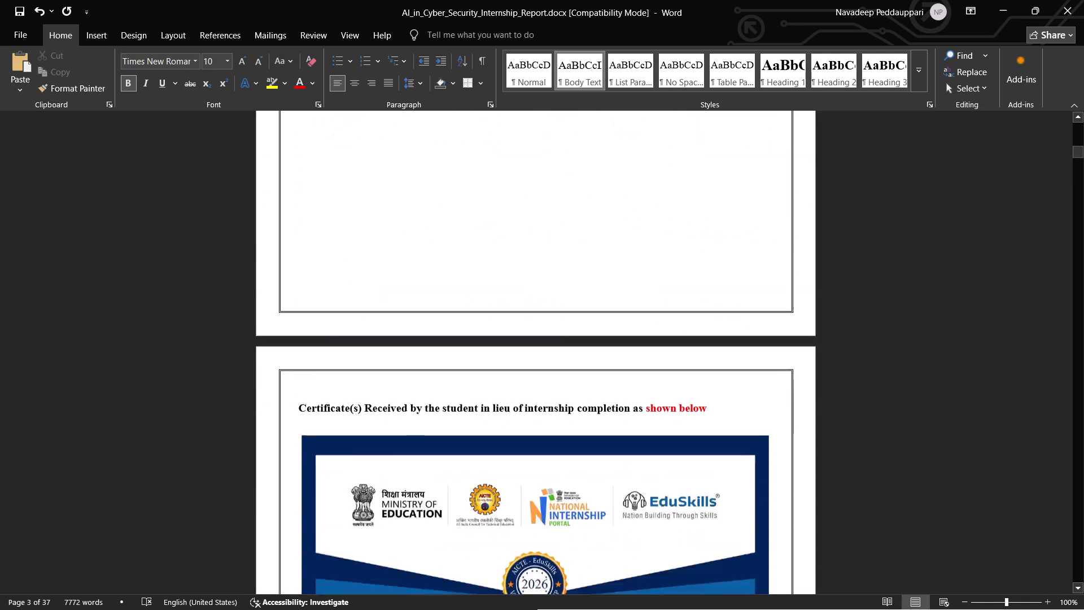
{"action": "scroll", "coordinate": [781, 509], "scroll_direction": "up", "scroll_amount": 4}
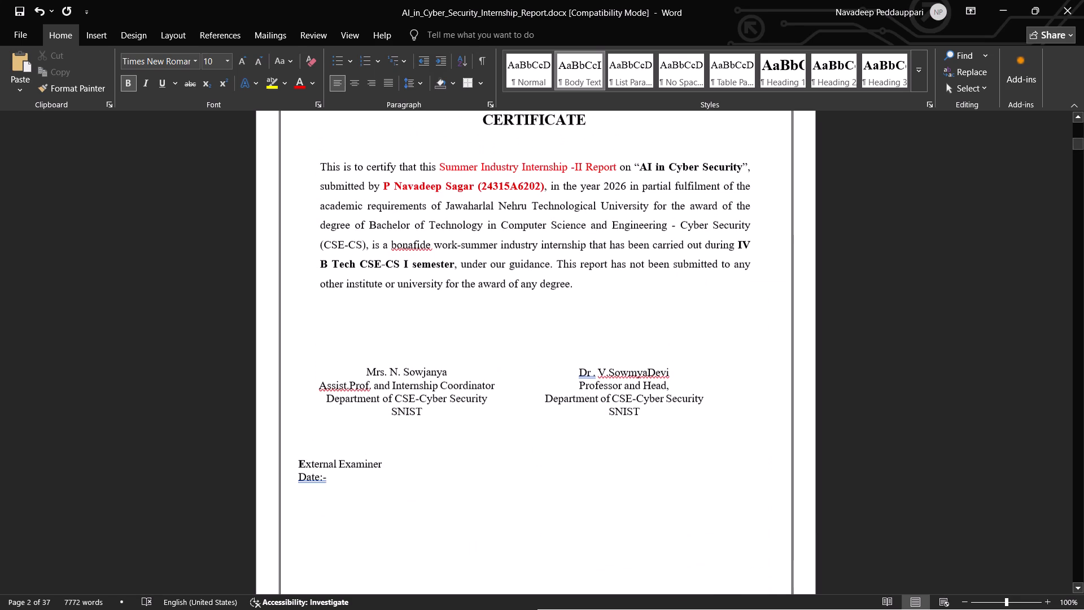
{"action": "scroll", "coordinate": [781, 509], "scroll_direction": "down", "scroll_amount": 7}
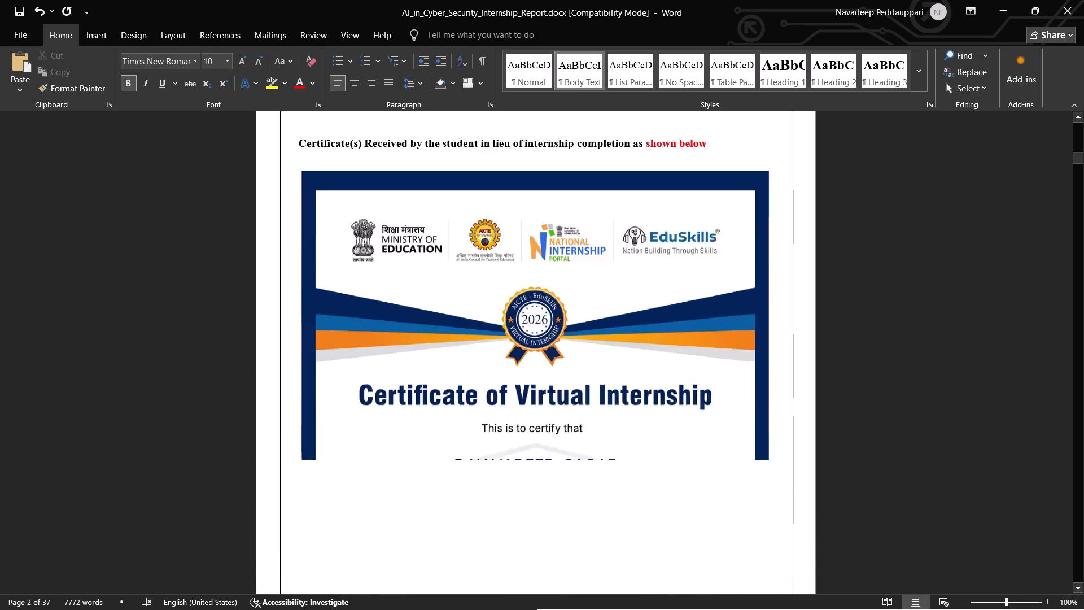
{"action": "scroll", "coordinate": [781, 509], "scroll_direction": "down", "scroll_amount": 1}
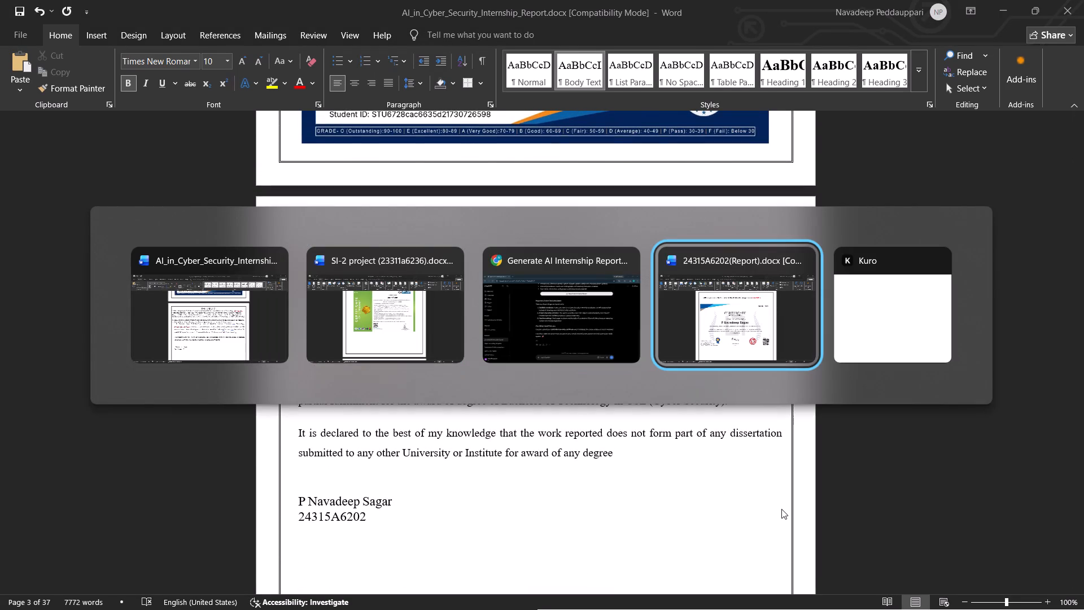
Apply the bold, underlined formatting of the other student report's DECLARATION heading to the DECLARATION heading in the AI report.
{"action": "scroll", "coordinate": [624, 489], "scroll_direction": "down", "scroll_amount": 6}
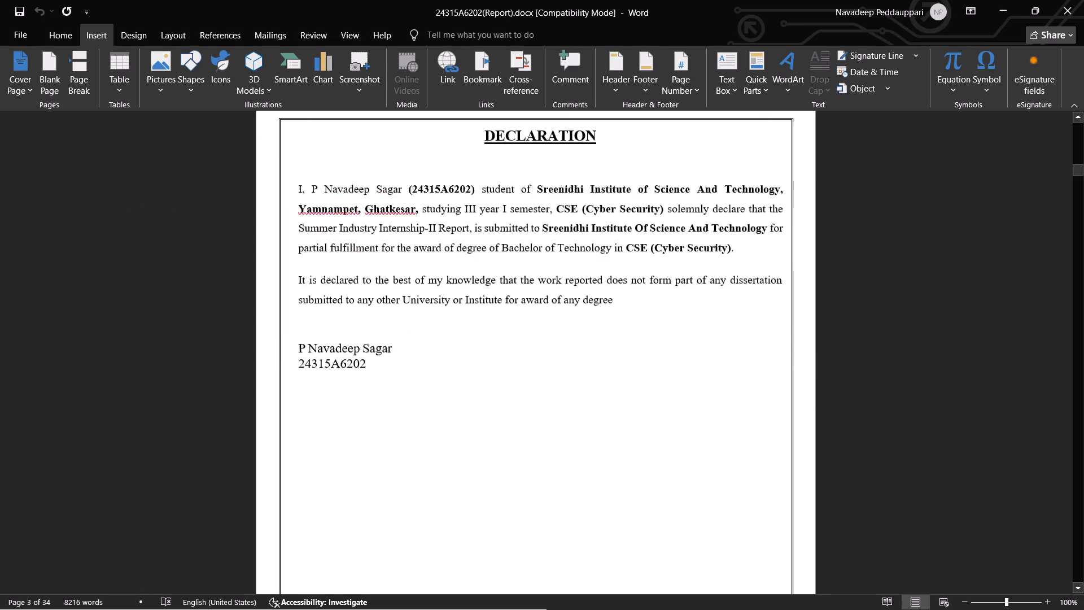
{"action": "scroll", "coordinate": [624, 489], "scroll_direction": "down", "scroll_amount": 1}
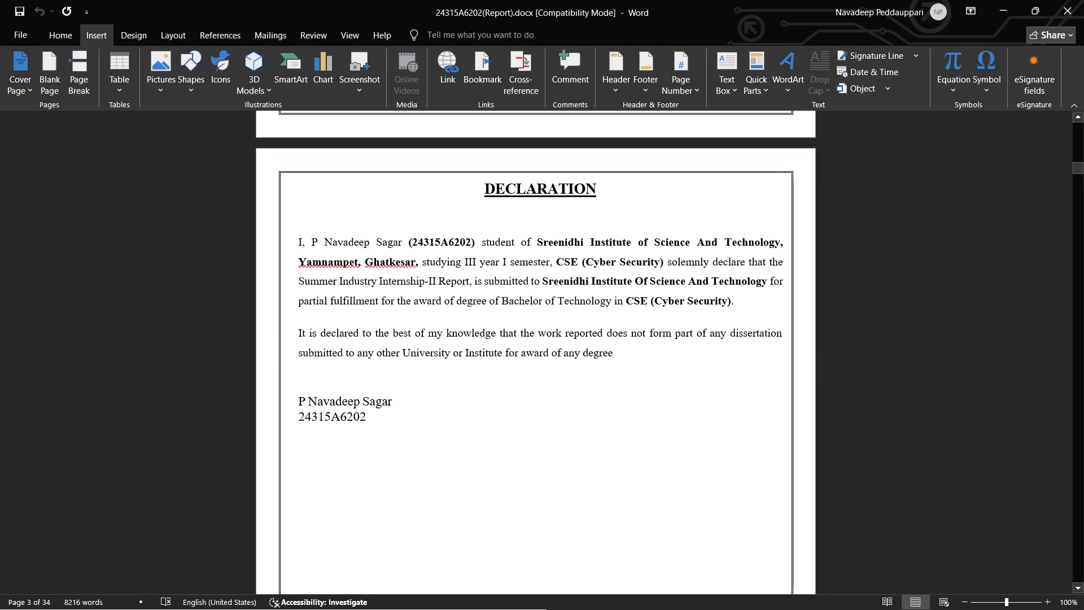
{"action": "triple_click", "coordinate": [490, 189]}
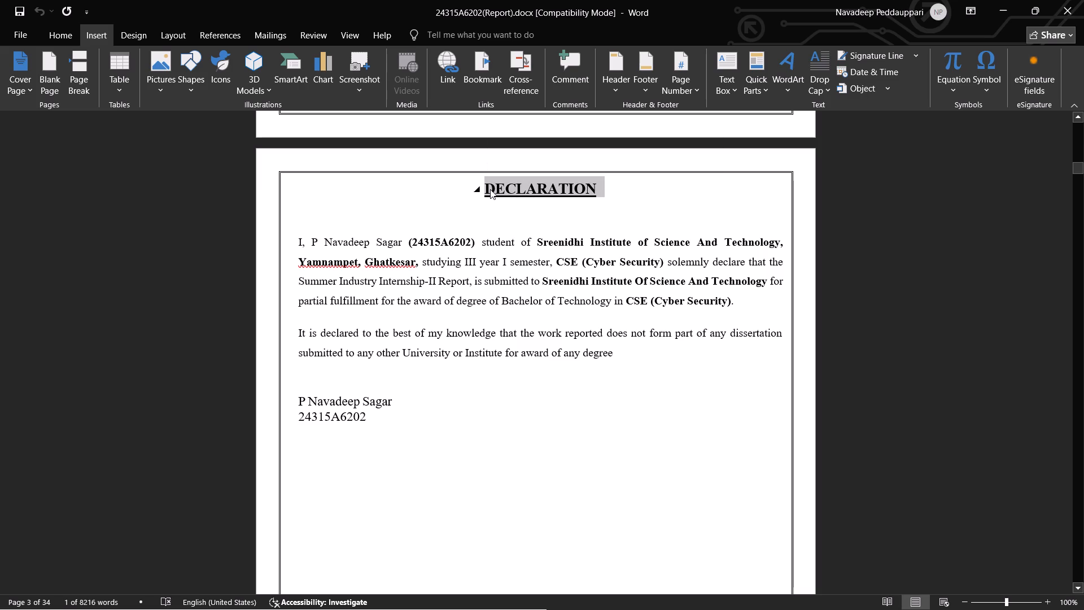
{"action": "key", "text": "ctrl+alt+c"}
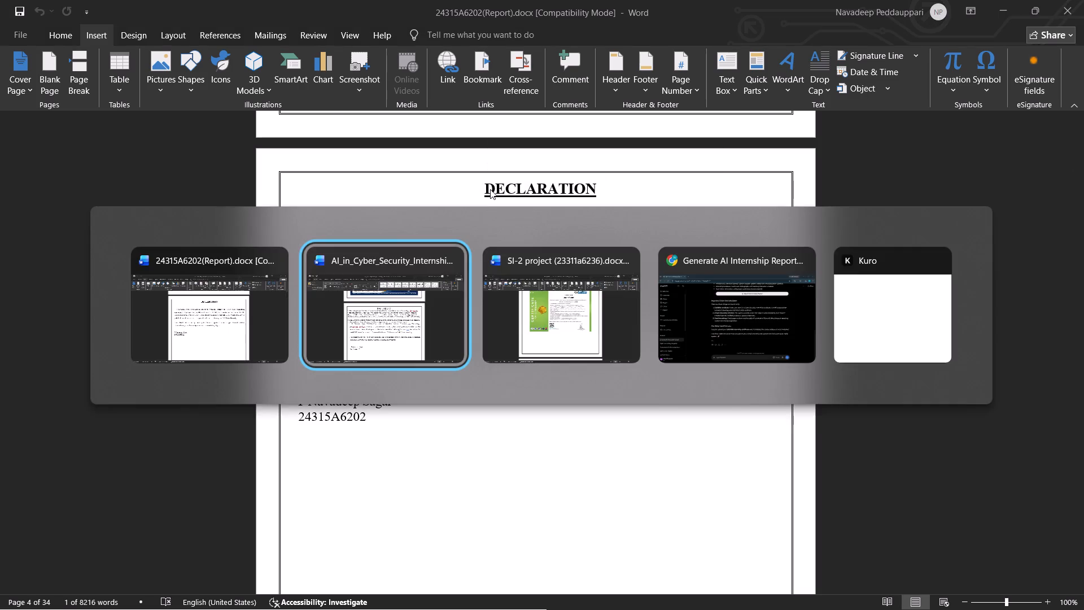
{"action": "triple_click", "coordinate": [506, 233]}
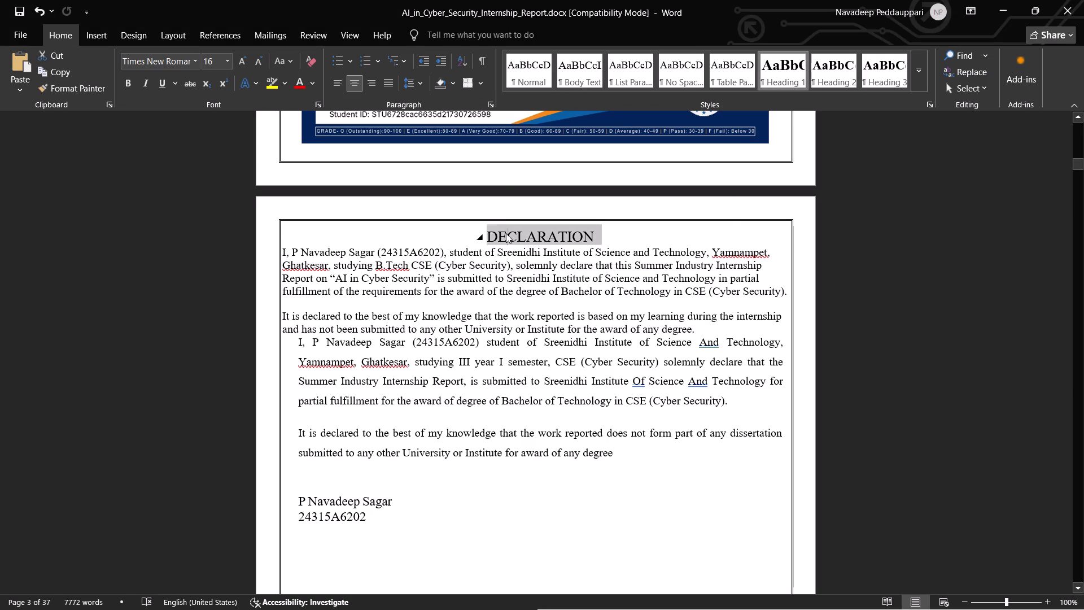
{"action": "key", "text": "ctrl+alt+v"}
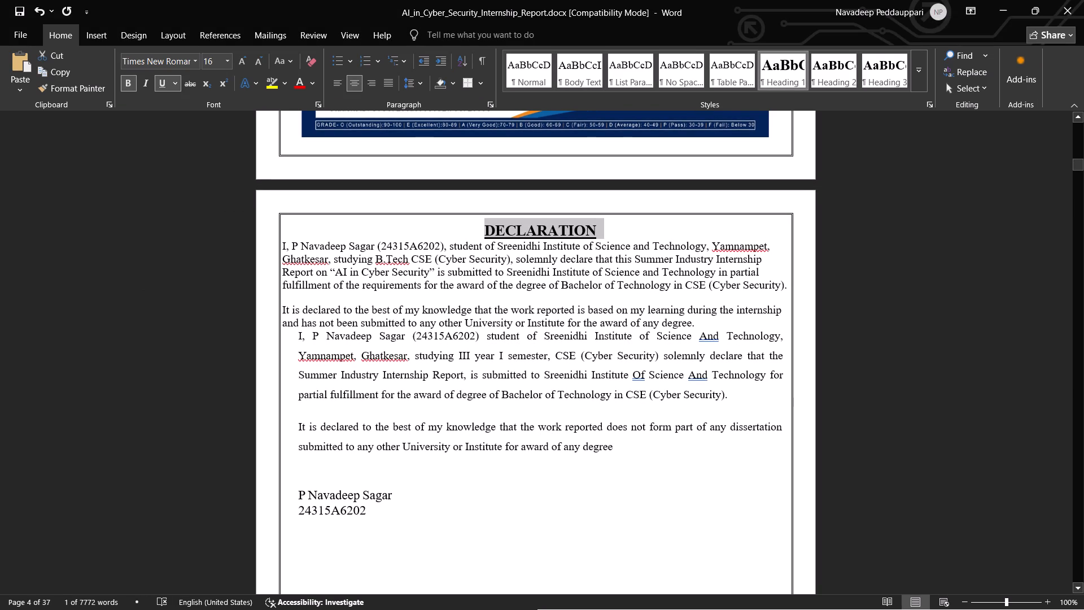
Delete the first two declaration paragraphs, which duplicate the indented text below, directly under the DECLARATION heading.
{"action": "left_click_drag", "start_coordinate": [695, 324], "coordinate": [575, 300]}
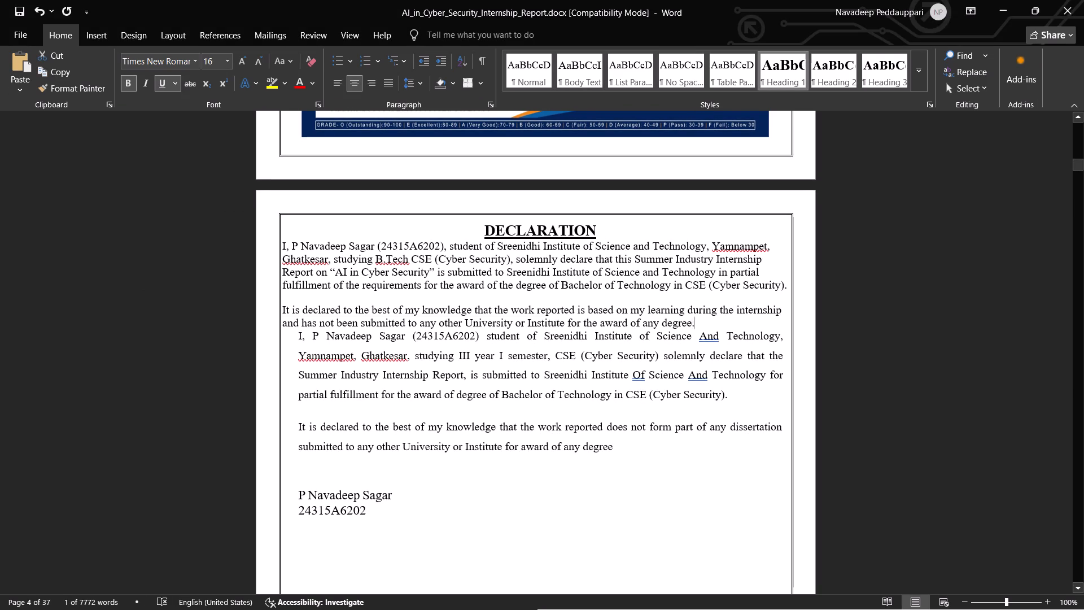
{"action": "left_click_drag", "start_coordinate": [575, 300], "coordinate": [278, 243]}
{"action": "key", "text": "BackSpace"}
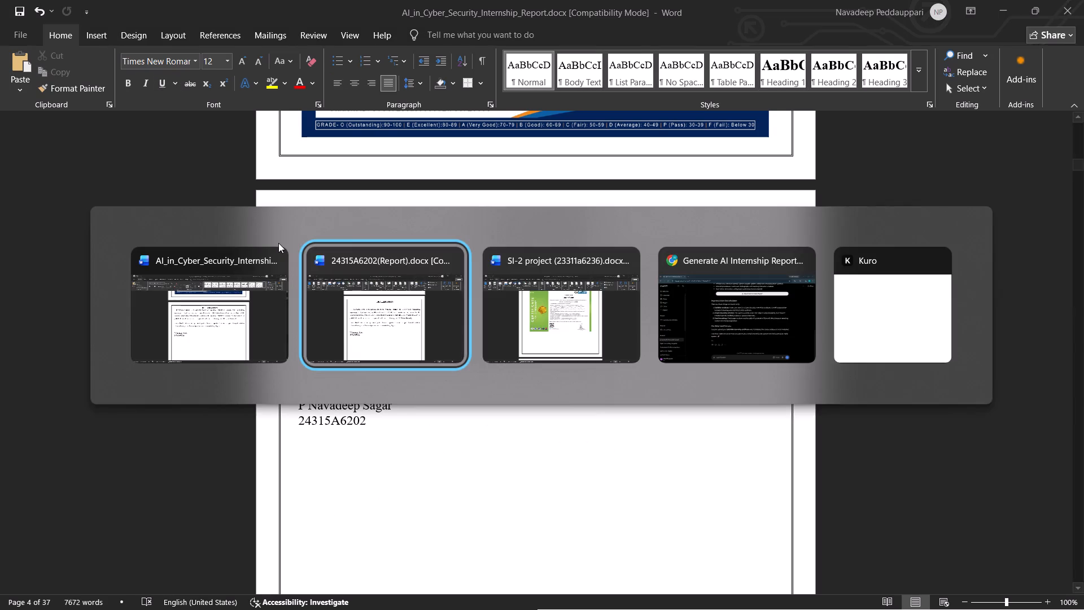
Replace the AI report's declaration body and signature lines with those copied from the other student report, keeping their source formatting.
{"action": "left_click_drag", "start_coordinate": [298, 243], "coordinate": [396, 425]}
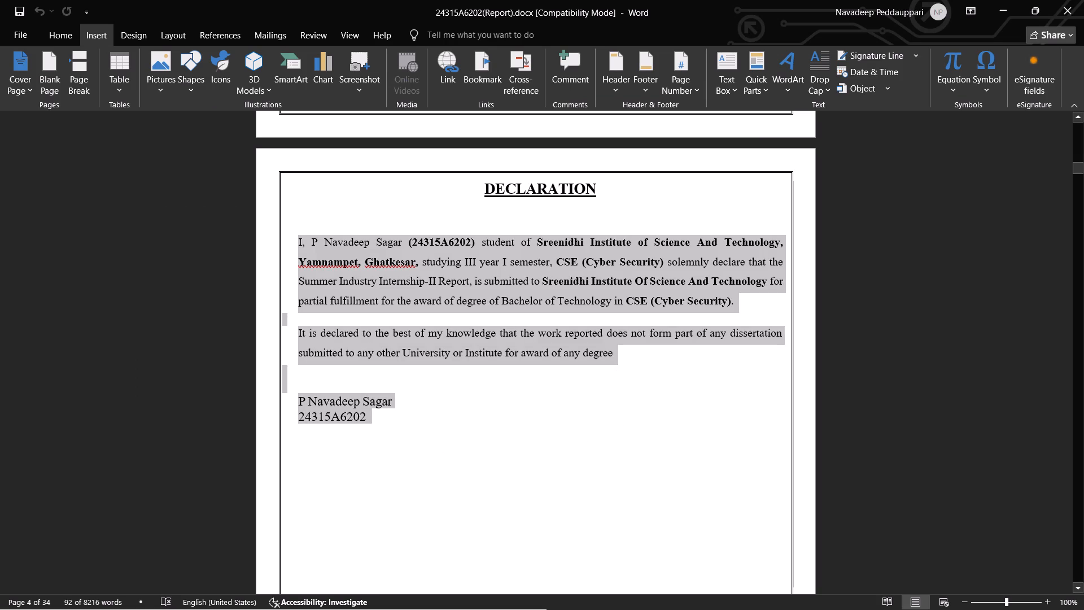
{"action": "key", "text": "ctrl+alt+c"}
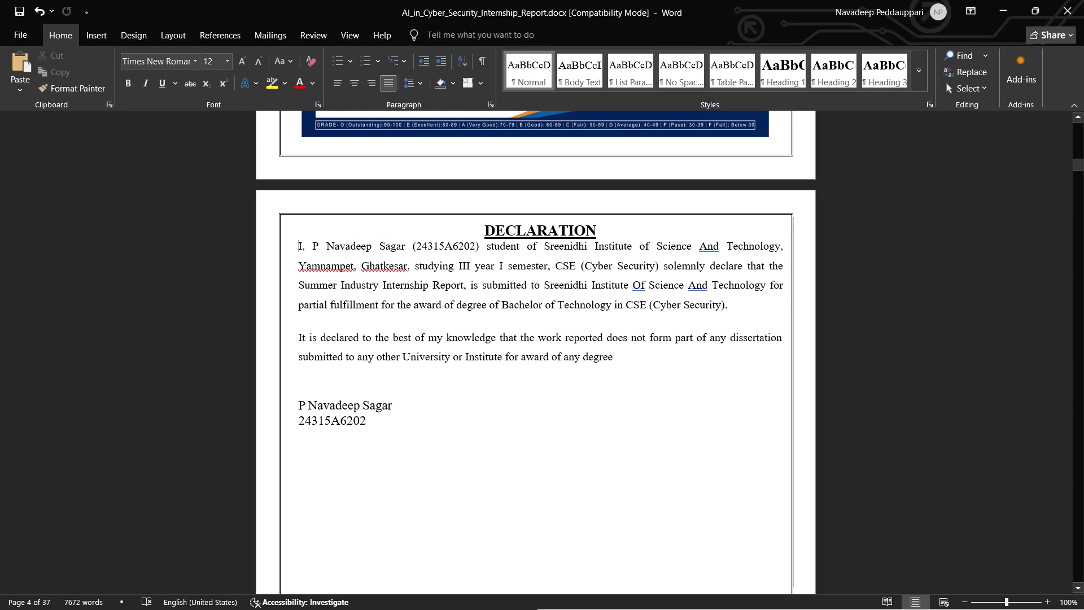
{"action": "left_click_drag", "start_coordinate": [297, 245], "coordinate": [391, 437]}
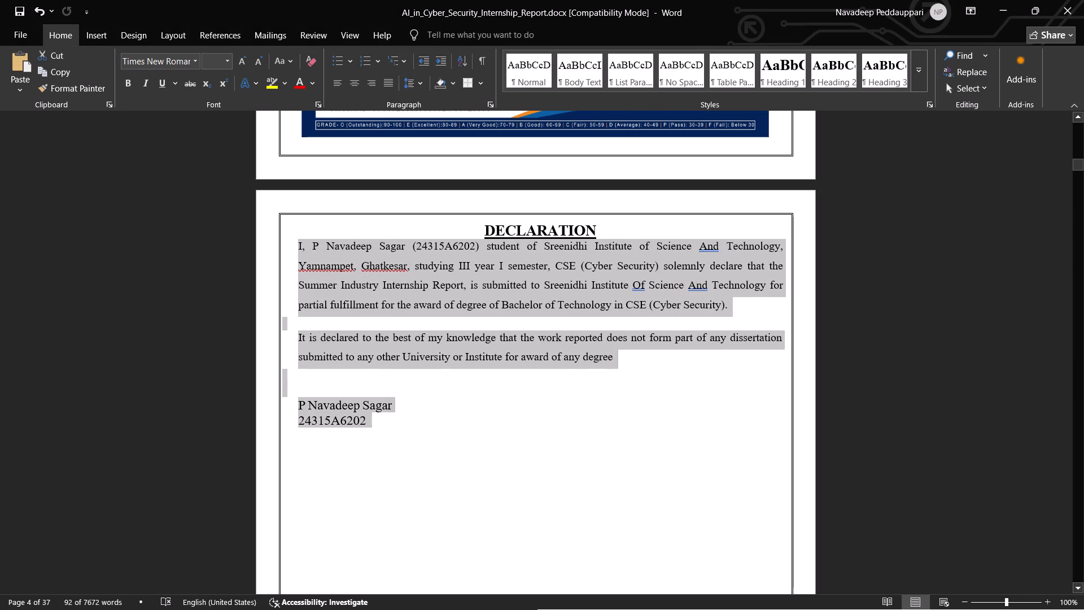
{"action": "key", "text": "ctrl+v"}
{"action": "key", "text": "ctrl+z"}
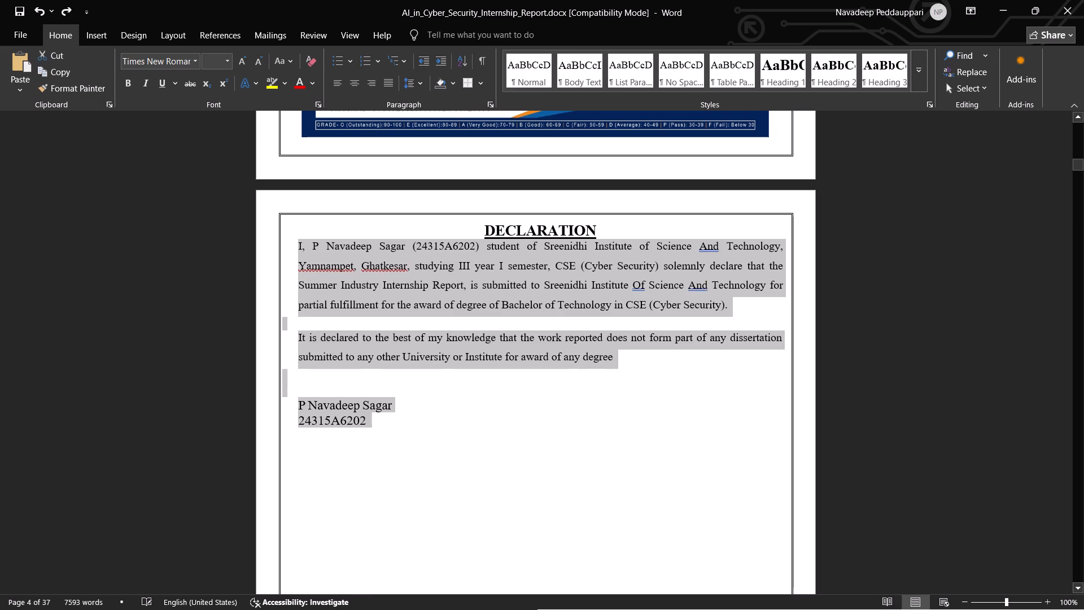
{"action": "key", "text": "ctrl+alt+v"}
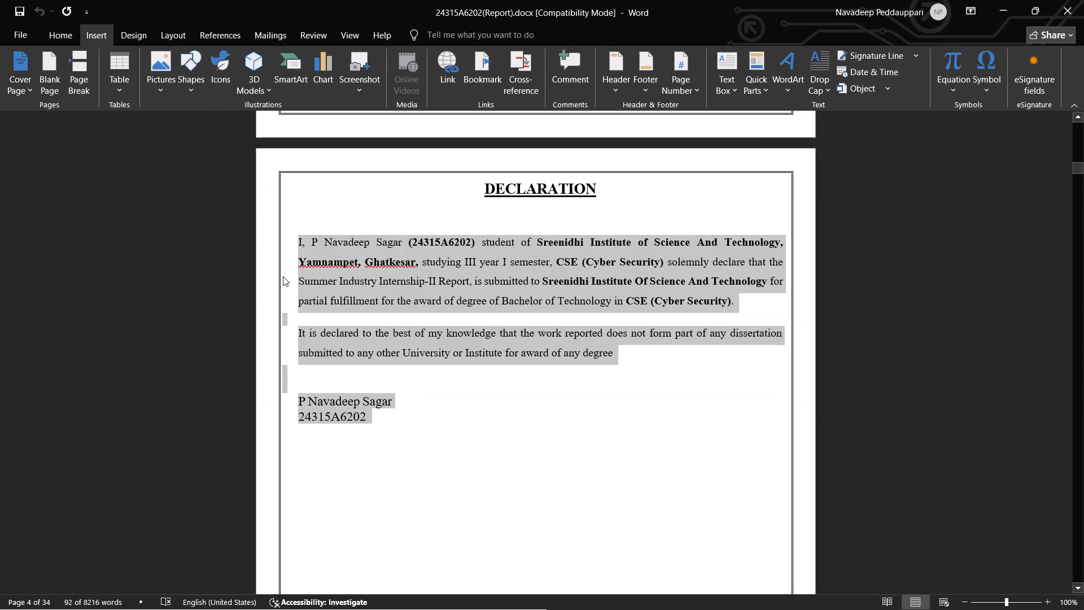
{"action": "key", "text": "ctrl+c"}
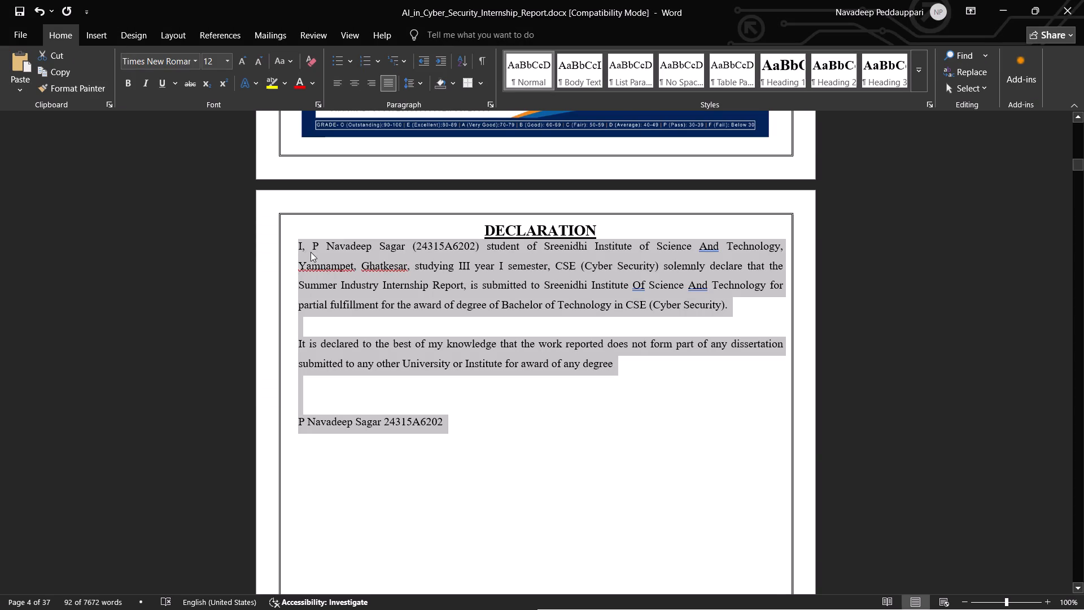
{"action": "key", "text": "ctrl+v"}
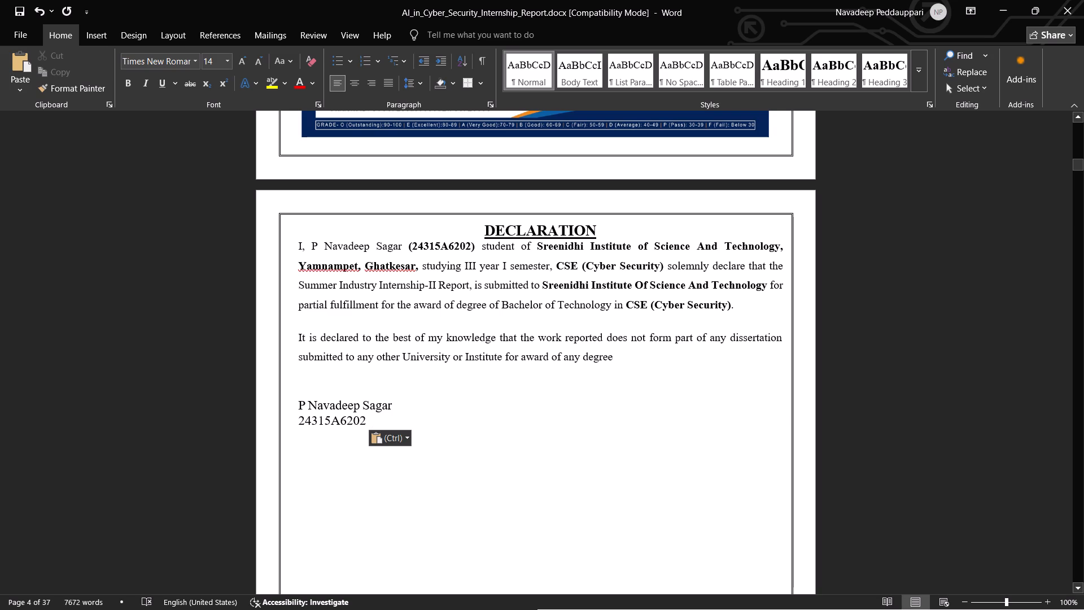
Add one blank line below and one above the DECLARATION heading, using the other report's spacing as reference.
{"action": "left_click", "coordinate": [604, 224]}
{"action": "key", "text": "Return"}
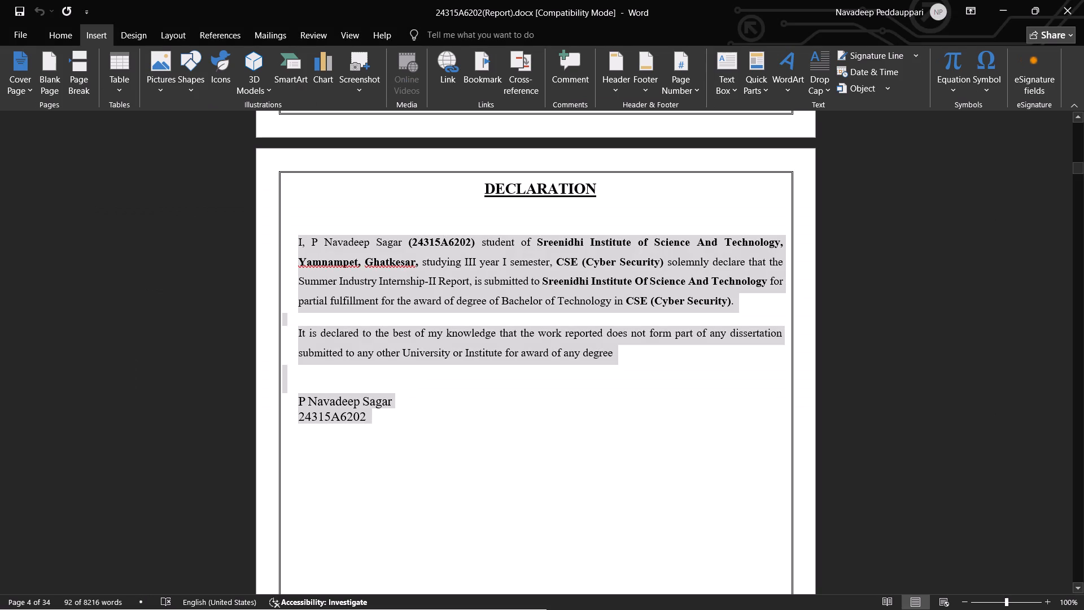
{"action": "left_click", "coordinate": [562, 238]}
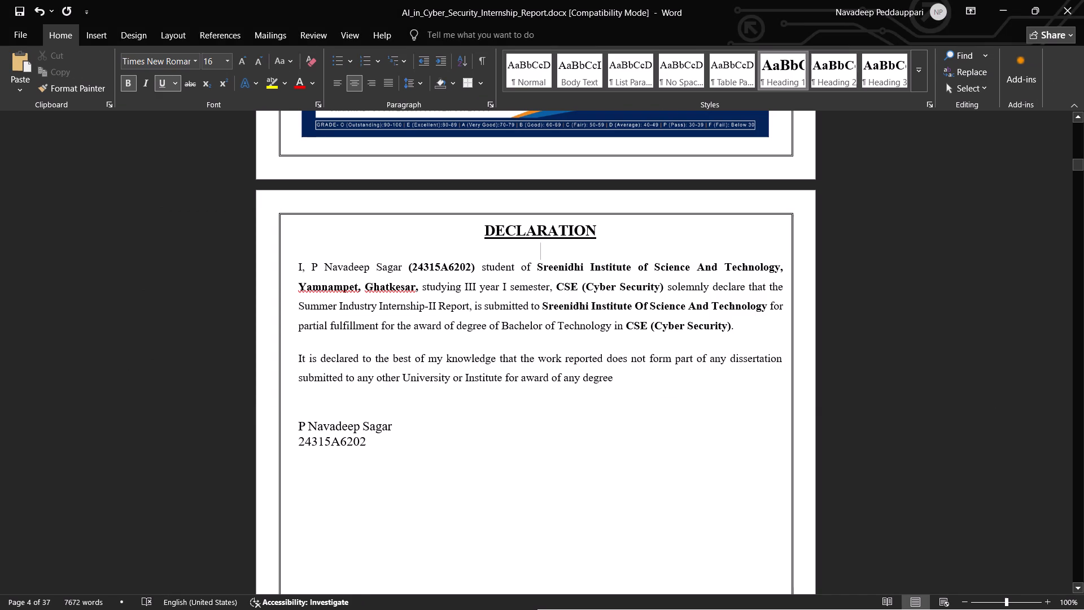
{"action": "left_click", "coordinate": [480, 228]}
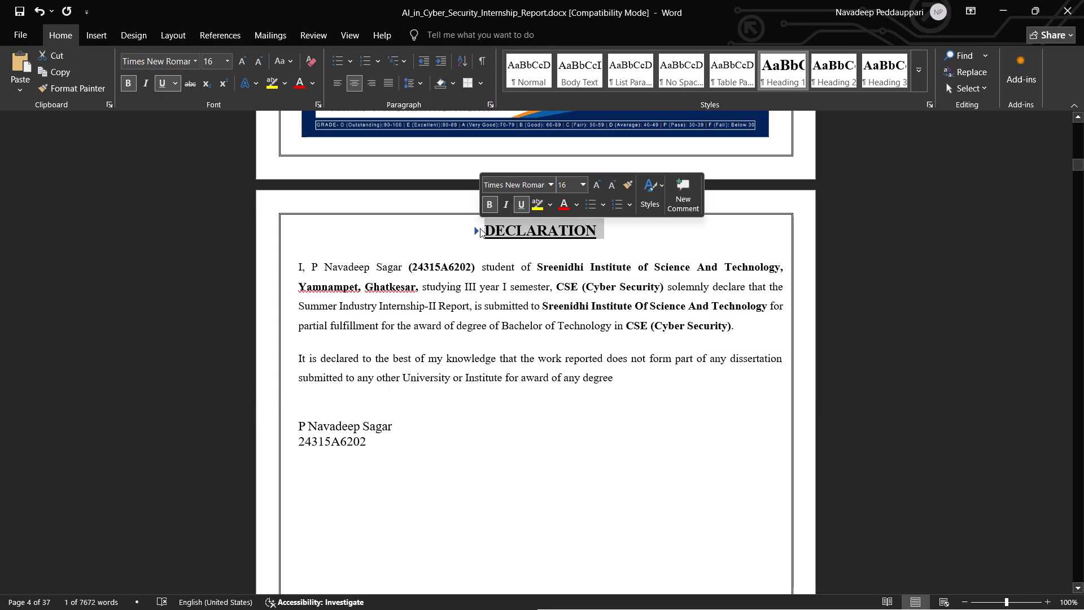
{"action": "left_click", "coordinate": [487, 228]}
{"action": "key", "text": "Return"}
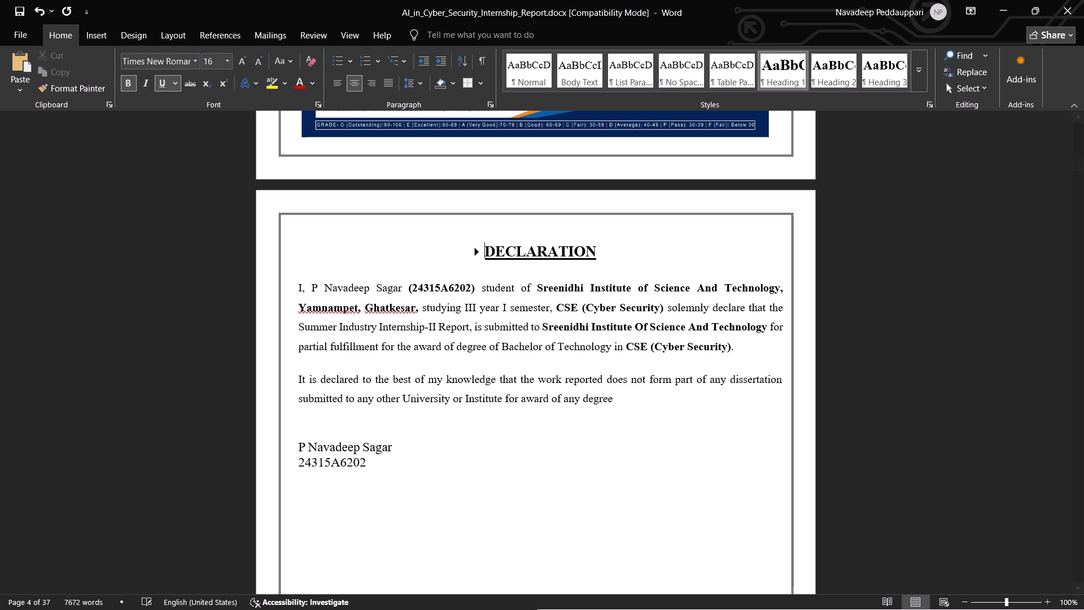
Change the year of study in the declaration's first paragraph to "IV year".
{"action": "scroll", "coordinate": [485, 321], "scroll_direction": "down", "scroll_amount": 1}
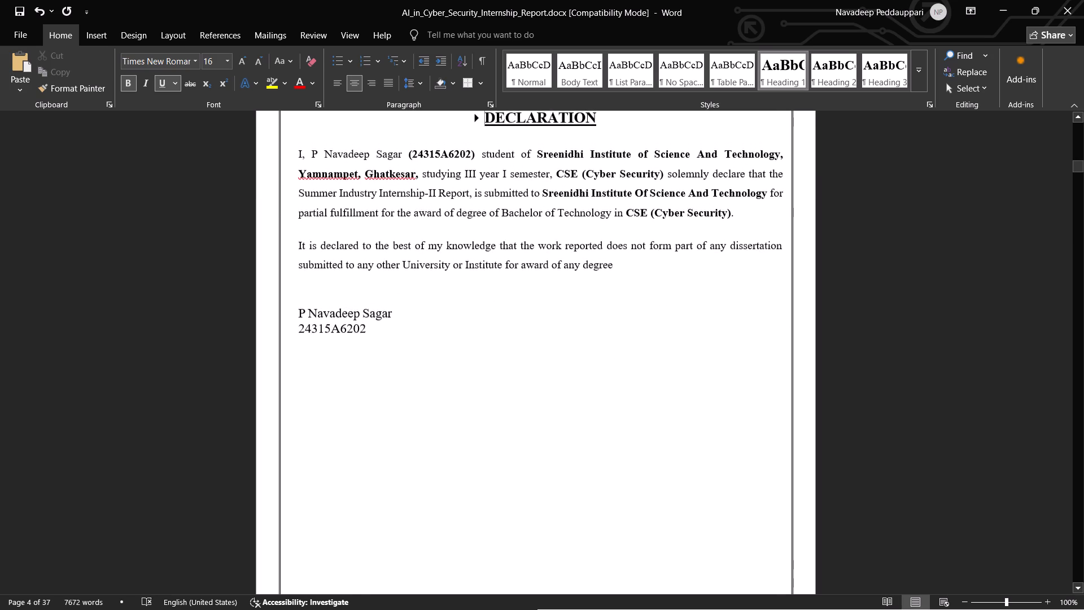
{"action": "scroll", "coordinate": [485, 321], "scroll_direction": "down", "scroll_amount": 1}
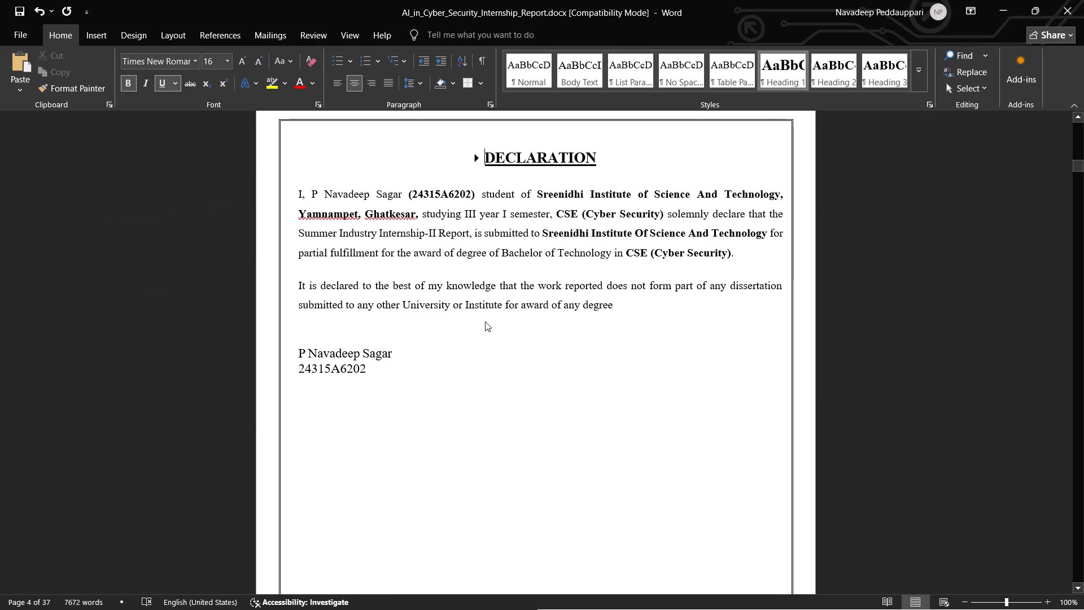
{"action": "left_click", "coordinate": [475, 211]}
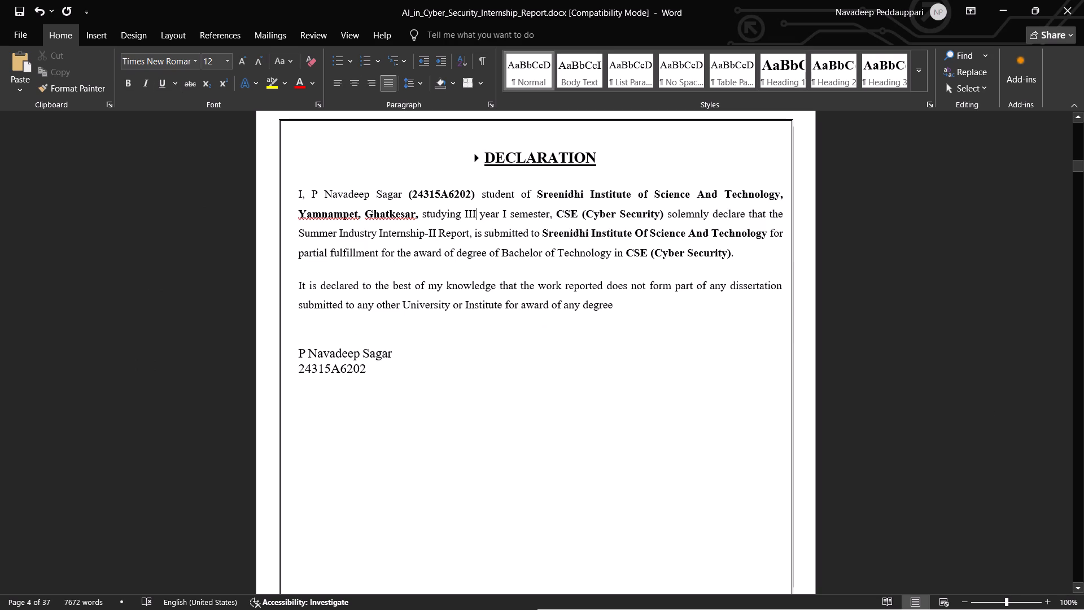
{"action": "key", "text": "BackSpace"}
{"action": "key", "text": "BackSpace"}
{"action": "key", "text": "shift+v"}
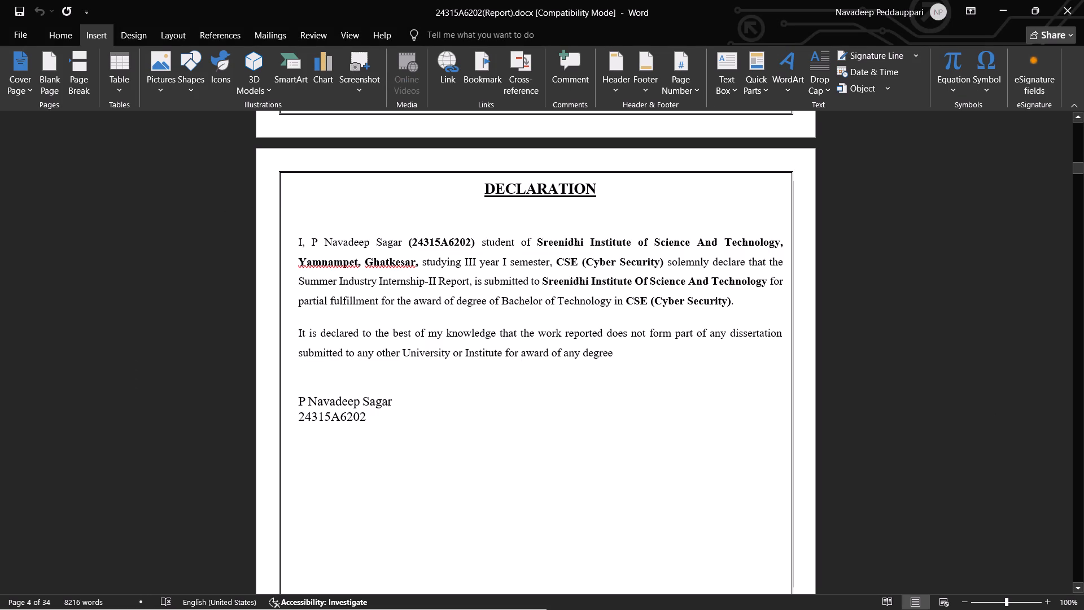
In the other student report's declaration, delete one "I" from "Internship-II".
{"action": "left_click", "coordinate": [431, 281]}
{"action": "key", "text": "BackSpace"}
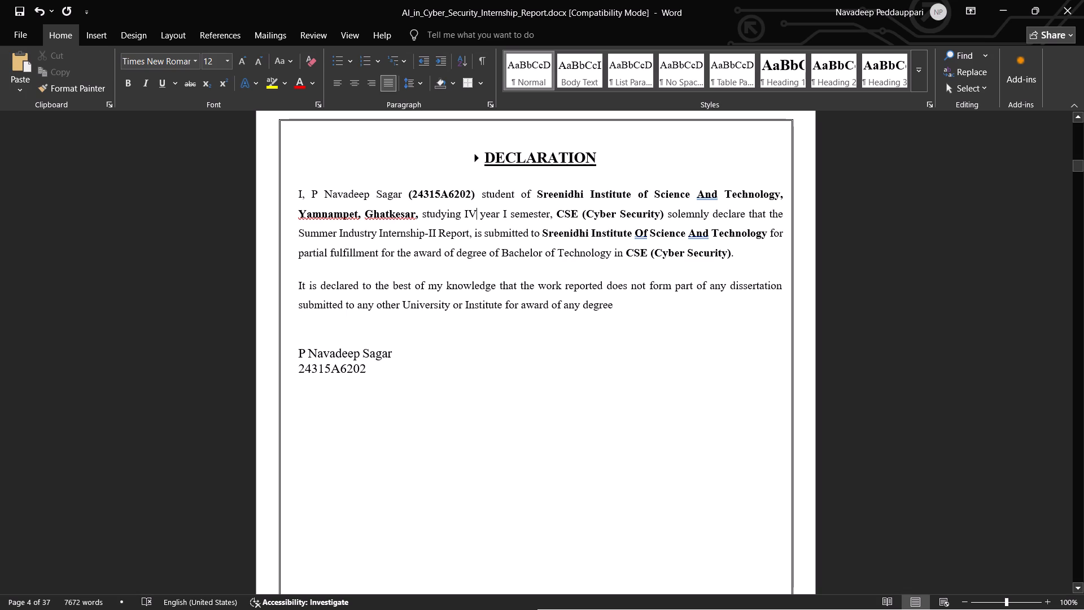
Return to the AI in Cyber Security internship report and save it.
{"action": "key", "text": "ctrl+s"}
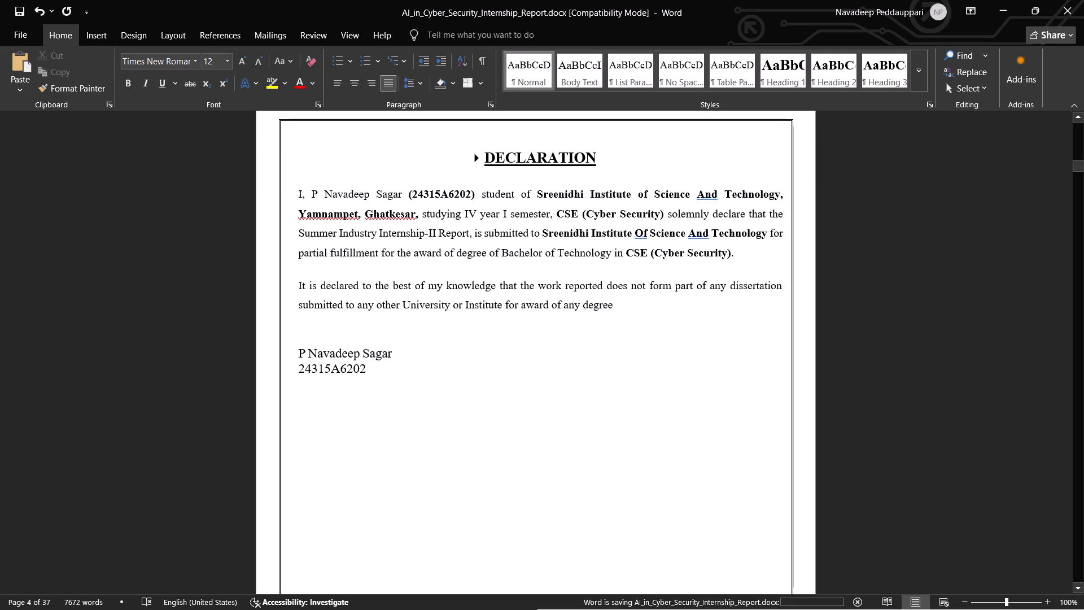
Compare the acknowledgement page of the AI in Cyber Security internship report with the same page in the other student report.
{"action": "scroll", "coordinate": [452, 371], "scroll_direction": "down", "scroll_amount": 5}
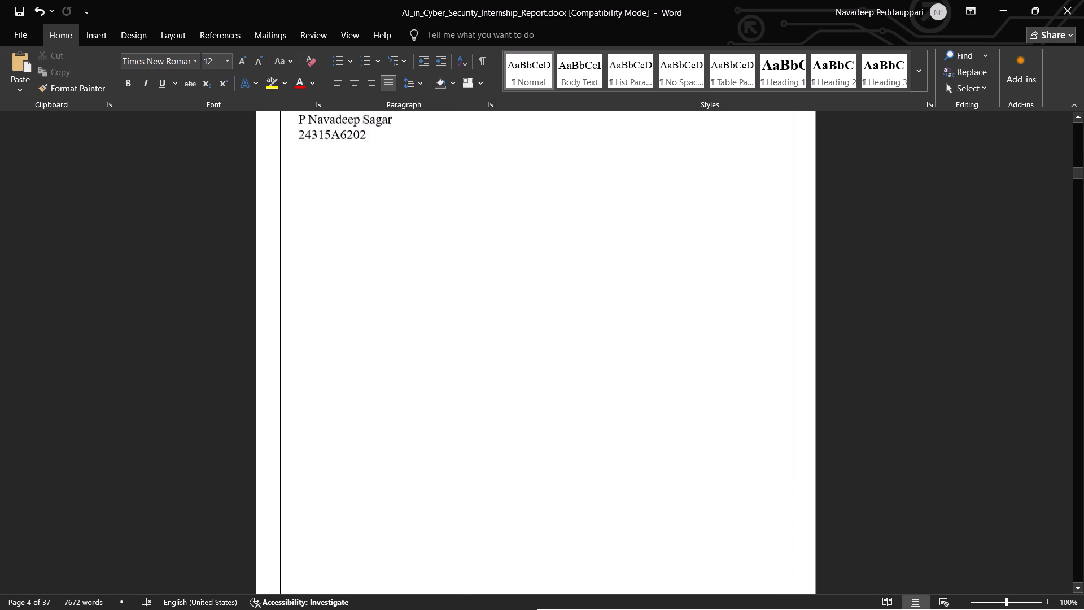
{"action": "scroll", "coordinate": [452, 371], "scroll_direction": "down", "scroll_amount": 4}
{"action": "scroll", "coordinate": [452, 371], "scroll_direction": "up", "scroll_amount": 19}
{"action": "scroll", "coordinate": [452, 371], "scroll_direction": "down", "scroll_amount": 1}
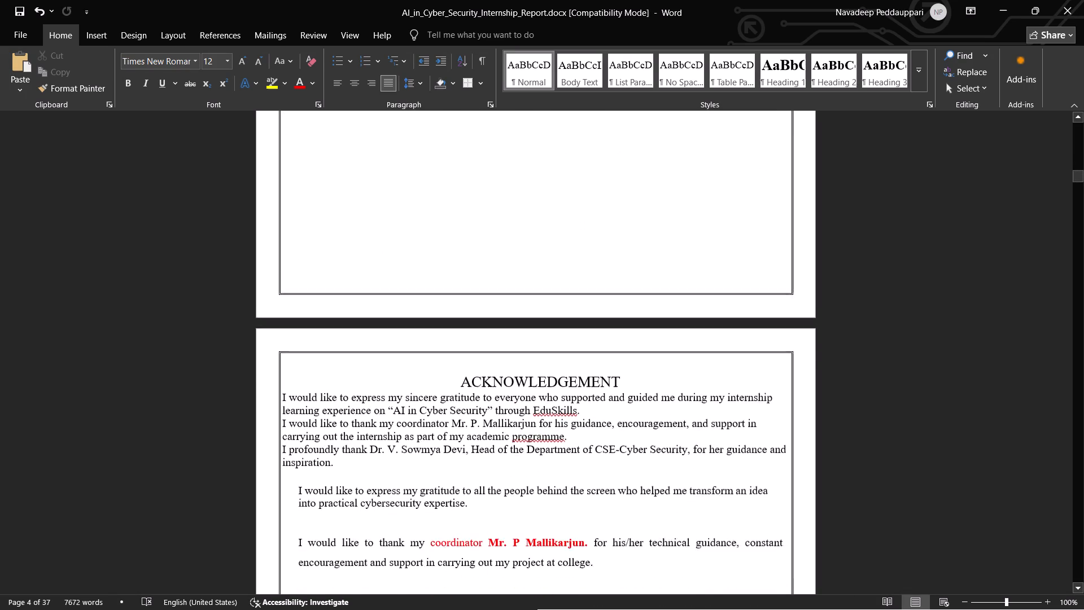
{"action": "scroll", "coordinate": [452, 371], "scroll_direction": "down", "scroll_amount": 1}
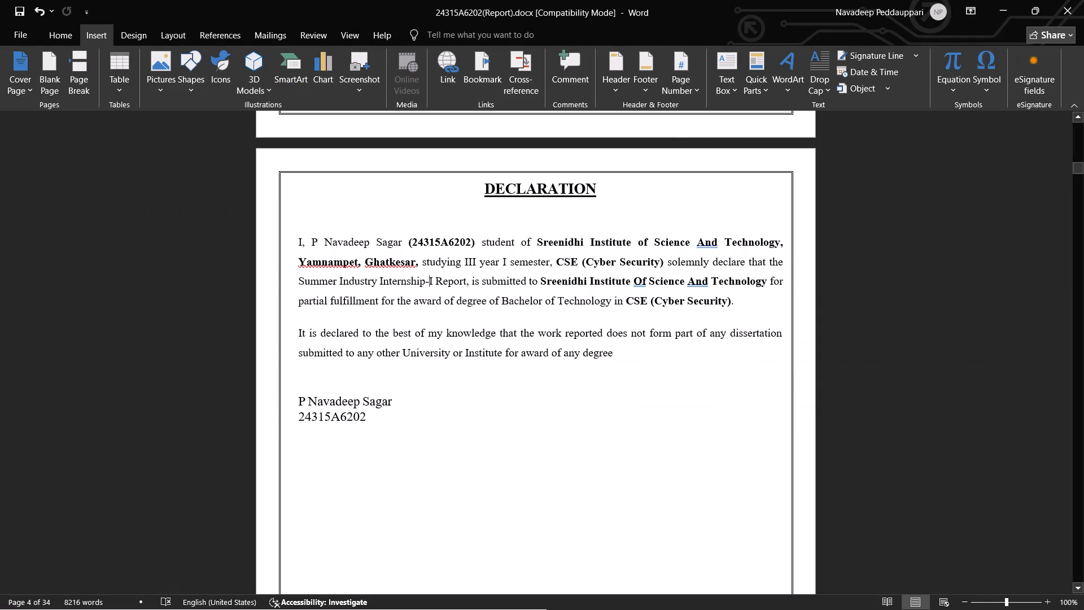
{"action": "scroll", "coordinate": [532, 315], "scroll_direction": "down", "scroll_amount": 3}
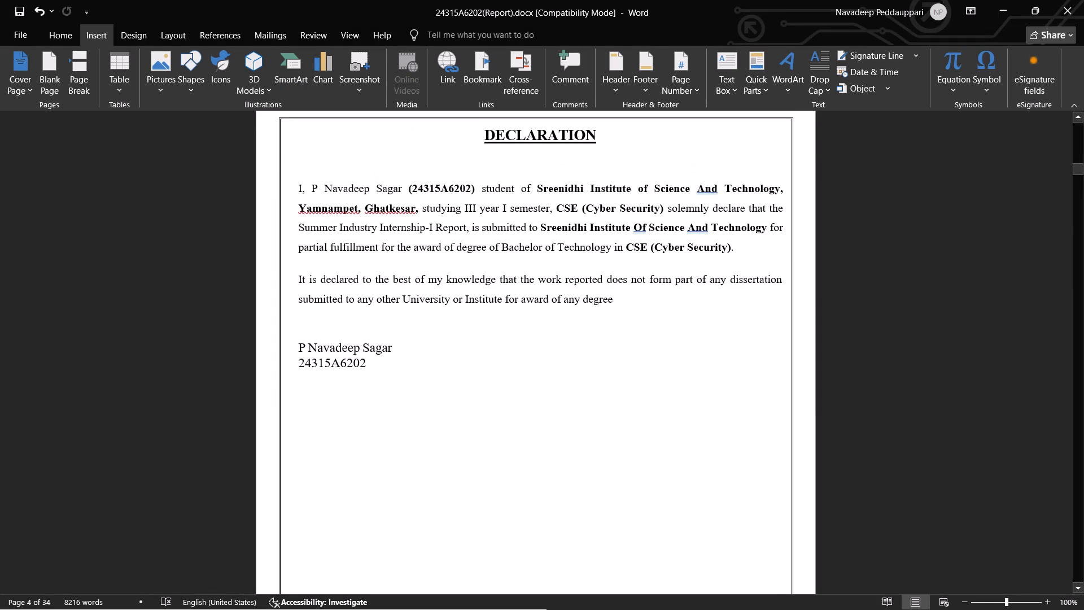
{"action": "scroll", "coordinate": [532, 315], "scroll_direction": "down", "scroll_amount": 5}
{"action": "scroll", "coordinate": [532, 315], "scroll_direction": "up", "scroll_amount": 1}
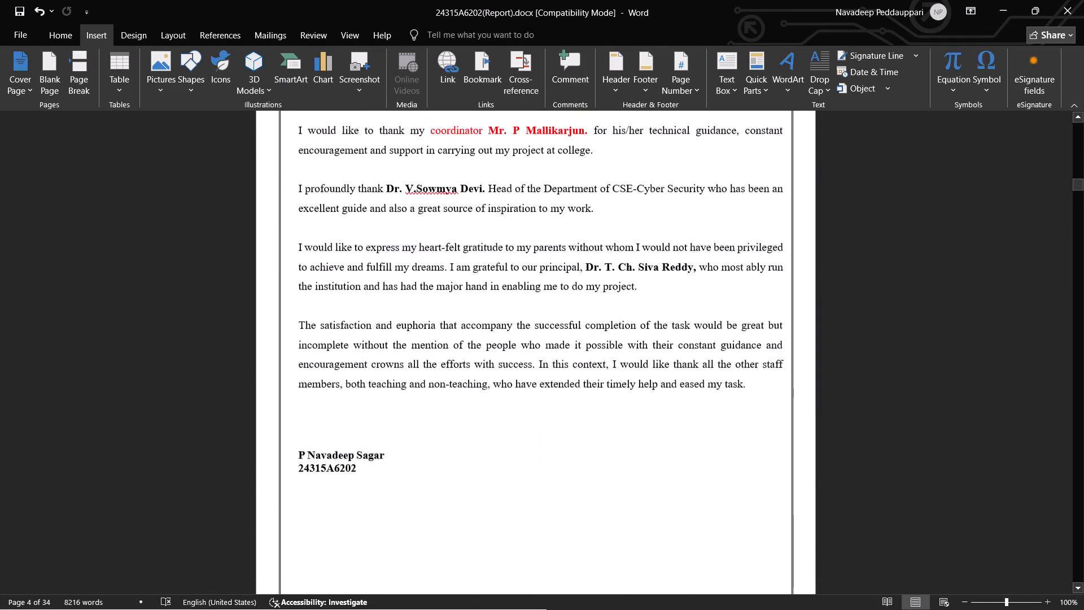
{"action": "scroll", "coordinate": [532, 315], "scroll_direction": "up", "scroll_amount": 3}
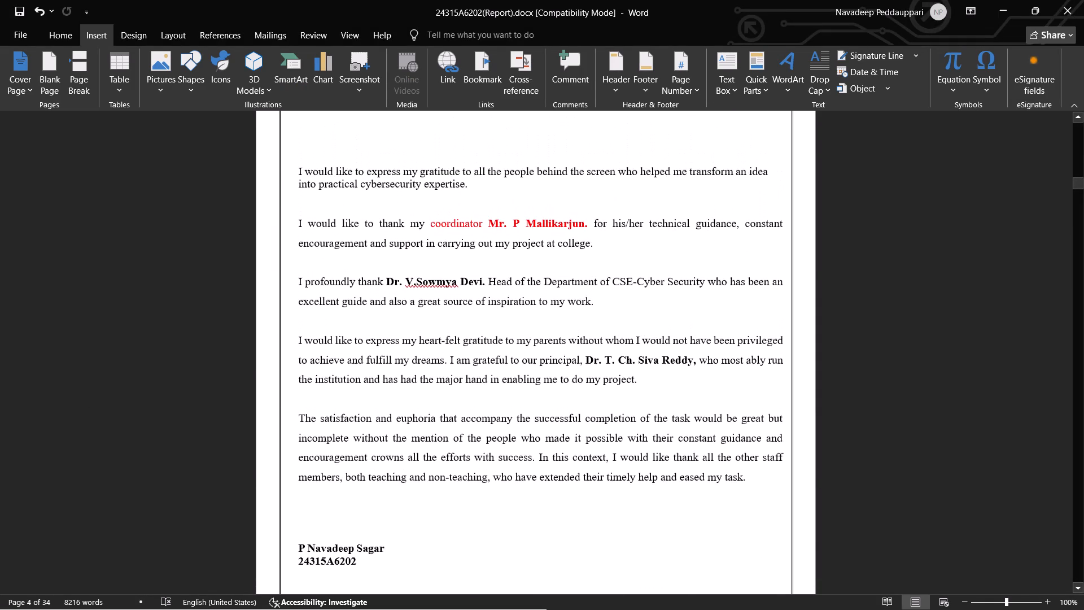
{"action": "scroll", "coordinate": [532, 315], "scroll_direction": "up", "scroll_amount": 1}
{"action": "scroll", "coordinate": [532, 315], "scroll_direction": "down", "scroll_amount": 1}
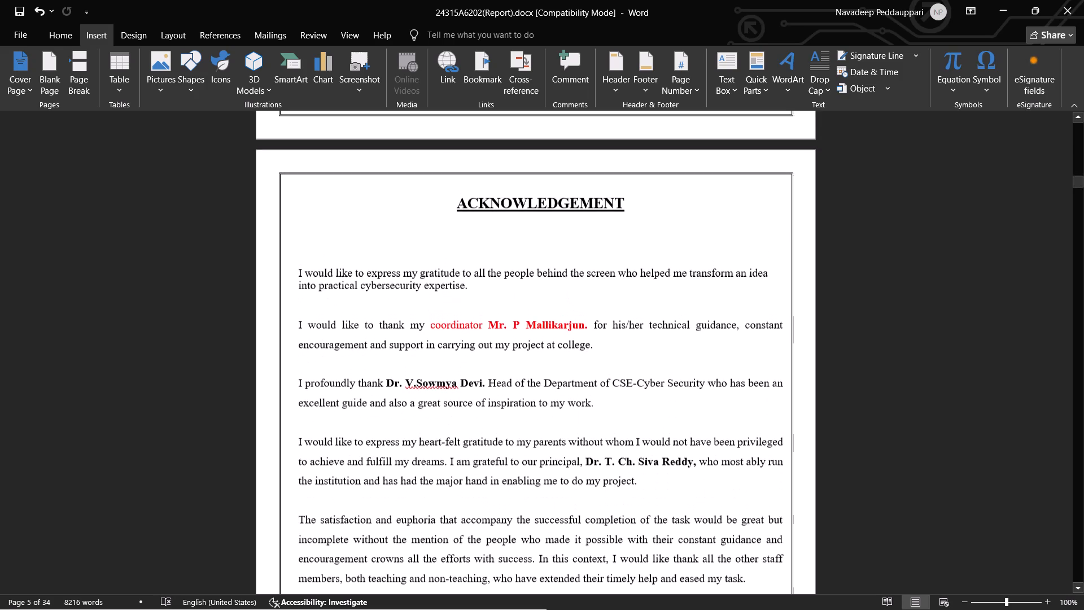
{"action": "scroll", "coordinate": [532, 315], "scroll_direction": "down", "scroll_amount": 1}
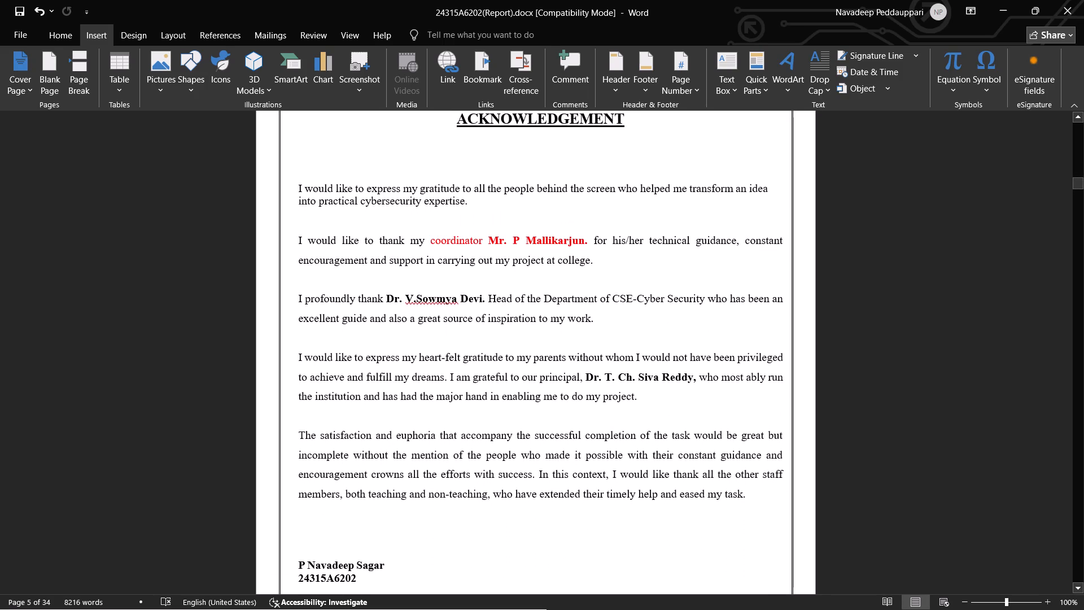
{"action": "scroll", "coordinate": [532, 315], "scroll_direction": "down", "scroll_amount": 2}
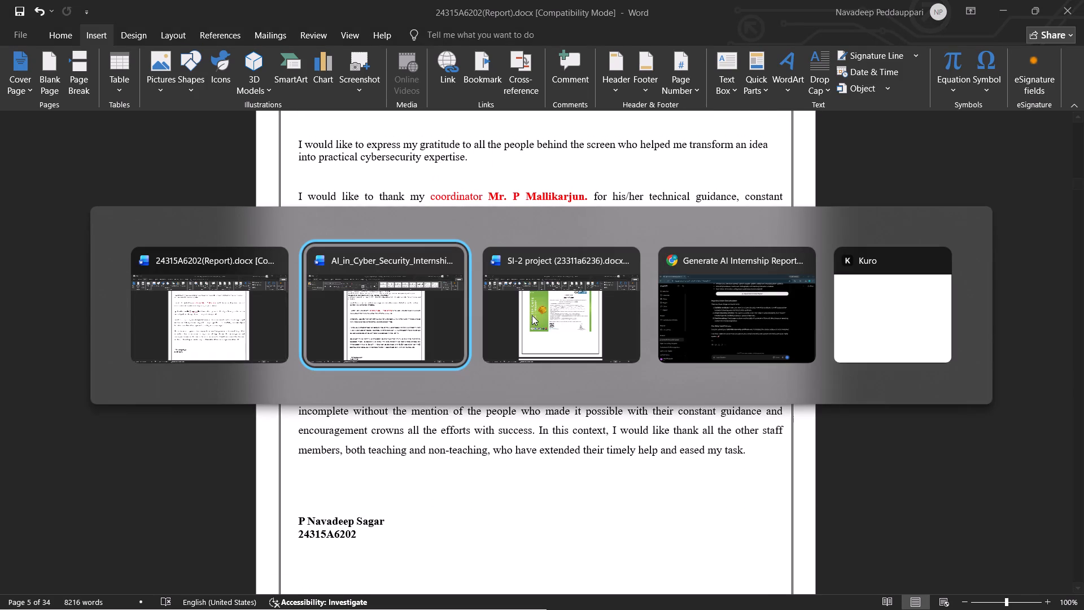
{"action": "scroll", "coordinate": [555, 307], "scroll_direction": "up", "scroll_amount": 1}
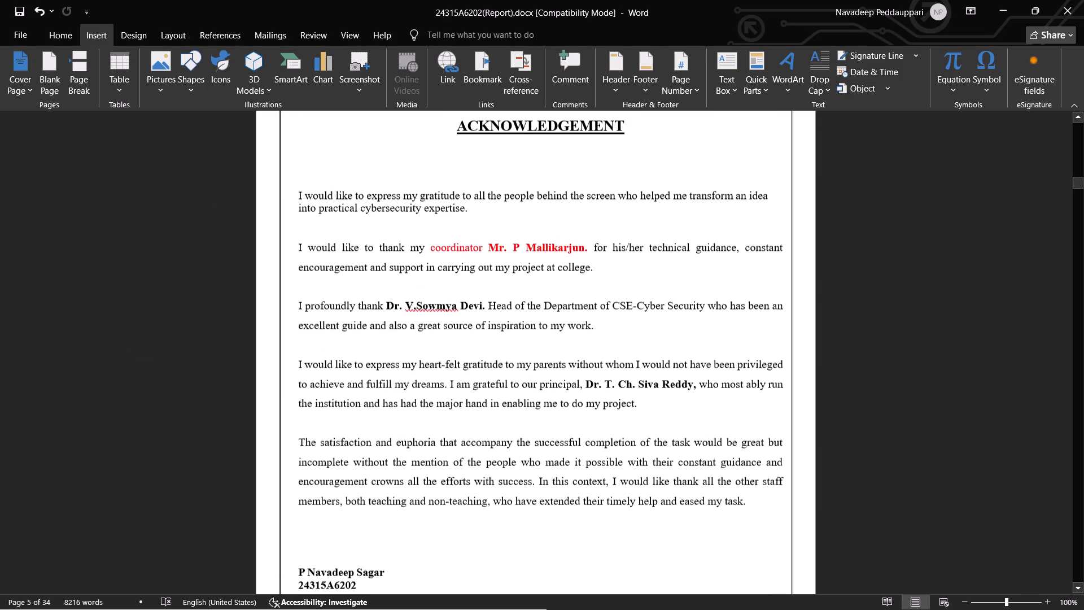
{"action": "scroll", "coordinate": [555, 307], "scroll_direction": "up", "scroll_amount": 1}
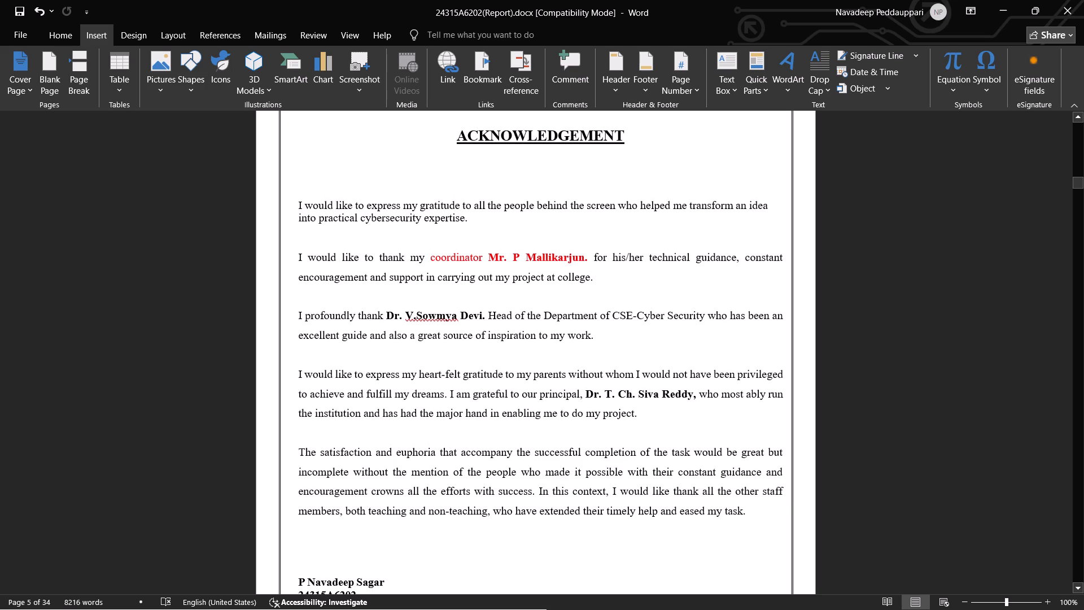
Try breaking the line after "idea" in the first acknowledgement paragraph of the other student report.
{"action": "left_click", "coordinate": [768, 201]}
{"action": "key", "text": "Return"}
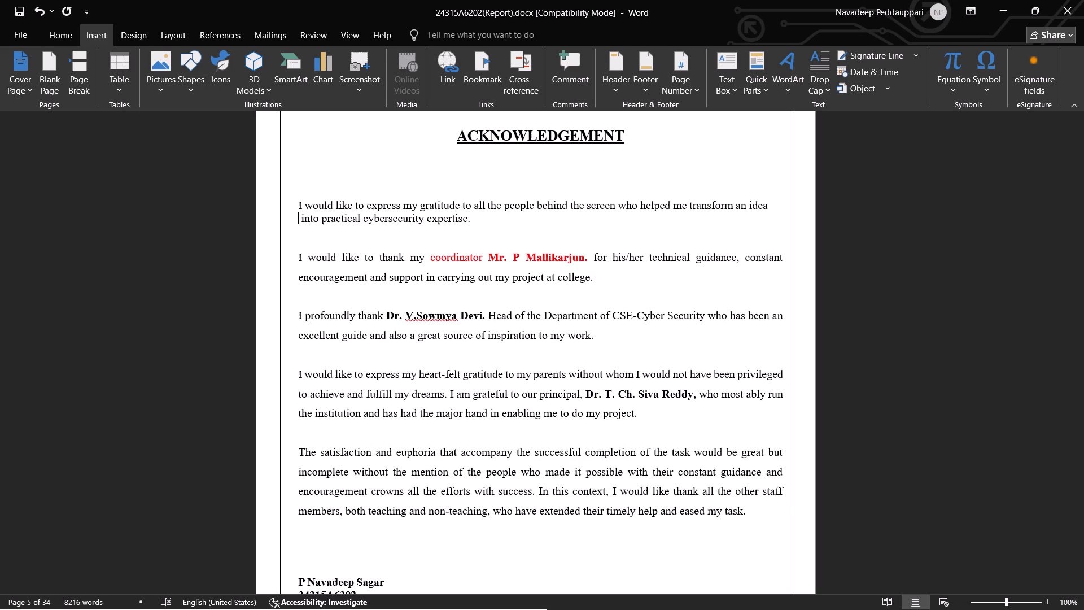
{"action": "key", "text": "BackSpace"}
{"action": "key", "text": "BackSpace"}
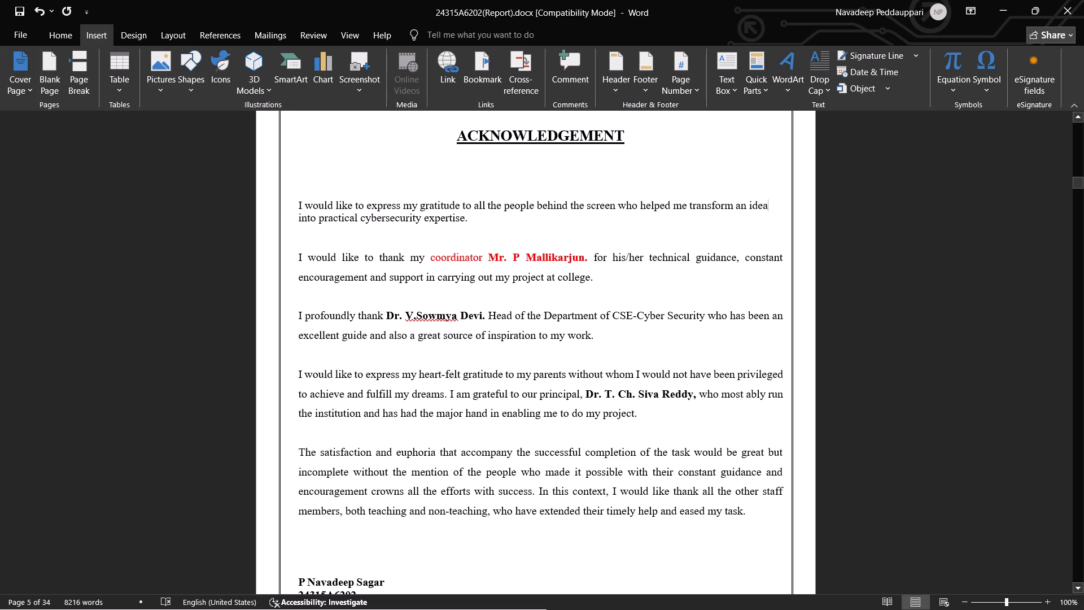
In the other student report, copy the coordinator paragraph's text formatting onto the acknowledgement's opening paragraph.
{"action": "left_click_drag", "start_coordinate": [321, 254], "coordinate": [454, 278]}
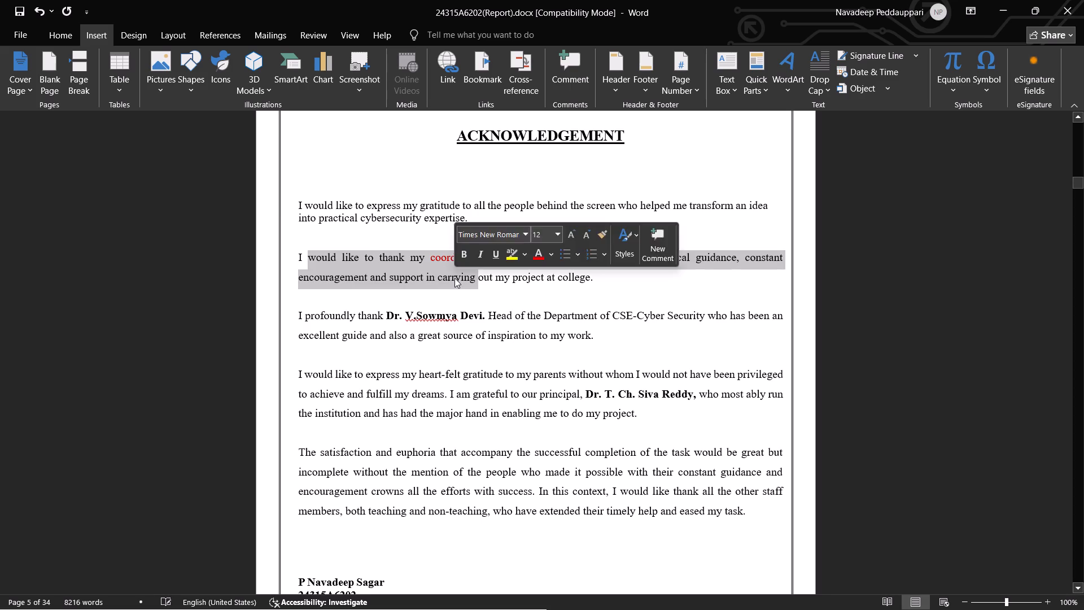
{"action": "key", "text": "ctrl+alt+c"}
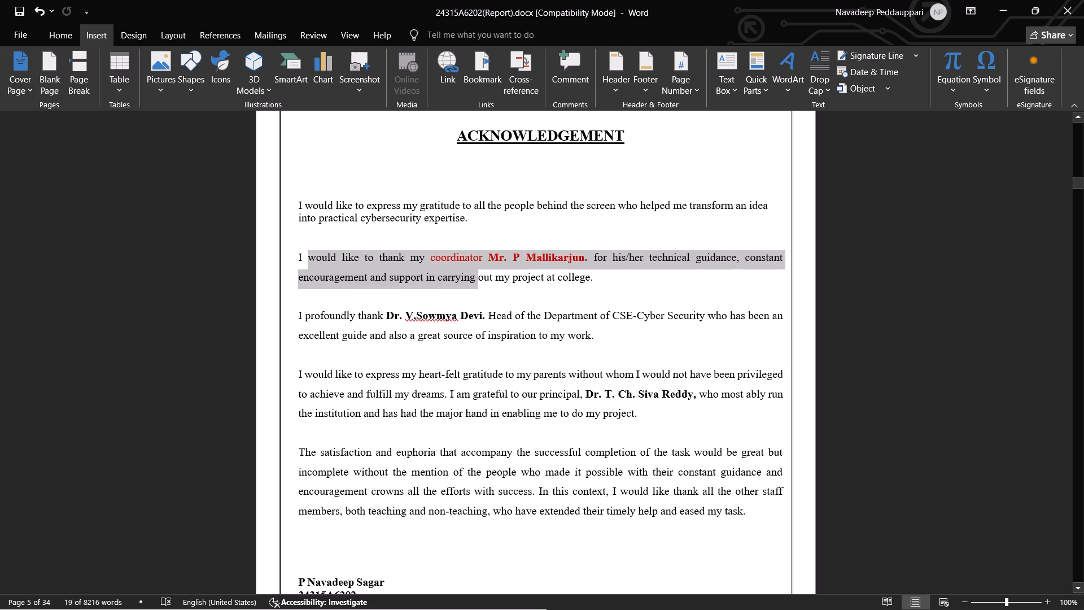
{"action": "left_click_drag", "start_coordinate": [302, 204], "coordinate": [474, 219]}
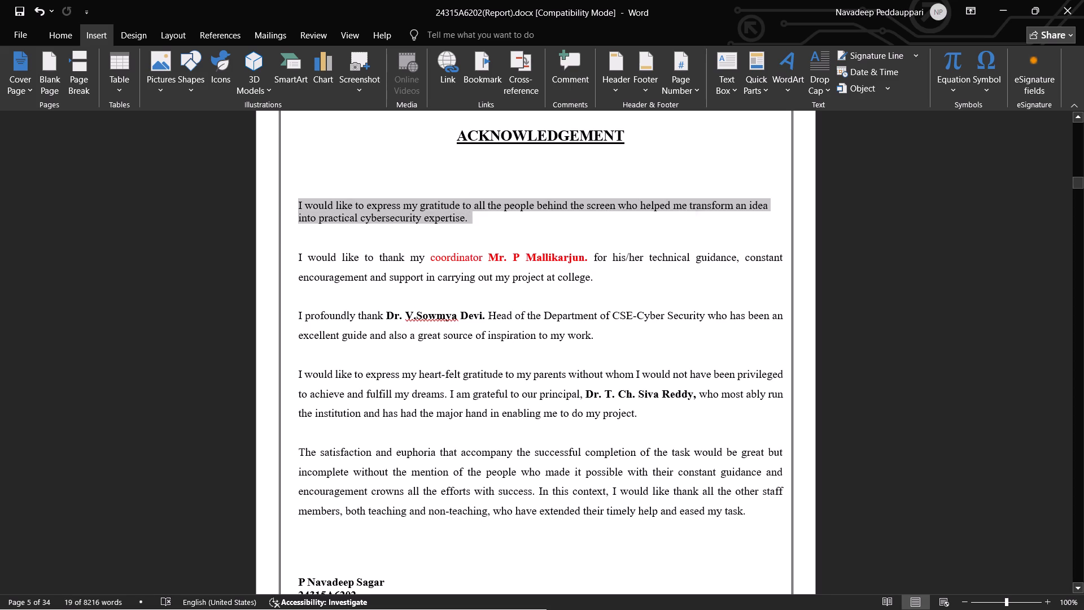
{"action": "left_click_drag", "start_coordinate": [474, 219], "coordinate": [474, 218]}
{"action": "key", "text": "ctrl+alt+v"}
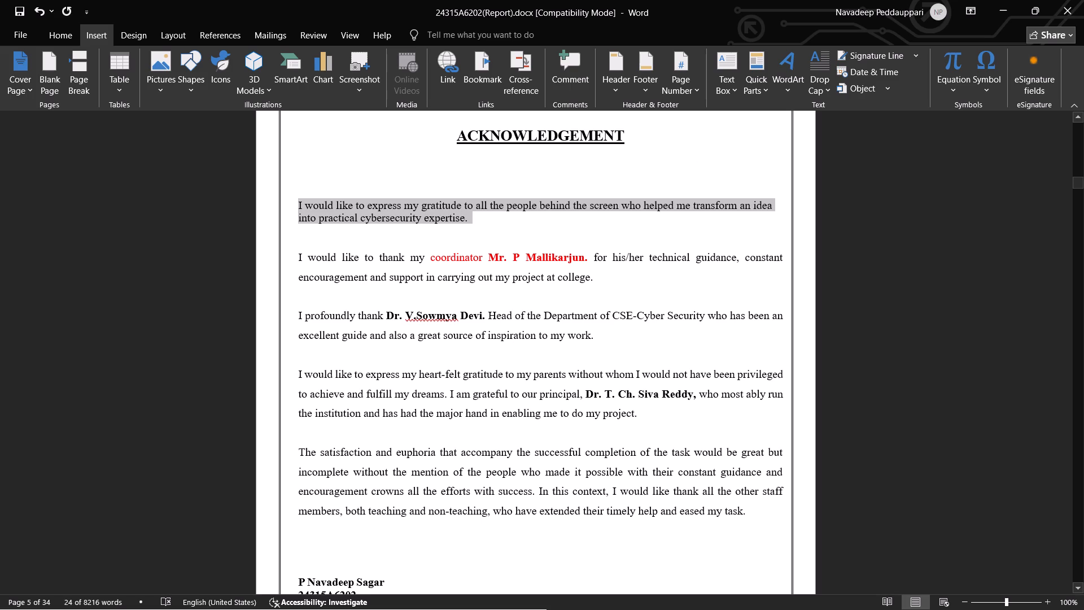
{"action": "scroll", "coordinate": [528, 295], "scroll_direction": "down", "scroll_amount": 1}
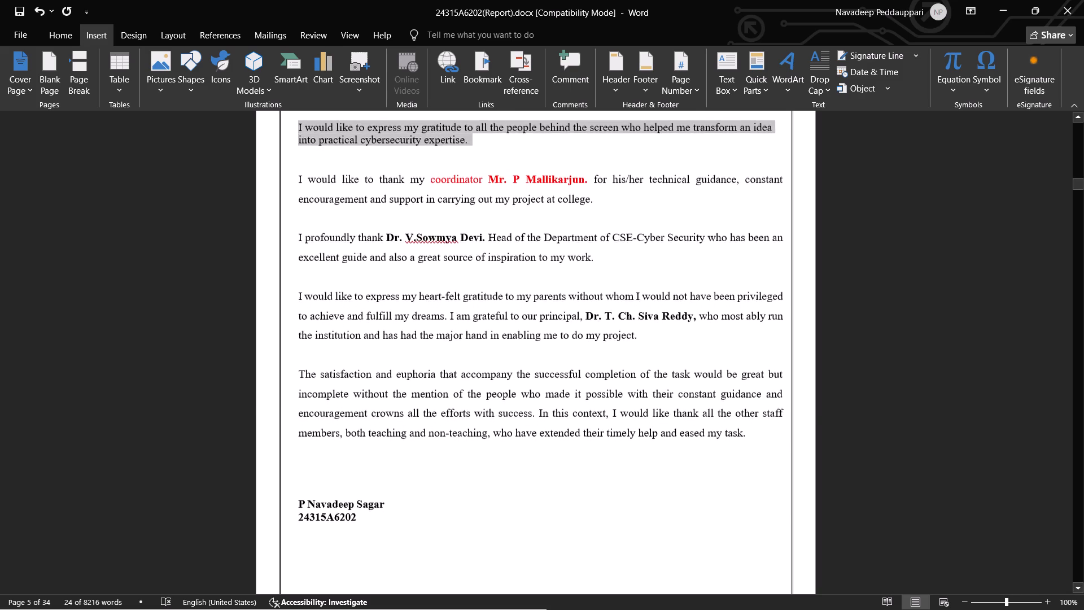
In the AI in Cyber Security report, delete the three unindented paragraphs directly below the ACKNOWLEDGEMENT heading.
{"action": "scroll", "coordinate": [598, 287], "scroll_direction": "up", "scroll_amount": 1}
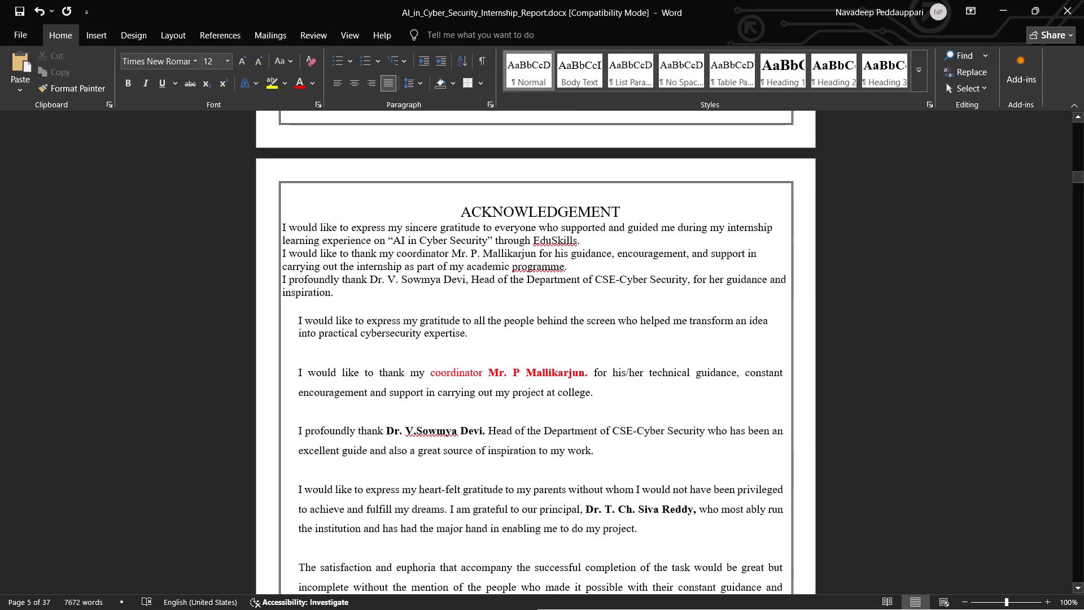
{"action": "left_click_drag", "start_coordinate": [335, 294], "coordinate": [278, 234]}
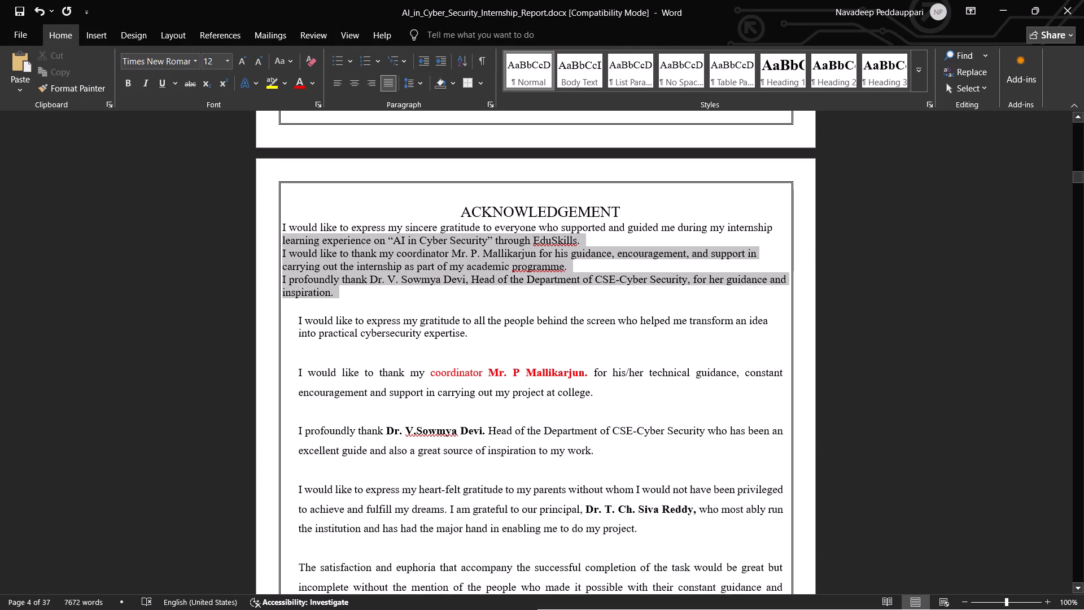
{"action": "left_click_drag", "start_coordinate": [278, 234], "coordinate": [274, 222]}
{"action": "key", "text": "BackSpace"}
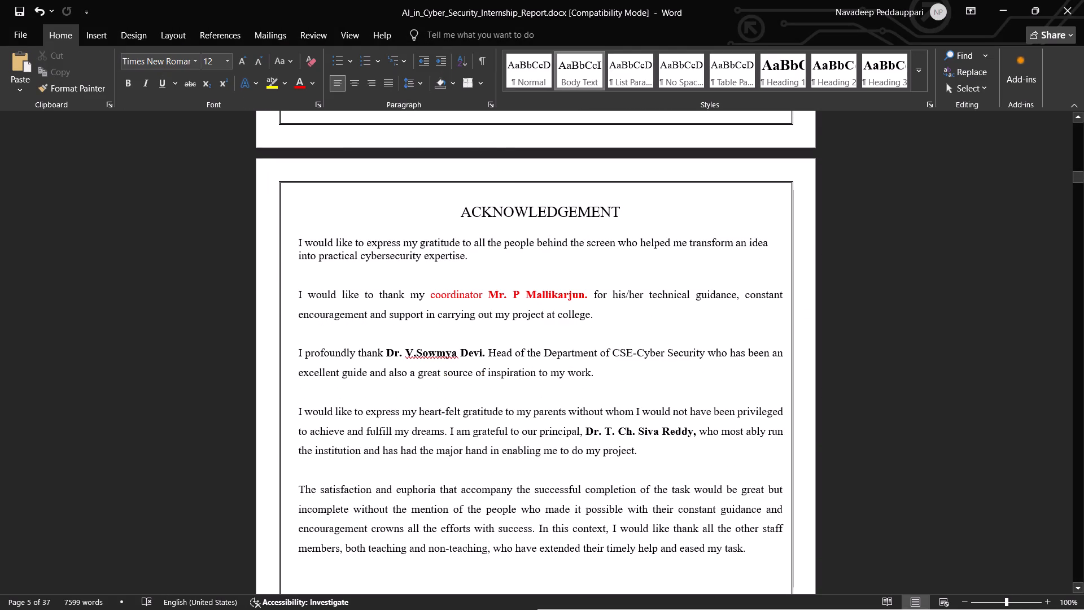
Copy the bold, underlined formatting of the other student report's ACKNOWLEDGEMENT heading onto the AI in Cyber Security report's ACKNOWLEDGEMENT heading.
{"action": "scroll", "coordinate": [339, 267], "scroll_direction": "down", "scroll_amount": 1}
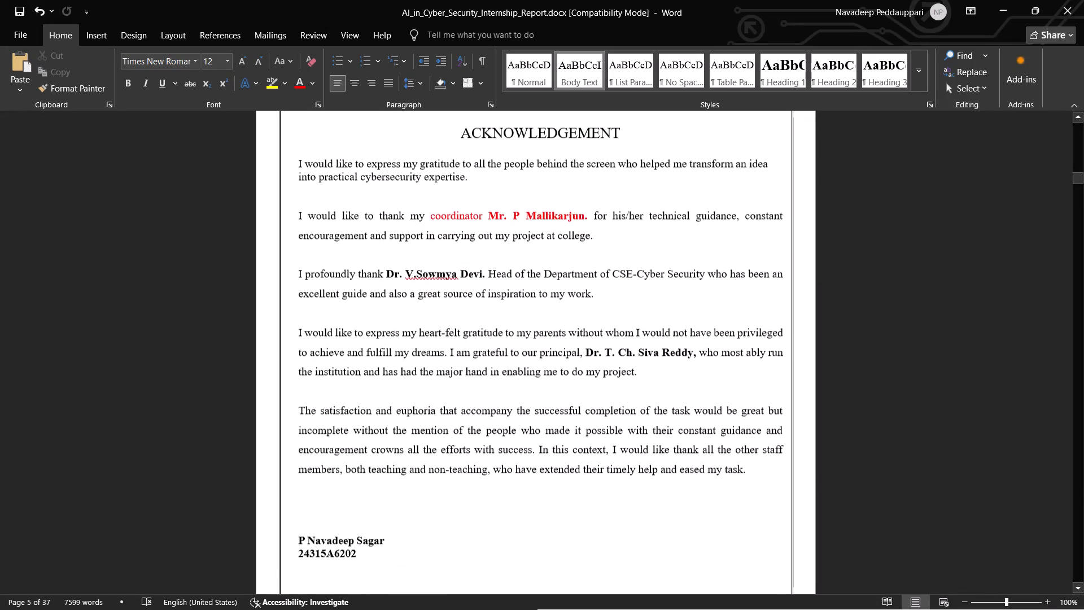
{"action": "scroll", "coordinate": [339, 267], "scroll_direction": "down", "scroll_amount": 1}
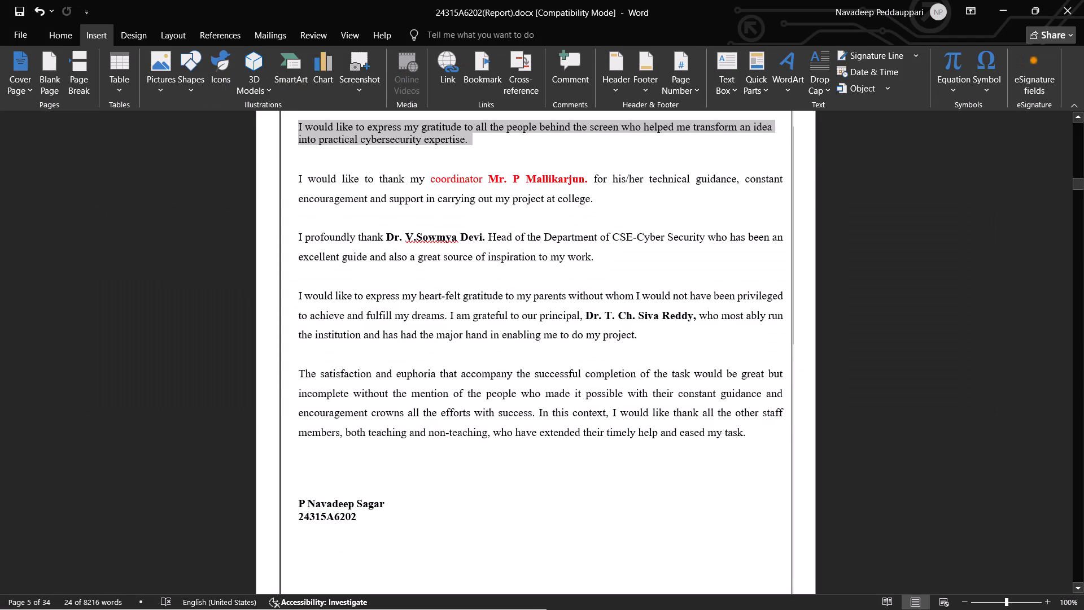
{"action": "scroll", "coordinate": [480, 194], "scroll_direction": "up", "scroll_amount": 1}
{"action": "double_click", "coordinate": [492, 194]}
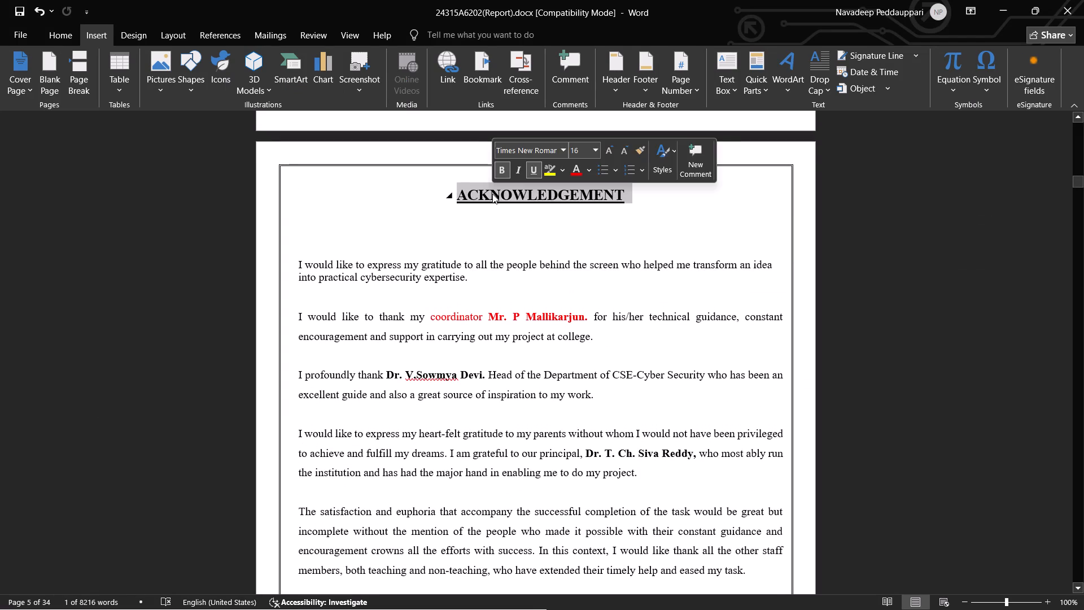
{"action": "key", "text": "ctrl+alt+c"}
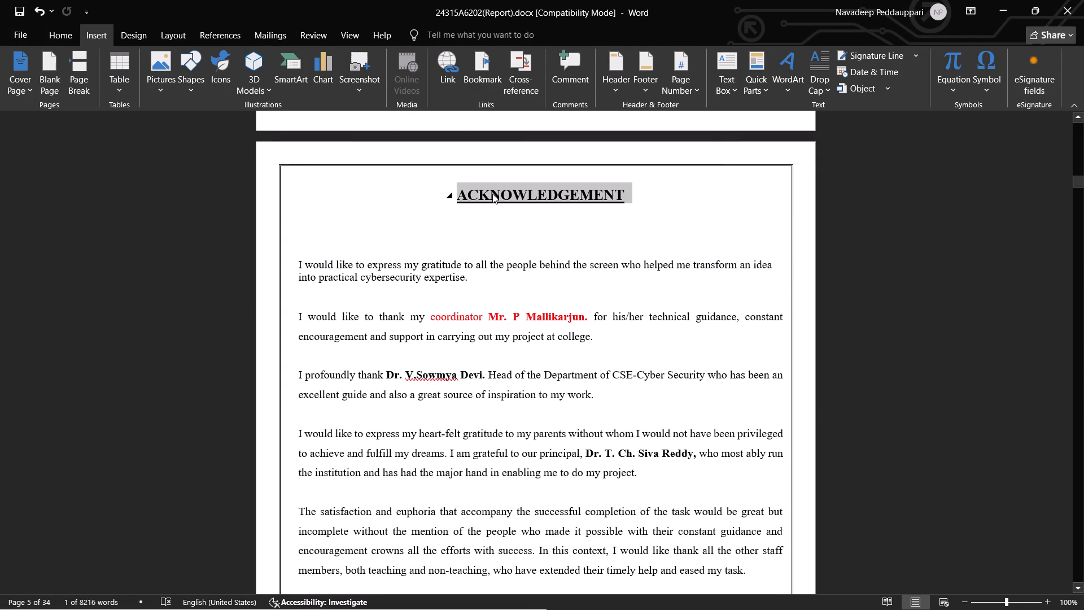
{"action": "triple_click", "coordinate": [511, 217]}
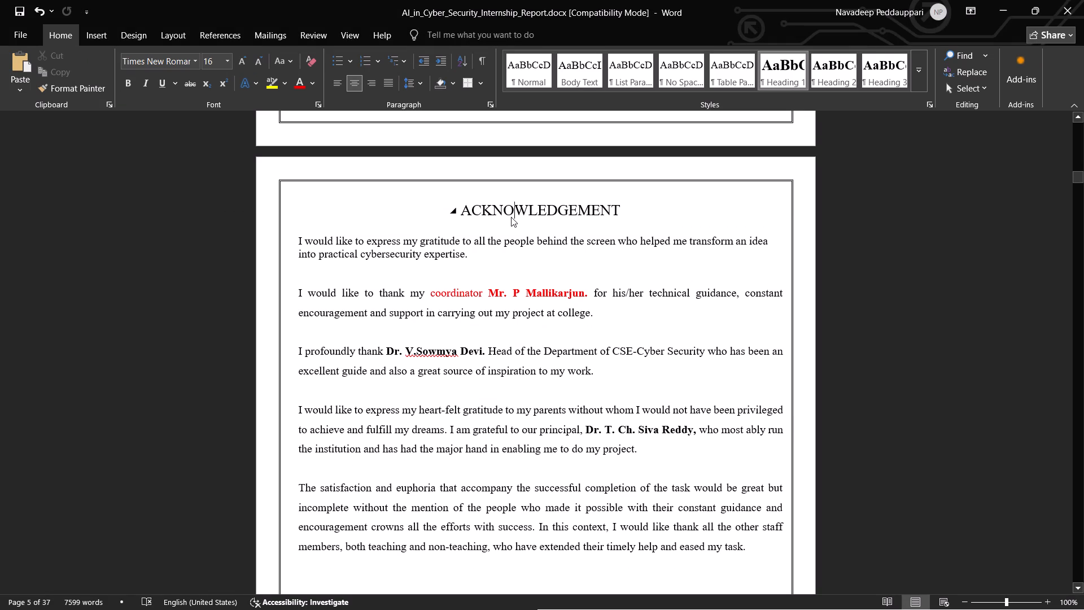
{"action": "key", "text": "ctrl+alt+v"}
{"action": "scroll", "coordinate": [527, 252], "scroll_direction": "down", "scroll_amount": 1}
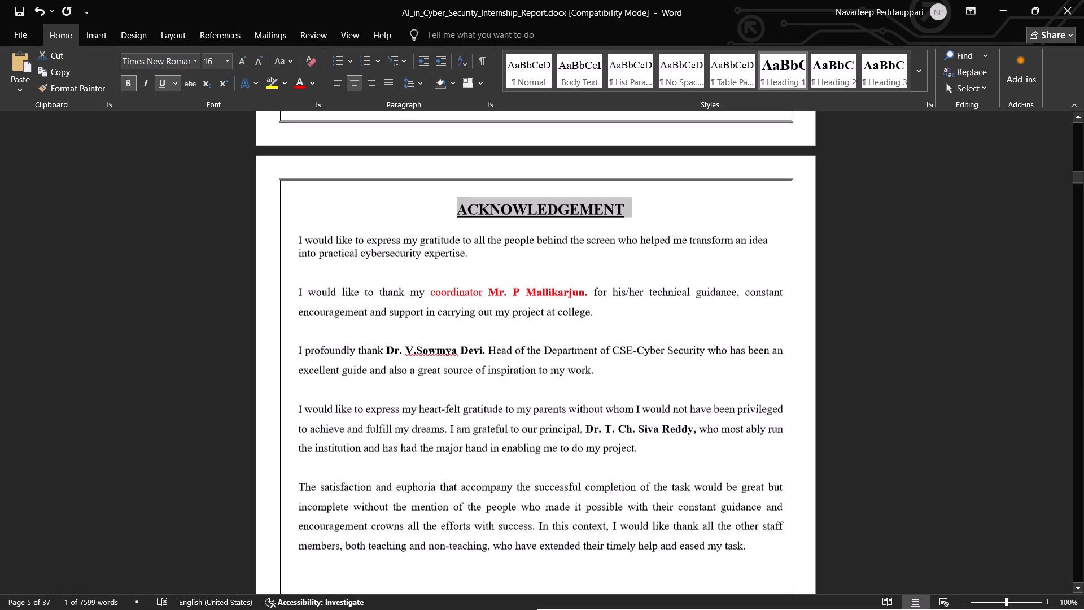
{"action": "scroll", "coordinate": [527, 252], "scroll_direction": "down", "scroll_amount": 2}
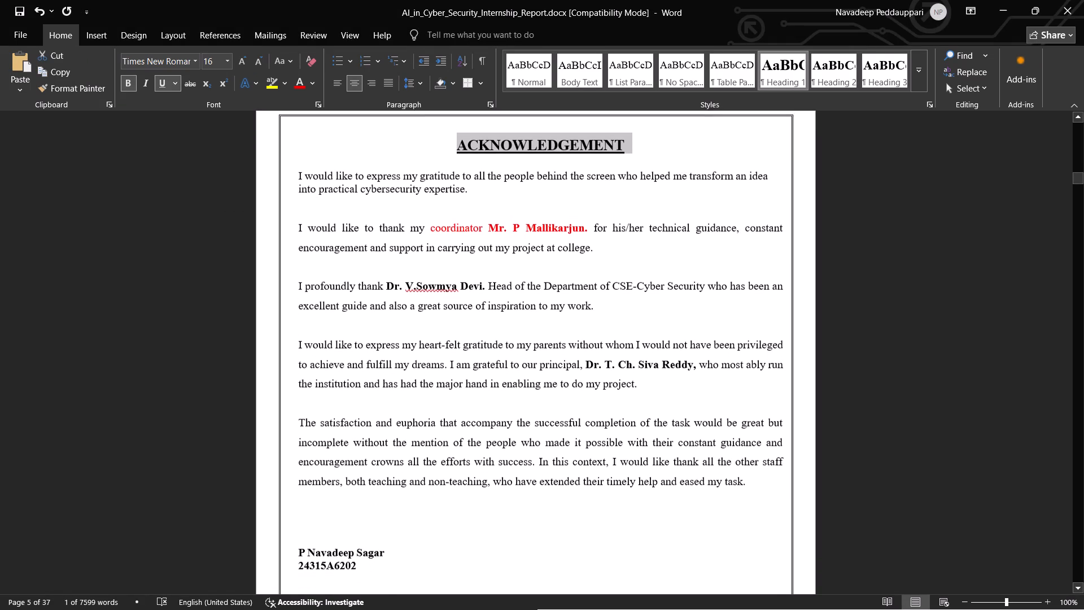
Switch to the SI-2 project report and examine the layout of its declaration and acknowledgement pages.
{"action": "scroll", "coordinate": [527, 252], "scroll_direction": "down", "scroll_amount": 1}
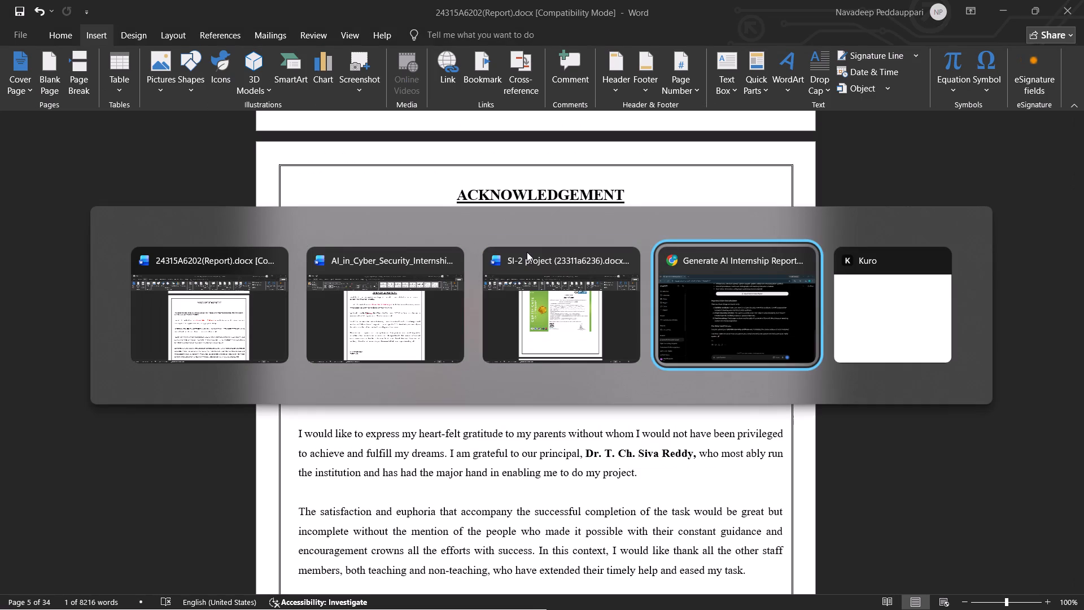
{"action": "scroll", "coordinate": [527, 252], "scroll_direction": "down", "scroll_amount": 6}
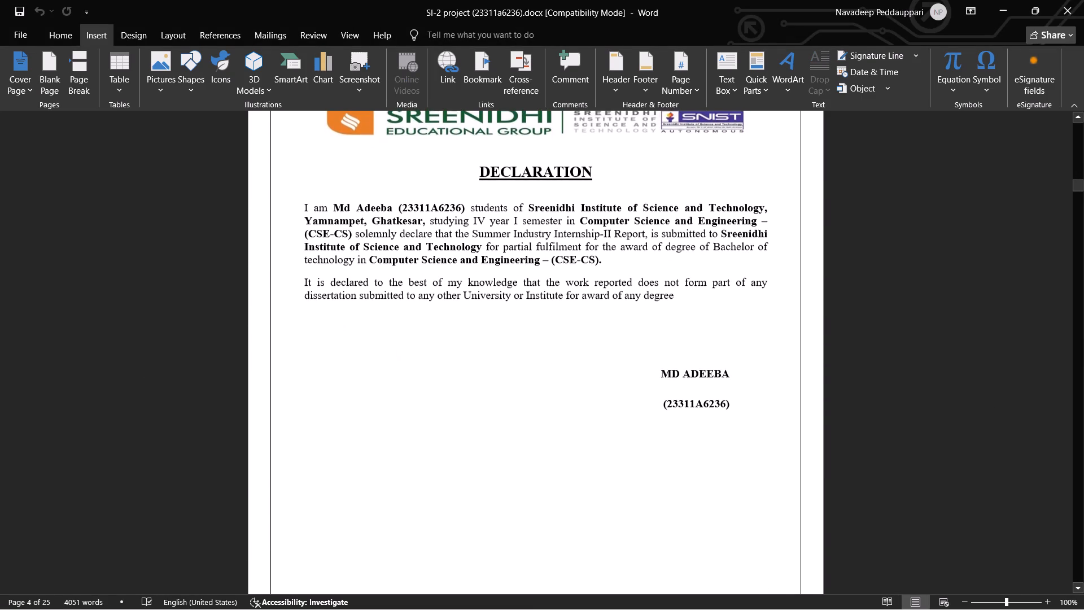
{"action": "scroll", "coordinate": [527, 252], "scroll_direction": "down", "scroll_amount": 2}
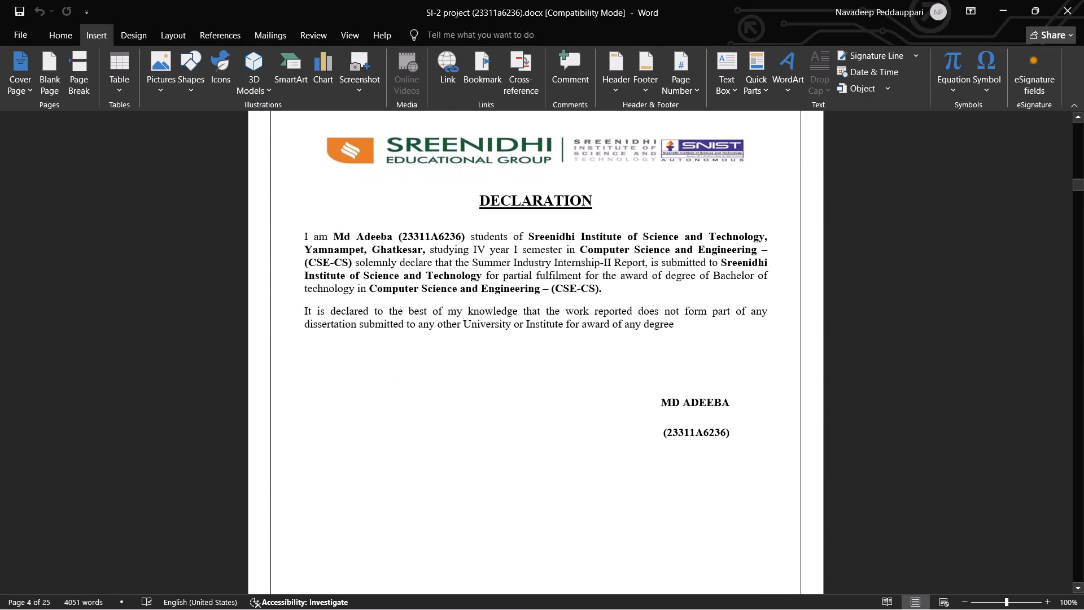
{"action": "scroll", "coordinate": [527, 252], "scroll_direction": "down", "scroll_amount": 8}
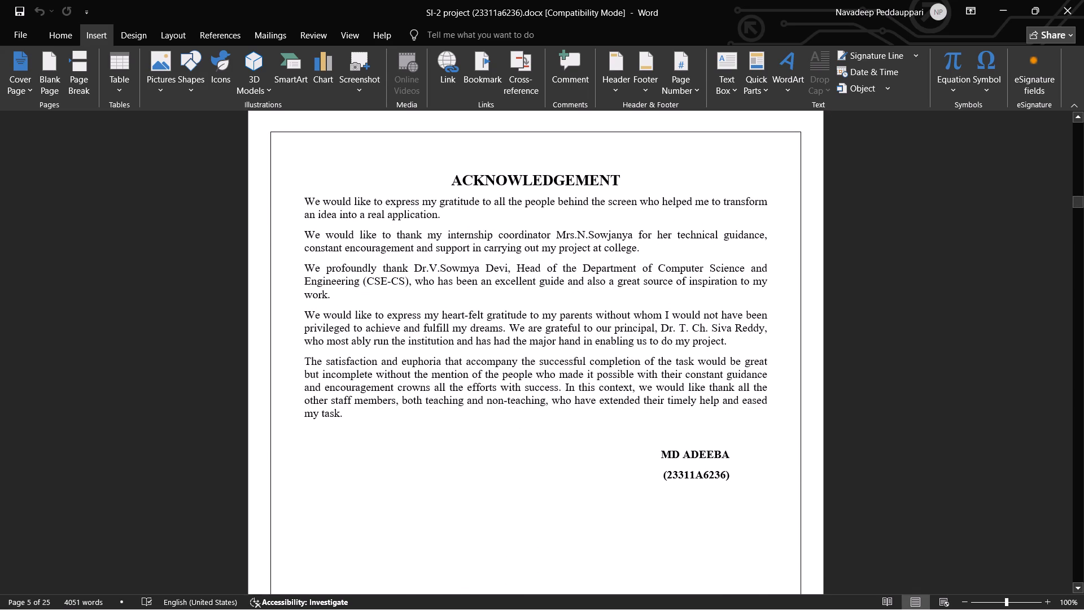
{"action": "scroll", "coordinate": [527, 252], "scroll_direction": "down", "scroll_amount": 1}
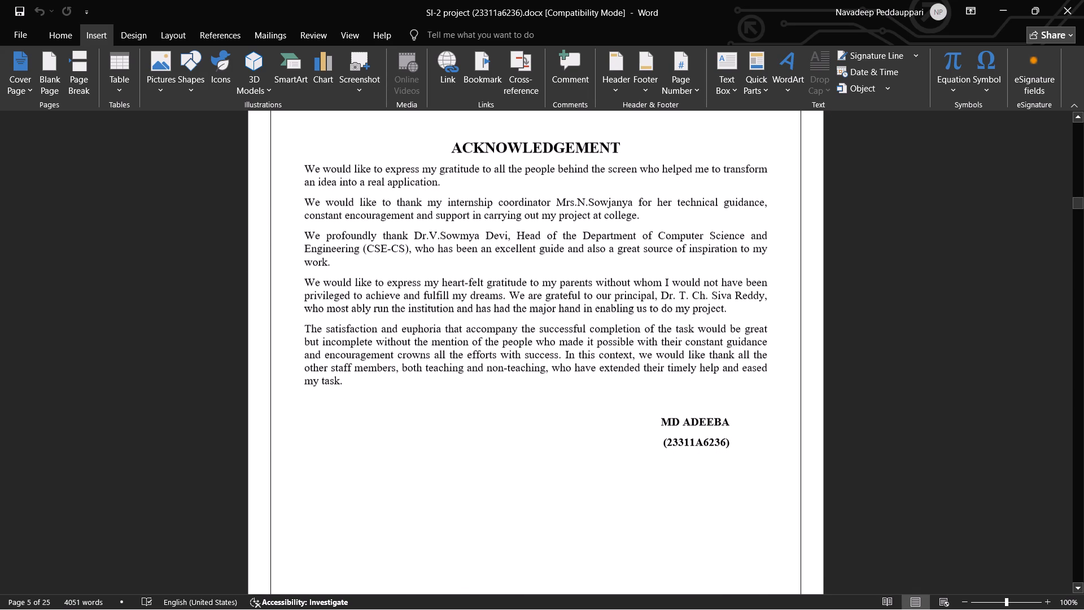
{"action": "scroll", "coordinate": [527, 252], "scroll_direction": "down", "scroll_amount": 6}
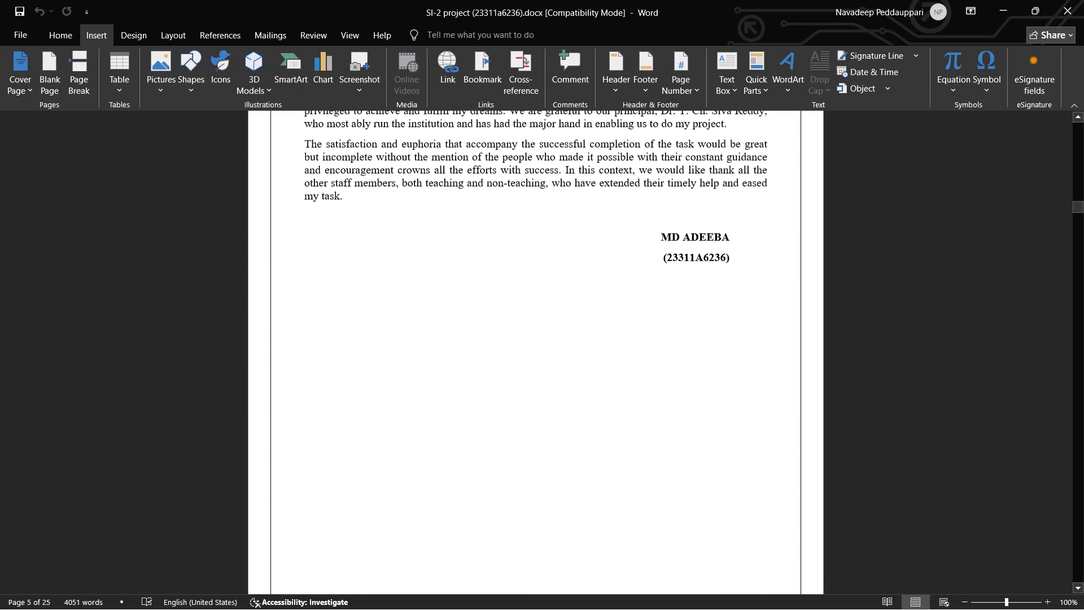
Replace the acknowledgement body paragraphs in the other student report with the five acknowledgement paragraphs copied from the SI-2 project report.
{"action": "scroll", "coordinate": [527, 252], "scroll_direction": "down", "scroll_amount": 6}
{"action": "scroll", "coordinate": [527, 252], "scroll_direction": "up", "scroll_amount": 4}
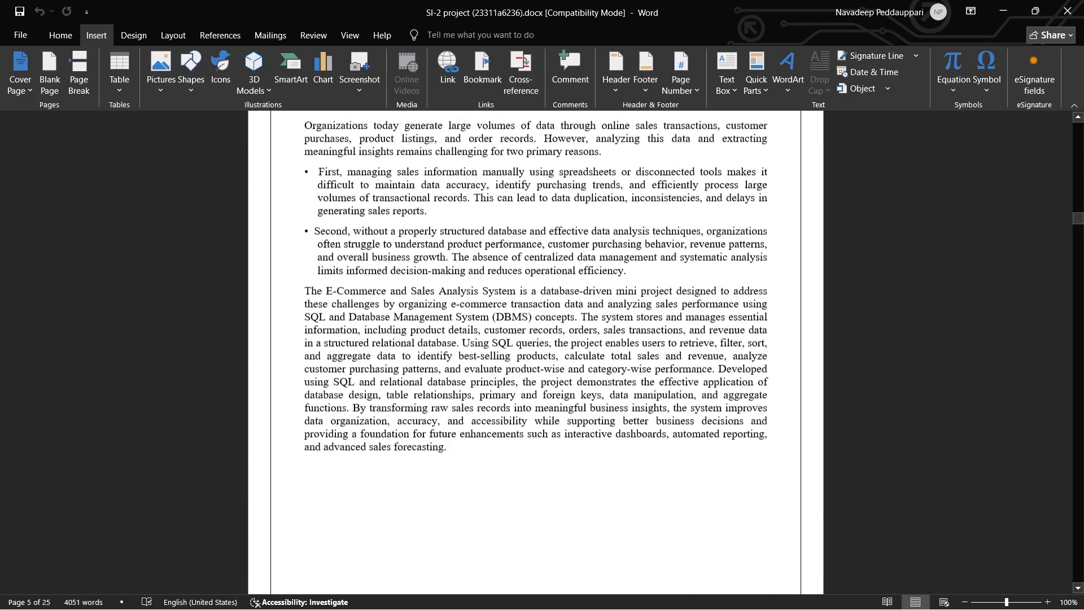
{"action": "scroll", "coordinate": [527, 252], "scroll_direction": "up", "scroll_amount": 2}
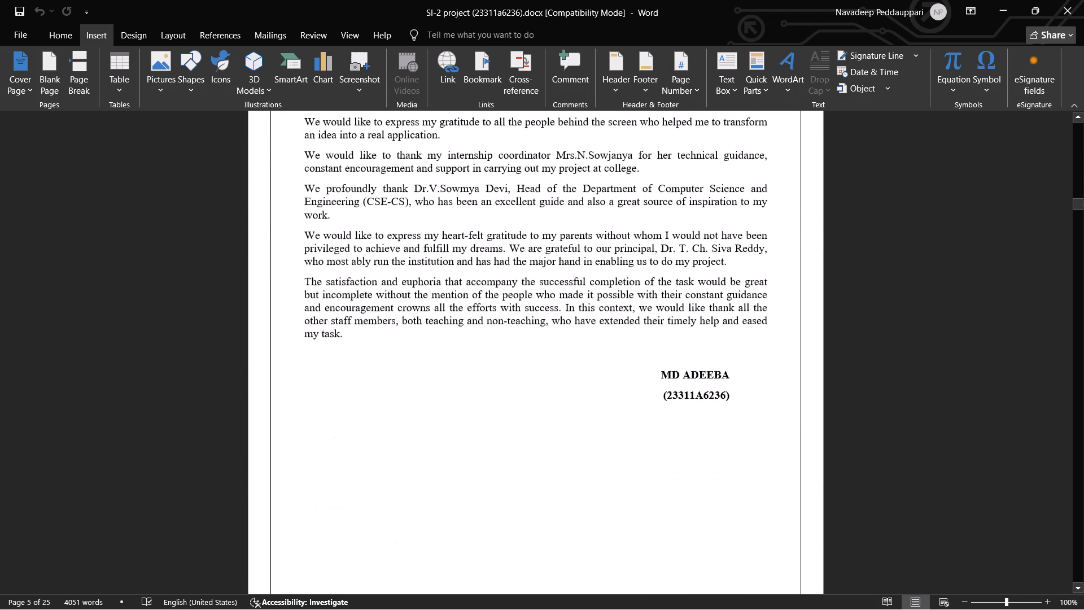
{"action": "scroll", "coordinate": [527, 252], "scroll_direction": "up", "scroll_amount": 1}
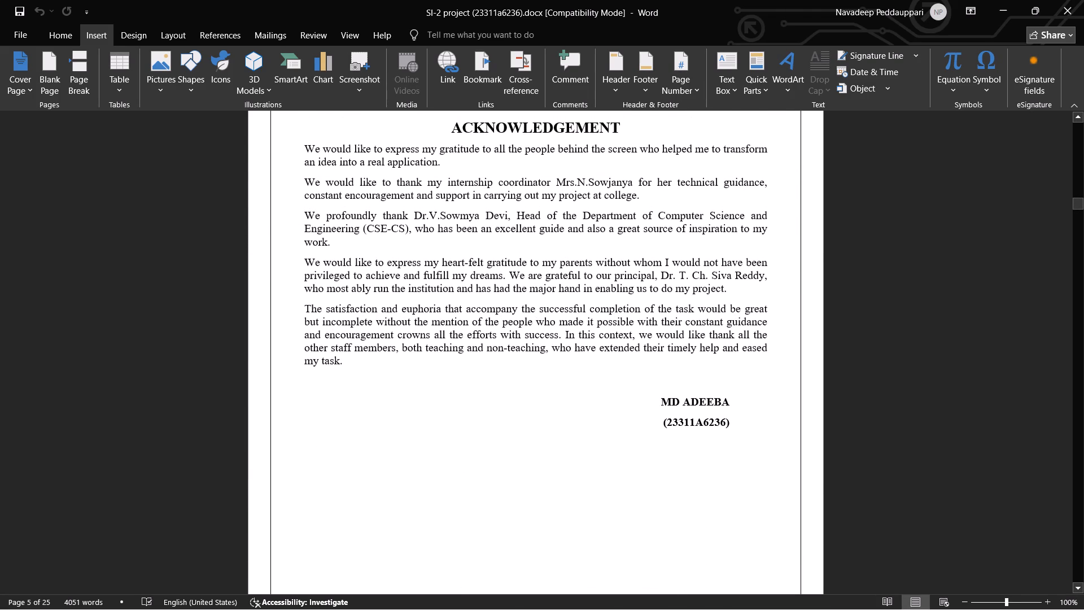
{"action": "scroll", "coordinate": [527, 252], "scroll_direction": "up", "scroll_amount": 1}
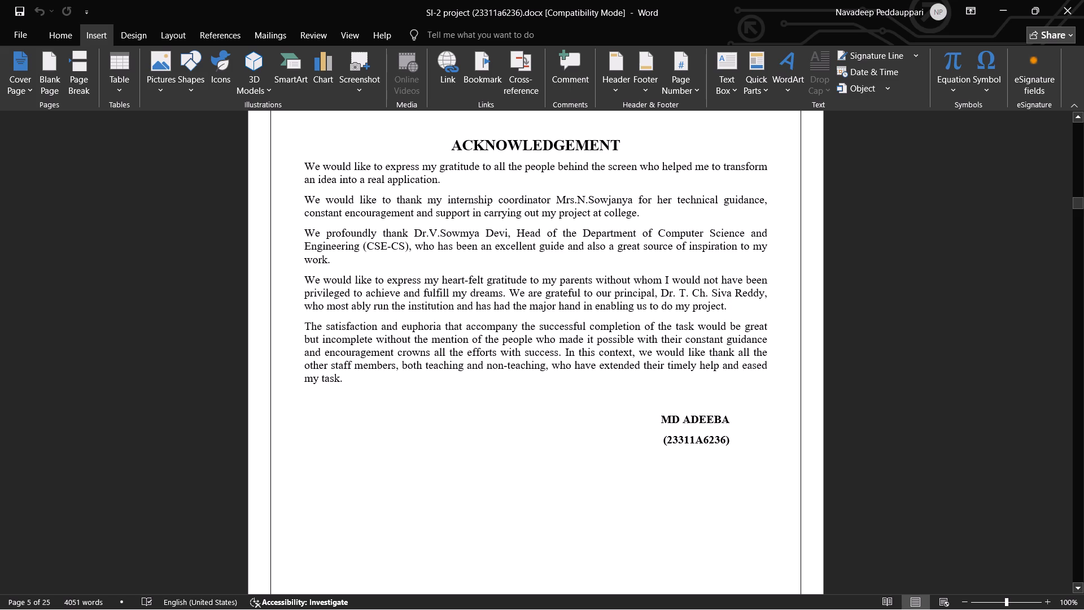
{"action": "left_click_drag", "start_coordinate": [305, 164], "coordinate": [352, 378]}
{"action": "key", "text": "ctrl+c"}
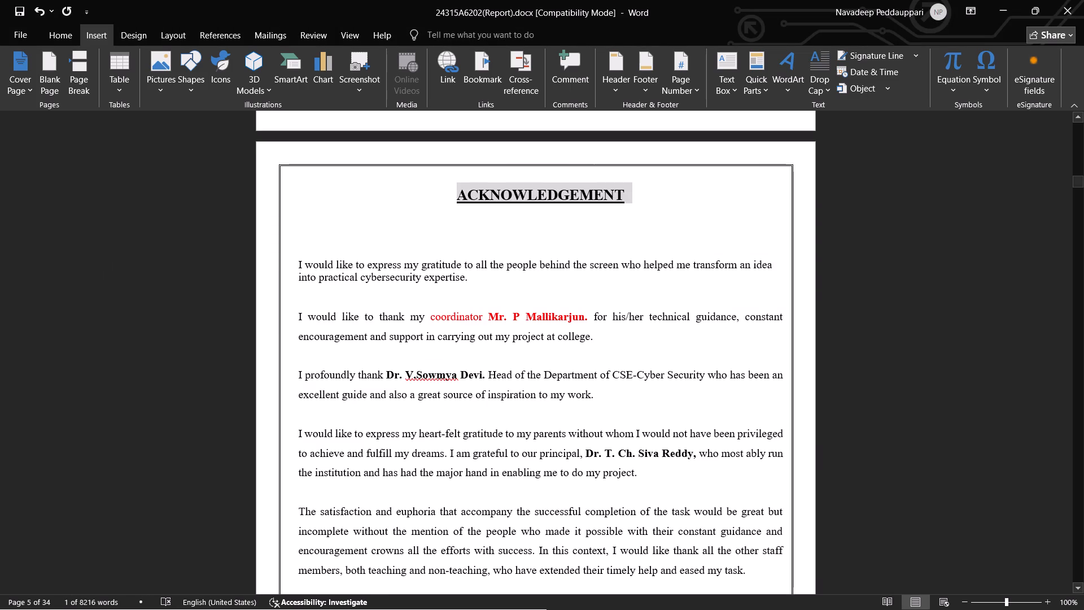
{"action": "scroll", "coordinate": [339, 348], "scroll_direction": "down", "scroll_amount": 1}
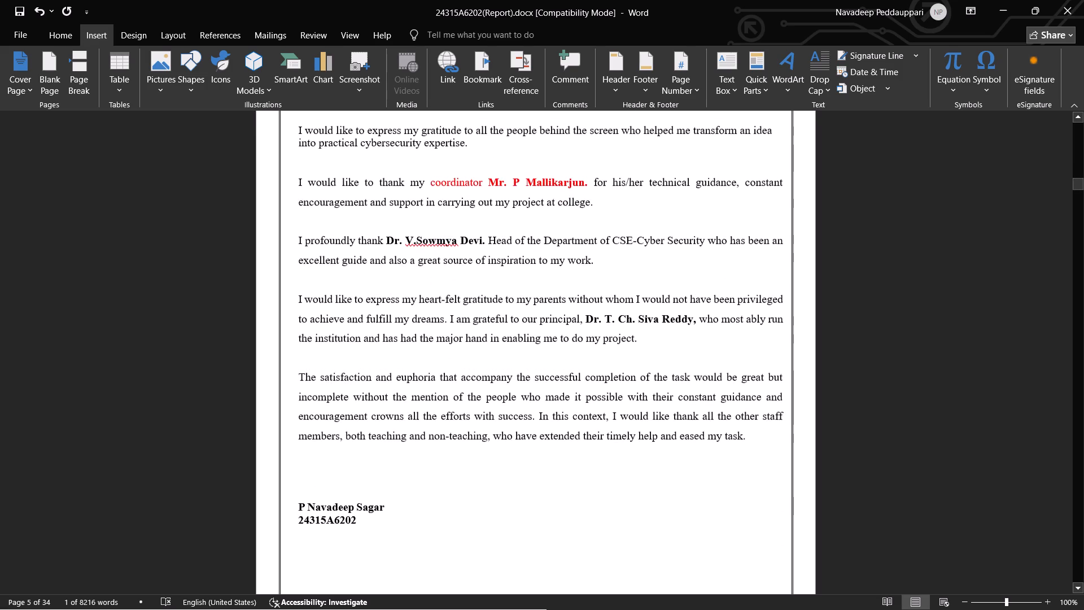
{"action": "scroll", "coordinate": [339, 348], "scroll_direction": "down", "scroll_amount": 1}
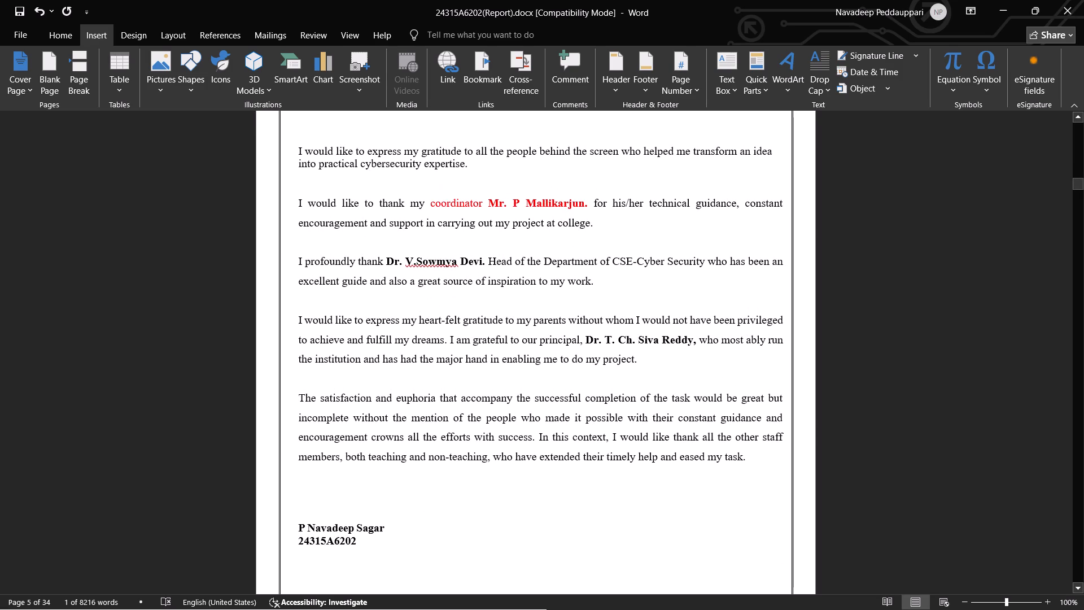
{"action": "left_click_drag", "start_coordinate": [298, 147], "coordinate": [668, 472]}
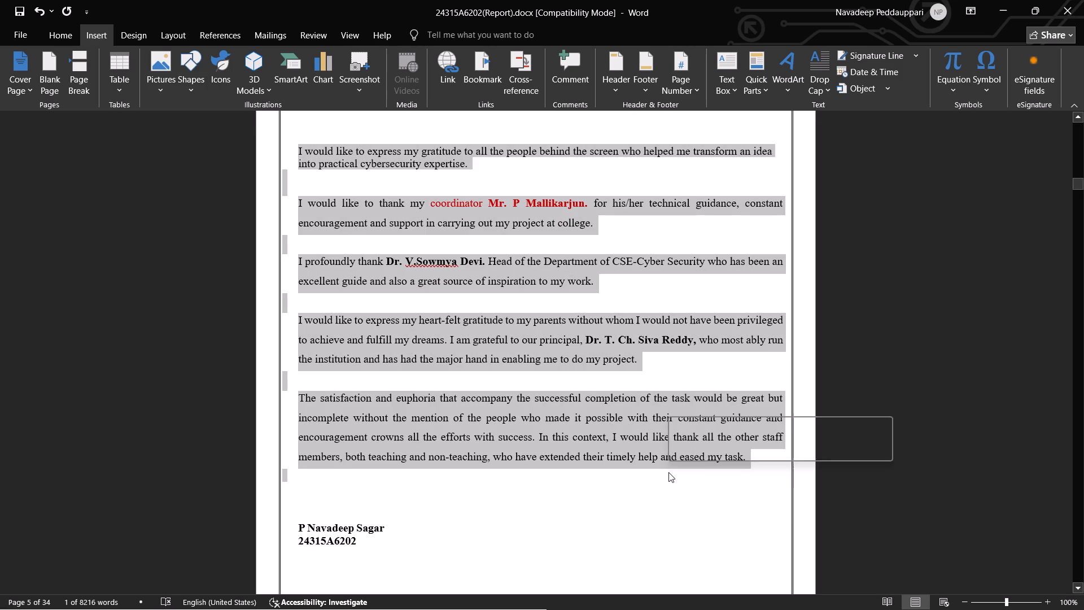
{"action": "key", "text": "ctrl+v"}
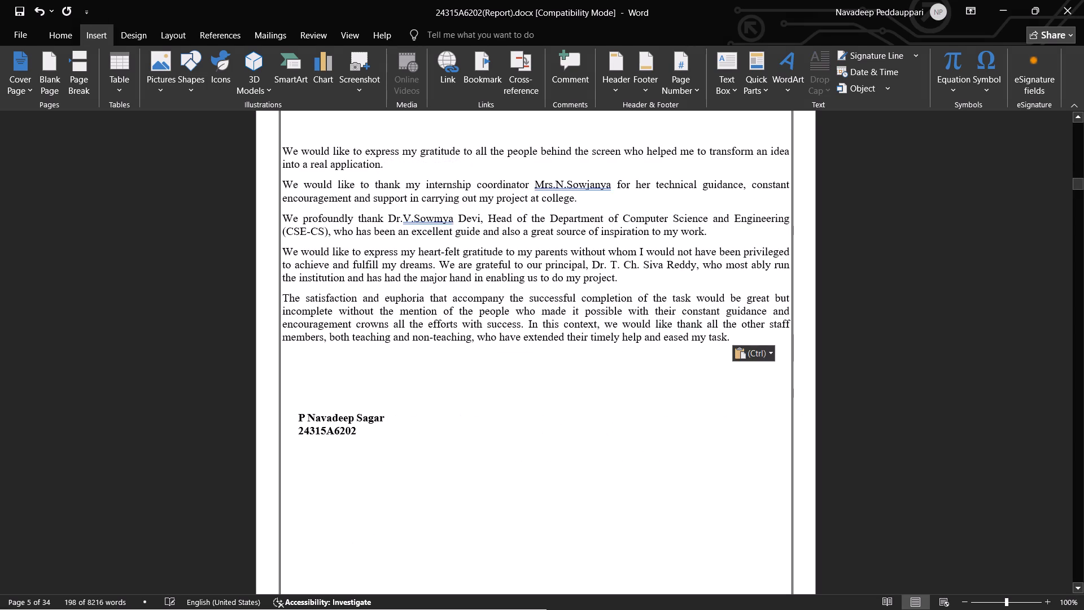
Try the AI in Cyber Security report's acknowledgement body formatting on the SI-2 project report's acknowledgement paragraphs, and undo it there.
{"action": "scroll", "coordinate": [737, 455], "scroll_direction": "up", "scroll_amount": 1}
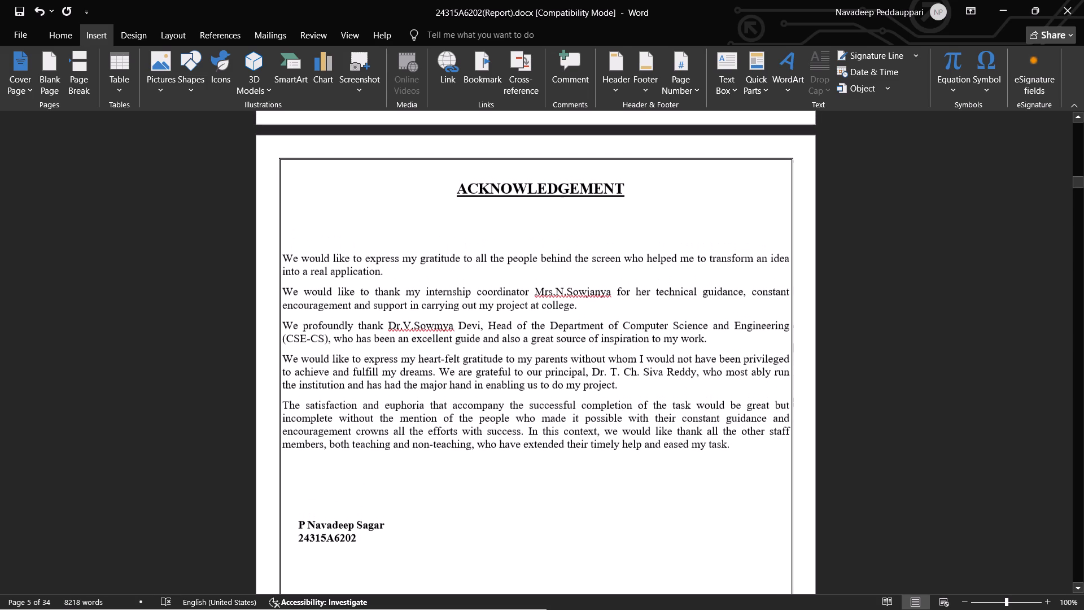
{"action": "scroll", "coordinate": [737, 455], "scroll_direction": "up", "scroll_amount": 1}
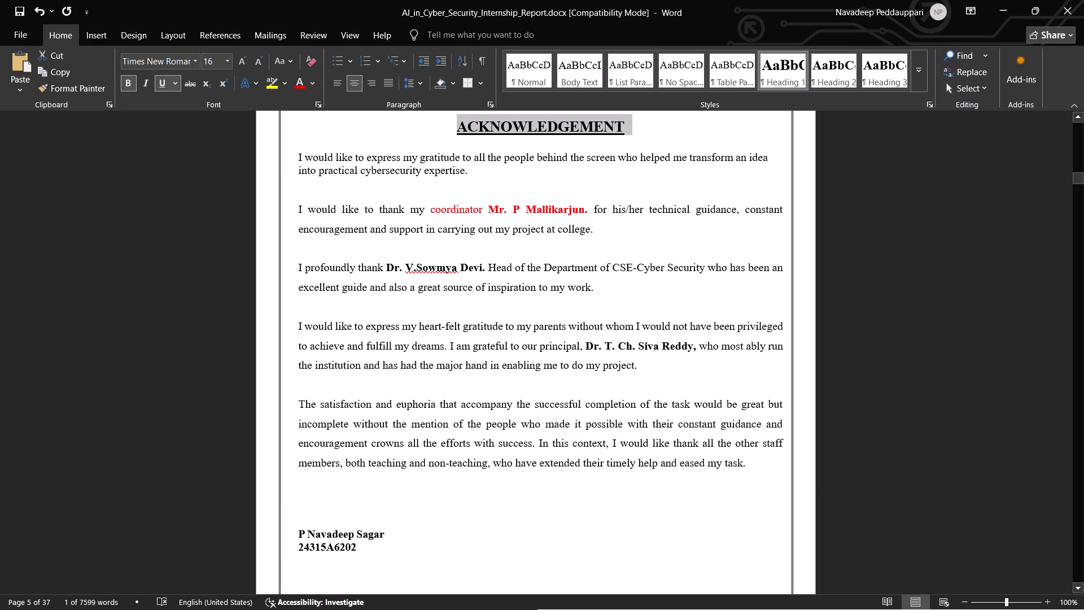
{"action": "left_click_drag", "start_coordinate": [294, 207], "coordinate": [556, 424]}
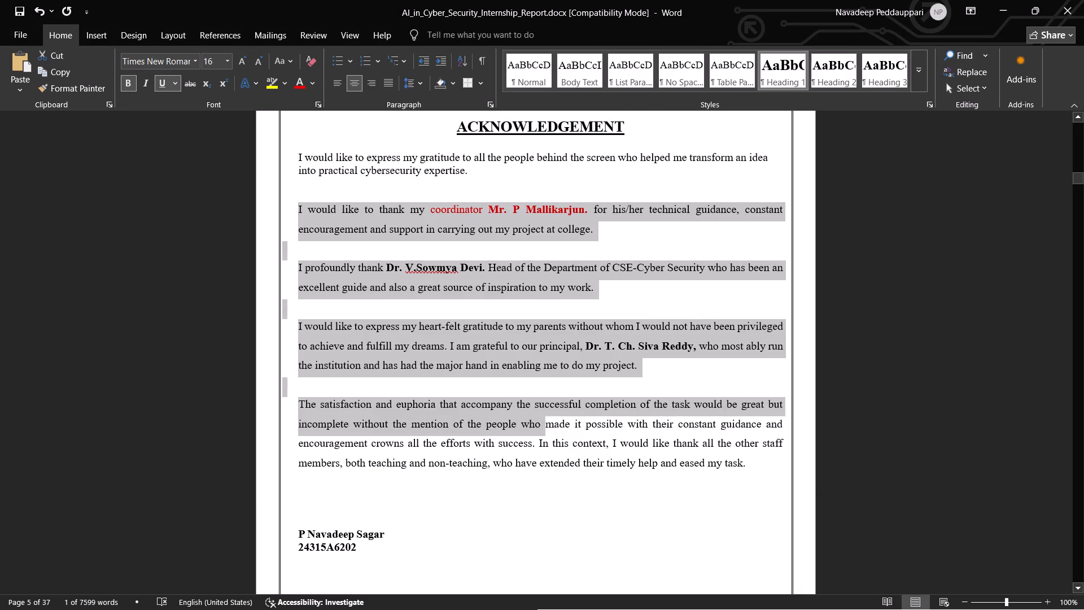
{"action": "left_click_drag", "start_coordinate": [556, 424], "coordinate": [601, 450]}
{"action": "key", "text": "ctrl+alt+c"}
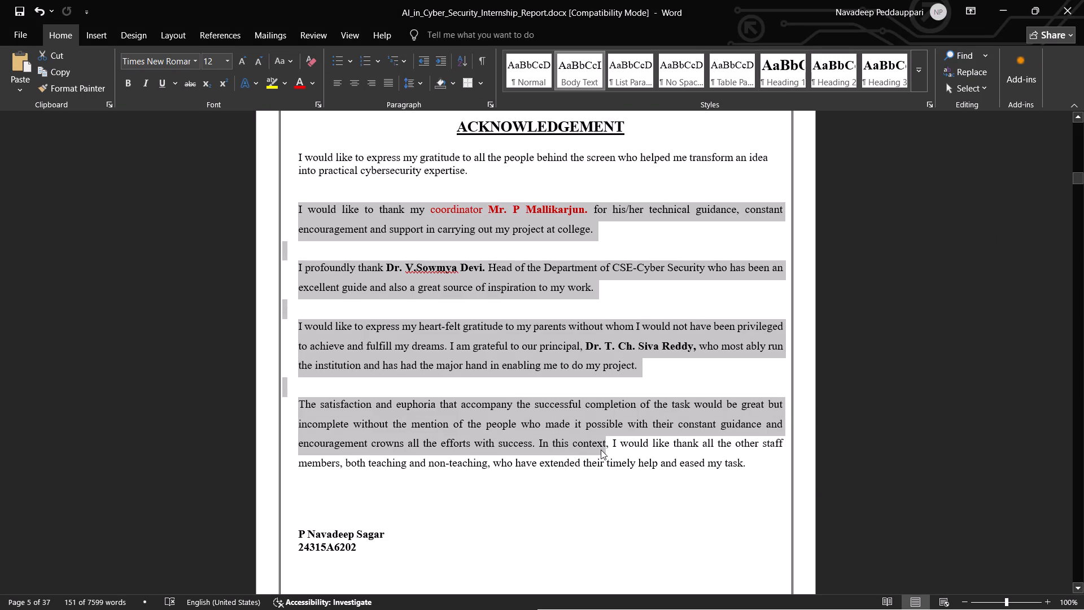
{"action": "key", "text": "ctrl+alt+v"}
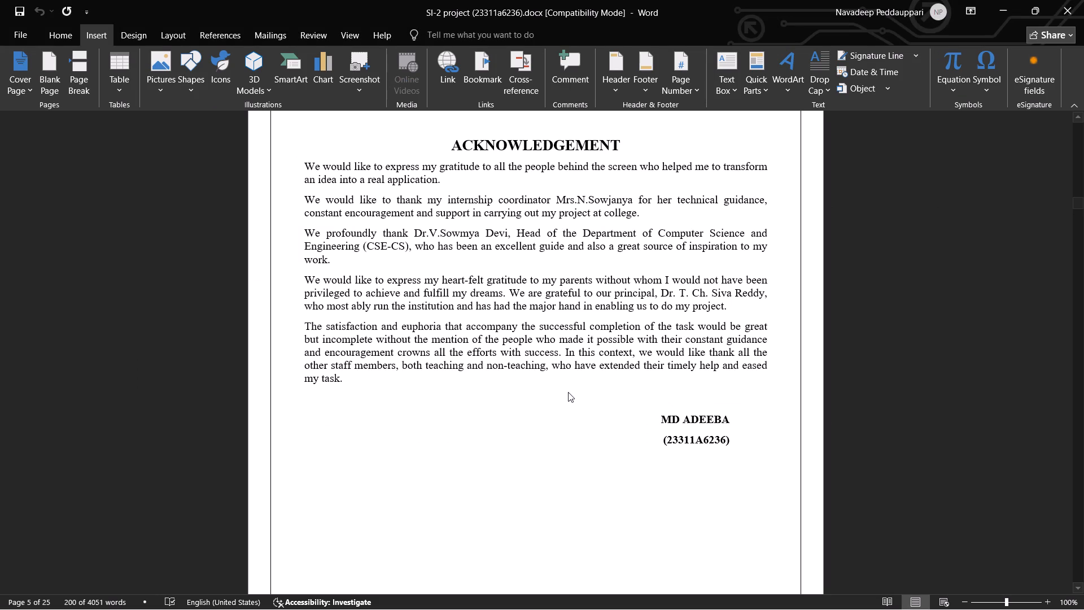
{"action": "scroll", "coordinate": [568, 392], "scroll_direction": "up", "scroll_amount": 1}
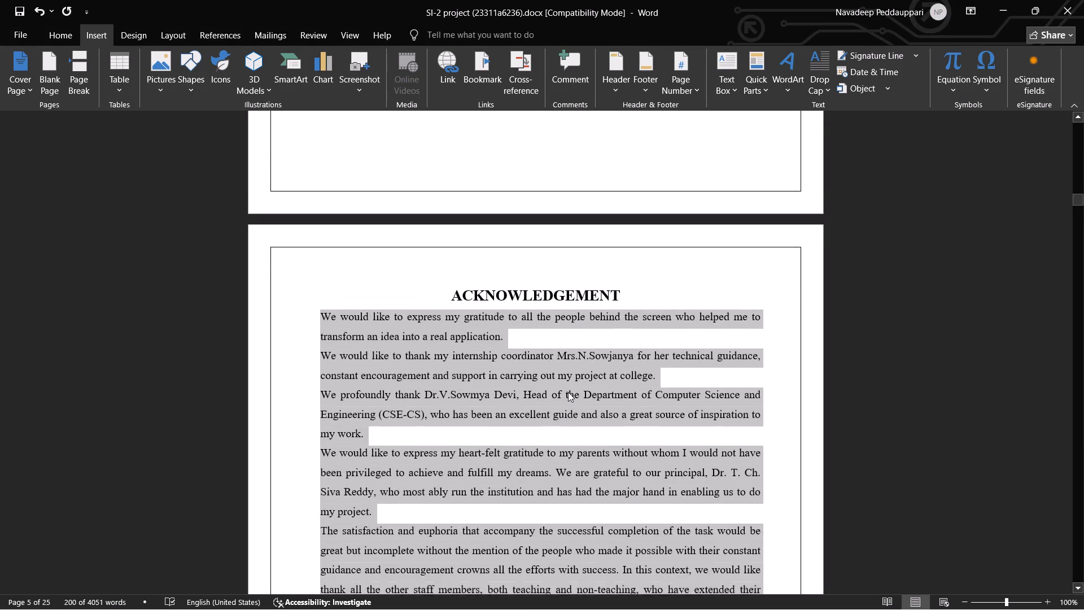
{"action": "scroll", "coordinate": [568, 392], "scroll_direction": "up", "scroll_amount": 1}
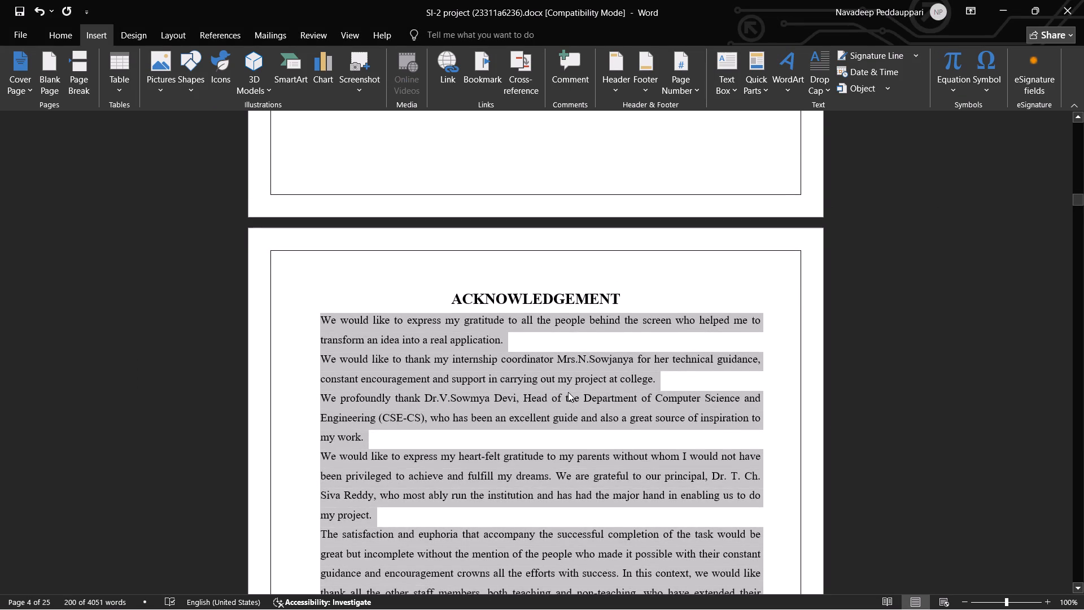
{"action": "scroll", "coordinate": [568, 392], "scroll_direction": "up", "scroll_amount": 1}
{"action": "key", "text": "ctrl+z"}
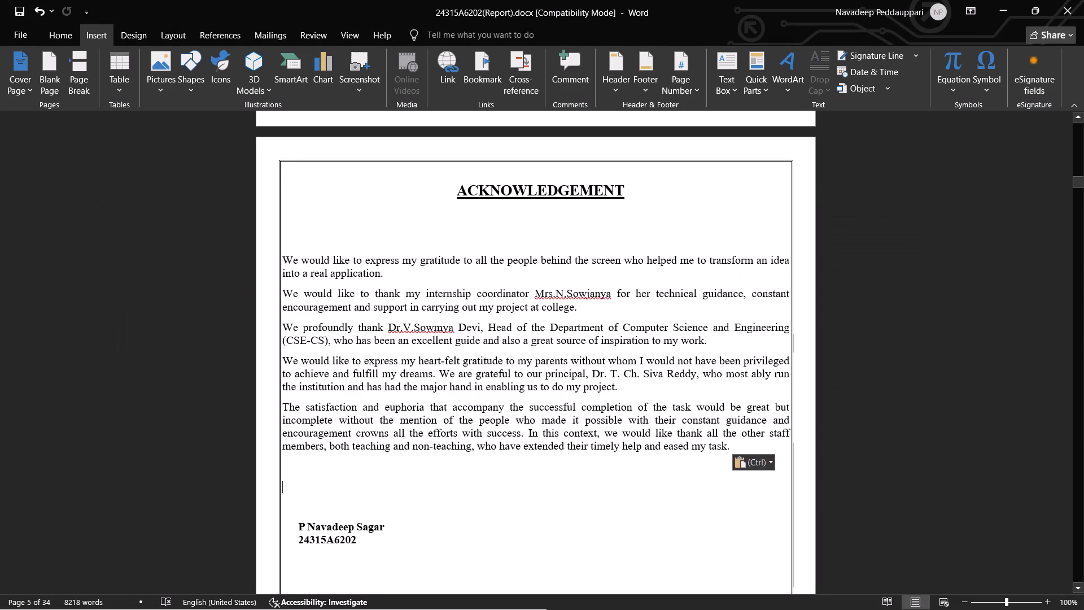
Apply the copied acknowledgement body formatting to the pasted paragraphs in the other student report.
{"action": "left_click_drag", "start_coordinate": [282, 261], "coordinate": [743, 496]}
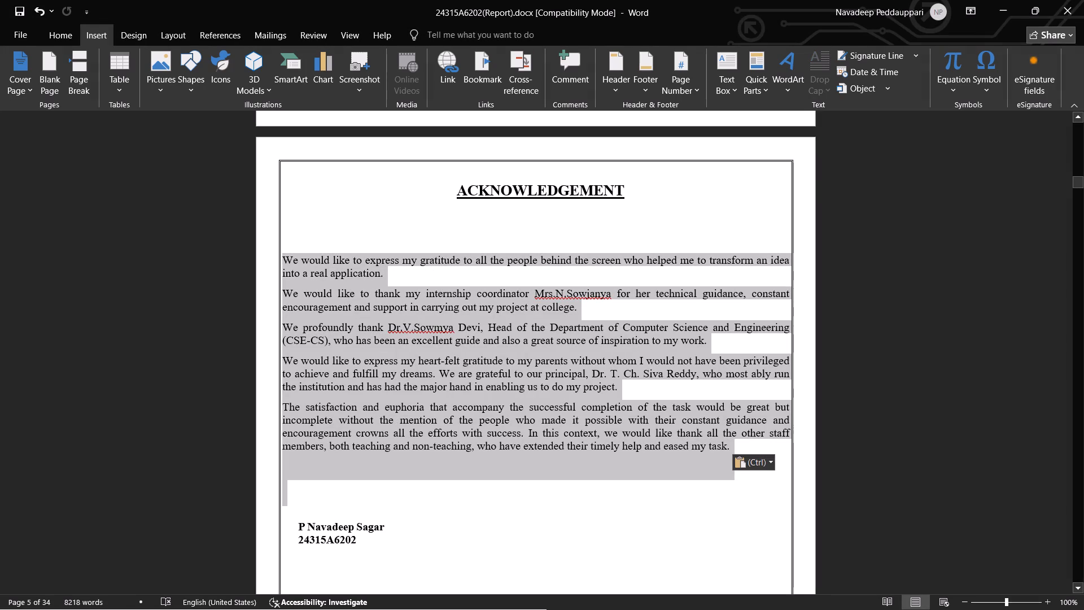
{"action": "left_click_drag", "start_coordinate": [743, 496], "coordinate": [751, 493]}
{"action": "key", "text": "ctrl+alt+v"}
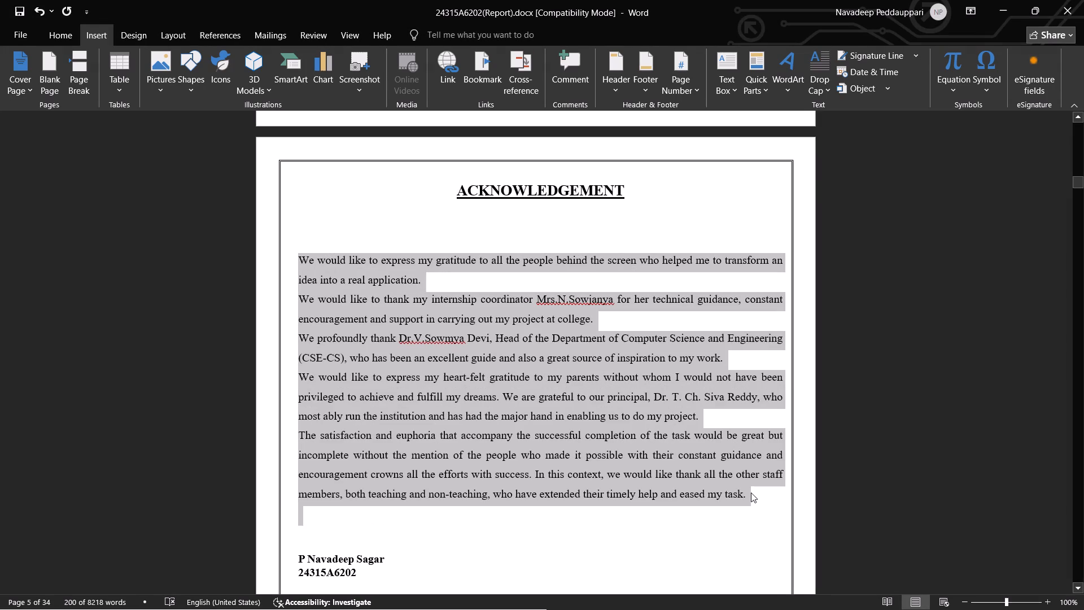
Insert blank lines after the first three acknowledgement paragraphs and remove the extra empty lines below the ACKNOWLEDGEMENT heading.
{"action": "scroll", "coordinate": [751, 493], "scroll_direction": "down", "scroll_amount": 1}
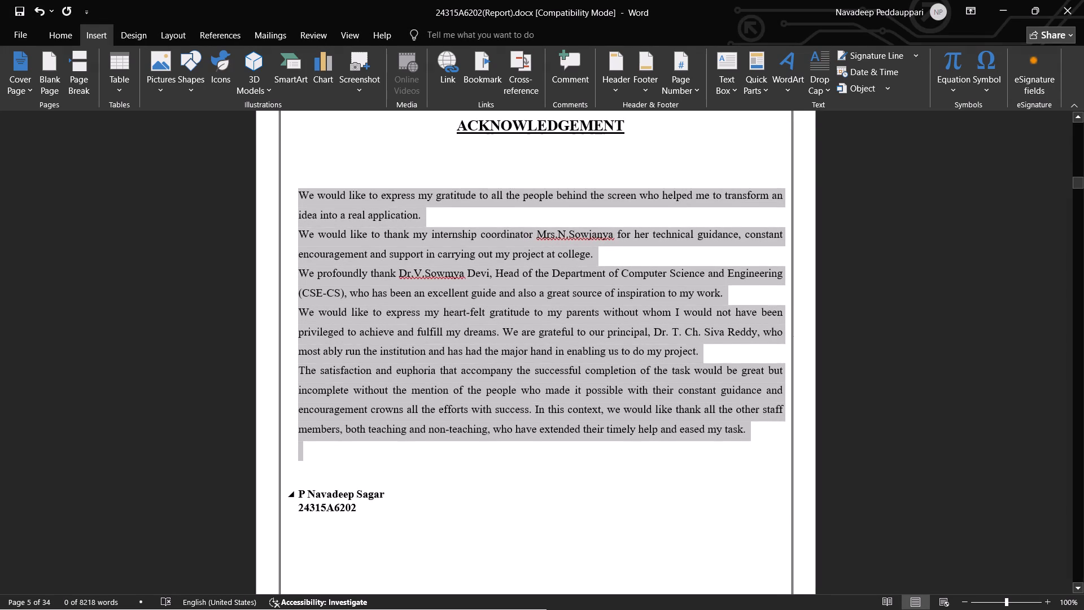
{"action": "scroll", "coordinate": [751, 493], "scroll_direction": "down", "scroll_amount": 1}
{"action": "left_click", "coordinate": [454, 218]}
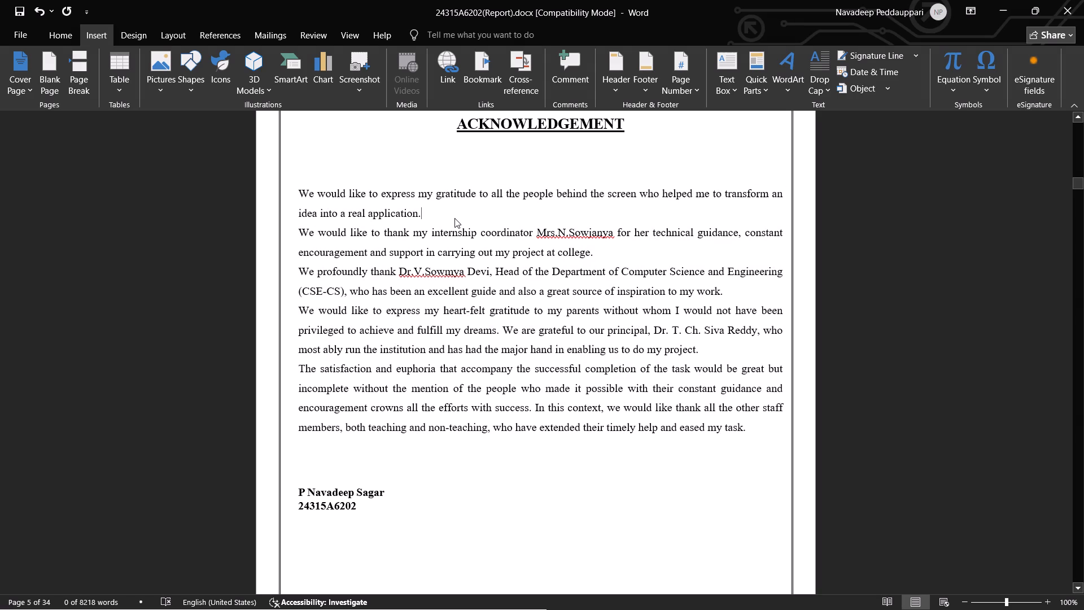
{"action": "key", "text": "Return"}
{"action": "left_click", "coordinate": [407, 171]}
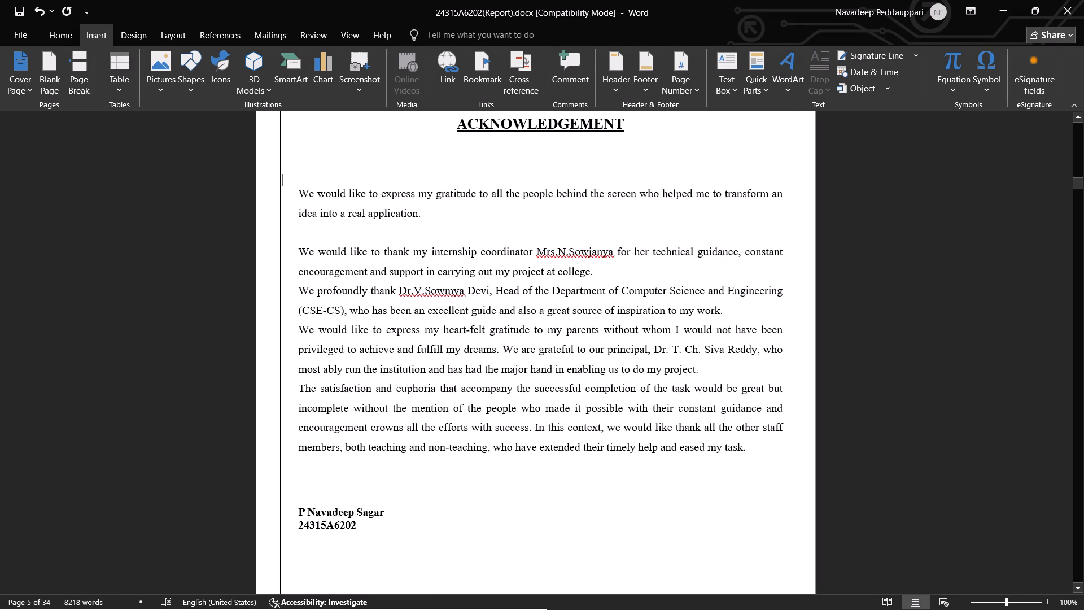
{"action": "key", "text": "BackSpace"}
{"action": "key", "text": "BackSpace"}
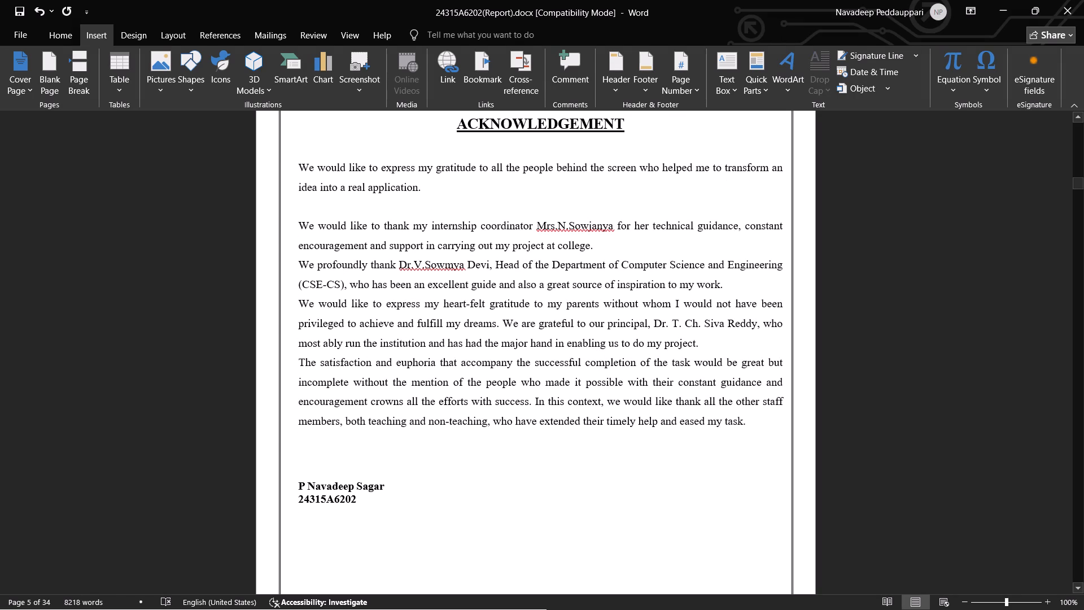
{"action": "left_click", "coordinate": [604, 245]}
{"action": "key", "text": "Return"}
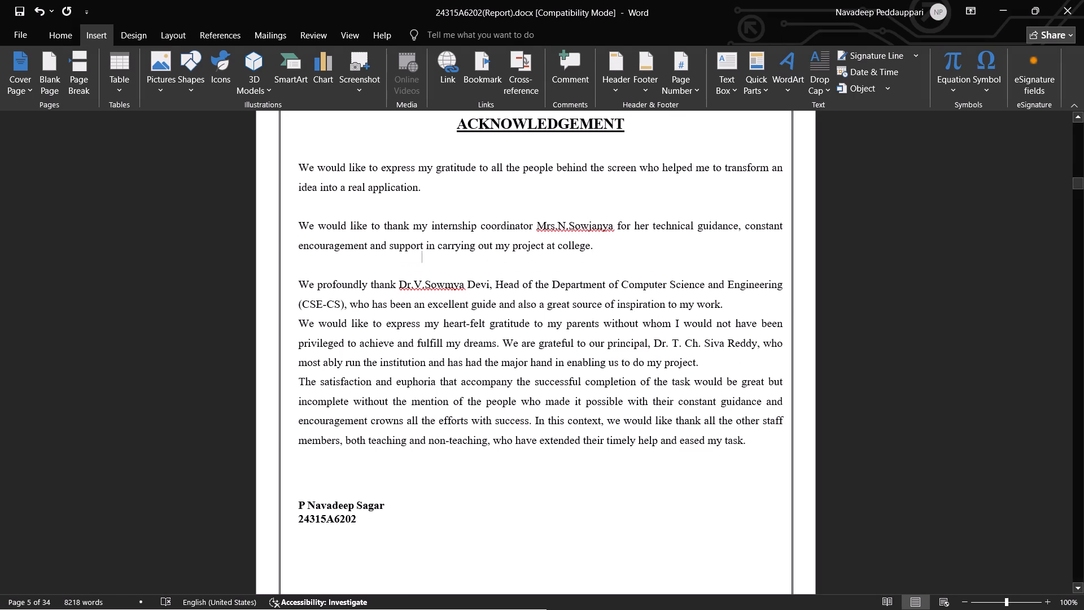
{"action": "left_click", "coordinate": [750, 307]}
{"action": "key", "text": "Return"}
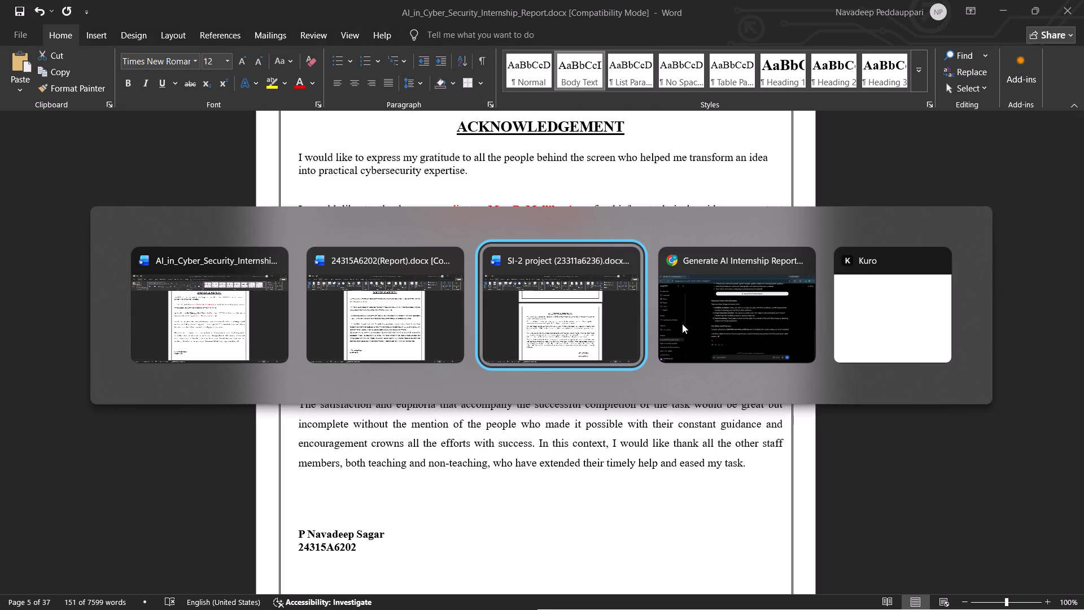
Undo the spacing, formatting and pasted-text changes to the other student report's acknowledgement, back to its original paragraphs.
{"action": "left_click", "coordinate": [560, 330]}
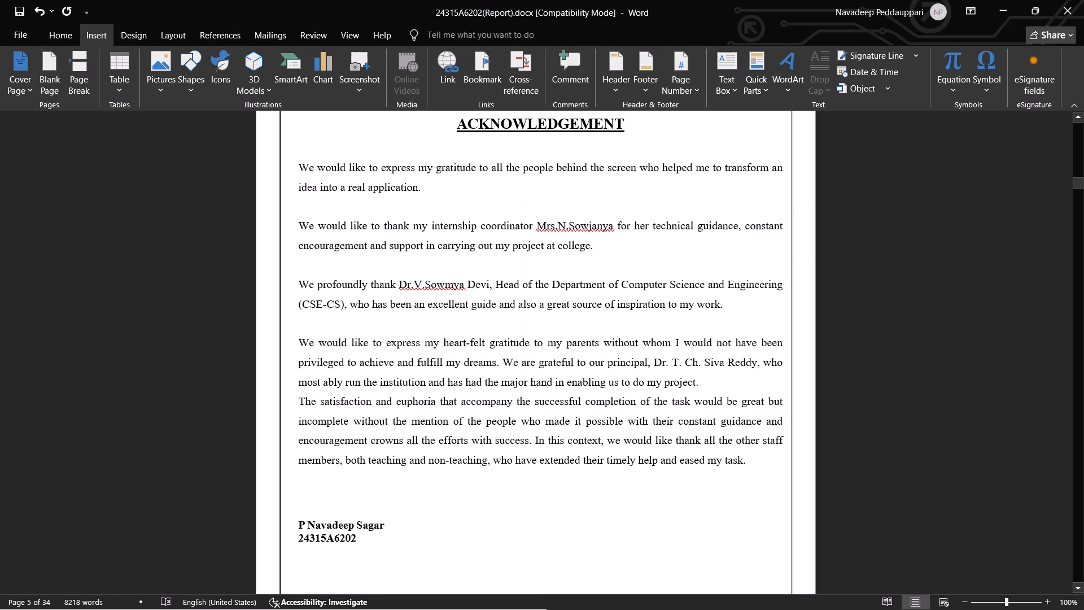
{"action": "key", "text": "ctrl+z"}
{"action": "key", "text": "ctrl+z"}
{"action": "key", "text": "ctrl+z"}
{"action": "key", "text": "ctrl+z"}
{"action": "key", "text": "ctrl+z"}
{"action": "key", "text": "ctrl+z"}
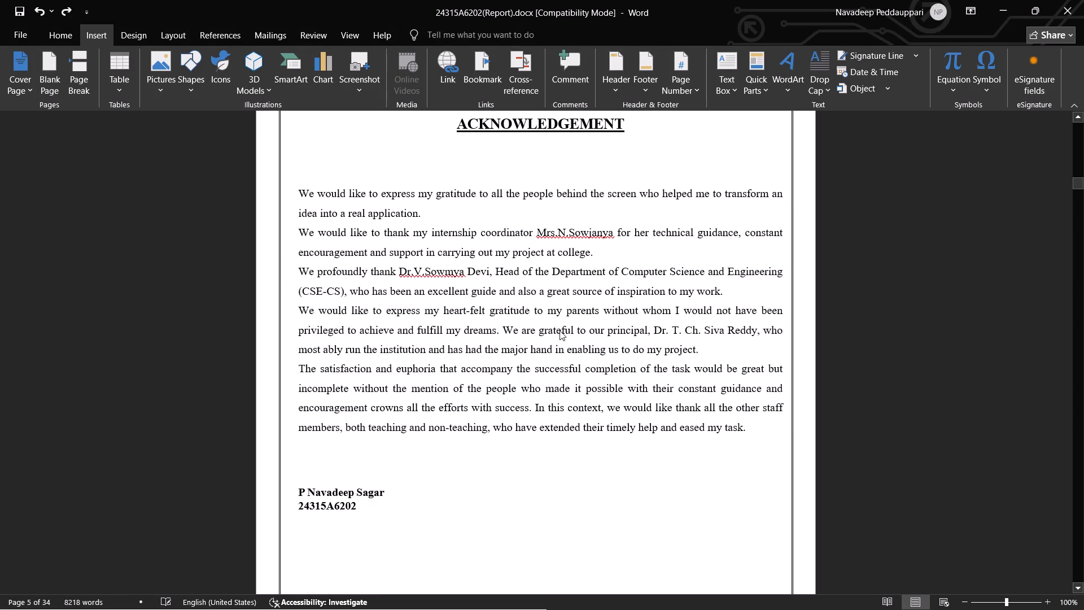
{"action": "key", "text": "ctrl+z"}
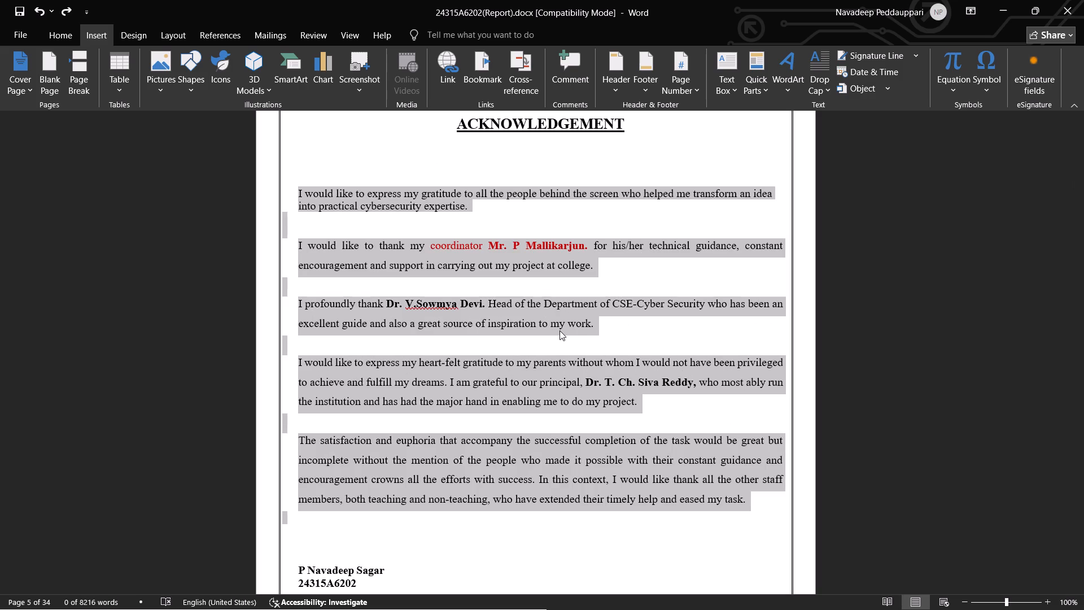
Replace the AI in Cyber Security report's acknowledgement paragraphs with the full set copied from the SI-2 project report's acknowledgement.
{"action": "left_click", "coordinate": [577, 342]}
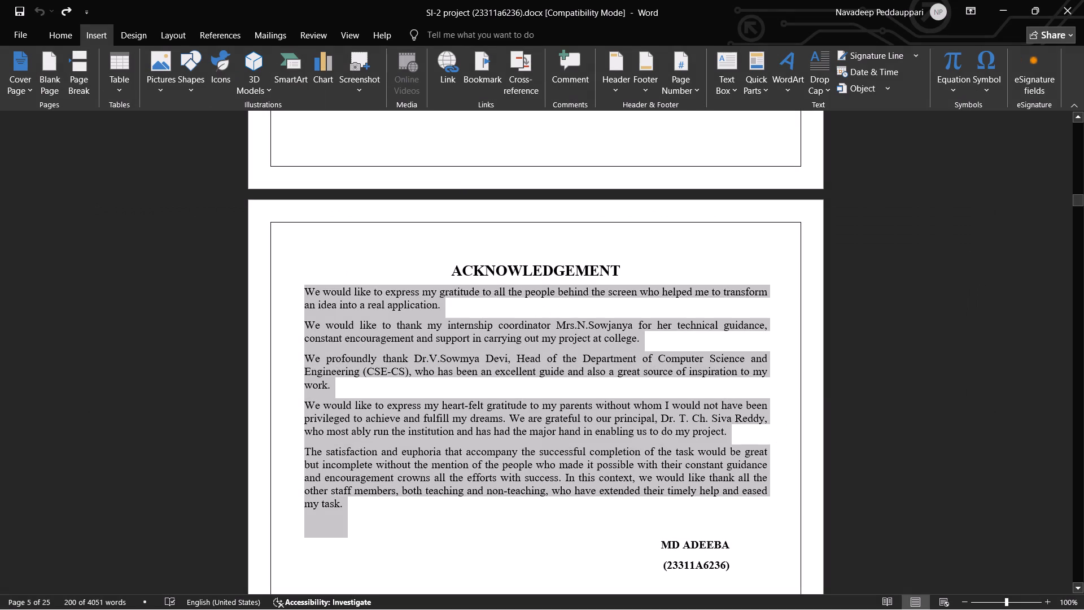
{"action": "scroll", "coordinate": [418, 332], "scroll_direction": "down", "scroll_amount": 1}
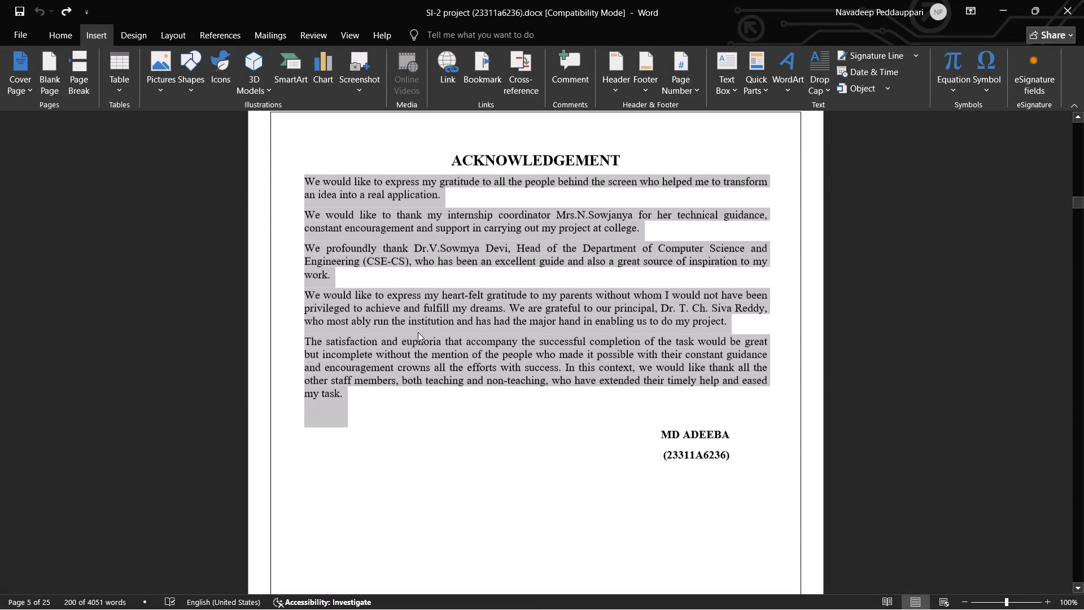
{"action": "scroll", "coordinate": [418, 332], "scroll_direction": "down", "scroll_amount": 1}
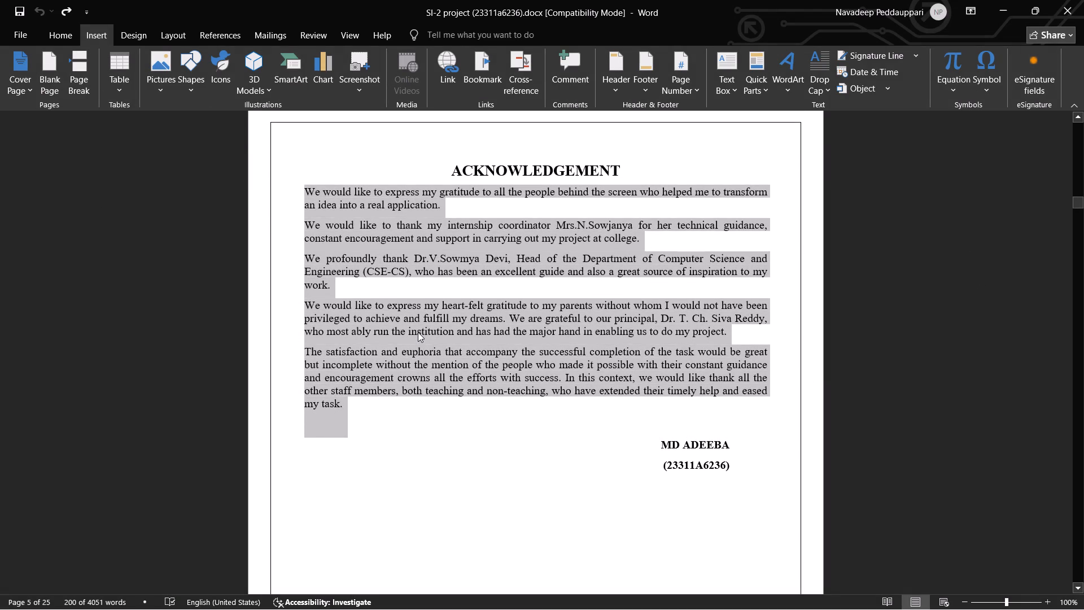
{"action": "key", "text": "ctrl+c"}
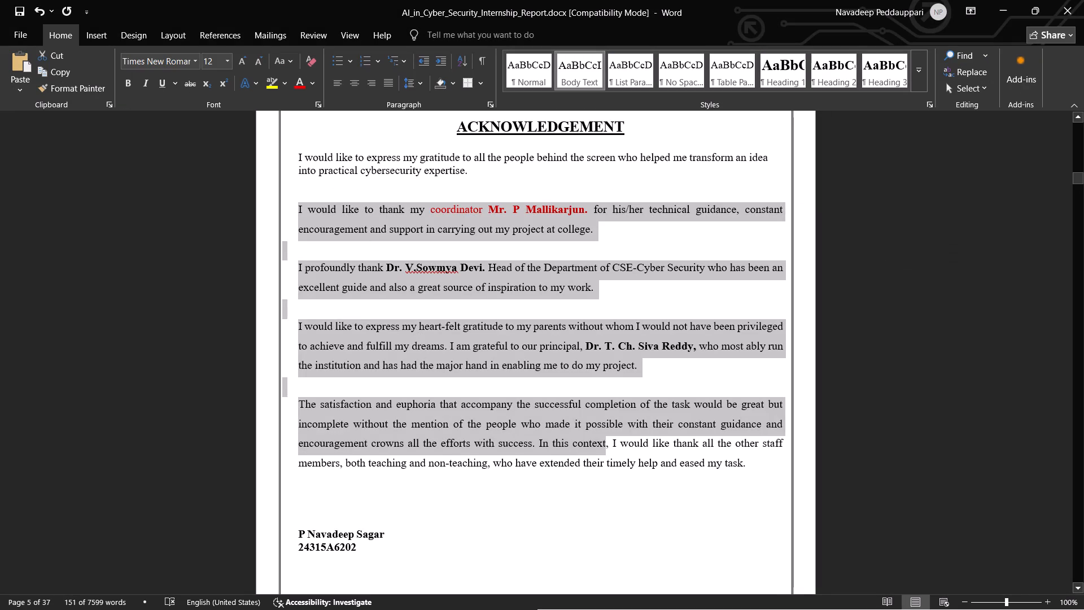
{"action": "left_click", "coordinate": [297, 154]}
{"action": "left_click_drag", "start_coordinate": [297, 154], "coordinate": [410, 245]}
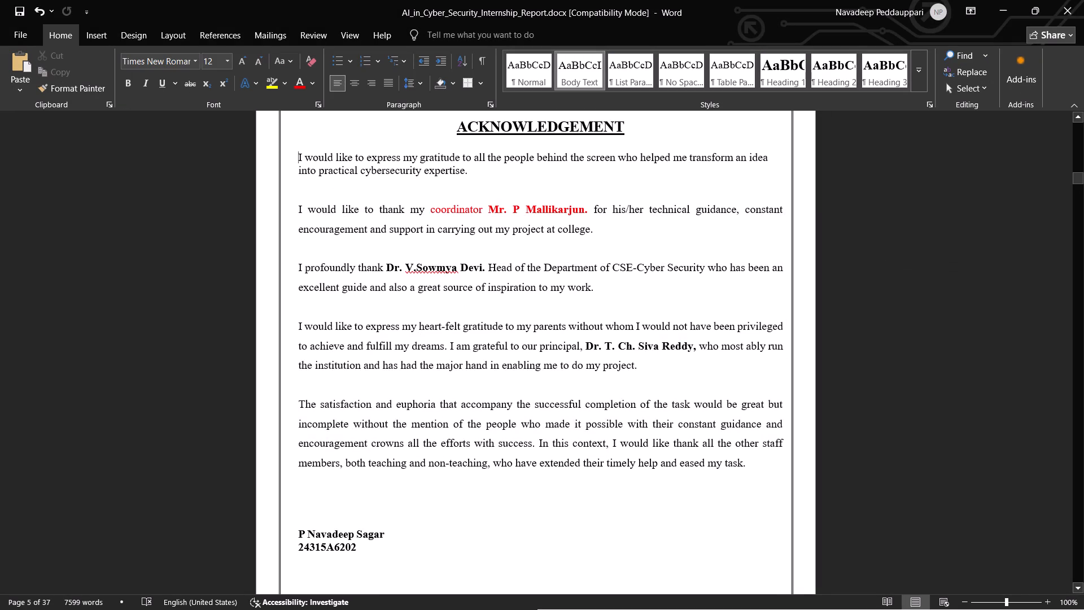
{"action": "left_click_drag", "start_coordinate": [410, 245], "coordinate": [733, 476]}
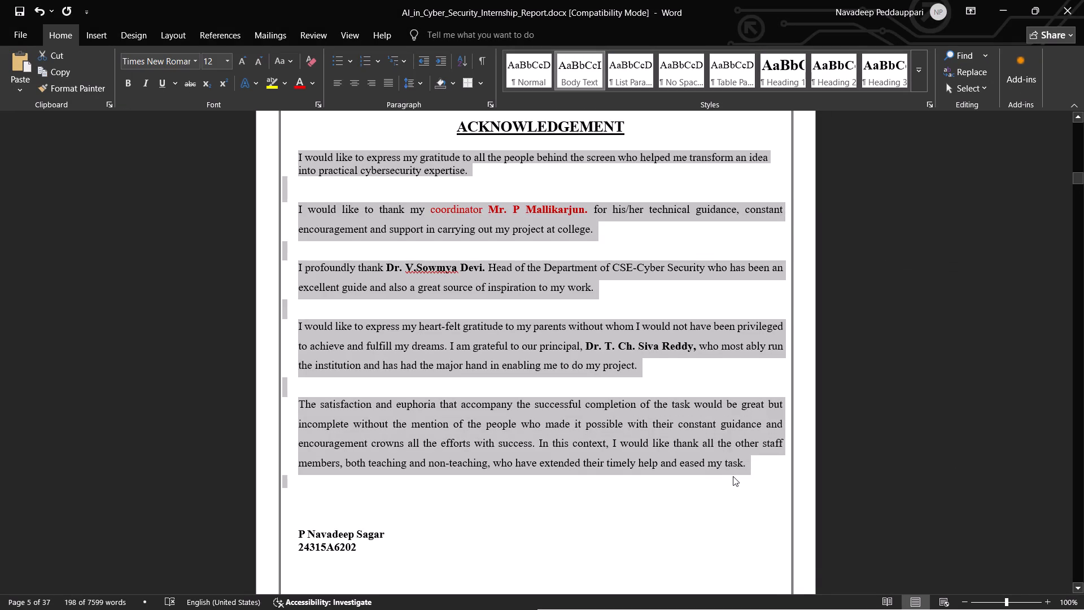
{"action": "key", "text": "ctrl+v"}
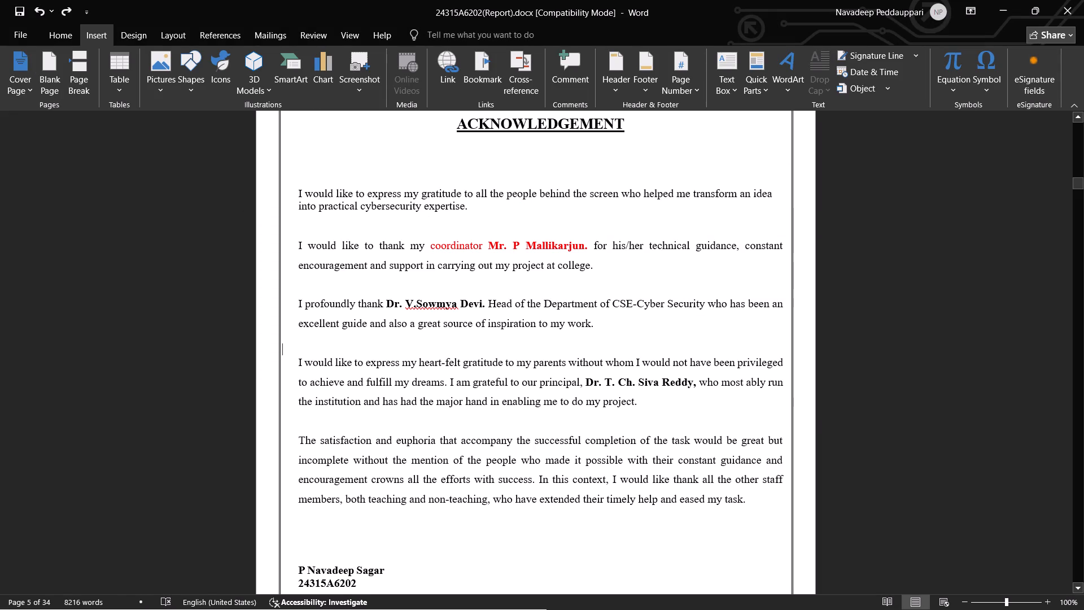
Copy the acknowledgement body formatting from the other student report and apply it to the pasted paragraphs in the AI in Cyber Security report.
{"action": "left_click_drag", "start_coordinate": [293, 245], "coordinate": [606, 474]}
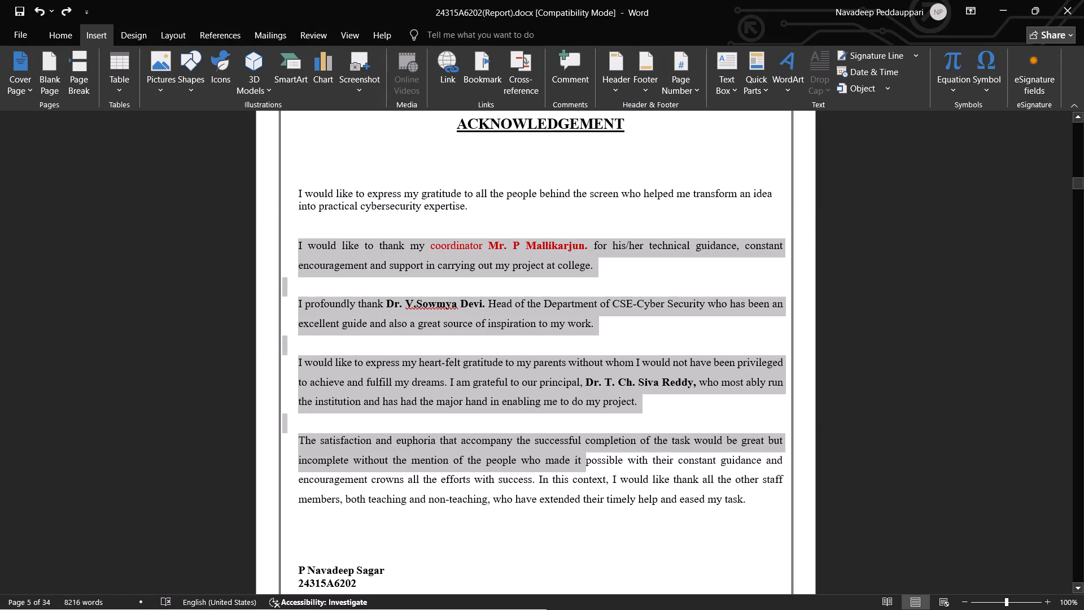
{"action": "left_click_drag", "start_coordinate": [606, 474], "coordinate": [617, 475]}
{"action": "key", "text": "ctrl+alt+c"}
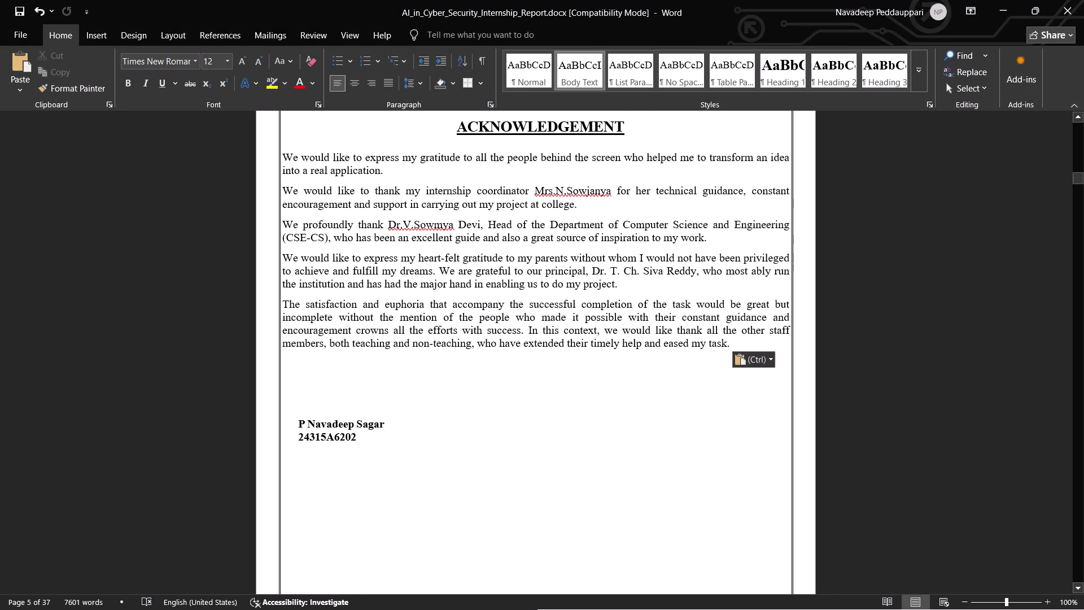
{"action": "left_click_drag", "start_coordinate": [286, 156], "coordinate": [404, 371]}
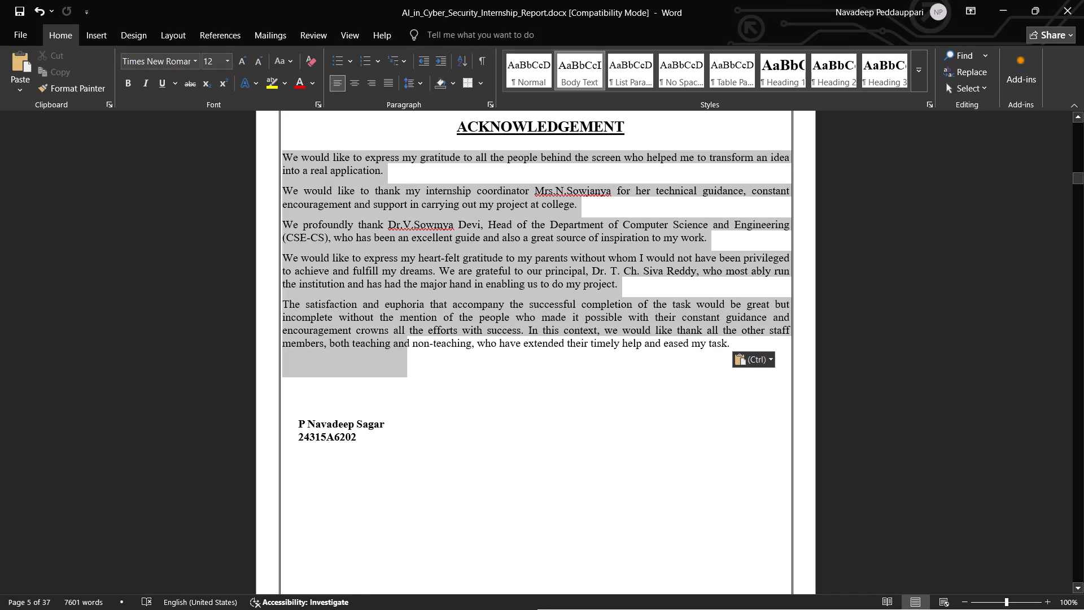
{"action": "left_click_drag", "start_coordinate": [404, 371], "coordinate": [609, 392]}
{"action": "key", "text": "ctrl+alt+v"}
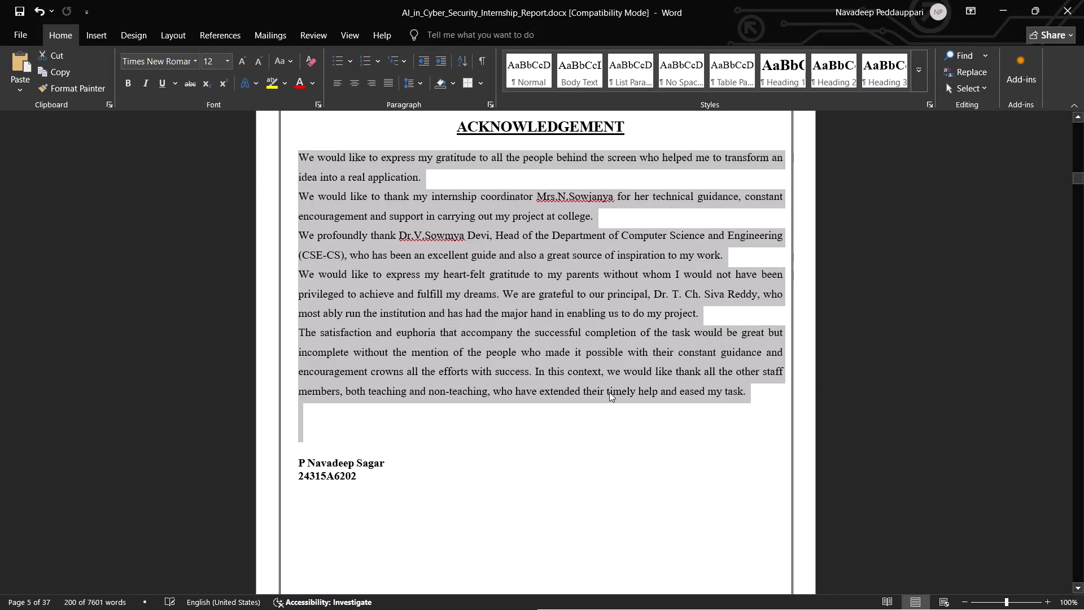
Insert blank lines below the ACKNOWLEDGEMENT heading and after the first two acknowledgement paragraphs.
{"action": "scroll", "coordinate": [609, 392], "scroll_direction": "up", "scroll_amount": 1}
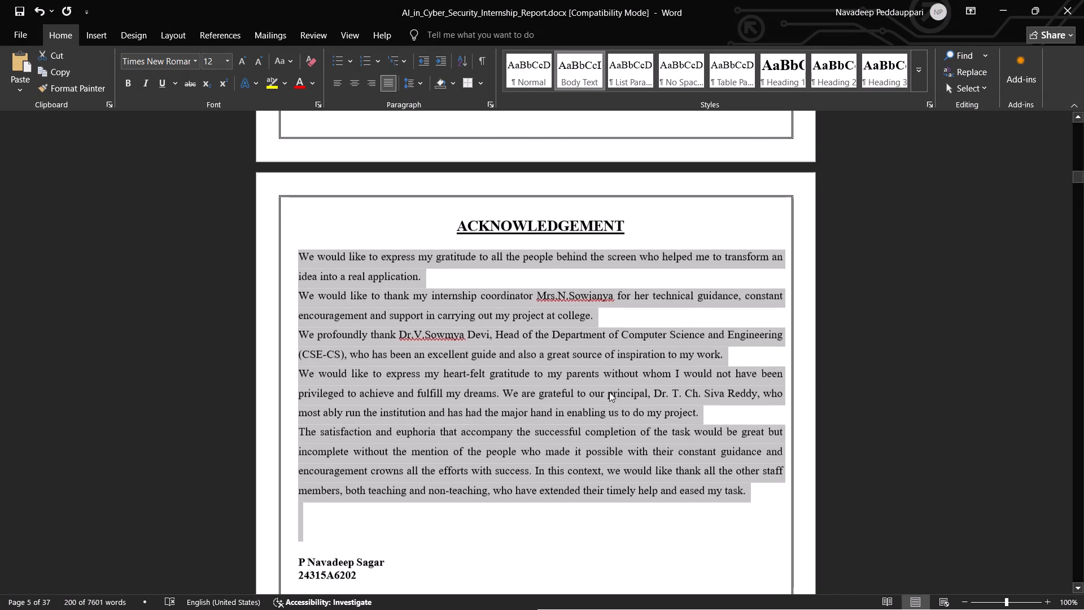
{"action": "scroll", "coordinate": [609, 392], "scroll_direction": "up", "scroll_amount": 1}
{"action": "left_click", "coordinate": [650, 242]}
{"action": "key", "text": "Return"}
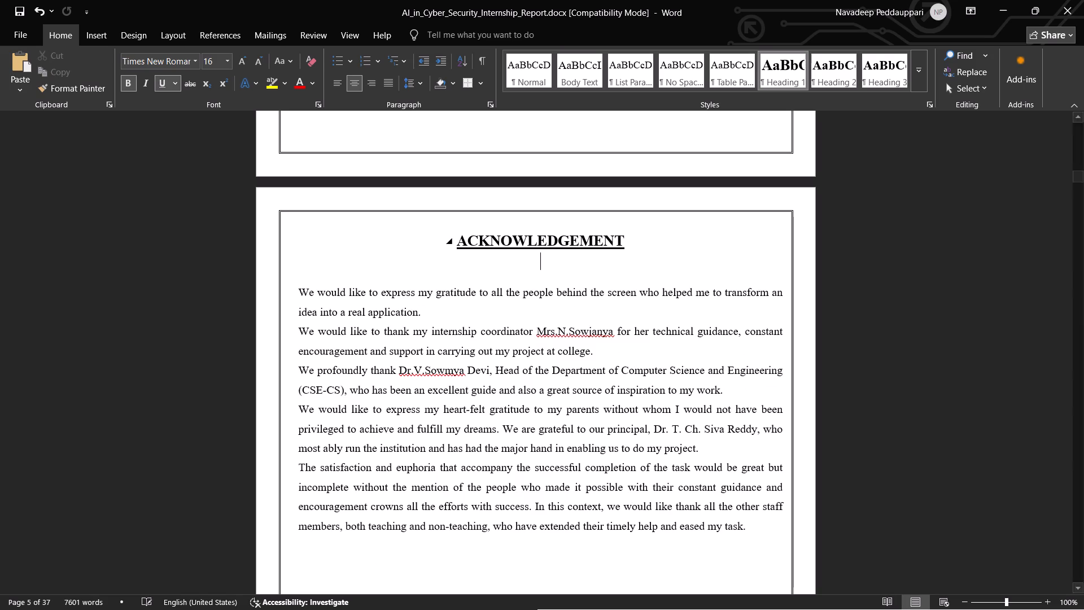
{"action": "left_click", "coordinate": [470, 319]}
{"action": "key", "text": "Return"}
{"action": "left_click", "coordinate": [613, 375]}
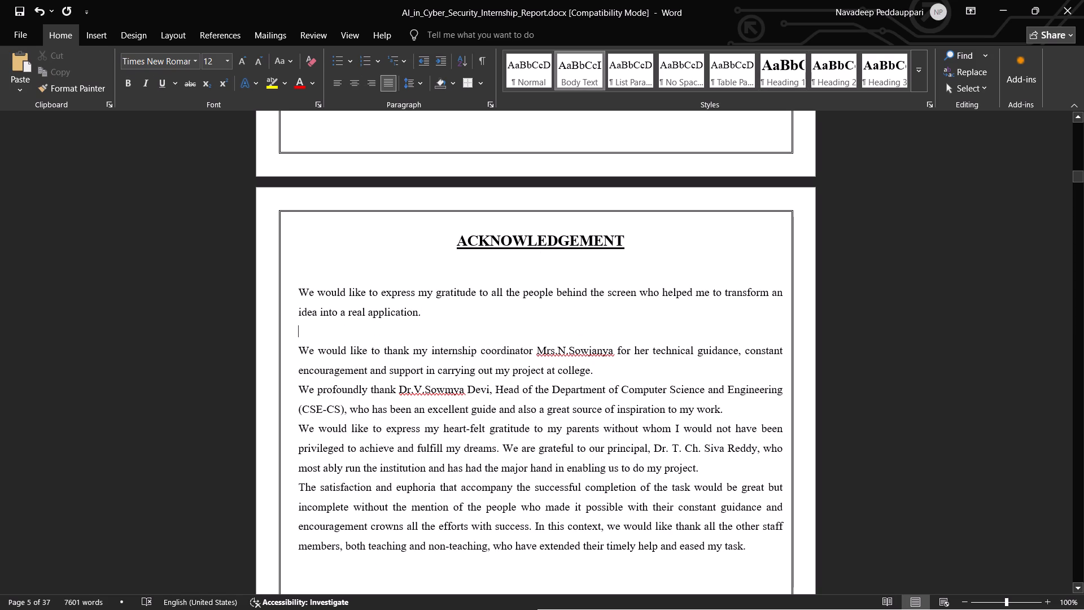
{"action": "key", "text": "Return"}
{"action": "scroll", "coordinate": [613, 375], "scroll_direction": "down", "scroll_amount": 3}
{"action": "scroll", "coordinate": [613, 375], "scroll_direction": "up", "scroll_amount": 1}
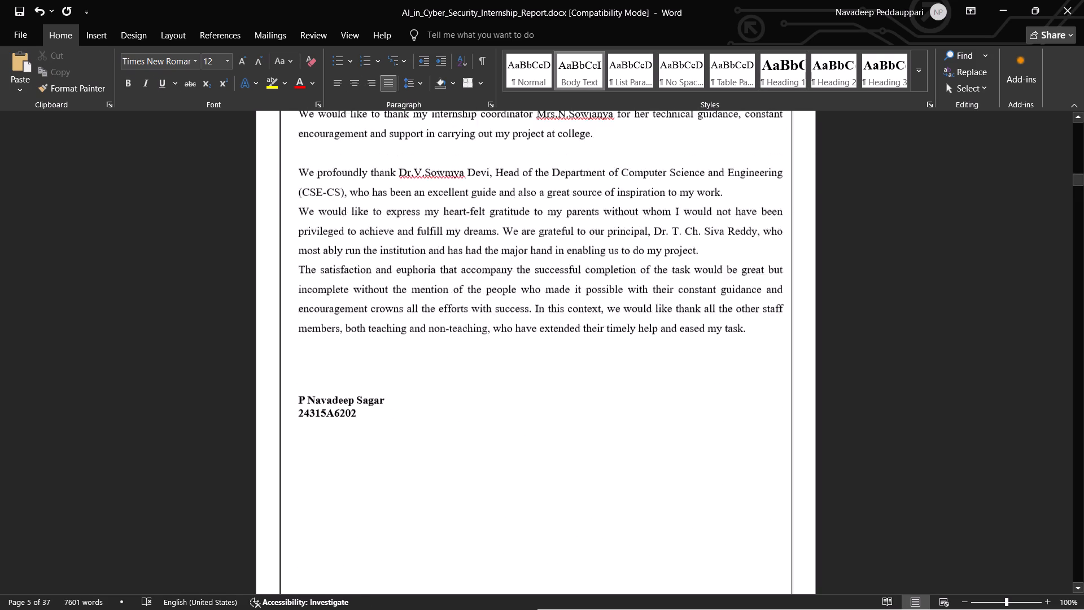
{"action": "scroll", "coordinate": [613, 375], "scroll_direction": "up", "scroll_amount": 1}
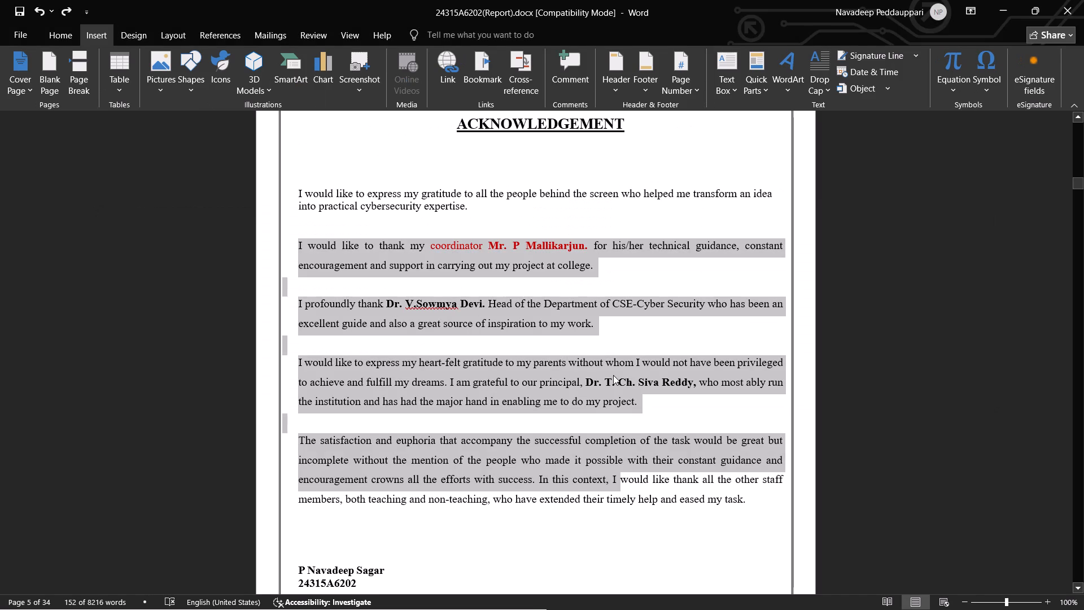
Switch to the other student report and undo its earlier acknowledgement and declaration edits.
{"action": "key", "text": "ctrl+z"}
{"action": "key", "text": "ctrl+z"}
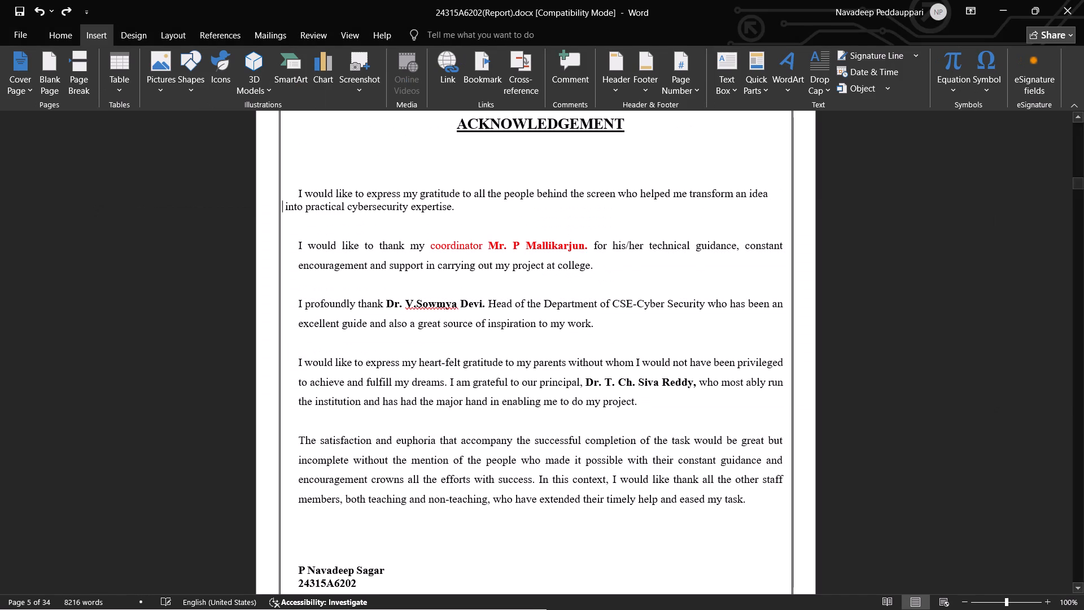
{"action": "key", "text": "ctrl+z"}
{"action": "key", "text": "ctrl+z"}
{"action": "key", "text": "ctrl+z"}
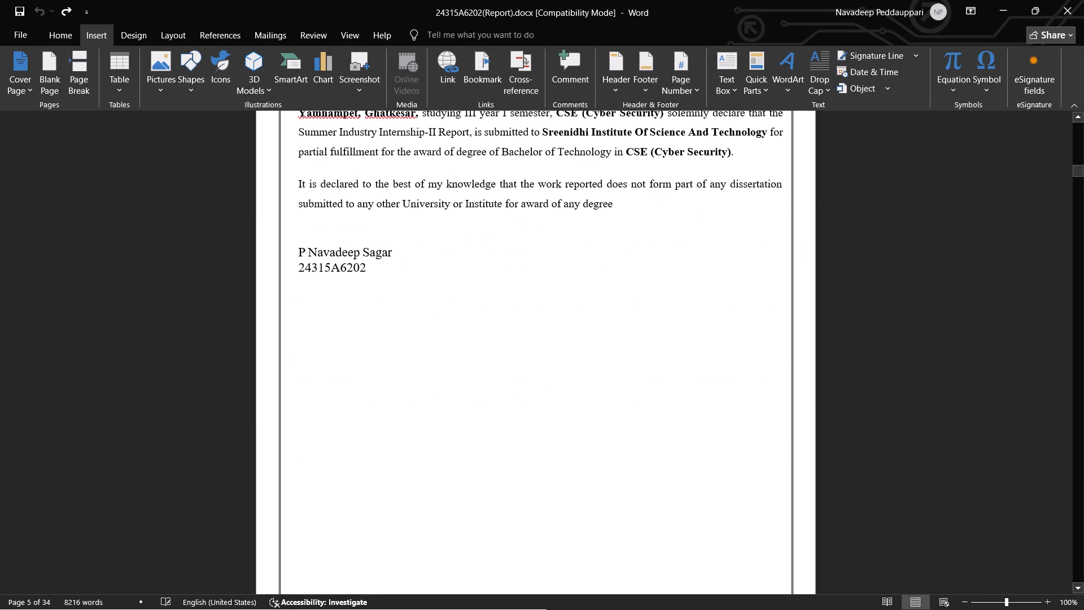
Change Internship-II to Internship-I in the other student report's DECLARATION paragraph and save the document.
{"action": "scroll", "coordinate": [613, 375], "scroll_direction": "down", "scroll_amount": 1}
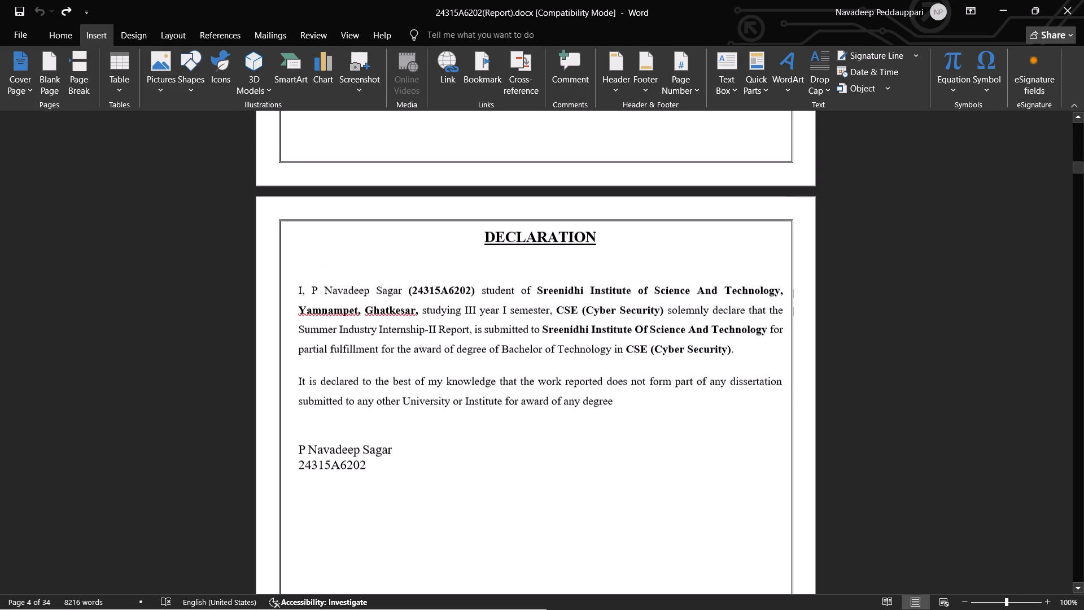
{"action": "scroll", "coordinate": [613, 375], "scroll_direction": "down", "scroll_amount": 6}
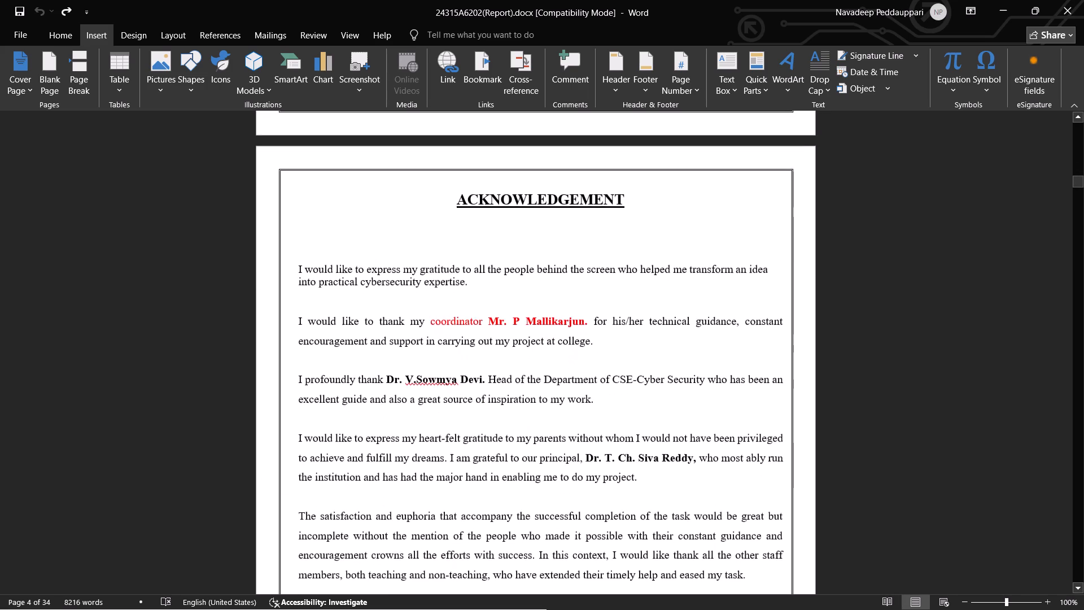
{"action": "scroll", "coordinate": [613, 375], "scroll_direction": "down", "scroll_amount": 2}
{"action": "scroll", "coordinate": [613, 375], "scroll_direction": "up", "scroll_amount": 7}
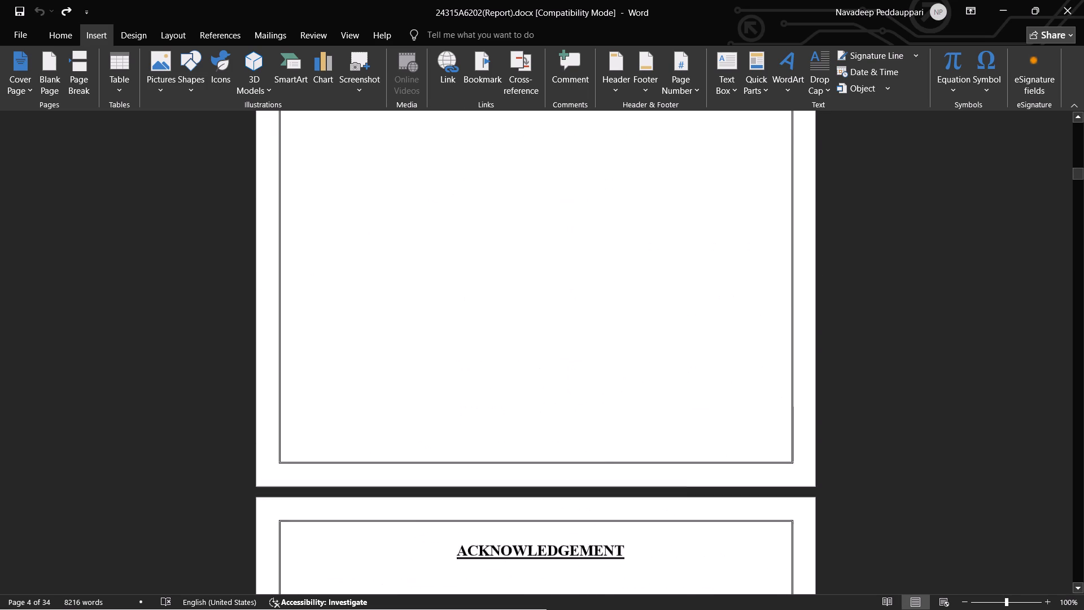
{"action": "scroll", "coordinate": [613, 375], "scroll_direction": "up", "scroll_amount": 1}
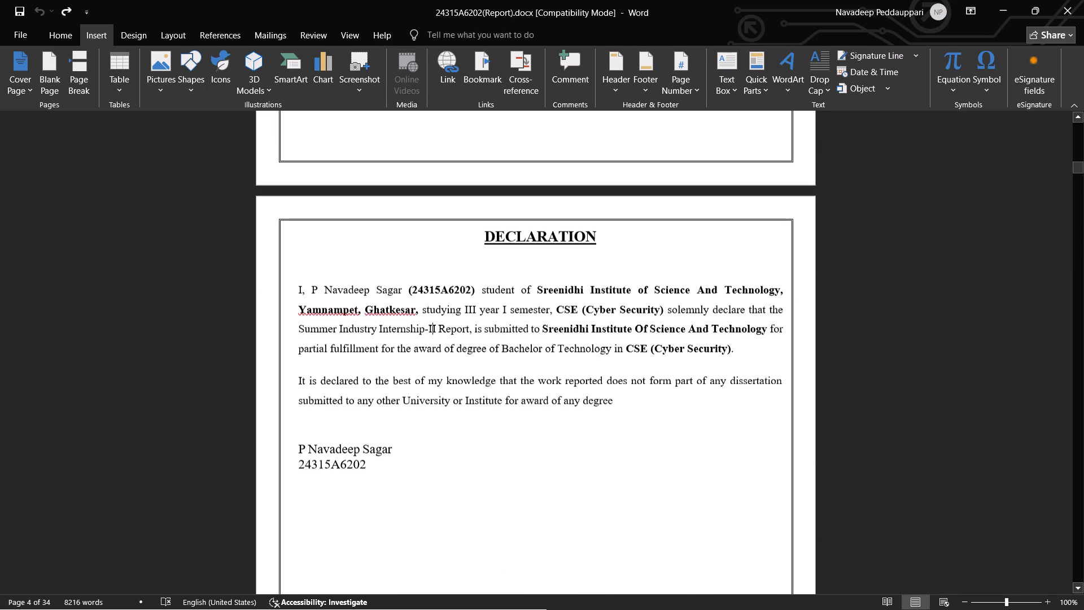
{"action": "scroll", "coordinate": [613, 375], "scroll_direction": "up", "scroll_amount": 3}
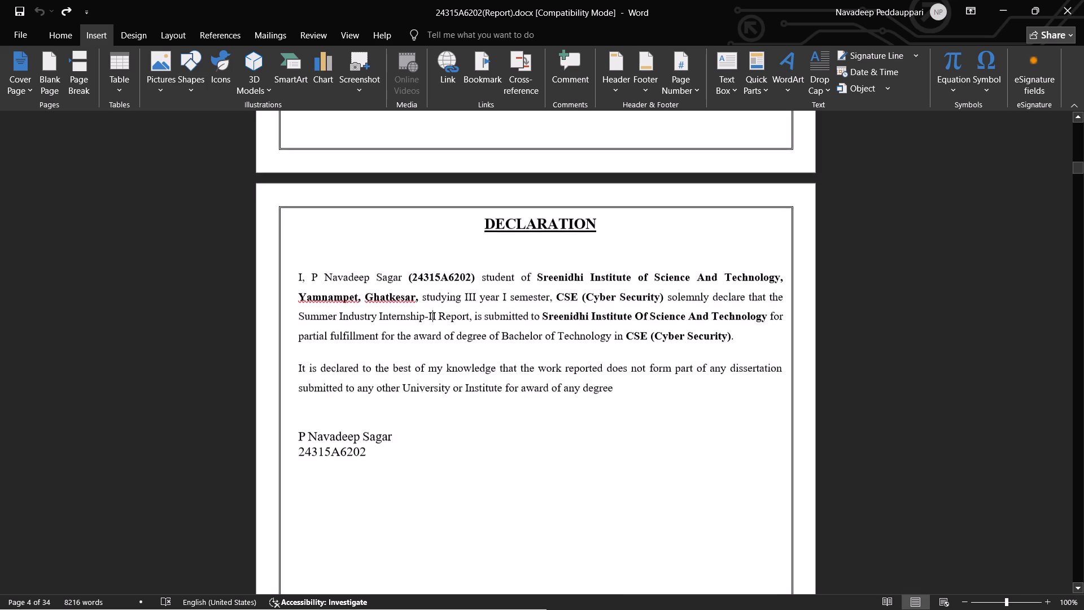
{"action": "scroll", "coordinate": [613, 375], "scroll_direction": "up", "scroll_amount": 1}
{"action": "key", "text": "BackSpace"}
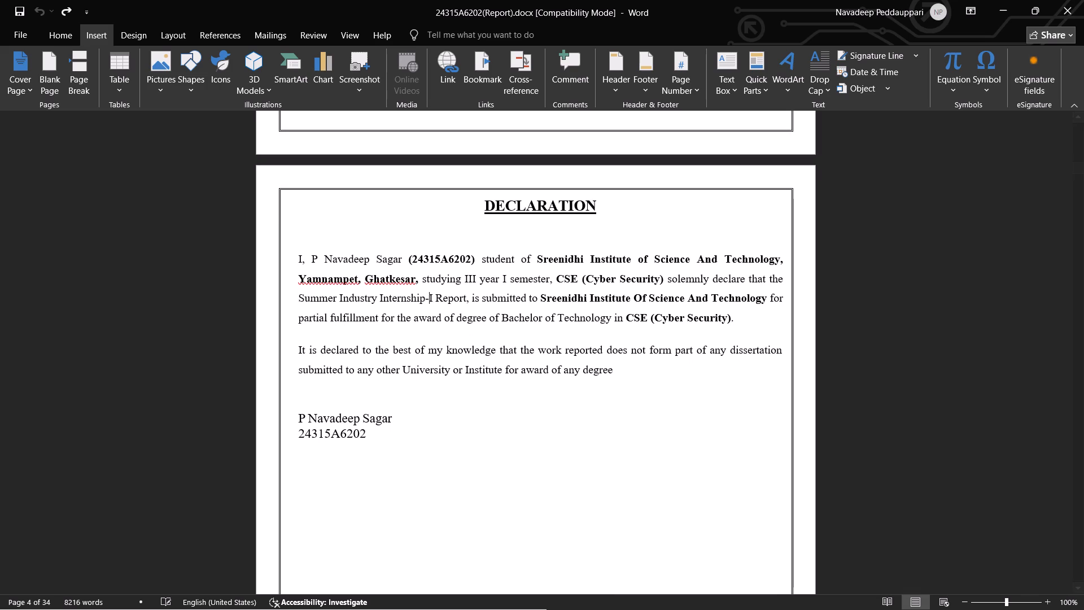
{"action": "key", "text": "ctrl+s"}
Insert blank lines after the third and fourth acknowledgement paragraphs in the AI in Cyber Security report.
{"action": "scroll", "coordinate": [613, 375], "scroll_direction": "down", "scroll_amount": 3}
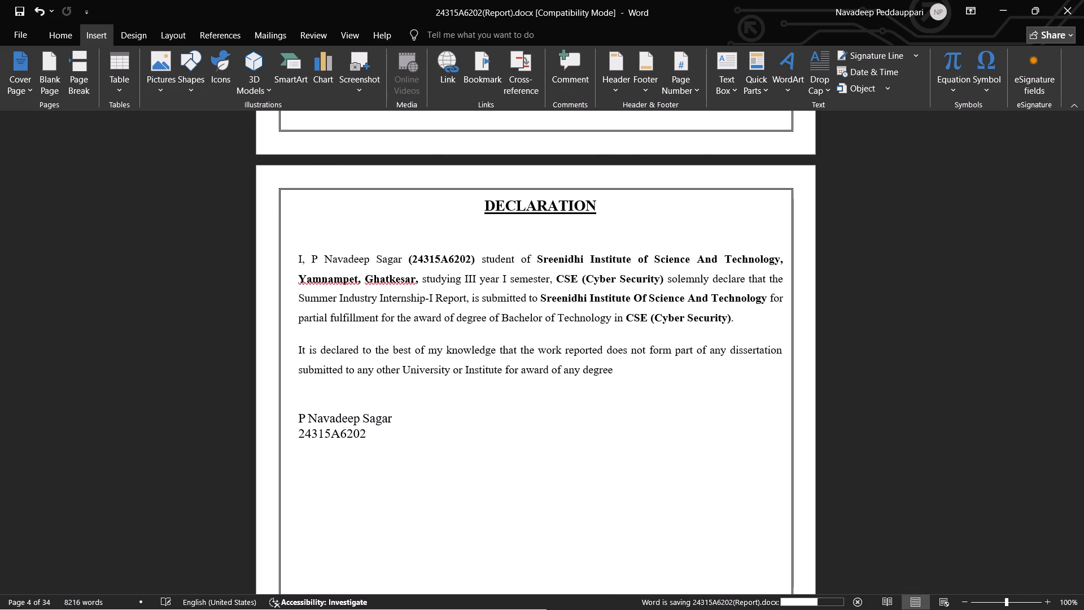
{"action": "scroll", "coordinate": [613, 375], "scroll_direction": "down", "scroll_amount": 9}
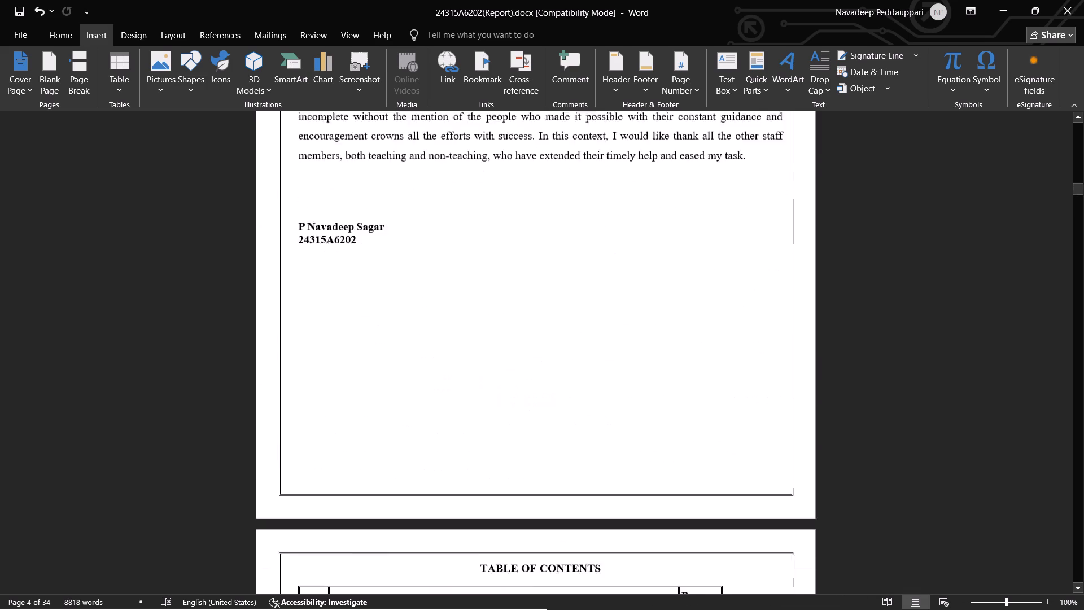
{"action": "scroll", "coordinate": [613, 375], "scroll_direction": "up", "scroll_amount": 4}
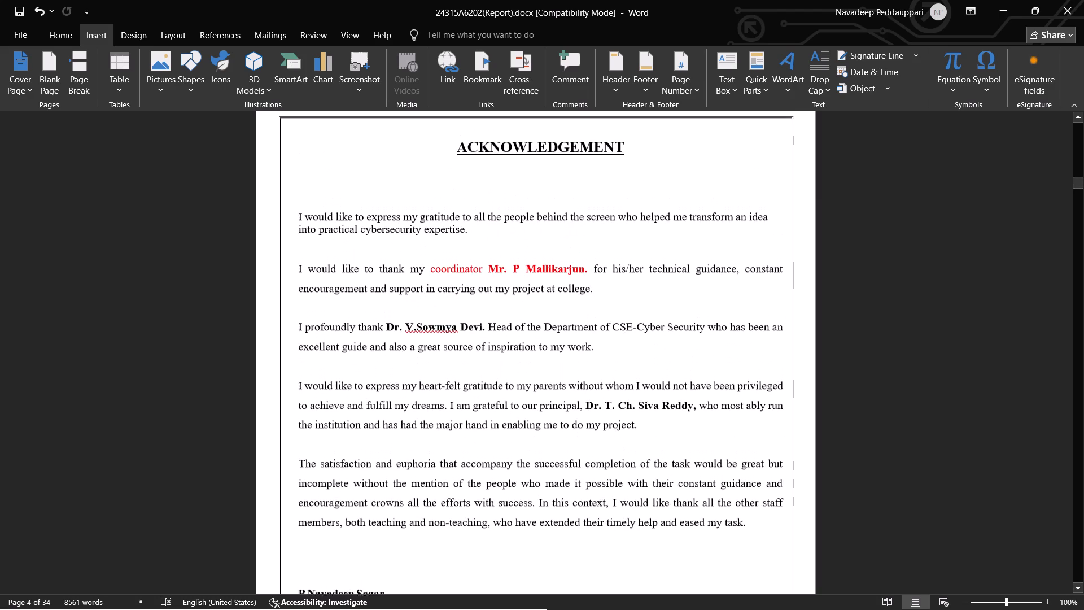
{"action": "scroll", "coordinate": [613, 375], "scroll_direction": "up", "scroll_amount": 1}
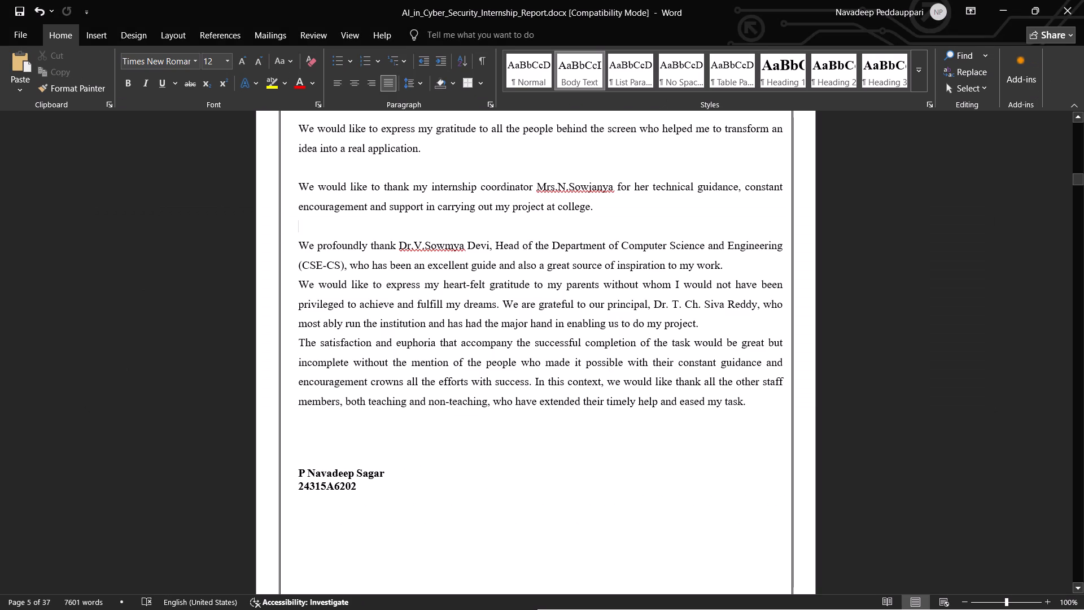
{"action": "left_click", "coordinate": [727, 274]}
{"action": "key", "text": "Return"}
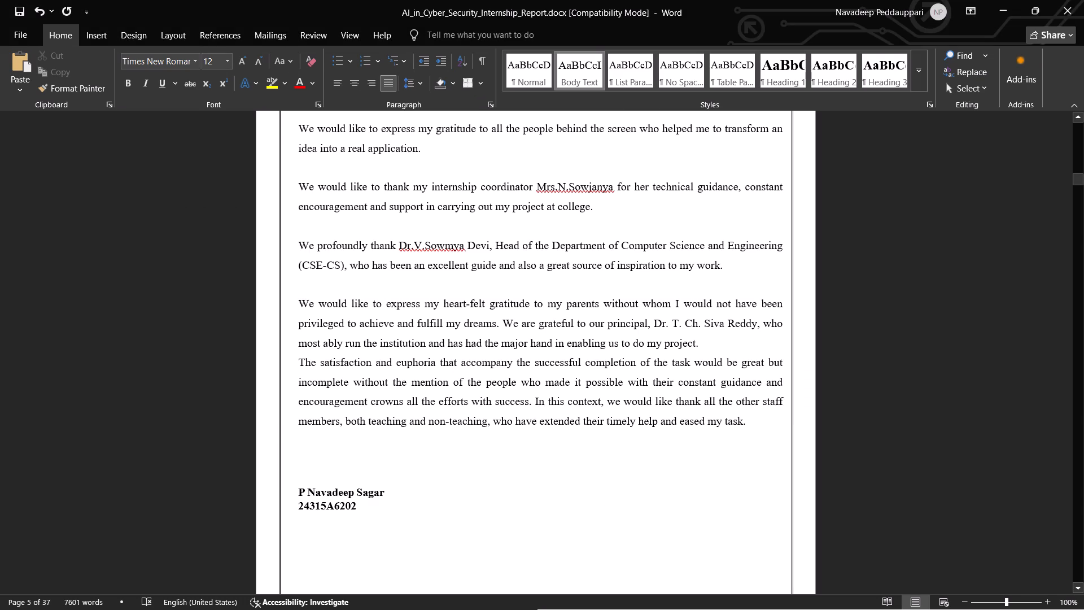
{"action": "left_click", "coordinate": [706, 347]}
{"action": "key", "text": "Return"}
Compare the acknowledgement page of the AI in Cyber Security report with that of the other student report.
{"action": "scroll", "coordinate": [706, 347], "scroll_direction": "down", "scroll_amount": 2}
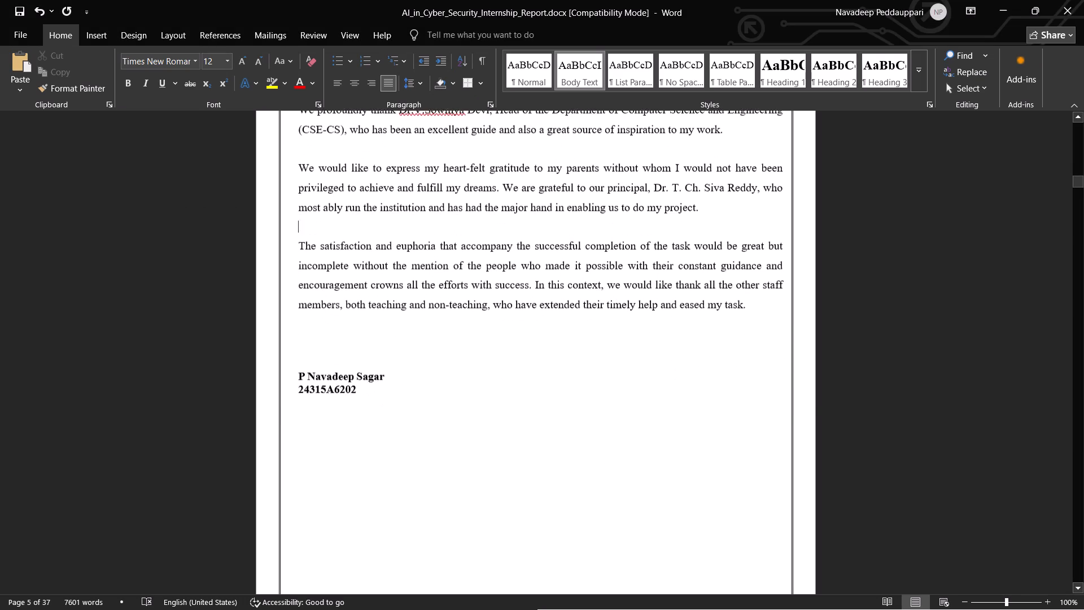
{"action": "scroll", "coordinate": [595, 424], "scroll_direction": "down", "scroll_amount": 1}
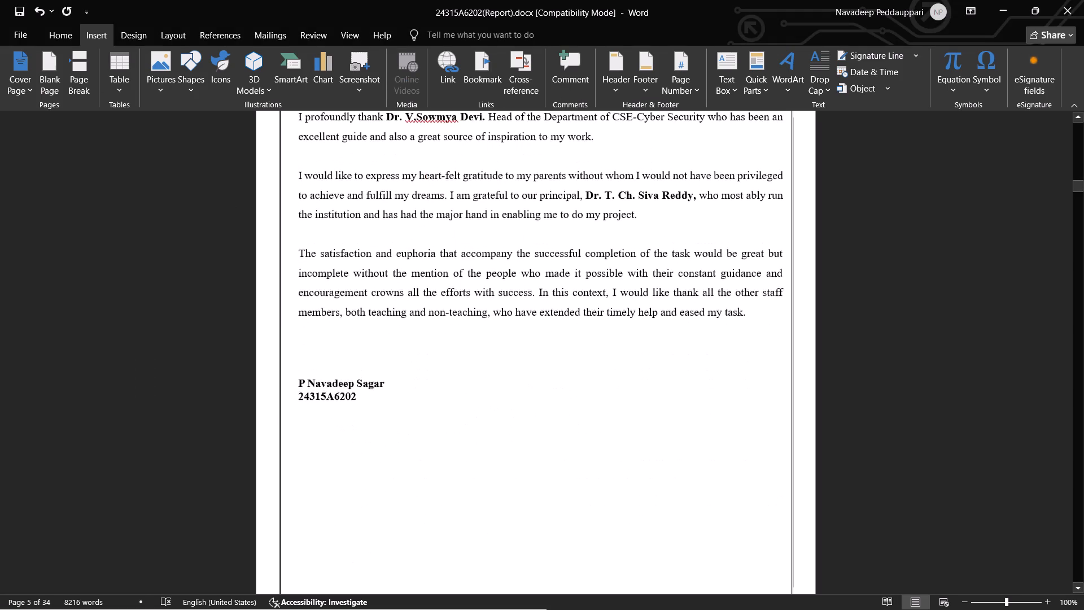
{"action": "scroll", "coordinate": [595, 424], "scroll_direction": "down", "scroll_amount": 1}
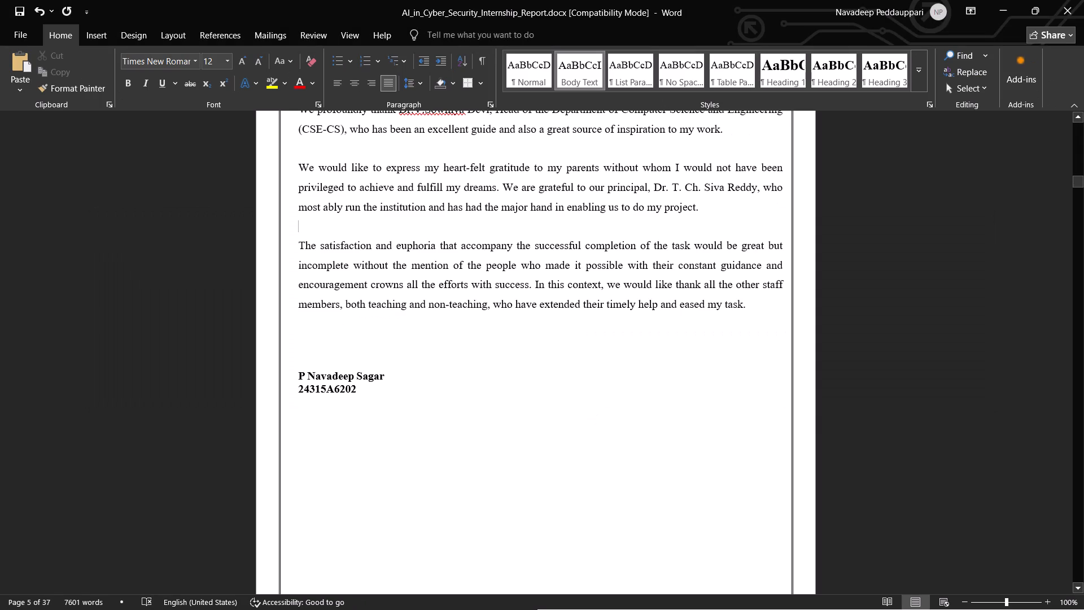
{"action": "scroll", "coordinate": [595, 424], "scroll_direction": "up", "scroll_amount": 3}
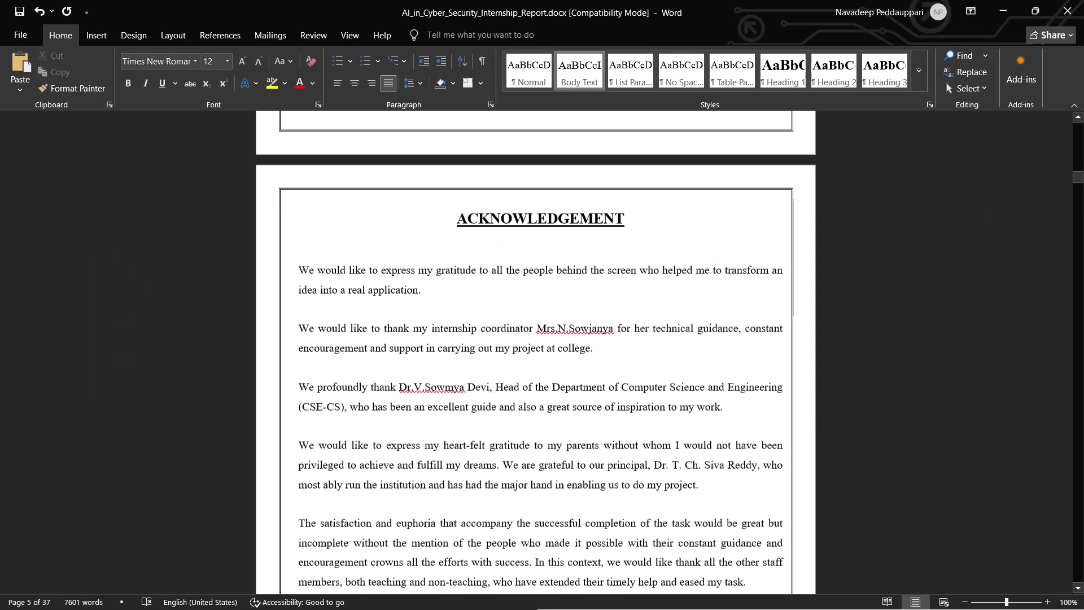
{"action": "scroll", "coordinate": [565, 299], "scroll_direction": "up", "scroll_amount": 1}
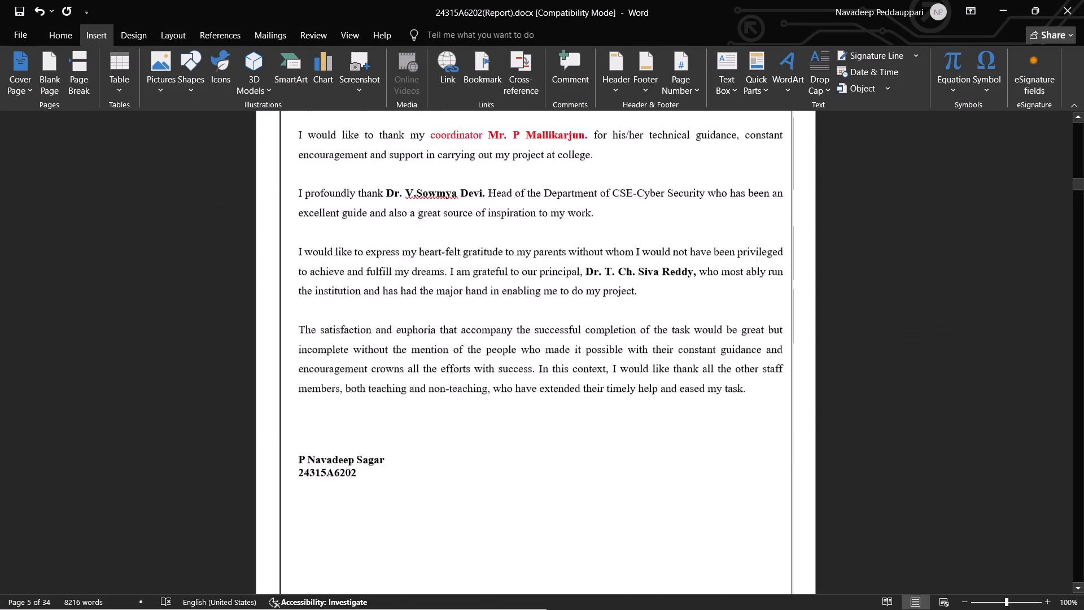
Copy the red formatting of the coordinator's title and name in the other student report onto the coordinator text in the AI in Cyber Security acknowledgement.
{"action": "scroll", "coordinate": [565, 299], "scroll_direction": "up", "scroll_amount": 1}
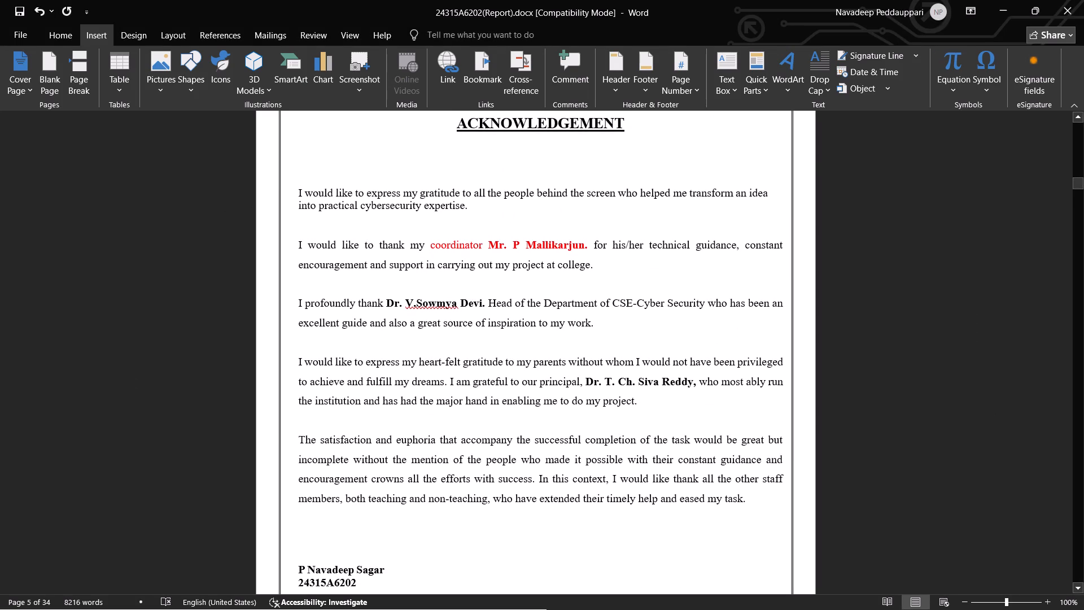
{"action": "left_click_drag", "start_coordinate": [430, 247], "coordinate": [571, 247]}
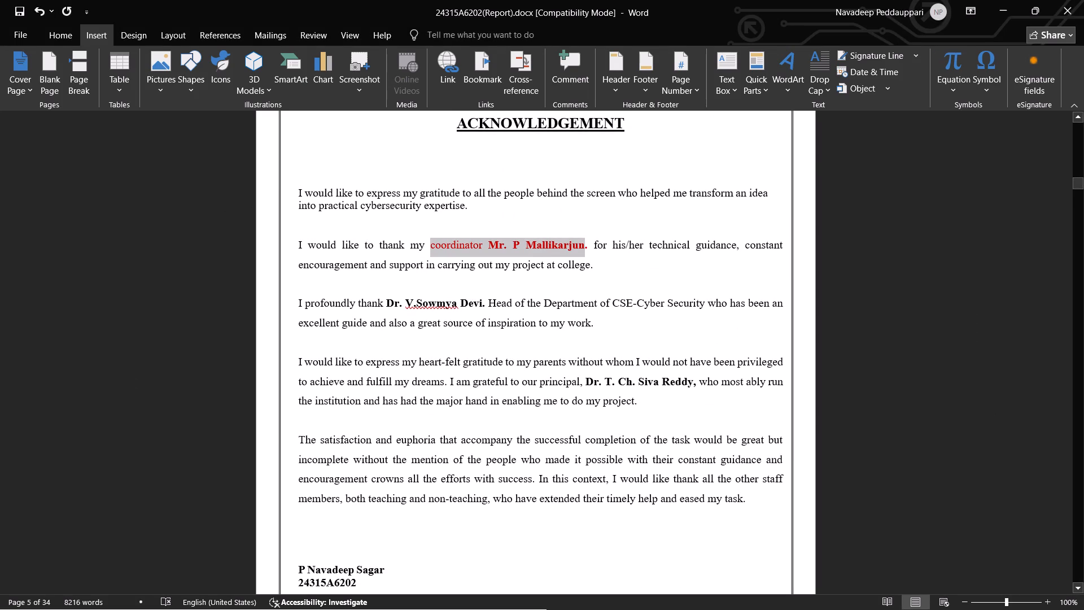
{"action": "left_click_drag", "start_coordinate": [571, 247], "coordinate": [574, 246]}
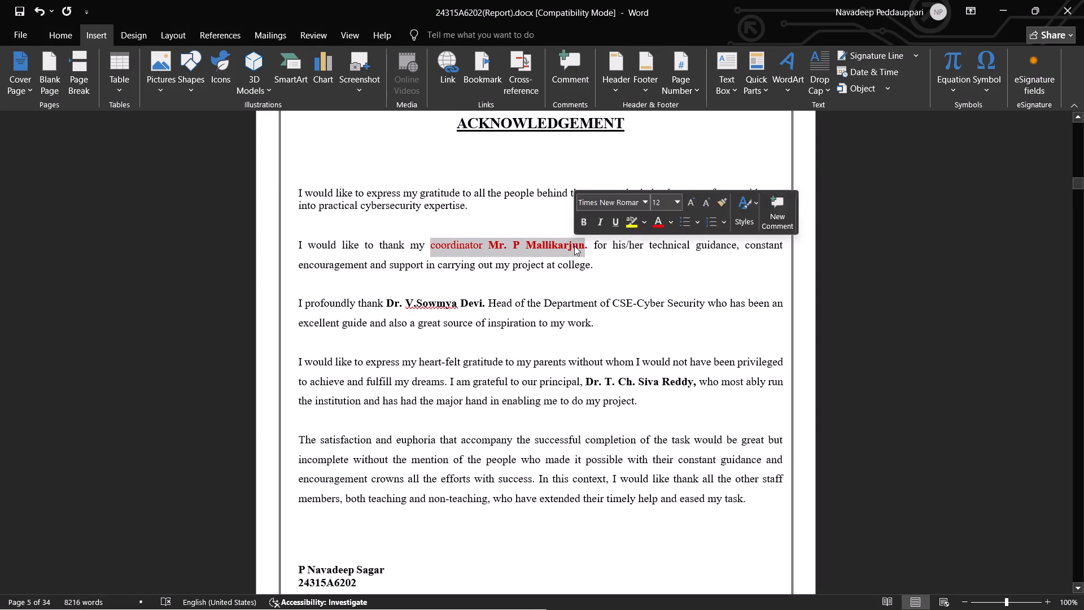
{"action": "key", "text": "ctrl+alt+c"}
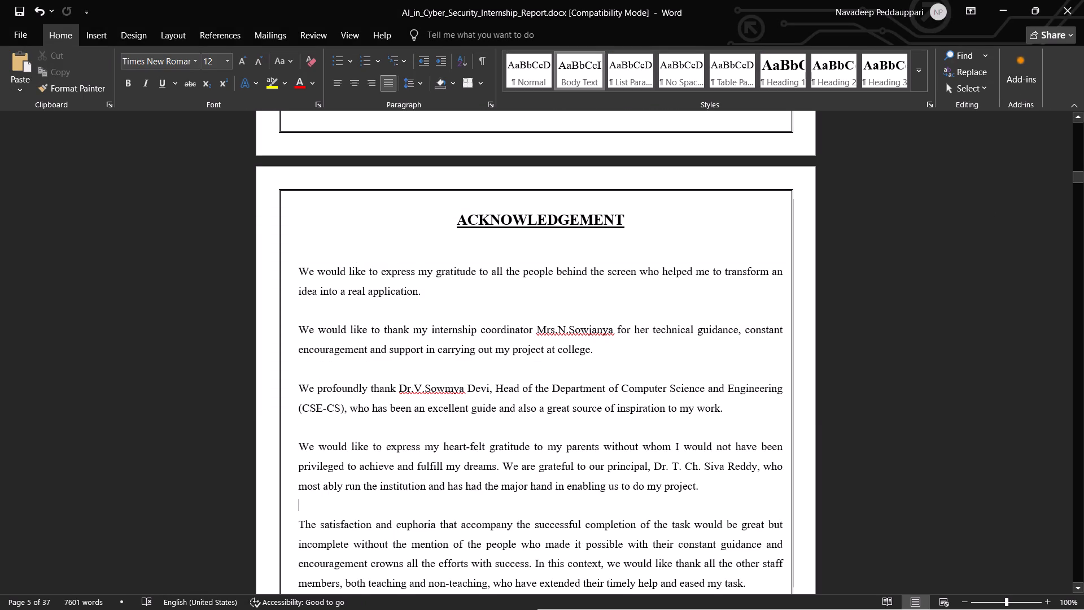
{"action": "left_click_drag", "start_coordinate": [481, 329], "coordinate": [598, 334]}
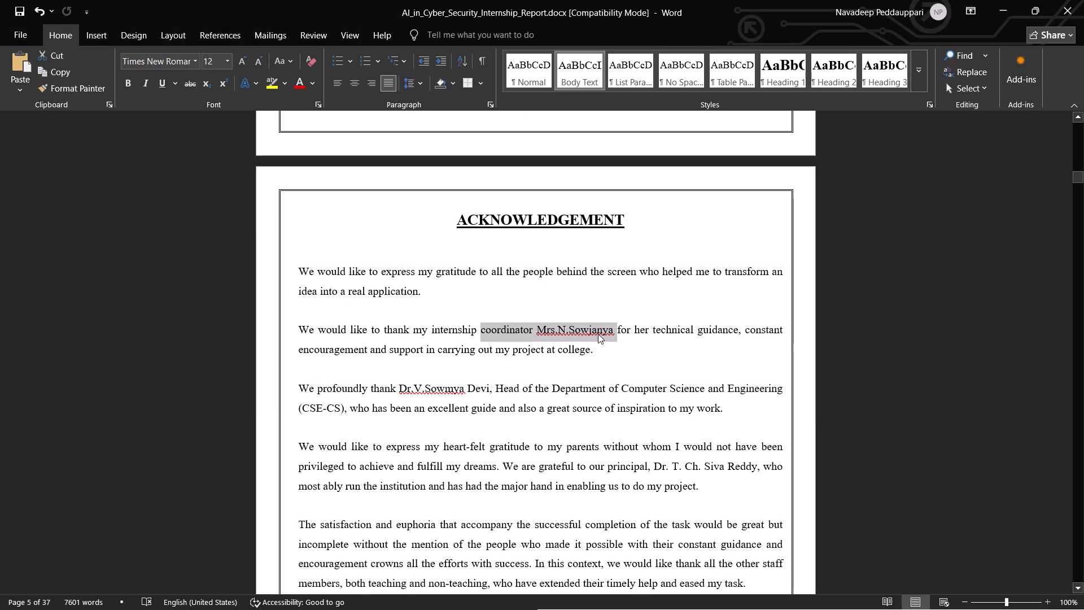
{"action": "key", "text": "ctrl+alt+v"}
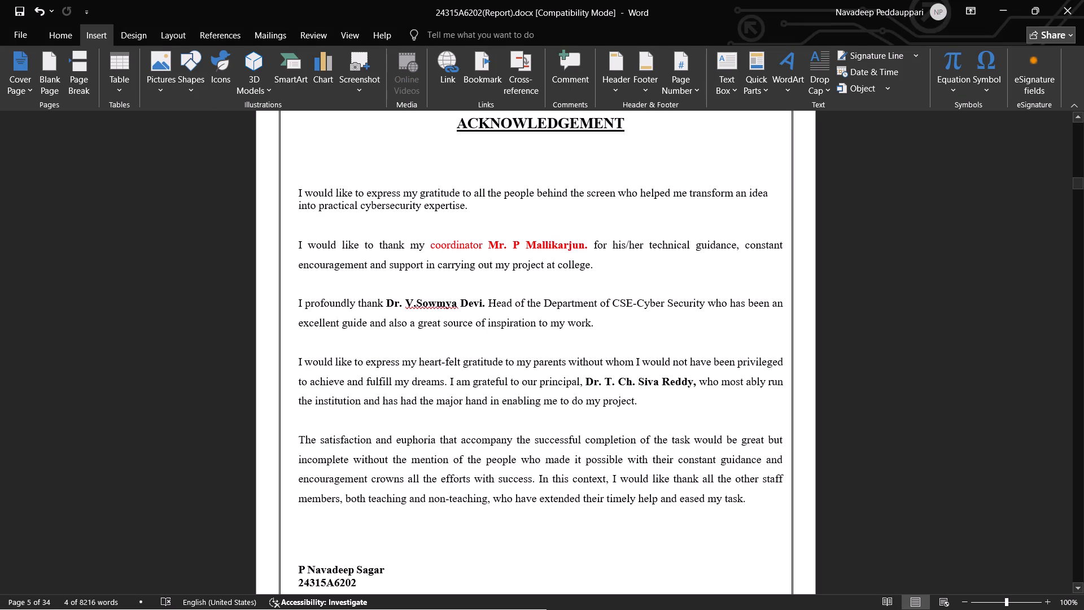
Copy the bold formatting of the department head's name in the other student report onto the same name in the AI in Cyber Security acknowledgement.
{"action": "left_click_drag", "start_coordinate": [388, 305], "coordinate": [448, 306]}
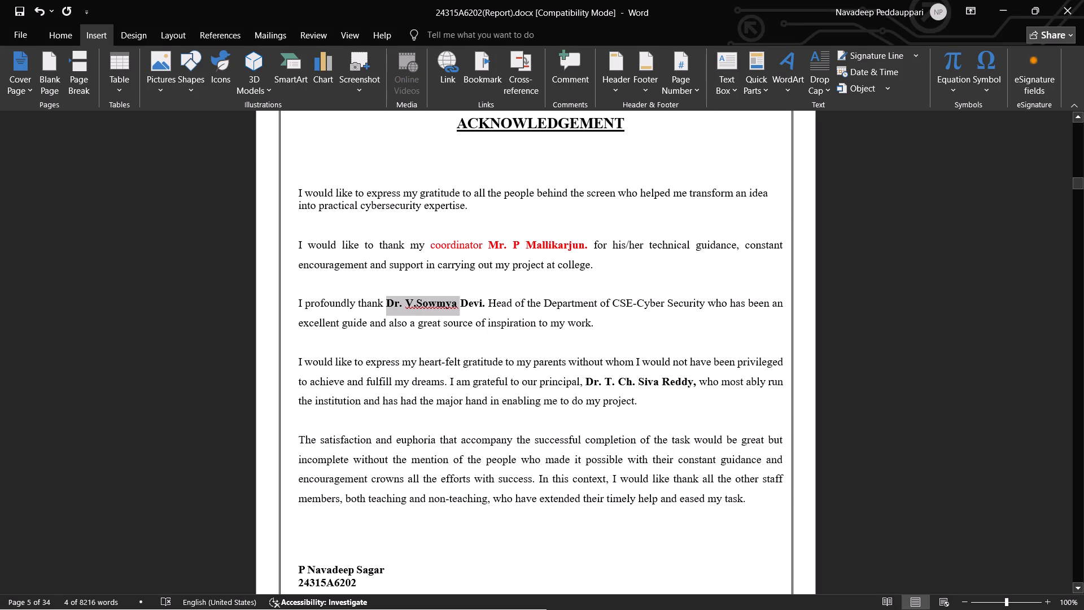
{"action": "left_click_drag", "start_coordinate": [448, 306], "coordinate": [478, 303]}
{"action": "key", "text": "ctrl+alt+c"}
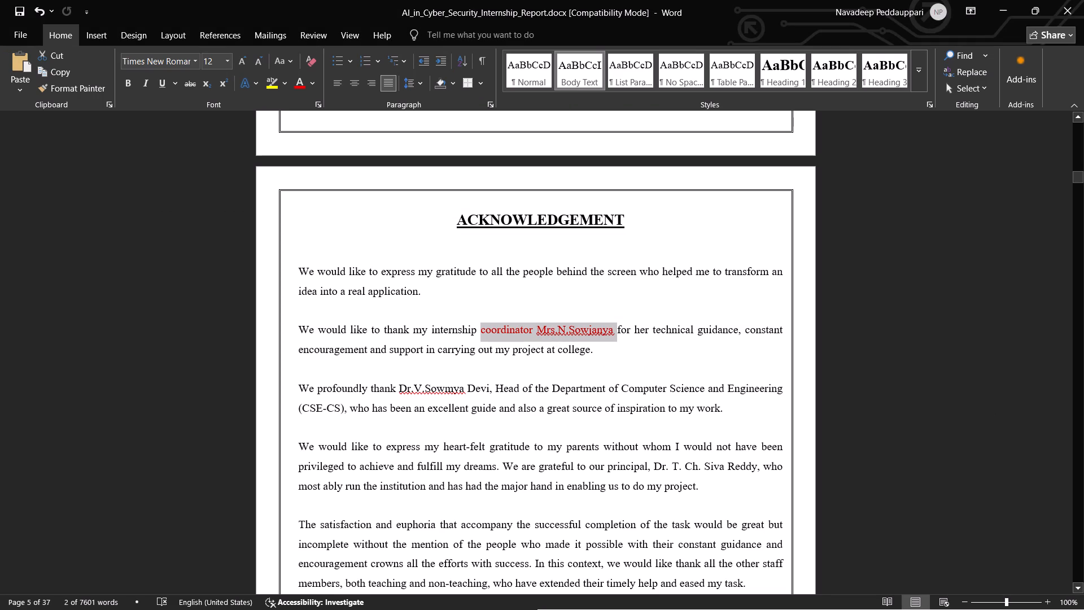
{"action": "left_click_drag", "start_coordinate": [402, 389], "coordinate": [488, 389]}
{"action": "key", "text": "ctrl+alt+v"}
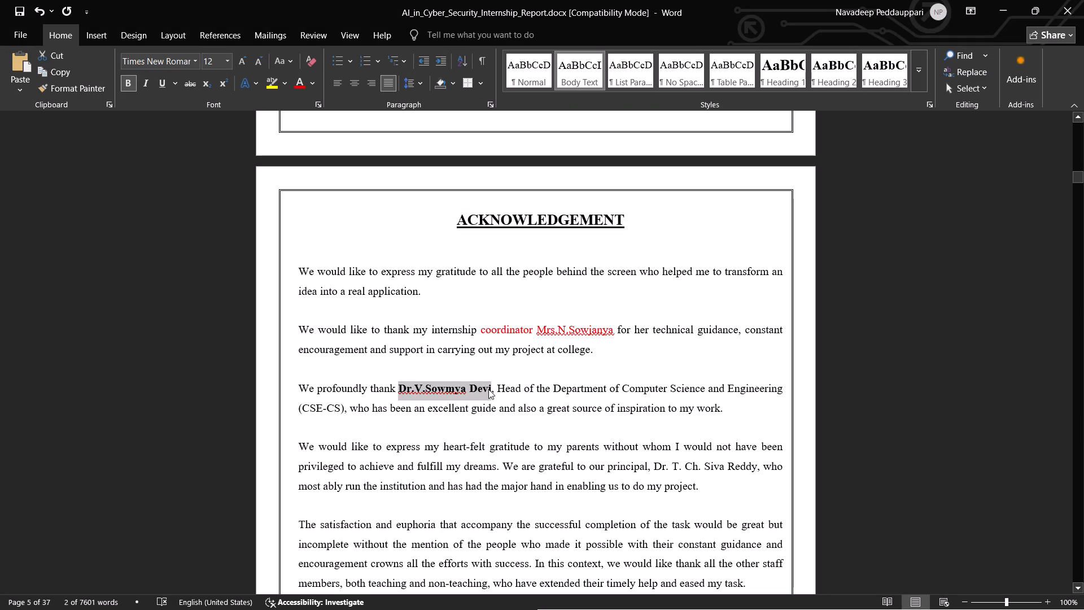
Apply the same copied bold formatting to the principal's name in the fourth acknowledgement paragraph of the AI in Cyber Security report.
{"action": "scroll", "coordinate": [537, 397], "scroll_direction": "down", "scroll_amount": 1}
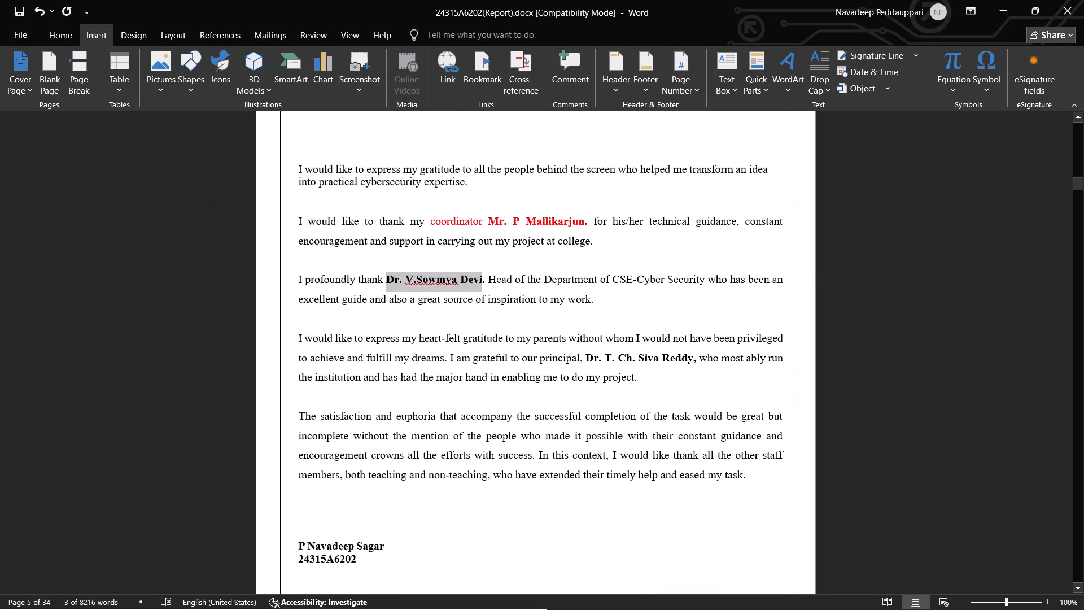
{"action": "scroll", "coordinate": [537, 397], "scroll_direction": "down", "scroll_amount": 1}
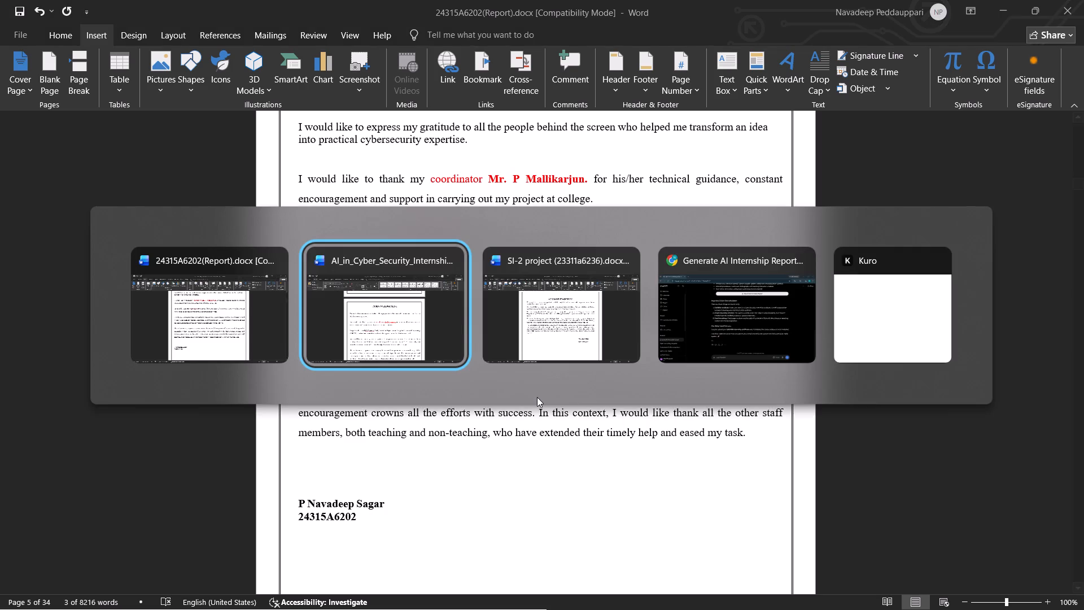
{"action": "scroll", "coordinate": [594, 435], "scroll_direction": "down", "scroll_amount": 1}
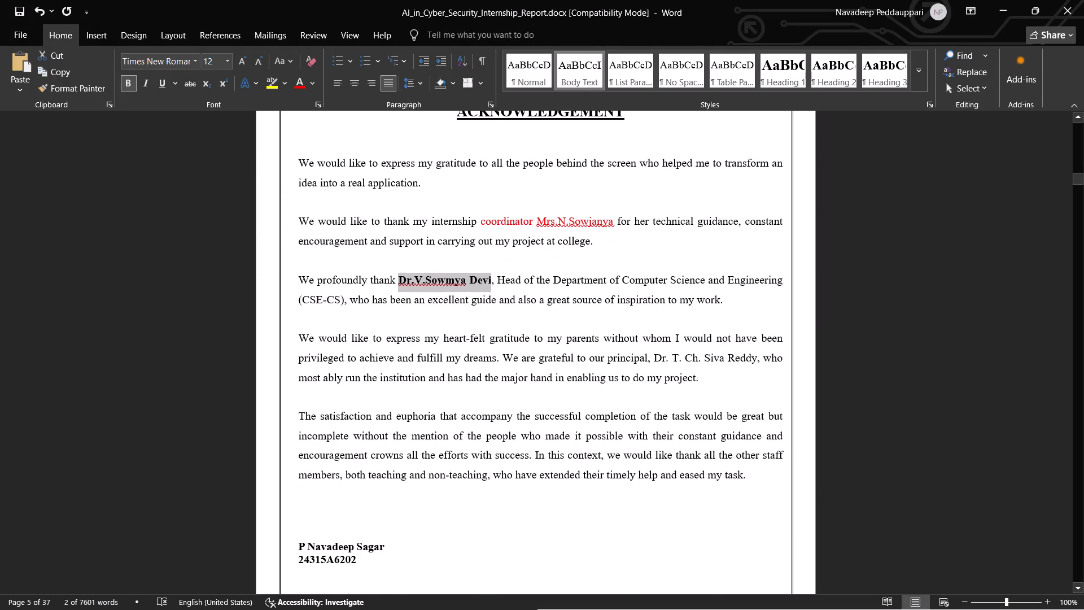
{"action": "left_click_drag", "start_coordinate": [653, 358], "coordinate": [670, 356]}
{"action": "left_click_drag", "start_coordinate": [670, 356], "coordinate": [751, 358]}
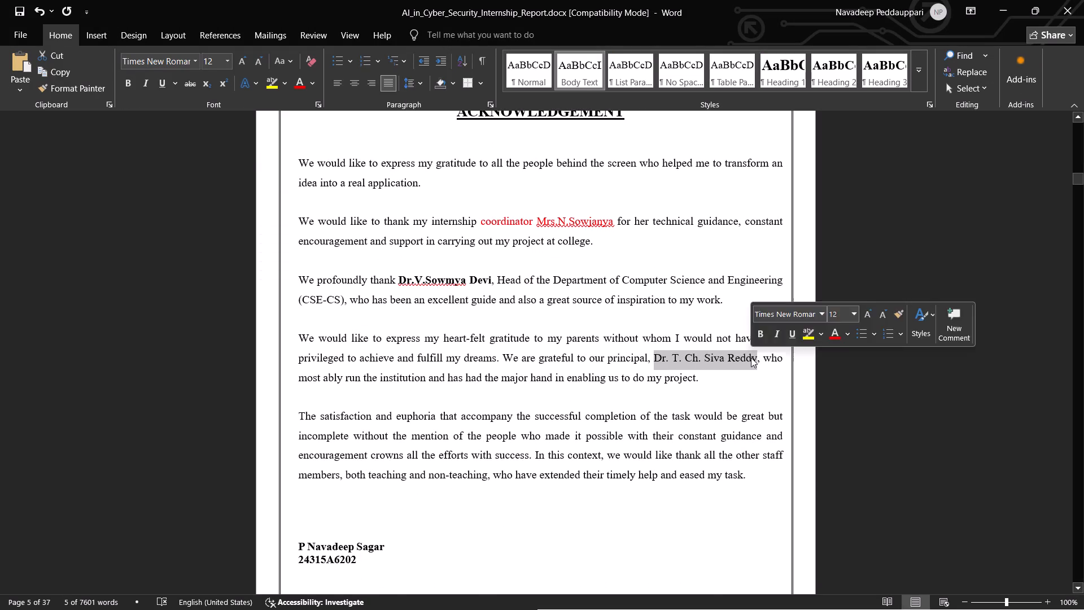
{"action": "key", "text": "ctrl+alt+v"}
Examine the end of the acknowledgement page and the two-page table of contents in the AI in Cyber Security report.
{"action": "scroll", "coordinate": [751, 358], "scroll_direction": "down", "scroll_amount": 2}
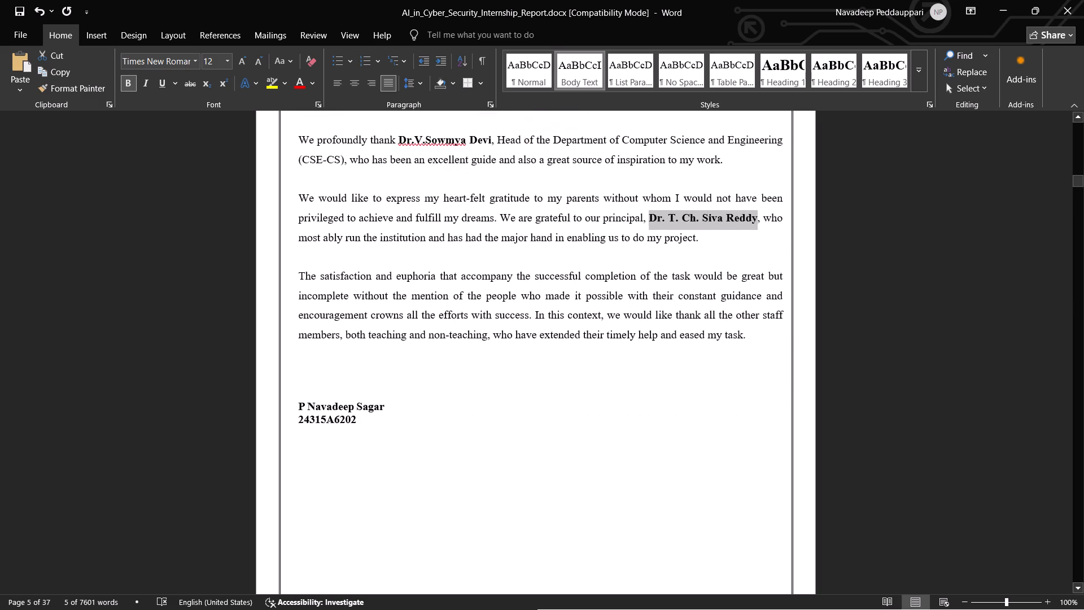
{"action": "scroll", "coordinate": [751, 358], "scroll_direction": "down", "scroll_amount": 4}
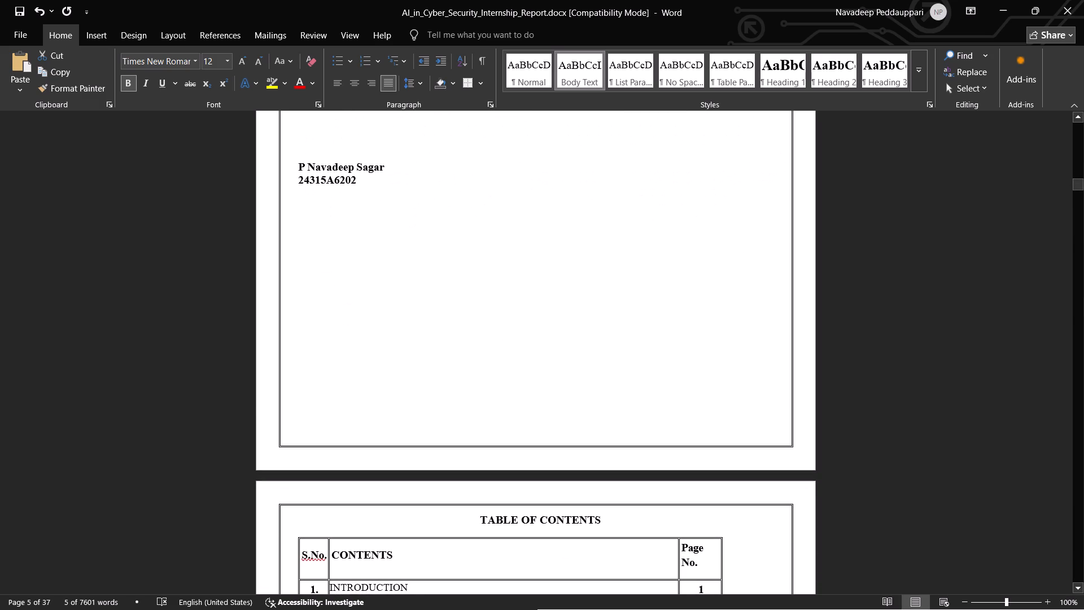
{"action": "scroll", "coordinate": [609, 419], "scroll_direction": "down", "scroll_amount": 3}
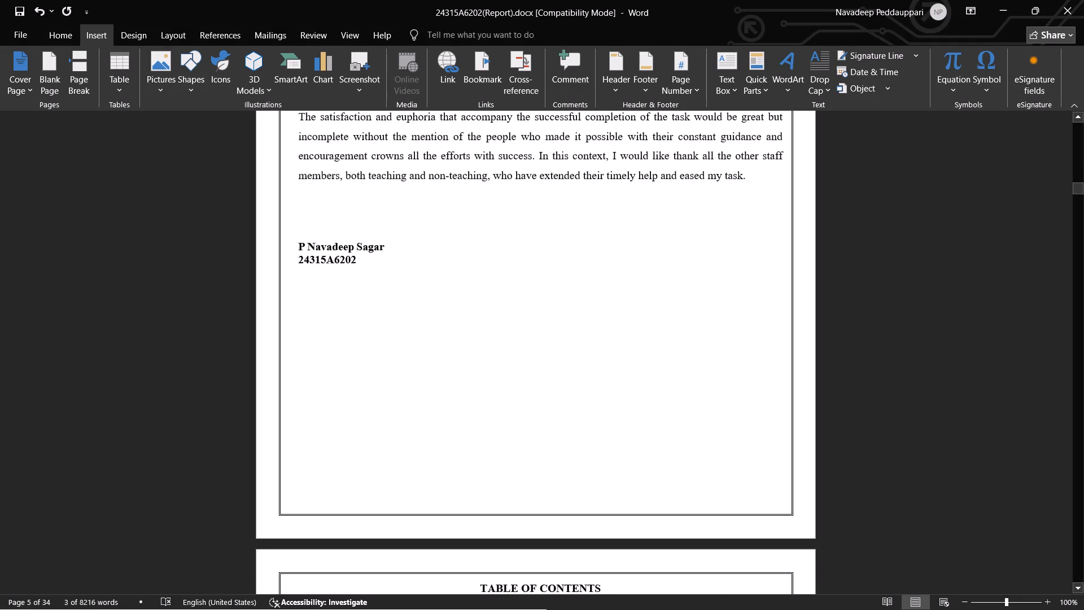
{"action": "scroll", "coordinate": [446, 356], "scroll_direction": "up", "scroll_amount": 1}
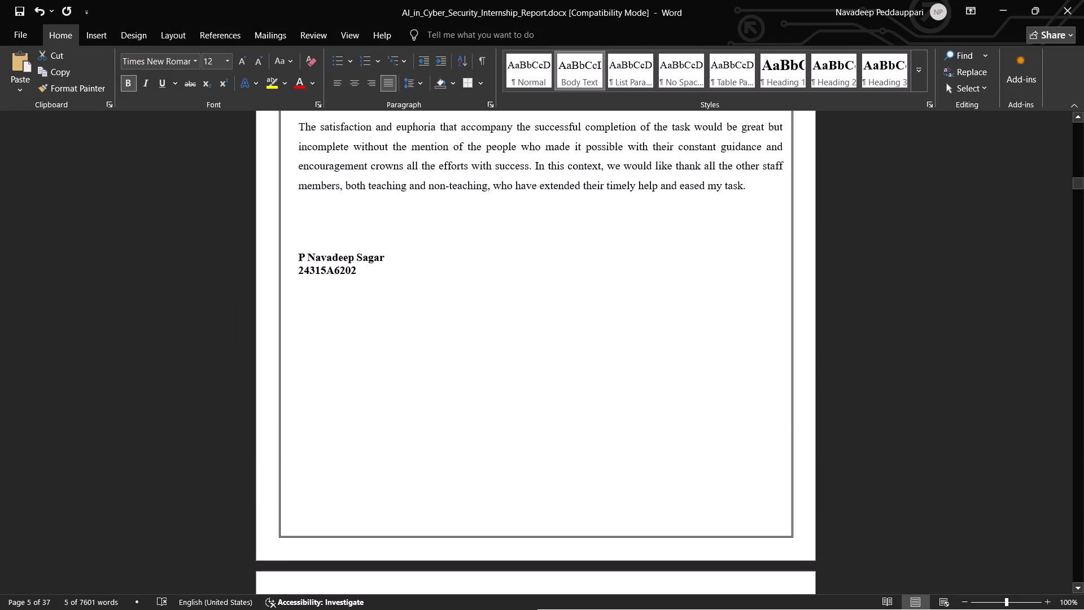
{"action": "scroll", "coordinate": [446, 356], "scroll_direction": "down", "scroll_amount": 5}
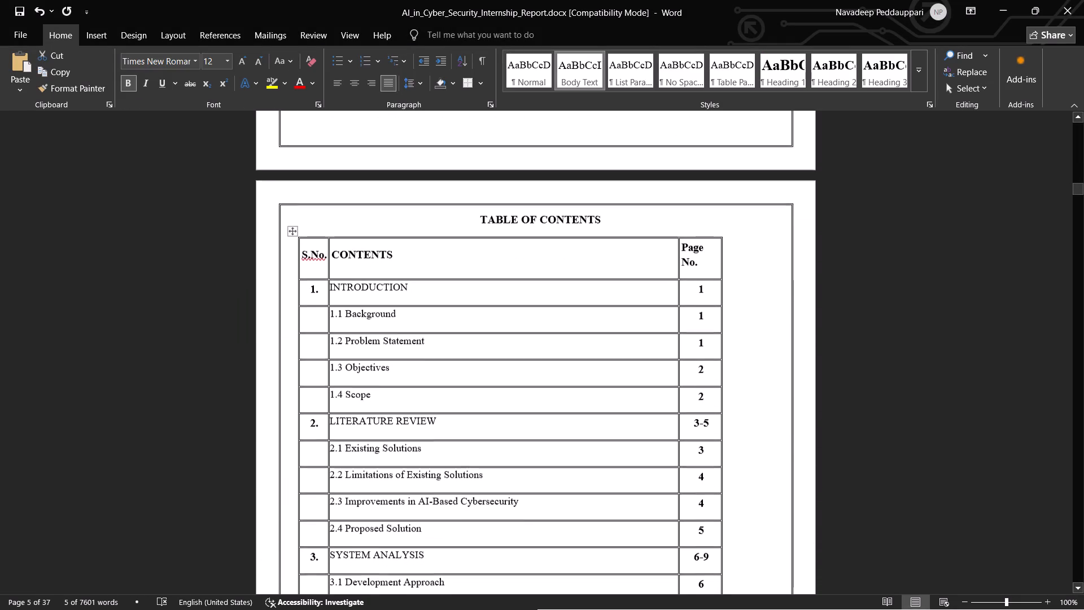
{"action": "scroll", "coordinate": [446, 356], "scroll_direction": "down", "scroll_amount": 2}
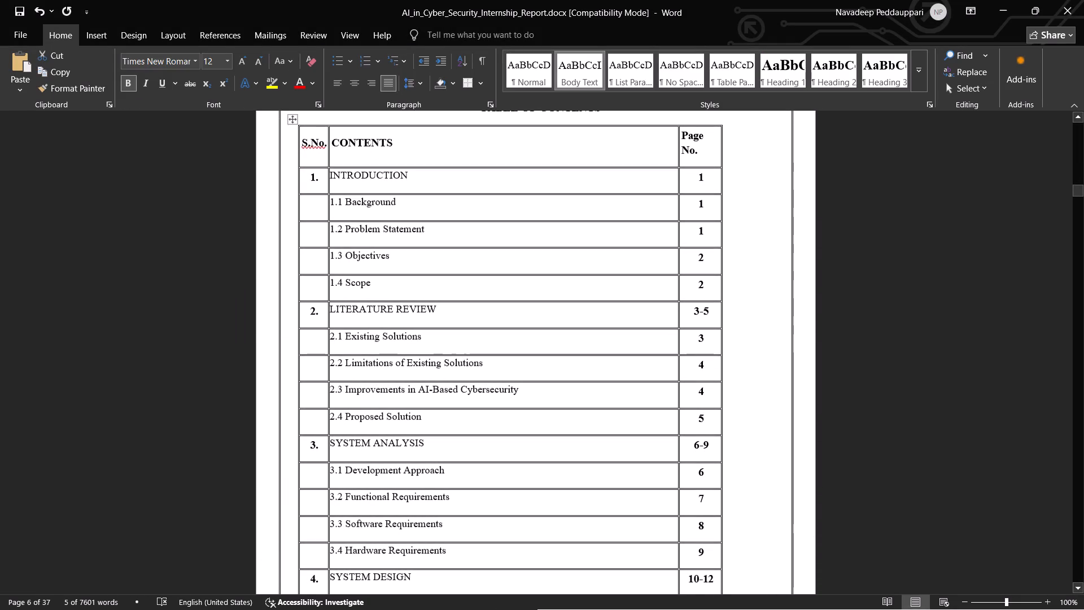
{"action": "scroll", "coordinate": [446, 356], "scroll_direction": "down", "scroll_amount": 2}
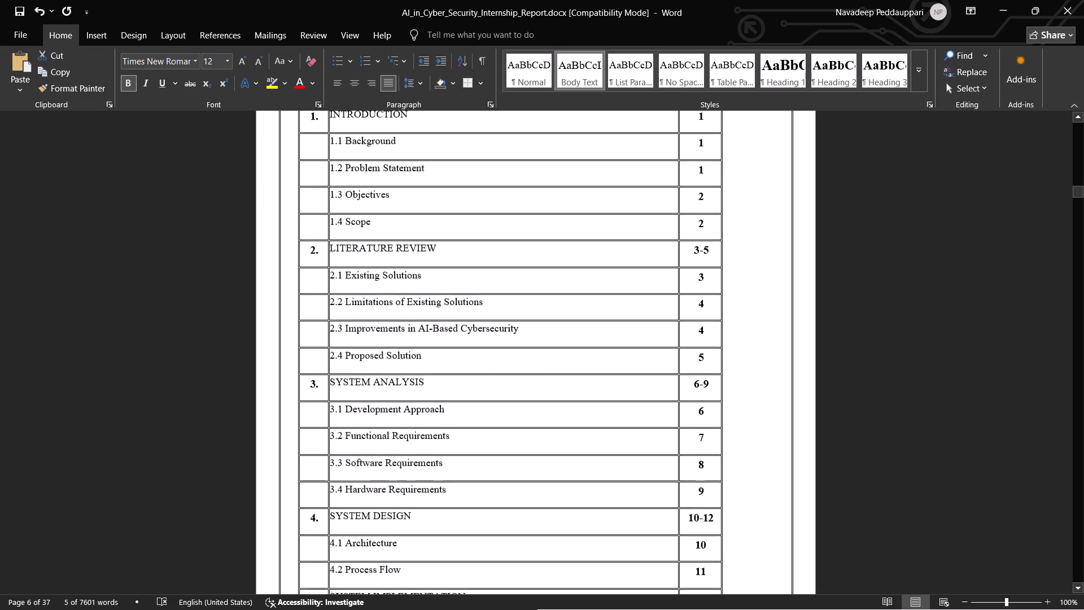
{"action": "scroll", "coordinate": [446, 356], "scroll_direction": "down", "scroll_amount": 1}
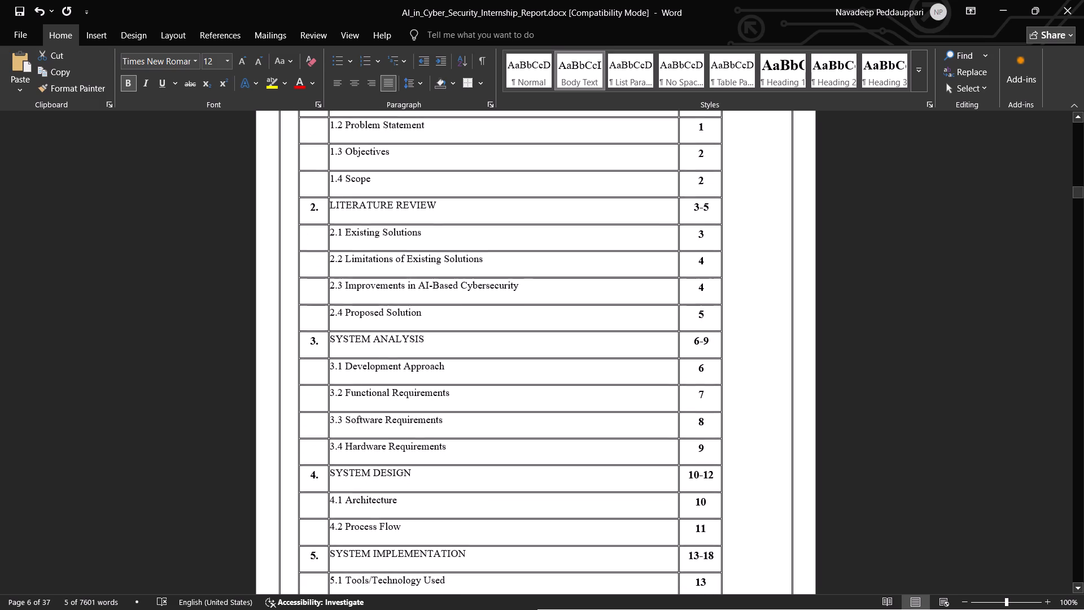
{"action": "scroll", "coordinate": [446, 356], "scroll_direction": "down", "scroll_amount": 1}
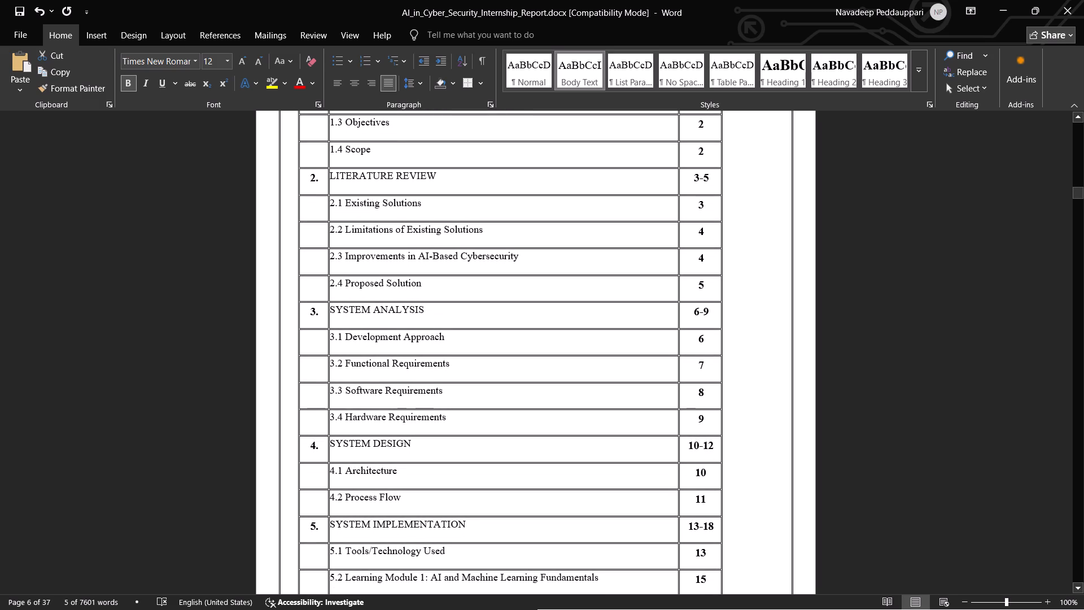
{"action": "scroll", "coordinate": [446, 356], "scroll_direction": "down", "scroll_amount": 2}
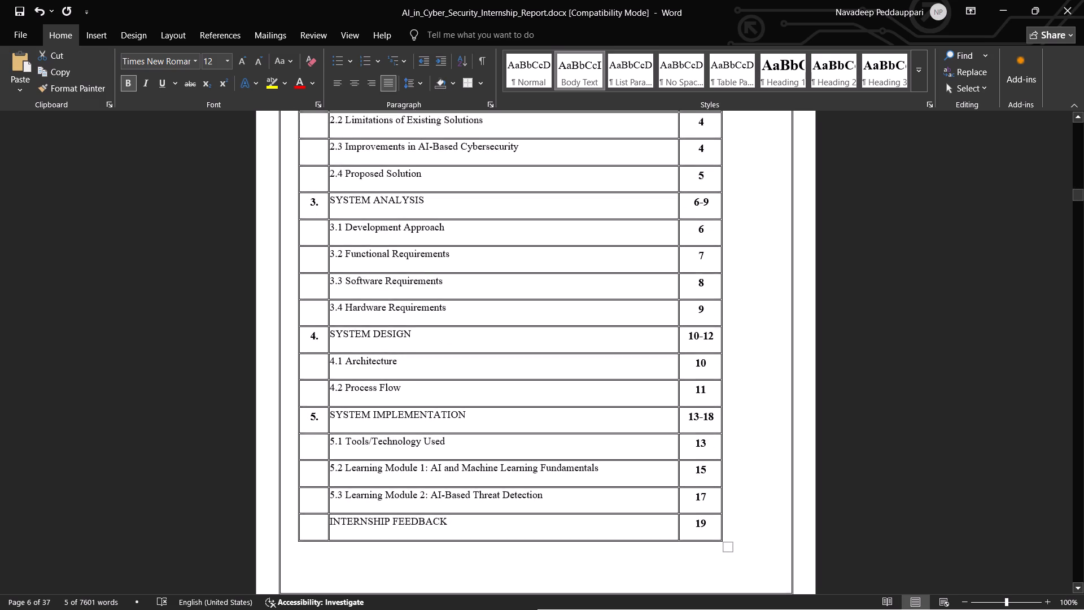
{"action": "scroll", "coordinate": [446, 356], "scroll_direction": "down", "scroll_amount": 5}
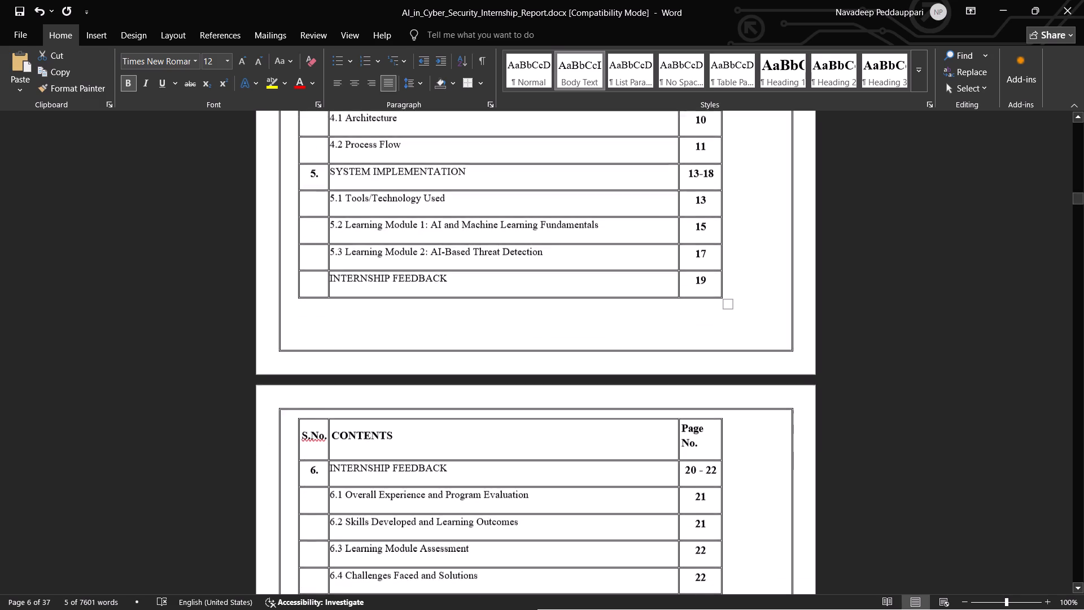
{"action": "scroll", "coordinate": [446, 356], "scroll_direction": "down", "scroll_amount": 3}
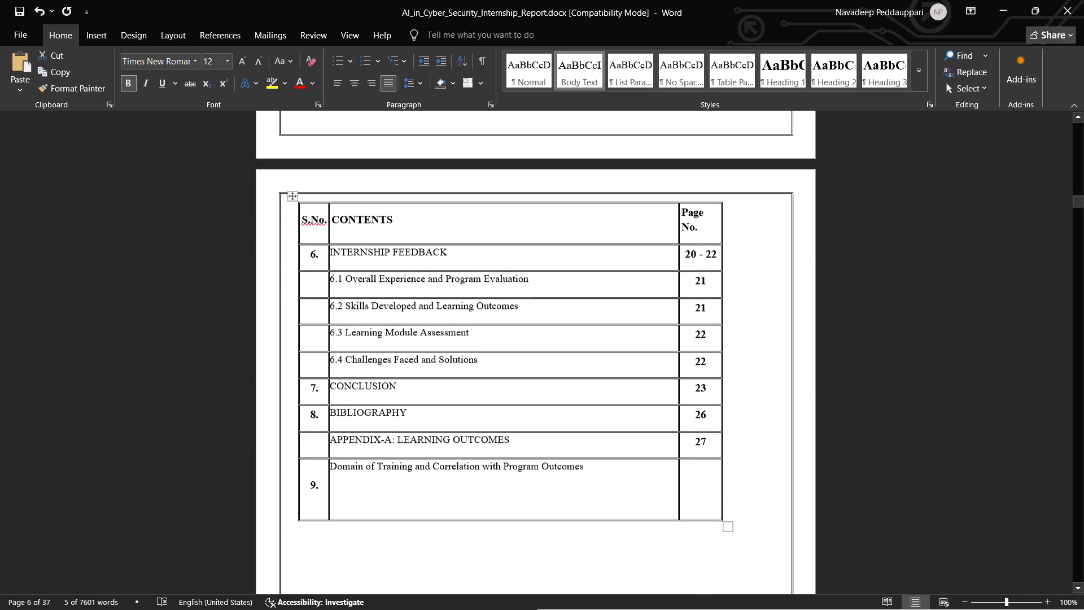
{"action": "scroll", "coordinate": [446, 356], "scroll_direction": "down", "scroll_amount": 1}
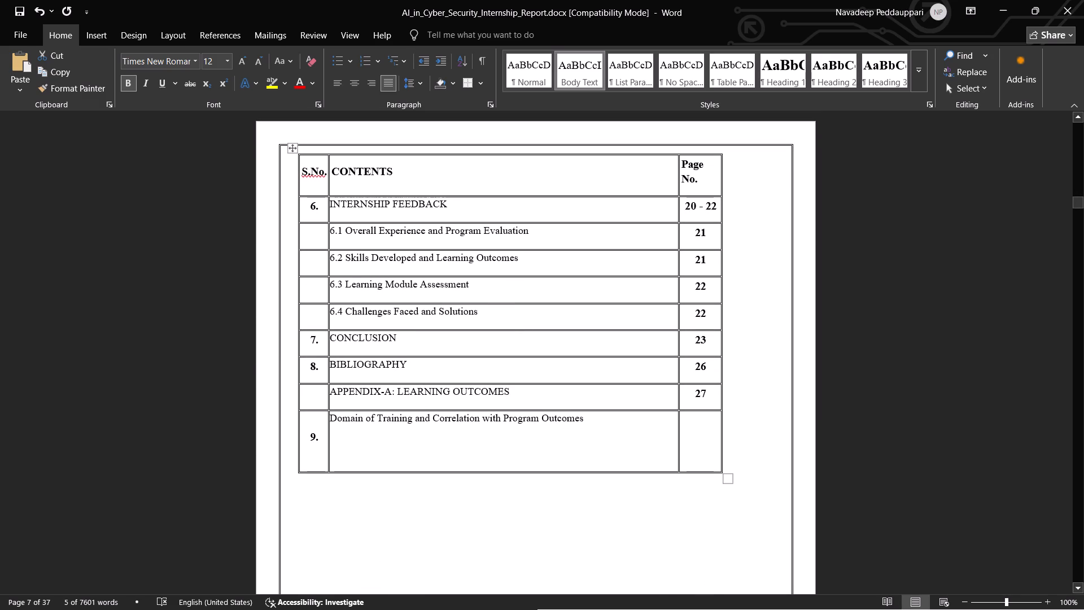
{"action": "scroll", "coordinate": [446, 356], "scroll_direction": "down", "scroll_amount": 1}
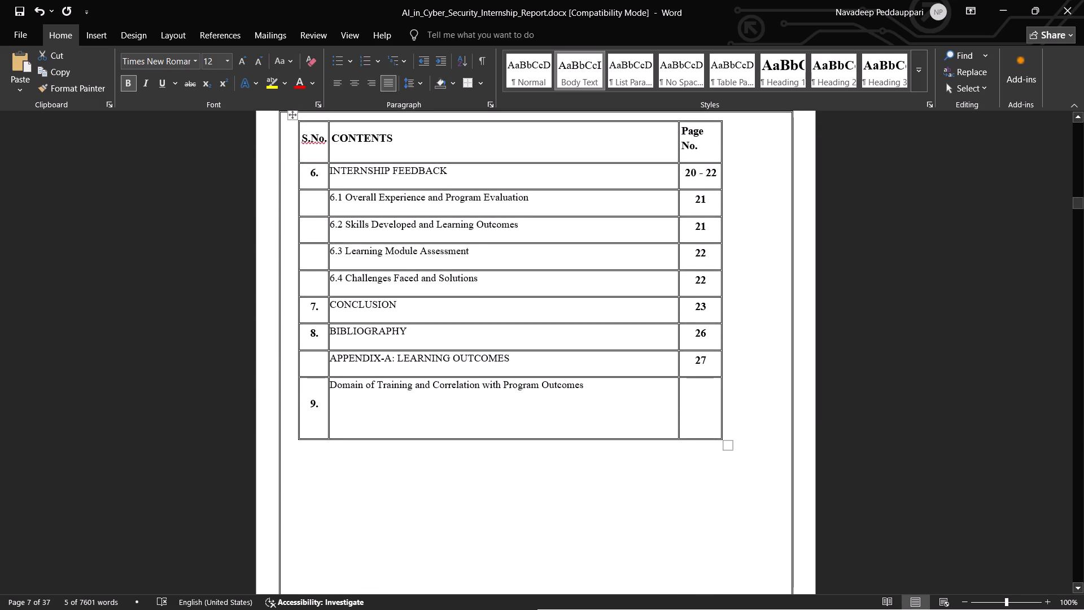
{"action": "scroll", "coordinate": [446, 356], "scroll_direction": "down", "scroll_amount": 2}
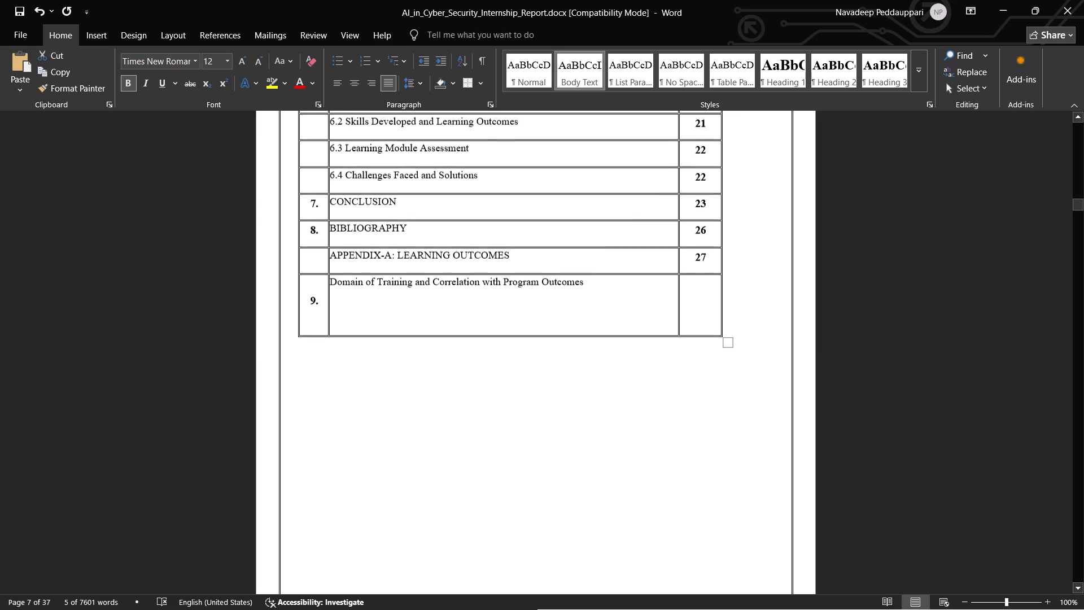
Compare the other student report's table of contents with the one in the AI in Cyber Security report, checking the formatting of entries.
{"action": "scroll", "coordinate": [446, 356], "scroll_direction": "down", "scroll_amount": 1}
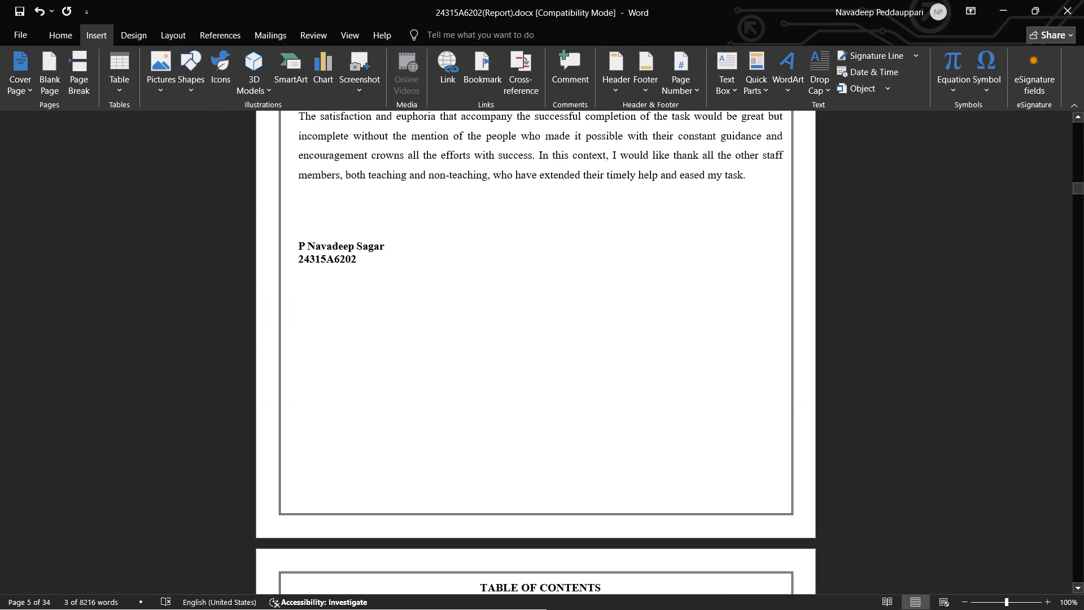
{"action": "scroll", "coordinate": [446, 356], "scroll_direction": "down", "scroll_amount": 9}
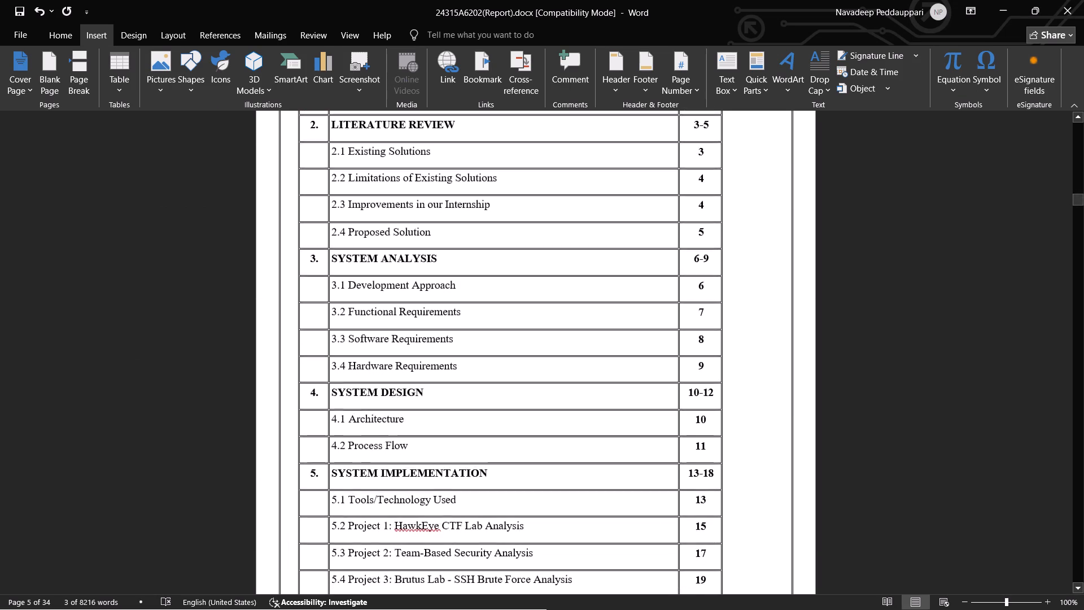
{"action": "scroll", "coordinate": [446, 356], "scroll_direction": "down", "scroll_amount": 6}
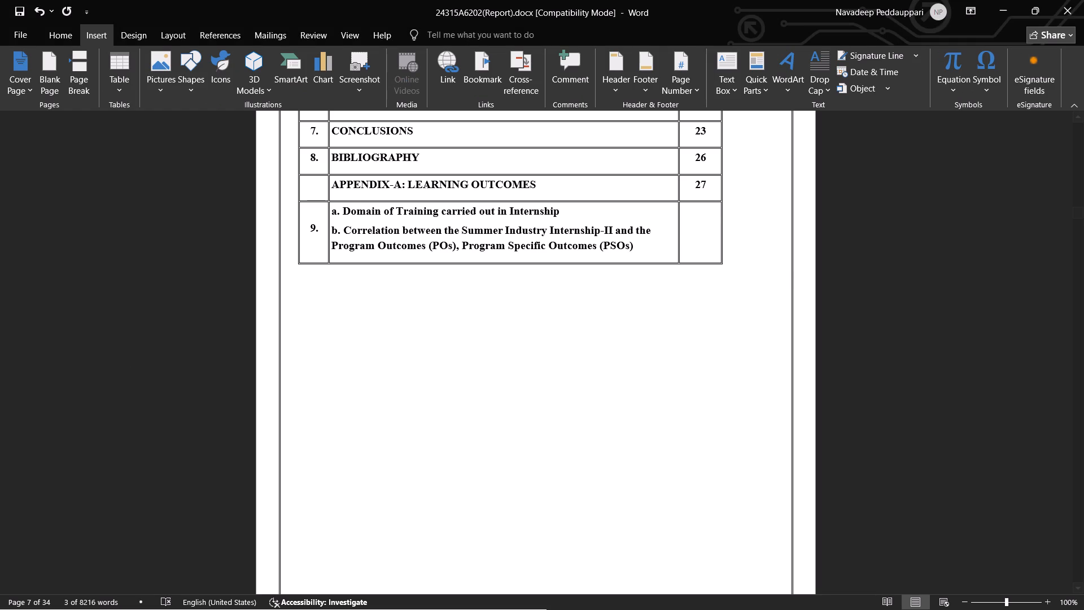
{"action": "scroll", "coordinate": [443, 335], "scroll_direction": "up", "scroll_amount": 10}
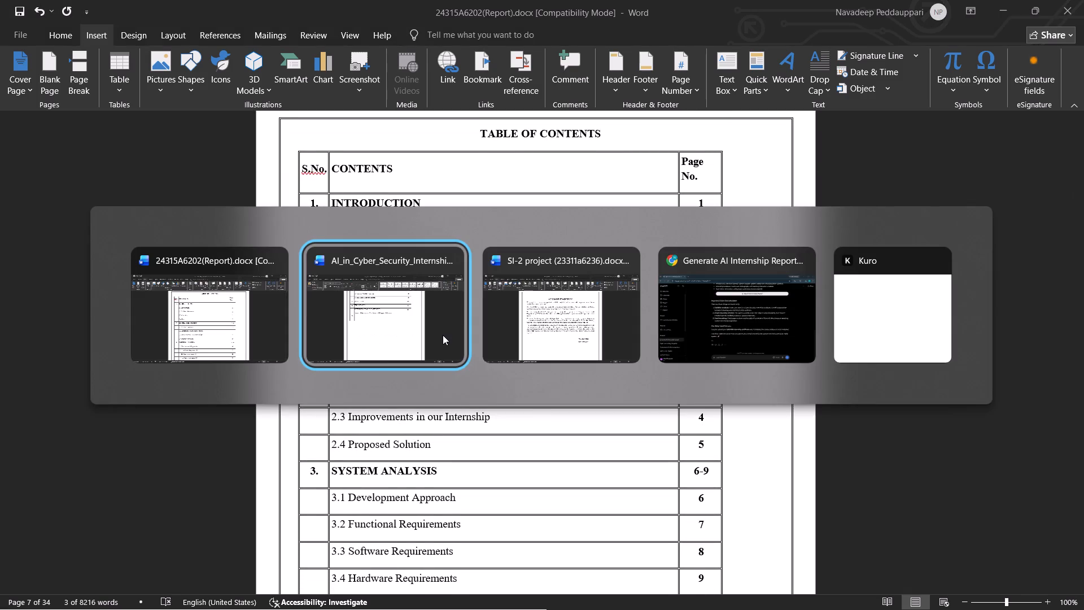
{"action": "scroll", "coordinate": [455, 312], "scroll_direction": "up", "scroll_amount": 7}
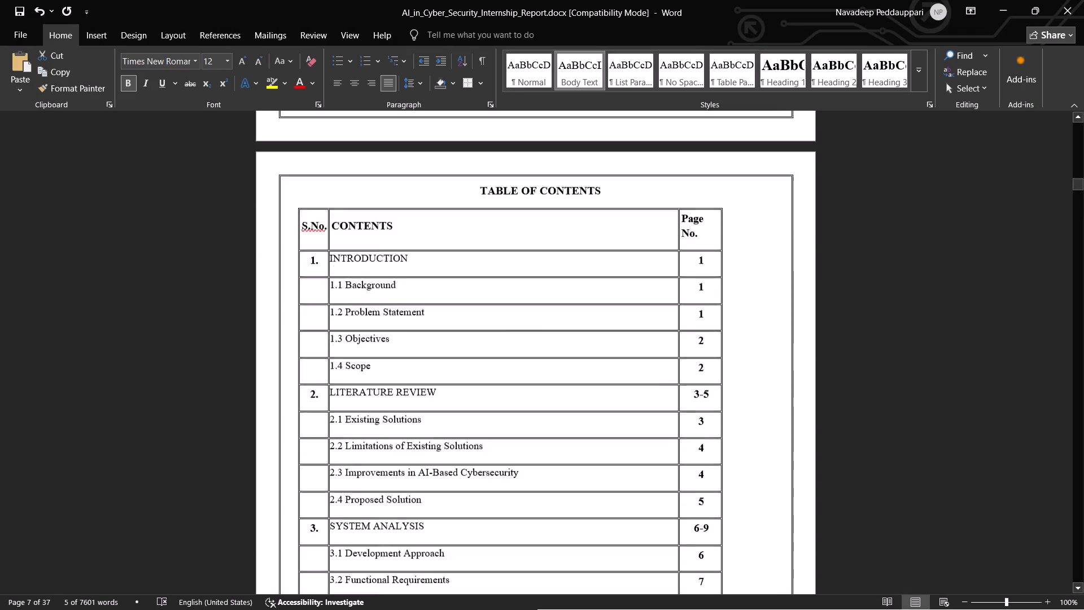
Copy the bold formatting of the INTRODUCTION entry in the other student report's table of contents onto INTRODUCTION in the AI in Cyber Security report.
{"action": "scroll", "coordinate": [455, 312], "scroll_direction": "up", "scroll_amount": 1}
{"action": "scroll", "coordinate": [455, 312], "scroll_direction": "down", "scroll_amount": 3}
{"action": "scroll", "coordinate": [455, 312], "scroll_direction": "up", "scroll_amount": 3}
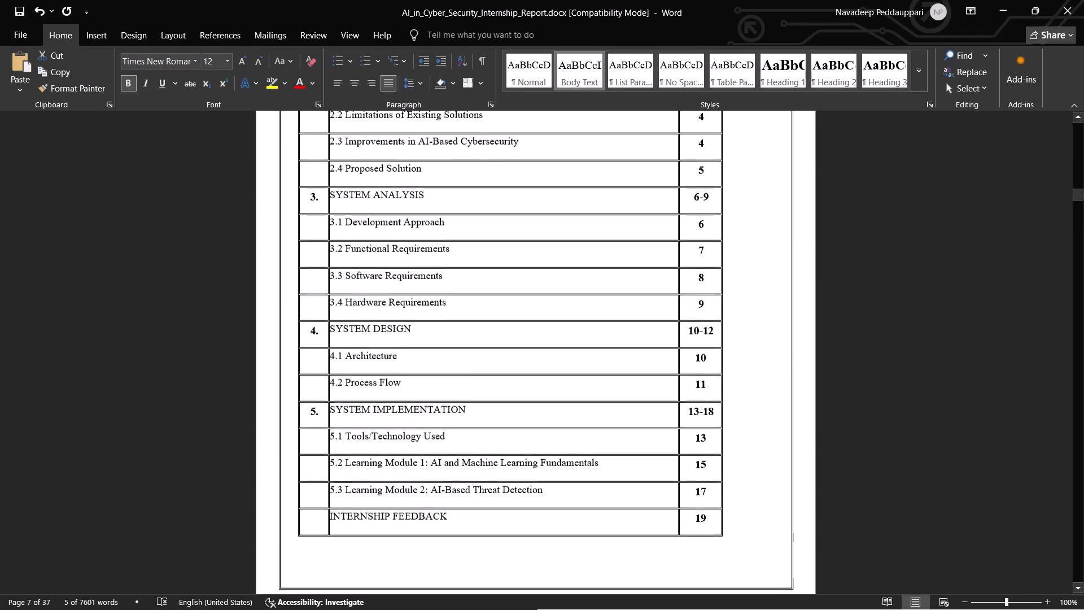
{"action": "scroll", "coordinate": [455, 312], "scroll_direction": "up", "scroll_amount": 3}
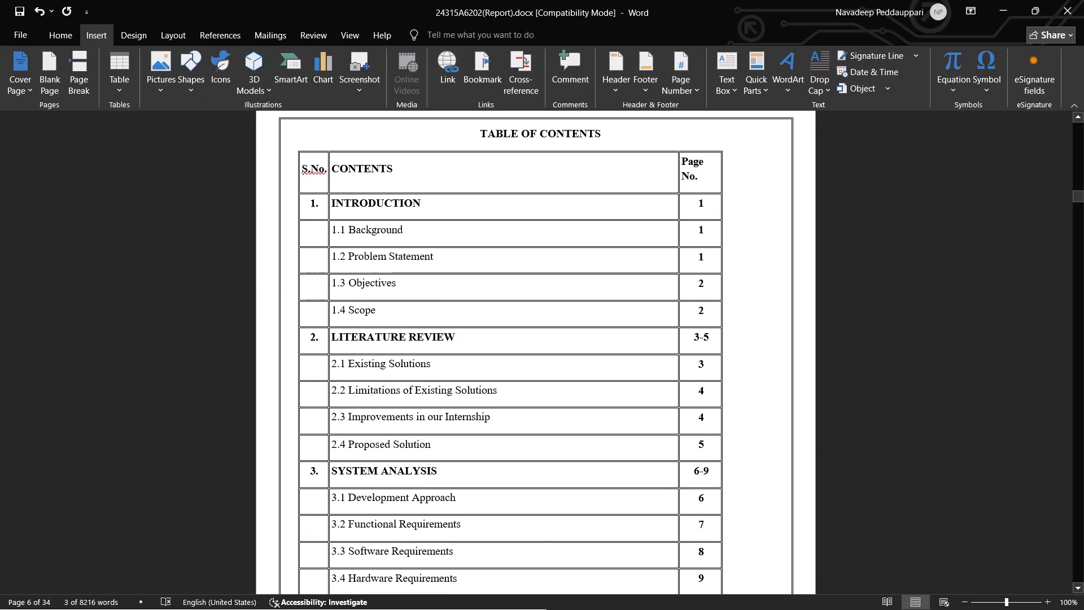
{"action": "double_click", "coordinate": [343, 207]}
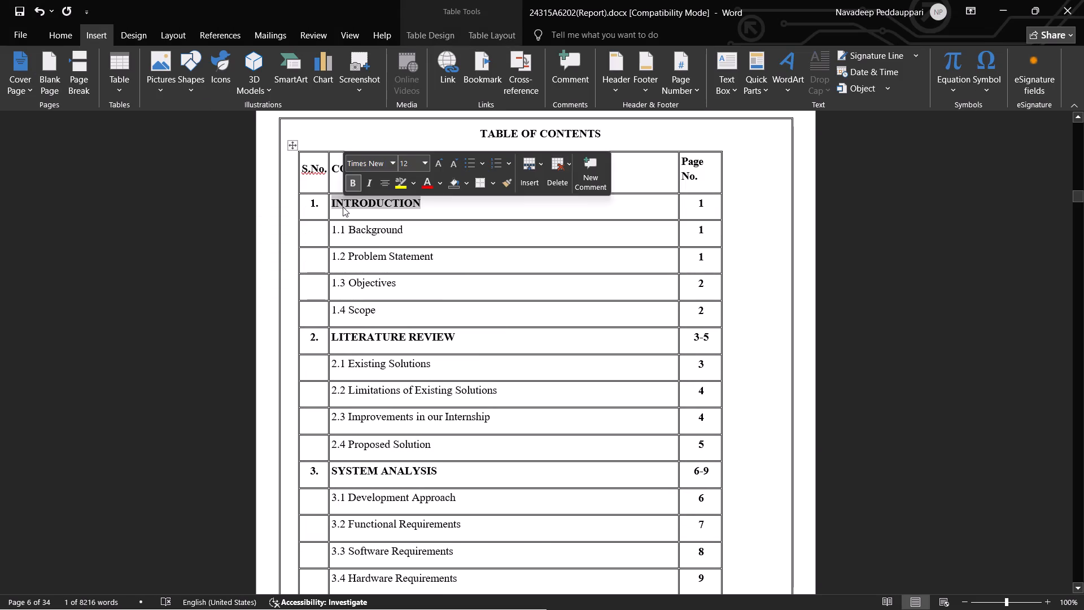
{"action": "key", "text": "ctrl+alt+c"}
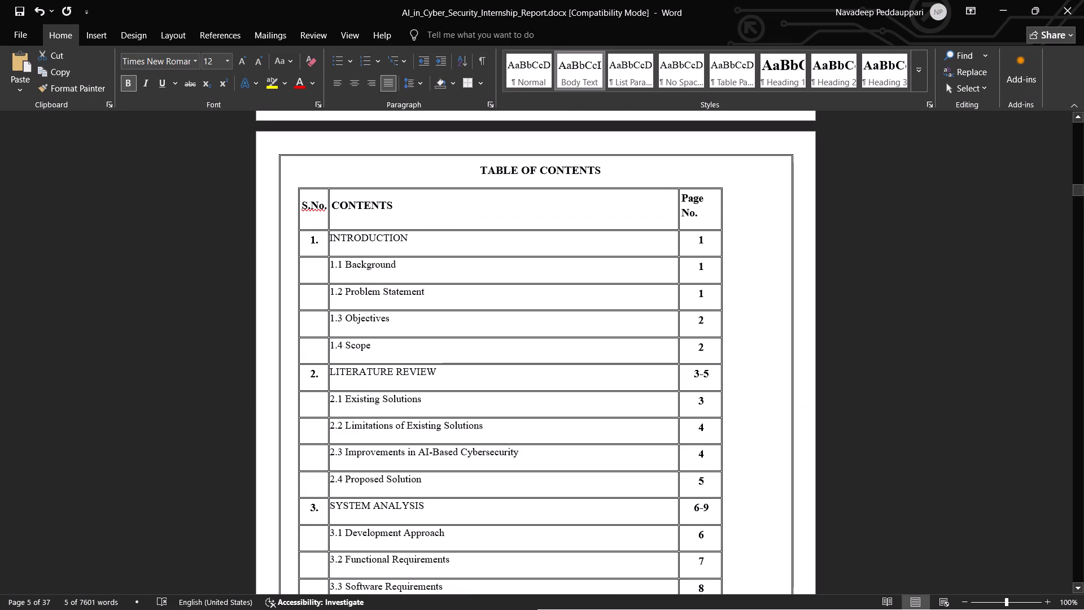
{"action": "double_click", "coordinate": [349, 237]}
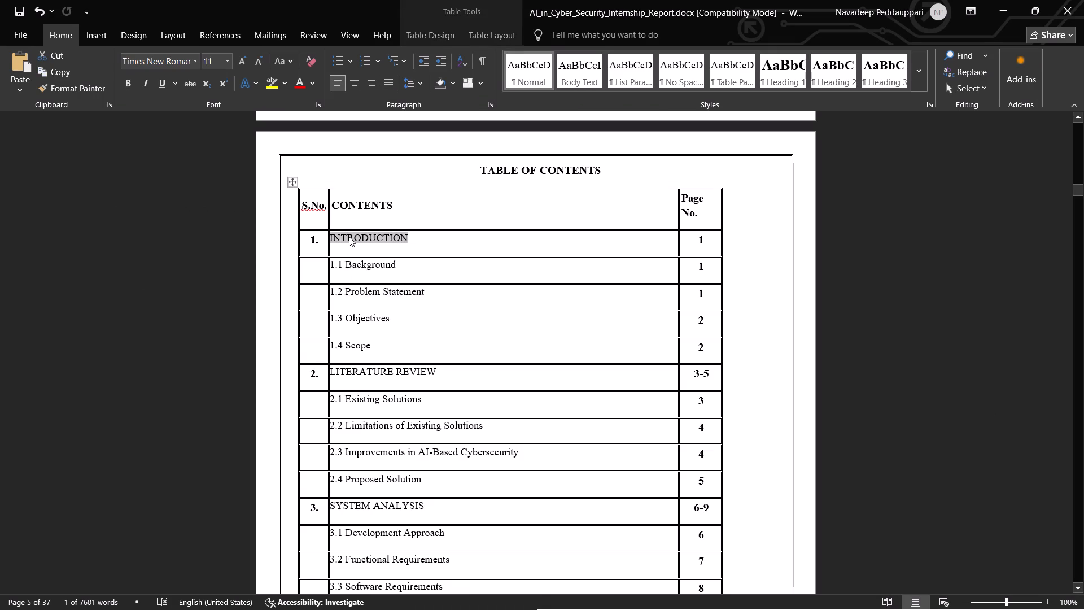
{"action": "key", "text": "ctrl+alt+v"}
Apply the same copied heading formatting to the LITERATURE REVIEW, SYSTEM ANALYSIS, SYSTEM DESIGN and SYSTEM IMPLEMENTATION entries in the table of contents.
{"action": "double_click", "coordinate": [355, 376]}
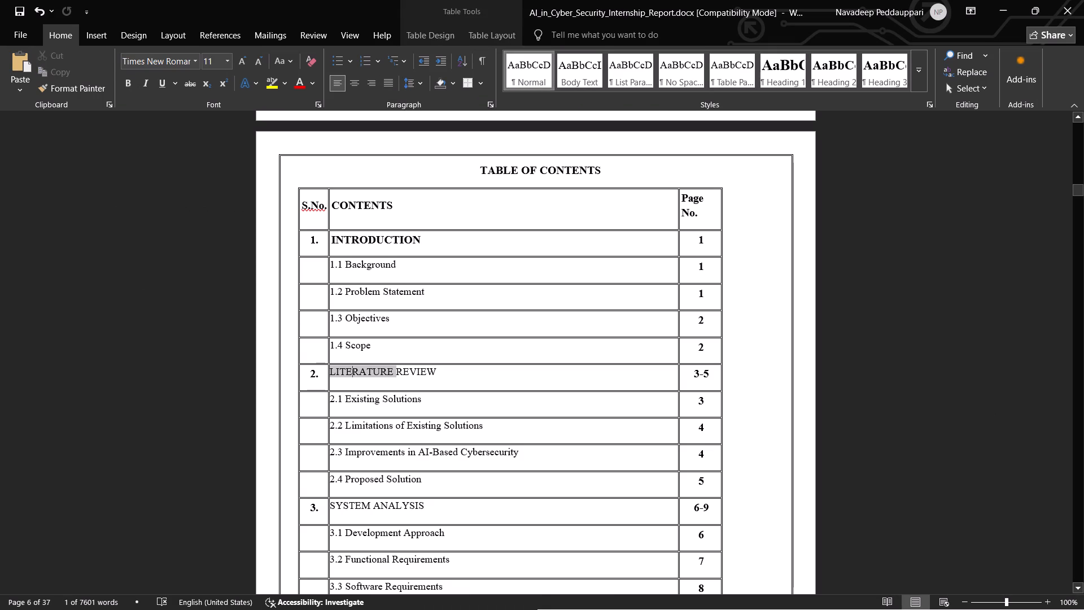
{"action": "triple_click", "coordinate": [355, 376]}
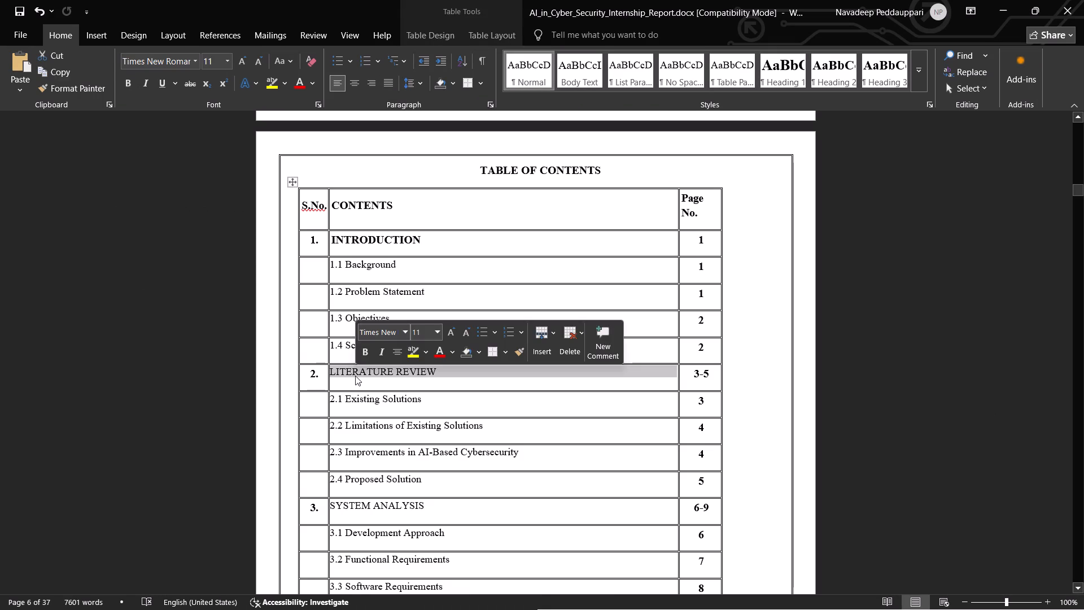
{"action": "key", "text": "ctrl+alt+v"}
{"action": "scroll", "coordinate": [355, 376], "scroll_direction": "down", "scroll_amount": 1}
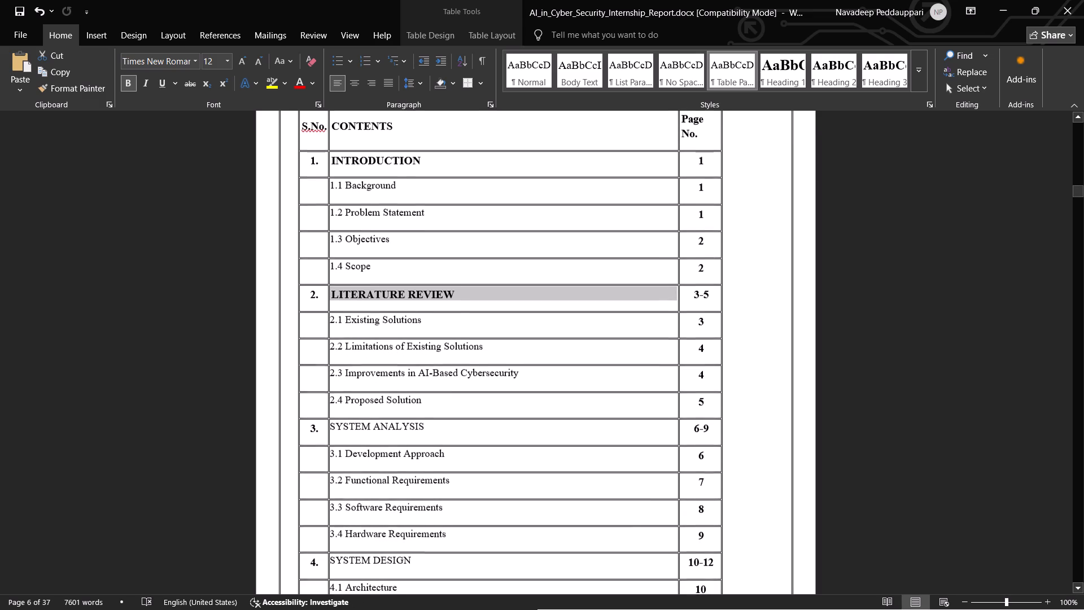
{"action": "triple_click", "coordinate": [362, 435]}
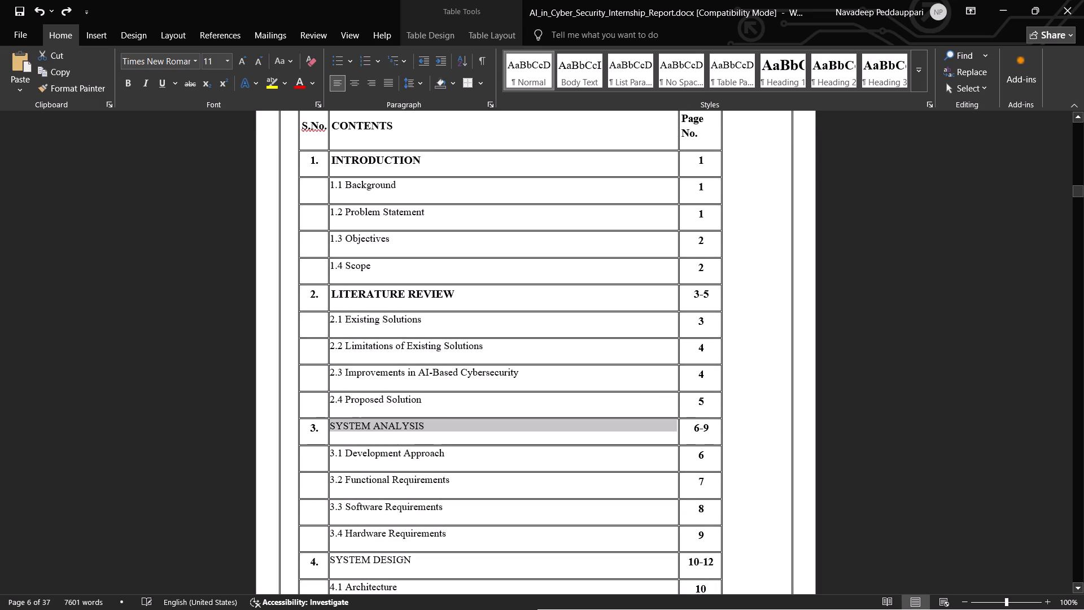
{"action": "key", "text": "ctrl+alt+v"}
{"action": "scroll", "coordinate": [362, 435], "scroll_direction": "down", "scroll_amount": 2}
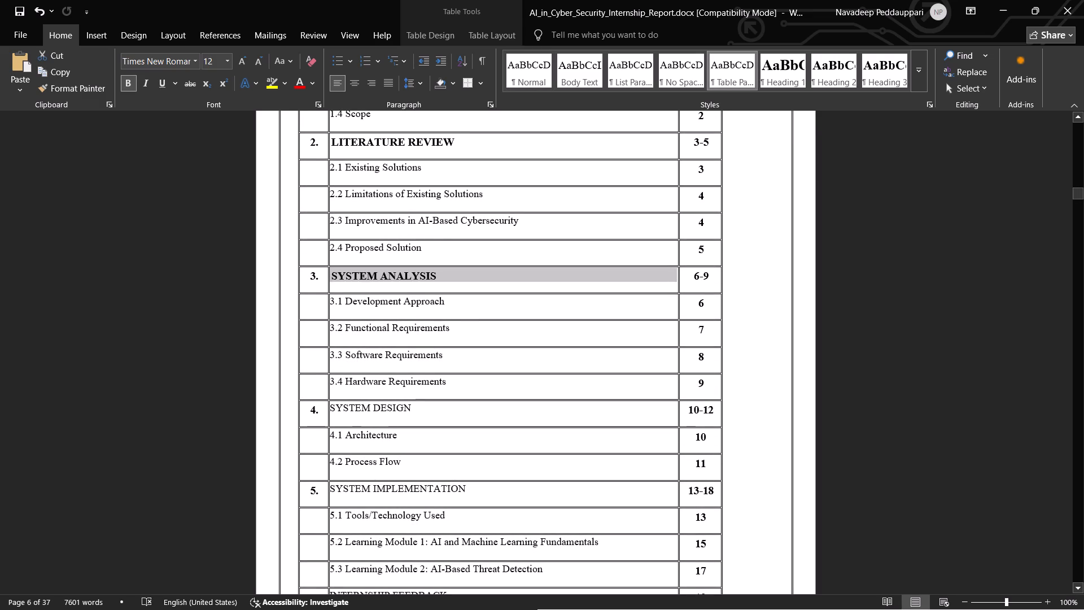
{"action": "triple_click", "coordinate": [361, 415]}
{"action": "key", "text": "ctrl+alt+v"}
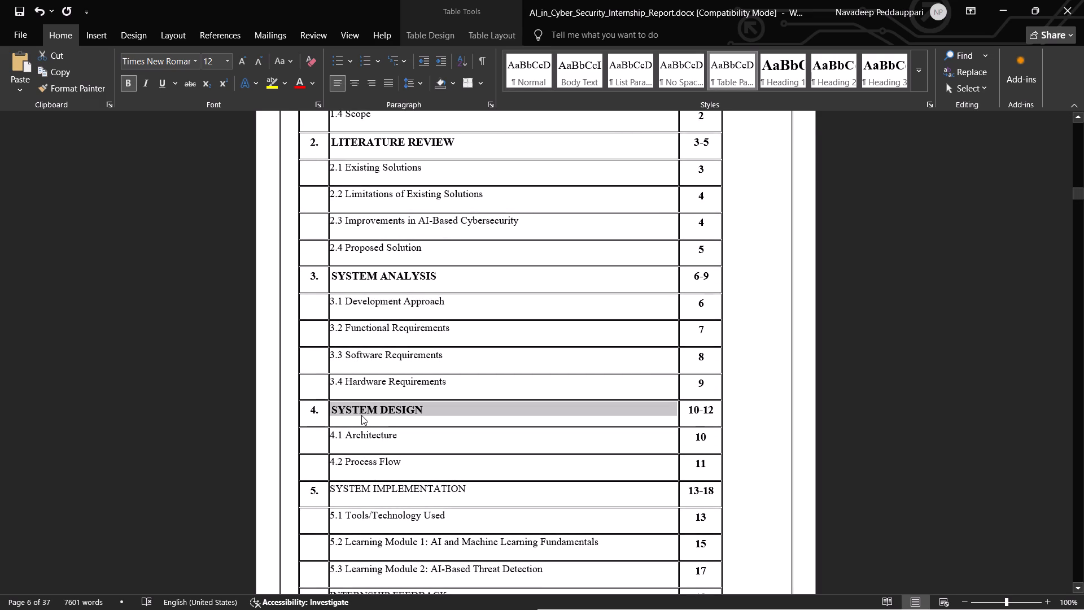
{"action": "scroll", "coordinate": [416, 427], "scroll_direction": "down", "scroll_amount": 2}
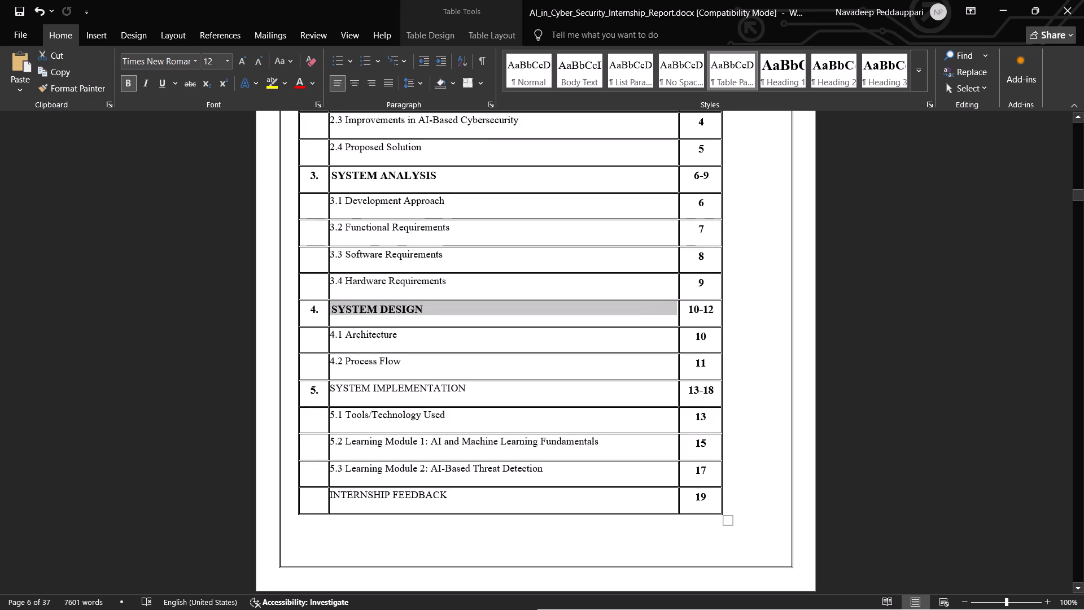
{"action": "triple_click", "coordinate": [361, 397]}
{"action": "key", "text": "ctrl+alt+v"}
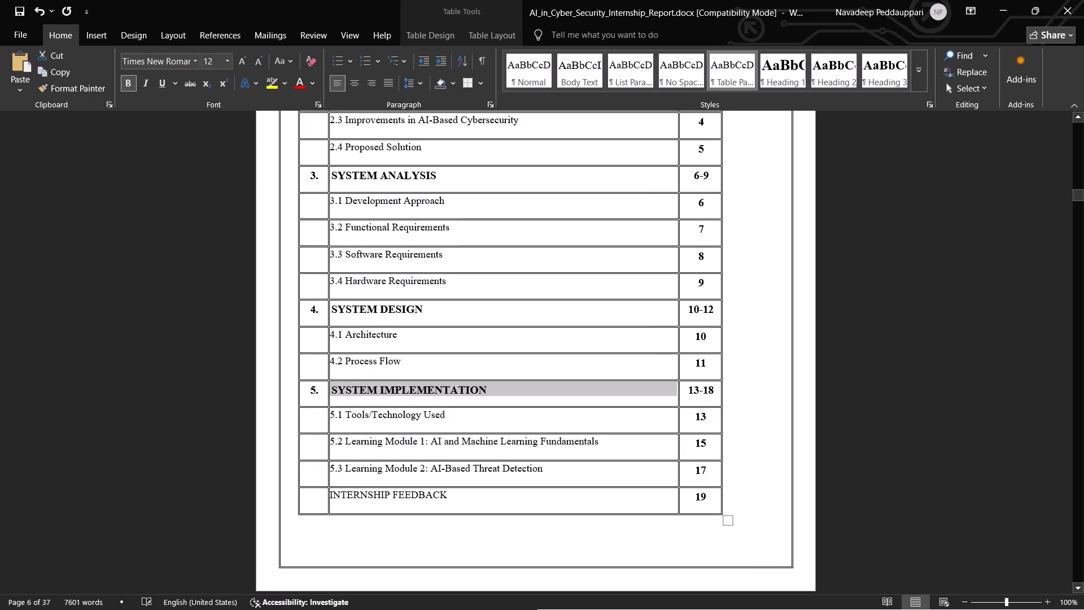
Apply the copied heading formatting to INTERNSHIP FEEDBACK, CONCLUSION, BIBLIOGRAPHY, APPENDIX-A and the Domain of Training entry on the second contents page.
{"action": "scroll", "coordinate": [361, 397], "scroll_direction": "down", "scroll_amount": 4}
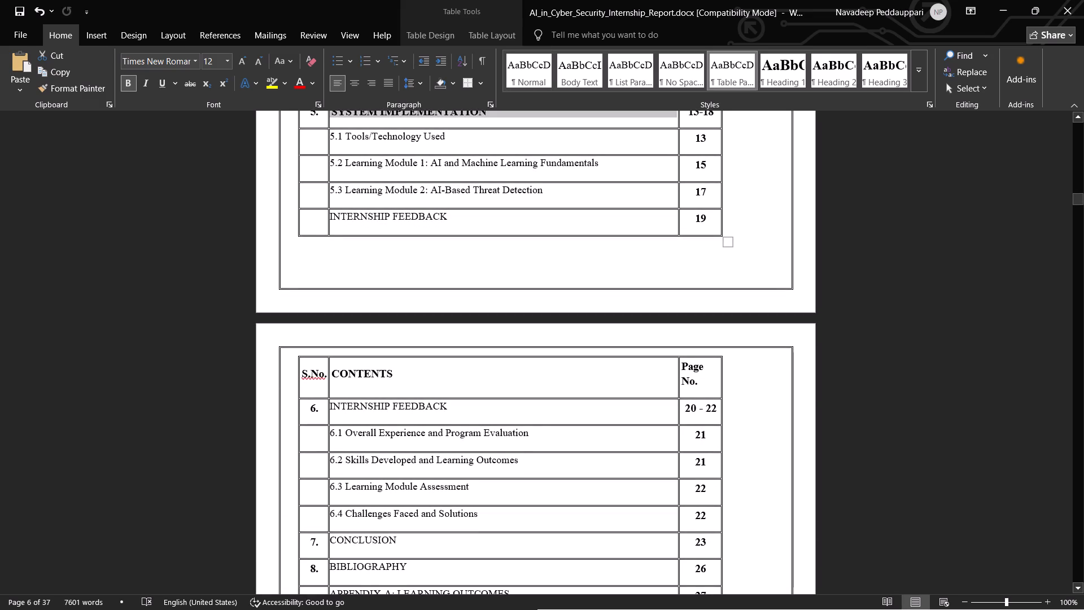
{"action": "scroll", "coordinate": [378, 386], "scroll_direction": "down", "scroll_amount": 1}
{"action": "triple_click", "coordinate": [360, 355]}
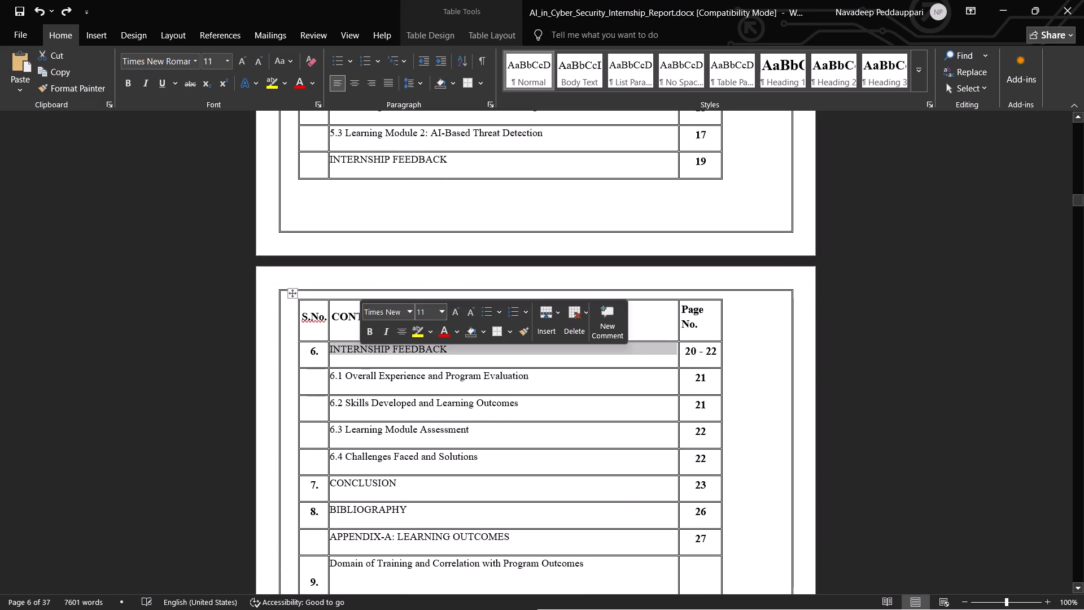
{"action": "key", "text": "ctrl+alt+v"}
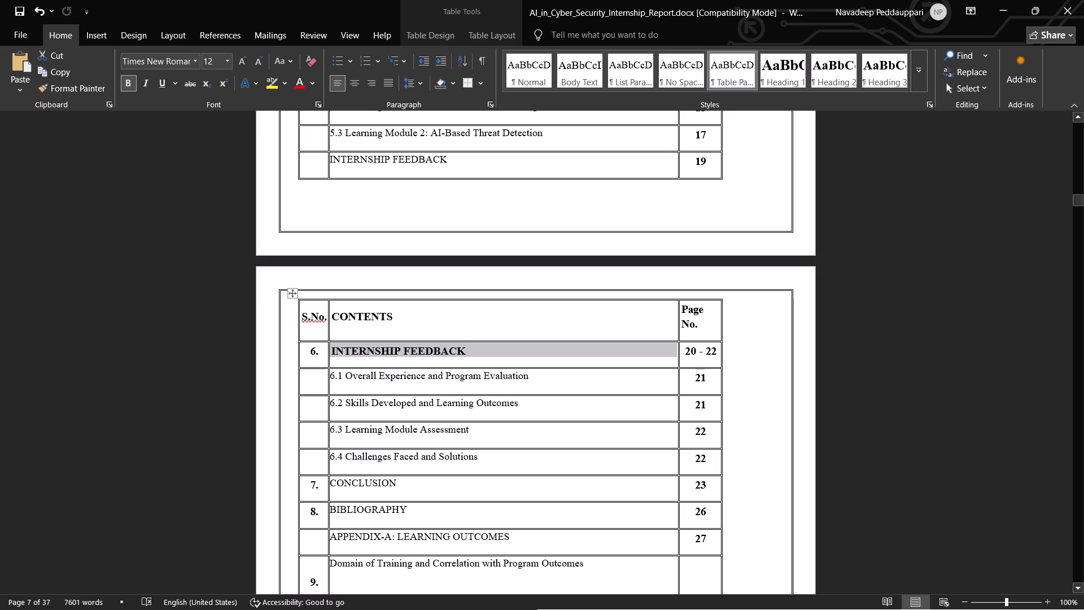
{"action": "double_click", "coordinate": [359, 484]}
{"action": "key", "text": "ctrl+alt+v"}
{"action": "scroll", "coordinate": [359, 484], "scroll_direction": "down", "scroll_amount": 1}
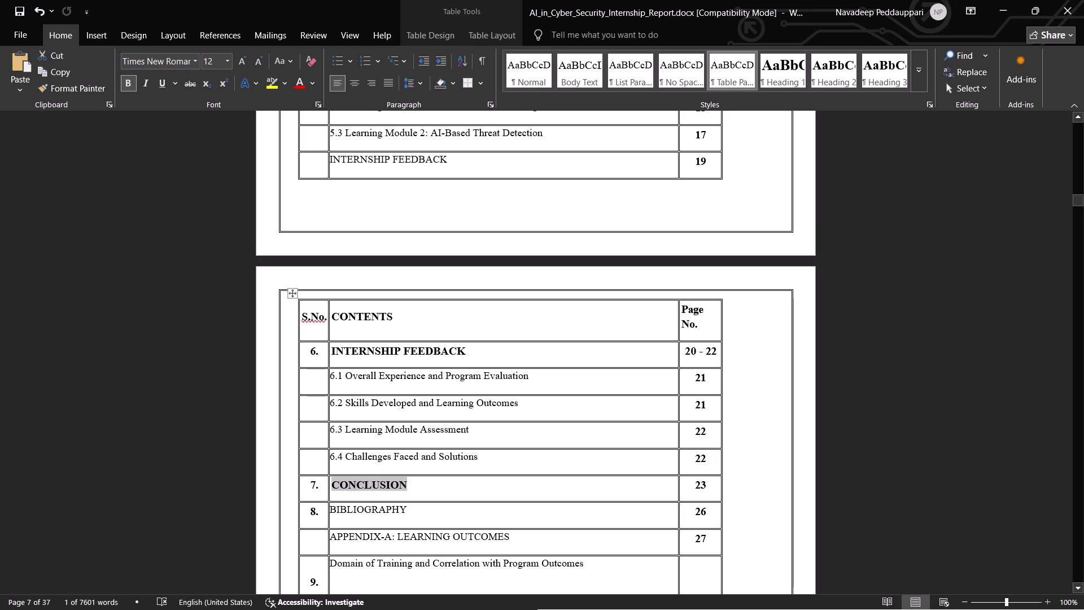
{"action": "scroll", "coordinate": [359, 484], "scroll_direction": "down", "scroll_amount": 1}
{"action": "triple_click", "coordinate": [362, 425]}
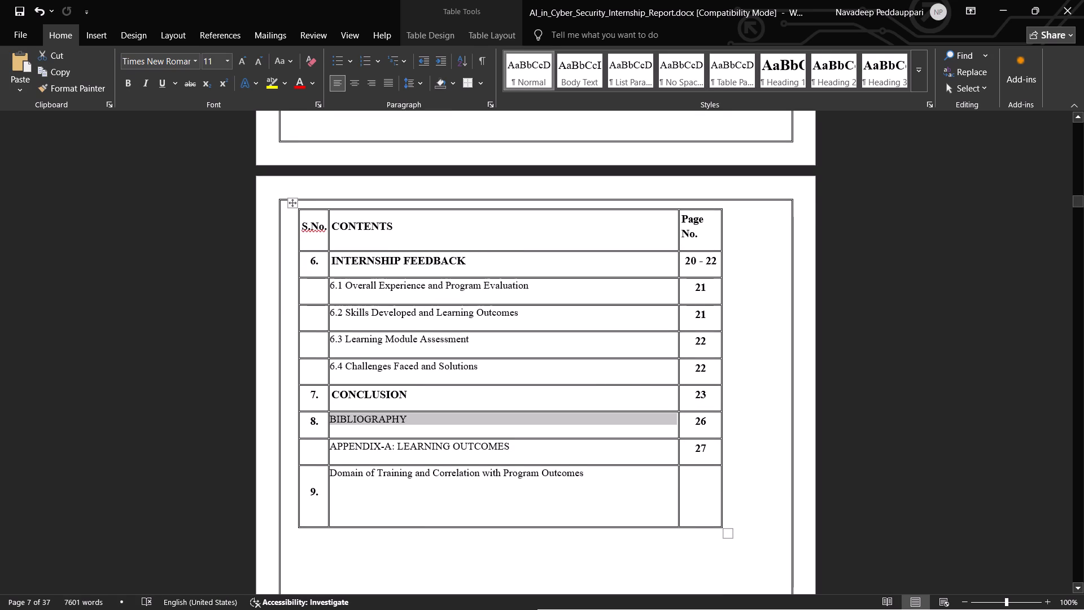
{"action": "key", "text": "ctrl+alt+v"}
{"action": "double_click", "coordinate": [361, 450]}
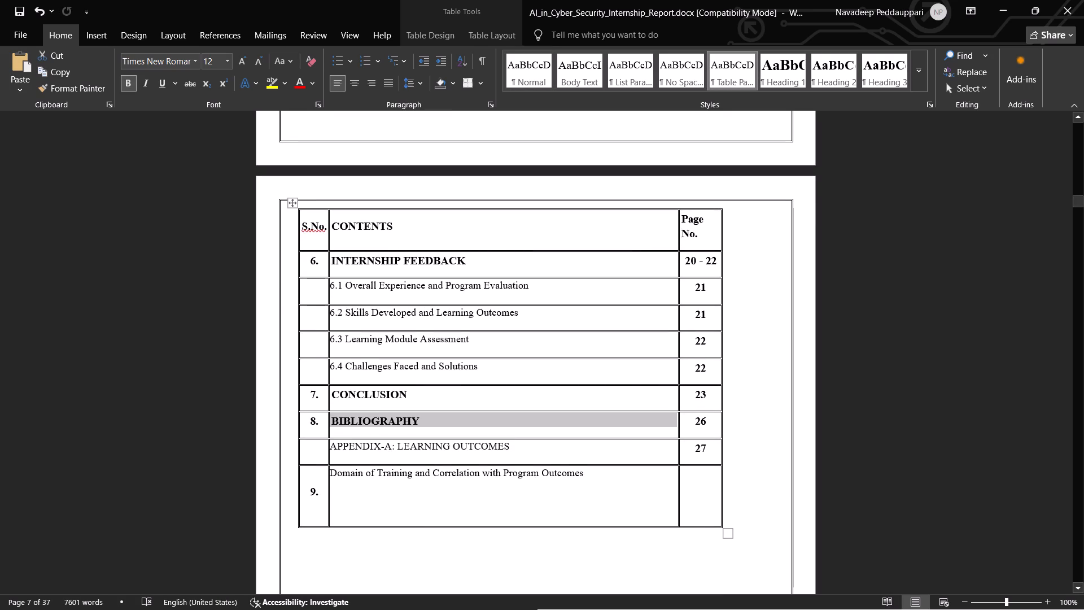
{"action": "triple_click", "coordinate": [361, 450]}
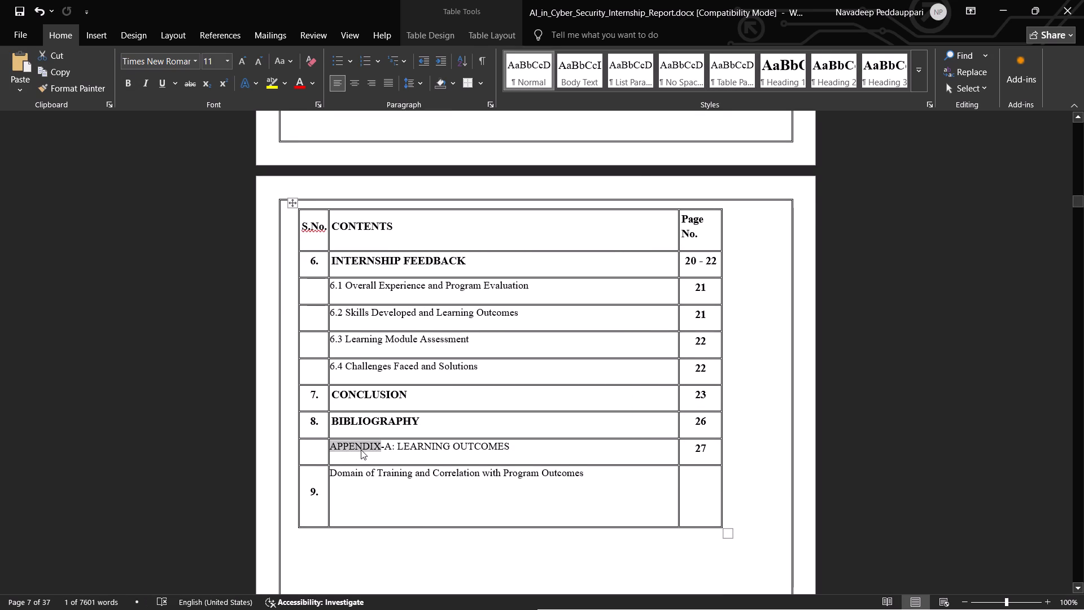
{"action": "key", "text": "ctrl+alt+v"}
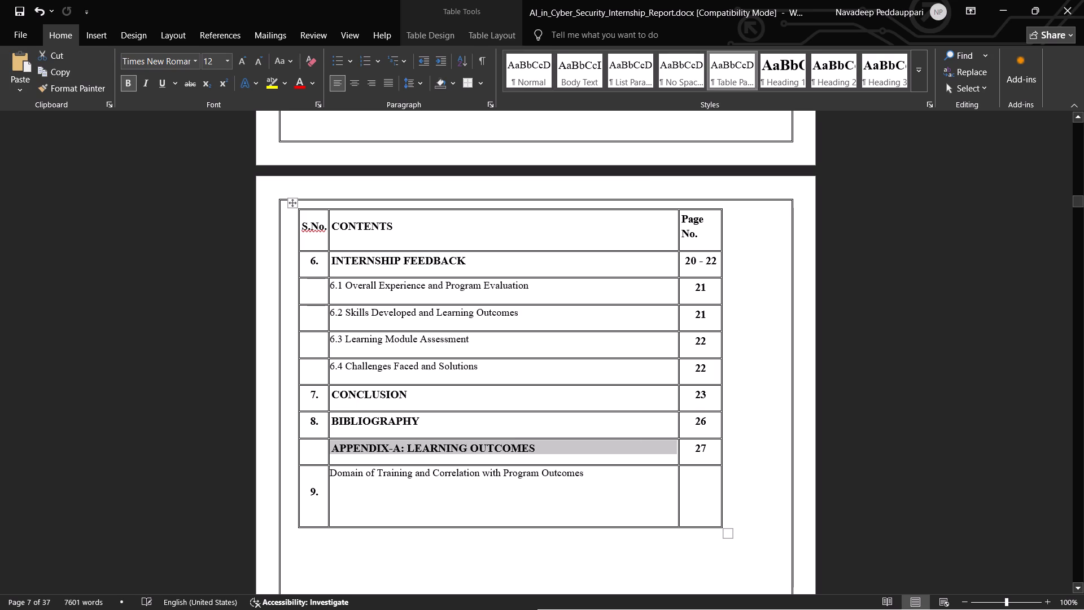
{"action": "triple_click", "coordinate": [363, 477]}
{"action": "key", "text": "ctrl+alt+v"}
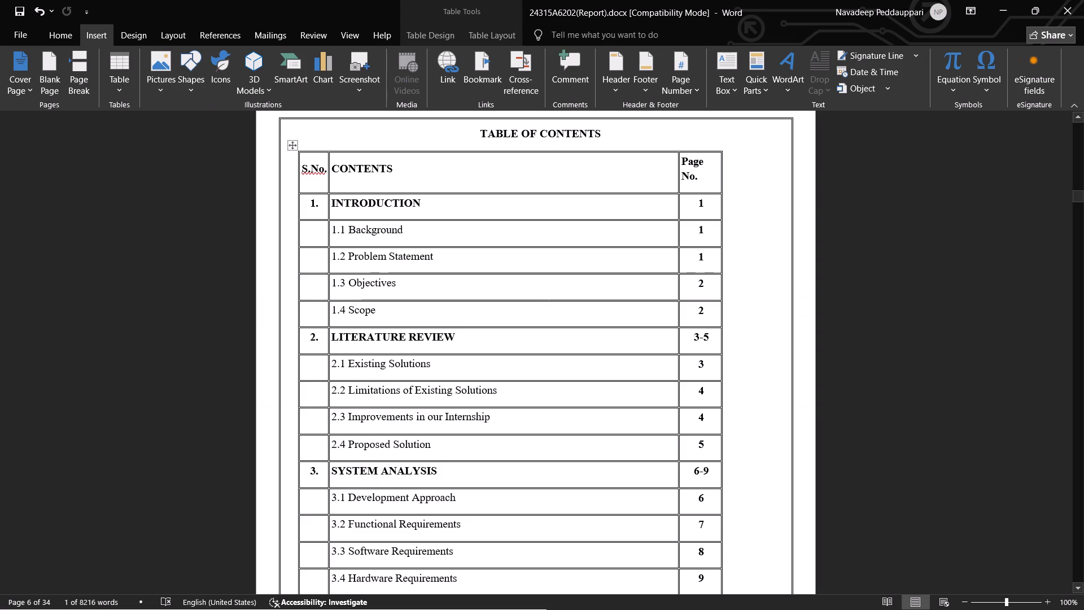
Compare the other student report's contents entries with those in the AI in Cyber Security report, checking the rows under SYSTEM IMPLEMENTATION.
{"action": "scroll", "coordinate": [442, 454], "scroll_direction": "down", "scroll_amount": 2}
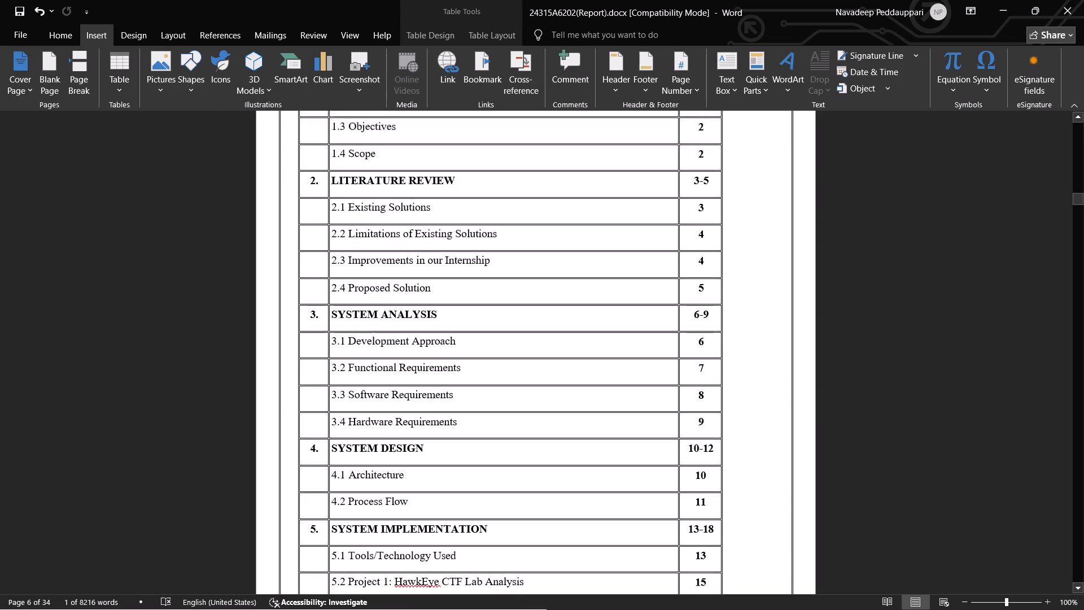
{"action": "scroll", "coordinate": [442, 454], "scroll_direction": "down", "scroll_amount": 4}
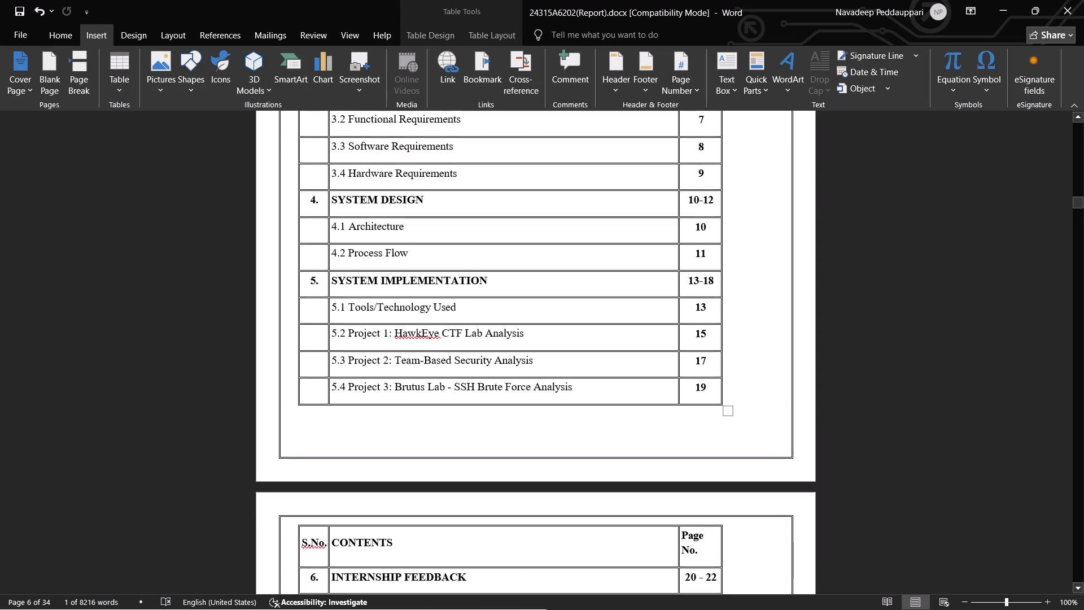
{"action": "scroll", "coordinate": [442, 454], "scroll_direction": "down", "scroll_amount": 1}
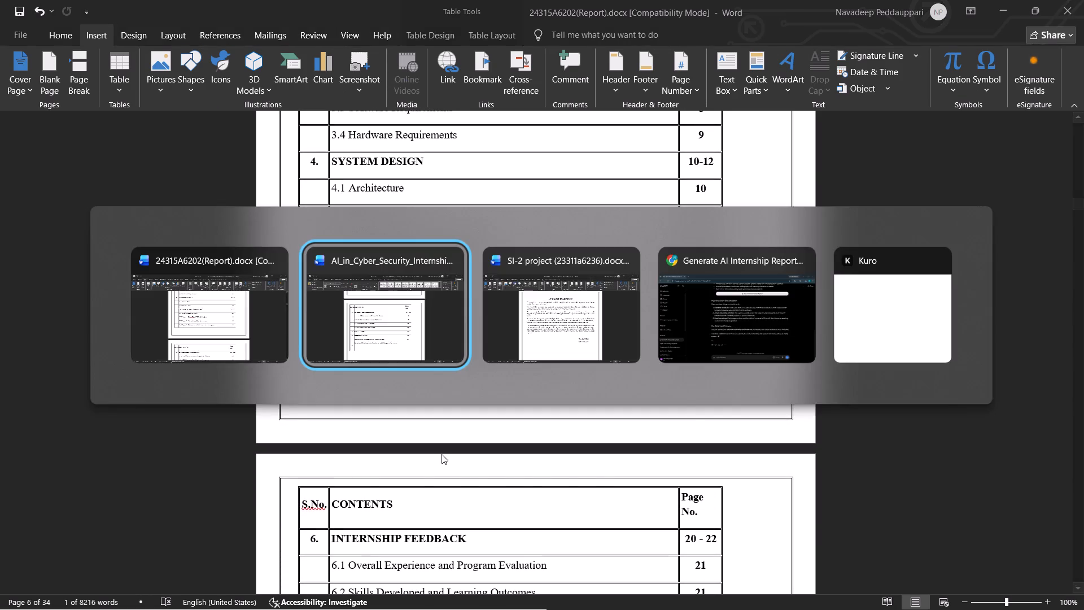
{"action": "scroll", "coordinate": [442, 454], "scroll_direction": "up", "scroll_amount": 5}
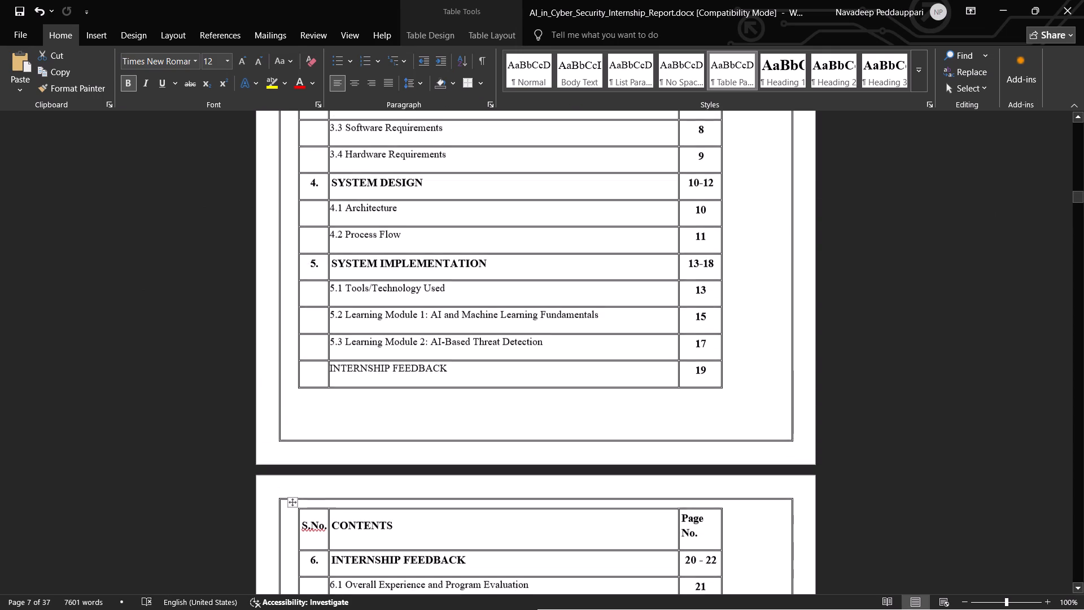
{"action": "scroll", "coordinate": [442, 454], "scroll_direction": "up", "scroll_amount": 5}
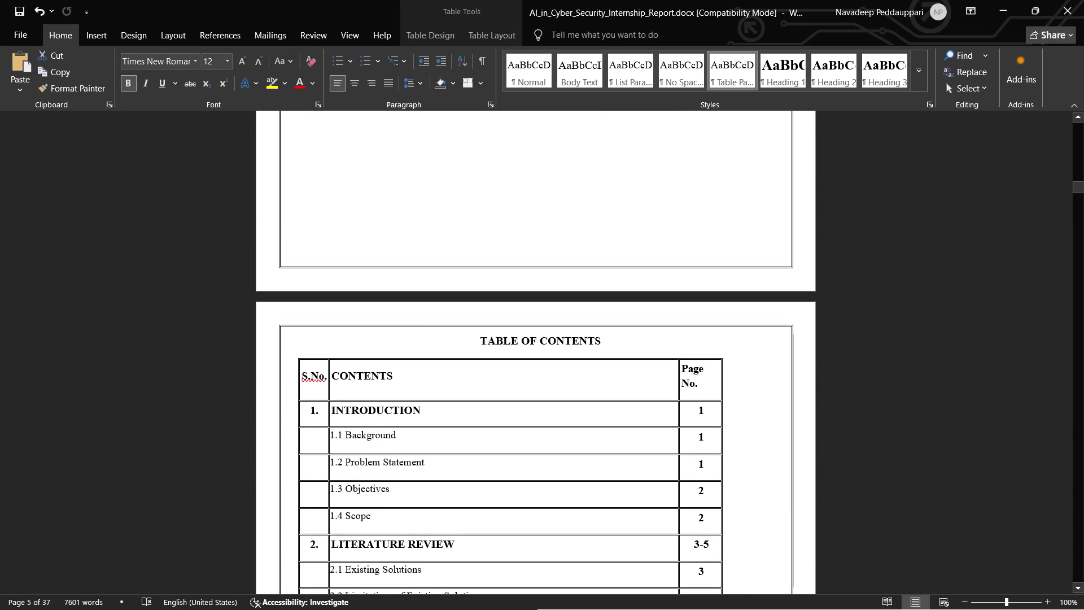
{"action": "scroll", "coordinate": [492, 369], "scroll_direction": "down", "scroll_amount": 7}
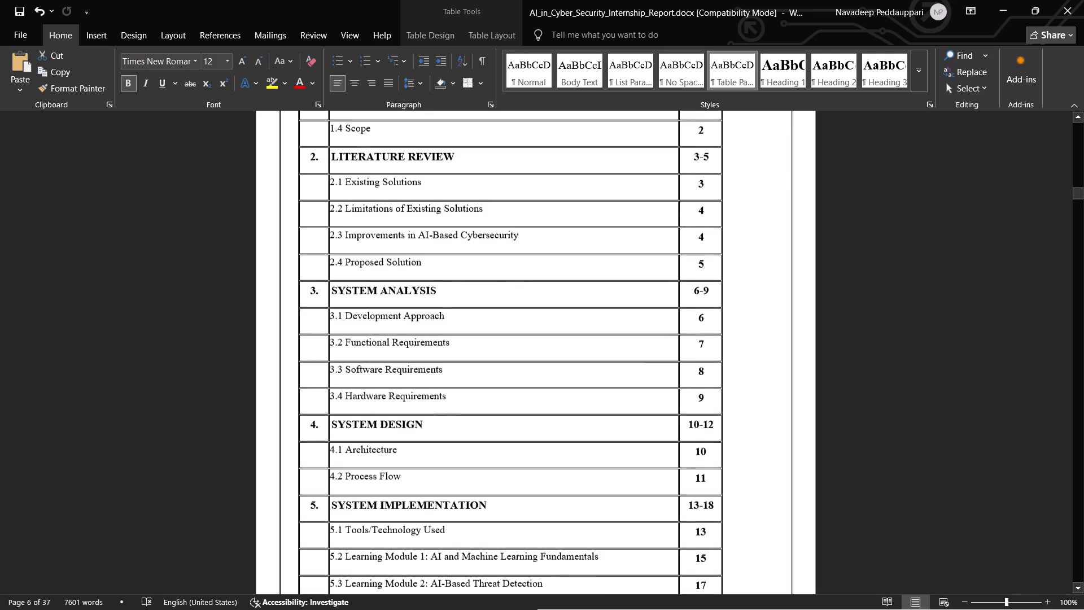
{"action": "scroll", "coordinate": [492, 369], "scroll_direction": "down", "scroll_amount": 4}
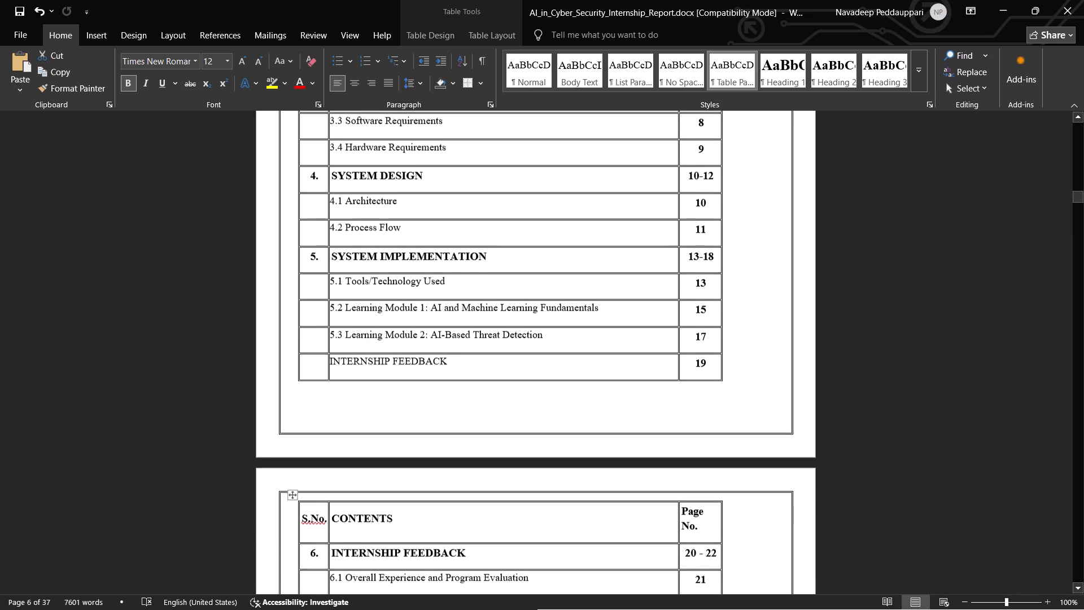
{"action": "scroll", "coordinate": [492, 369], "scroll_direction": "down", "scroll_amount": 1}
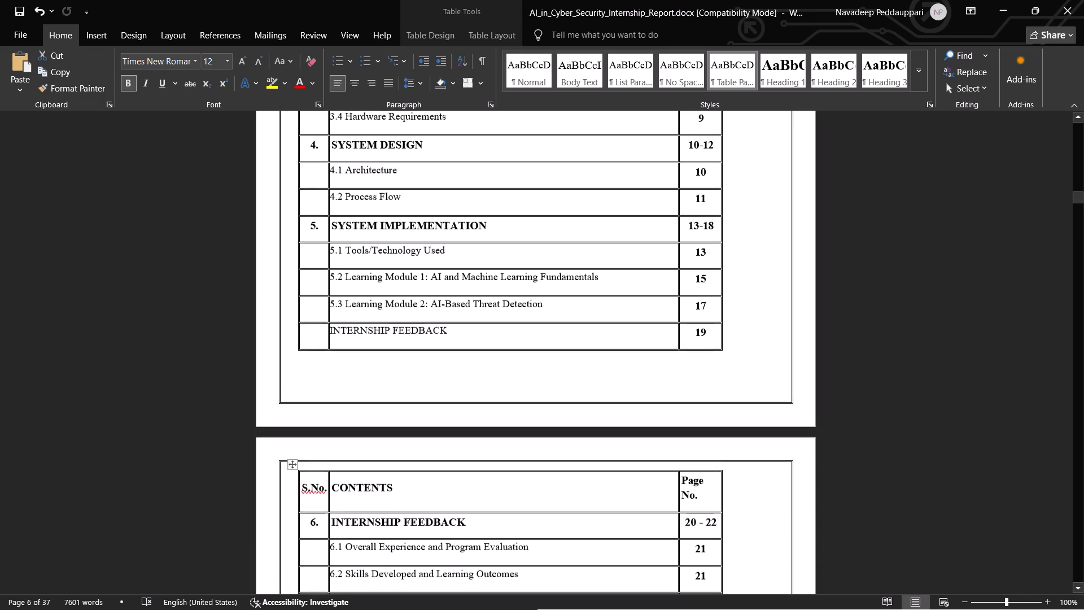
Delete the INTERNSHIP FEEDBACK text from the last row of the first contents page in the AI in Cyber Security report.
{"action": "left_click_drag", "start_coordinate": [477, 340], "coordinate": [333, 338]}
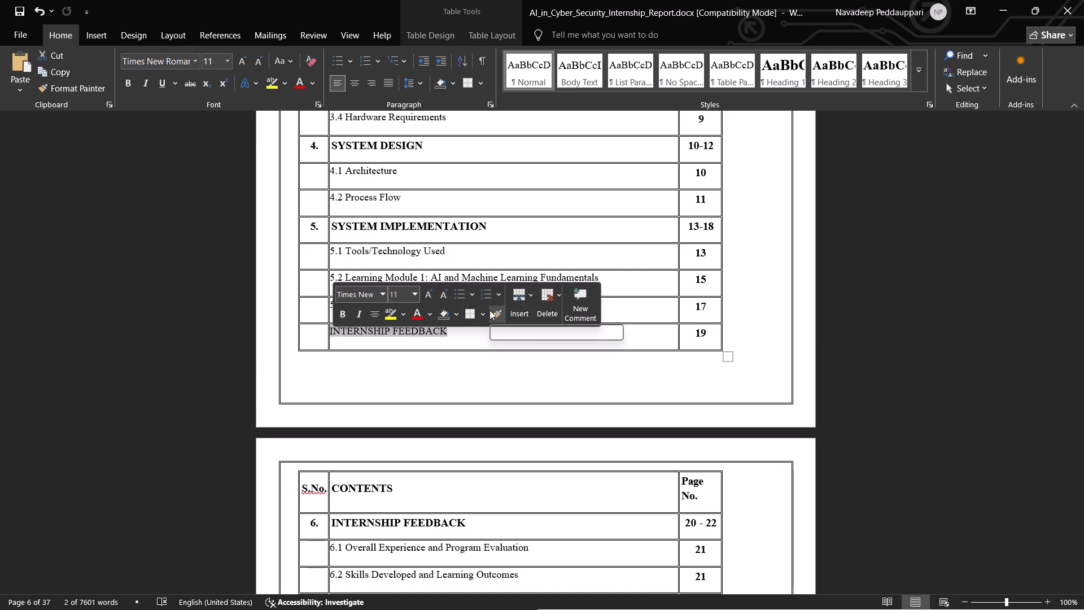
{"action": "left_click", "coordinate": [355, 87]}
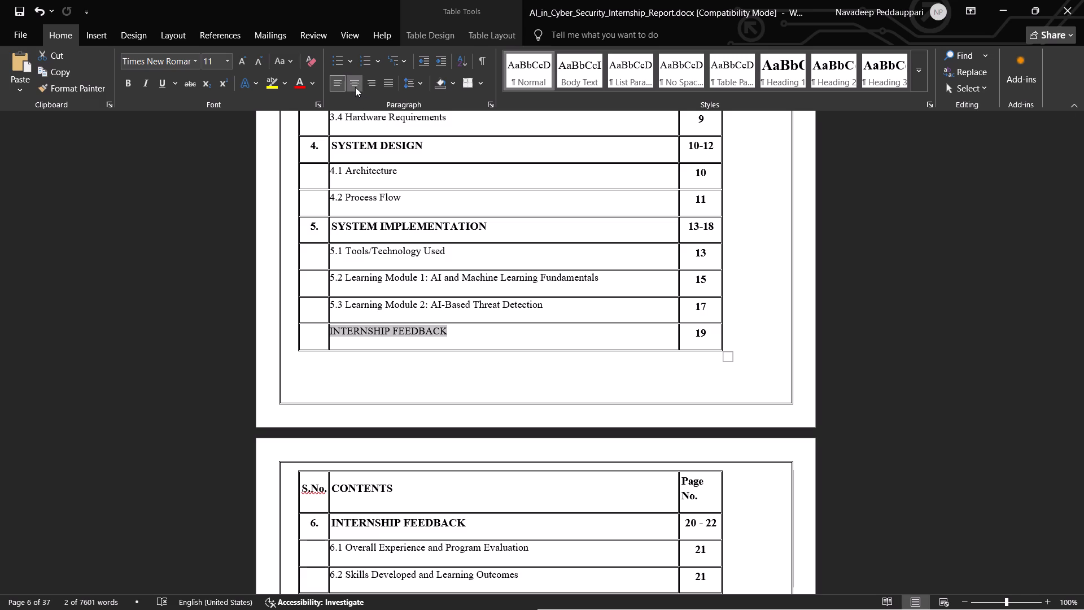
{"action": "key", "text": "ctrl+z"}
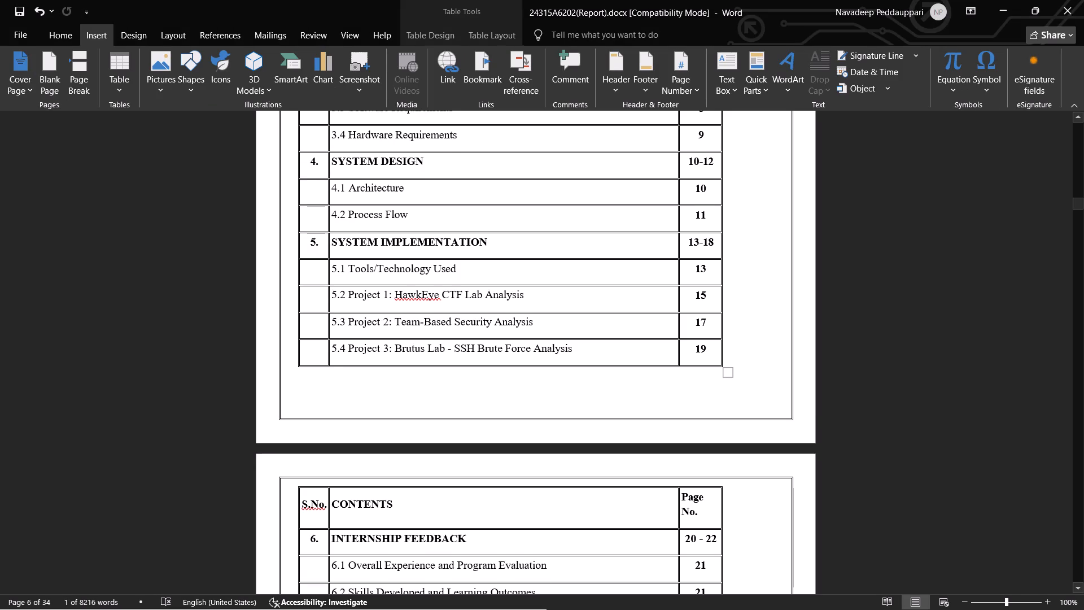
{"action": "scroll", "coordinate": [446, 385], "scroll_direction": "down", "scroll_amount": 1}
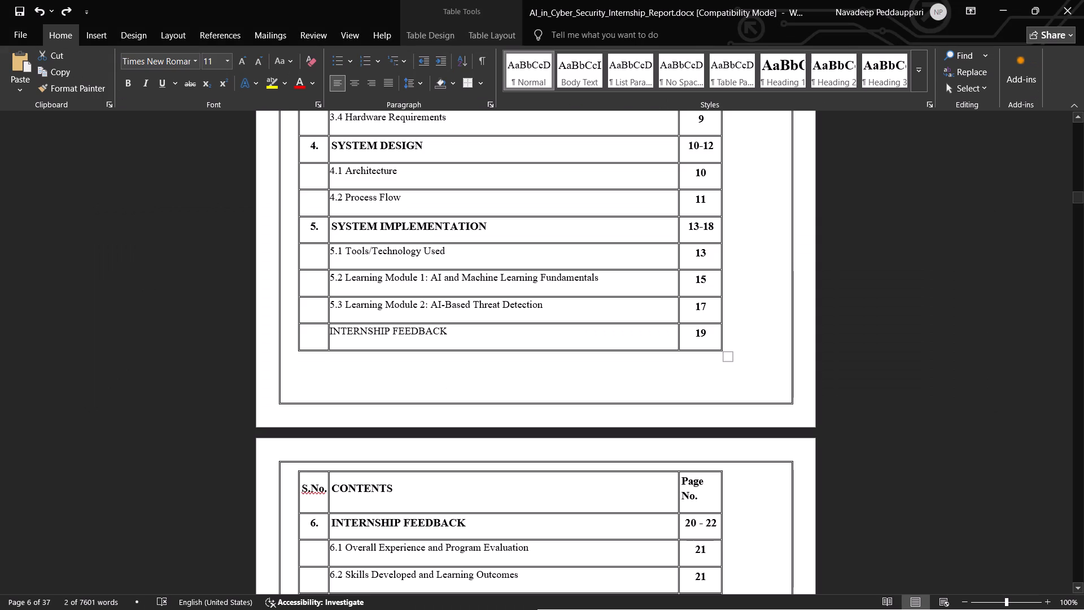
{"action": "key", "text": "BackSpace"}
{"action": "key", "text": "BackSpace"}
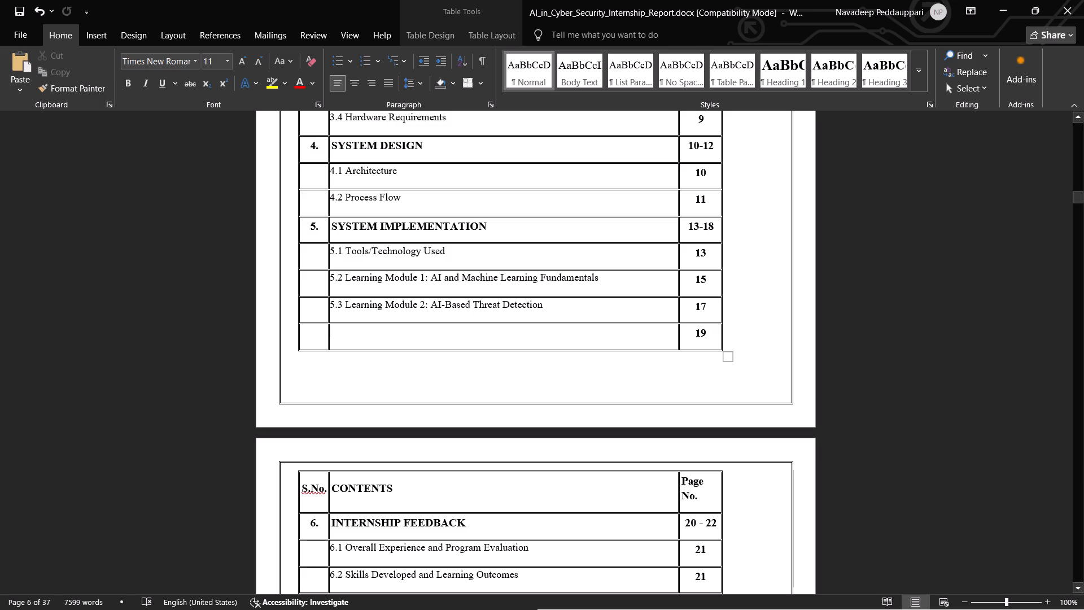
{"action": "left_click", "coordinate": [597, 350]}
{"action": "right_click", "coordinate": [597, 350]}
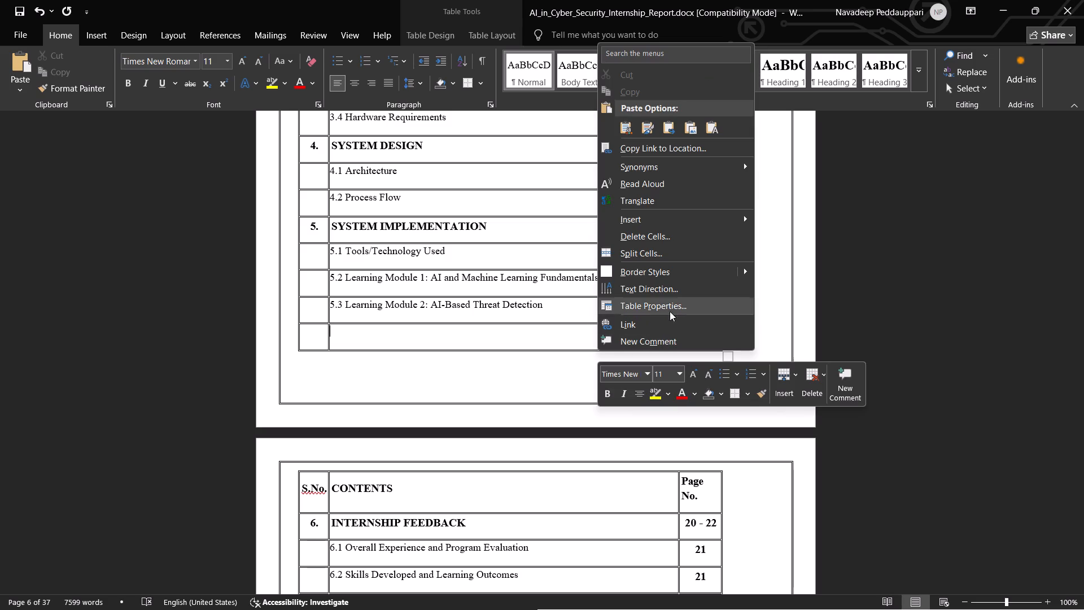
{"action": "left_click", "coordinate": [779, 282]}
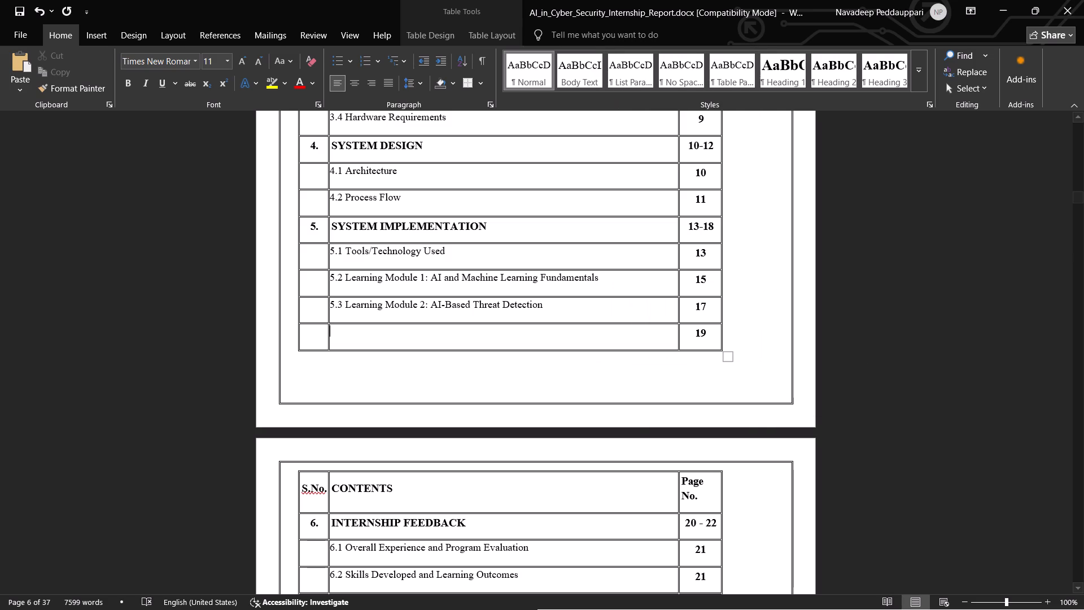
Compare the second contents page of the AI in Cyber Security report with the other student report's, checking rows 6 to 9.
{"action": "scroll", "coordinate": [646, 438], "scroll_direction": "down", "scroll_amount": 4}
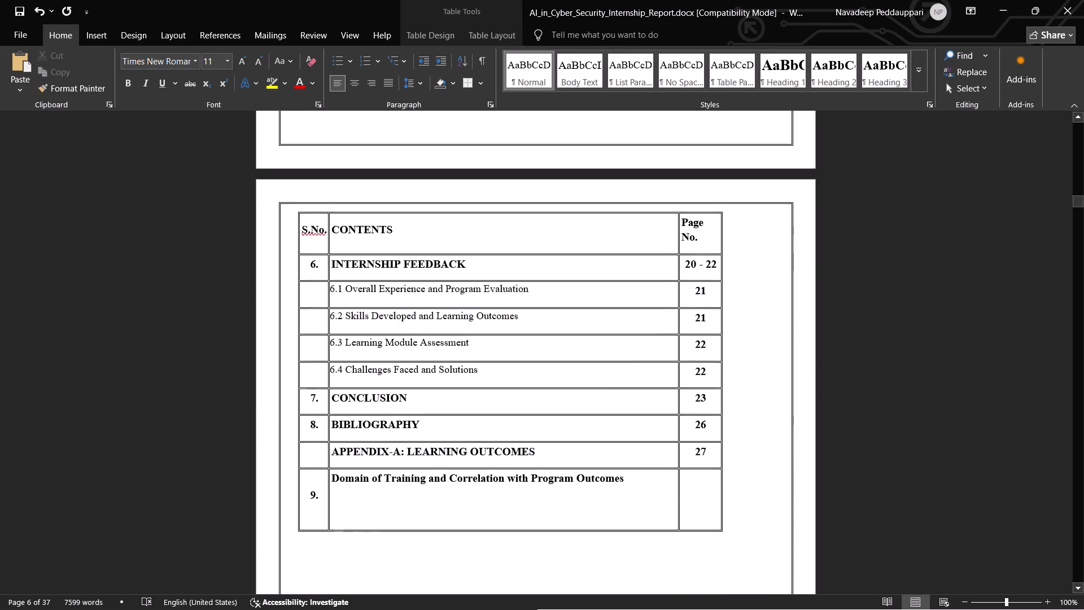
{"action": "scroll", "coordinate": [646, 438], "scroll_direction": "down", "scroll_amount": 1}
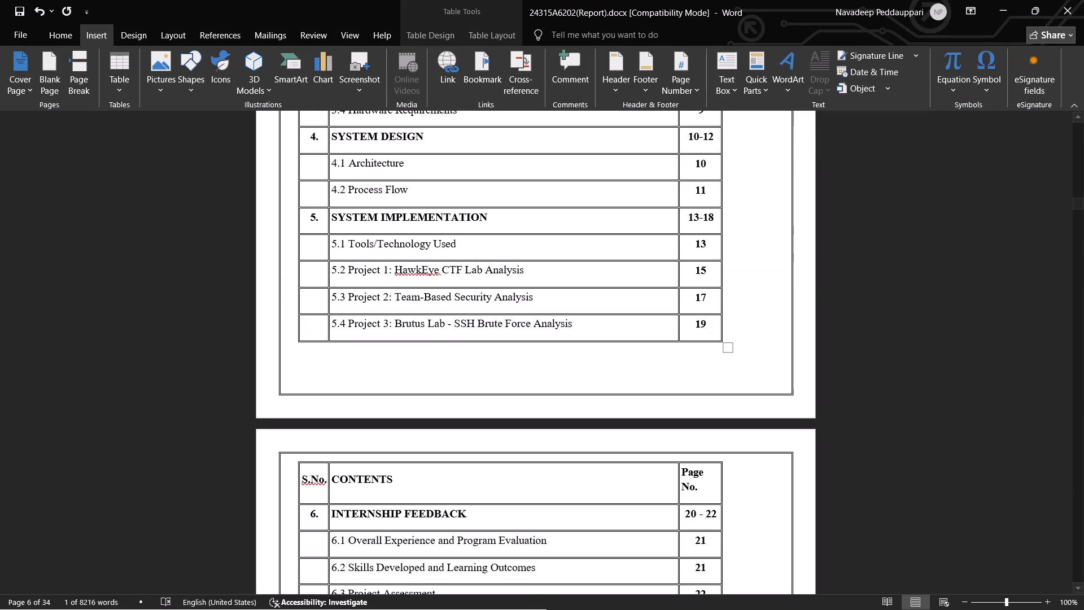
{"action": "scroll", "coordinate": [445, 323], "scroll_direction": "down", "scroll_amount": 2}
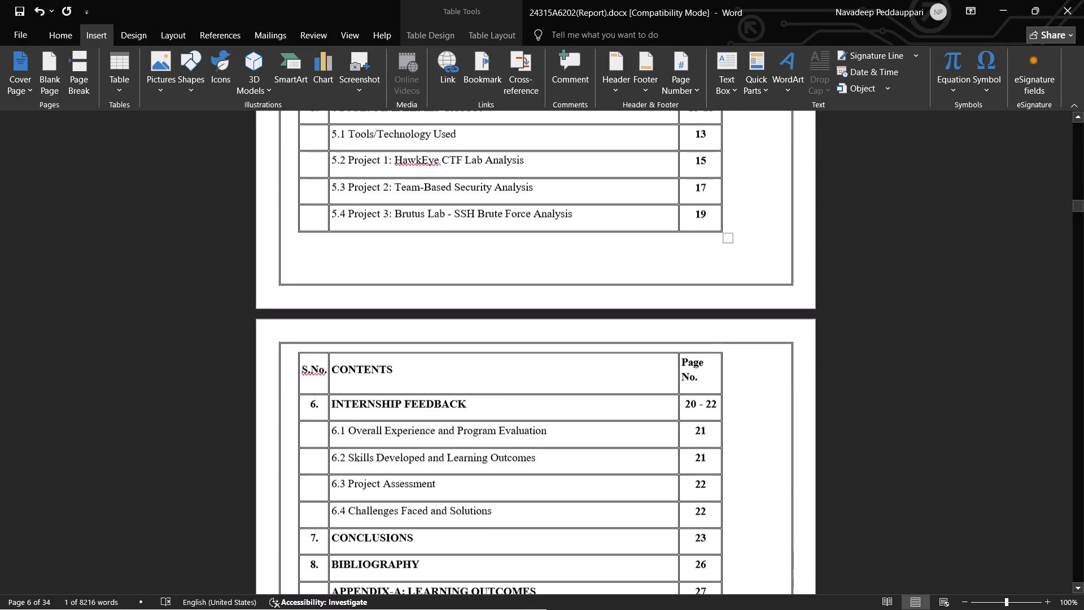
{"action": "scroll", "coordinate": [445, 323], "scroll_direction": "down", "scroll_amount": 3}
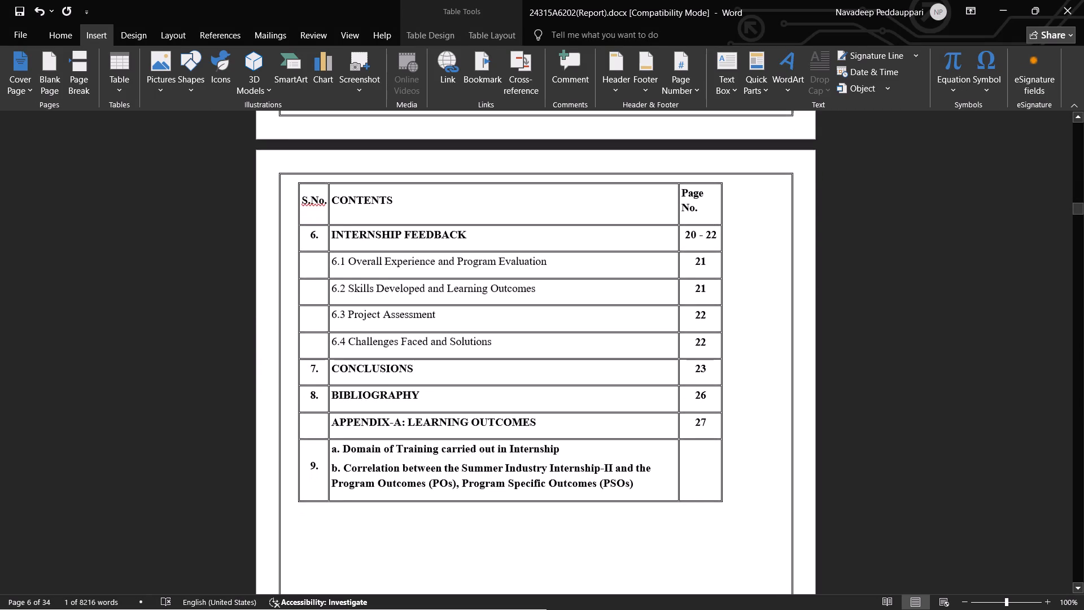
{"action": "scroll", "coordinate": [445, 323], "scroll_direction": "down", "scroll_amount": 1}
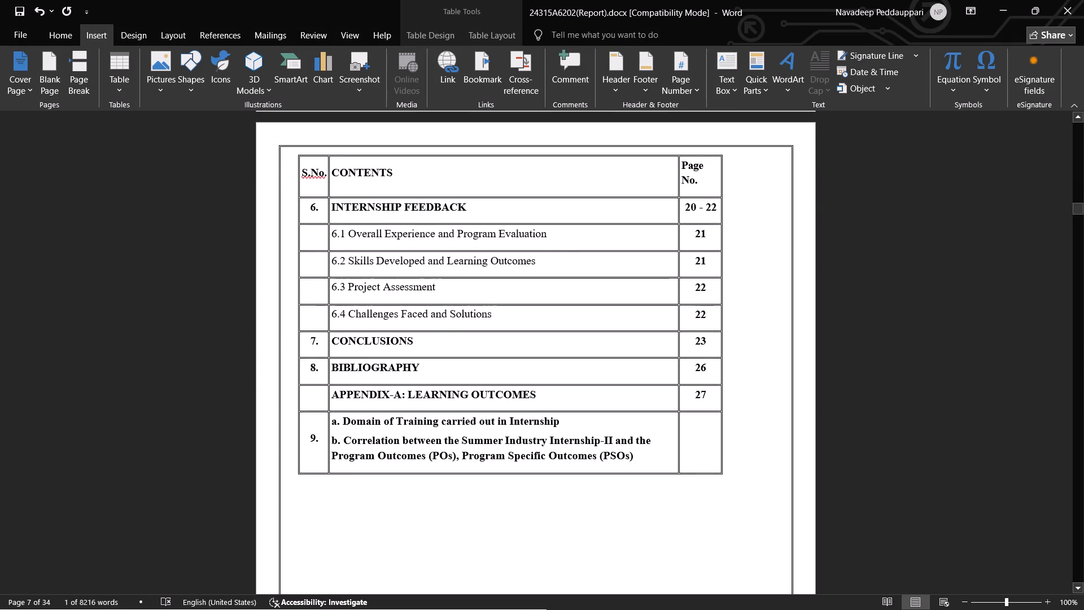
{"action": "scroll", "coordinate": [463, 384], "scroll_direction": "down", "scroll_amount": 1}
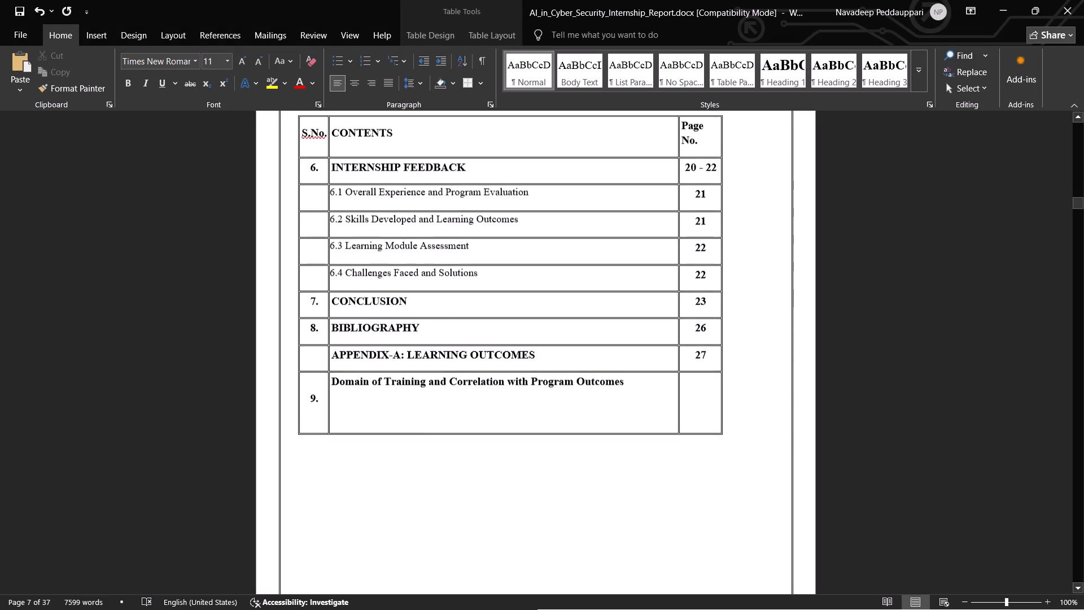
{"action": "scroll", "coordinate": [463, 384], "scroll_direction": "down", "scroll_amount": 1}
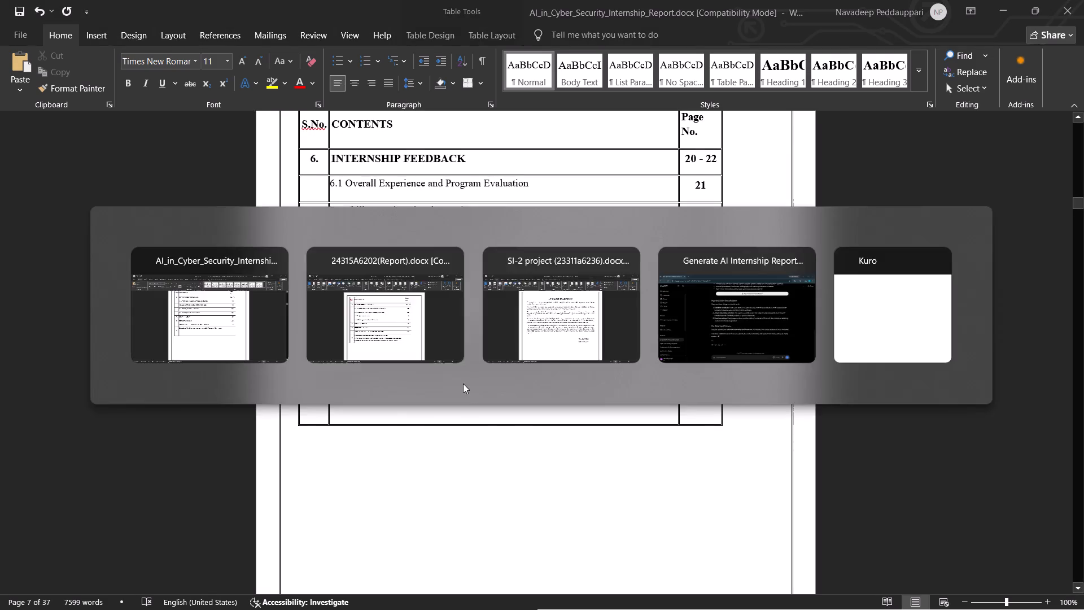
{"action": "scroll", "coordinate": [463, 384], "scroll_direction": "down", "scroll_amount": 1}
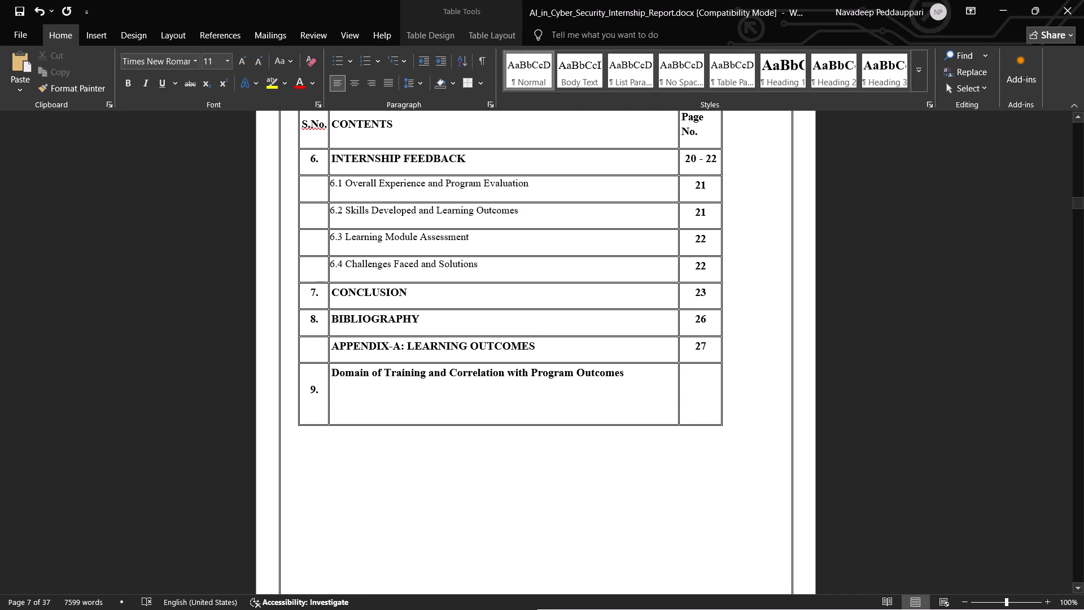
Insert a blank line above the "Domain of Training and Correlation with Program Outcomes" text in row 9 of the contents table.
{"action": "left_click", "coordinate": [333, 371]}
{"action": "key", "text": "Return"}
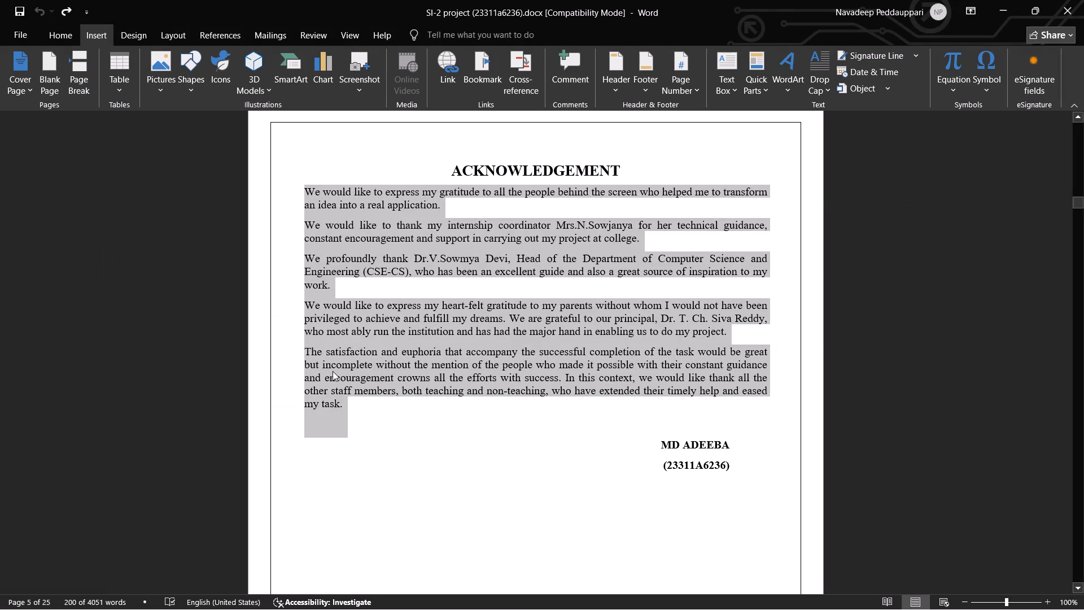
Switch to the SI-2 project report and examine its INDEX page and the start of its INTRODUCTION chapter.
{"action": "scroll", "coordinate": [333, 371], "scroll_direction": "down", "scroll_amount": 16}
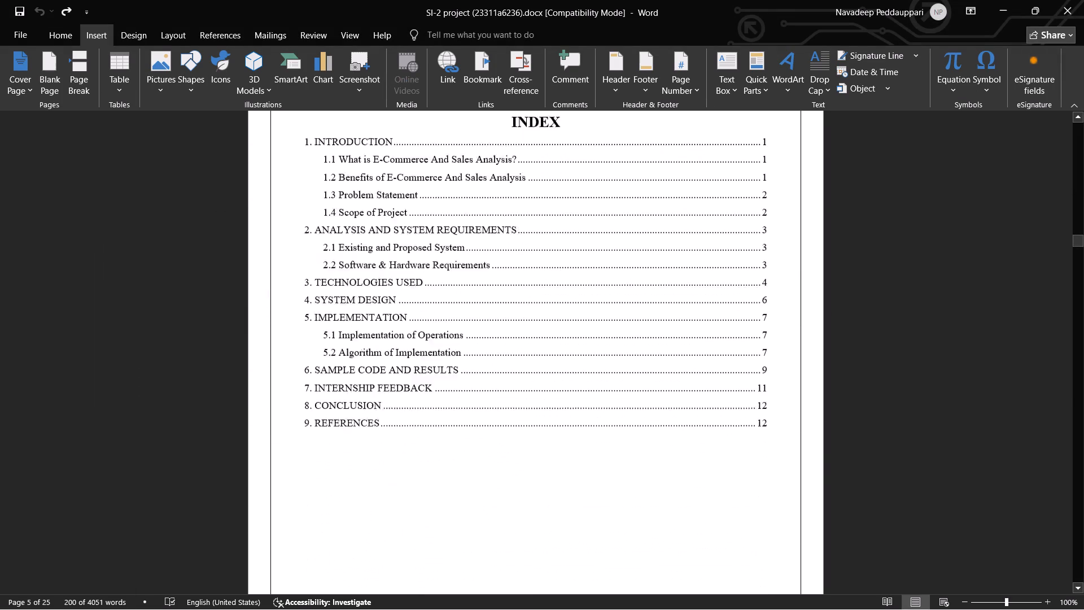
{"action": "left_click", "coordinate": [346, 425]}
{"action": "scroll", "coordinate": [346, 425], "scroll_direction": "up", "scroll_amount": 5}
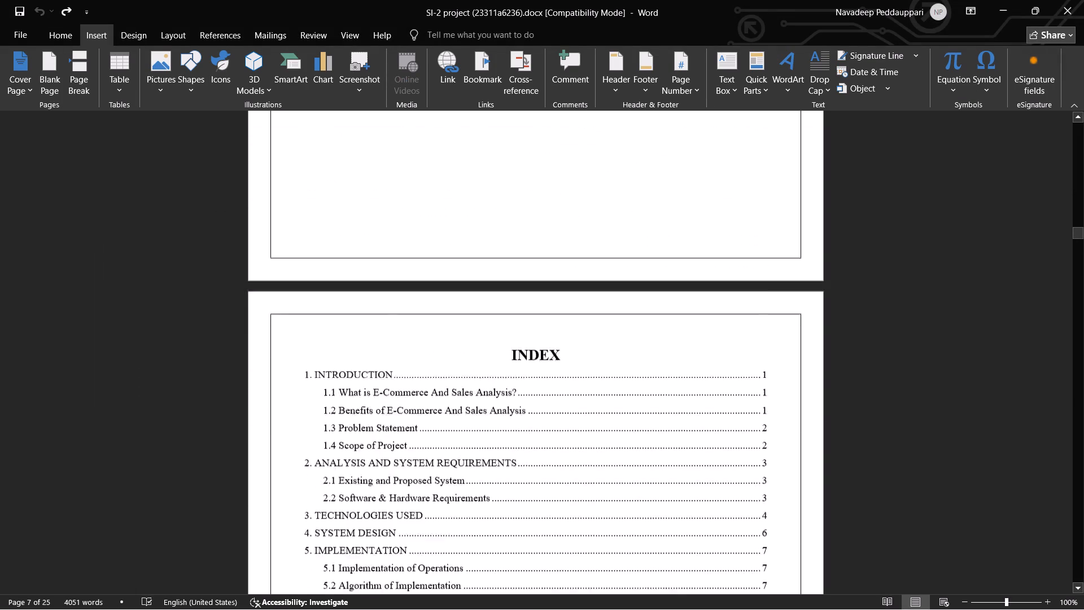
{"action": "scroll", "coordinate": [346, 425], "scroll_direction": "up", "scroll_amount": 1}
{"action": "scroll", "coordinate": [346, 425], "scroll_direction": "right", "scroll_amount": 1}
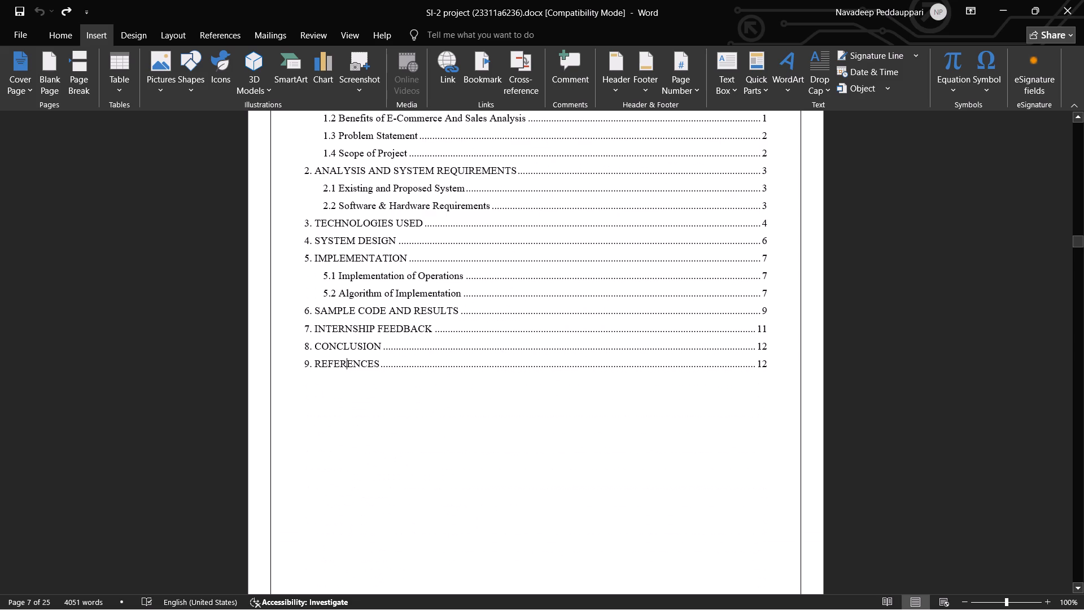
{"action": "scroll", "coordinate": [346, 425], "scroll_direction": "down", "scroll_amount": 11}
{"action": "scroll", "coordinate": [346, 425], "scroll_direction": "up", "scroll_amount": 1}
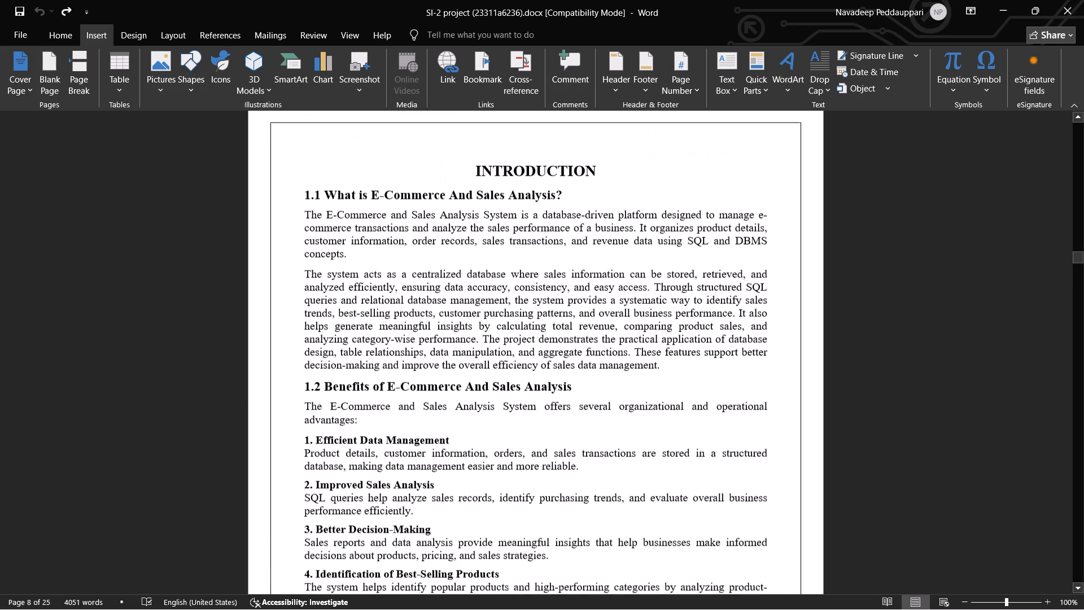
{"action": "scroll", "coordinate": [346, 425], "scroll_direction": "up", "scroll_amount": 3}
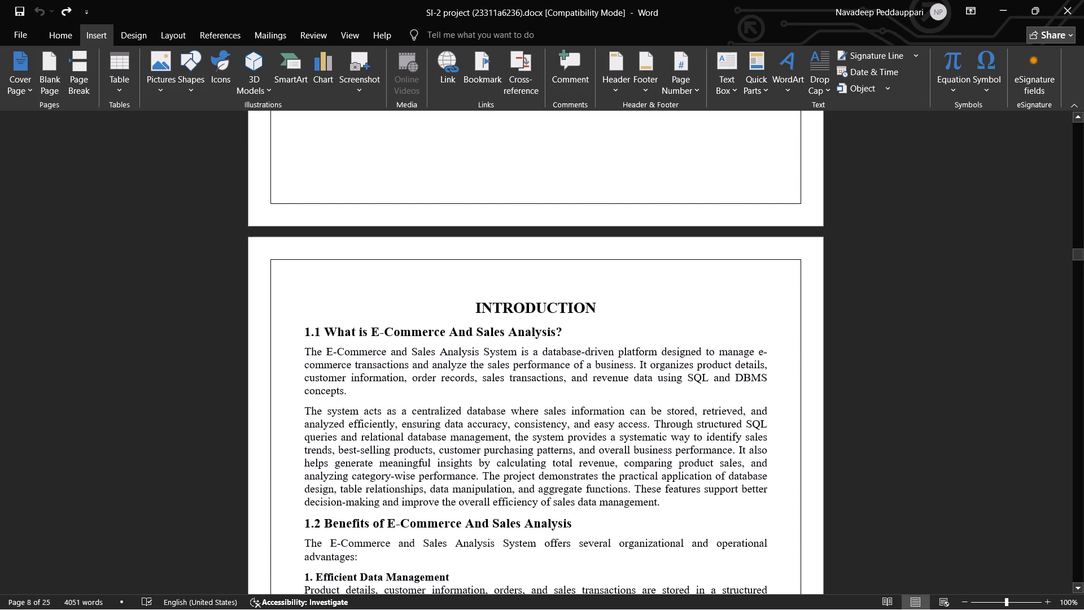
{"action": "scroll", "coordinate": [346, 425], "scroll_direction": "down", "scroll_amount": 2}
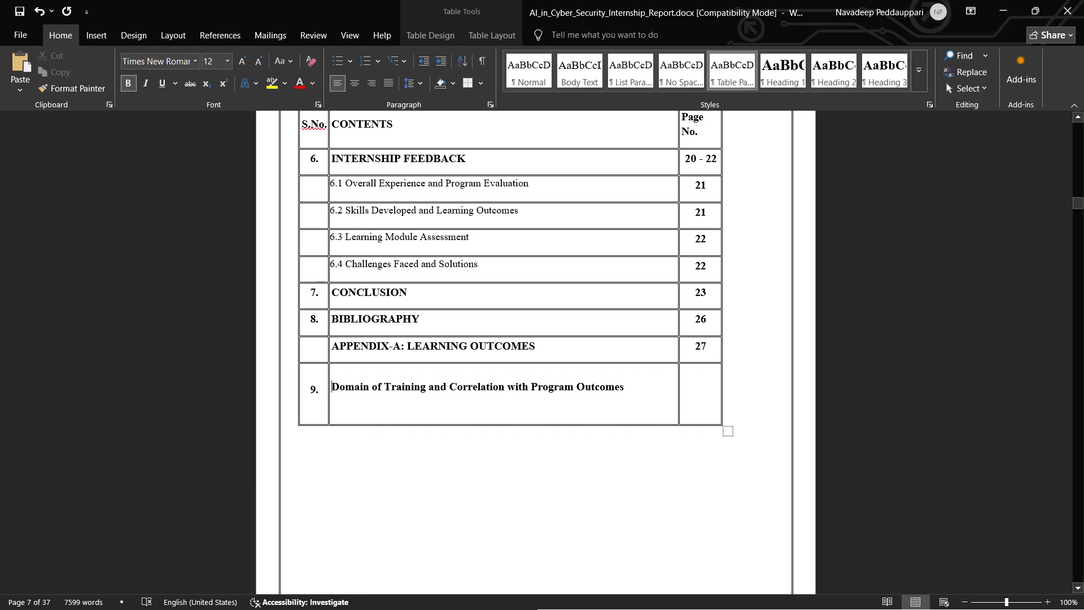
Check the pages between the contents and the INTRODUCTION chapter in the AI in Cyber Security report against the SI-2 project report.
{"action": "scroll", "coordinate": [410, 435], "scroll_direction": "down", "scroll_amount": 1}
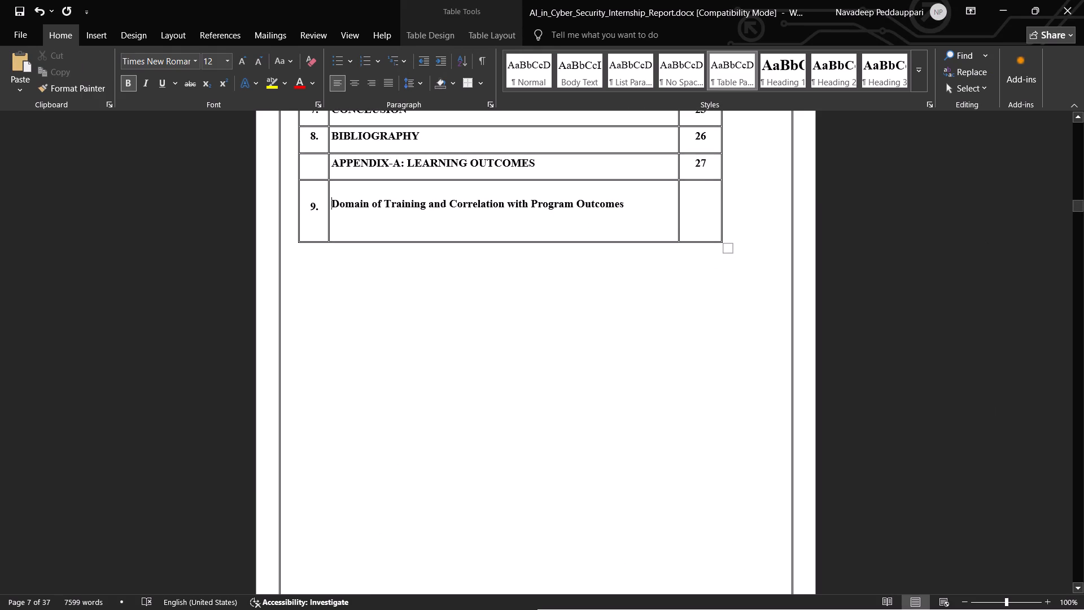
{"action": "scroll", "coordinate": [410, 435], "scroll_direction": "down", "scroll_amount": 6}
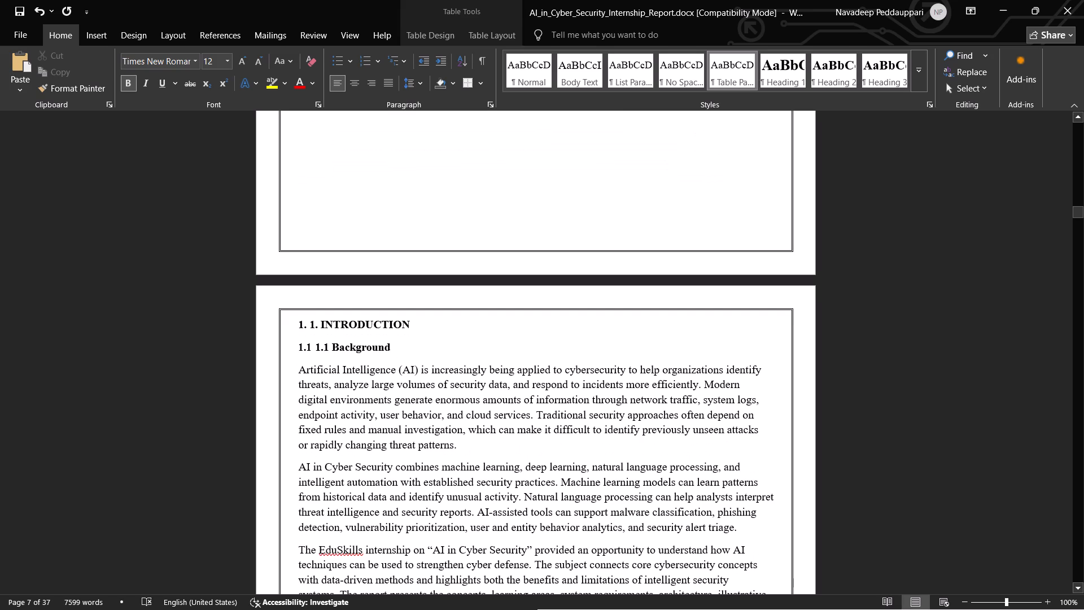
{"action": "scroll", "coordinate": [410, 435], "scroll_direction": "up", "scroll_amount": 5}
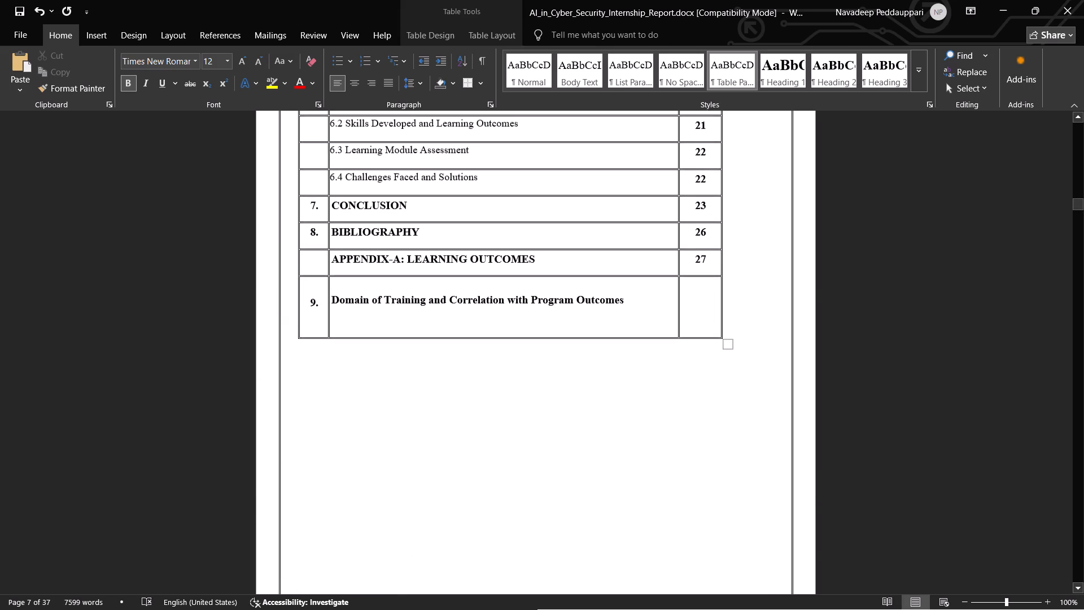
{"action": "scroll", "coordinate": [410, 435], "scroll_direction": "up", "scroll_amount": 2}
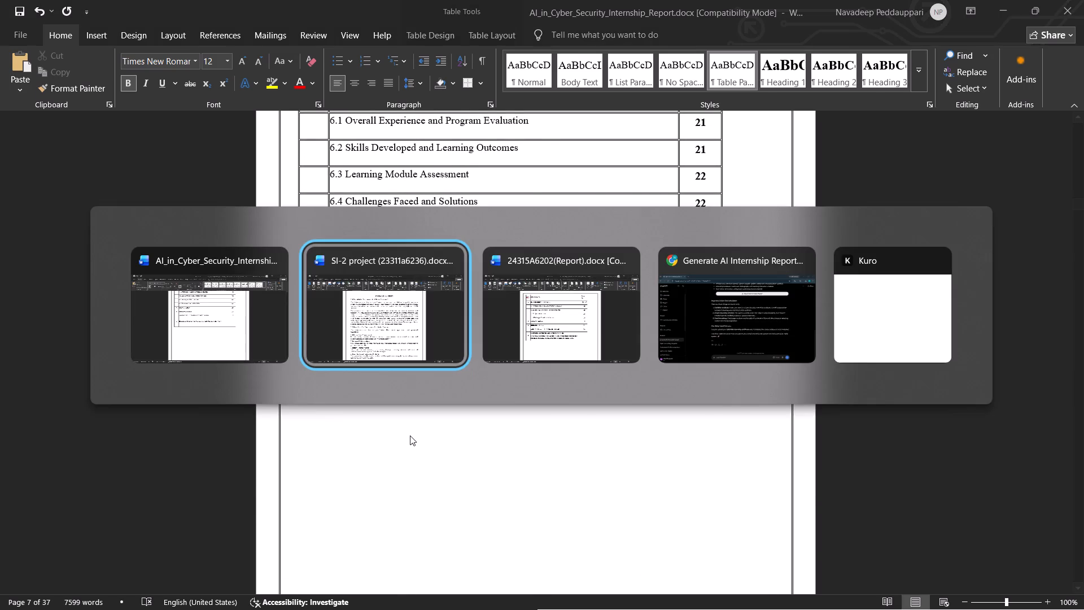
{"action": "scroll", "coordinate": [446, 305], "scroll_direction": "up", "scroll_amount": 5}
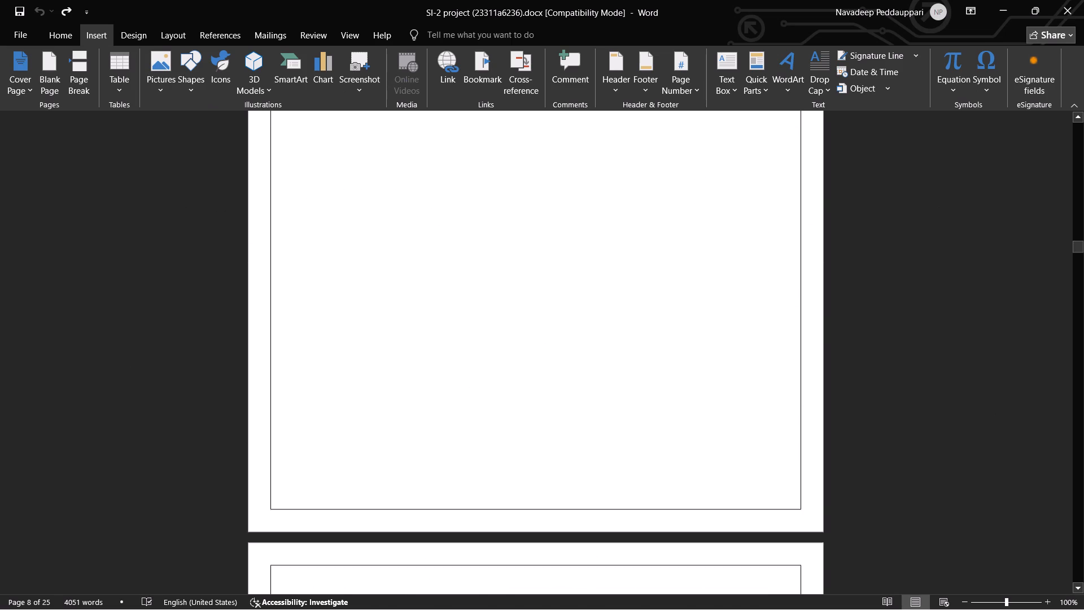
{"action": "scroll", "coordinate": [446, 305], "scroll_direction": "up", "scroll_amount": 3}
{"action": "scroll", "coordinate": [446, 305], "scroll_direction": "down", "scroll_amount": 2}
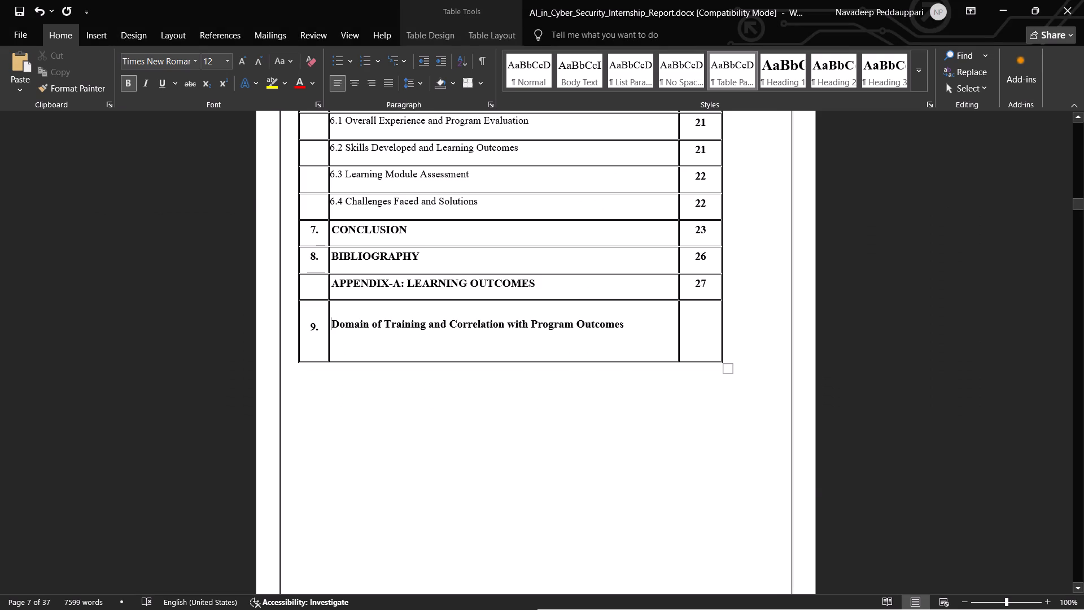
{"action": "left_click", "coordinate": [458, 396]}
{"action": "scroll", "coordinate": [458, 396], "scroll_direction": "down", "scroll_amount": 5}
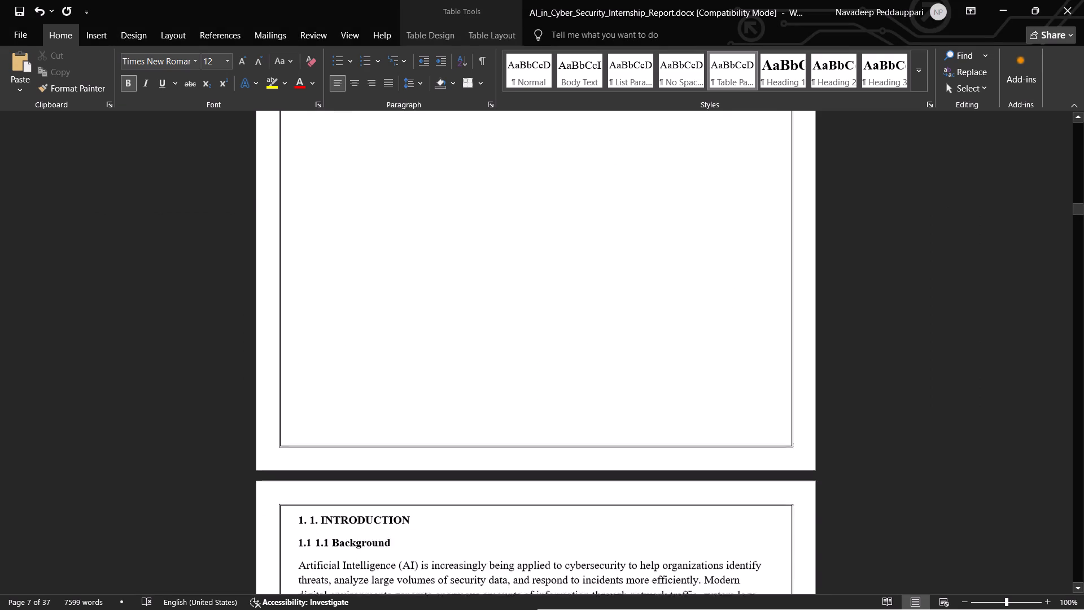
{"action": "scroll", "coordinate": [458, 396], "scroll_direction": "down", "scroll_amount": 2}
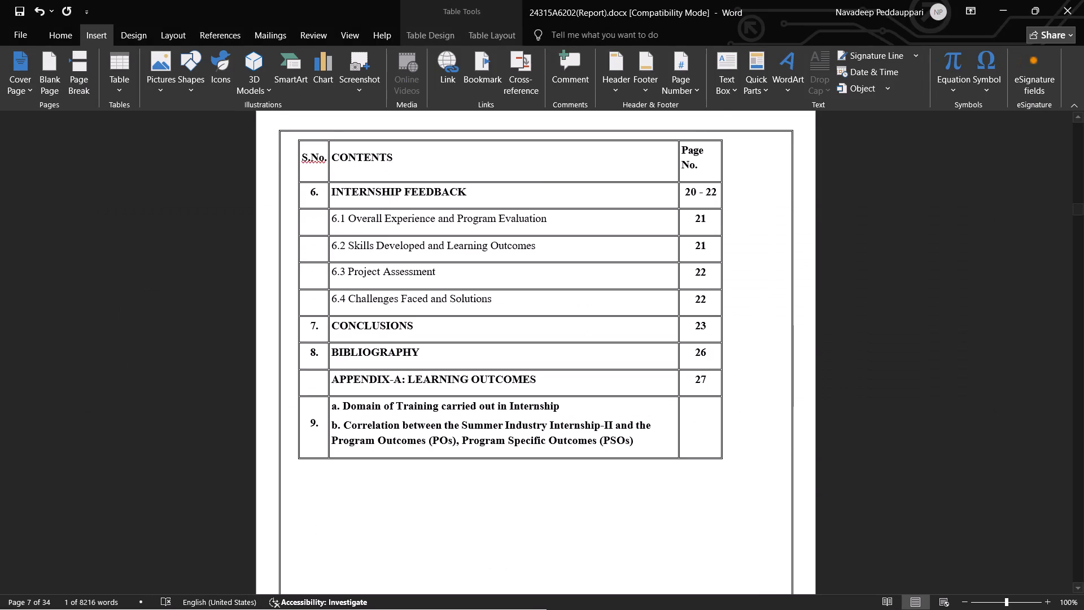
Compare the numbering and formatting of the INTRODUCTION chapter's Background and Problem Statement sections in the AI in Cyber Security report with the other student's report.
{"action": "scroll", "coordinate": [495, 354], "scroll_direction": "down", "scroll_amount": 8}
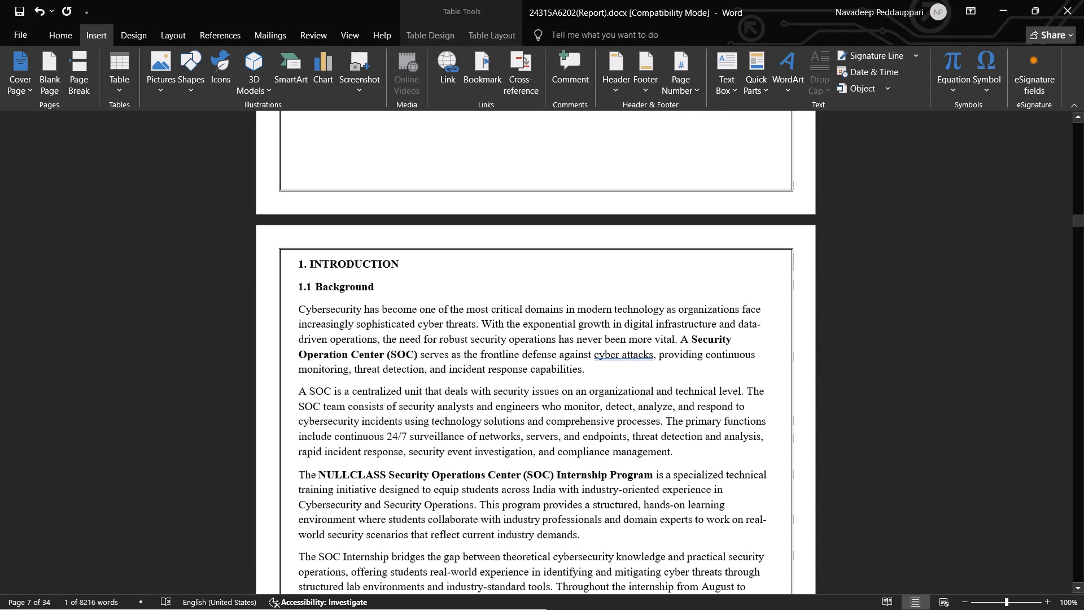
{"action": "scroll", "coordinate": [495, 354], "scroll_direction": "down", "scroll_amount": 1}
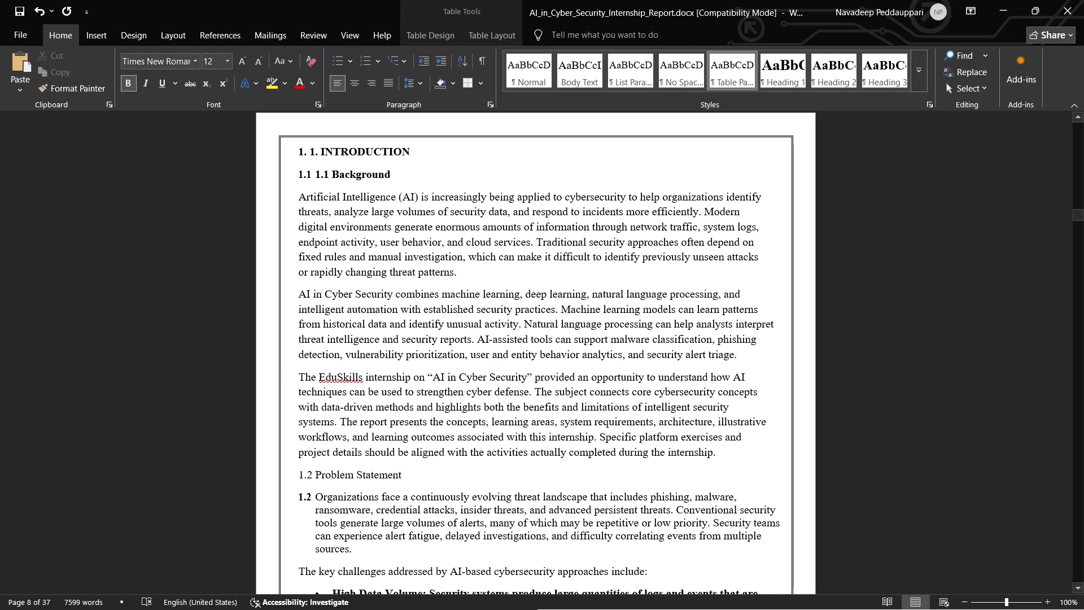
{"action": "scroll", "coordinate": [460, 323], "scroll_direction": "down", "scroll_amount": 2}
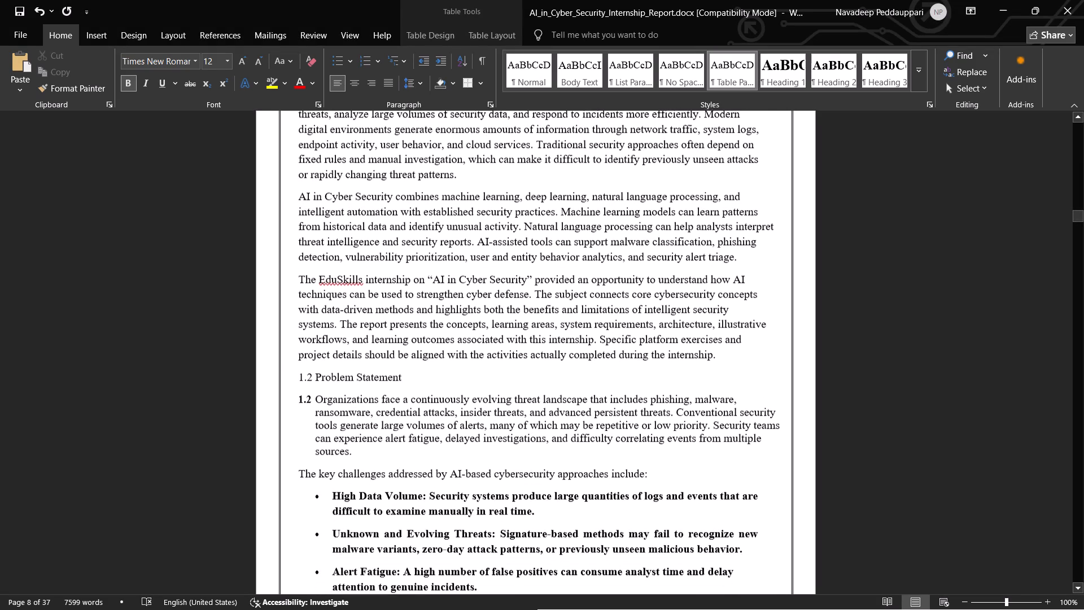
{"action": "scroll", "coordinate": [460, 323], "scroll_direction": "down", "scroll_amount": 1}
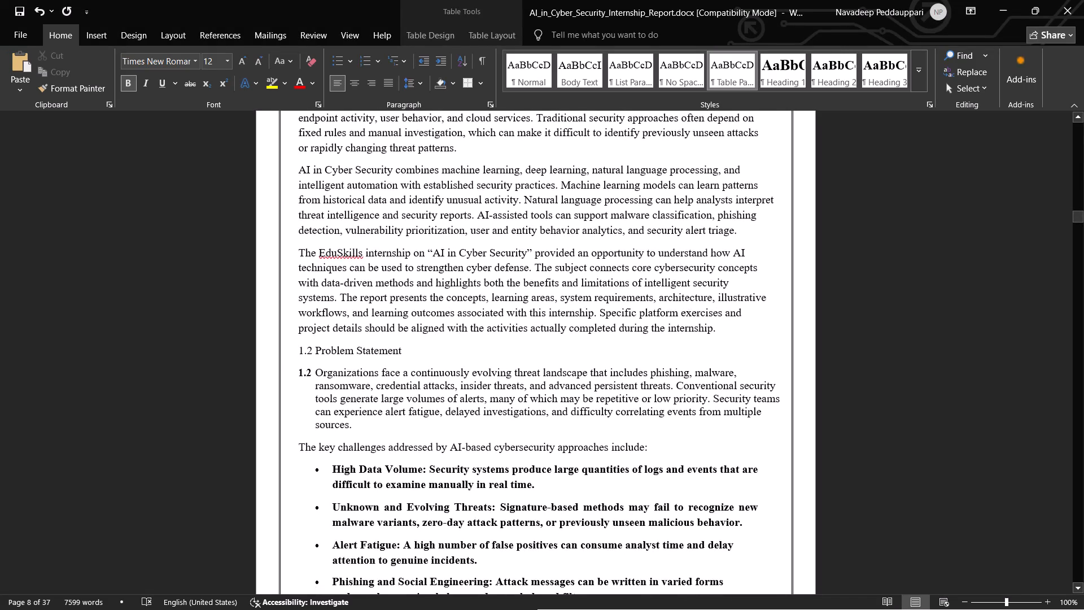
{"action": "scroll", "coordinate": [460, 323], "scroll_direction": "down", "scroll_amount": 1}
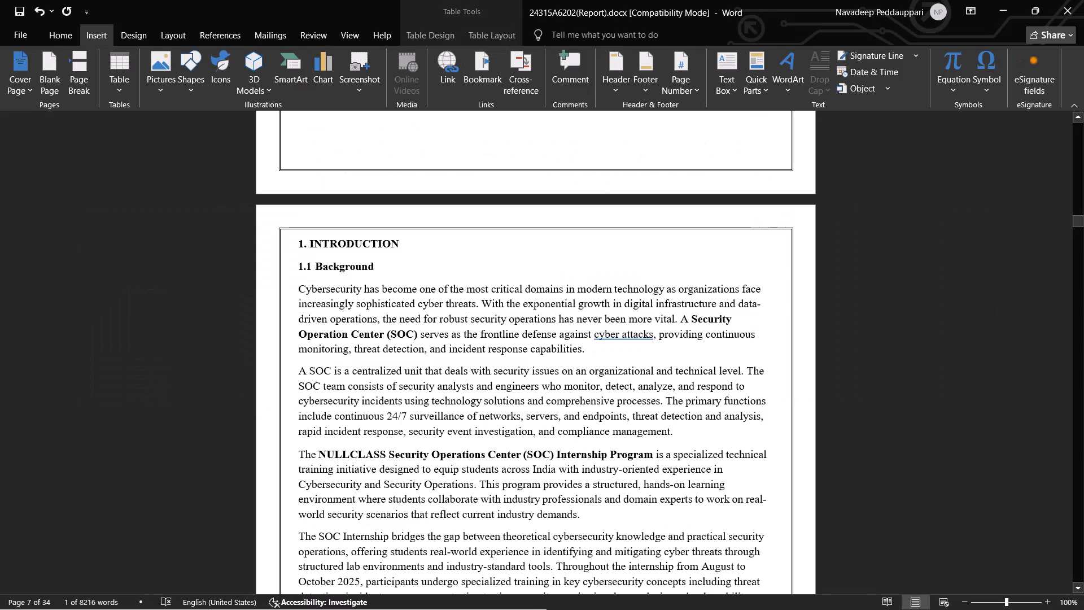
{"action": "scroll", "coordinate": [460, 323], "scroll_direction": "down", "scroll_amount": 3}
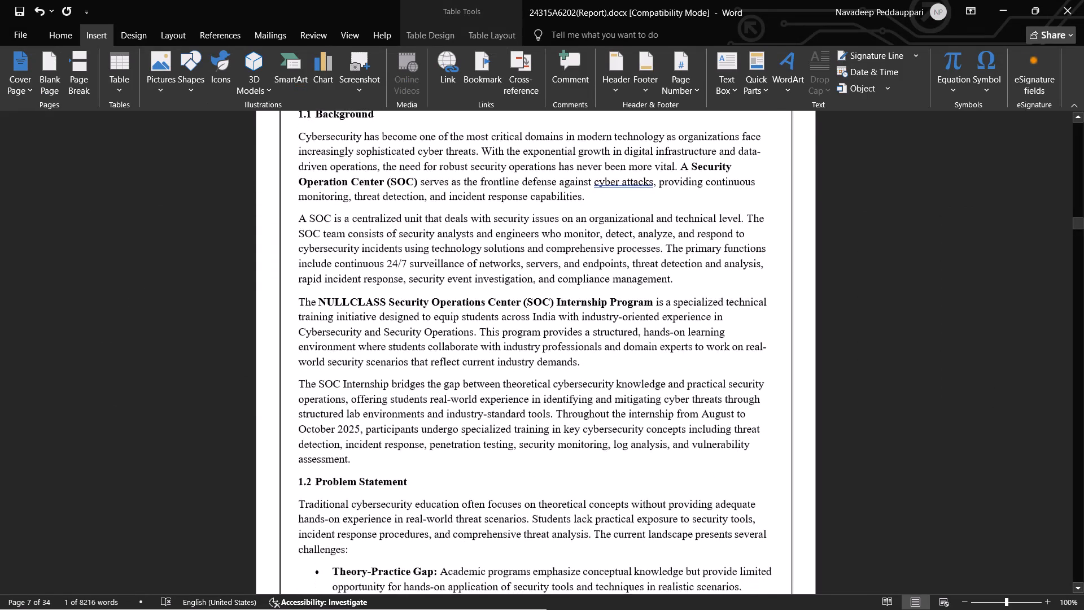
{"action": "scroll", "coordinate": [460, 323], "scroll_direction": "down", "scroll_amount": 2}
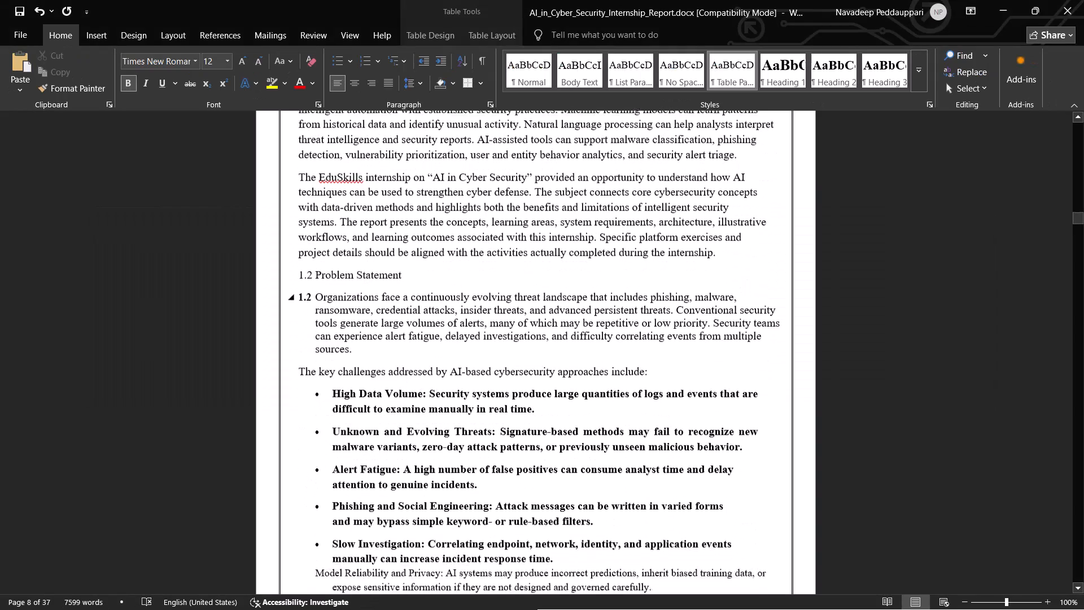
{"action": "scroll", "coordinate": [460, 323], "scroll_direction": "down", "scroll_amount": 1}
{"action": "scroll", "coordinate": [460, 323], "scroll_direction": "up", "scroll_amount": 2}
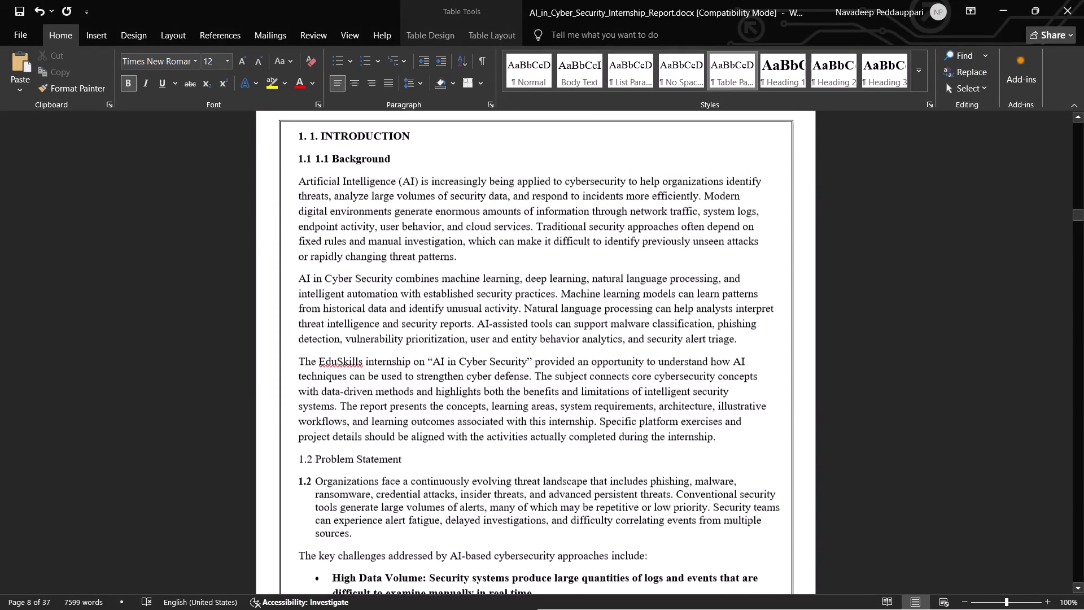
{"action": "scroll", "coordinate": [460, 323], "scroll_direction": "up", "scroll_amount": 1}
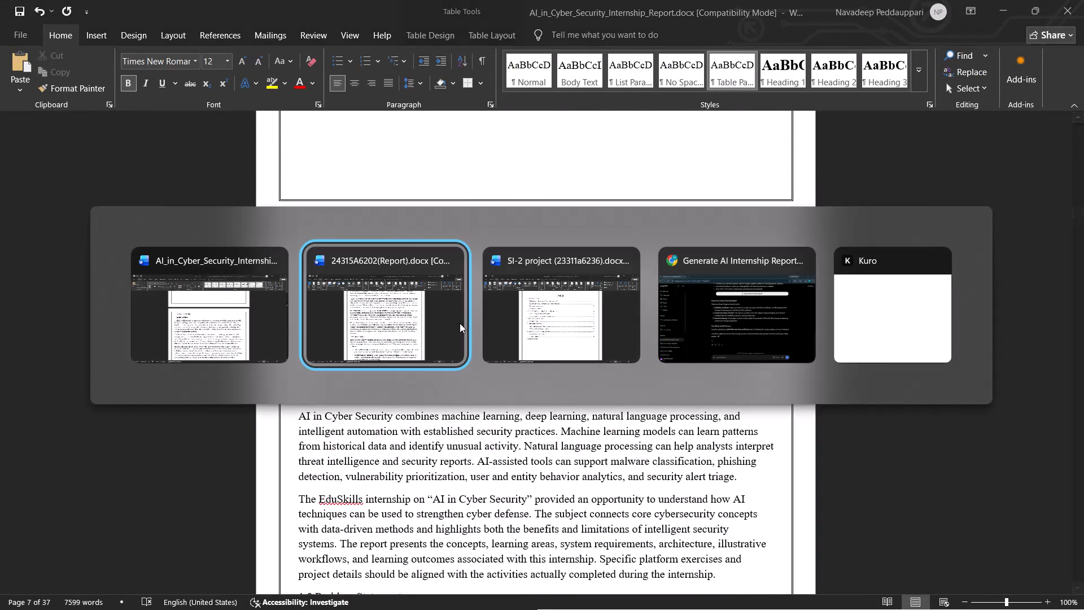
{"action": "scroll", "coordinate": [460, 323], "scroll_direction": "up", "scroll_amount": 1}
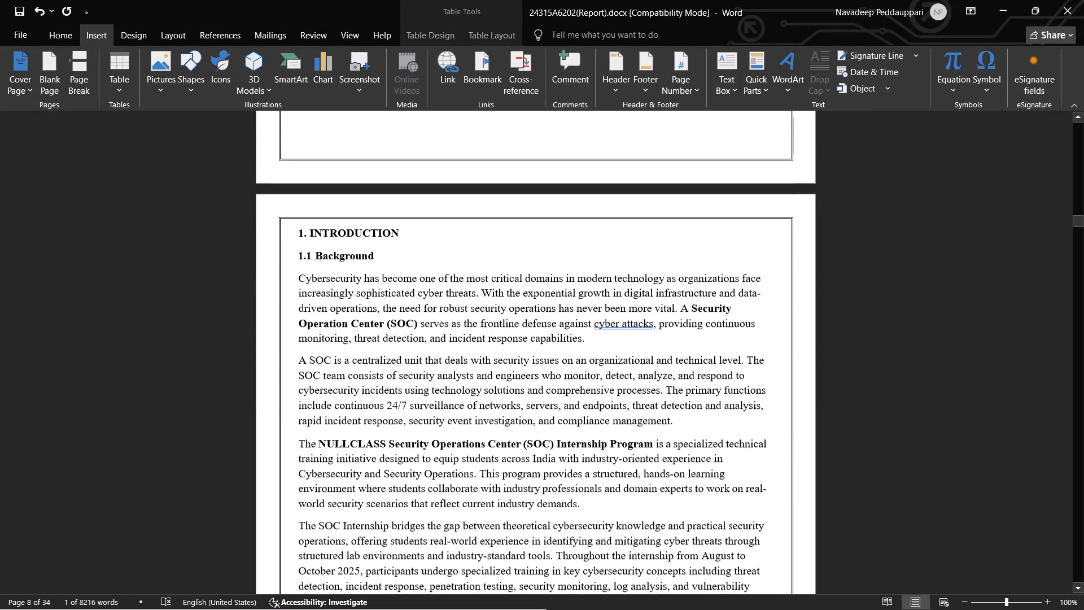
{"action": "scroll", "coordinate": [460, 323], "scroll_direction": "up", "scroll_amount": 1}
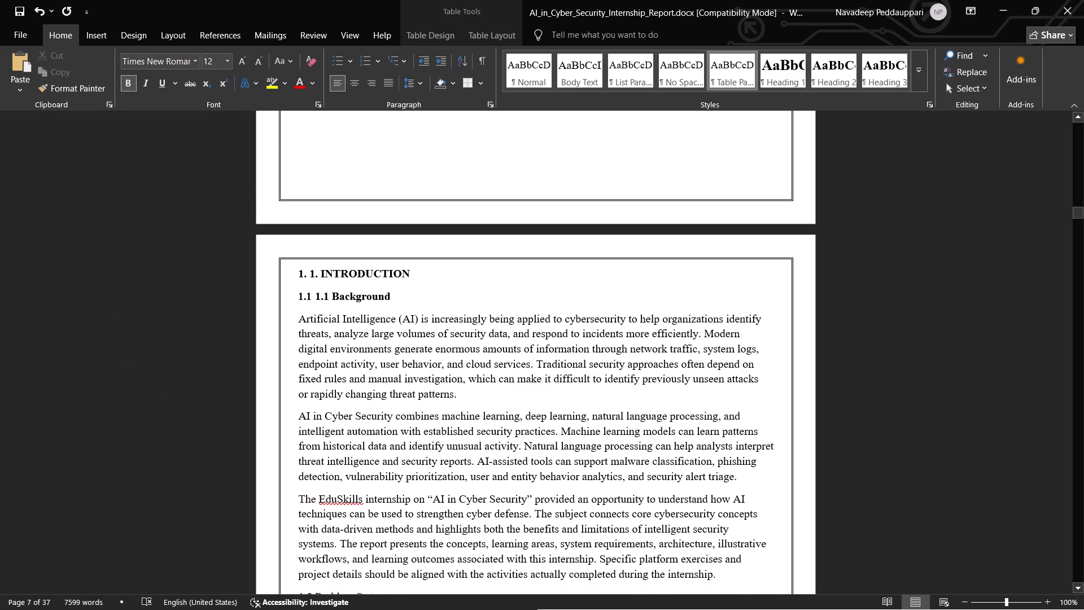
Remove the duplicate automatic numbers before the "1. INTRODUCTION" and "1.1 Background" headings in the AI in Cyber Security report and save it.
{"action": "left_click", "coordinate": [304, 274]}
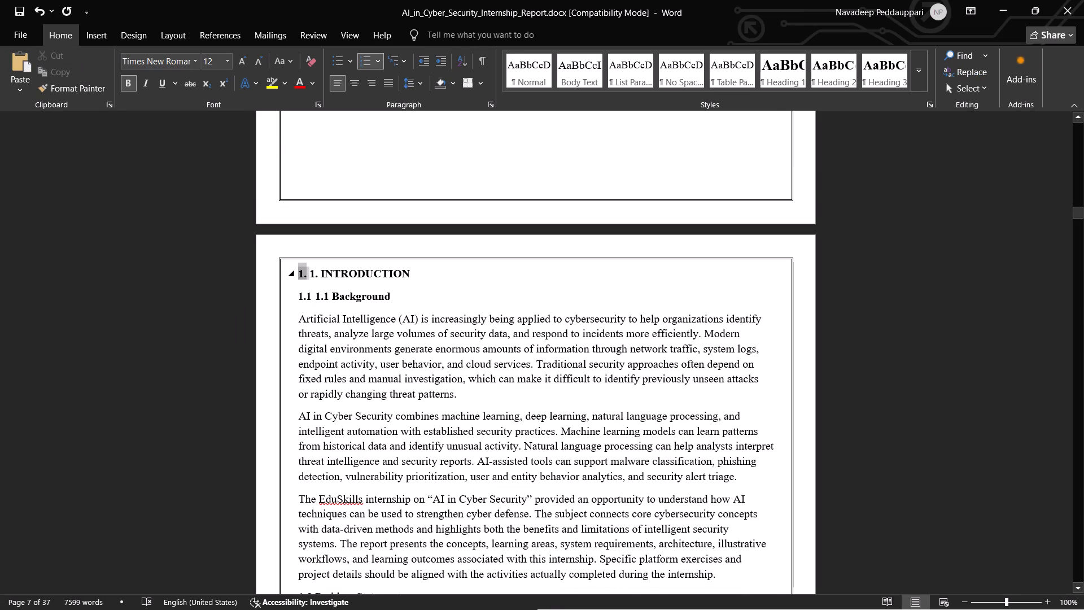
{"action": "key", "text": "BackSpace"}
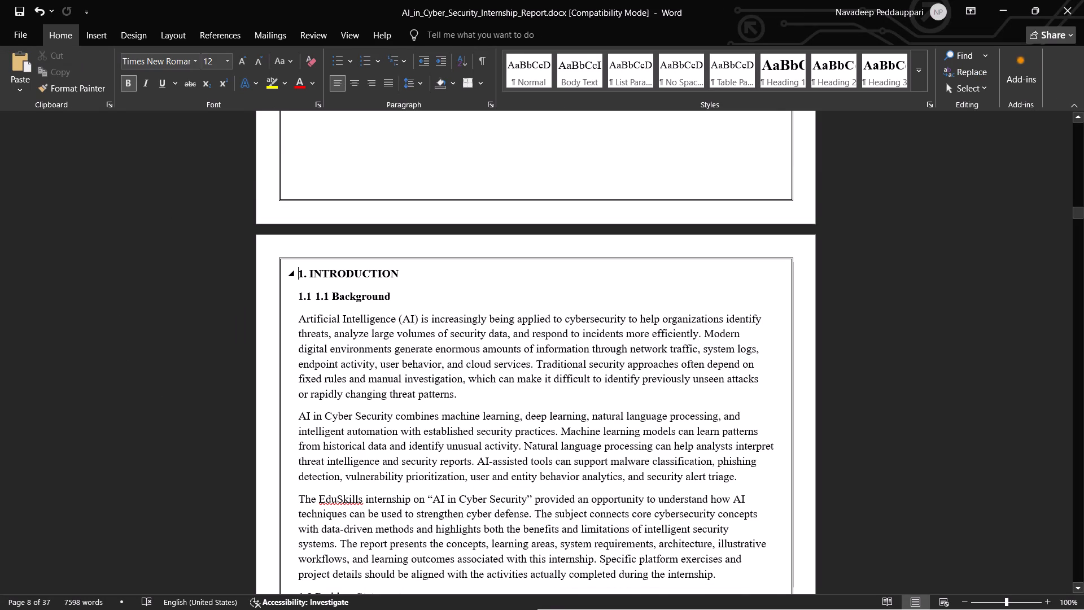
{"action": "left_click", "coordinate": [313, 299]}
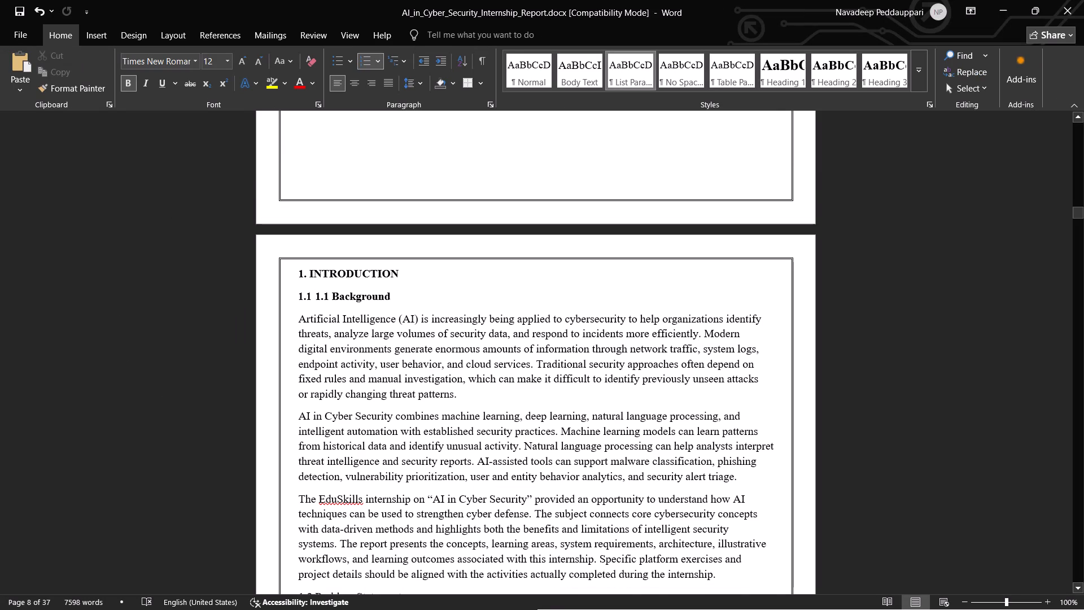
{"action": "key", "text": "Left"}
{"action": "key", "text": "BackSpace"}
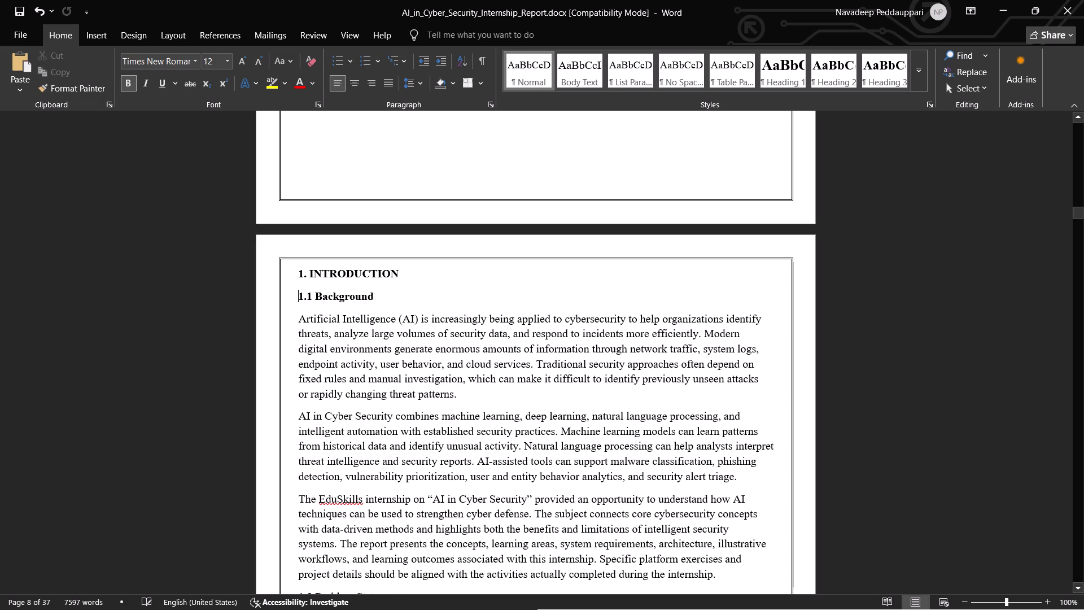
{"action": "key", "text": "ctrl+s"}
Copy the formatting of the other student's "Problem Statement" heading onto the "1.2 Problem Statement" heading in the AI in Cyber Security report.
{"action": "scroll", "coordinate": [313, 299], "scroll_direction": "down", "scroll_amount": 1}
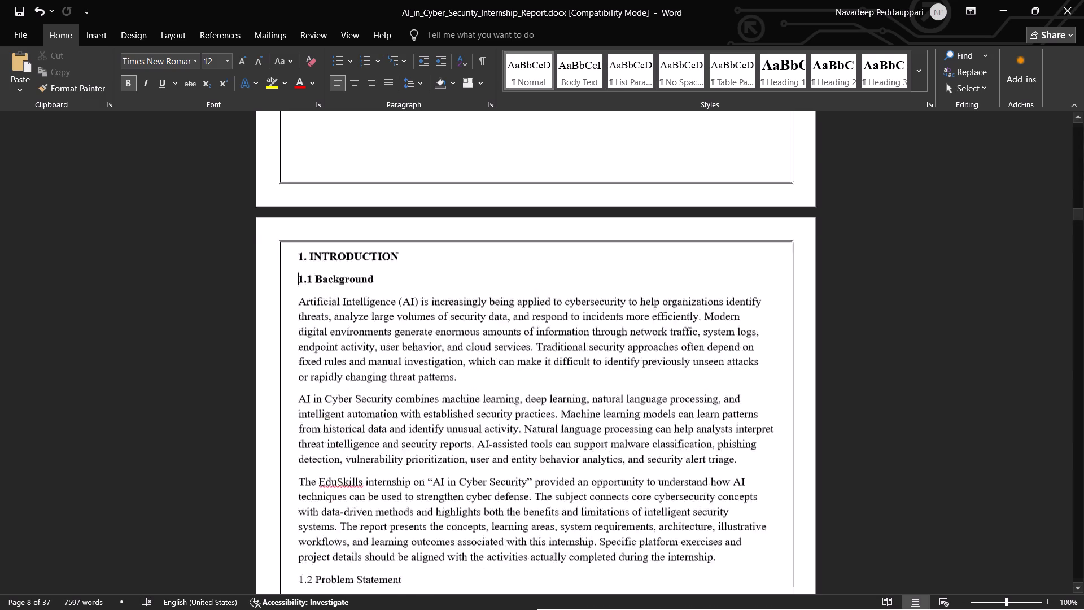
{"action": "scroll", "coordinate": [313, 299], "scroll_direction": "down", "scroll_amount": 3}
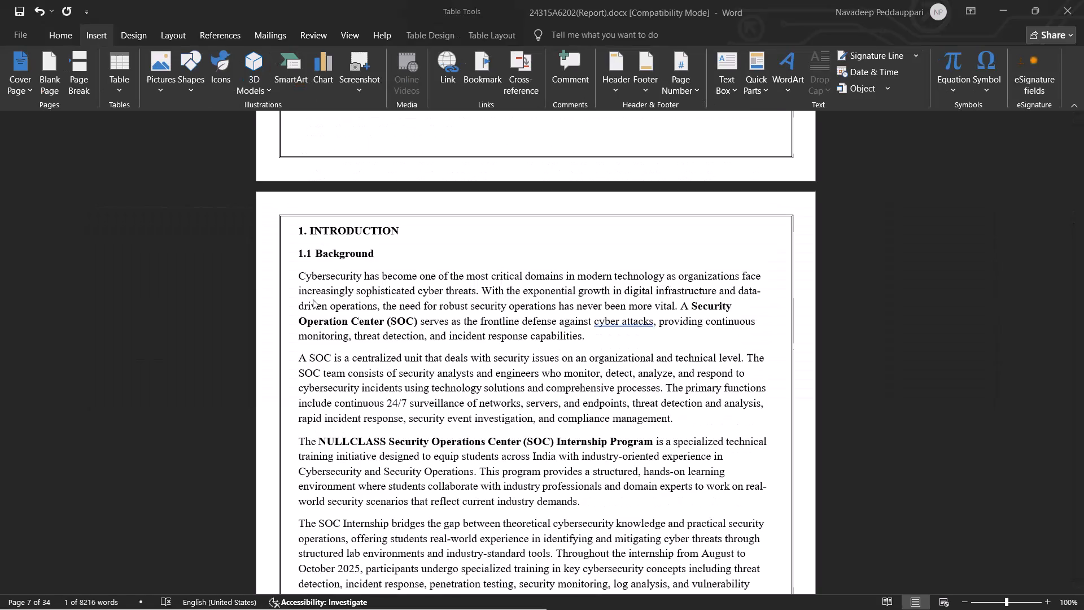
{"action": "scroll", "coordinate": [353, 378], "scroll_direction": "down", "scroll_amount": 3}
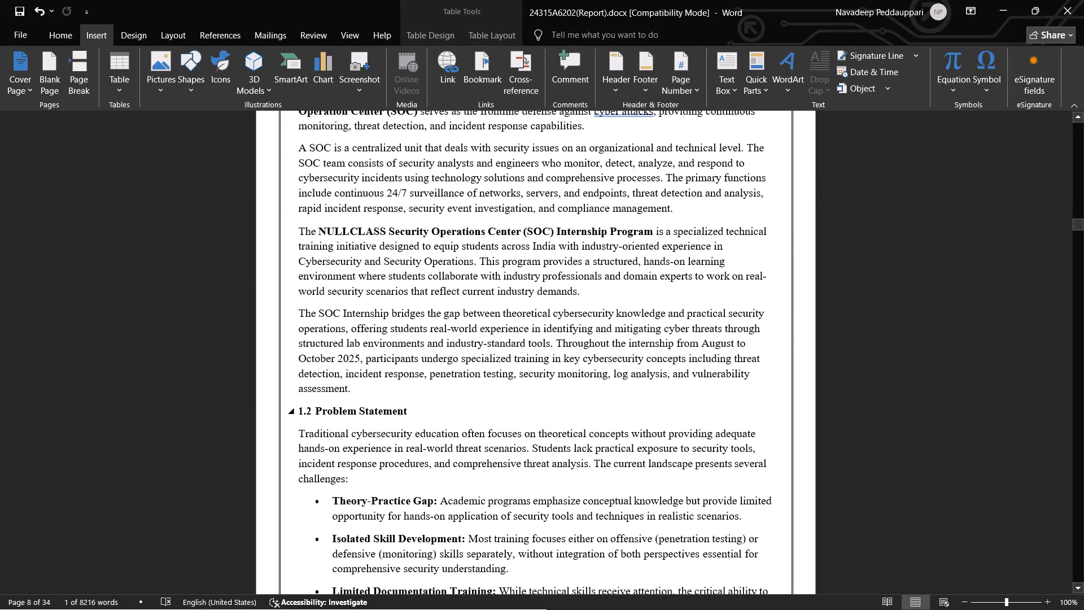
{"action": "double_click", "coordinate": [336, 410]}
{"action": "triple_click", "coordinate": [336, 410]}
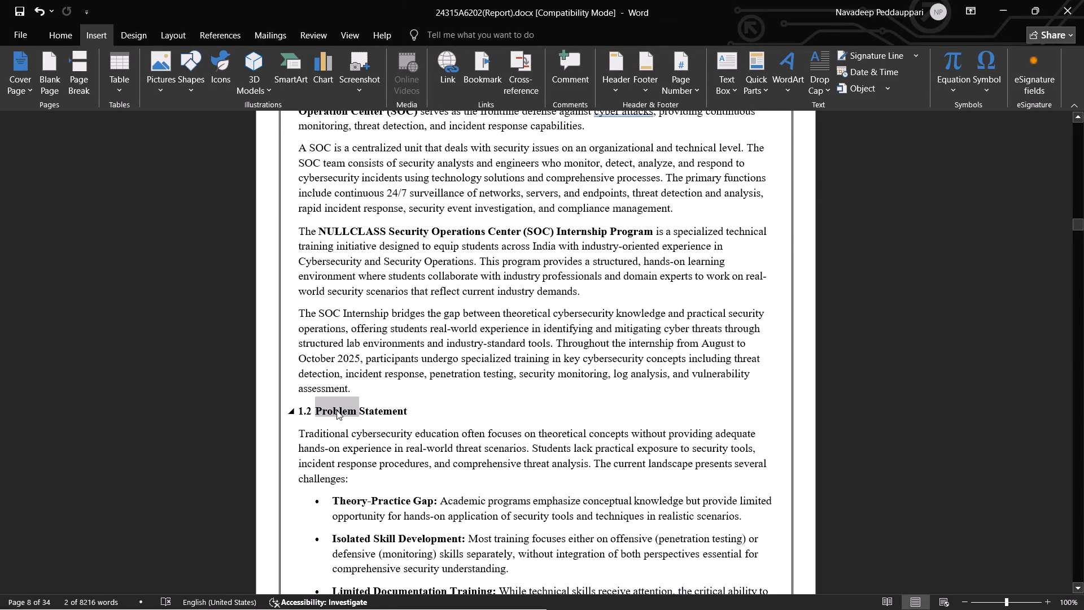
{"action": "key", "text": "ctrl+alt+c"}
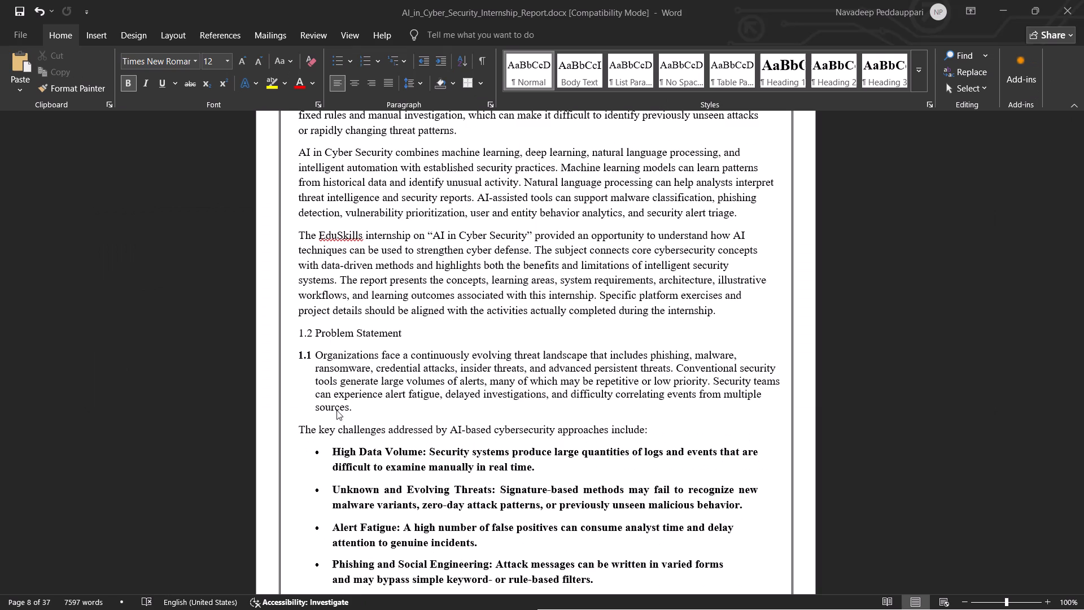
{"action": "double_click", "coordinate": [336, 336]}
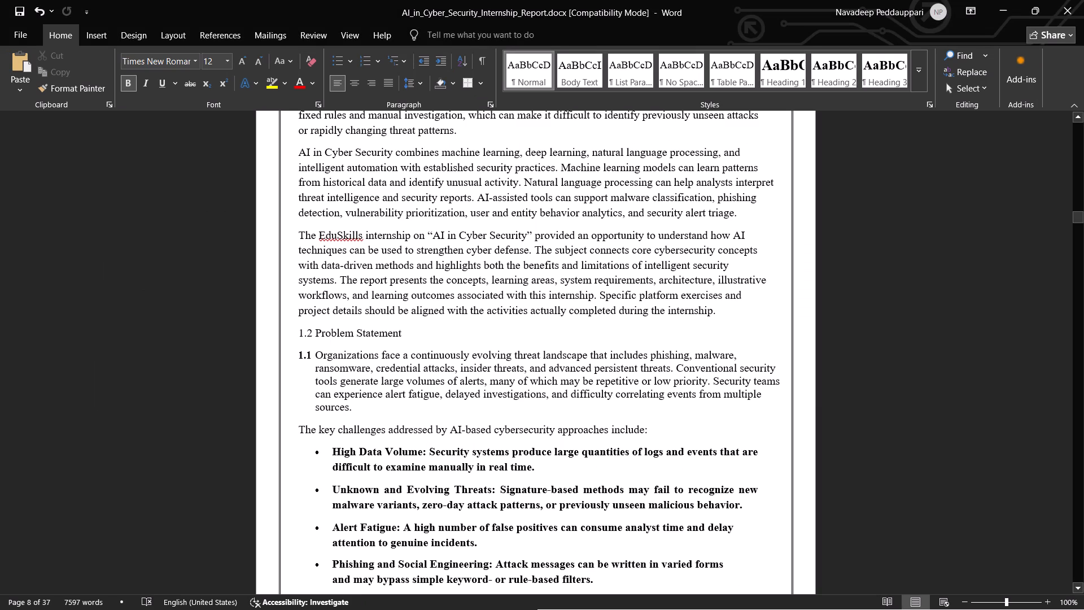
{"action": "triple_click", "coordinate": [336, 336]}
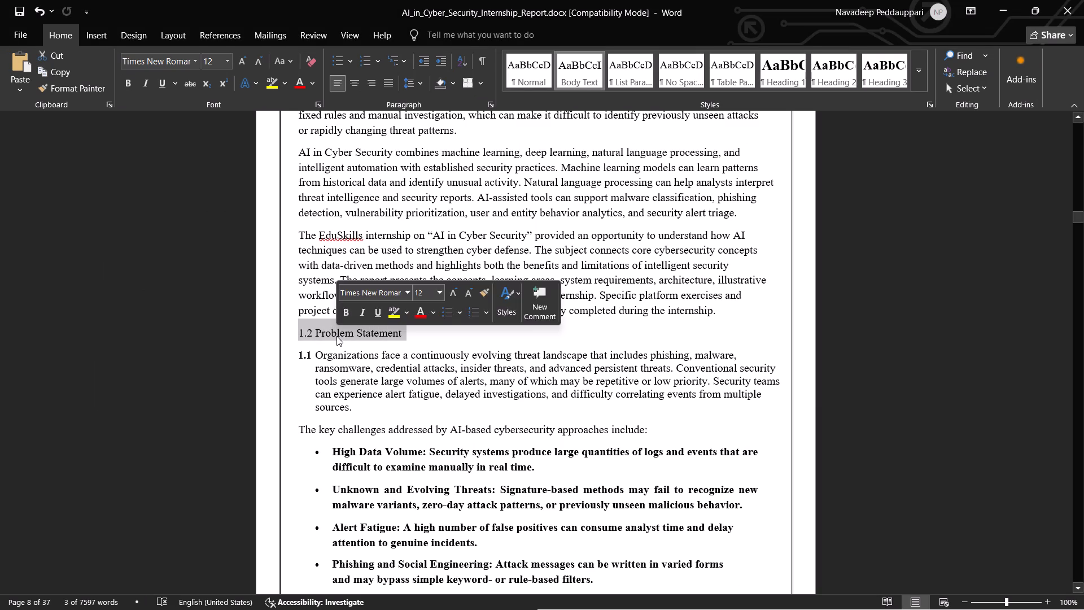
{"action": "key", "text": "ctrl+alt+v"}
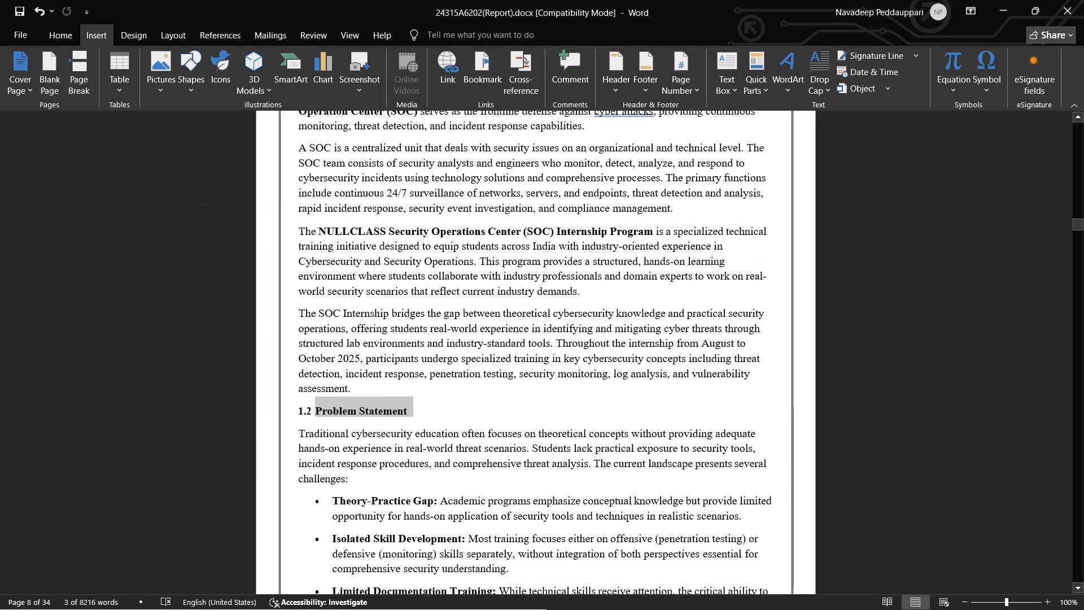
Remove the automatic number from the "Organizations face a continuously evolving threat landscape" paragraph under 1.2 Problem Statement.
{"action": "scroll", "coordinate": [377, 372], "scroll_direction": "down", "scroll_amount": 2}
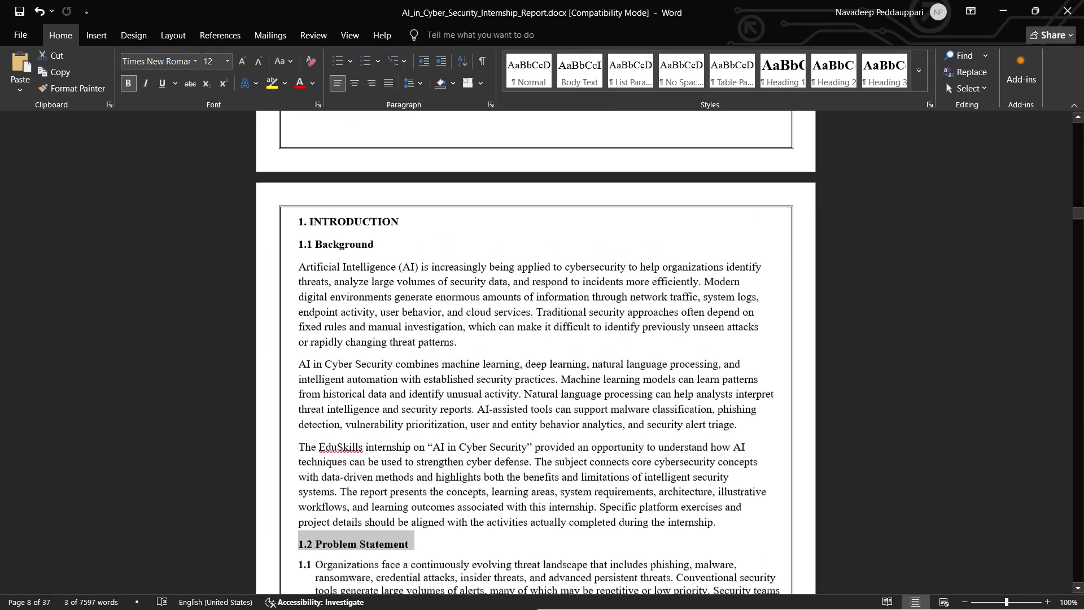
{"action": "scroll", "coordinate": [381, 389], "scroll_direction": "down", "scroll_amount": 1}
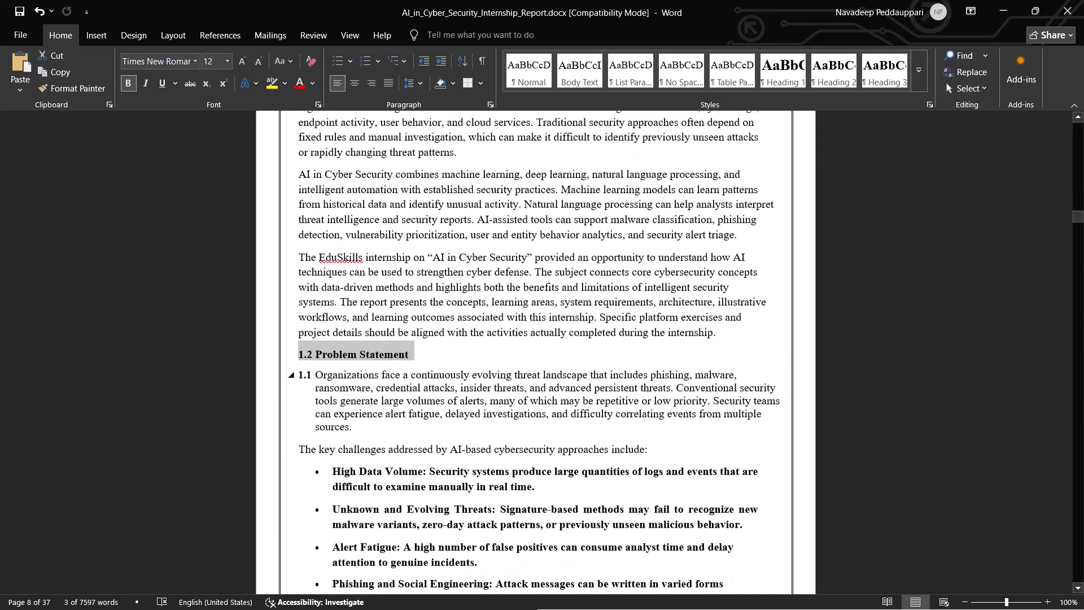
{"action": "scroll", "coordinate": [381, 389], "scroll_direction": "down", "scroll_amount": 1}
{"action": "left_click", "coordinate": [311, 363]}
{"action": "key", "text": "BackSpace"}
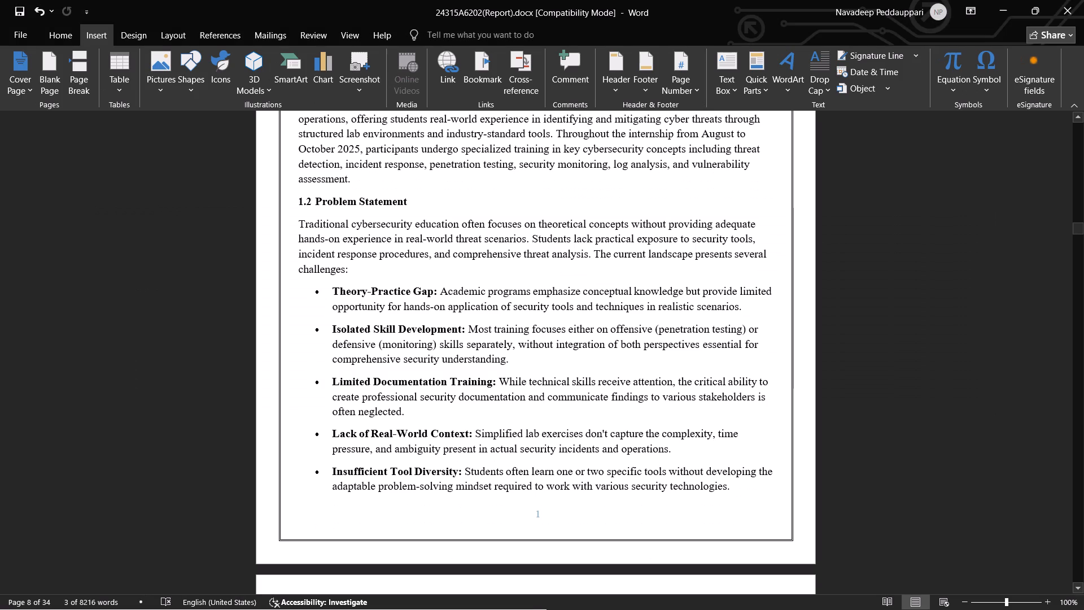
Copy the text formatting of the other student's last Background paragraph onto the three paragraphs under 1.1 Background in the AI in Cyber Security report.
{"action": "scroll", "coordinate": [311, 363], "scroll_direction": "down", "scroll_amount": 2}
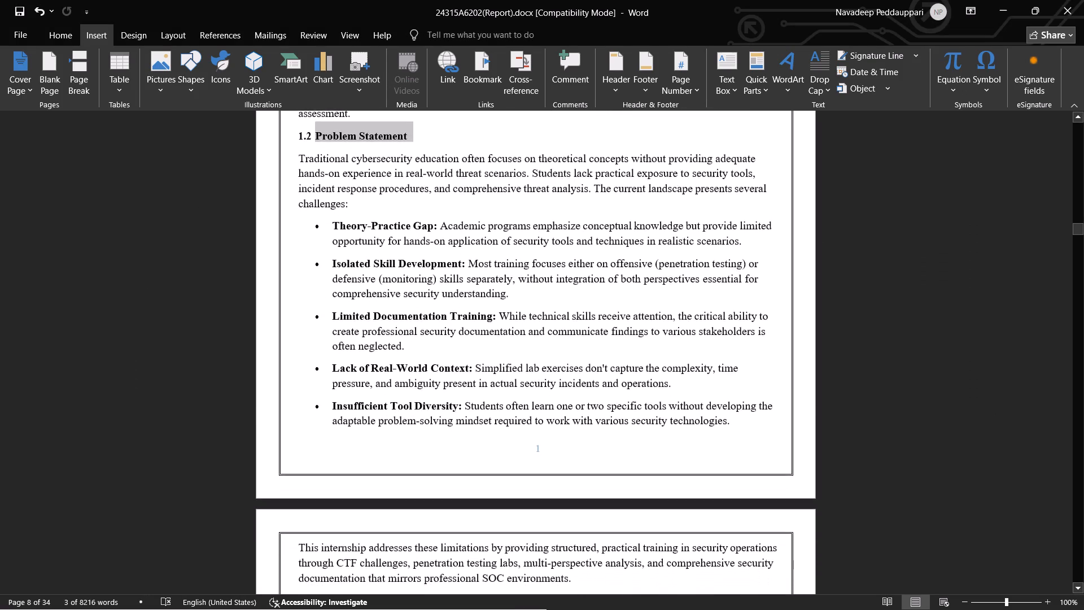
{"action": "scroll", "coordinate": [356, 394], "scroll_direction": "down", "scroll_amount": 2}
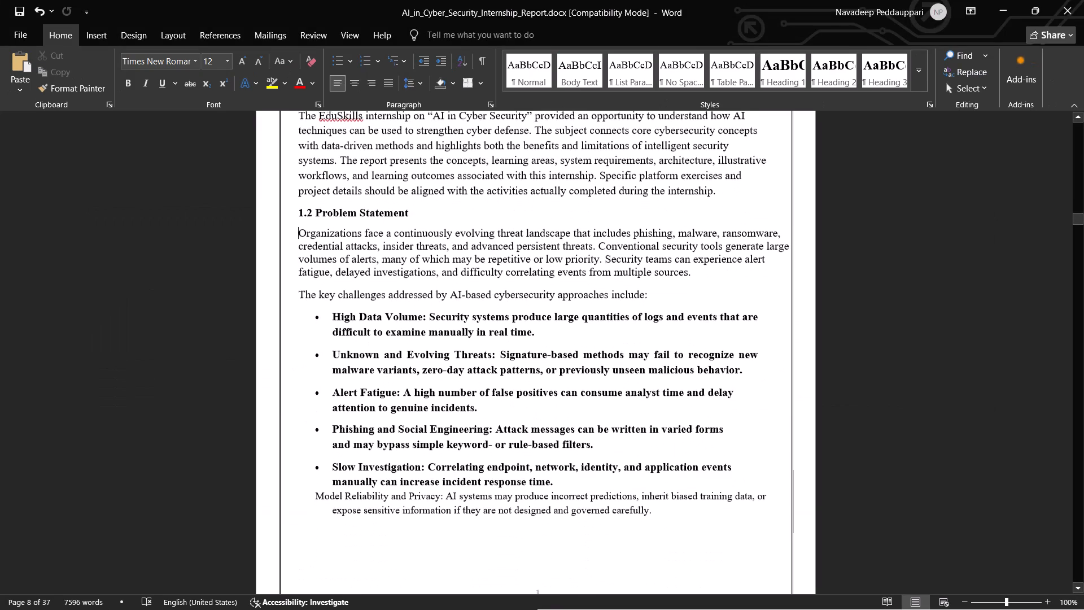
{"action": "scroll", "coordinate": [356, 394], "scroll_direction": "down", "scroll_amount": 1}
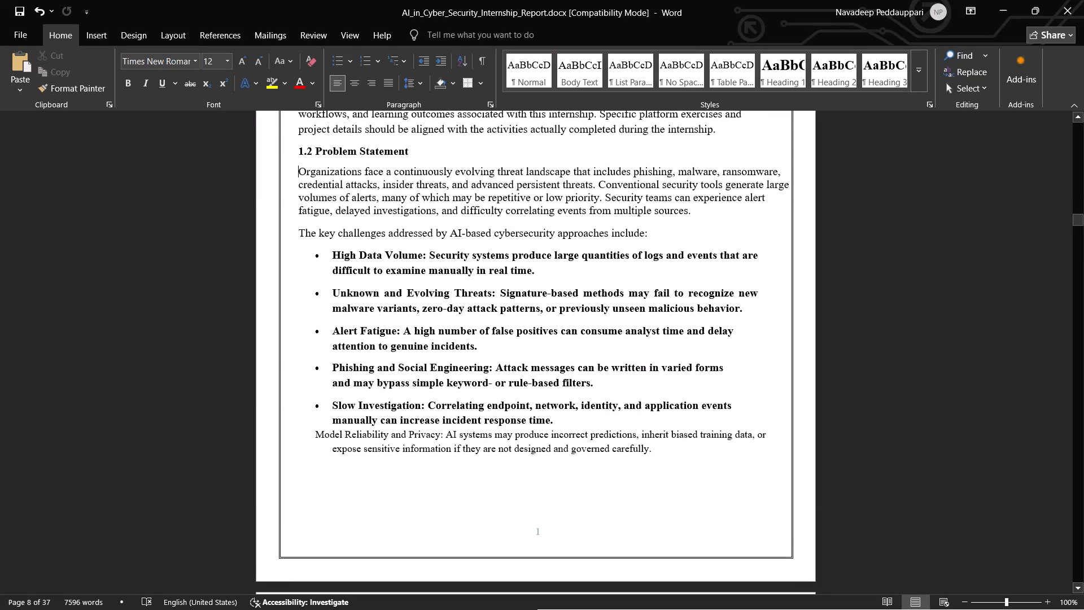
{"action": "scroll", "coordinate": [356, 394], "scroll_direction": "down", "scroll_amount": 2}
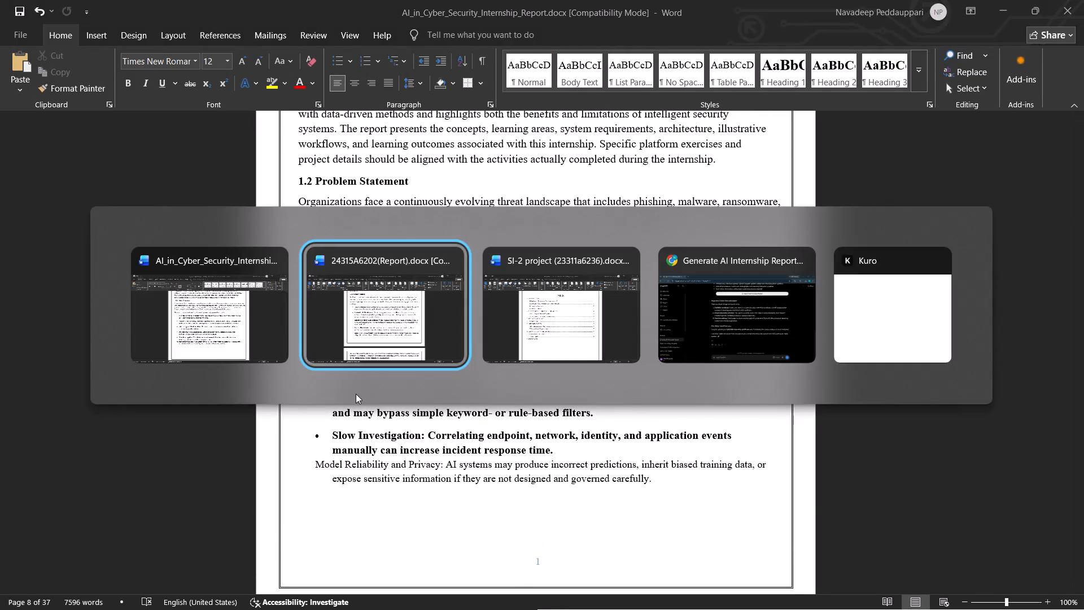
{"action": "scroll", "coordinate": [421, 300], "scroll_direction": "up", "scroll_amount": 3}
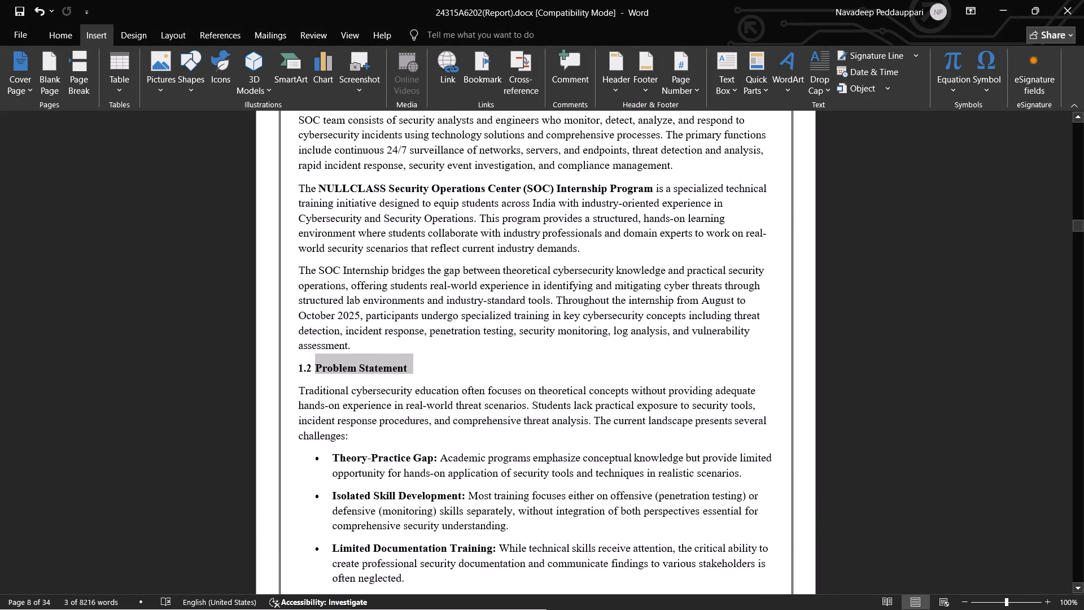
{"action": "left_click_drag", "start_coordinate": [375, 288], "coordinate": [421, 307]}
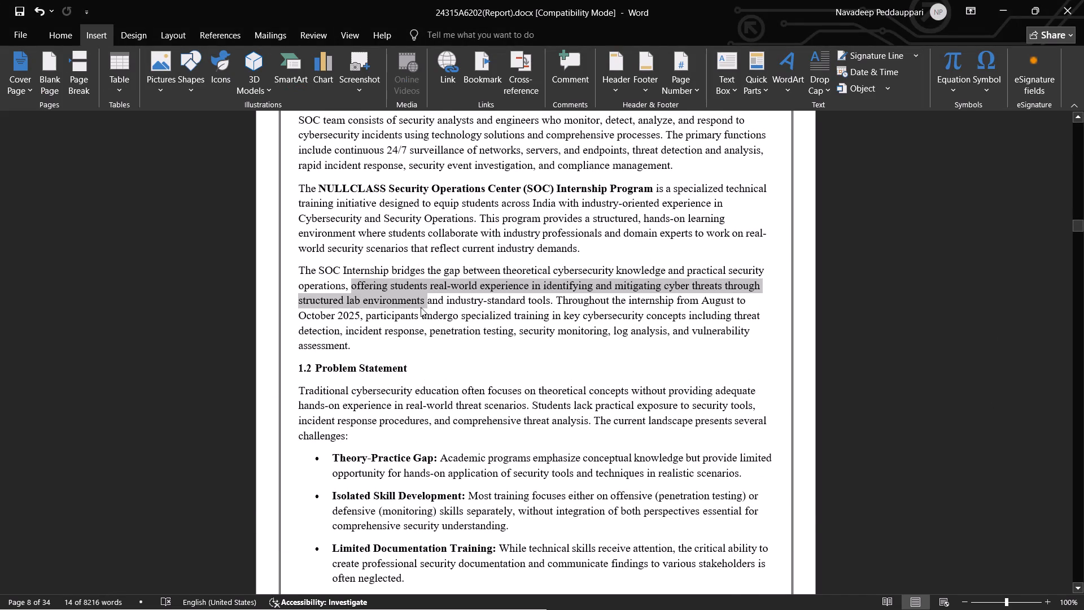
{"action": "key", "text": "ctrl+alt+c"}
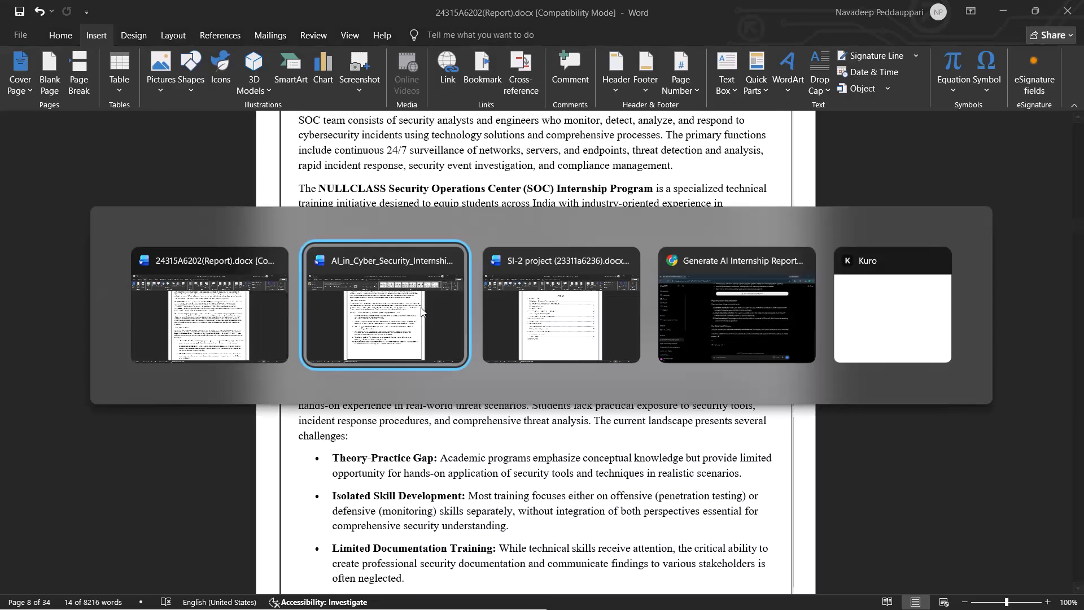
{"action": "scroll", "coordinate": [380, 208], "scroll_direction": "up", "scroll_amount": 1}
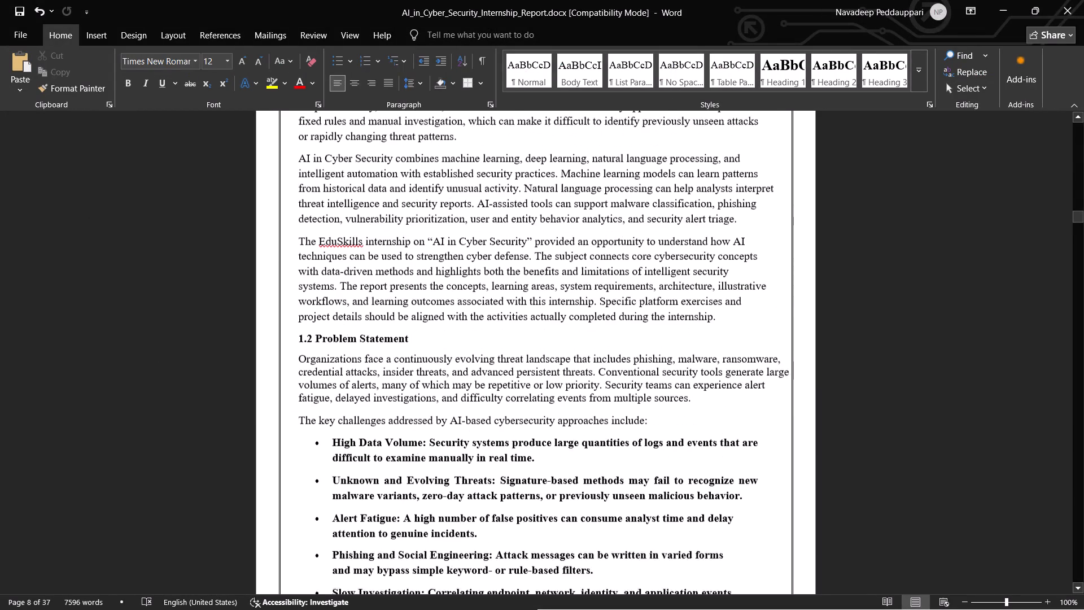
{"action": "scroll", "coordinate": [380, 208], "scroll_direction": "up", "scroll_amount": 1}
{"action": "scroll", "coordinate": [330, 157], "scroll_direction": "up", "scroll_amount": 1}
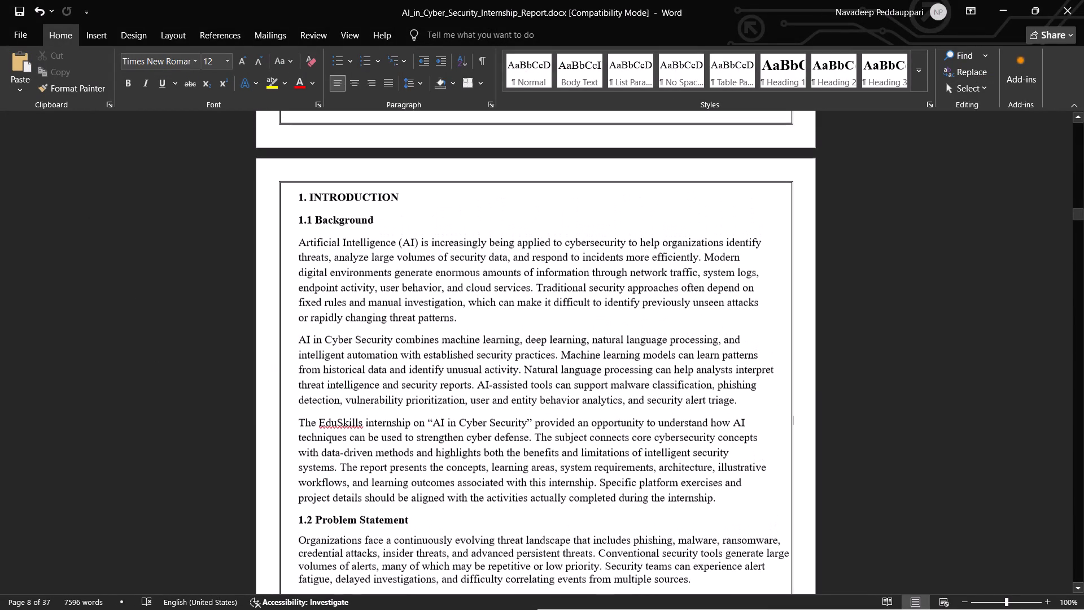
{"action": "left_click_drag", "start_coordinate": [298, 243], "coordinate": [646, 458]}
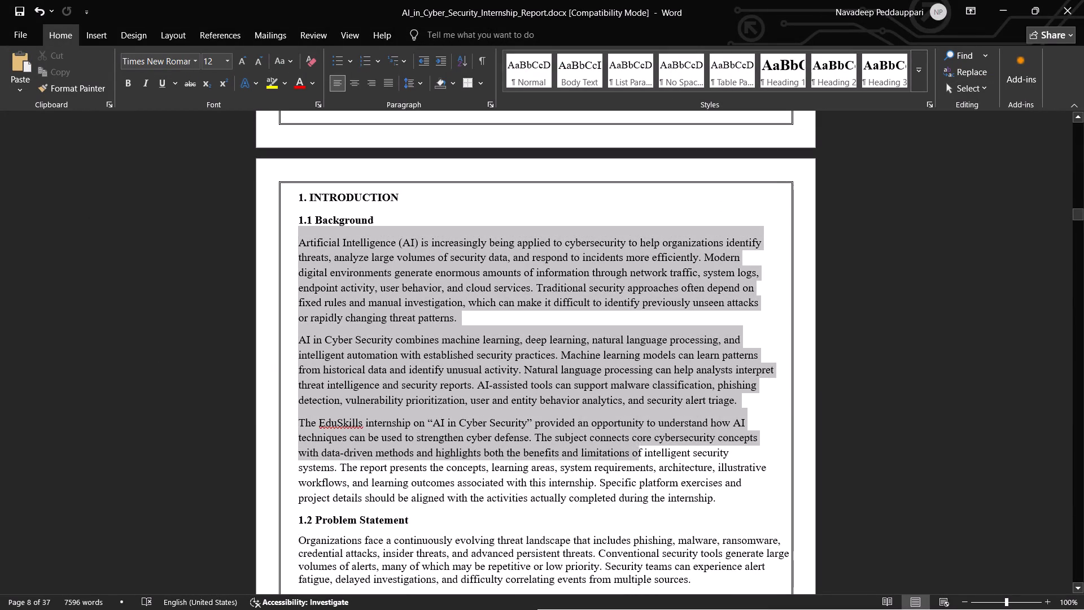
{"action": "left_click_drag", "start_coordinate": [646, 458], "coordinate": [720, 493]}
{"action": "key", "text": "ctrl+alt+v"}
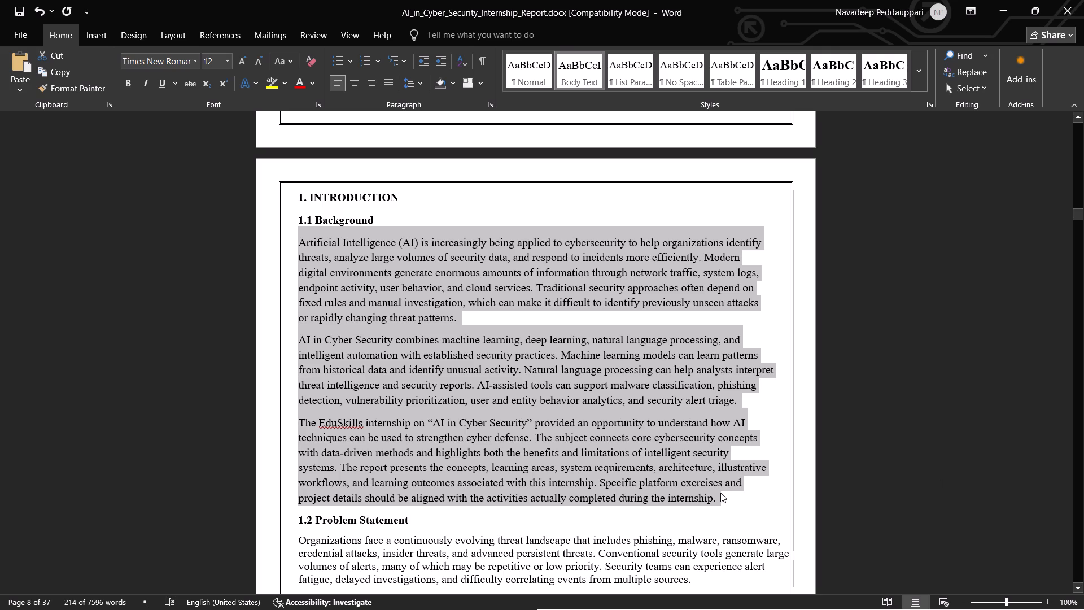
Copy the Background body text formatting onto the two introductory paragraphs under 1.2 Problem Statement.
{"action": "scroll", "coordinate": [620, 507], "scroll_direction": "down", "scroll_amount": 2}
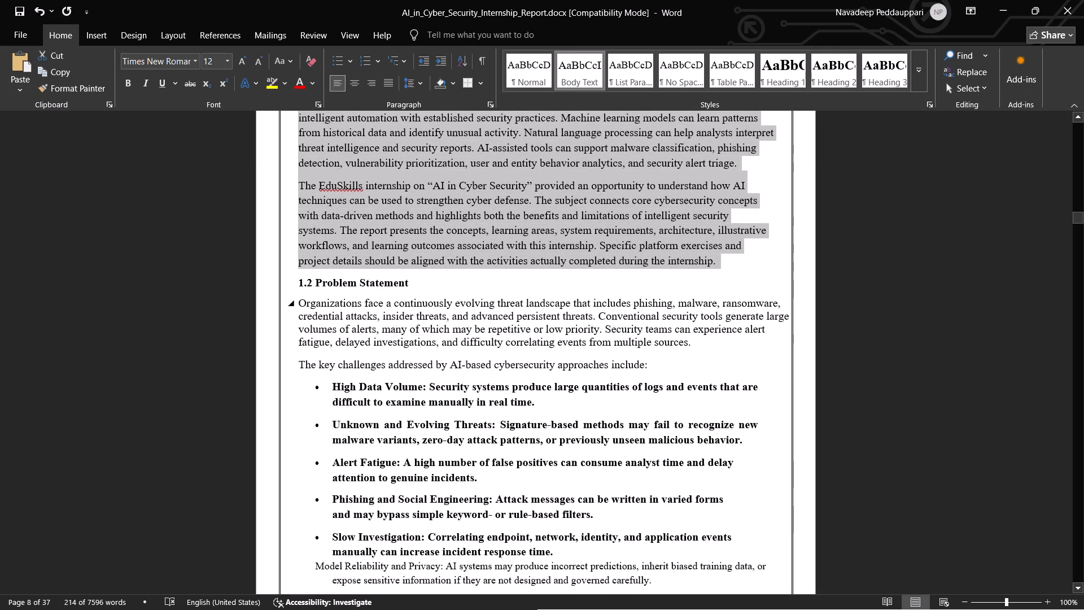
{"action": "left_click_drag", "start_coordinate": [301, 304], "coordinate": [667, 373]}
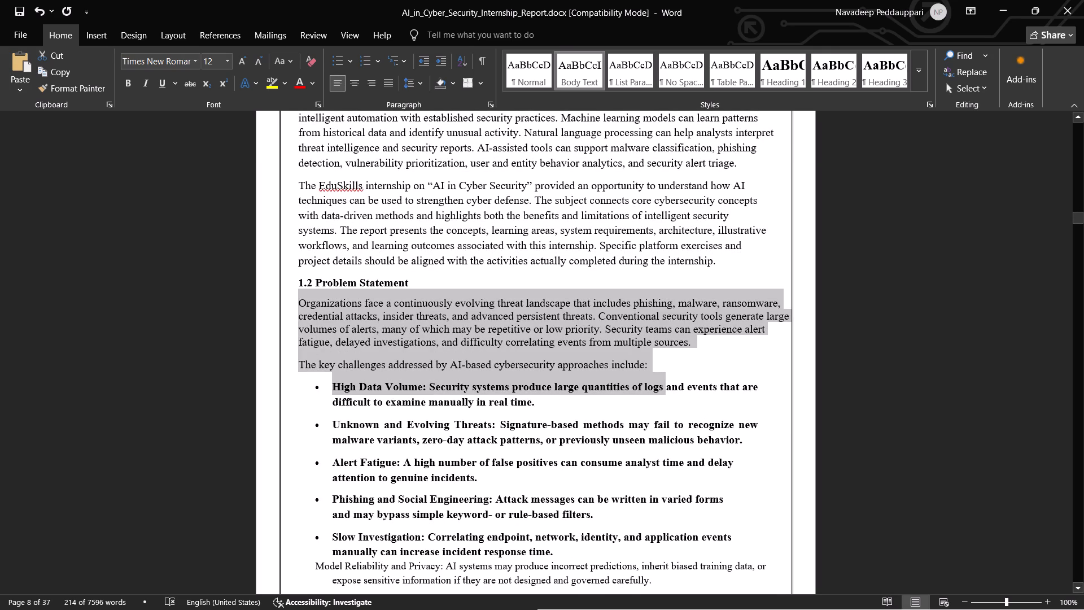
{"action": "left_click_drag", "start_coordinate": [667, 373], "coordinate": [659, 368]}
{"action": "key", "text": "ctrl+alt+v"}
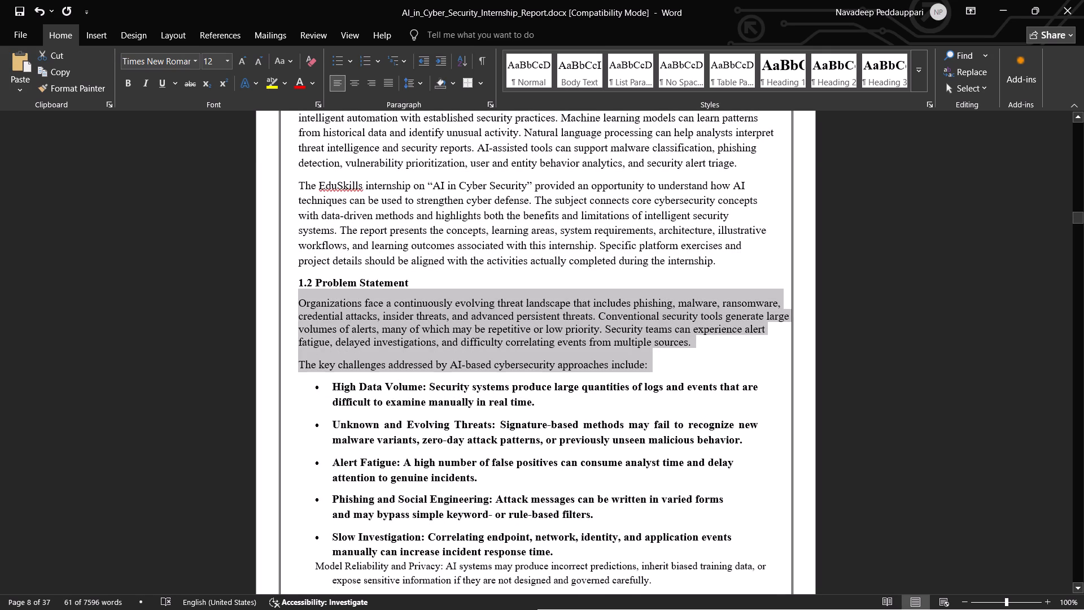
{"action": "left_click_drag", "start_coordinate": [351, 224], "coordinate": [440, 240]}
{"action": "key", "text": "ctrl+alt+c"}
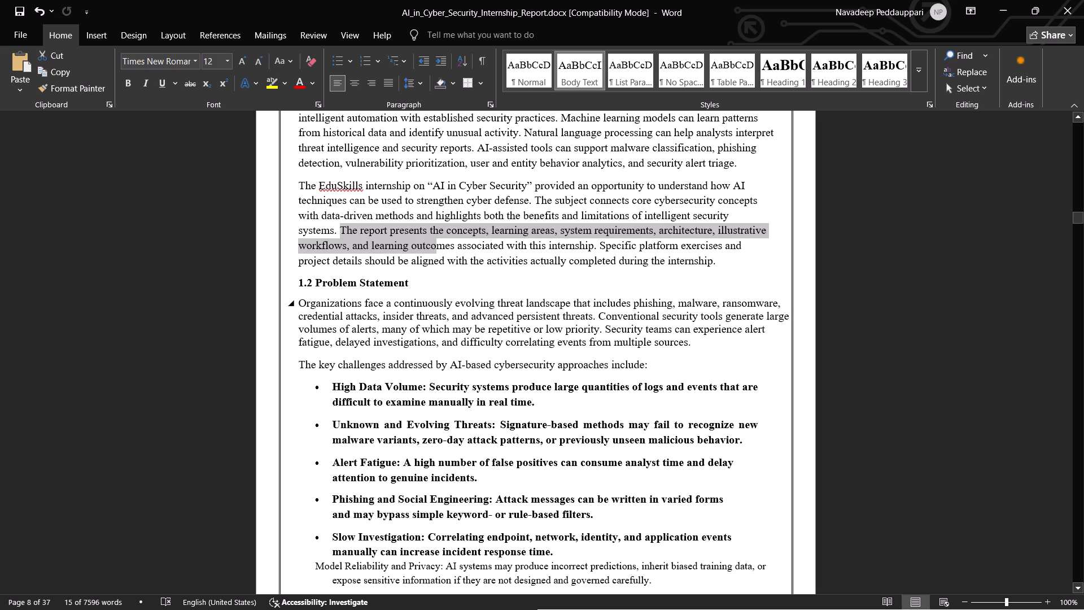
{"action": "left_click_drag", "start_coordinate": [296, 300], "coordinate": [665, 352]}
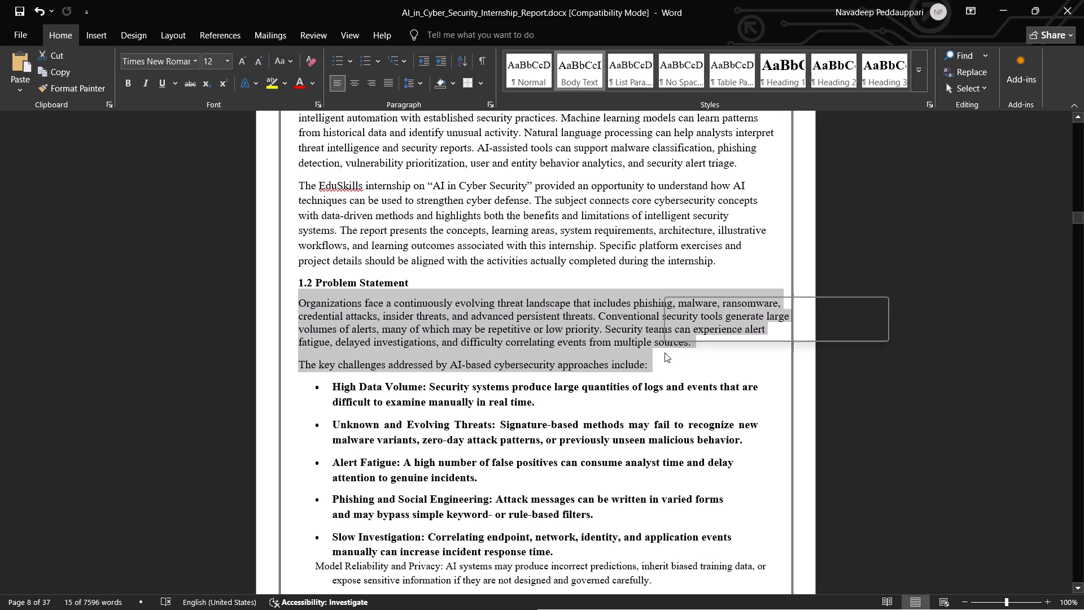
{"action": "key", "text": "ctrl+alt+v"}
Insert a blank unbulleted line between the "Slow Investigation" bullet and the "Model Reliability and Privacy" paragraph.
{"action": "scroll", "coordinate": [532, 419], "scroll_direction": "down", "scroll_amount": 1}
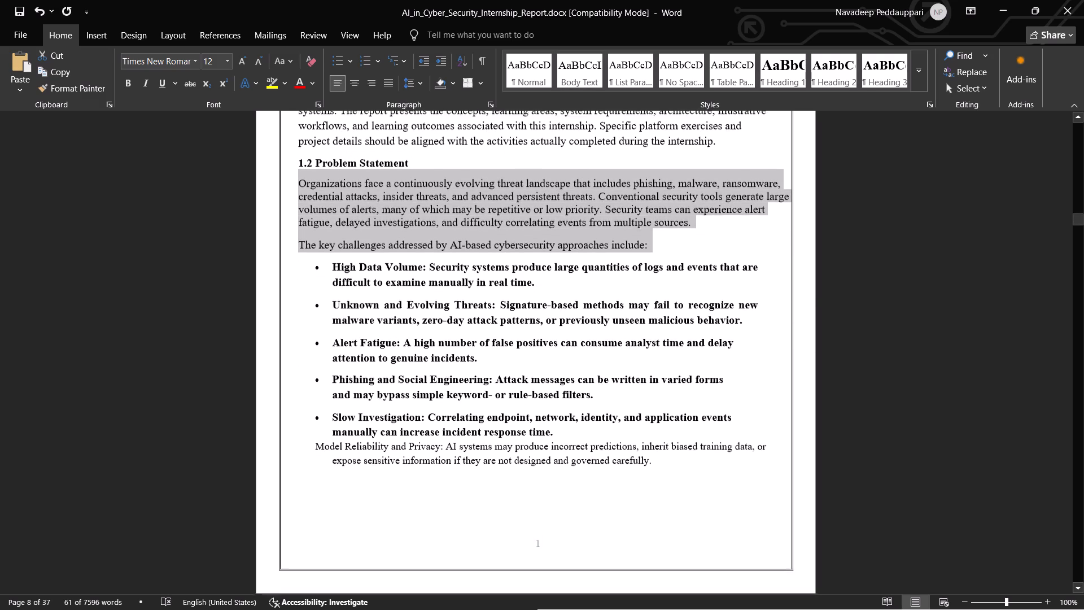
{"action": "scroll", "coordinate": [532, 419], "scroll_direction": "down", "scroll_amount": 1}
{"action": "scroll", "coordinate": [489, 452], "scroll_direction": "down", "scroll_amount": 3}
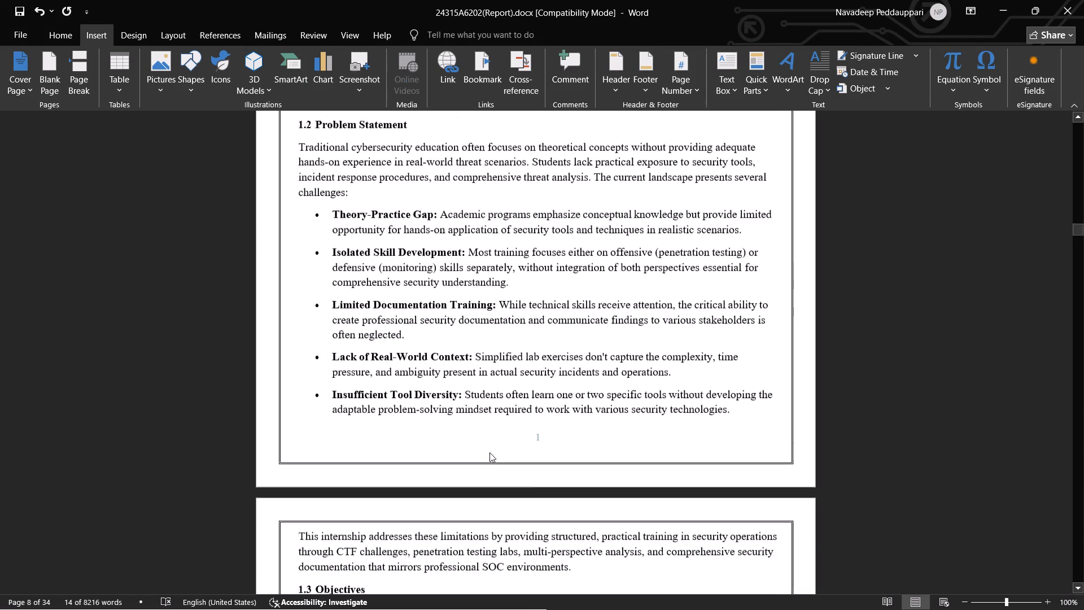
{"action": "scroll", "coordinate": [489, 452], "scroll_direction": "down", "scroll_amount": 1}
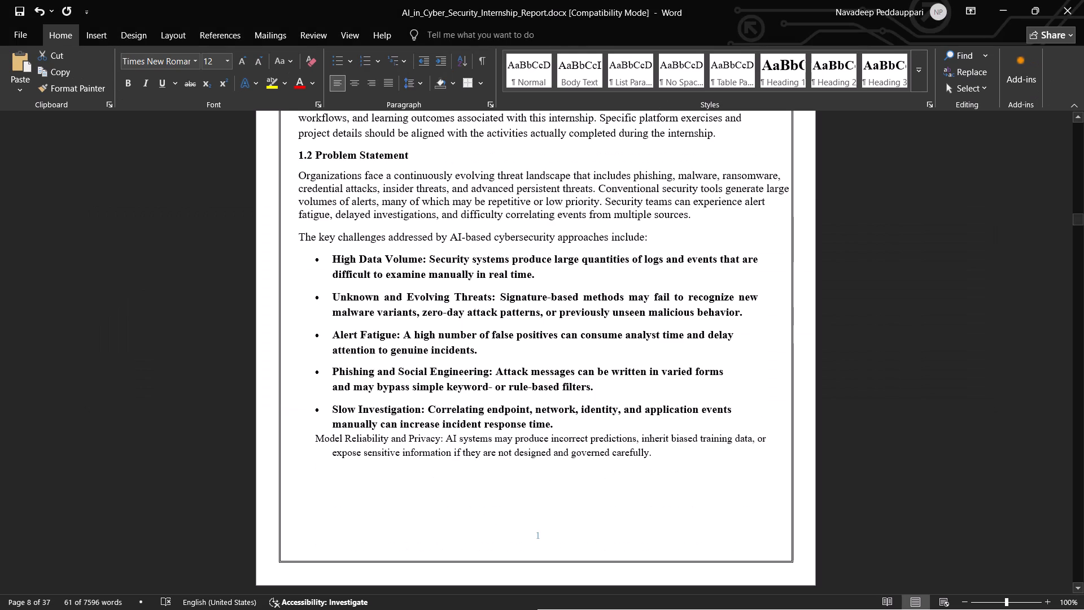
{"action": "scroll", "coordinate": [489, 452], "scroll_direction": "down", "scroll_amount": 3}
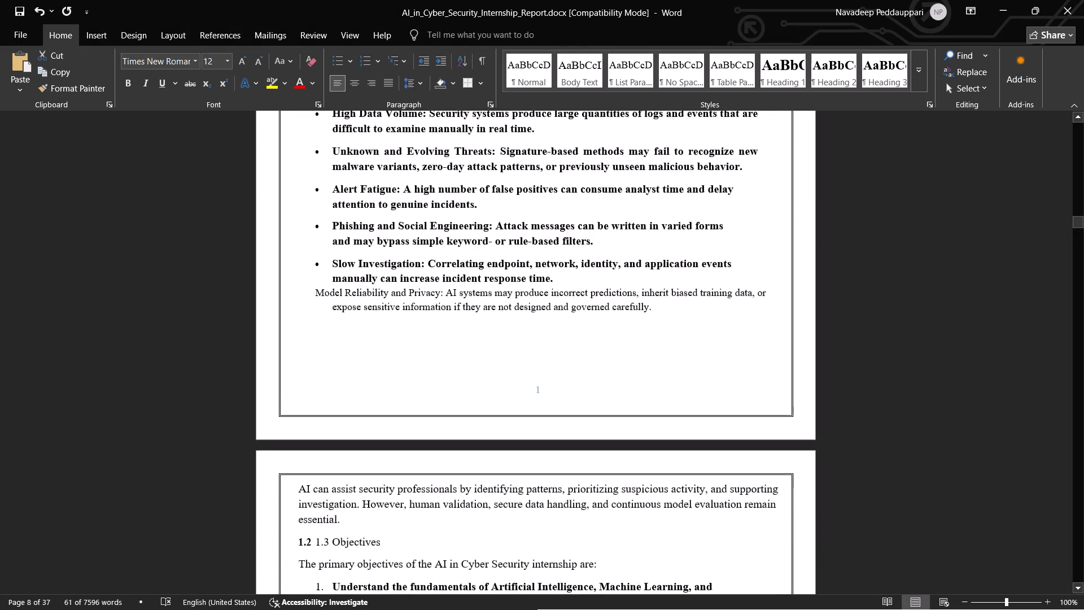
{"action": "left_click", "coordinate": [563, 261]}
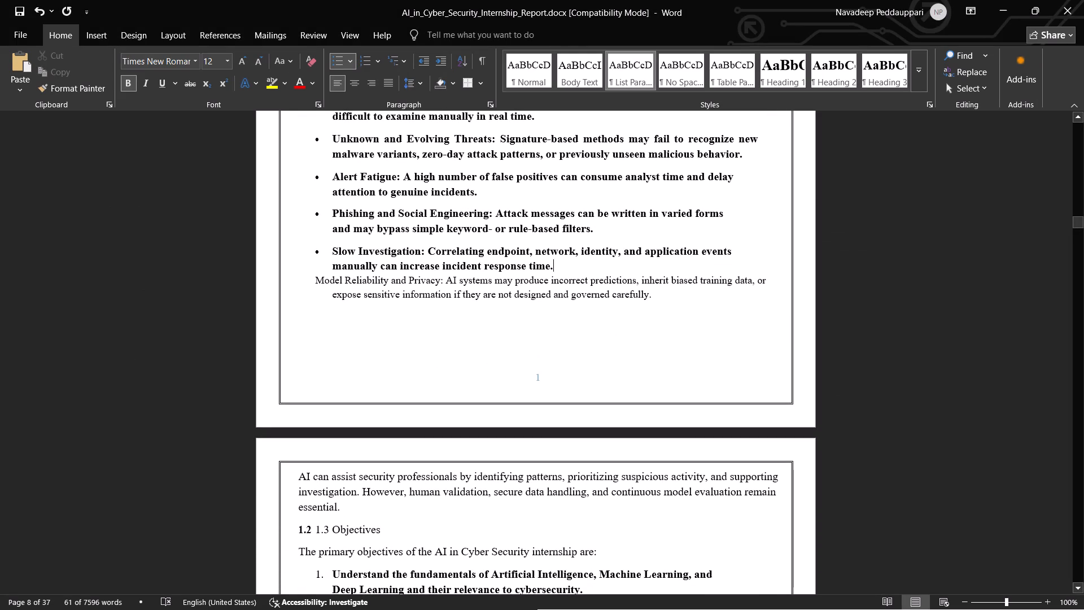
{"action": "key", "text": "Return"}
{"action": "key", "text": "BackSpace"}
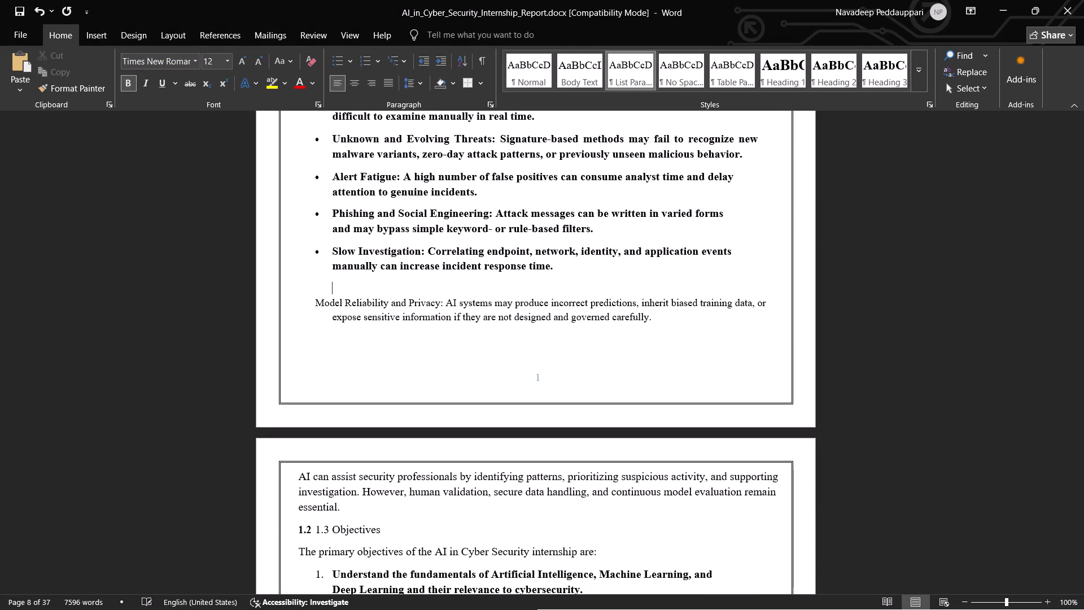
Compare the Problem Statement bullet list in the AI in Cyber Security report with the one in the other student's report.
{"action": "scroll", "coordinate": [563, 261], "scroll_direction": "up", "scroll_amount": 1}
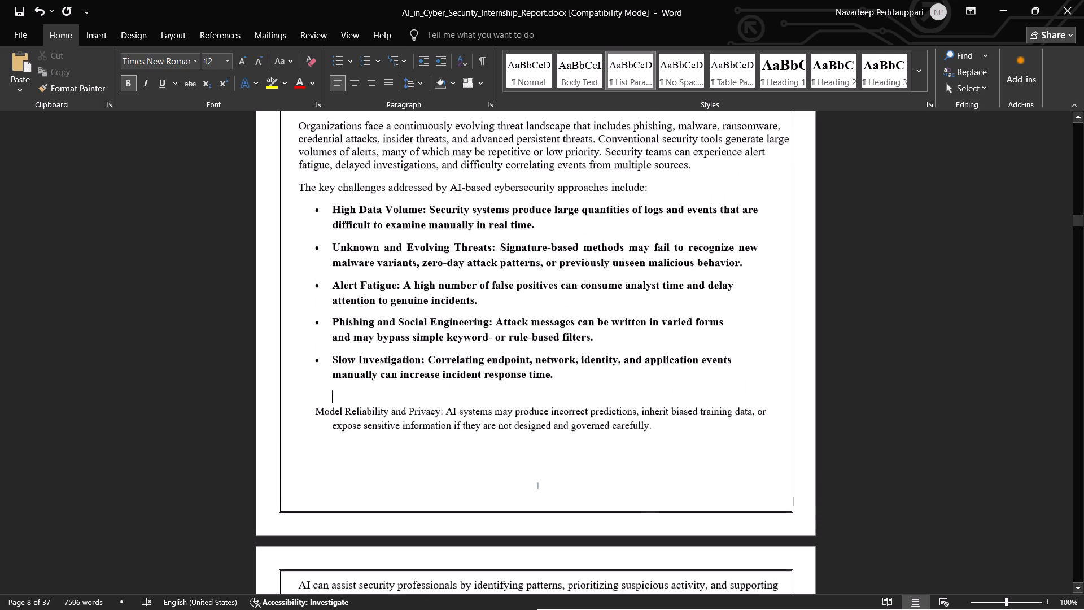
{"action": "scroll", "coordinate": [563, 261], "scroll_direction": "up", "scroll_amount": 2}
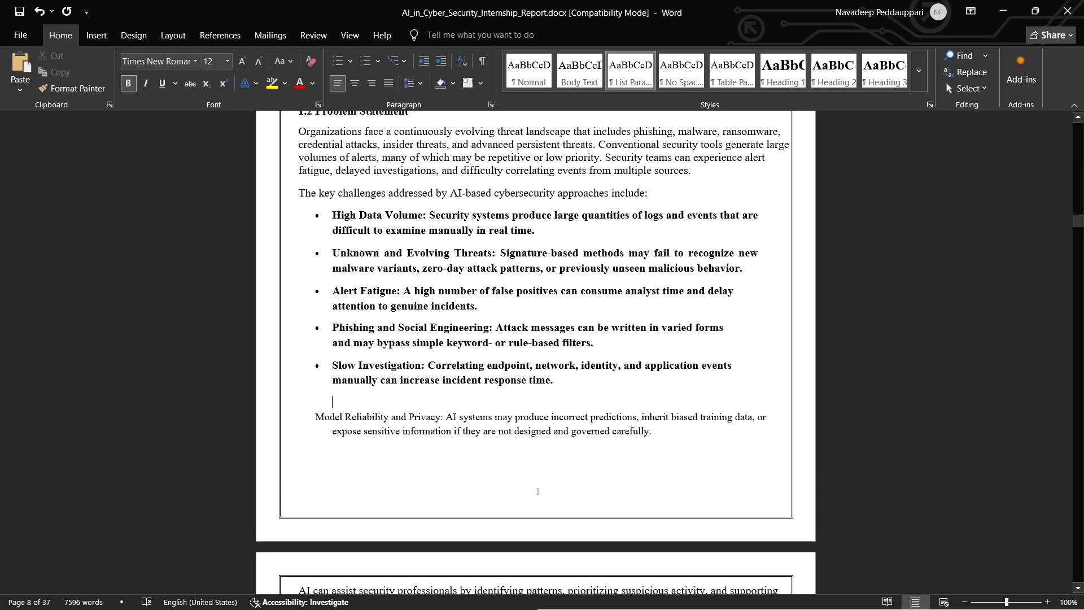
{"action": "scroll", "coordinate": [563, 261], "scroll_direction": "up", "scroll_amount": 1}
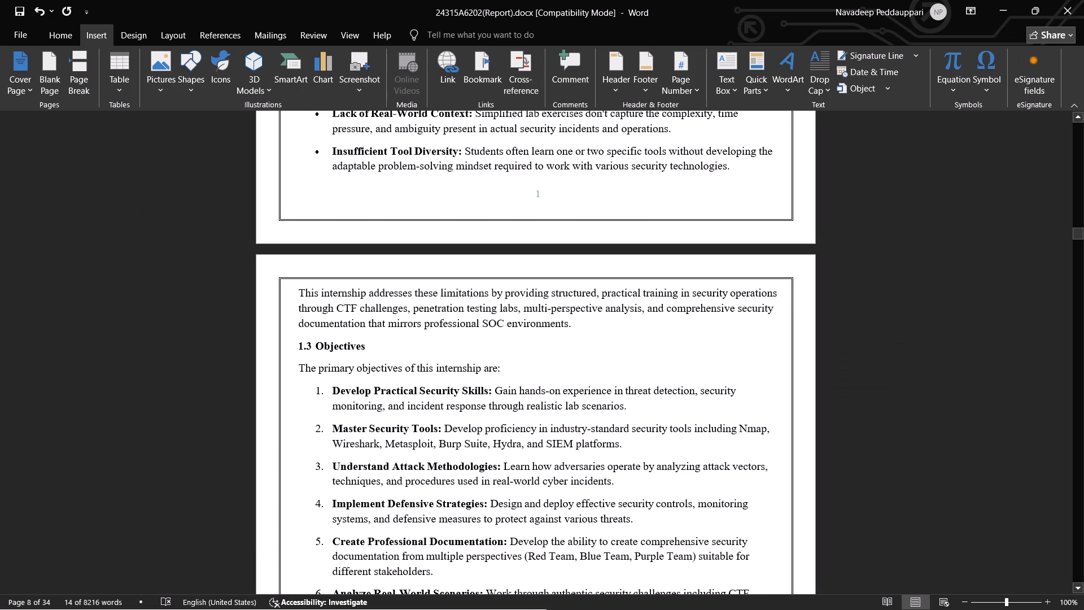
{"action": "scroll", "coordinate": [530, 325], "scroll_direction": "up", "scroll_amount": 2}
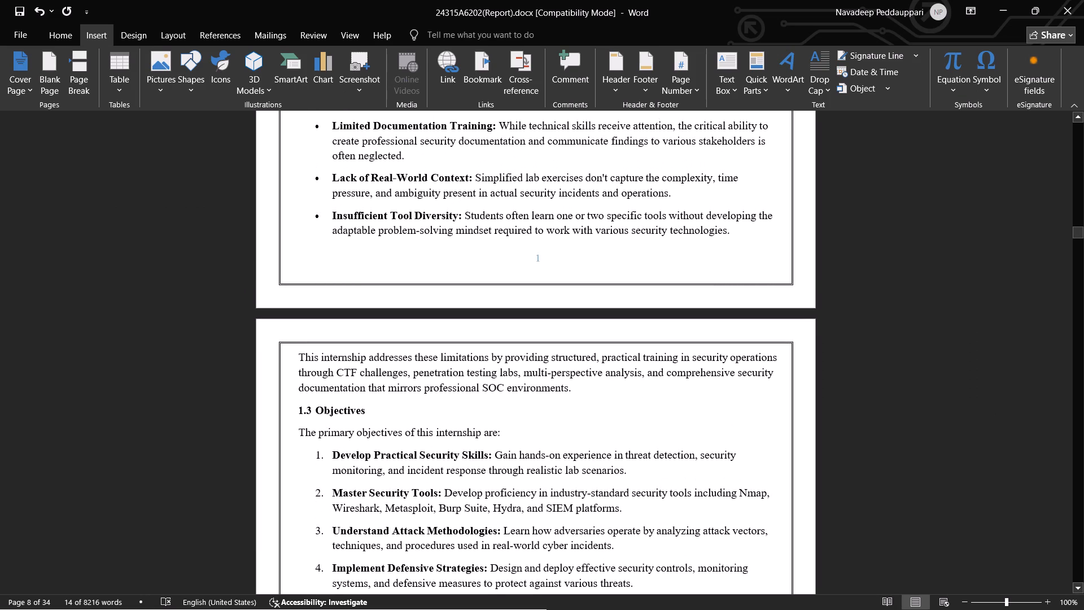
{"action": "scroll", "coordinate": [530, 325], "scroll_direction": "up", "scroll_amount": 2}
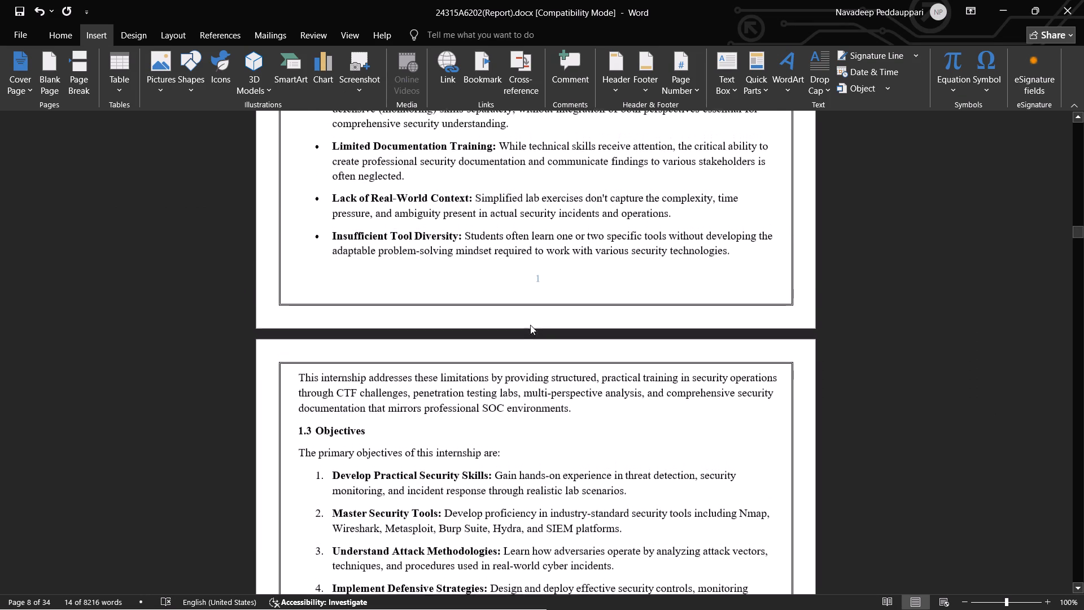
{"action": "scroll", "coordinate": [530, 325], "scroll_direction": "up", "scroll_amount": 1}
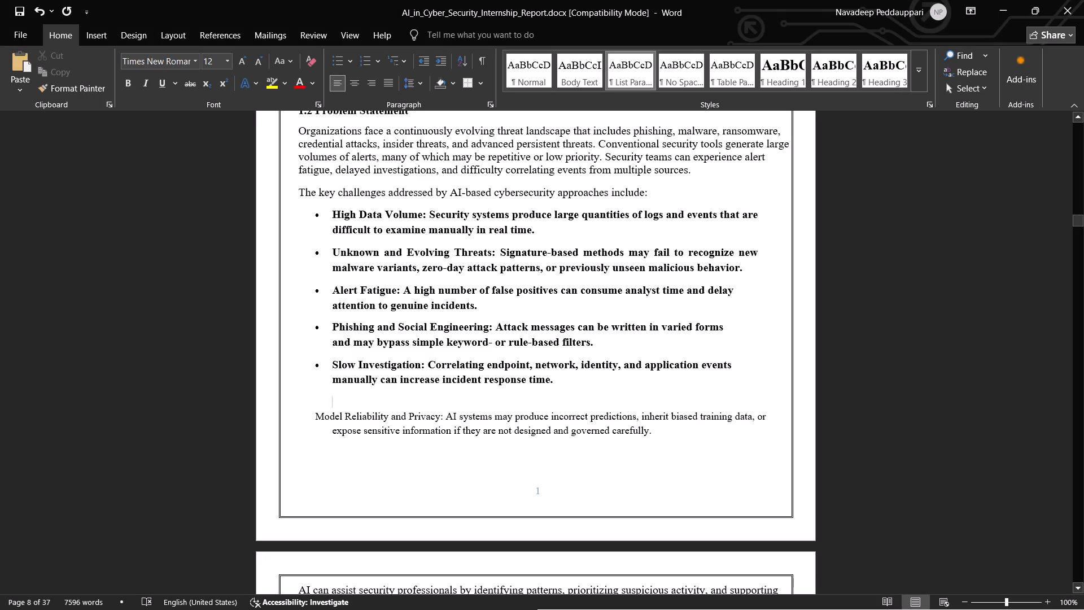
Copy the bold bullet formatting of the "Phishing and Social Engineering" and "Slow Investigation" items onto the "Model Reliability and Privacy" paragraph.
{"action": "left_click", "coordinate": [317, 415]}
{"action": "left_click_drag", "start_coordinate": [311, 322], "coordinate": [570, 379]}
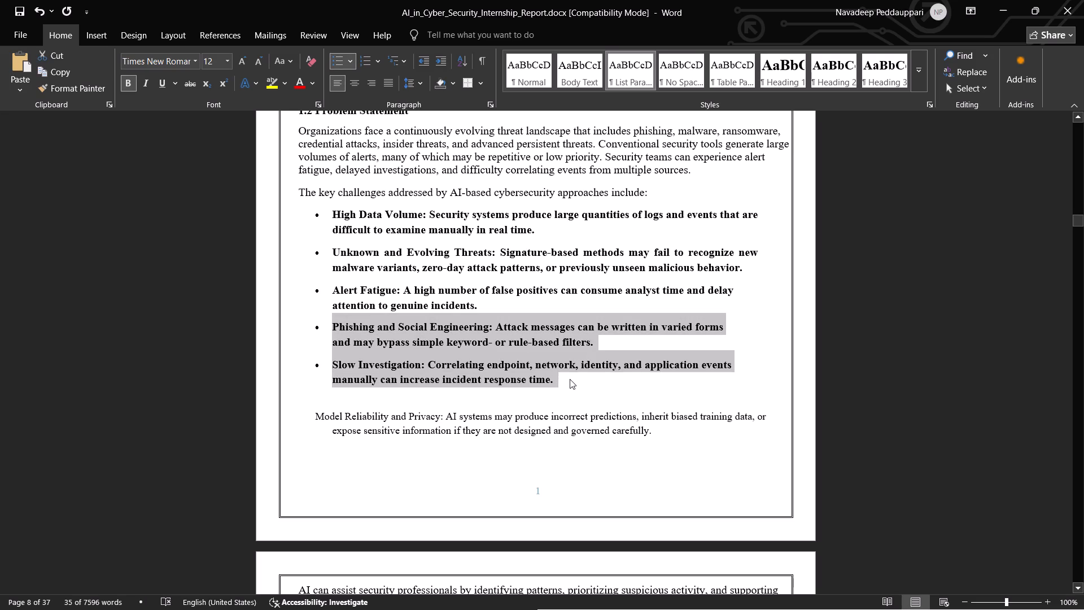
{"action": "key", "text": "ctrl+alt+c"}
{"action": "left_click_drag", "start_coordinate": [312, 415], "coordinate": [675, 457]}
{"action": "key", "text": "ctrl+alt+v"}
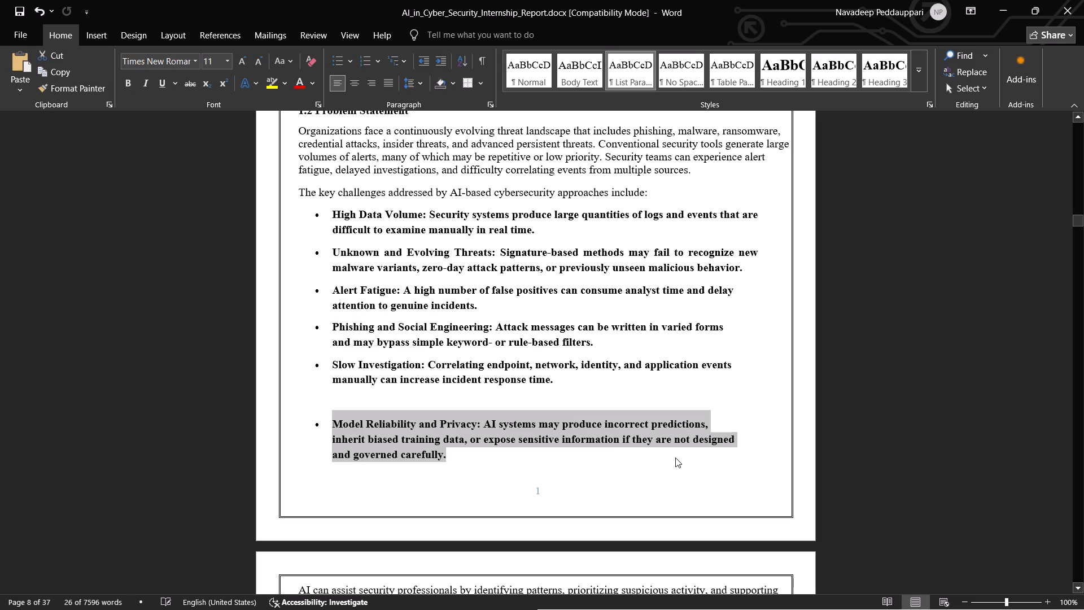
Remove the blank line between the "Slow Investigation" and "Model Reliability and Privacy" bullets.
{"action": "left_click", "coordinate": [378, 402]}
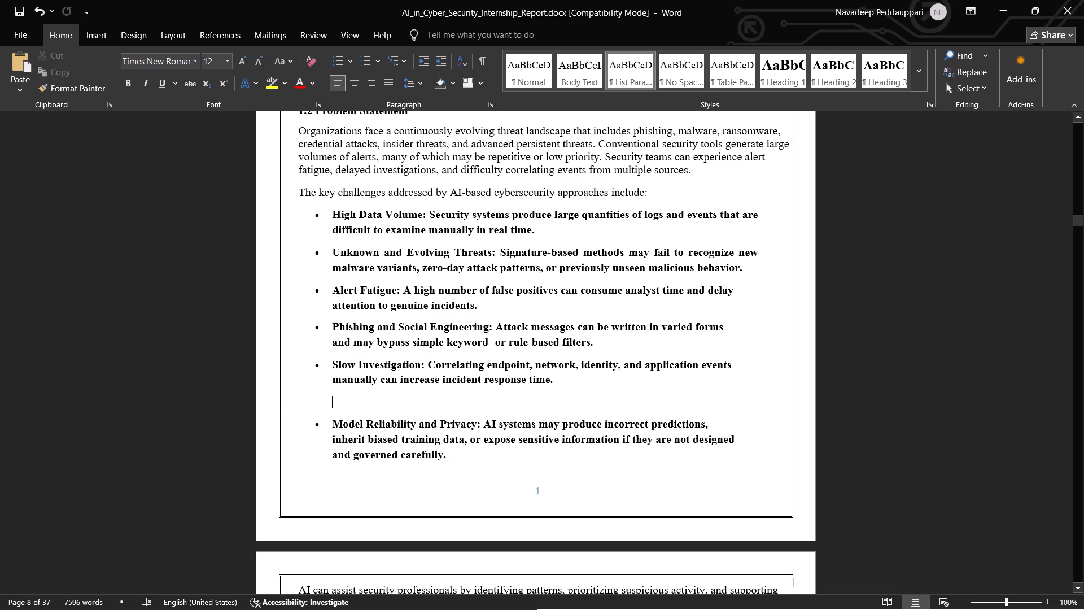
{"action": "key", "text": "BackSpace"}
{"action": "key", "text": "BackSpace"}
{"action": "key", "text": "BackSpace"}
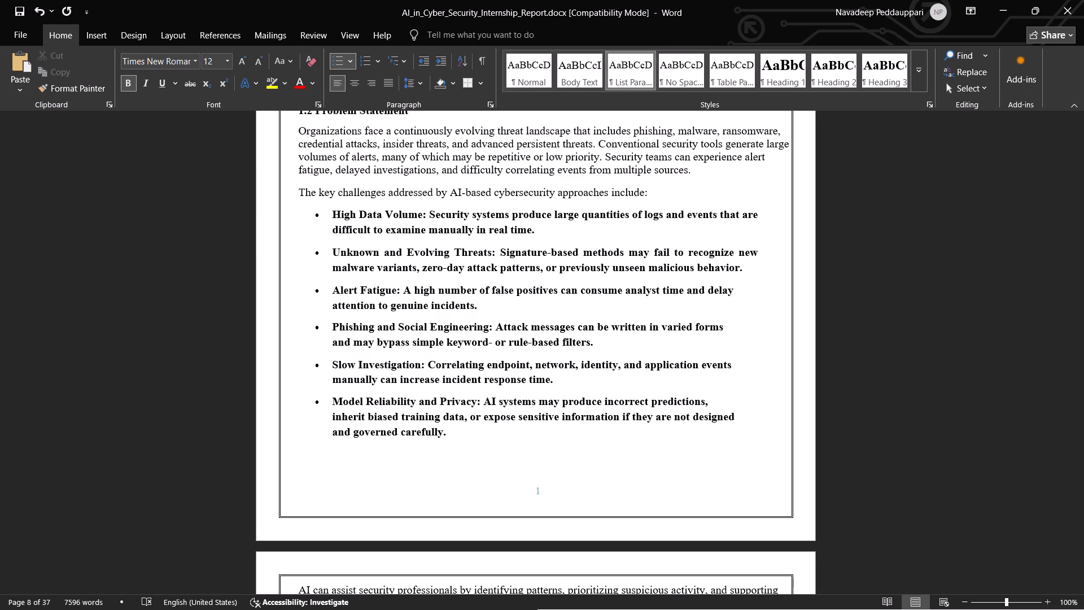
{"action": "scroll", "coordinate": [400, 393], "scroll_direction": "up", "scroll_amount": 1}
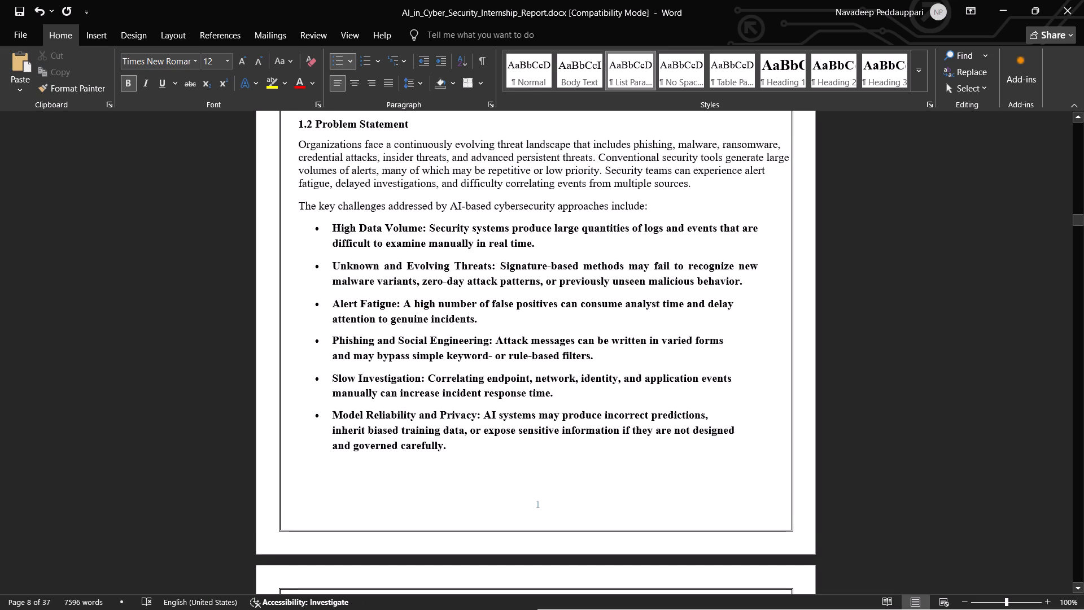
Copy the non-bold description formatting from the other report's "Insufficient Tool Diversity" bullet onto the "High Data Volume", "Unknown and Evolving Threats" and "Alert Fatigue" descriptions.
{"action": "scroll", "coordinate": [400, 393], "scroll_direction": "down", "scroll_amount": 1}
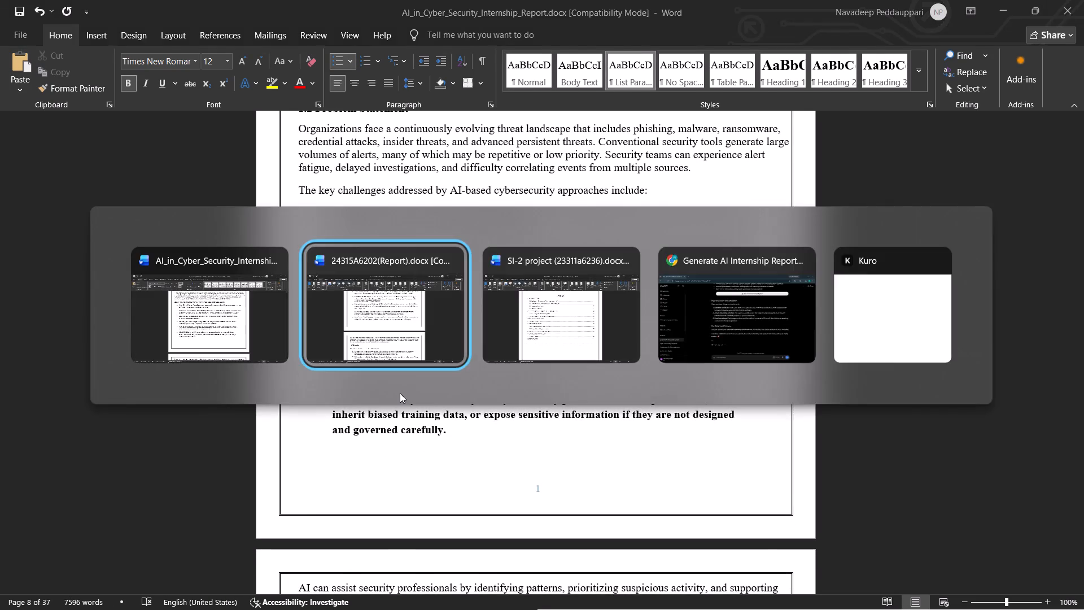
{"action": "left_click_drag", "start_coordinate": [468, 289], "coordinate": [586, 304]}
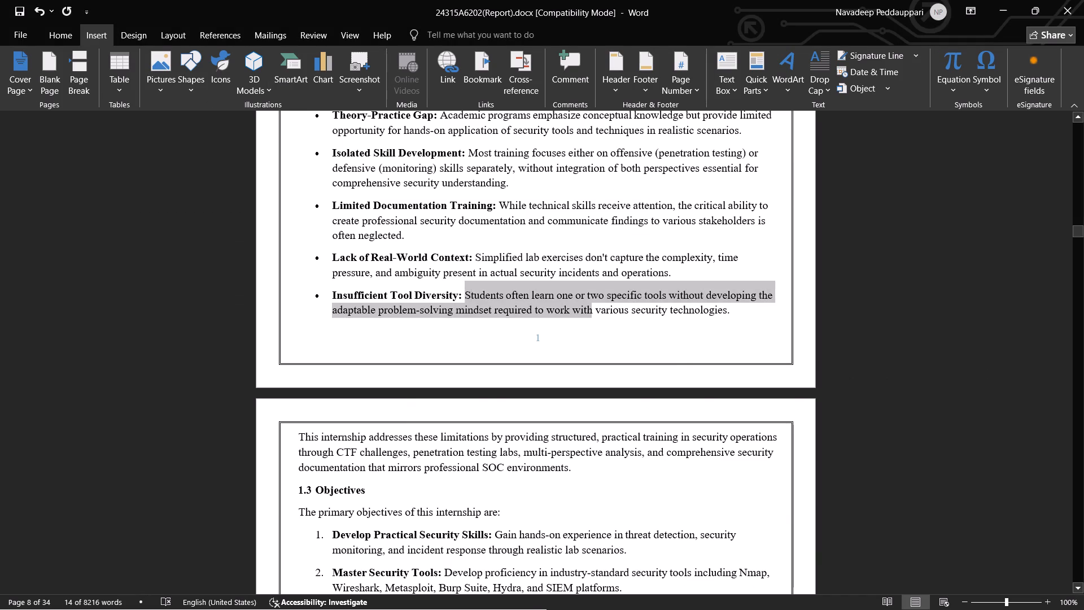
{"action": "left_click_drag", "start_coordinate": [586, 304], "coordinate": [595, 306]}
{"action": "key", "text": "ctrl+alt+c"}
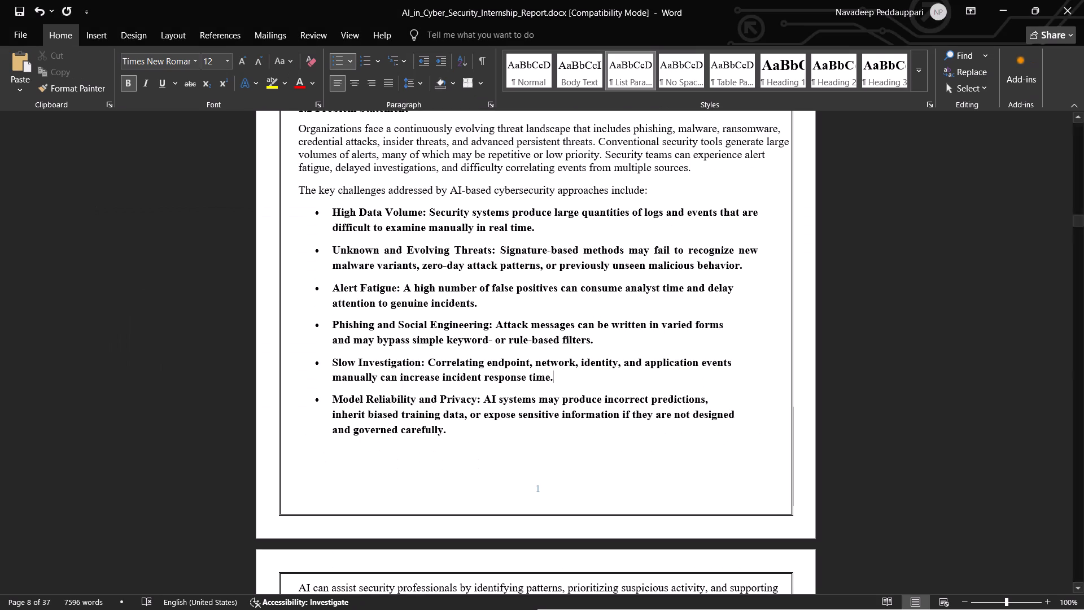
{"action": "left_click_drag", "start_coordinate": [431, 210], "coordinate": [497, 217]}
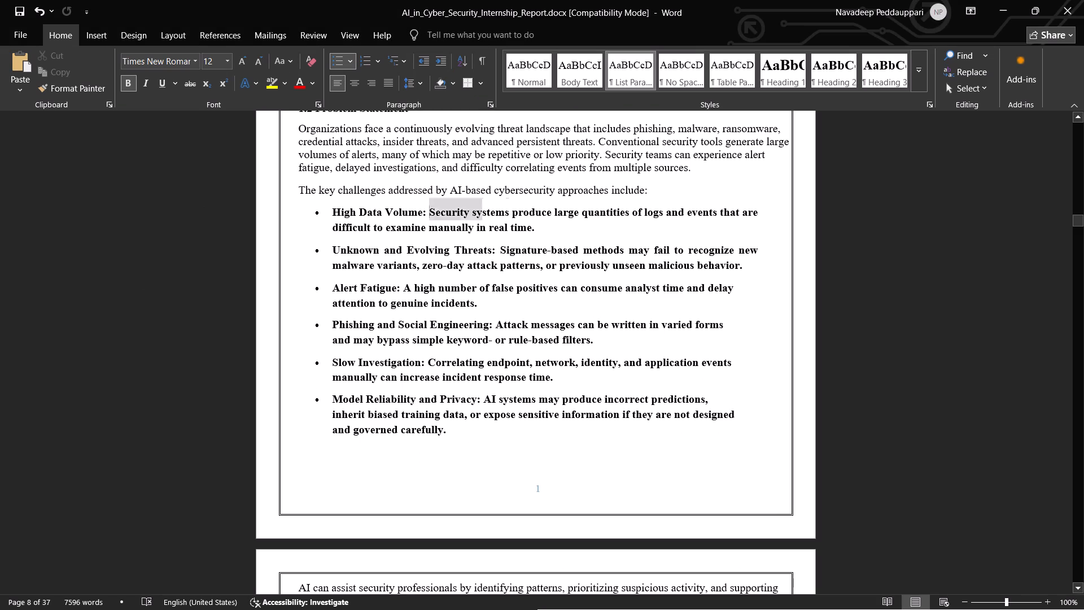
{"action": "left_click_drag", "start_coordinate": [497, 217], "coordinate": [544, 229]}
{"action": "key", "text": "ctrl+alt+v"}
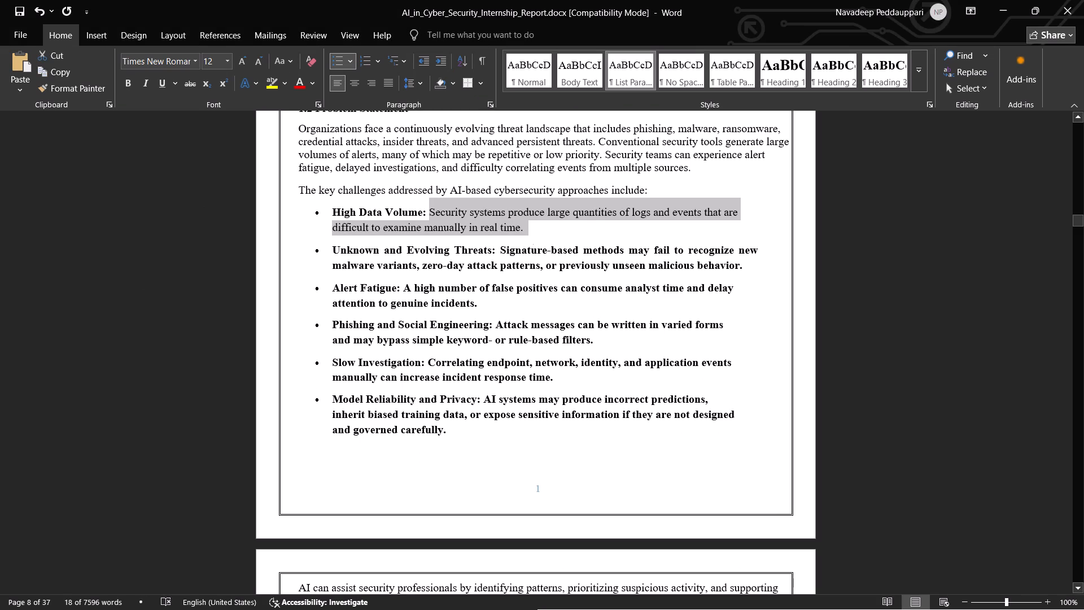
{"action": "left_click_drag", "start_coordinate": [501, 251], "coordinate": [641, 272]}
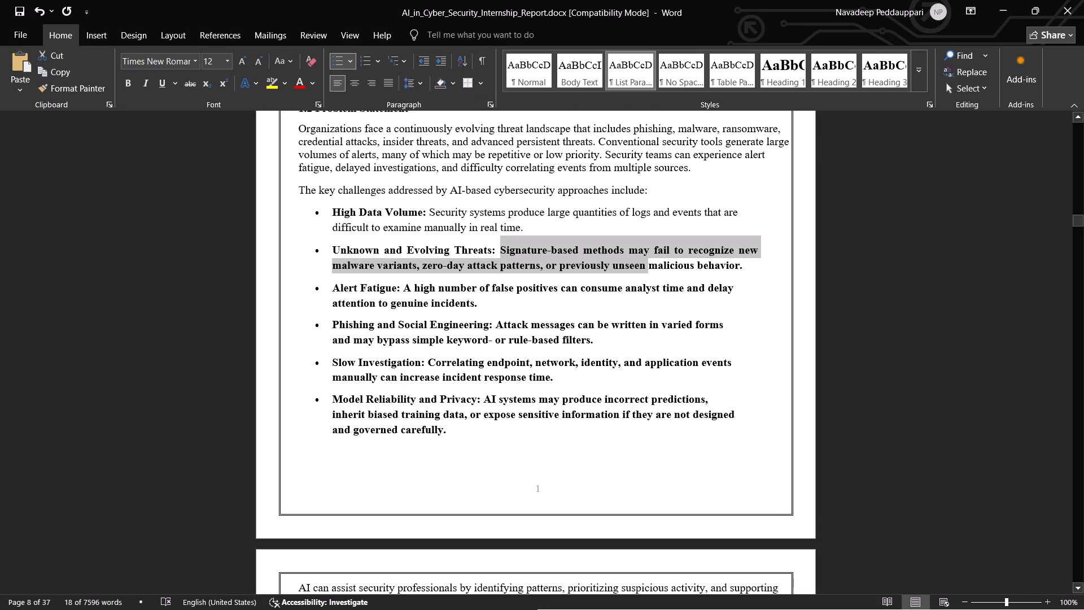
{"action": "left_click_drag", "start_coordinate": [641, 272], "coordinate": [748, 265]}
{"action": "key", "text": "ctrl+alt+v"}
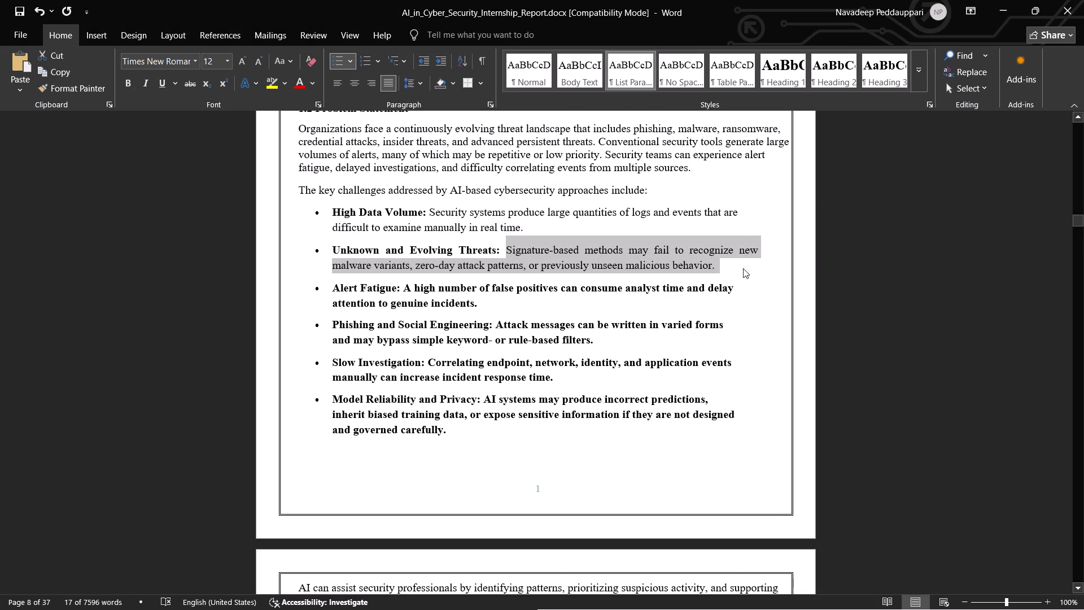
{"action": "left_click_drag", "start_coordinate": [402, 285], "coordinate": [479, 299]}
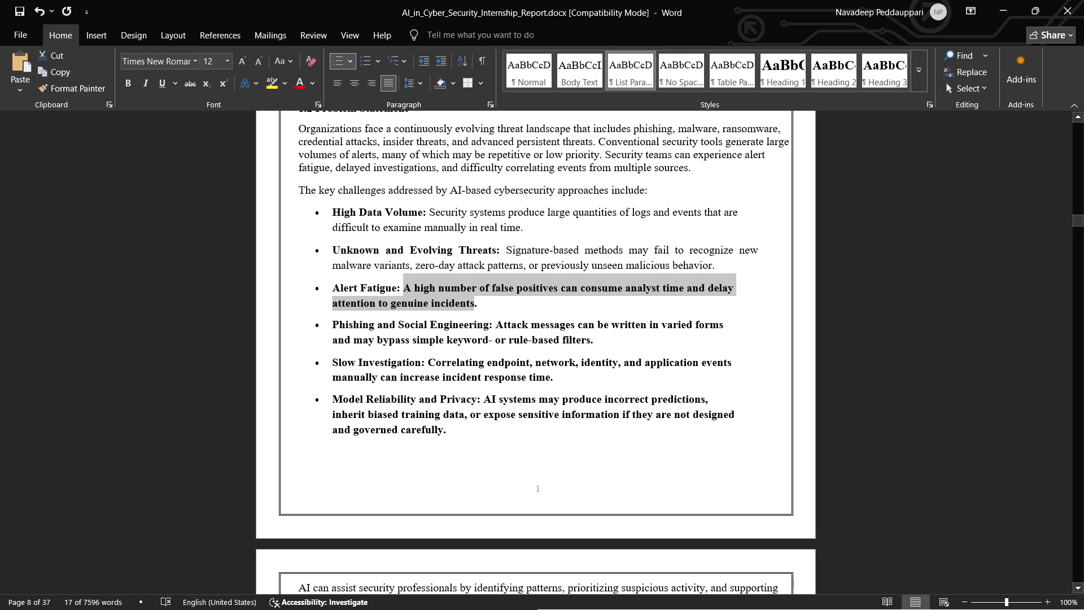
{"action": "left_click_drag", "start_coordinate": [479, 299], "coordinate": [492, 302]}
{"action": "key", "text": "ctrl+alt+v"}
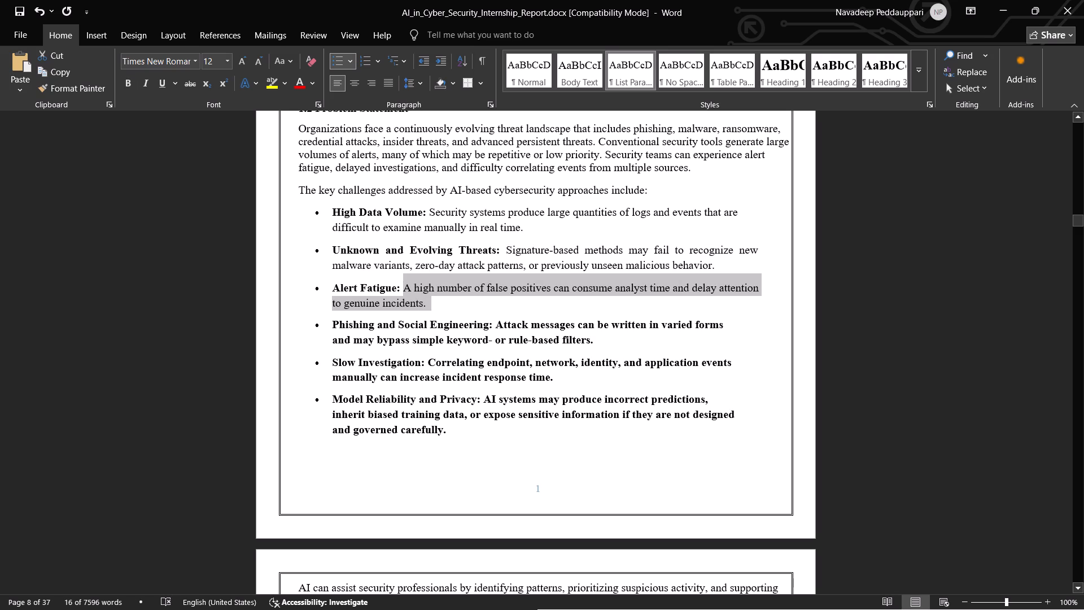
Apply the same copied non-bold formatting to the "Phishing and Social Engineering", "Slow Investigation" and "Model Reliability and Privacy" descriptions.
{"action": "left_click_drag", "start_coordinate": [496, 324], "coordinate": [626, 339]}
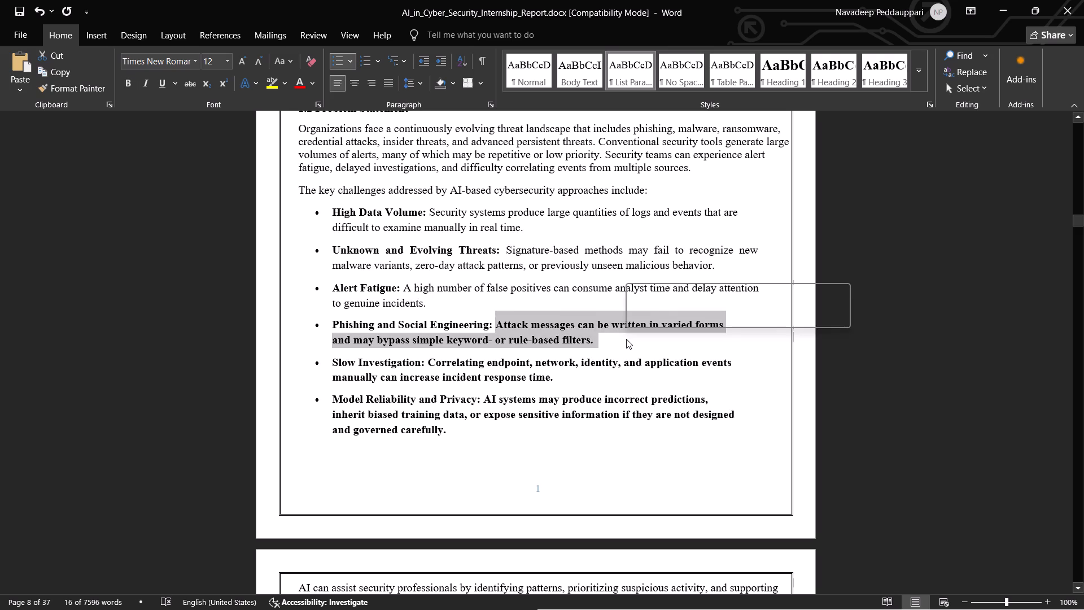
{"action": "key", "text": "ctrl+alt+v"}
{"action": "left_click_drag", "start_coordinate": [431, 363], "coordinate": [470, 371]}
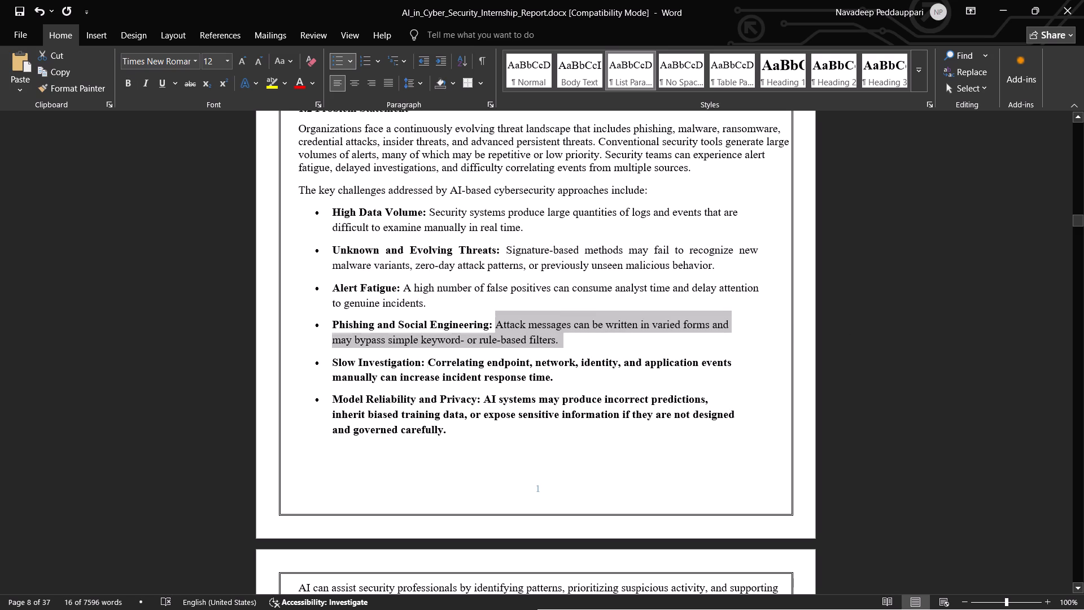
{"action": "left_click_drag", "start_coordinate": [470, 371], "coordinate": [569, 381]}
{"action": "key", "text": "ctrl+alt+v"}
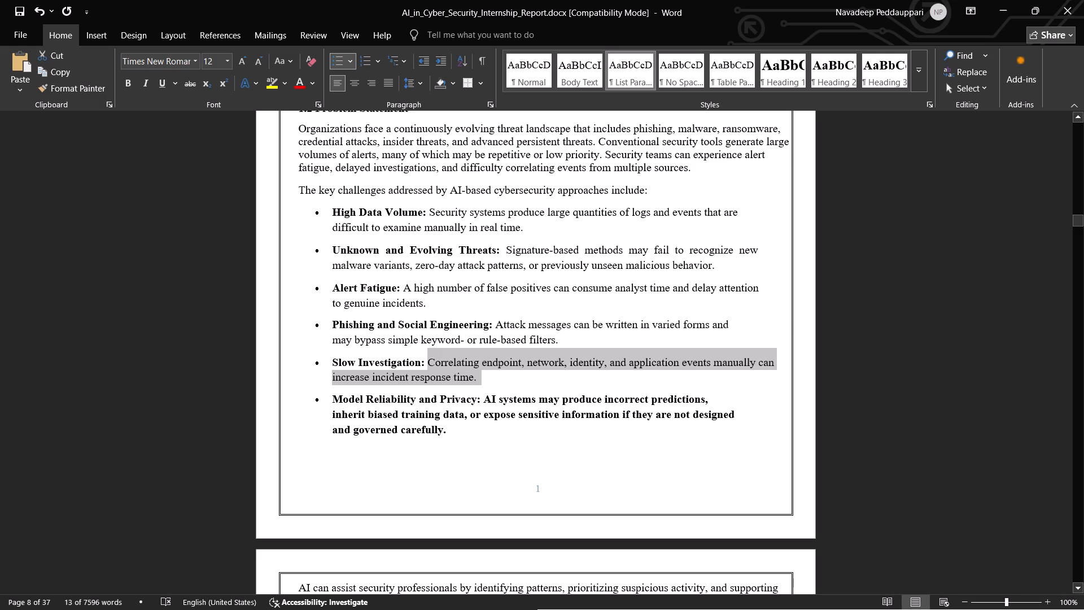
{"action": "left_click_drag", "start_coordinate": [487, 400], "coordinate": [495, 431]}
{"action": "key", "text": "ctrl+alt+v"}
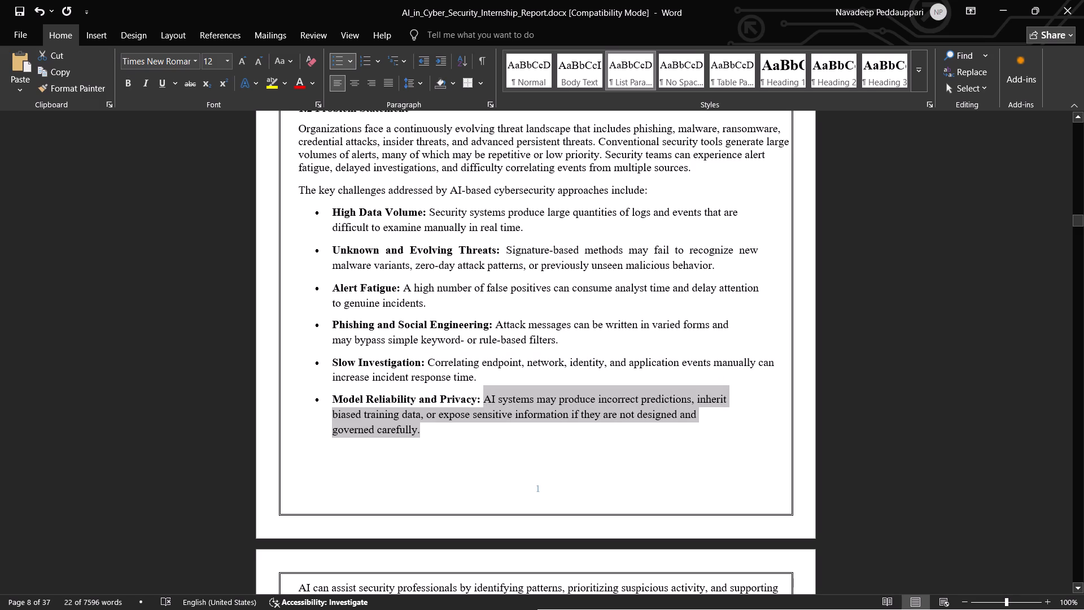
{"action": "left_click", "coordinate": [499, 454]}
Remove the extra automatic number 1.2 in front of the "1.3 Objectives" heading.
{"action": "scroll", "coordinate": [499, 454], "scroll_direction": "down", "scroll_amount": 4}
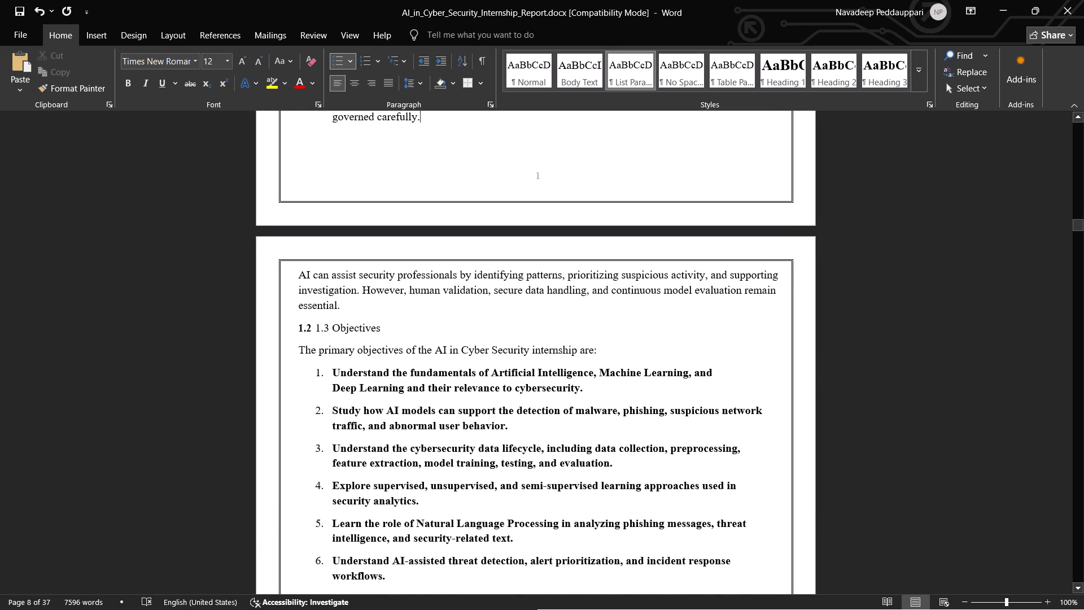
{"action": "scroll", "coordinate": [499, 454], "scroll_direction": "down", "scroll_amount": 1}
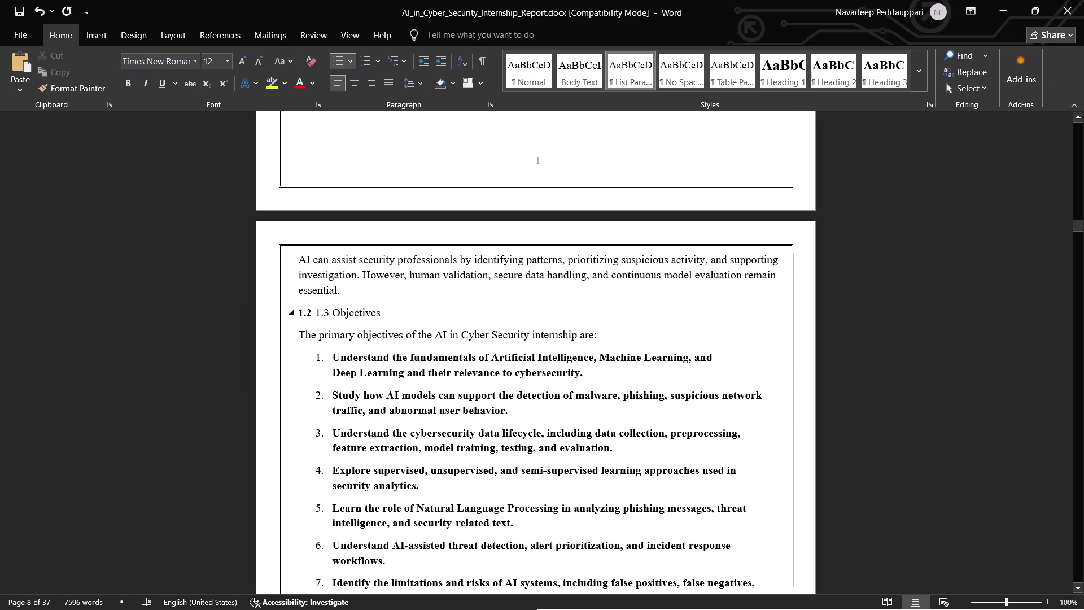
{"action": "left_click", "coordinate": [313, 313]}
{"action": "key", "text": "Left"}
{"action": "key", "text": "BackSpace"}
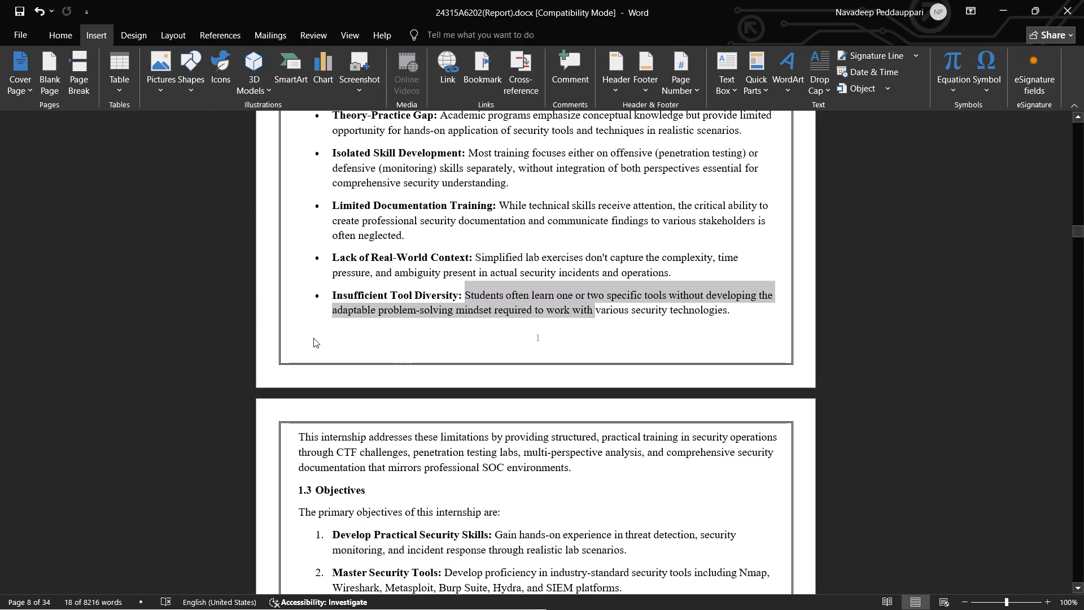
Copy the bold formatting of the other report's Objectives heading onto the "1.3 Objectives" heading in the AI in Cyber Security report.
{"action": "triple_click", "coordinate": [320, 490]}
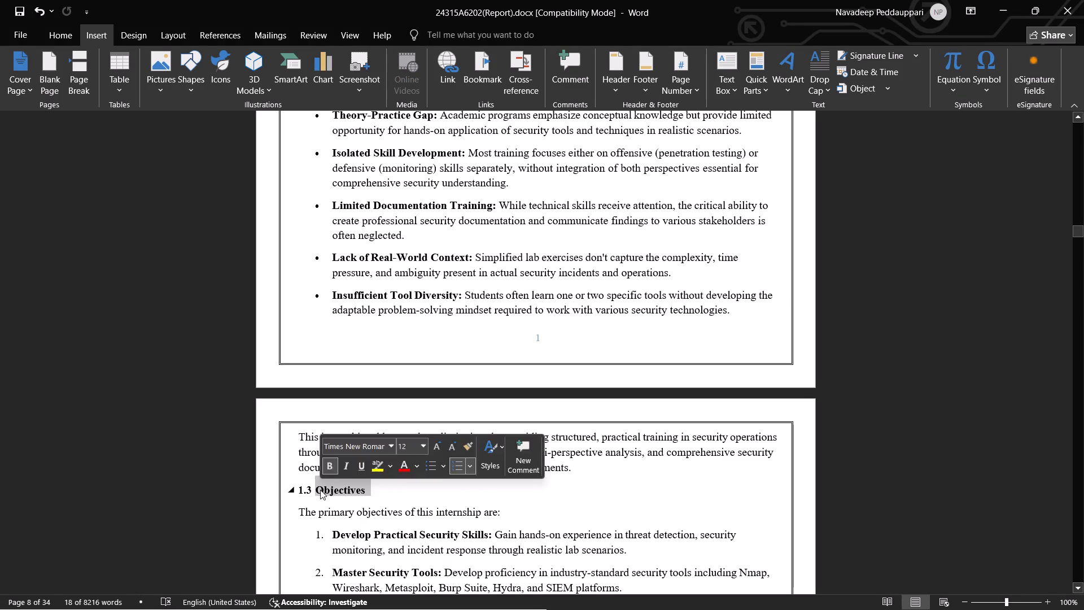
{"action": "key", "text": "ctrl+alt+c"}
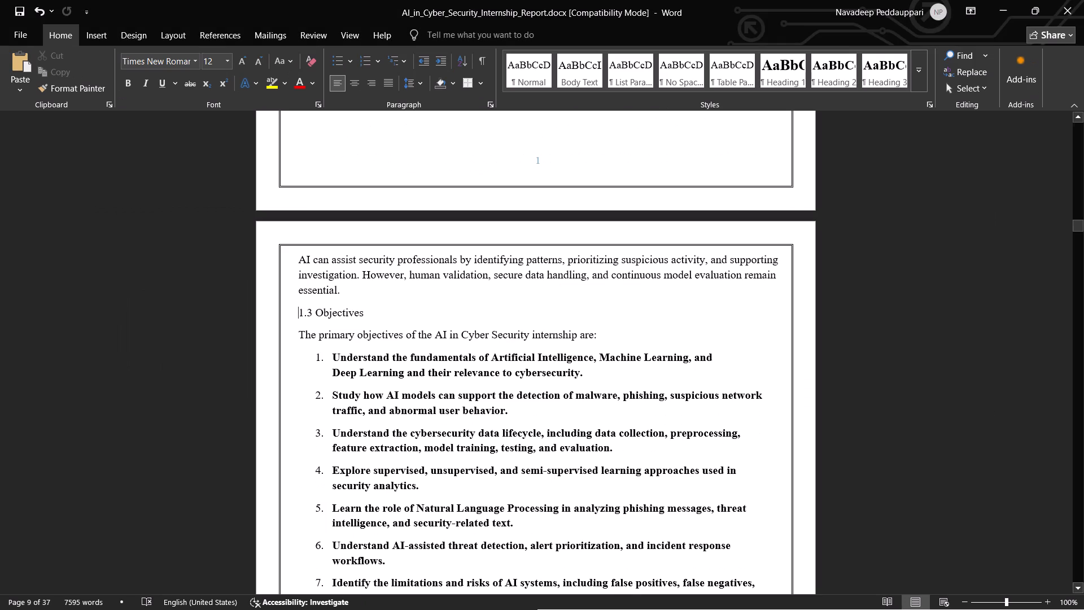
{"action": "triple_click", "coordinate": [329, 313]}
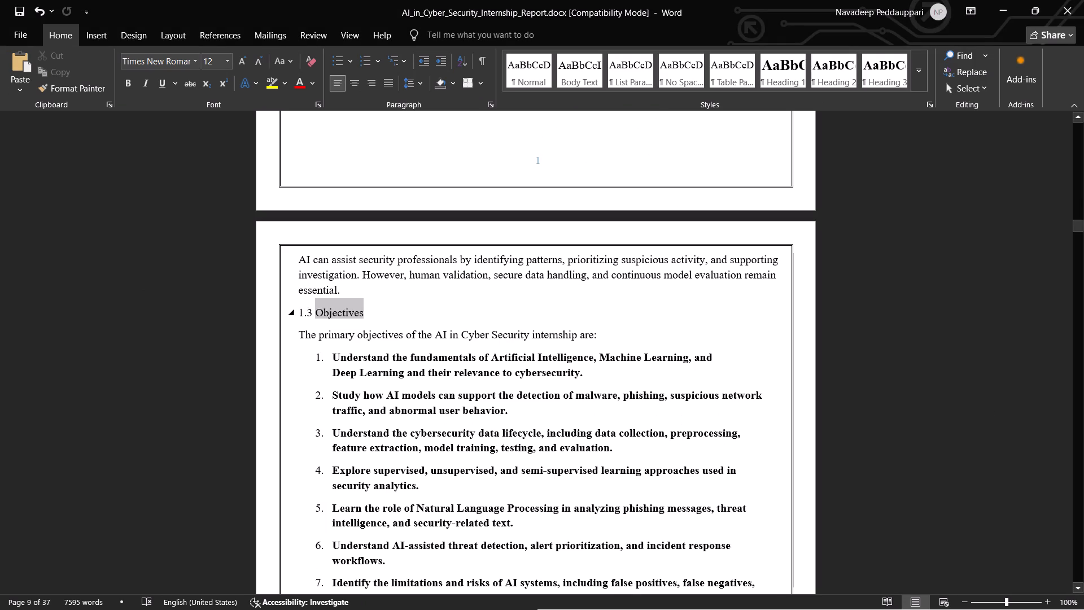
{"action": "key", "text": "ctrl+alt+v"}
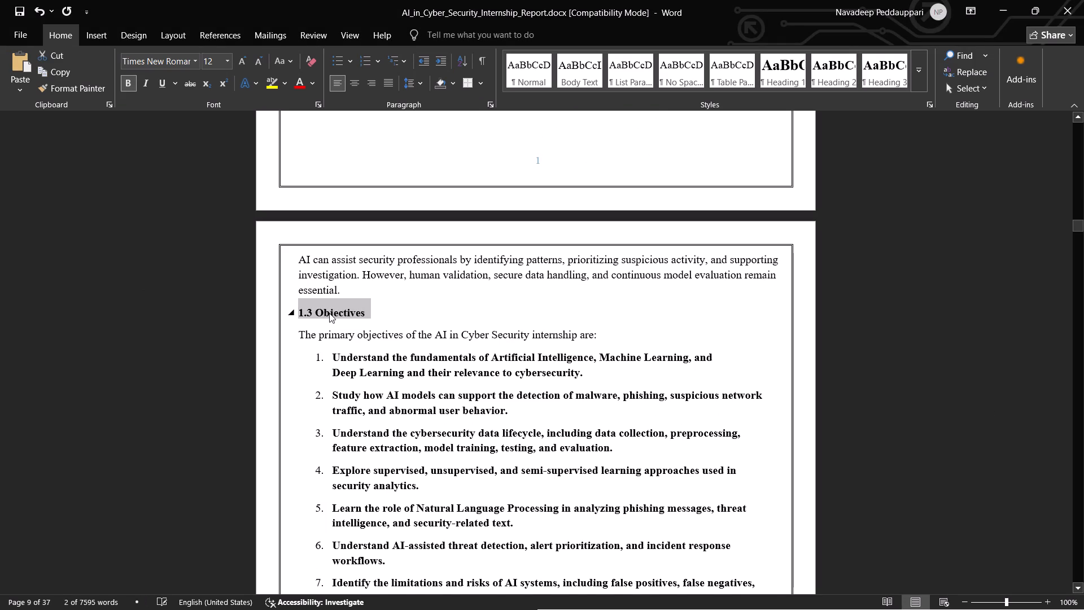
Remove the extra automatic number 1.2 in front of the "1.4 Scope" heading.
{"action": "scroll", "coordinate": [329, 313], "scroll_direction": "down", "scroll_amount": 3}
{"action": "scroll", "coordinate": [329, 313], "scroll_direction": "up", "scroll_amount": 1}
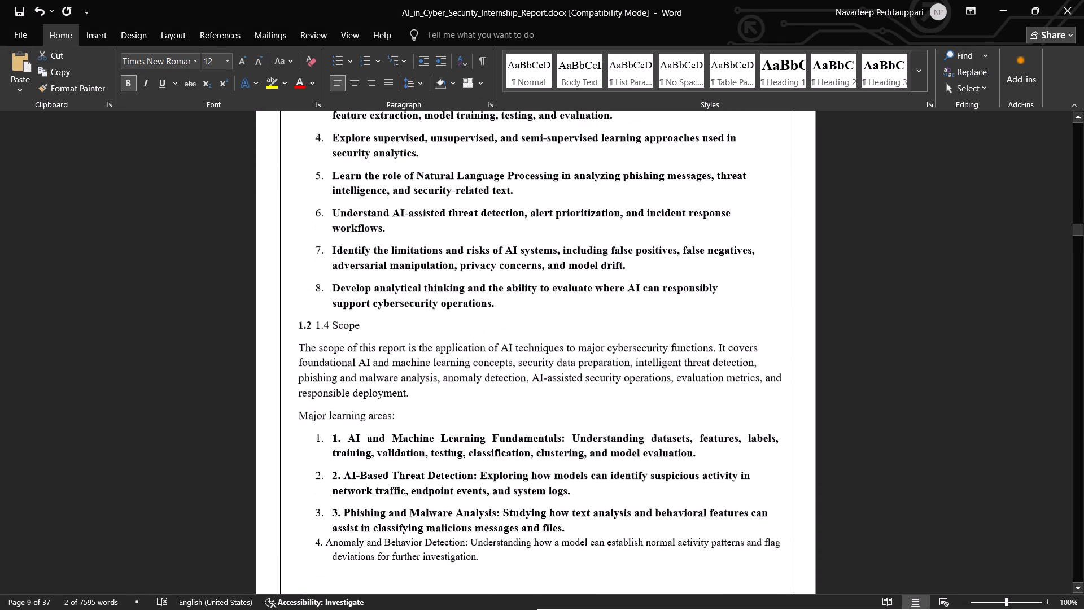
{"action": "scroll", "coordinate": [329, 313], "scroll_direction": "up", "scroll_amount": 1}
{"action": "left_click", "coordinate": [304, 464]}
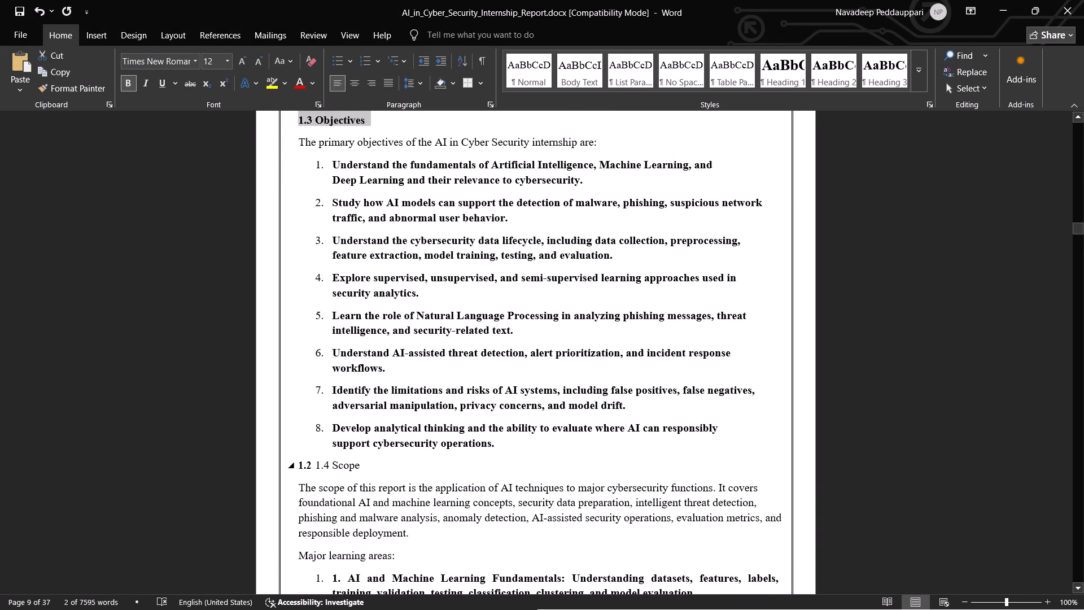
{"action": "key", "text": "BackSpace"}
Compare the Objectives and Scope sections of the AI in Cyber Security report with those in the other student's report.
{"action": "scroll", "coordinate": [304, 464], "scroll_direction": "up", "scroll_amount": 2}
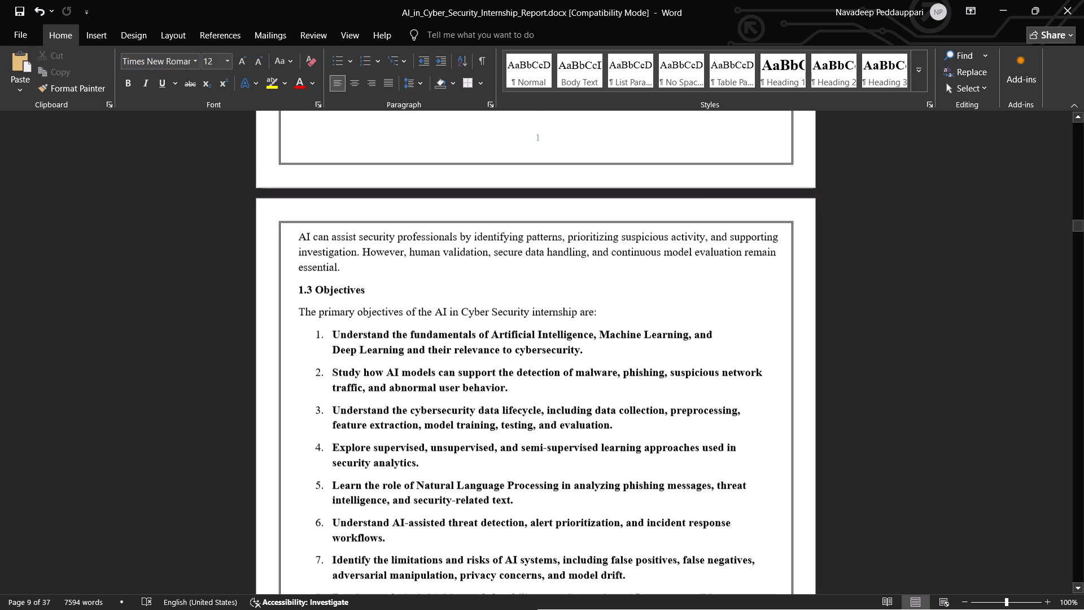
{"action": "scroll", "coordinate": [379, 464], "scroll_direction": "down", "scroll_amount": 1}
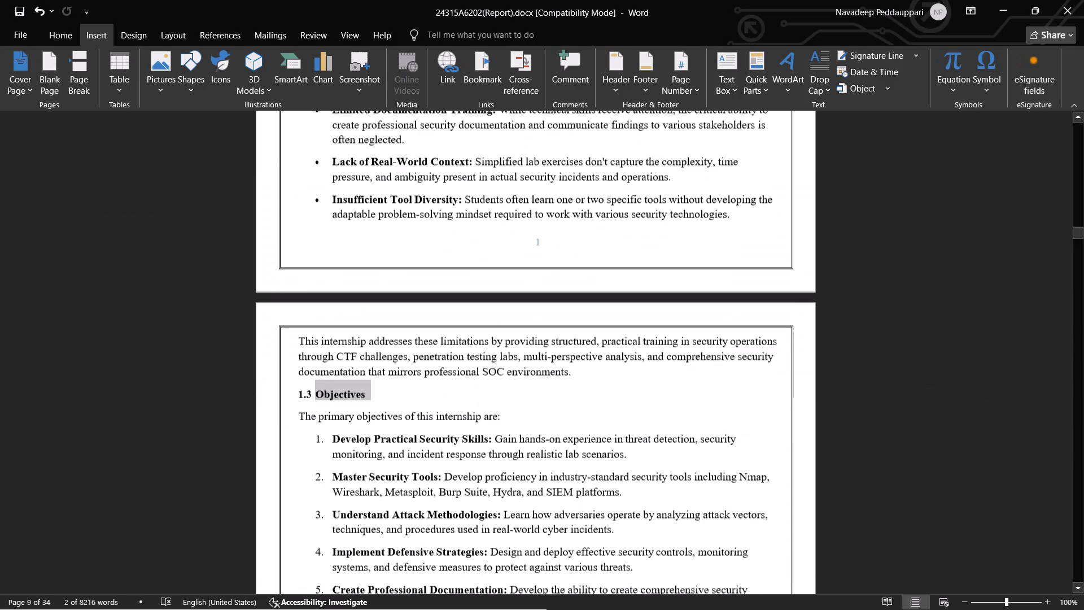
{"action": "scroll", "coordinate": [379, 464], "scroll_direction": "down", "scroll_amount": 4}
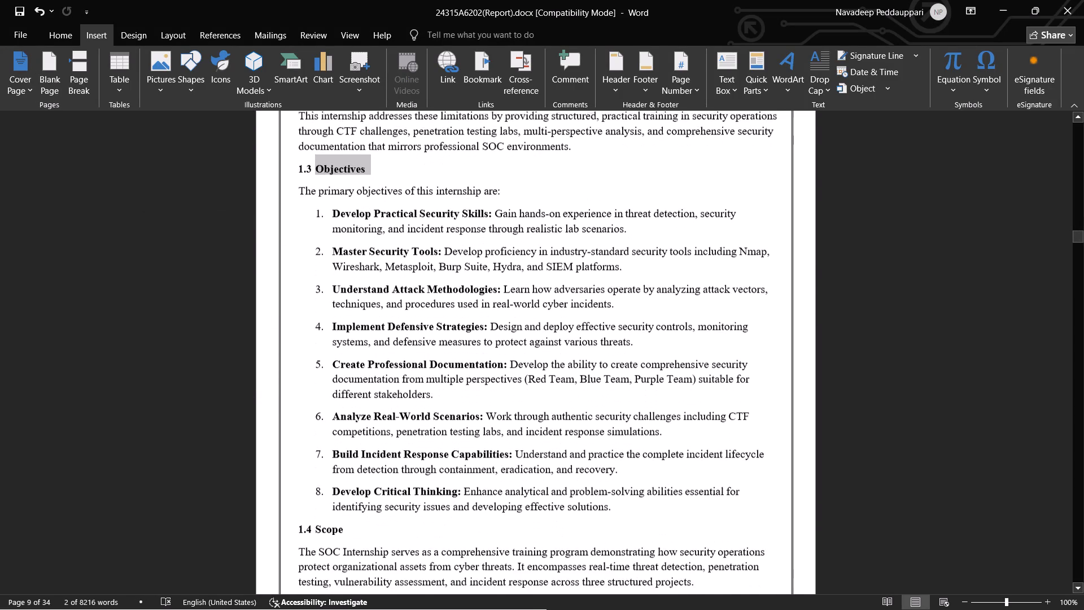
{"action": "scroll", "coordinate": [379, 464], "scroll_direction": "down", "scroll_amount": 2}
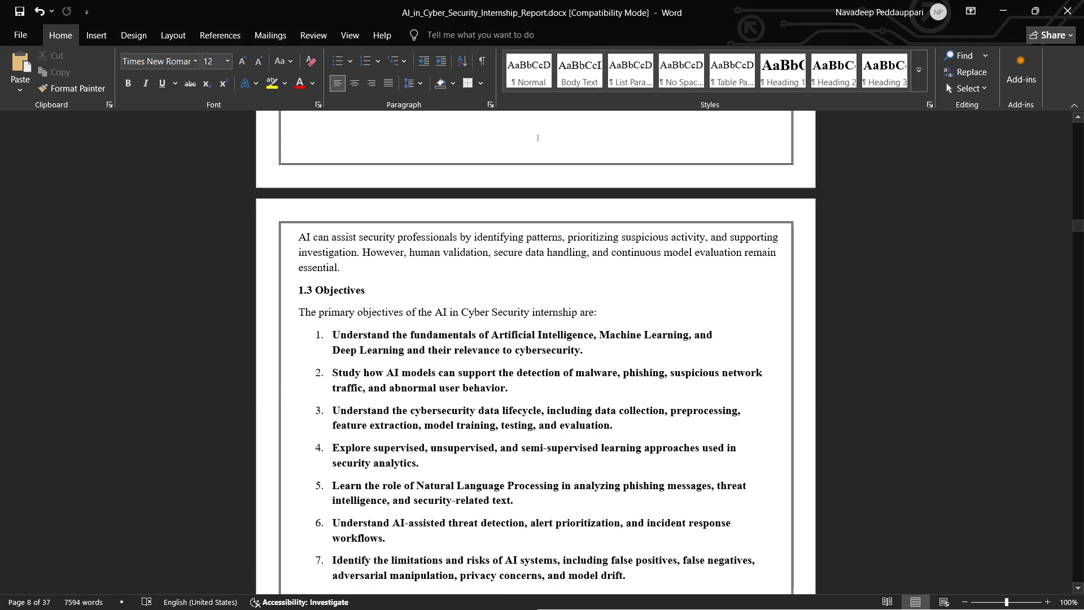
{"action": "scroll", "coordinate": [551, 380], "scroll_direction": "down", "scroll_amount": 2}
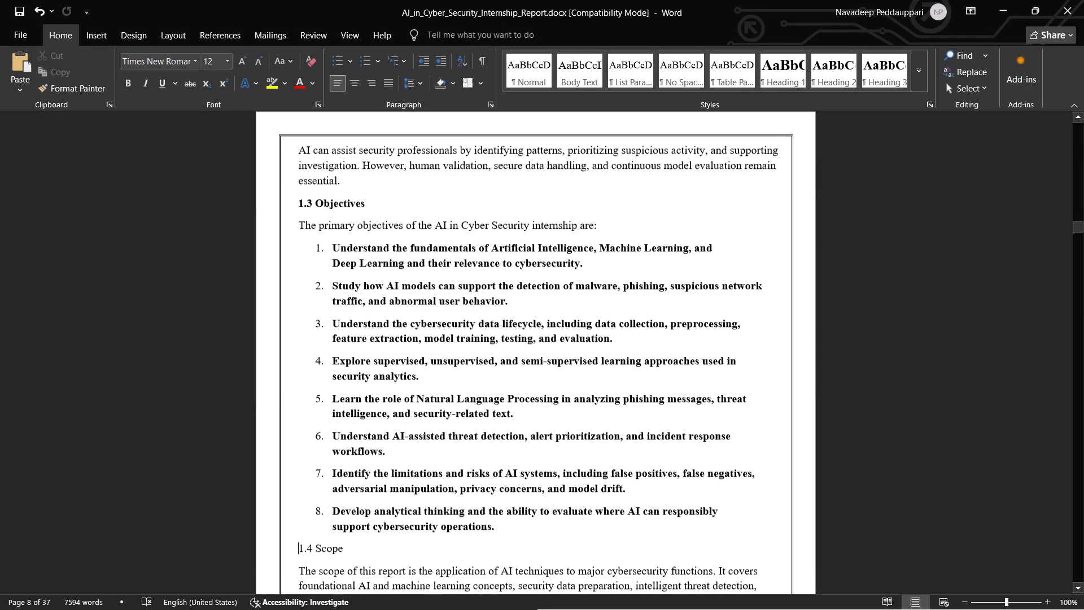
{"action": "scroll", "coordinate": [551, 380], "scroll_direction": "down", "scroll_amount": 2}
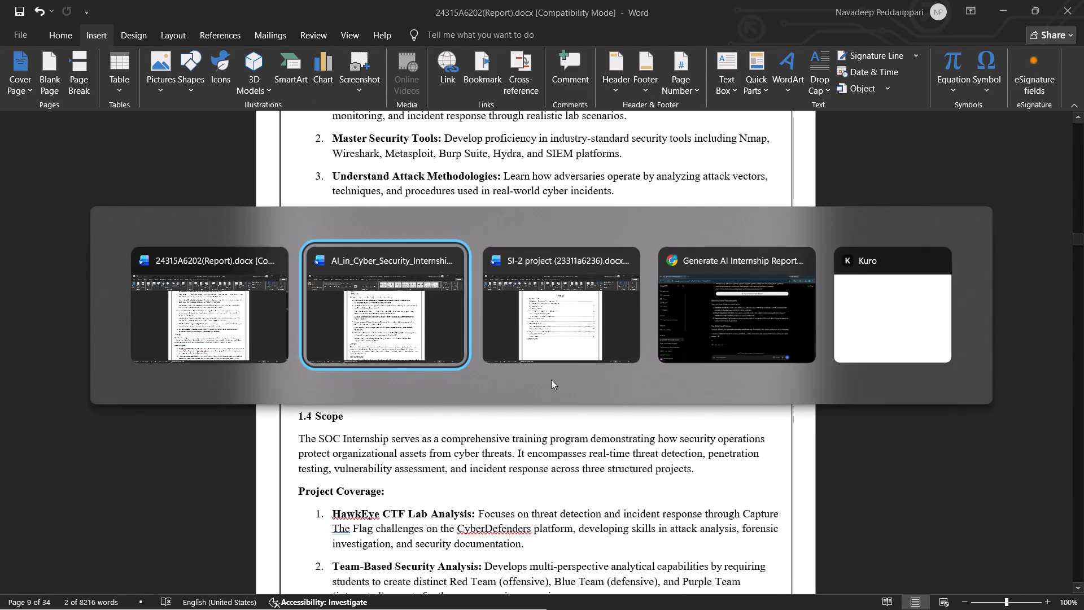
{"action": "scroll", "coordinate": [551, 380], "scroll_direction": "down", "scroll_amount": 2}
Apply the copied bold heading formatting to the whole "1.4 Scope" heading.
{"action": "scroll", "coordinate": [551, 380], "scroll_direction": "up", "scroll_amount": 1}
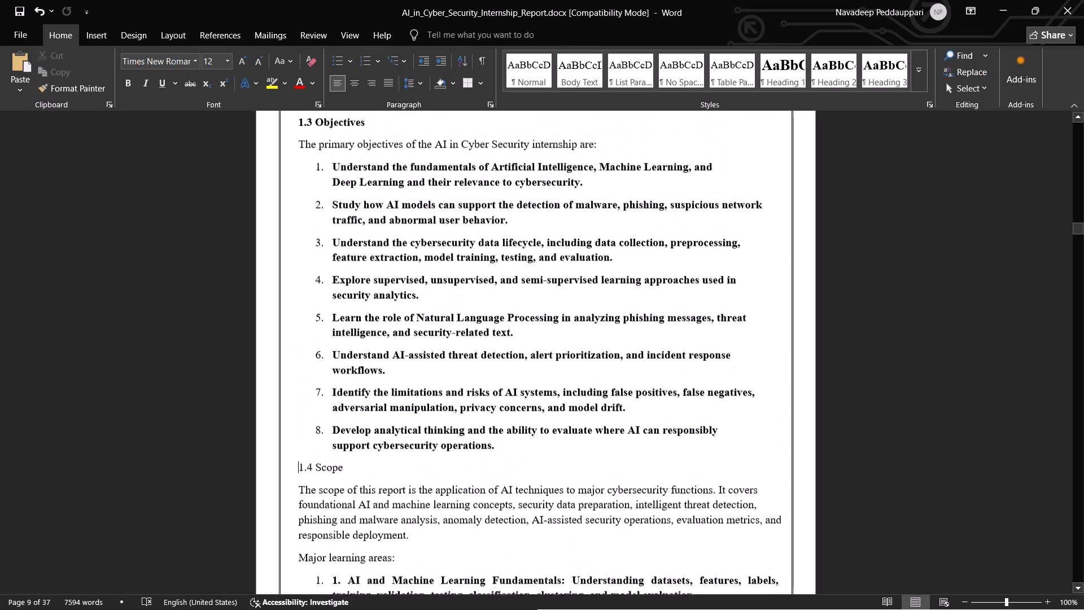
{"action": "scroll", "coordinate": [551, 380], "scroll_direction": "up", "scroll_amount": 1}
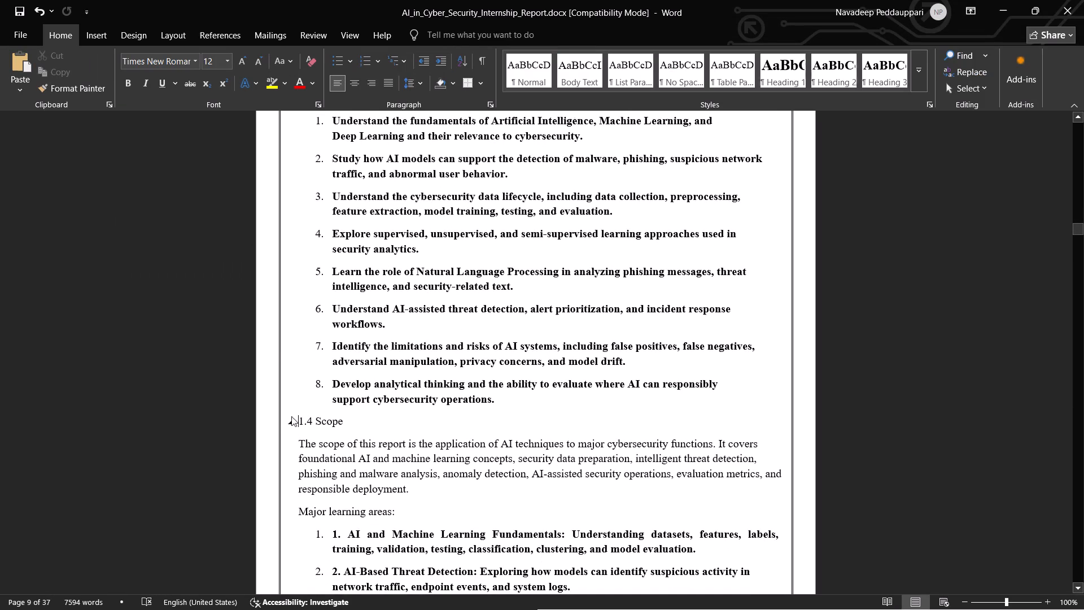
{"action": "triple_click", "coordinate": [311, 423]}
{"action": "left_click", "coordinate": [311, 423]}
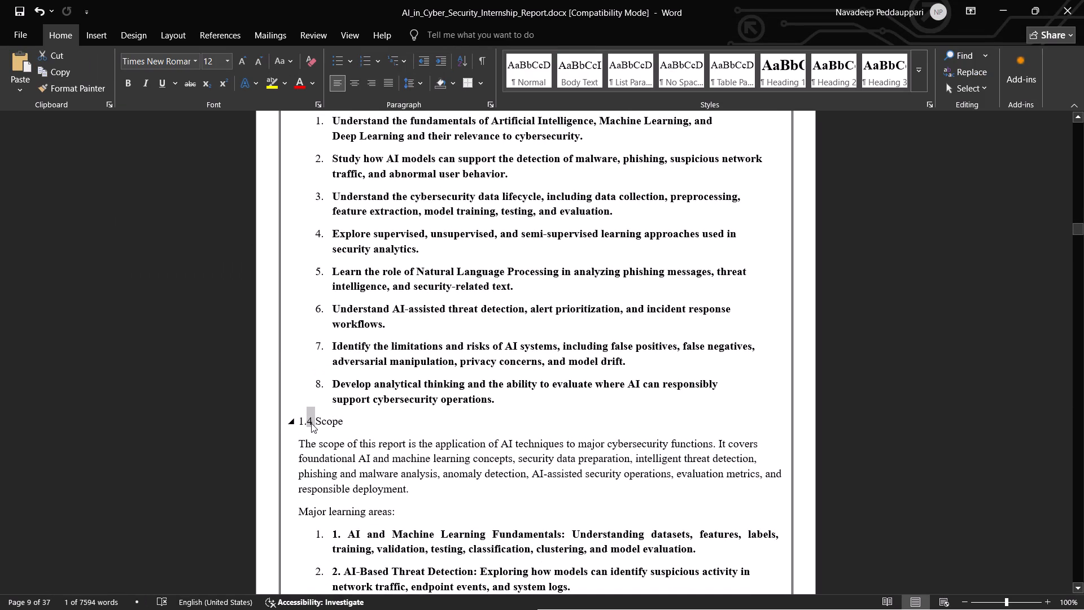
{"action": "triple_click", "coordinate": [311, 423]}
{"action": "key", "text": "ctrl+alt+v"}
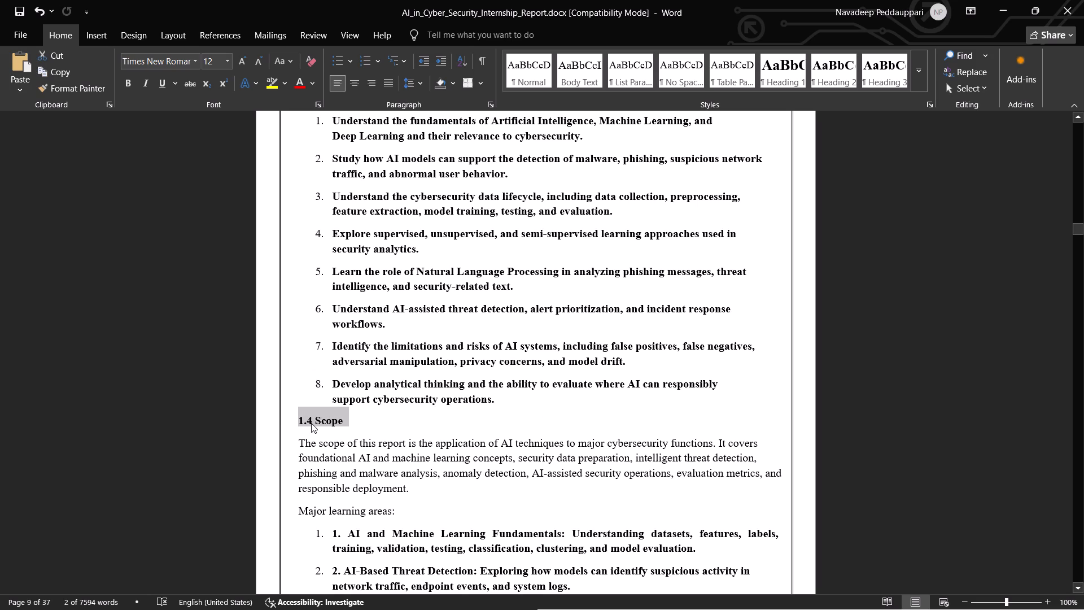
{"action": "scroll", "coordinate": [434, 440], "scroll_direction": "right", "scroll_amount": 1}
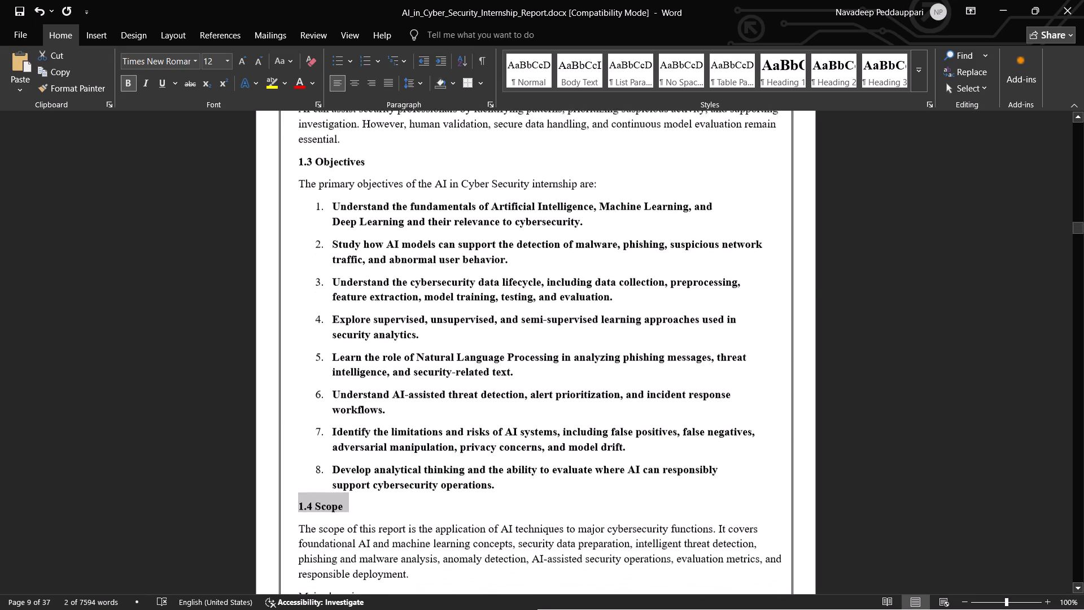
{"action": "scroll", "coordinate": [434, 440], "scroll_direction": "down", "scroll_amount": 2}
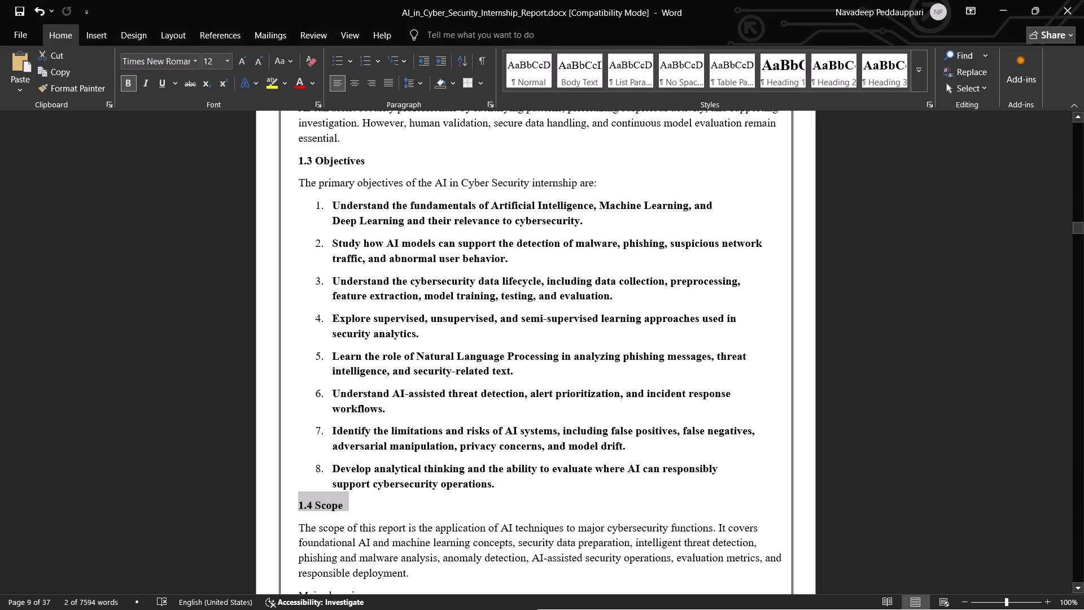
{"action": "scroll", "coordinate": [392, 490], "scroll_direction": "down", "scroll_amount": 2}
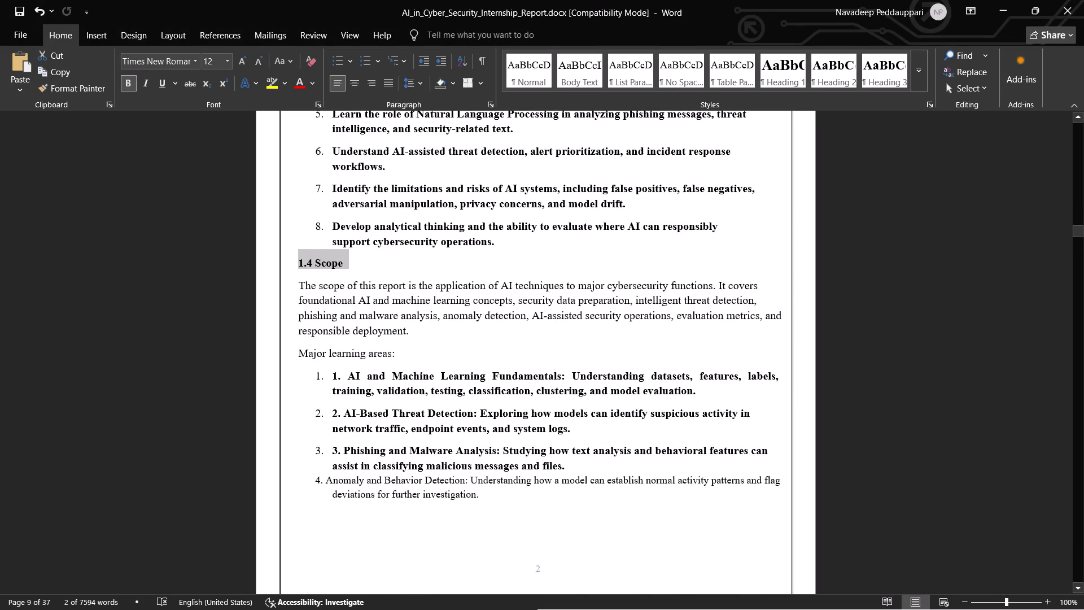
Remove the duplicate automatic numbers in front of the first three items under "Major learning areas:", keeping their typed numbers.
{"action": "scroll", "coordinate": [392, 490], "scroll_direction": "down", "scroll_amount": 1}
{"action": "left_click", "coordinate": [326, 365]}
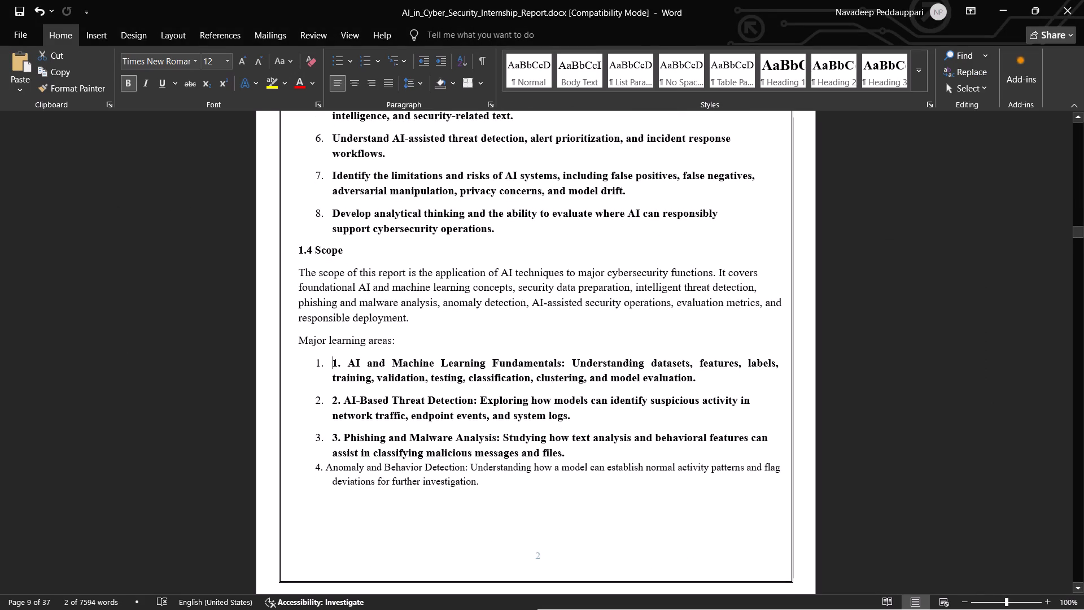
{"action": "key", "text": "Left"}
{"action": "key", "text": "BackSpace"}
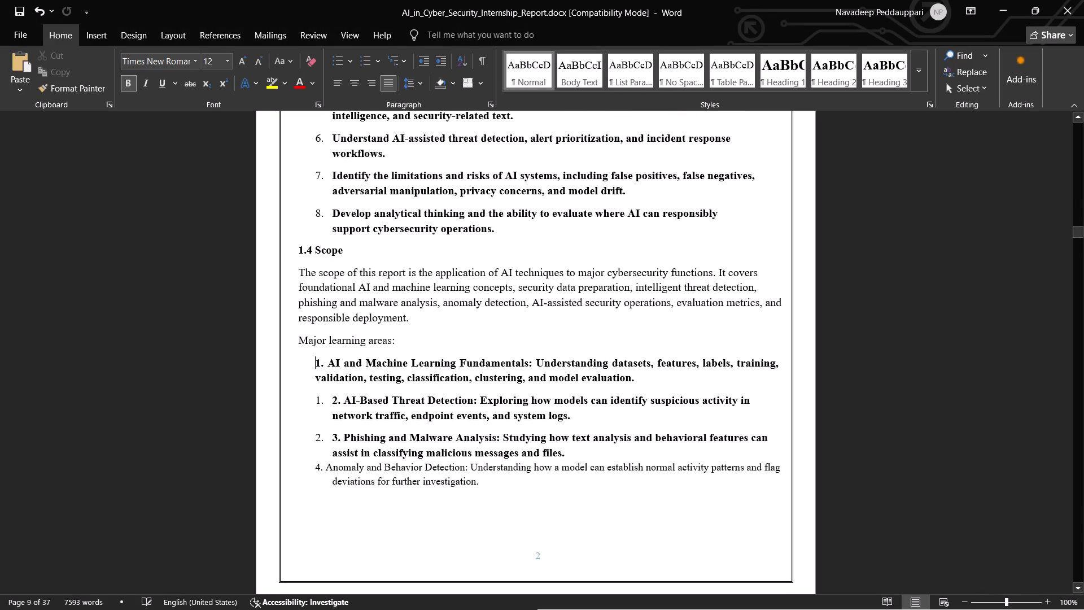
{"action": "key", "text": "Down"}
{"action": "key", "text": "Down"}
{"action": "key", "text": "Left"}
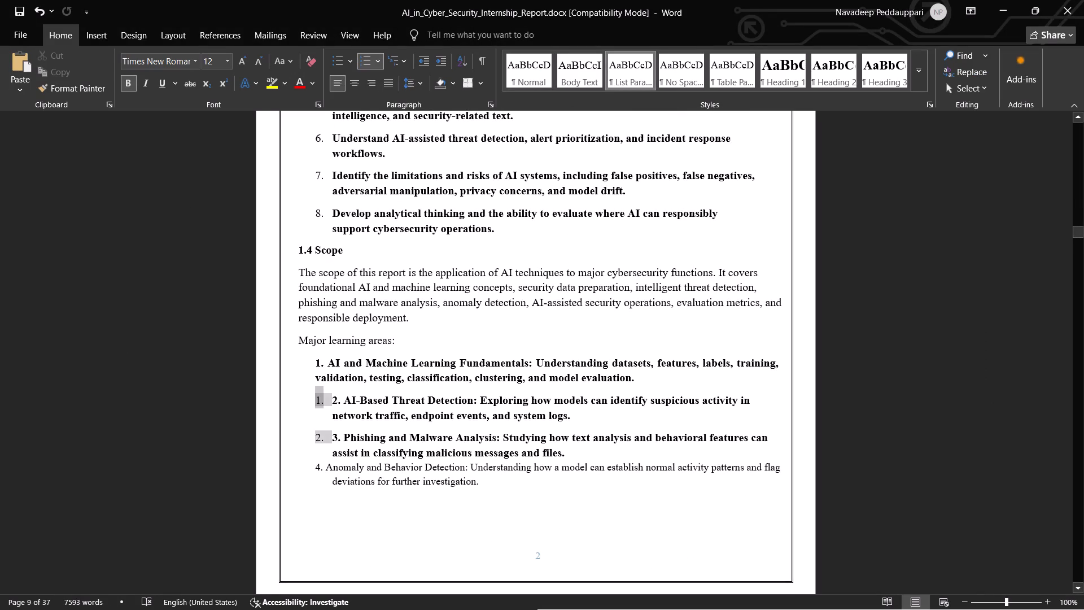
{"action": "key", "text": "BackSpace"}
{"action": "key", "text": "Down"}
{"action": "key", "text": "Down"}
{"action": "key", "text": "Left"}
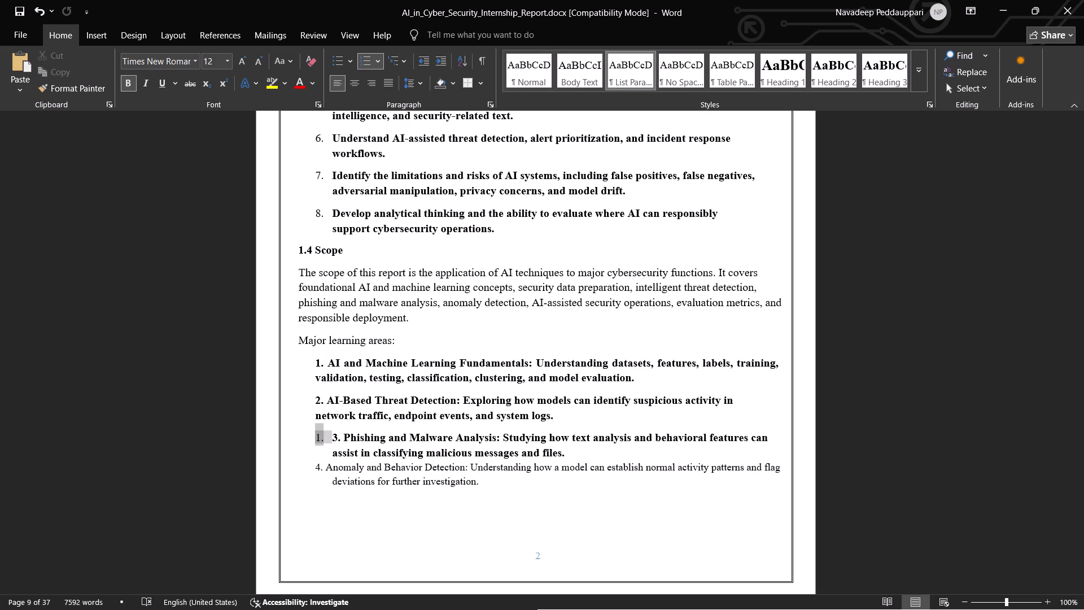
{"action": "key", "text": "BackSpace"}
{"action": "key", "text": "Down"}
{"action": "key", "text": "Down"}
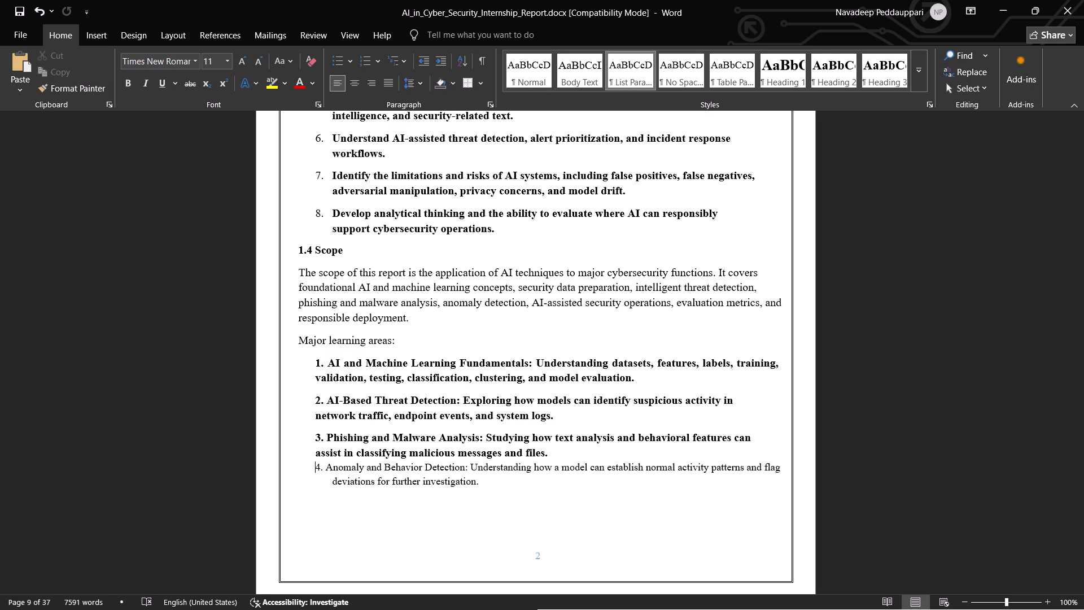
Copy the bold formatting of the "AI-Based Threat Detection" item onto the whole "4. Anomaly and Behavior Detection" item.
{"action": "key", "text": "Right"}
{"action": "key", "text": "Right"}
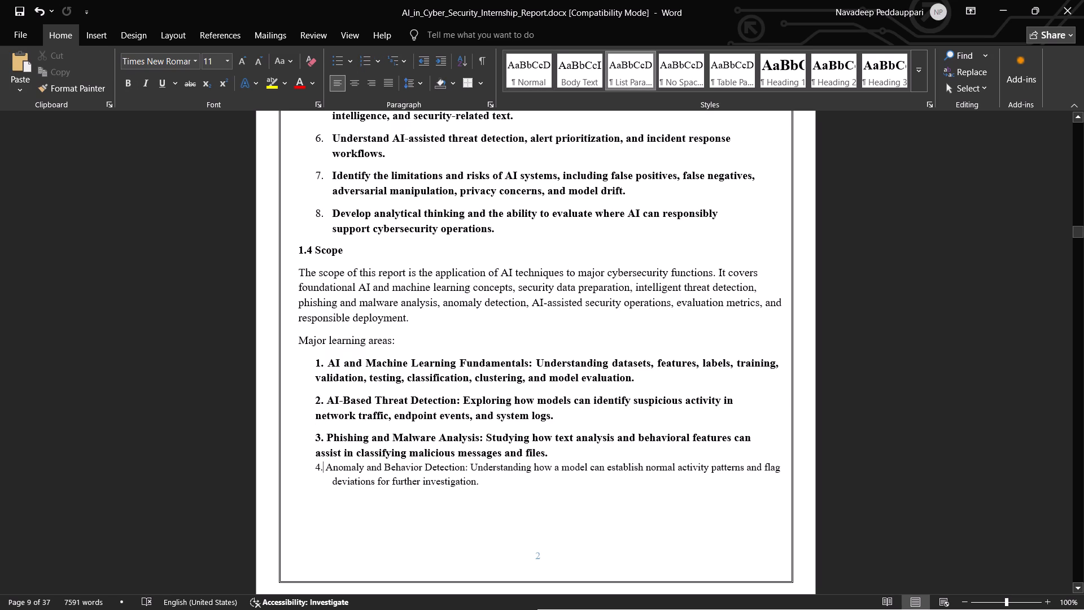
{"action": "left_click_drag", "start_coordinate": [312, 394], "coordinate": [534, 416]}
{"action": "key", "text": "ctrl+alt+c"}
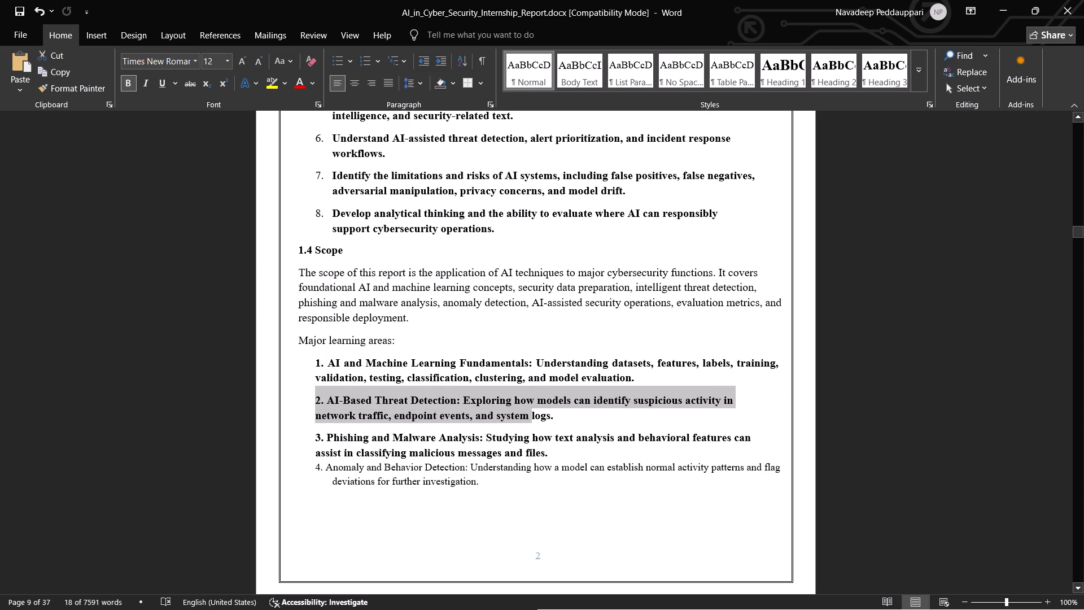
{"action": "left_click_drag", "start_coordinate": [316, 466], "coordinate": [508, 484]}
{"action": "key", "text": "ctrl+alt+v"}
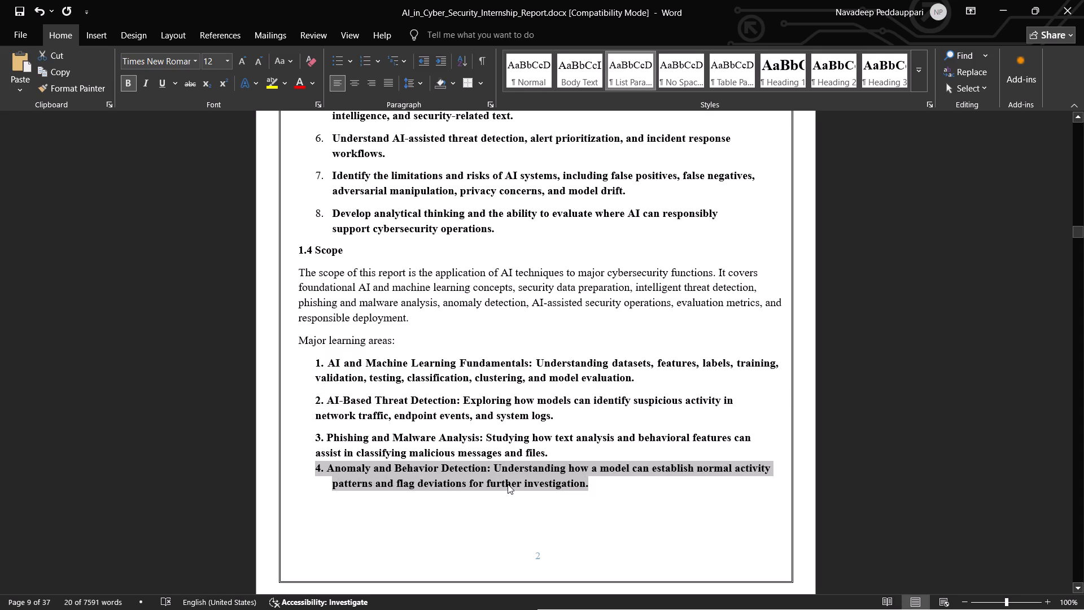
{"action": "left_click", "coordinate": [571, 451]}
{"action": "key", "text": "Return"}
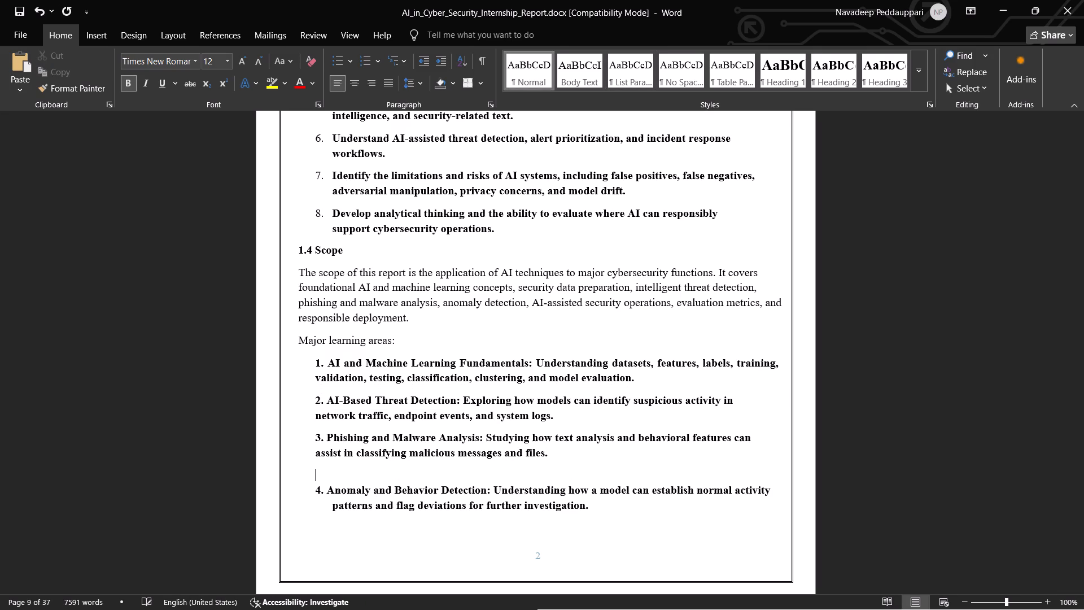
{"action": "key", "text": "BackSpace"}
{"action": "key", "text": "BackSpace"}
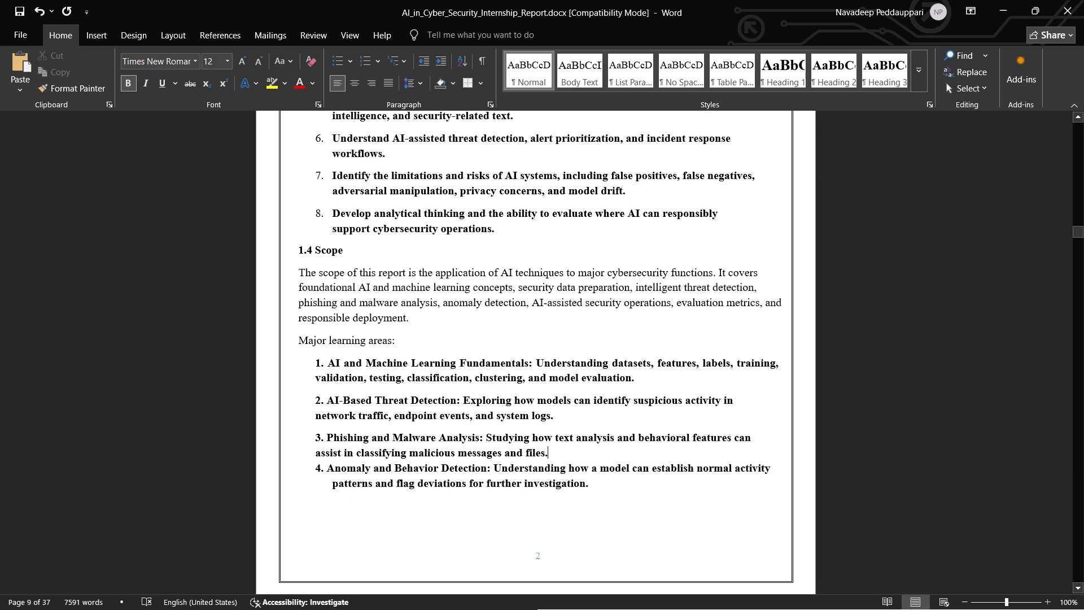
Apply automatic 1. 2. 3. numbering to the four items under "Major learning areas:".
{"action": "left_click_drag", "start_coordinate": [311, 358], "coordinate": [632, 500]}
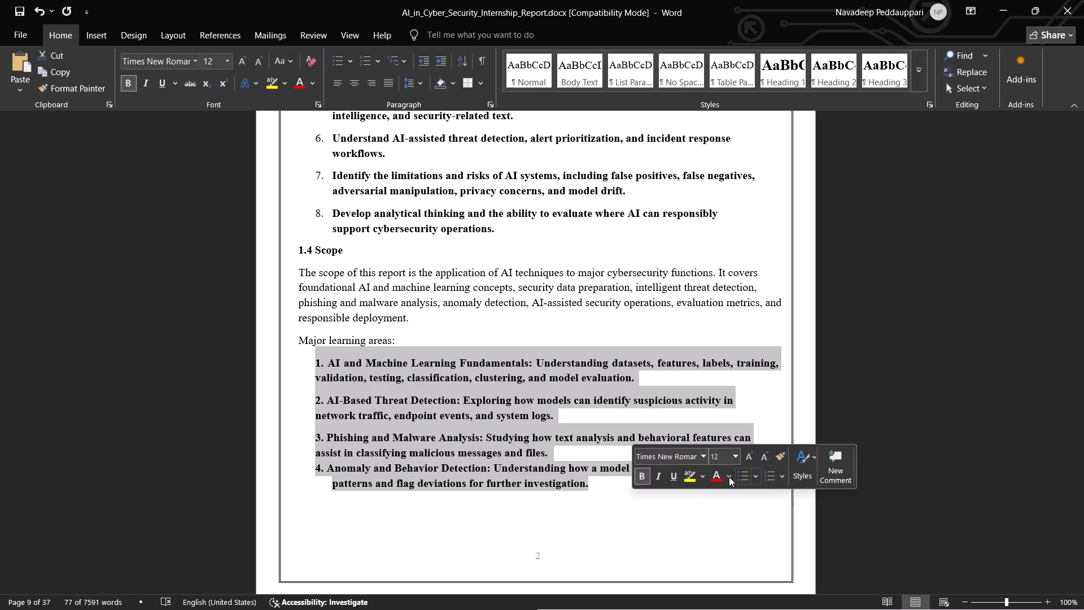
{"action": "left_click", "coordinate": [729, 477]}
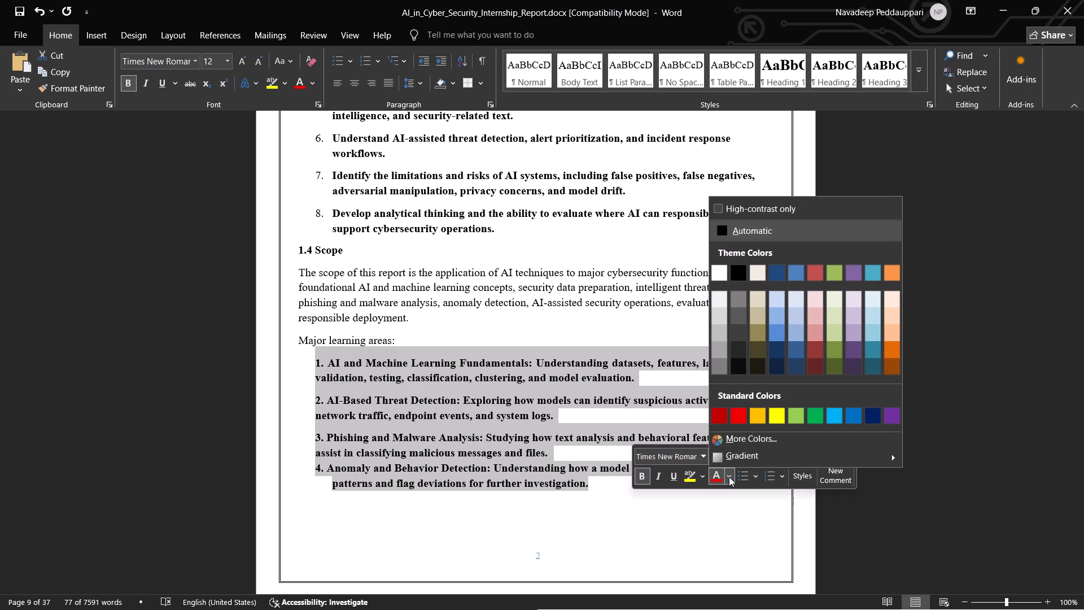
{"action": "left_click", "coordinate": [729, 477]}
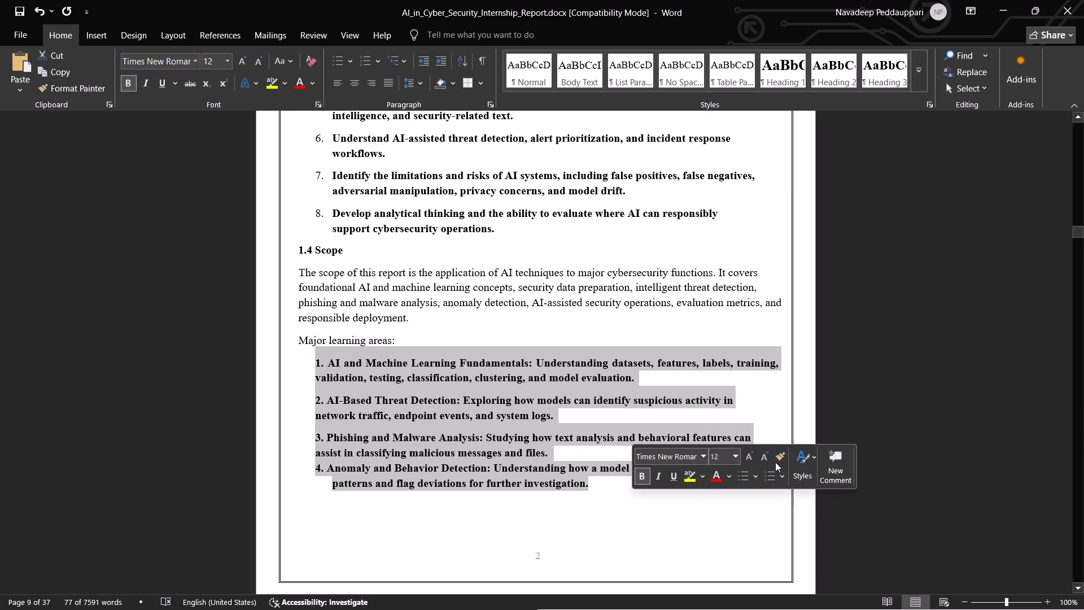
{"action": "left_click", "coordinate": [781, 471]}
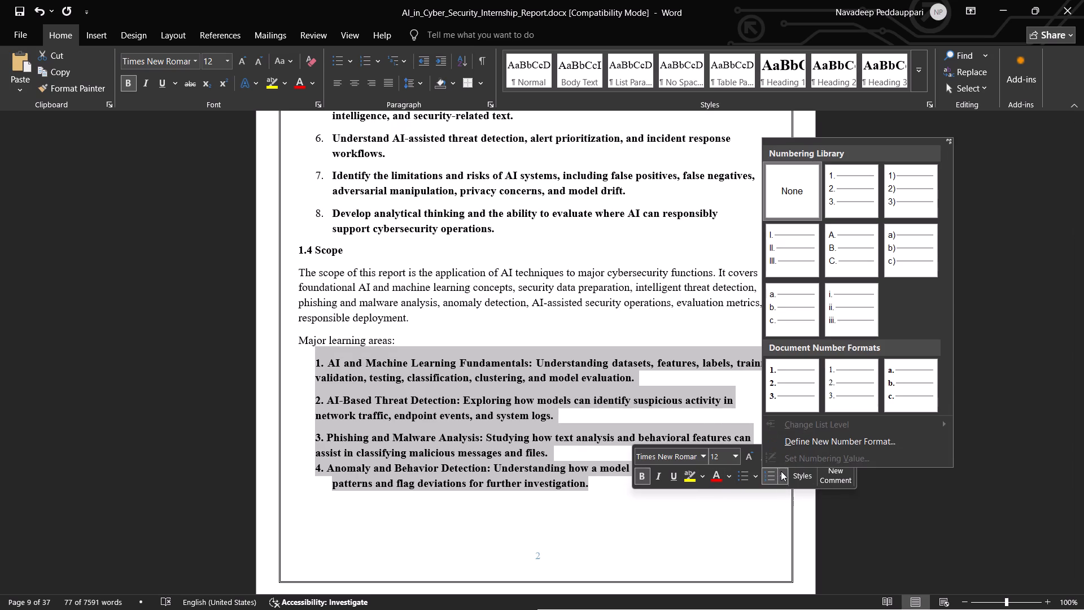
{"action": "left_click", "coordinate": [837, 192]}
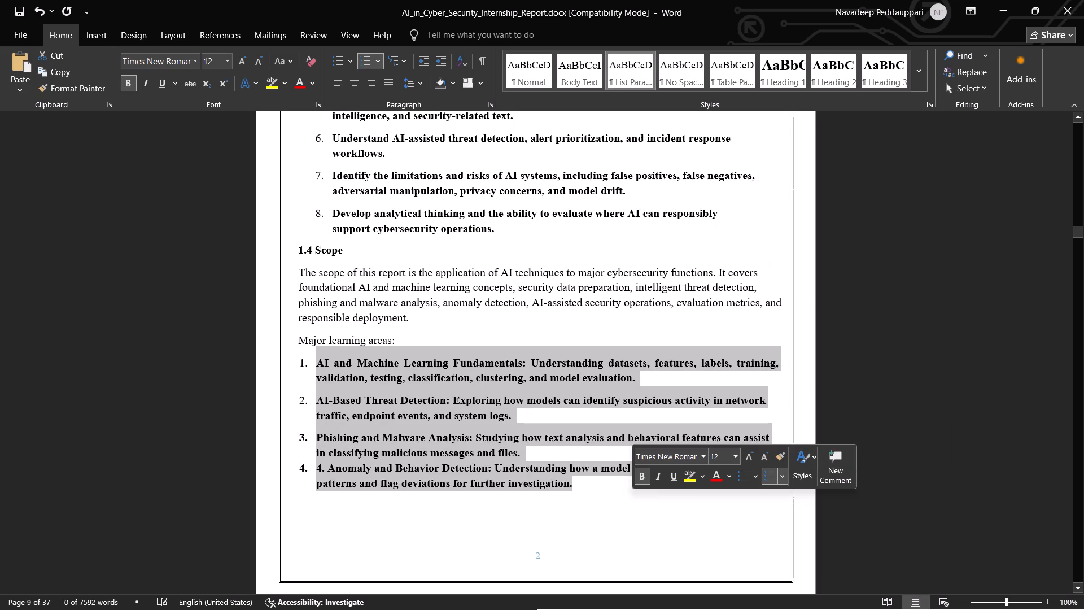
Delete the typed "4." in front of "Anomaly and Behavior Detection", keeping only its automatic number.
{"action": "left_click", "coordinate": [323, 469]}
{"action": "key", "text": "BackSpace"}
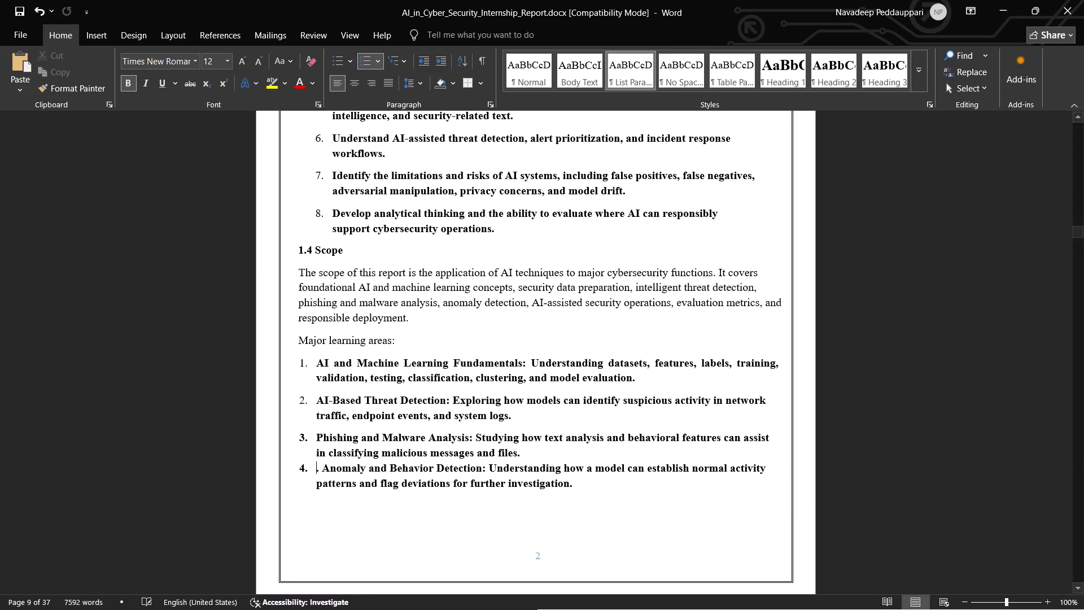
{"action": "key", "text": "Delete"}
{"action": "key", "text": "Delete"}
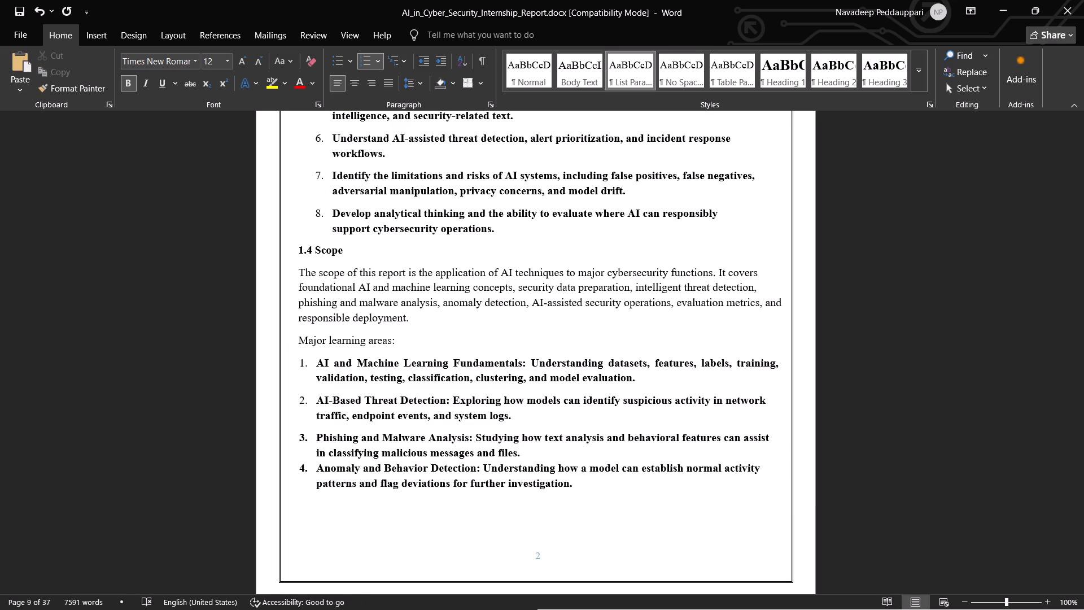
Copy the bold formatting and text of the other report's "Project Coverage:" line over the "Major learning areas:" line in the AI in Cyber Security report.
{"action": "scroll", "coordinate": [409, 487], "scroll_direction": "down", "scroll_amount": 1}
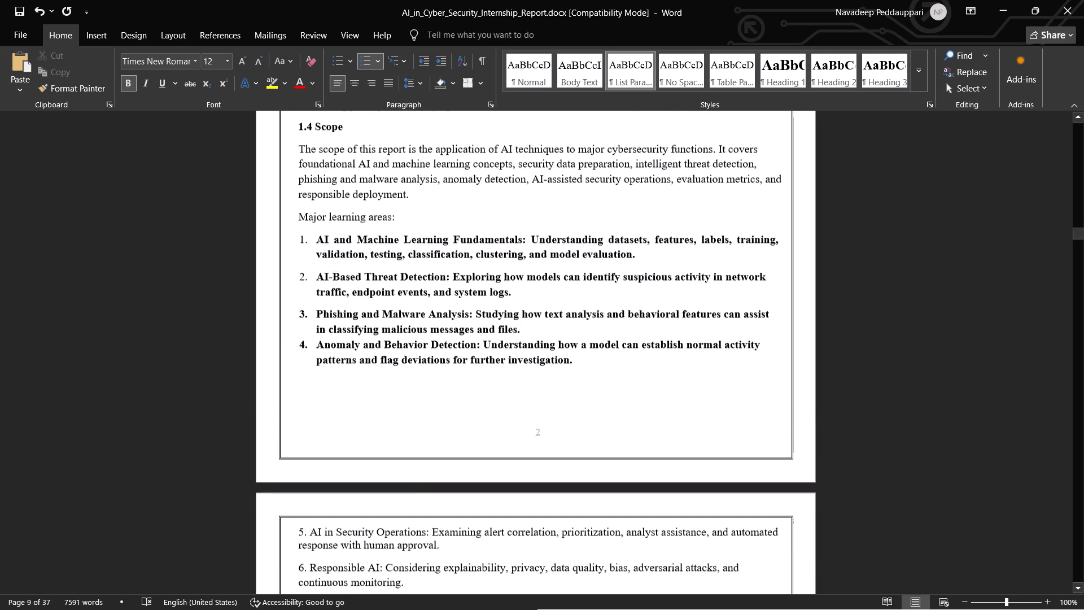
{"action": "scroll", "coordinate": [409, 487], "scroll_direction": "down", "scroll_amount": 3}
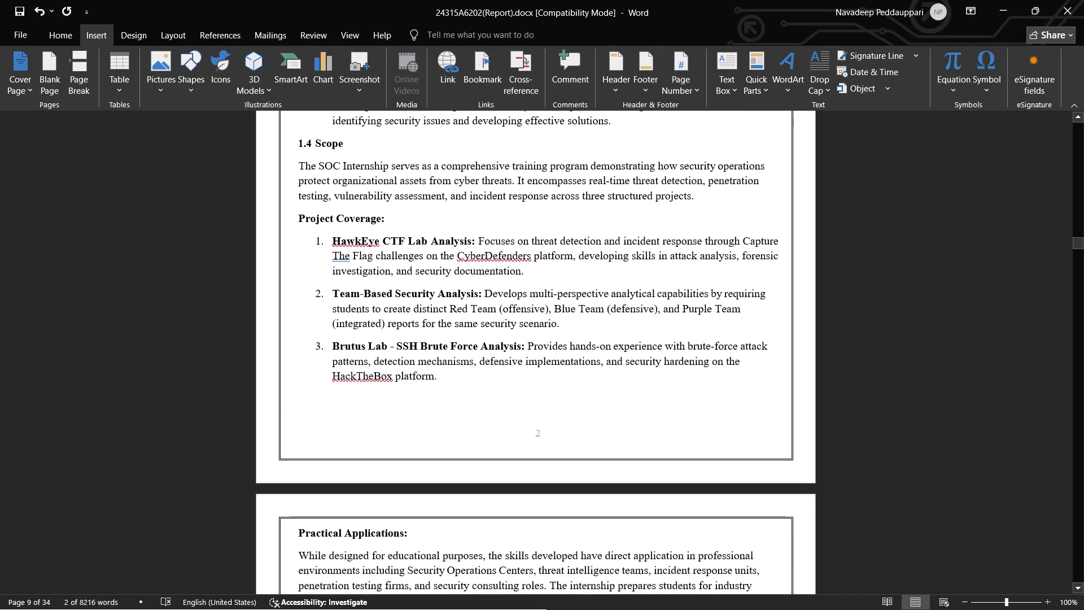
{"action": "scroll", "coordinate": [409, 487], "scroll_direction": "down", "scroll_amount": 2}
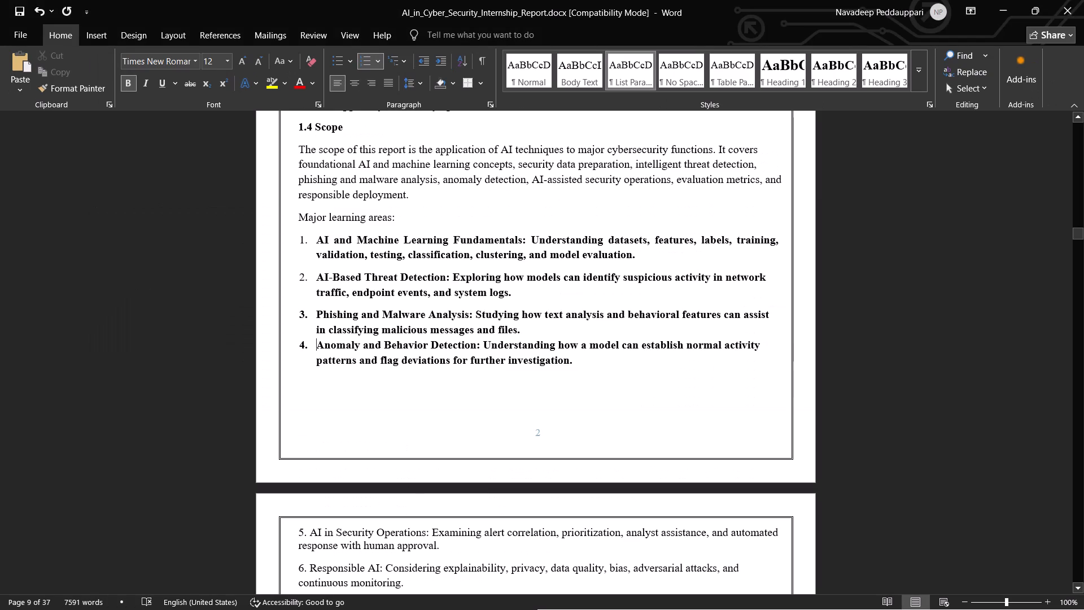
{"action": "scroll", "coordinate": [436, 496], "scroll_direction": "down", "scroll_amount": 3}
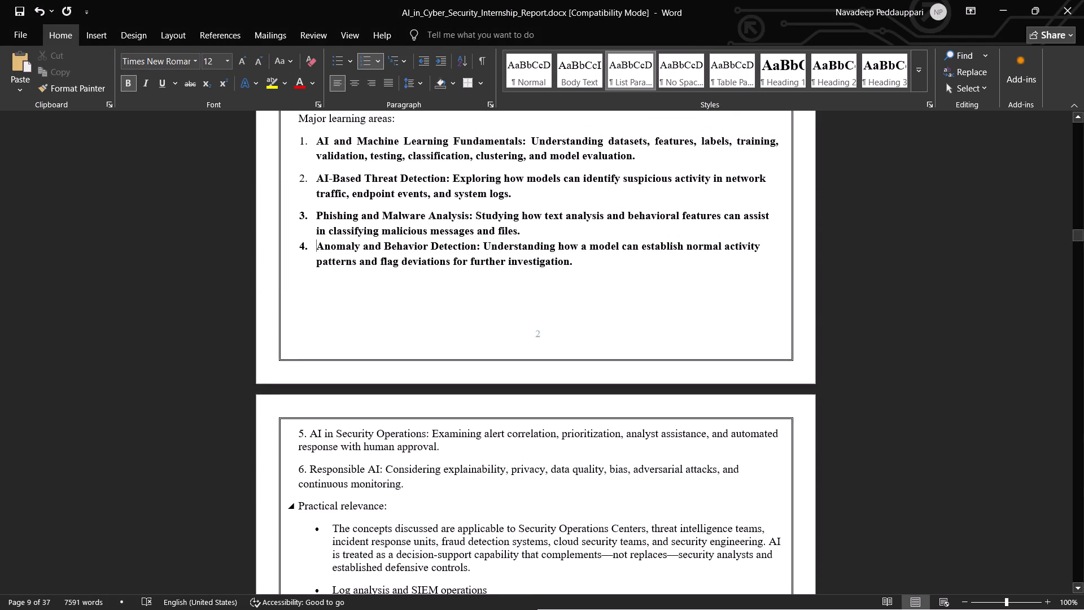
{"action": "scroll", "coordinate": [436, 496], "scroll_direction": "up", "scroll_amount": 1}
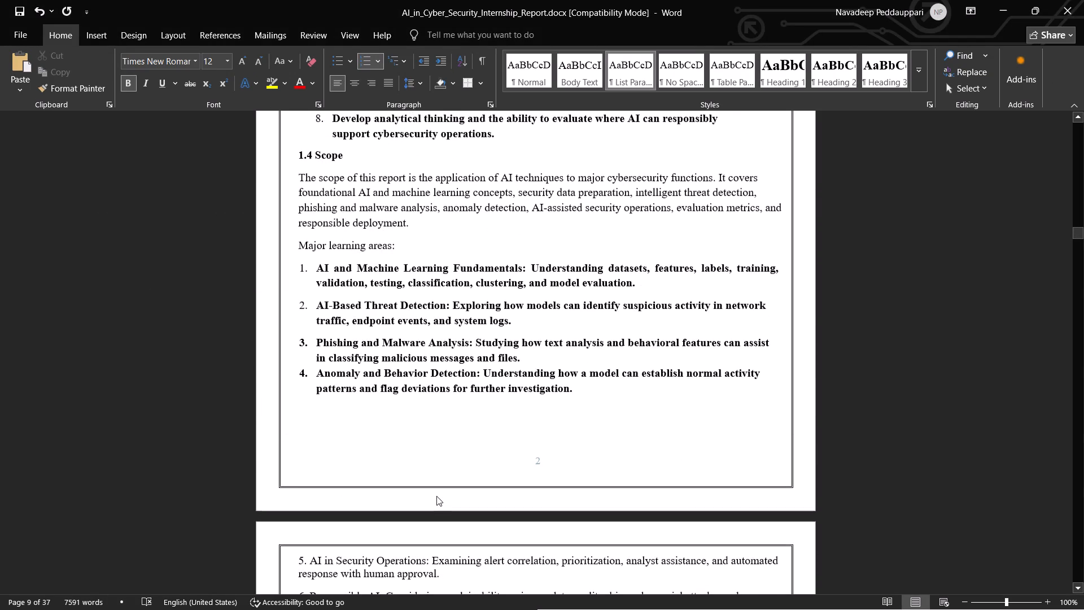
{"action": "scroll", "coordinate": [436, 496], "scroll_direction": "up", "scroll_amount": 1}
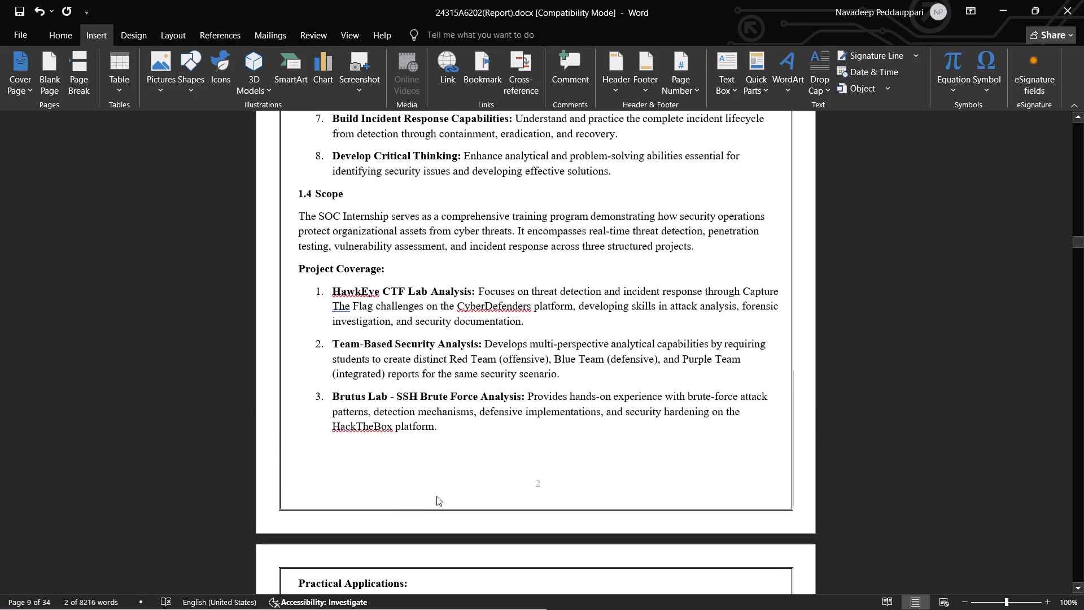
{"action": "scroll", "coordinate": [436, 496], "scroll_direction": "up", "scroll_amount": 1}
{"action": "triple_click", "coordinate": [324, 273]}
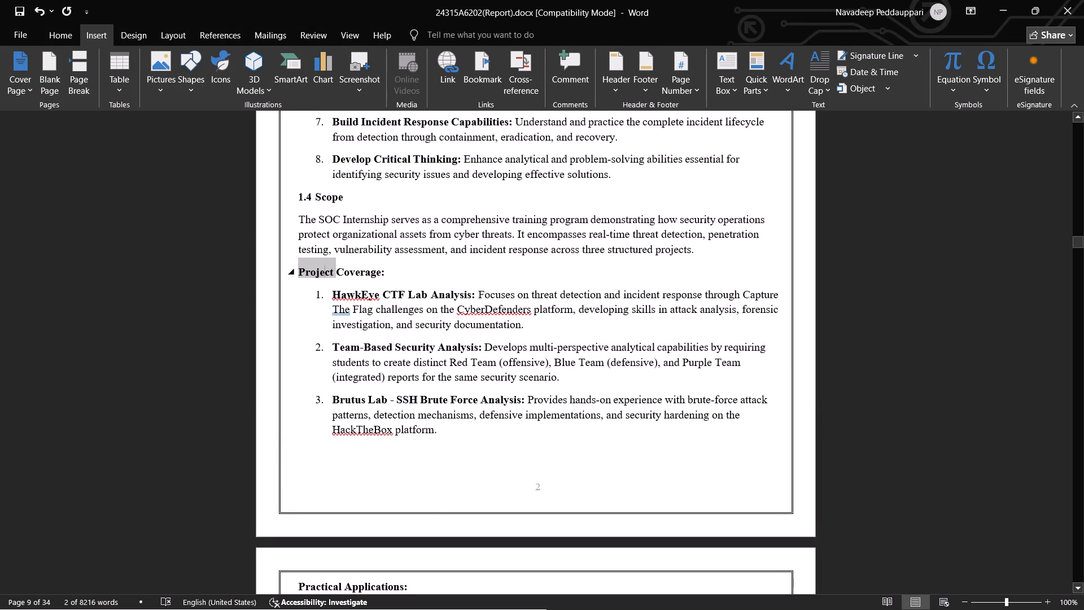
{"action": "key", "text": "ctrl+alt+c"}
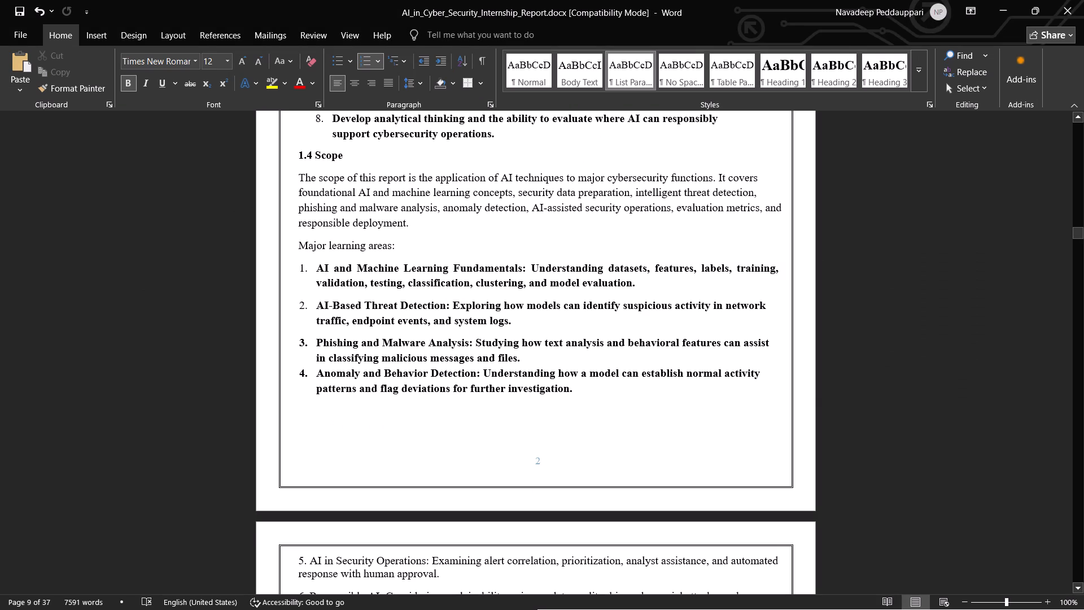
{"action": "double_click", "coordinate": [321, 247]}
{"action": "triple_click", "coordinate": [321, 247]}
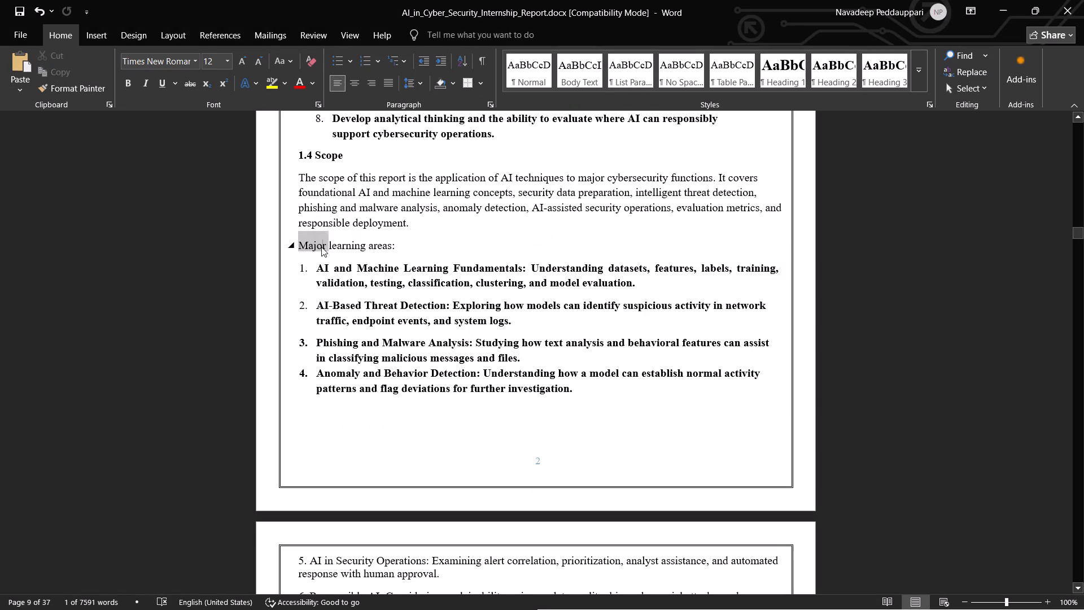
{"action": "key", "text": "ctrl+alt+v"}
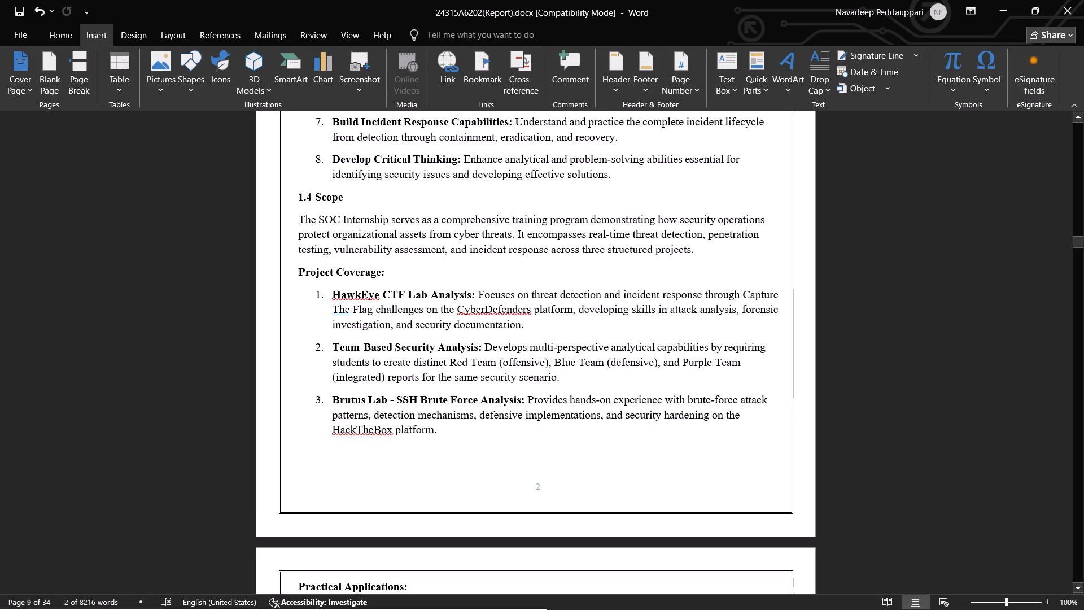
{"action": "key", "text": "ctrl+c"}
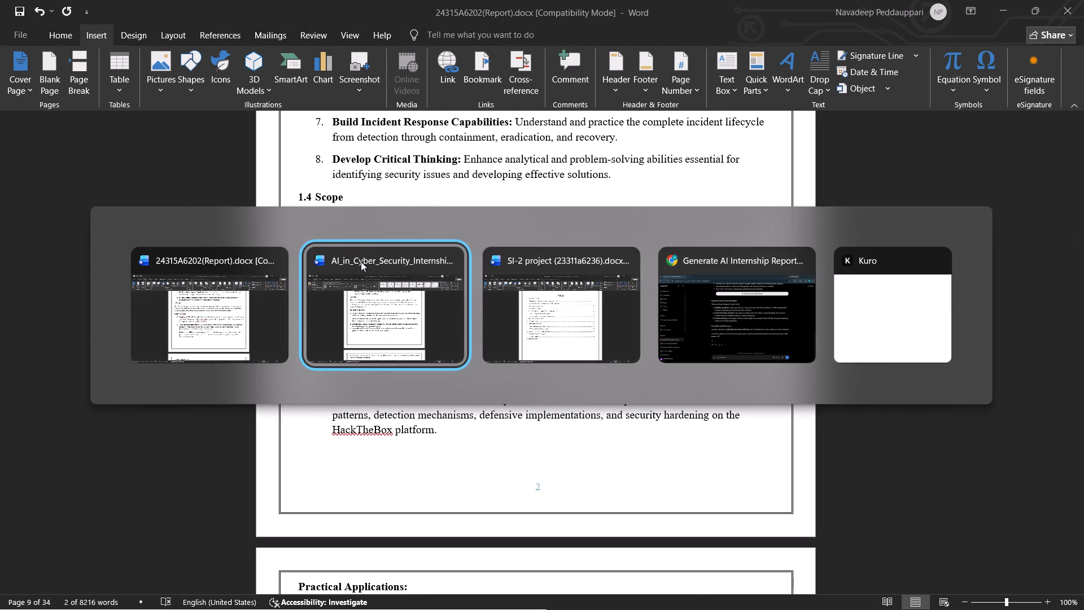
{"action": "key", "text": "ctrl+v"}
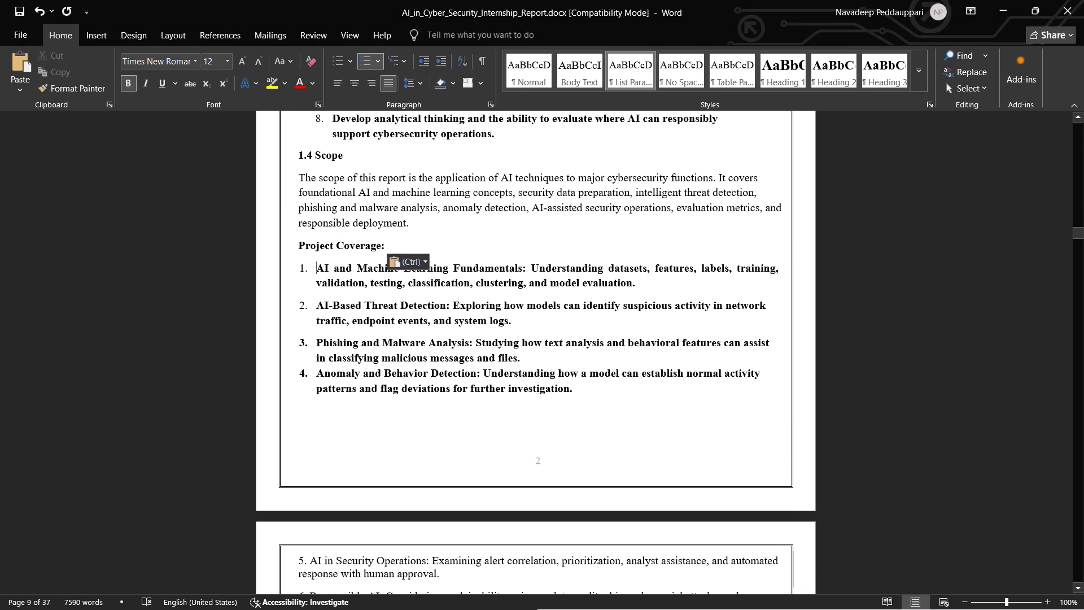
Copy the non-bold body text formatting from the other report onto the descriptions after the colons in Project Coverage items 1 to 4.
{"action": "scroll", "coordinate": [423, 317], "scroll_direction": "down", "scroll_amount": 2}
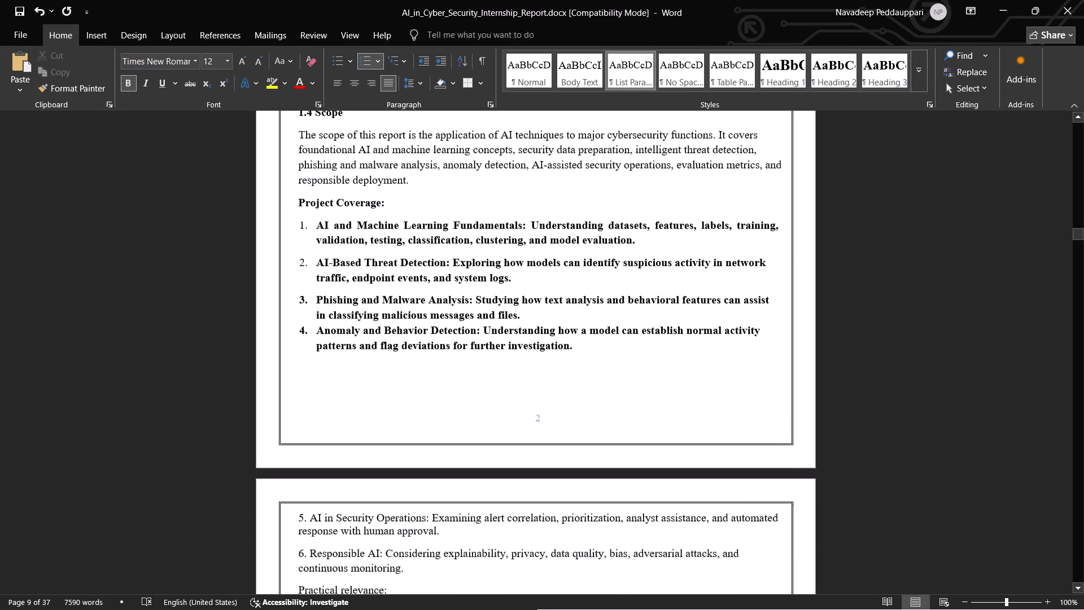
{"action": "scroll", "coordinate": [423, 317], "scroll_direction": "down", "scroll_amount": 1}
{"action": "scroll", "coordinate": [423, 317], "scroll_direction": "up", "scroll_amount": 1}
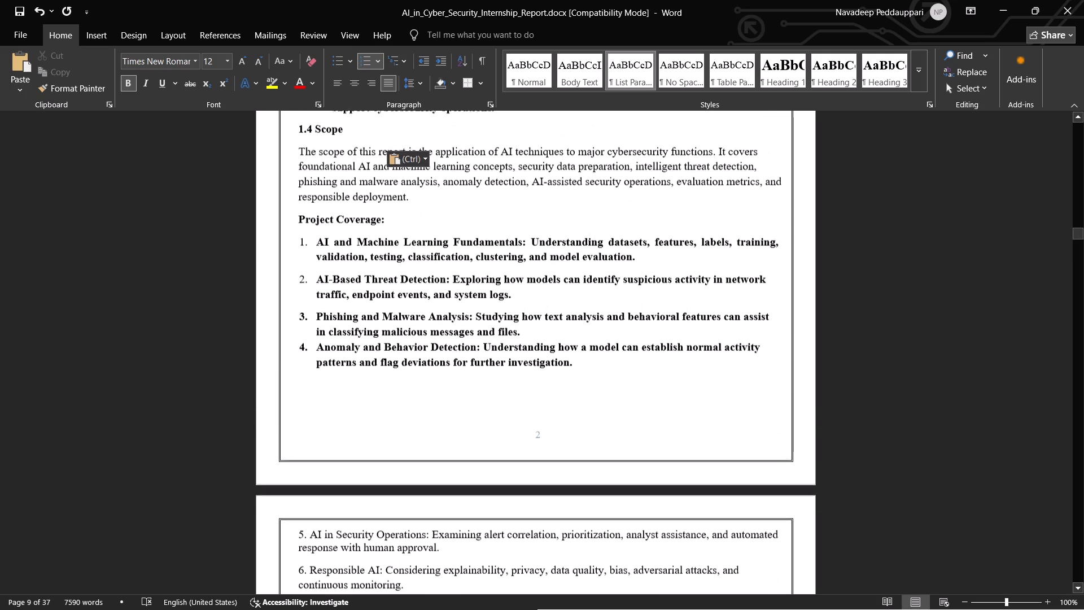
{"action": "scroll", "coordinate": [423, 317], "scroll_direction": "down", "scroll_amount": 1}
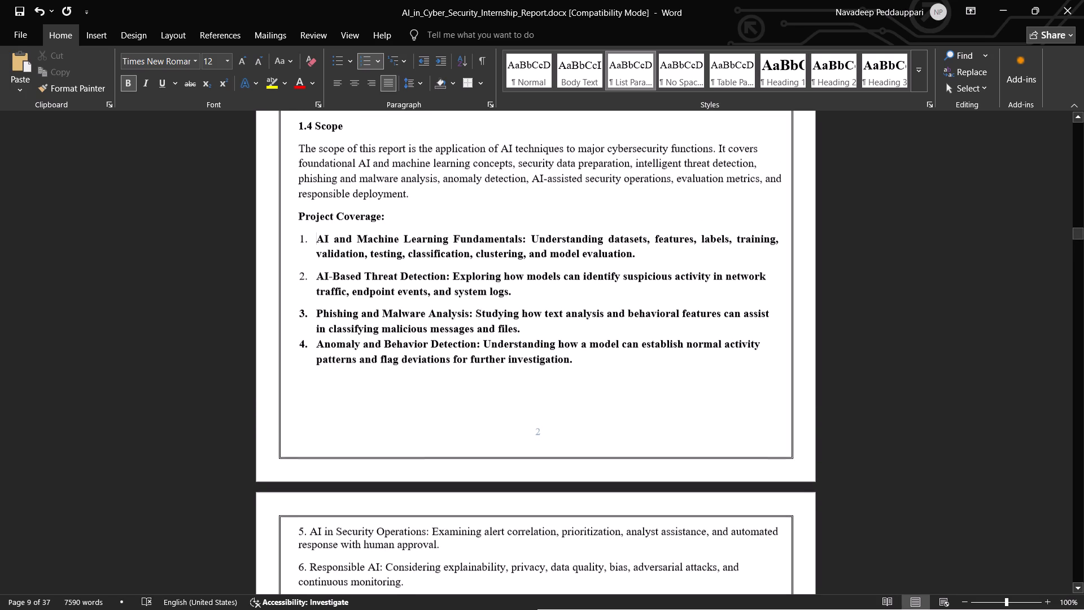
{"action": "scroll", "coordinate": [423, 317], "scroll_direction": "down", "scroll_amount": 1}
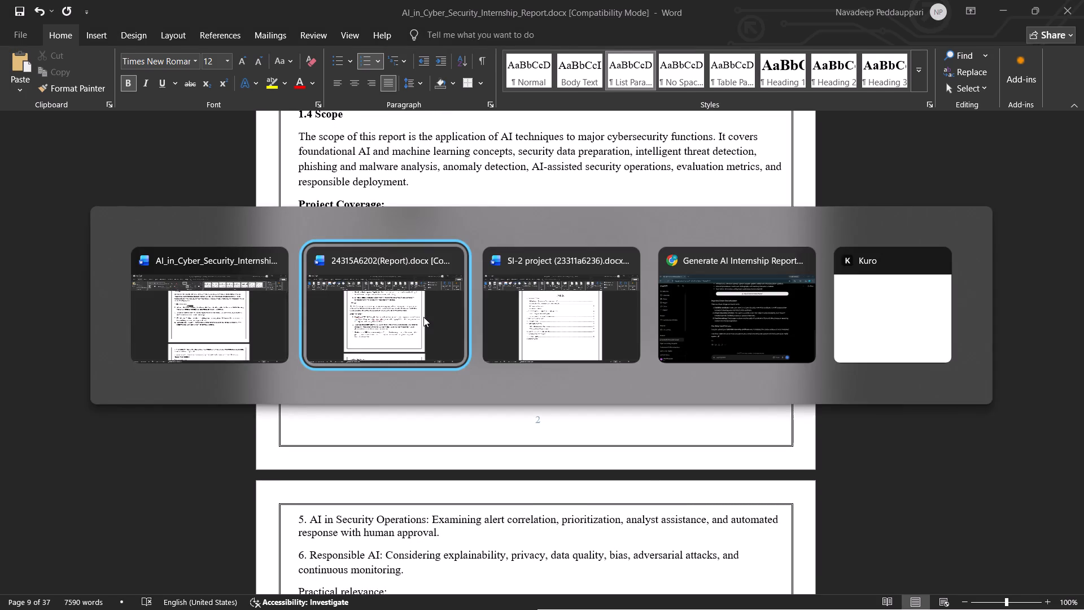
{"action": "left_click_drag", "start_coordinate": [484, 291], "coordinate": [521, 329]}
{"action": "key", "text": "ctrl+alt+c"}
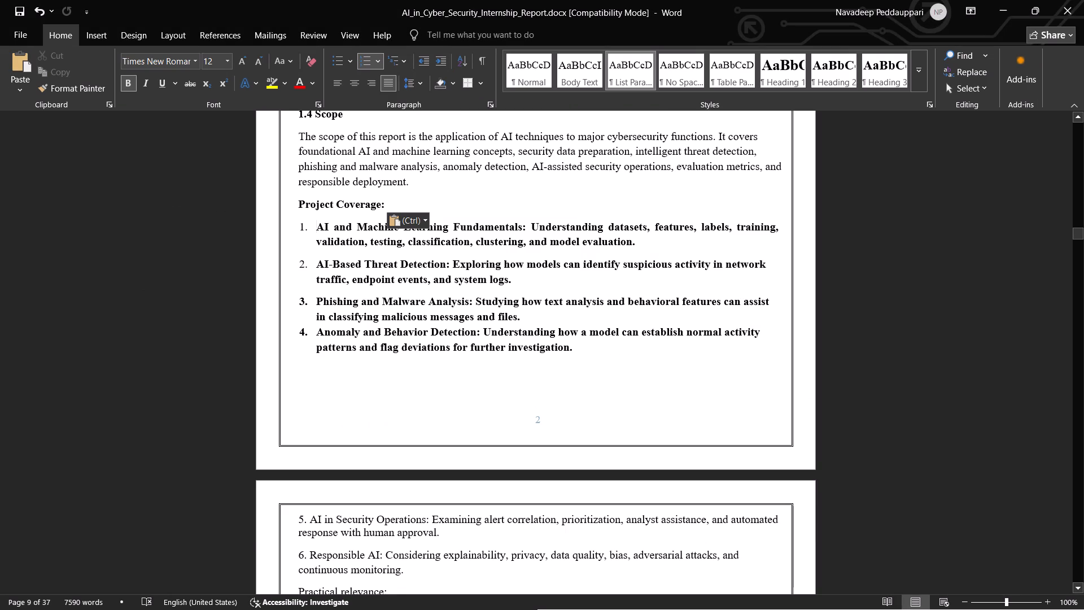
{"action": "left_click_drag", "start_coordinate": [532, 225], "coordinate": [640, 244]}
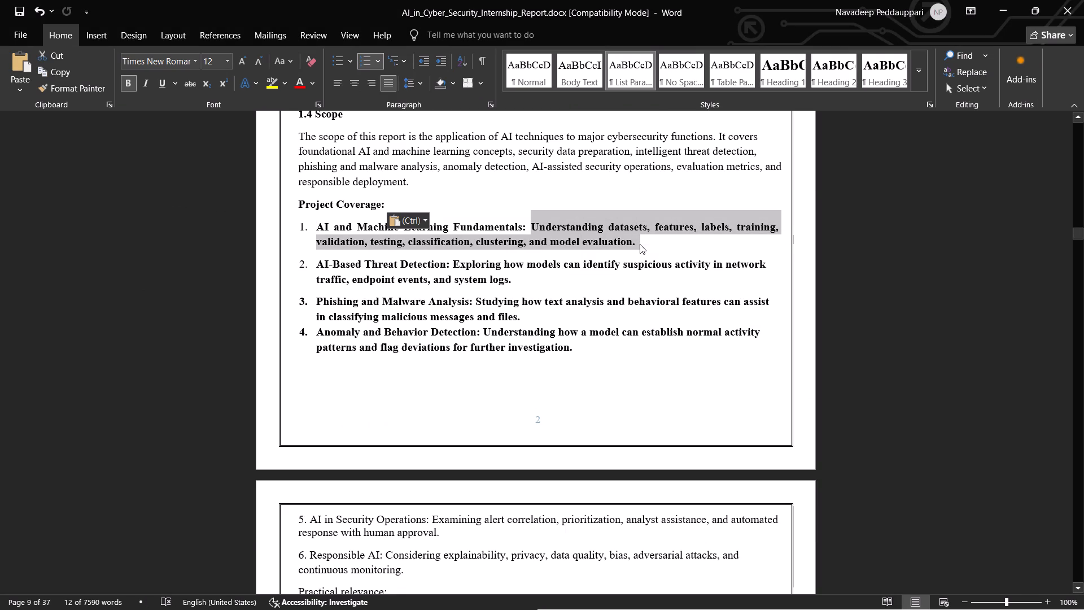
{"action": "key", "text": "ctrl+alt+v"}
{"action": "left_click_drag", "start_coordinate": [452, 263], "coordinate": [520, 283]}
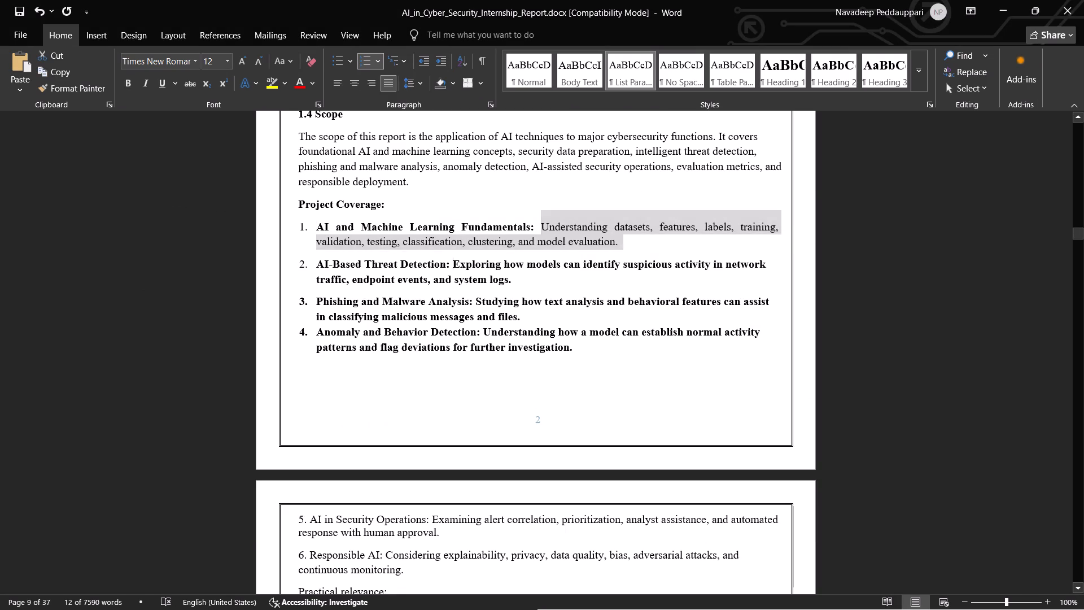
{"action": "left_click_drag", "start_coordinate": [520, 283], "coordinate": [526, 280]}
{"action": "key", "text": "ctrl+alt+v"}
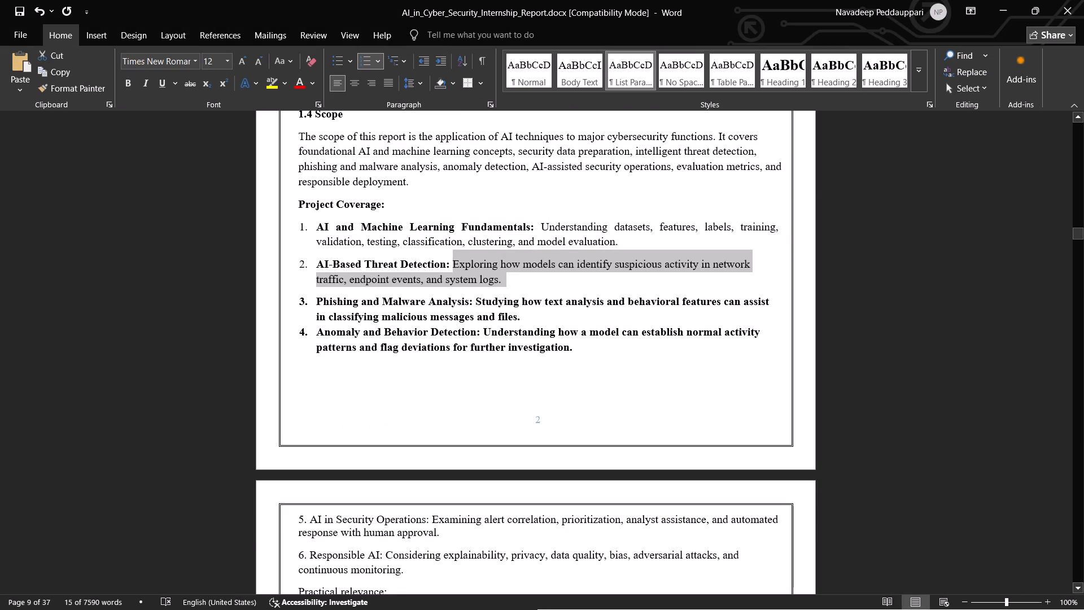
{"action": "left_click_drag", "start_coordinate": [477, 304], "coordinate": [523, 313]}
{"action": "key", "text": "ctrl+alt+v"}
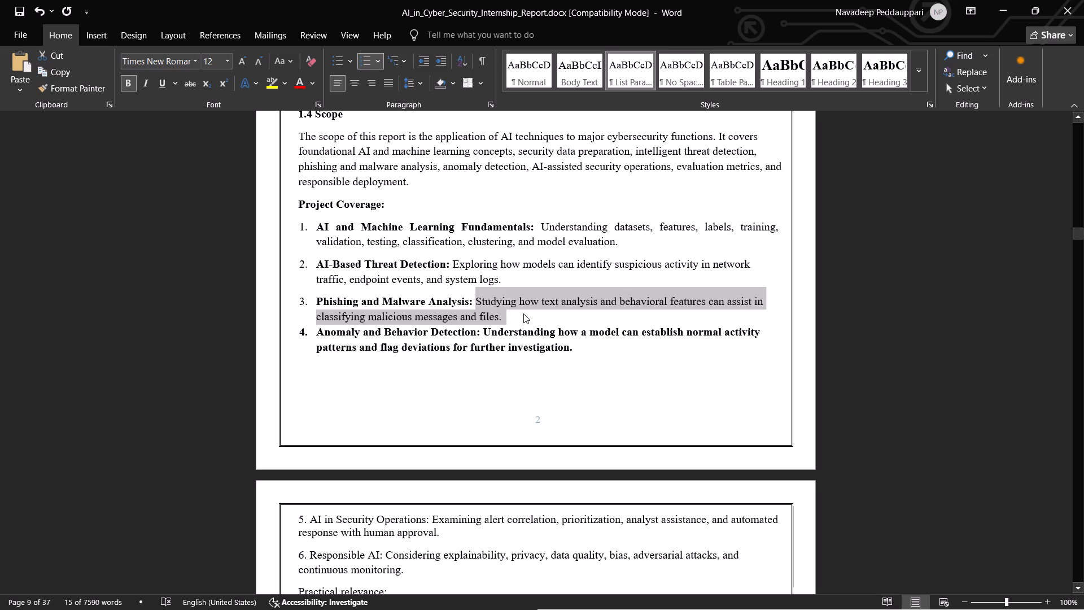
{"action": "left_click_drag", "start_coordinate": [483, 333], "coordinate": [578, 355]}
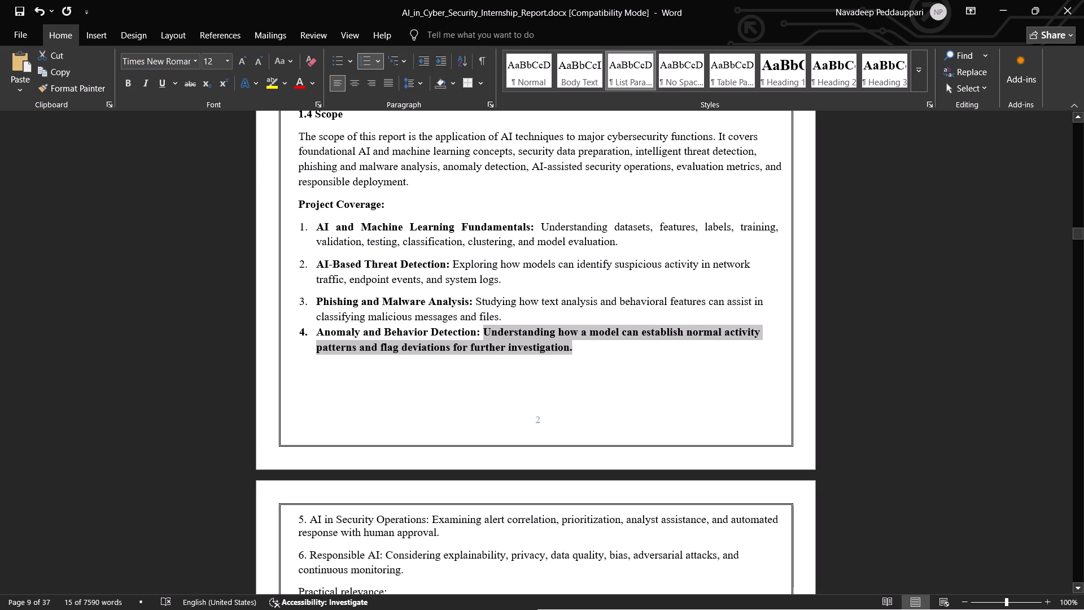
{"action": "left_click_drag", "start_coordinate": [578, 355], "coordinate": [589, 355]}
{"action": "key", "text": "ctrl+alt+v"}
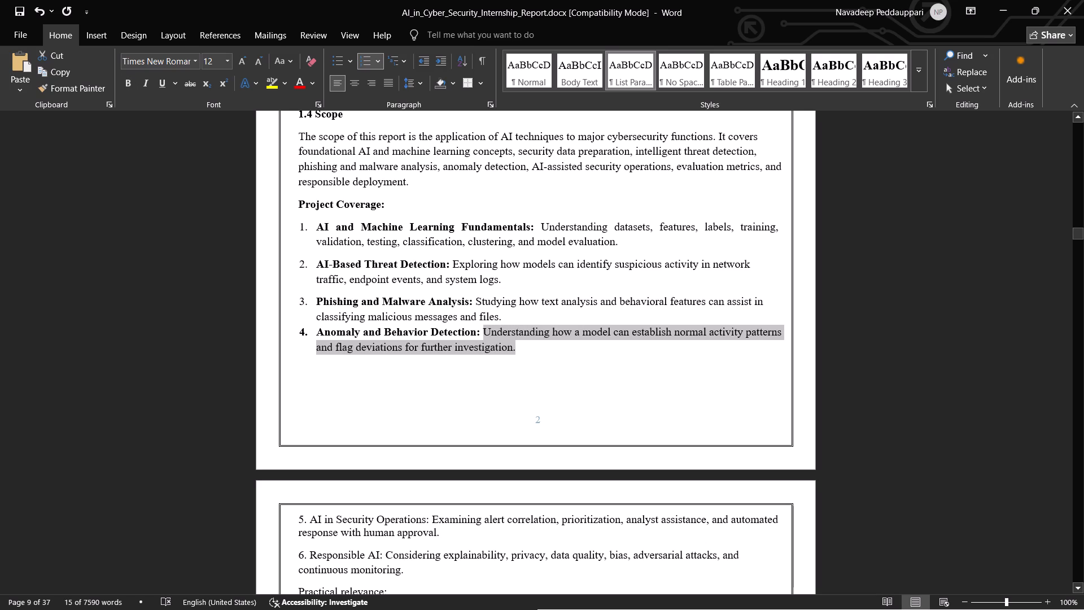
Apply the same copied non-bold formatting to the descriptions of items "5. AI in Security Operations" and "6. Responsible AI".
{"action": "scroll", "coordinate": [526, 380], "scroll_direction": "down", "scroll_amount": 2}
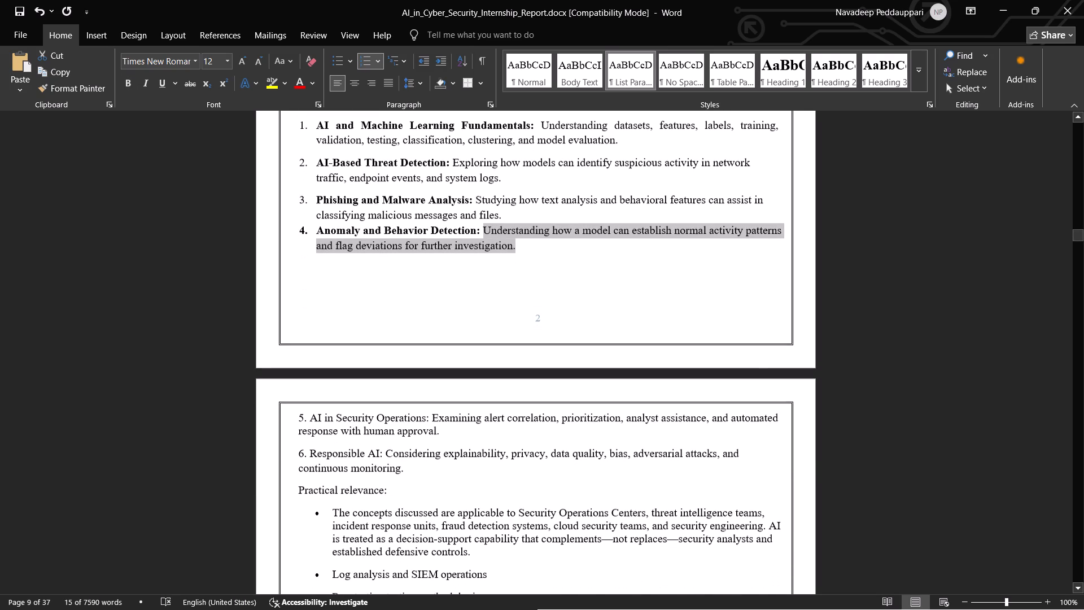
{"action": "left_click_drag", "start_coordinate": [432, 417], "coordinate": [440, 425]}
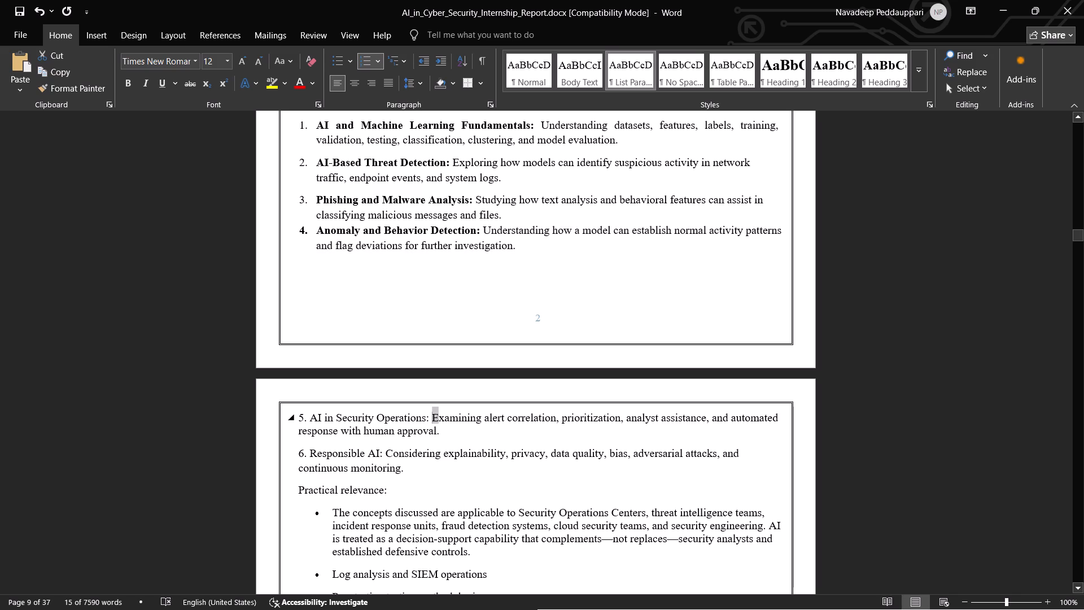
{"action": "left_click_drag", "start_coordinate": [440, 425], "coordinate": [445, 437]}
{"action": "key", "text": "ctrl+alt+v"}
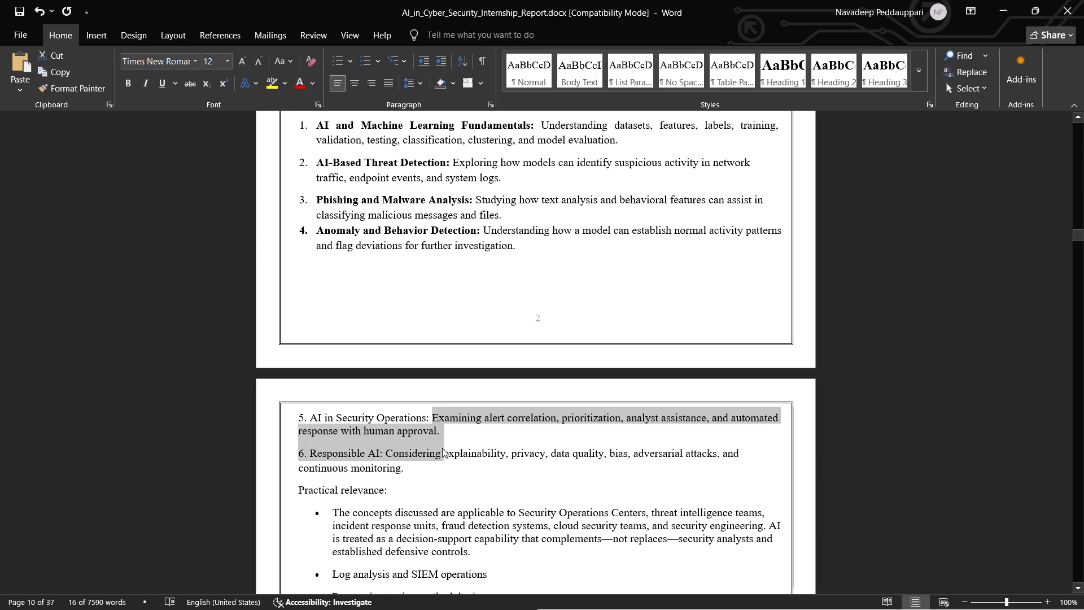
{"action": "left_click", "coordinate": [391, 450]}
{"action": "left_click_drag", "start_coordinate": [391, 450], "coordinate": [411, 472]}
{"action": "key", "text": "ctrl+alt+v"}
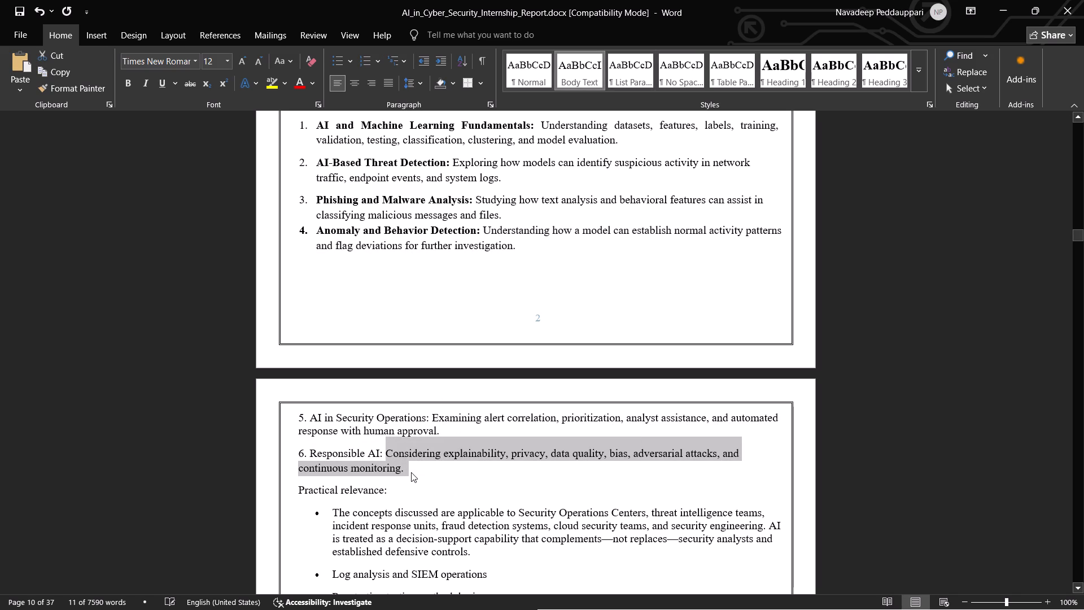
Copy the bold formatting of "Anomaly and Behavior Detection" onto the labels "5. AI in Security Operations:" and "6. Responsible AI:".
{"action": "left_click_drag", "start_coordinate": [327, 233], "coordinate": [356, 229]}
{"action": "key", "text": "ctrl+alt+c"}
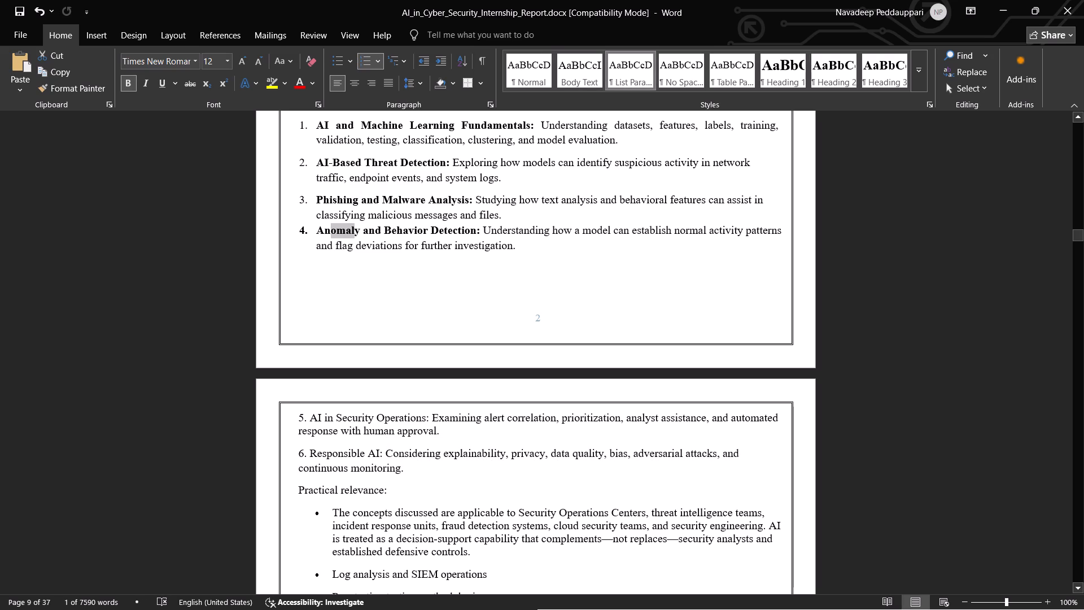
{"action": "left_click_drag", "start_coordinate": [297, 418], "coordinate": [449, 411]}
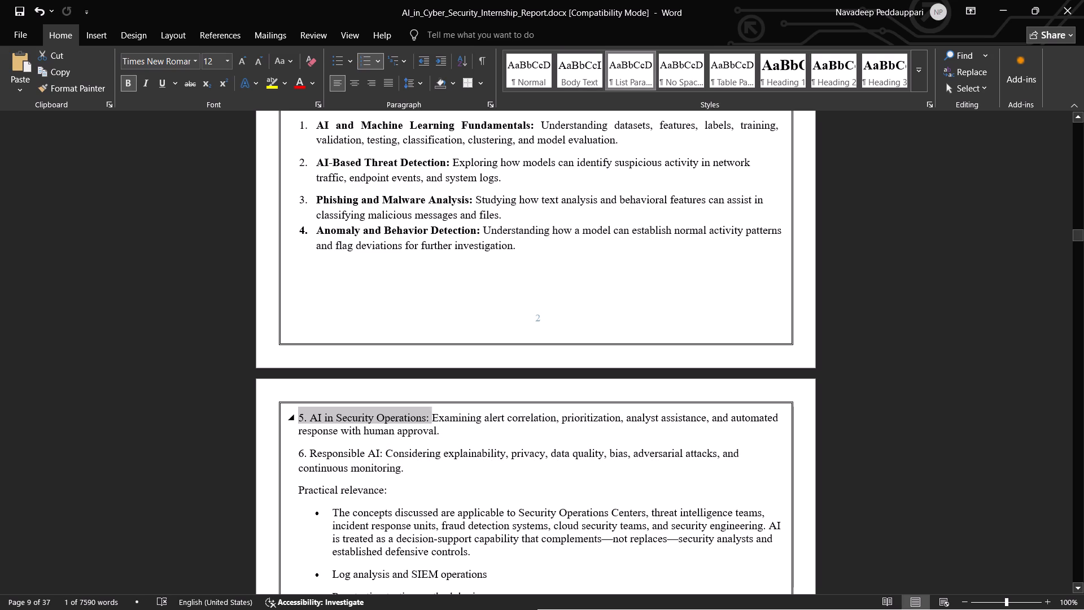
{"action": "left_click_drag", "start_coordinate": [449, 411], "coordinate": [427, 415]}
{"action": "left_click_drag", "start_coordinate": [427, 415], "coordinate": [427, 415]}
{"action": "key", "text": "ctrl+alt+c"}
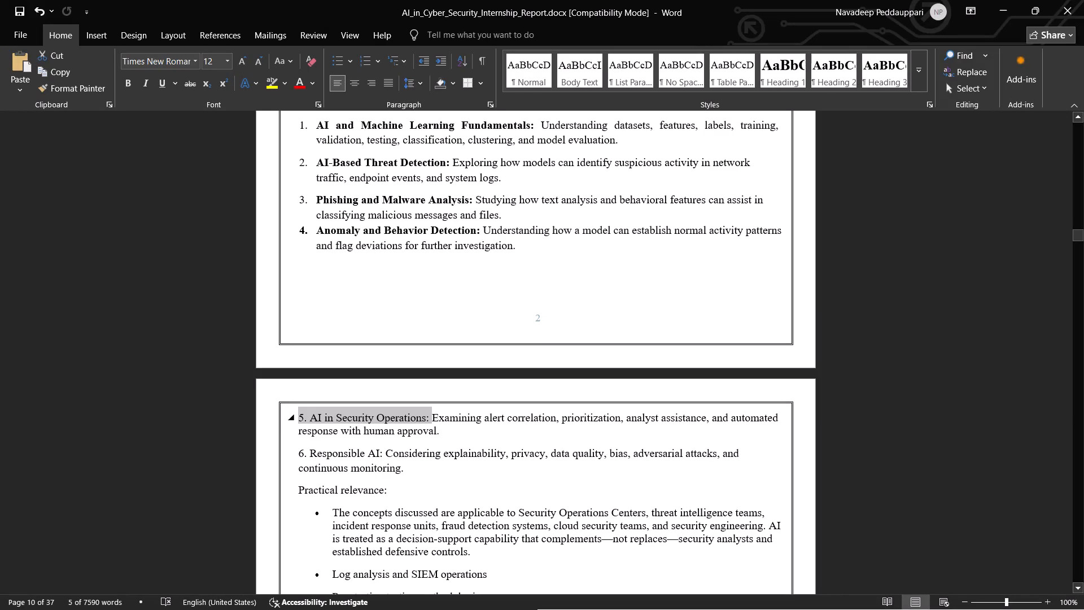
{"action": "left_click_drag", "start_coordinate": [337, 233], "coordinate": [348, 232]}
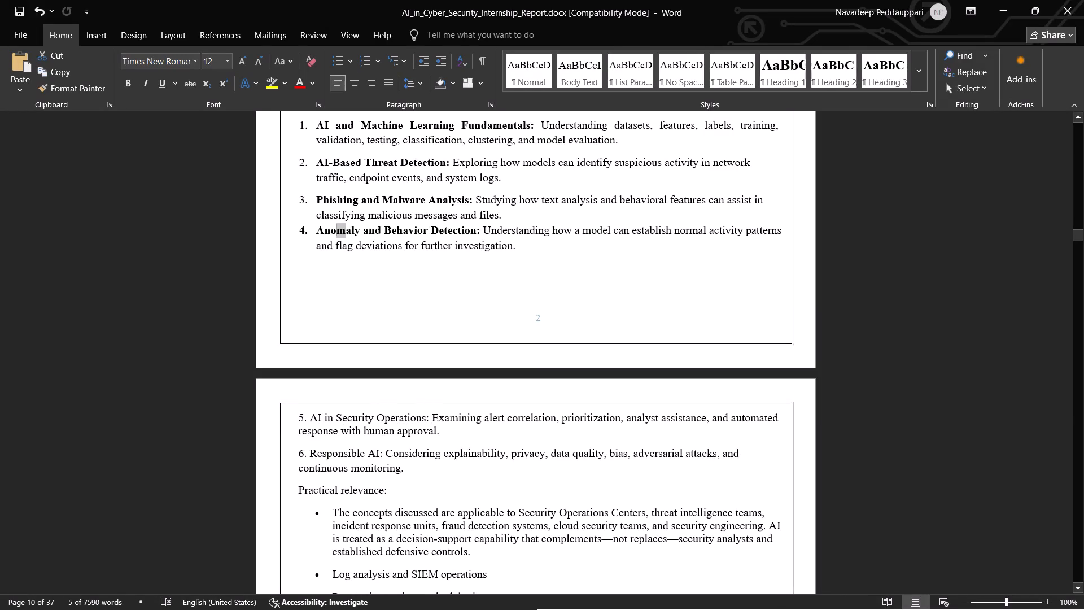
{"action": "key", "text": "ctrl+alt+c"}
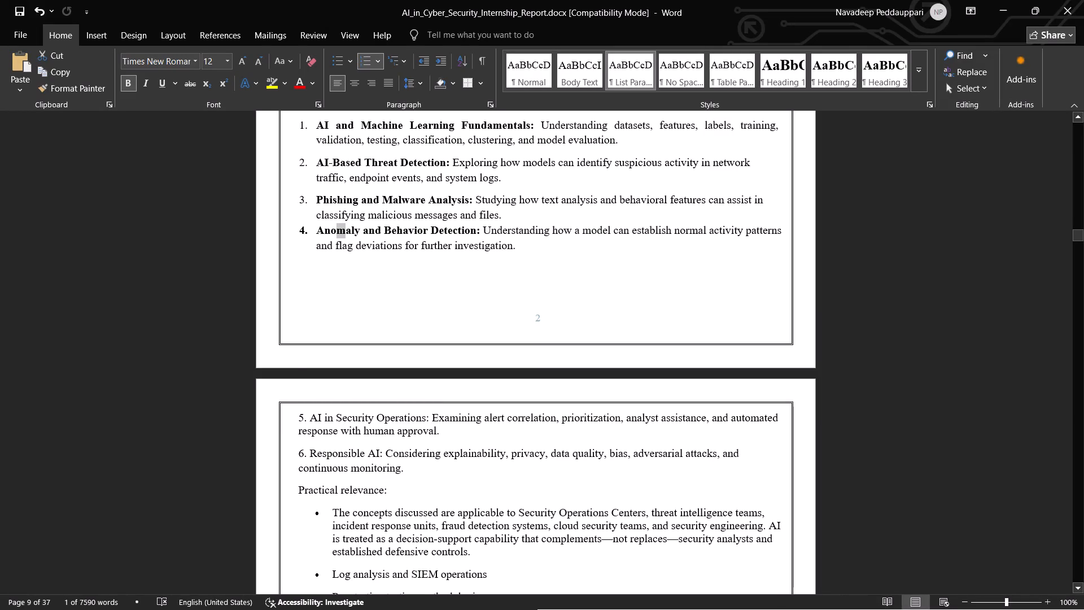
{"action": "left_click_drag", "start_coordinate": [297, 416], "coordinate": [445, 406]}
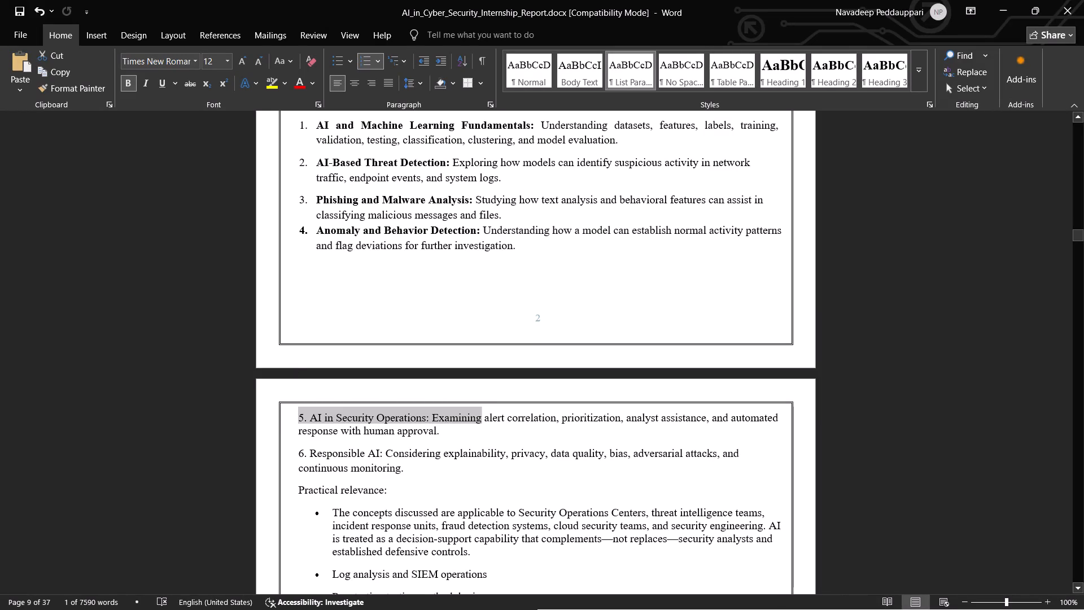
{"action": "left_click_drag", "start_coordinate": [445, 406], "coordinate": [429, 419]}
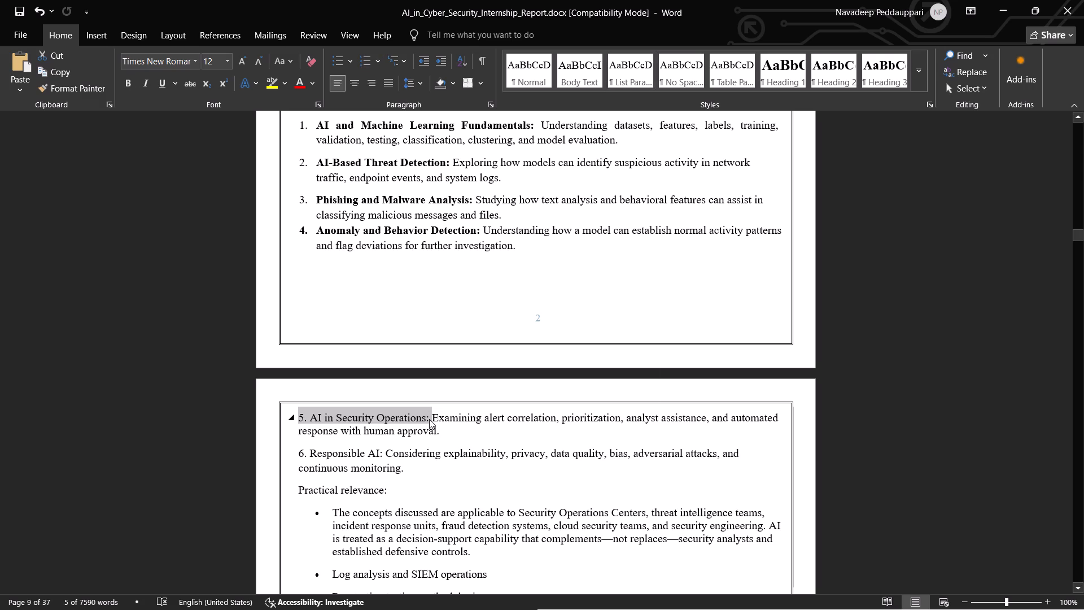
{"action": "key", "text": "ctrl+alt+v"}
{"action": "left_click_drag", "start_coordinate": [300, 456], "coordinate": [325, 457]}
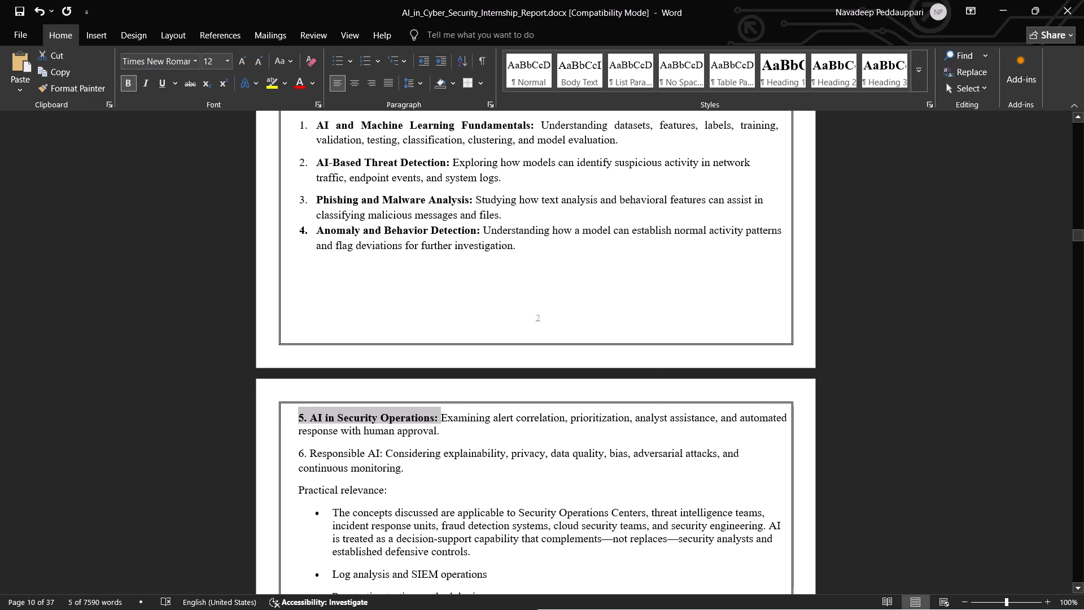
{"action": "left_click_drag", "start_coordinate": [325, 457], "coordinate": [385, 458]}
{"action": "key", "text": "ctrl+alt+v"}
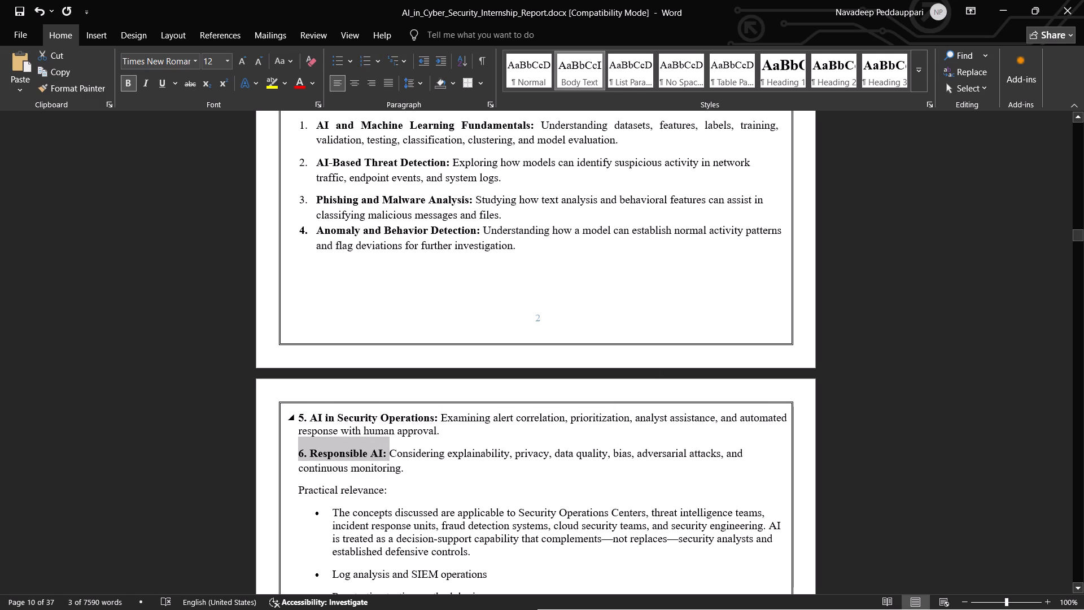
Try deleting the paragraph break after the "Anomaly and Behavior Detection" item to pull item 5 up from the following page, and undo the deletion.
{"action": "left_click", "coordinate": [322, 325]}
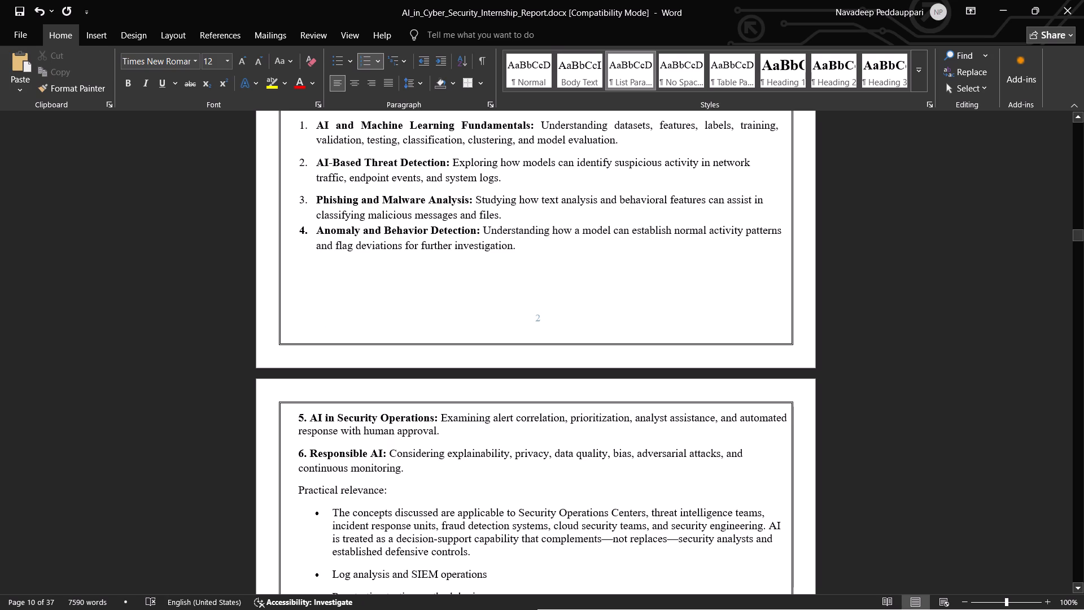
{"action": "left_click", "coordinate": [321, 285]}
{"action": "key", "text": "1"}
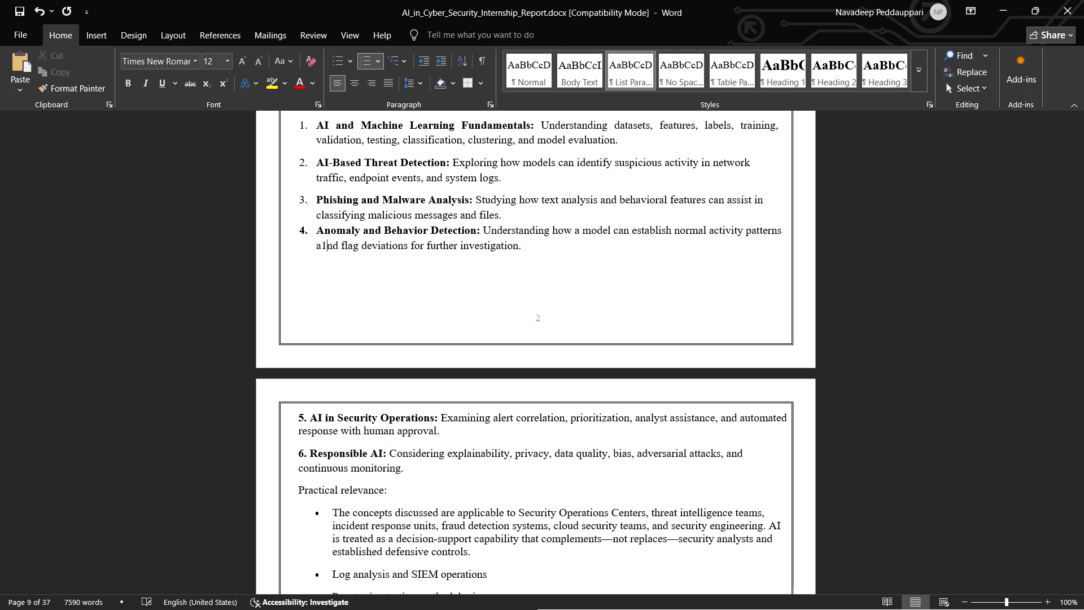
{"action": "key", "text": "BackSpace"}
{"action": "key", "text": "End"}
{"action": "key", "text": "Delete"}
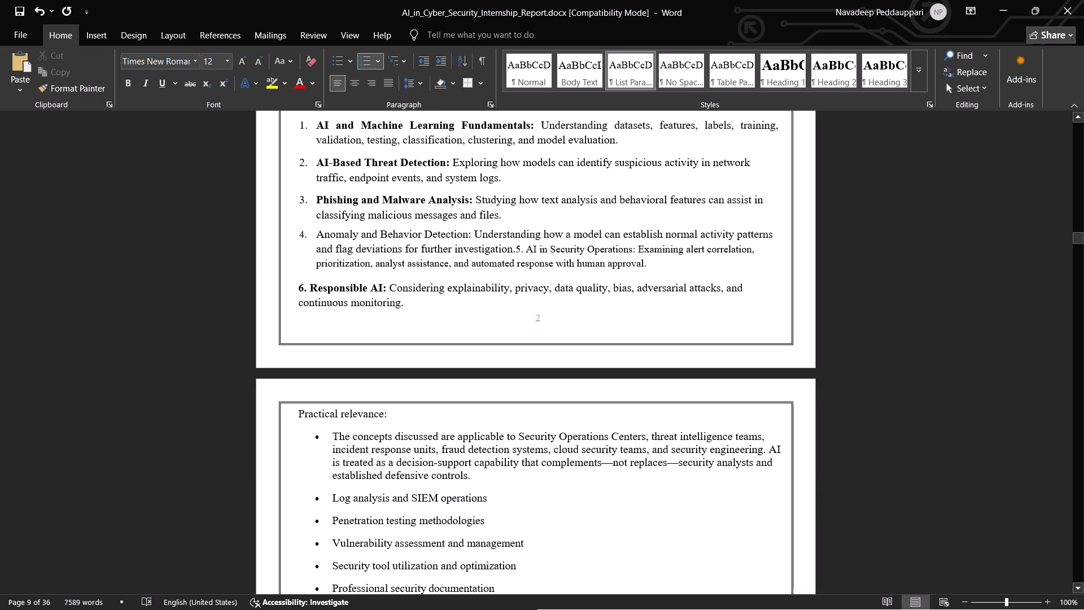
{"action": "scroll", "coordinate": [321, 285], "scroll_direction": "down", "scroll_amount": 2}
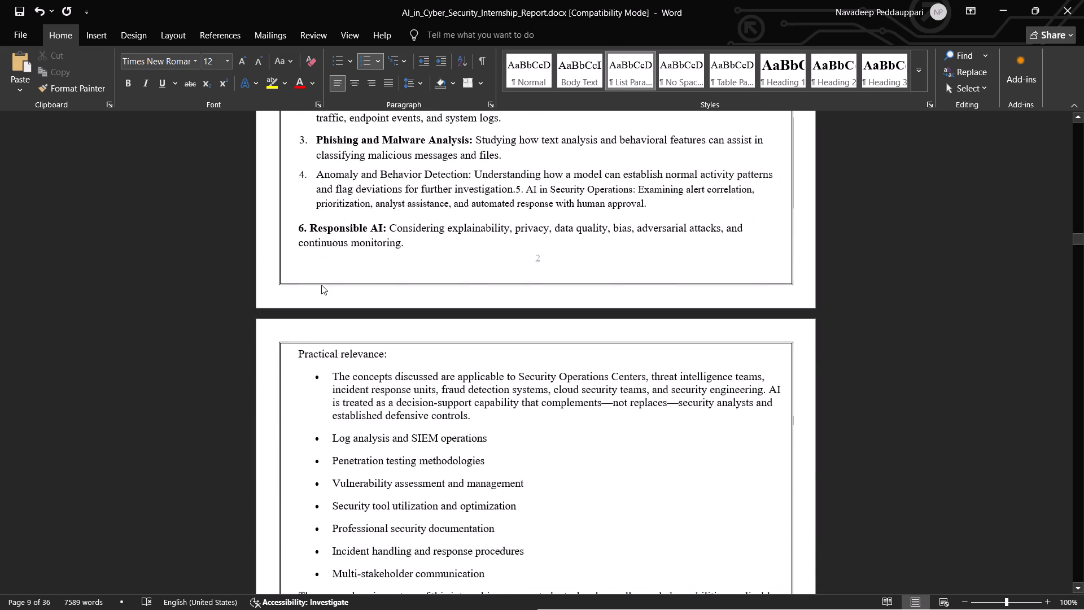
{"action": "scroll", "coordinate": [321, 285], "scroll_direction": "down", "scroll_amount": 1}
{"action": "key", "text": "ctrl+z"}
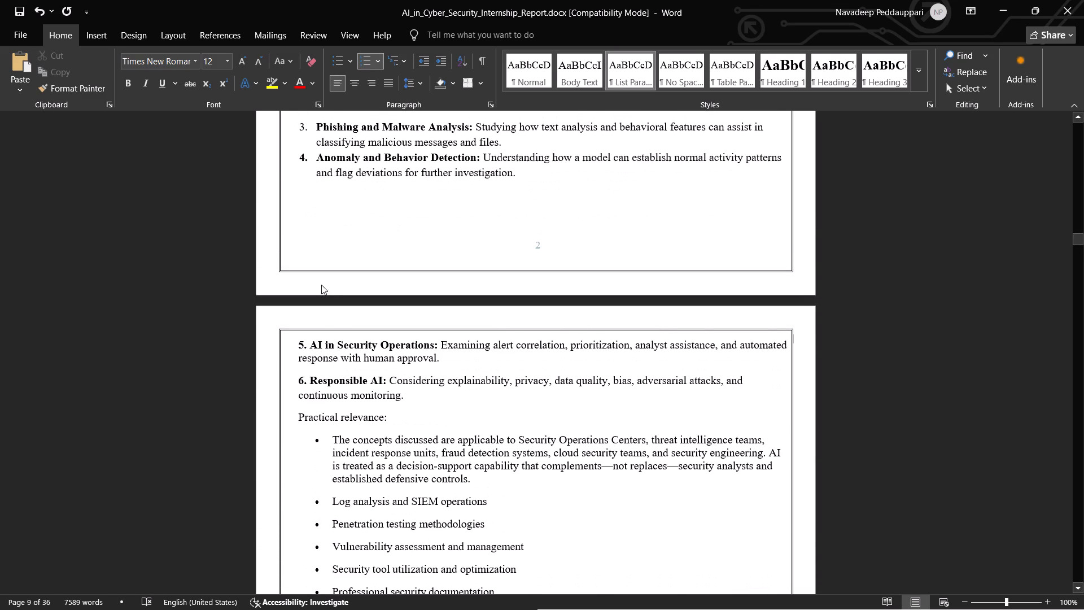
Insert an unnumbered blank line between the "Phishing and Malware Analysis" and "Anomaly and Behavior Detection" items, keeping the latter numbered 4.
{"action": "scroll", "coordinate": [321, 285], "scroll_direction": "up", "scroll_amount": 3}
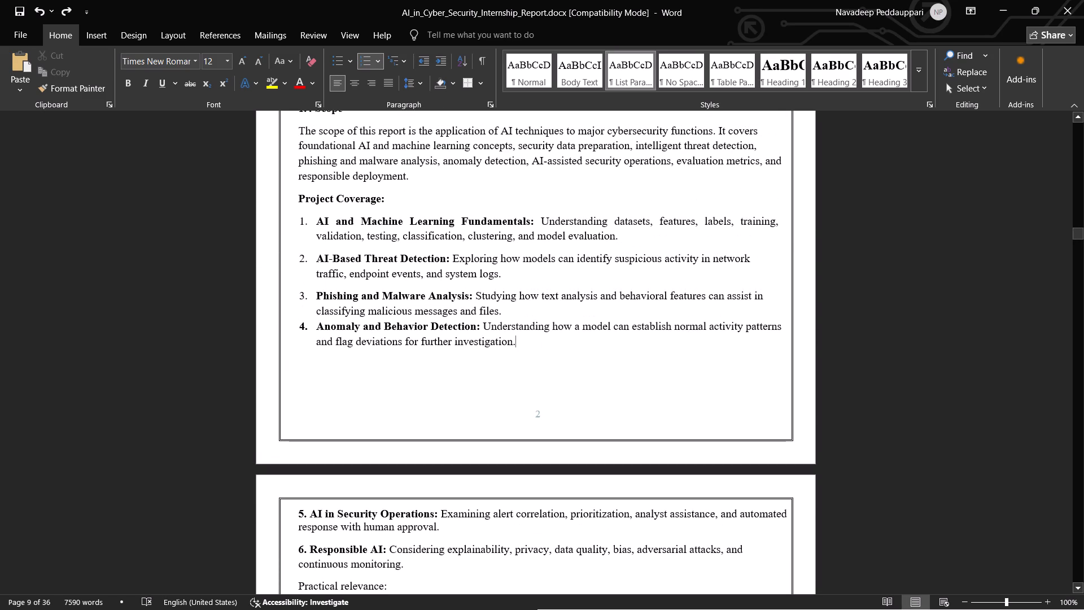
{"action": "left_click", "coordinate": [509, 315]}
{"action": "key", "text": "Return"}
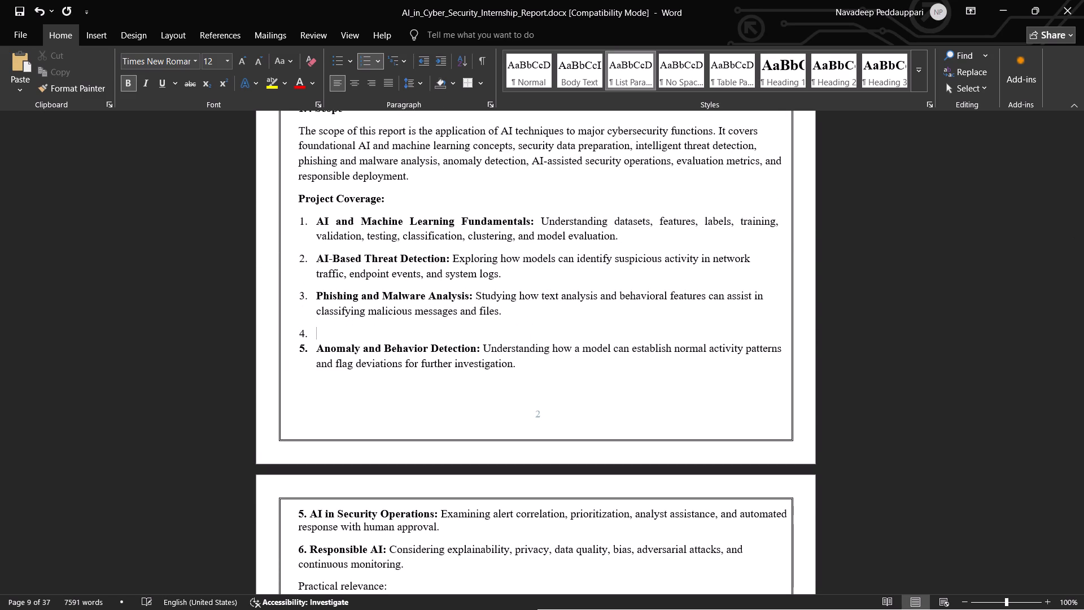
{"action": "key", "text": "BackSpace"}
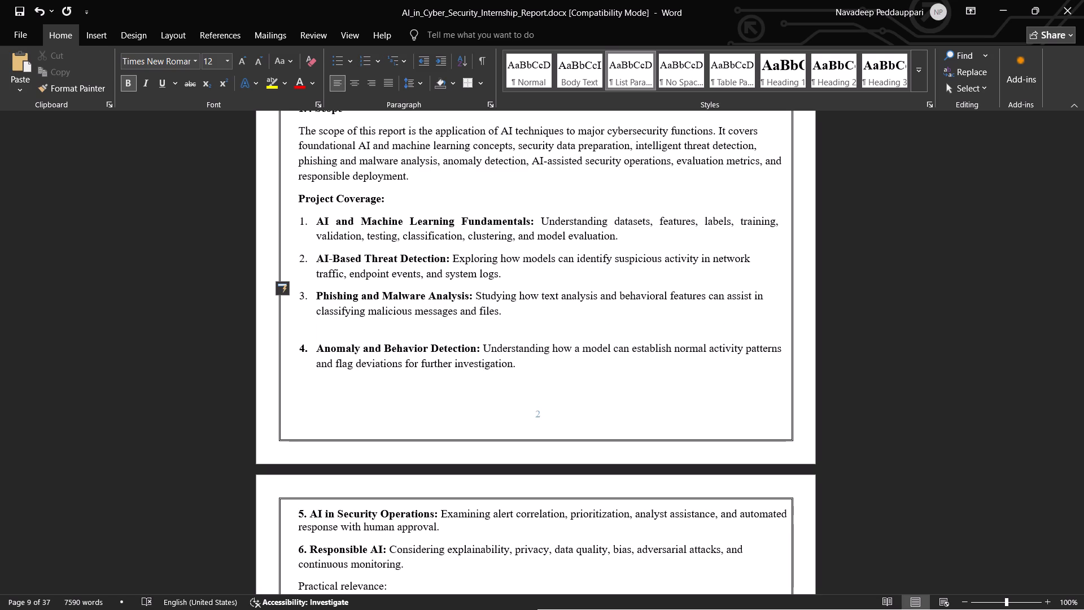
{"action": "scroll", "coordinate": [509, 315], "scroll_direction": "down", "scroll_amount": 3}
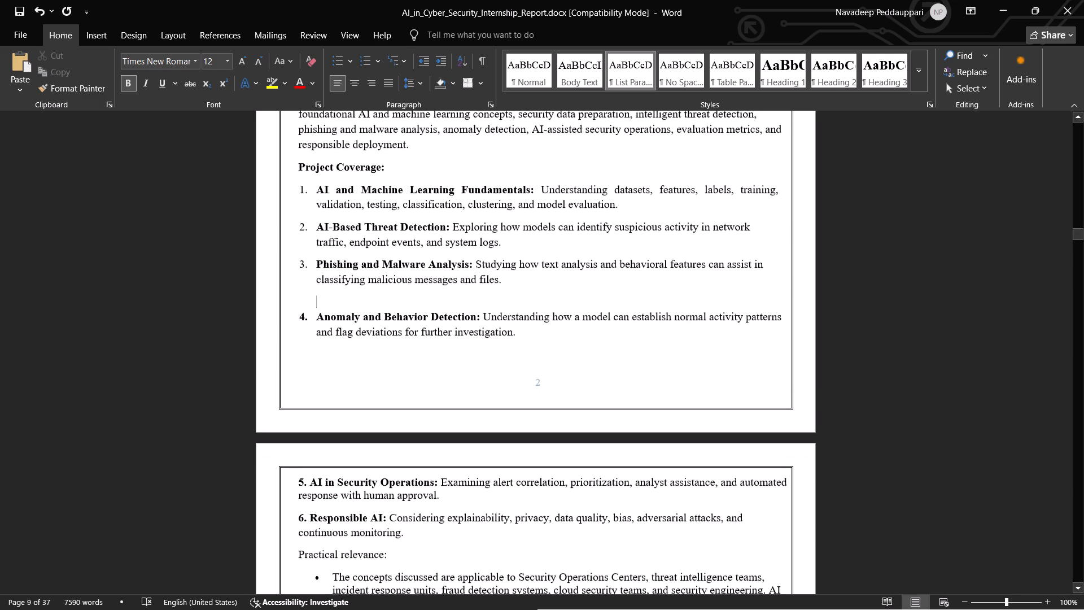
{"action": "left_click", "coordinate": [308, 321]}
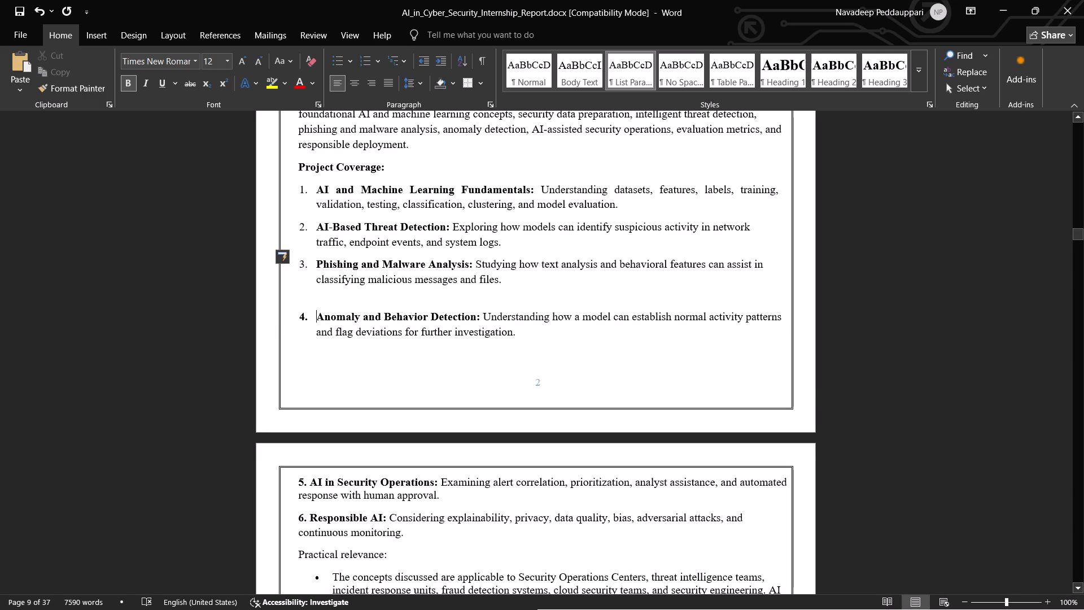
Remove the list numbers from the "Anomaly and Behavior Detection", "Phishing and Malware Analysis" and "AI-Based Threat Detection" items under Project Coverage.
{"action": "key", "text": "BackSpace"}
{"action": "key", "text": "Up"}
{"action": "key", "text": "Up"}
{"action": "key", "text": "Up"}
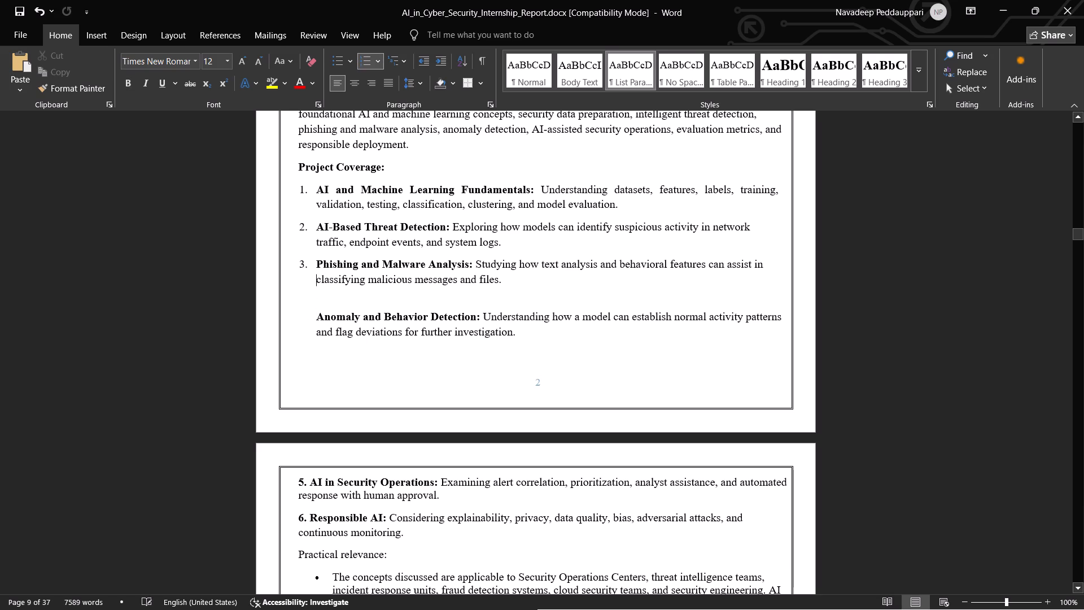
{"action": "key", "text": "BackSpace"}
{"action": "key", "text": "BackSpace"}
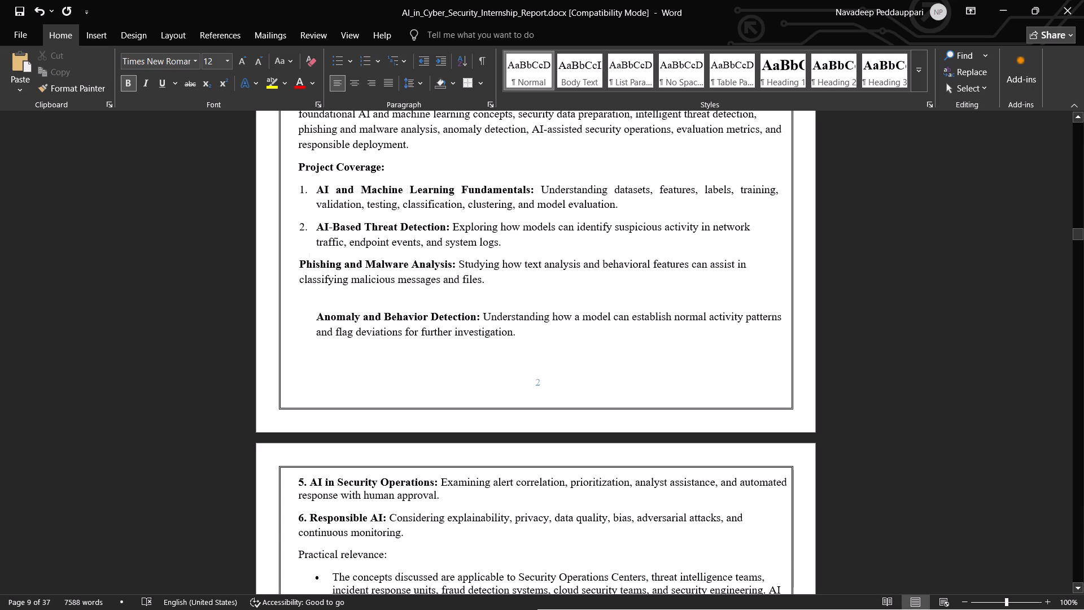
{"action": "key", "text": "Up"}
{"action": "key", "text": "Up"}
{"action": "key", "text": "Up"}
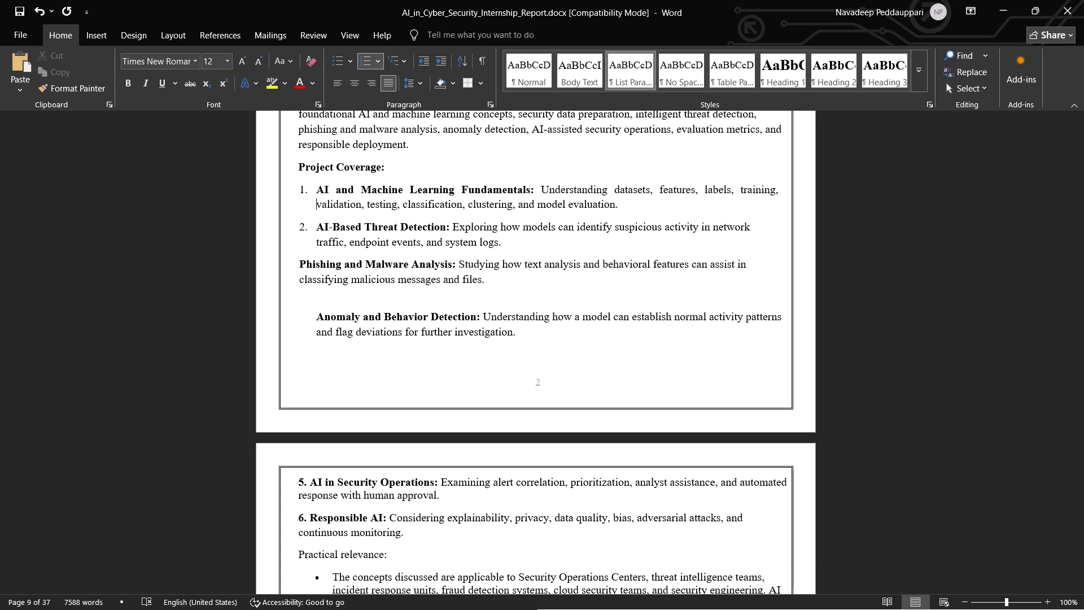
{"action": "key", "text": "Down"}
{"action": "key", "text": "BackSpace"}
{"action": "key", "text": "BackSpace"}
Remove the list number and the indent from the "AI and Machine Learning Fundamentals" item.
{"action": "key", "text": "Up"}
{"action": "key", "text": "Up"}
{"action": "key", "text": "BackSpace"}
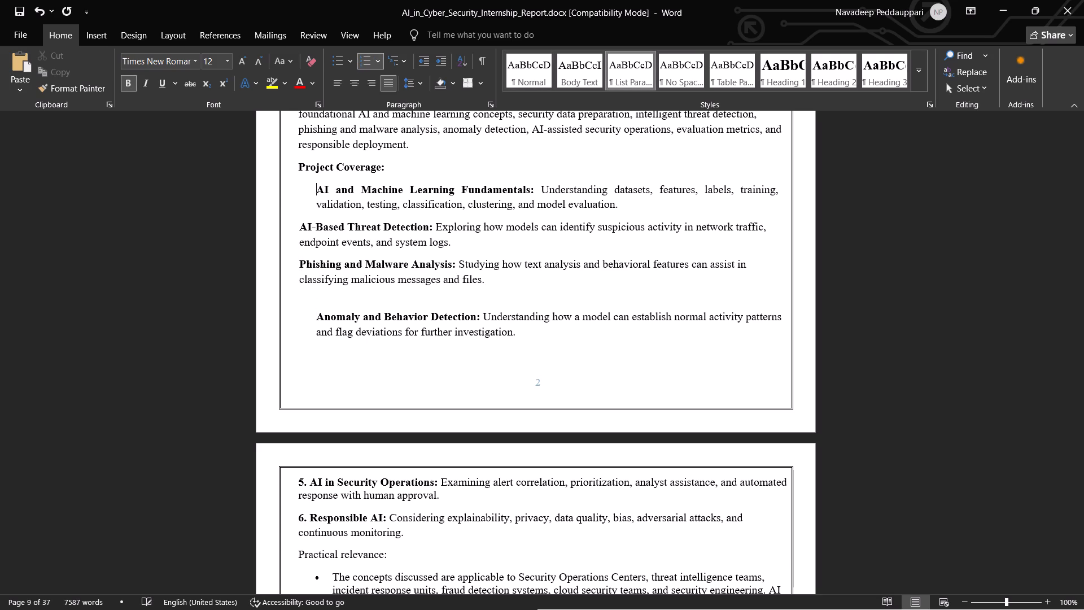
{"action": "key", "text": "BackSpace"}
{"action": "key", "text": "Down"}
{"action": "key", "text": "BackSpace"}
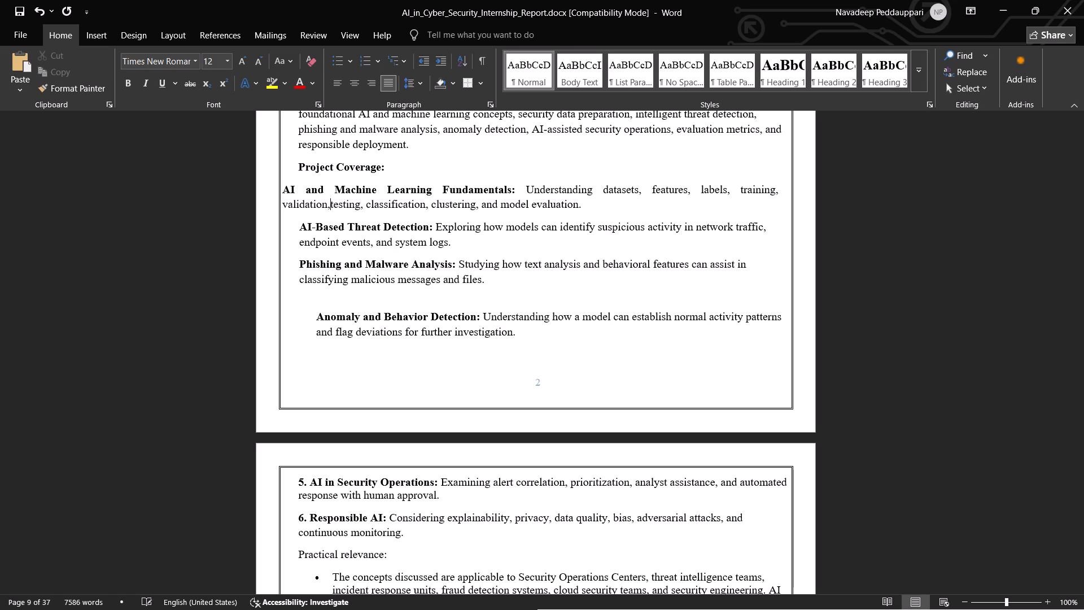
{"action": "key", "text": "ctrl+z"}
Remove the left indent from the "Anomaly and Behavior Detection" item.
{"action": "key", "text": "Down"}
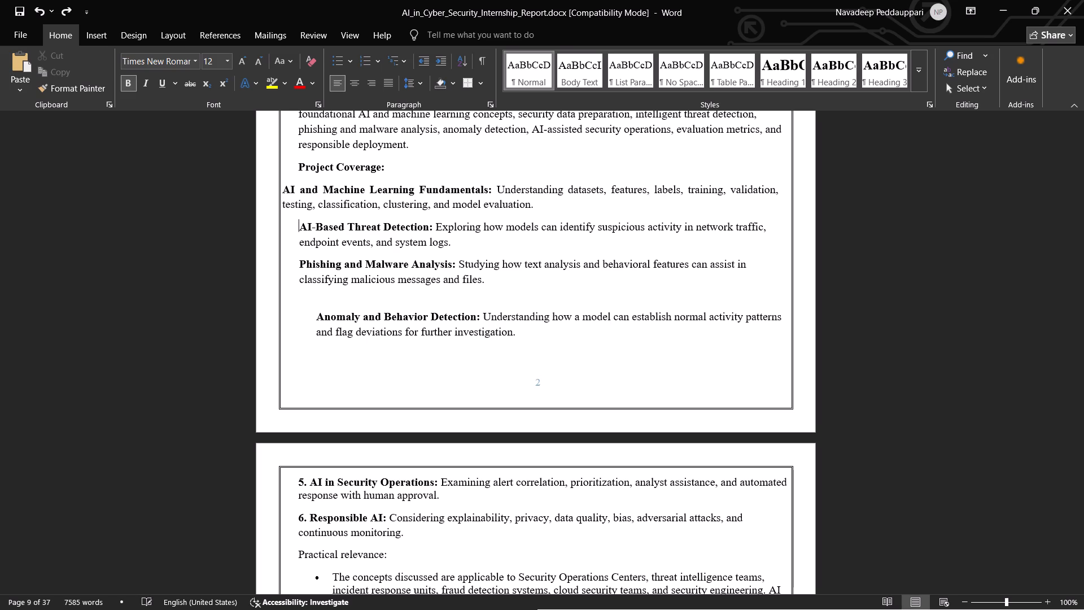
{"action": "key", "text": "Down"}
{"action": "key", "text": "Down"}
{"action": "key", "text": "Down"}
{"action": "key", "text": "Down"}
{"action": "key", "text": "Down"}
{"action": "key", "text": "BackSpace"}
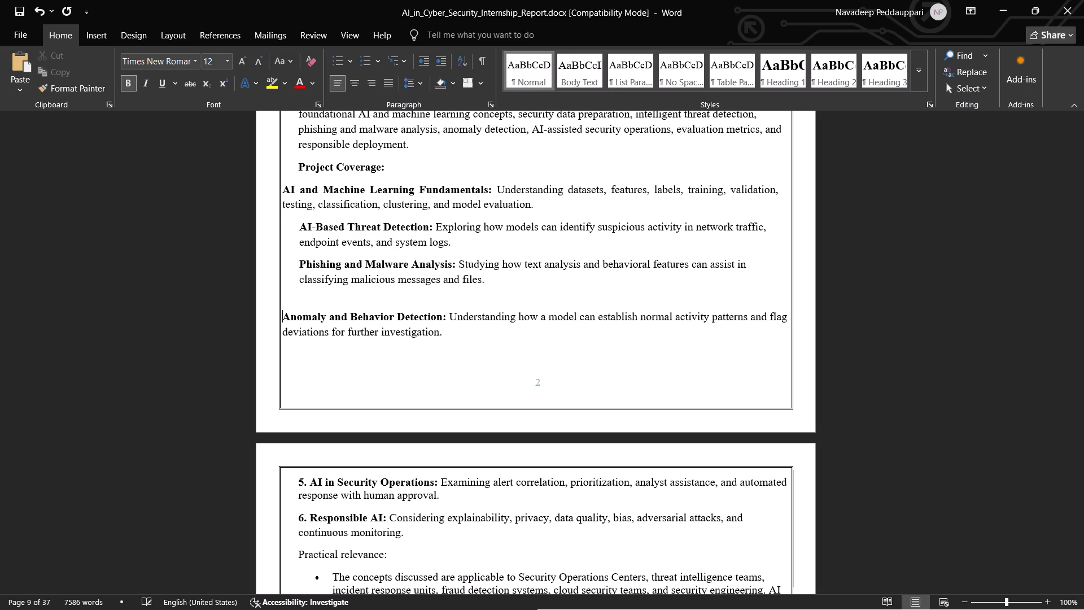
Delete the manually typed "5." and "6." in front of "AI in Security Operations:" and "Responsible AI:".
{"action": "key", "text": "Down"}
{"action": "key", "text": "Down"}
{"action": "key", "text": "Down"}
{"action": "key", "text": "BackSpace"}
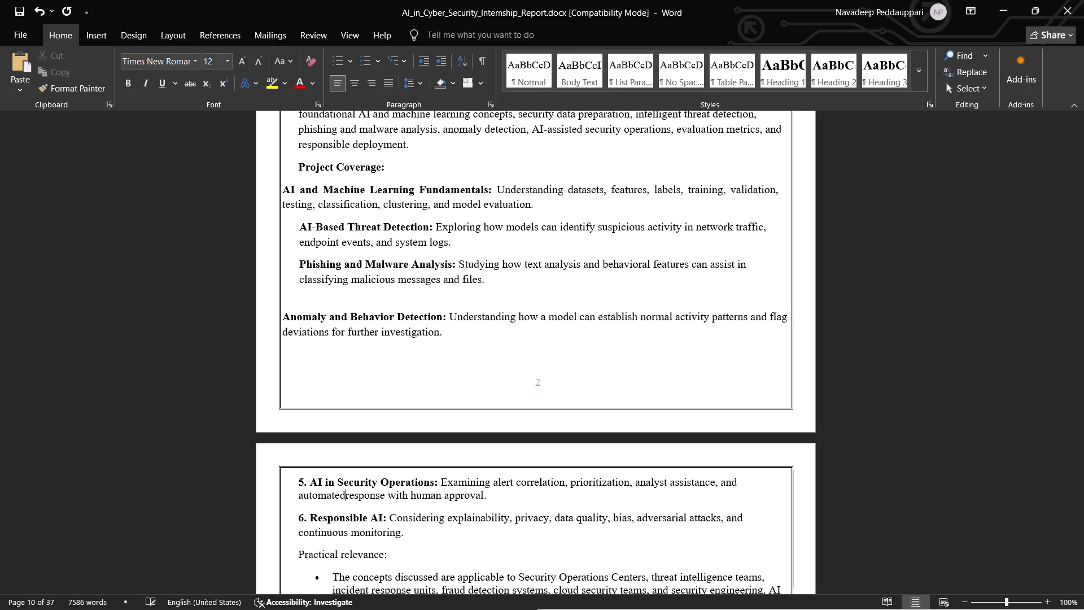
{"action": "key", "text": "ctrl+z"}
{"action": "key", "text": "Up"}
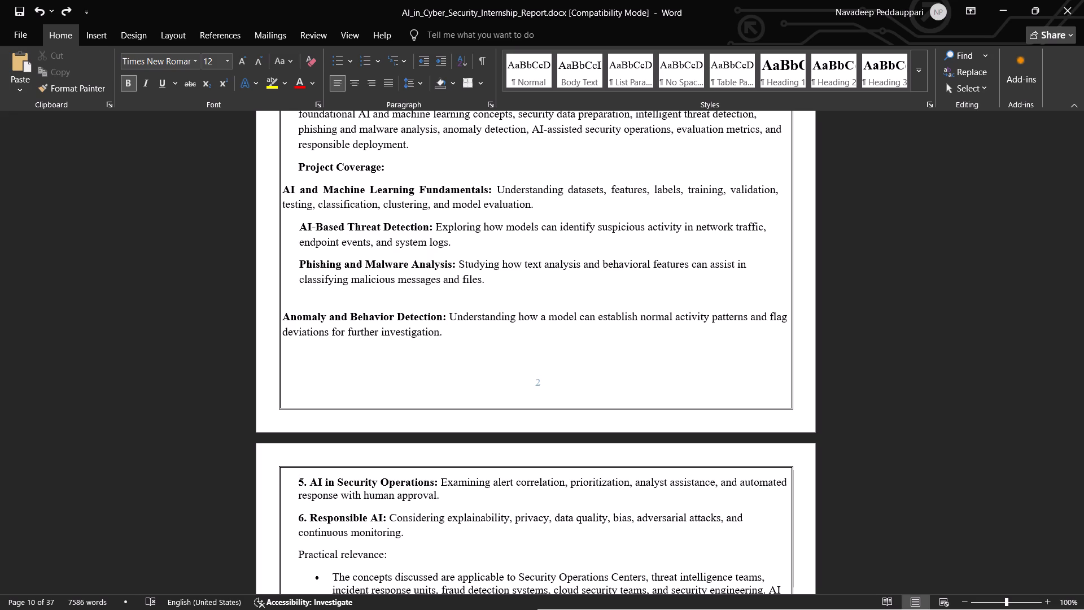
{"action": "key", "text": "Delete"}
{"action": "key", "text": "Delete"}
{"action": "key", "text": "Delete"}
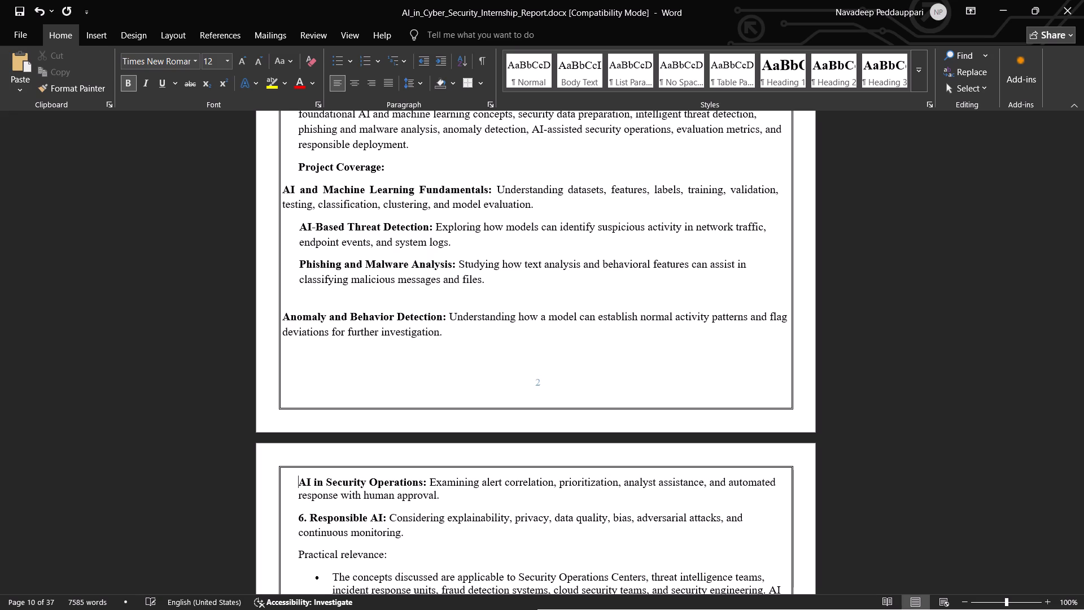
{"action": "key", "text": "Down"}
{"action": "key", "text": "Down"}
{"action": "key", "text": "Down"}
{"action": "key", "text": "Up"}
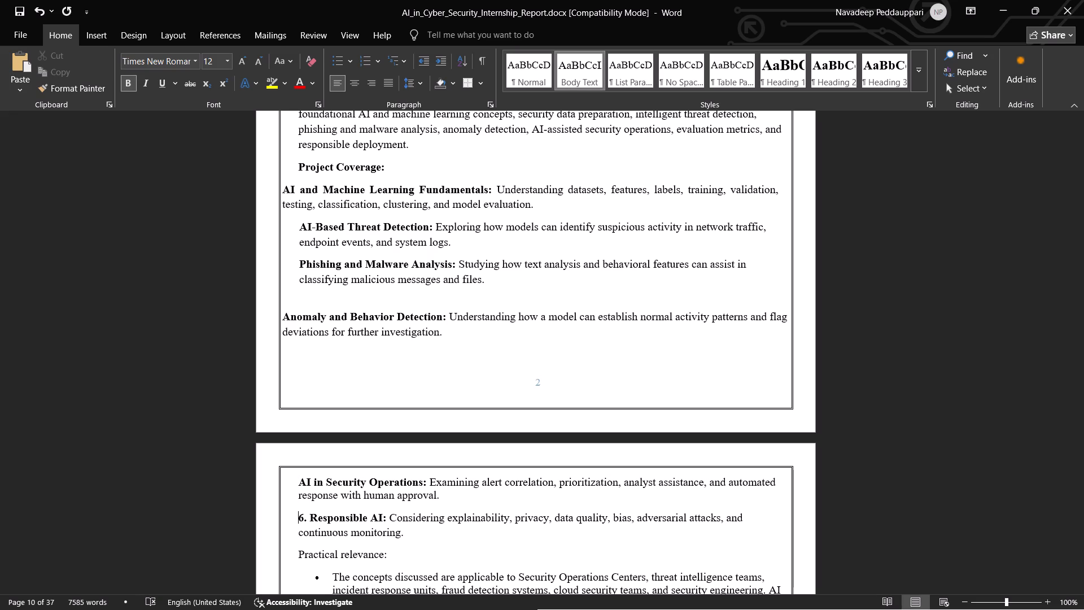
{"action": "key", "text": "Delete"}
{"action": "key", "text": "Delete"}
{"action": "key", "text": "Delete"}
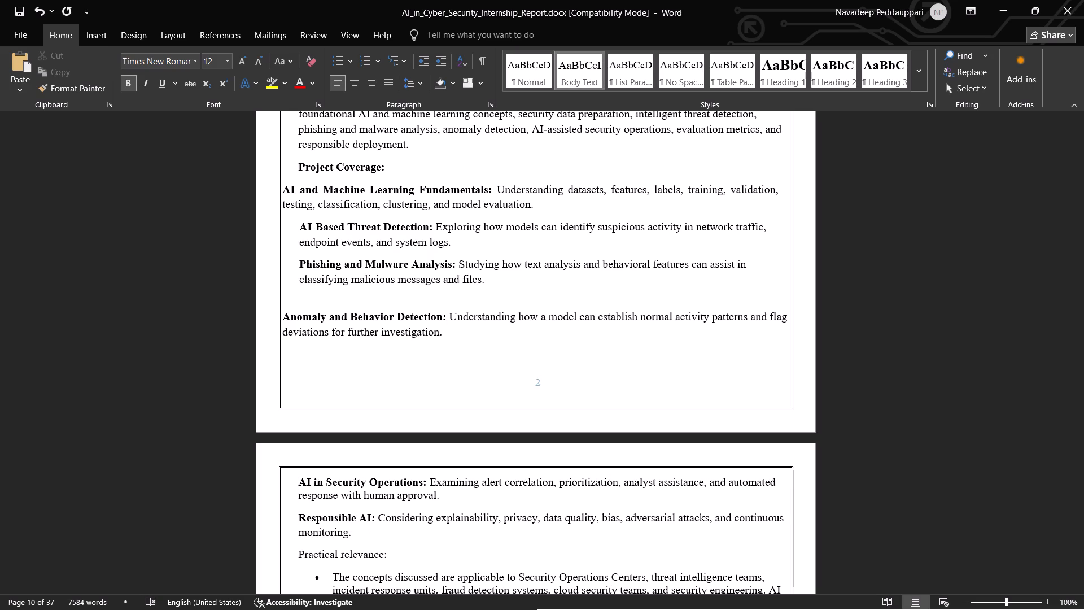
Apply the "1. 2. 3." numbering format to all six Project Coverage items, from "AI and Machine Learning Fundamentals" through "Responsible AI".
{"action": "scroll", "coordinate": [308, 321], "scroll_direction": "up", "scroll_amount": 1}
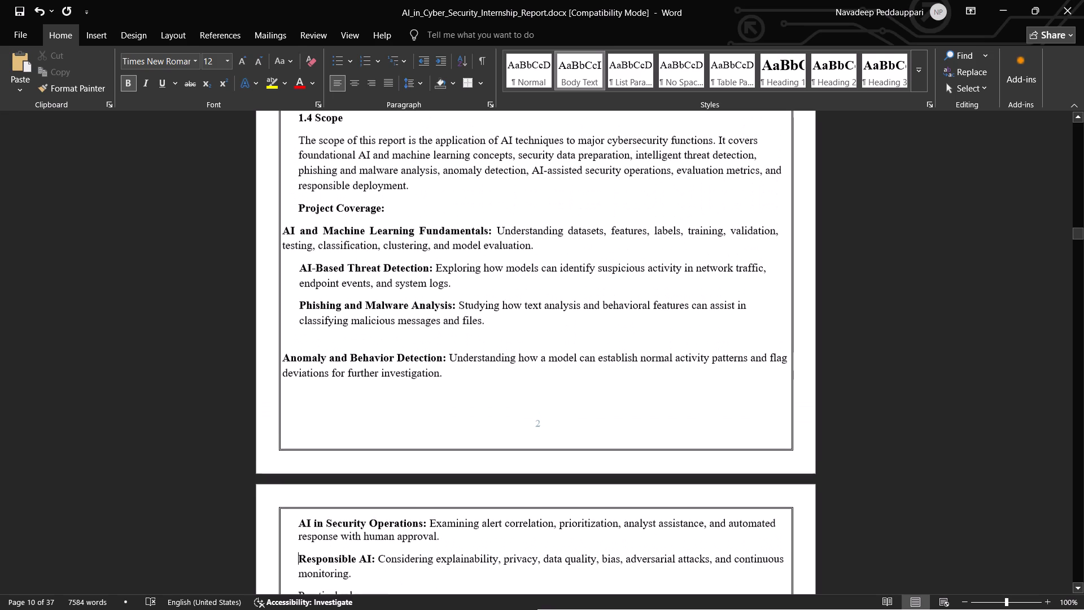
{"action": "left_click_drag", "start_coordinate": [282, 230], "coordinate": [381, 520]}
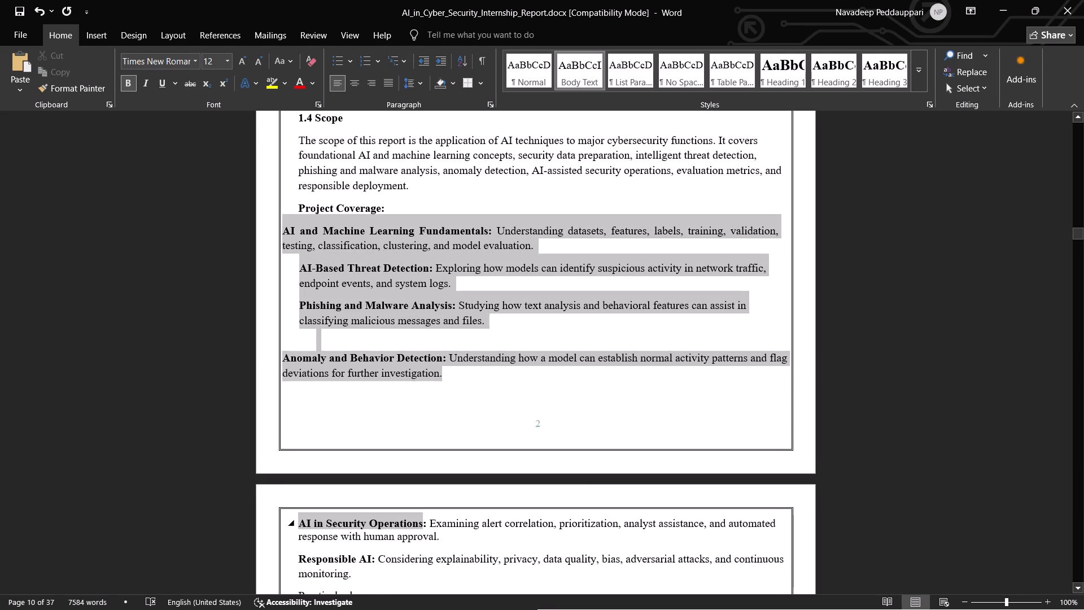
{"action": "left_click_drag", "start_coordinate": [381, 520], "coordinate": [366, 455]}
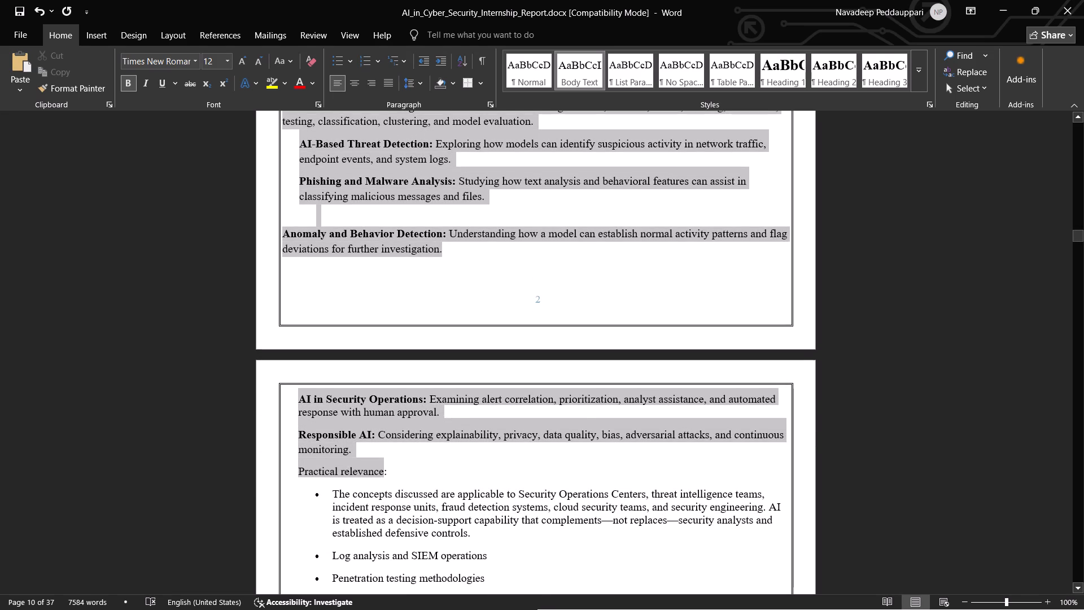
{"action": "left_click_drag", "start_coordinate": [366, 455], "coordinate": [363, 448]}
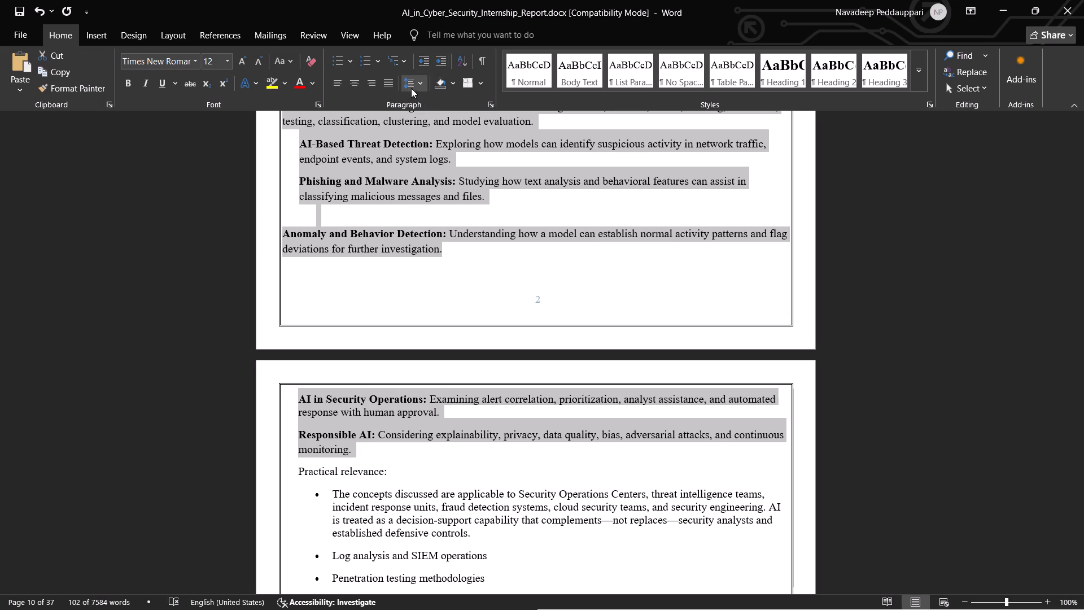
{"action": "left_click", "coordinate": [375, 62]}
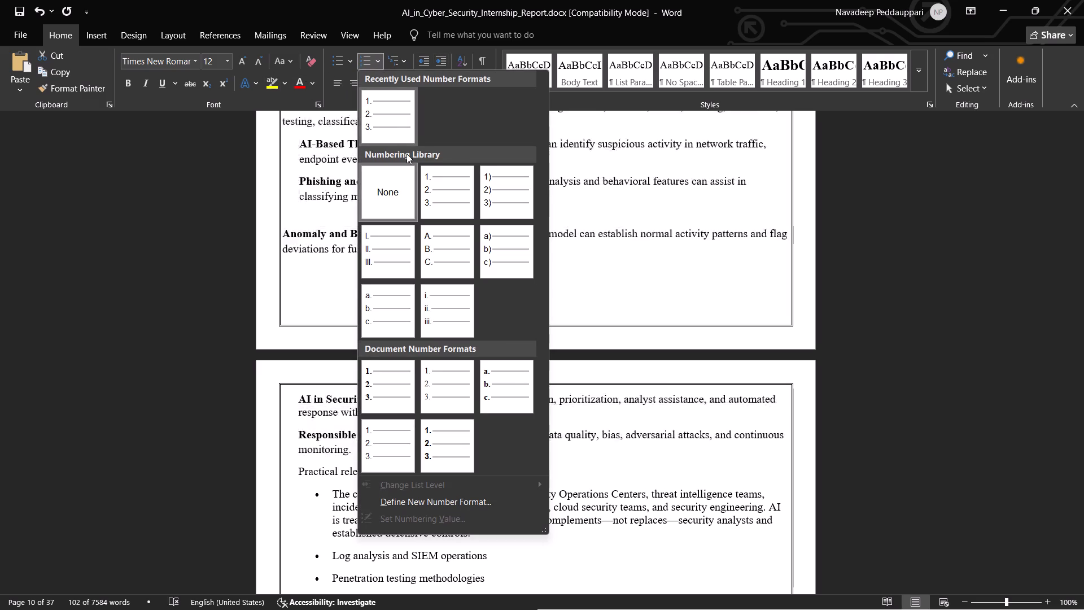
{"action": "left_click", "coordinate": [434, 200]}
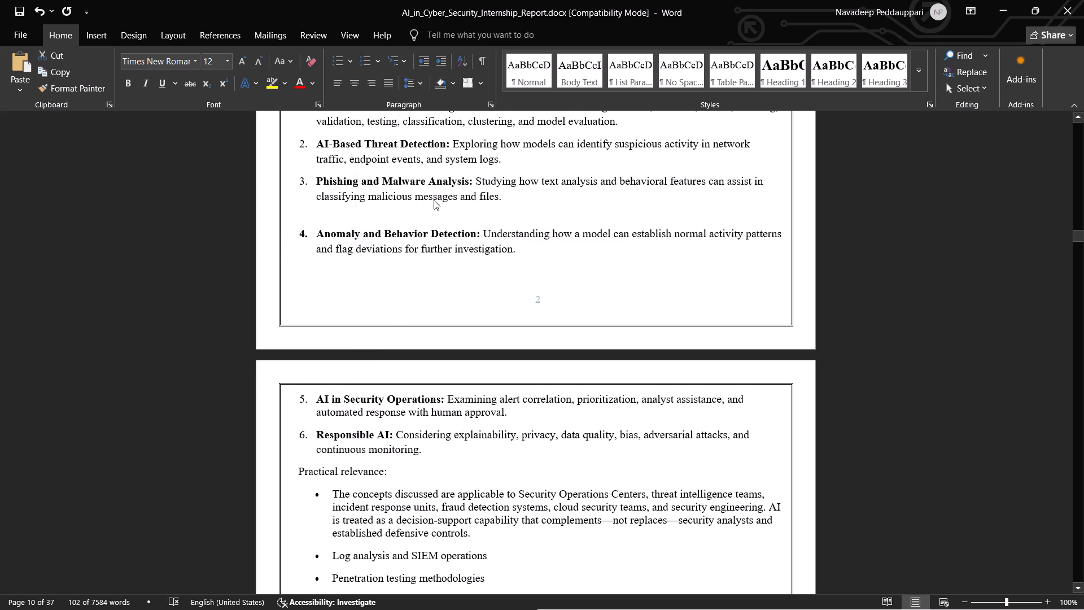
Delete the blank line between the "Phishing and Malware Analysis" and "Anomaly and Behavior Detection" items.
{"action": "left_click", "coordinate": [416, 214]}
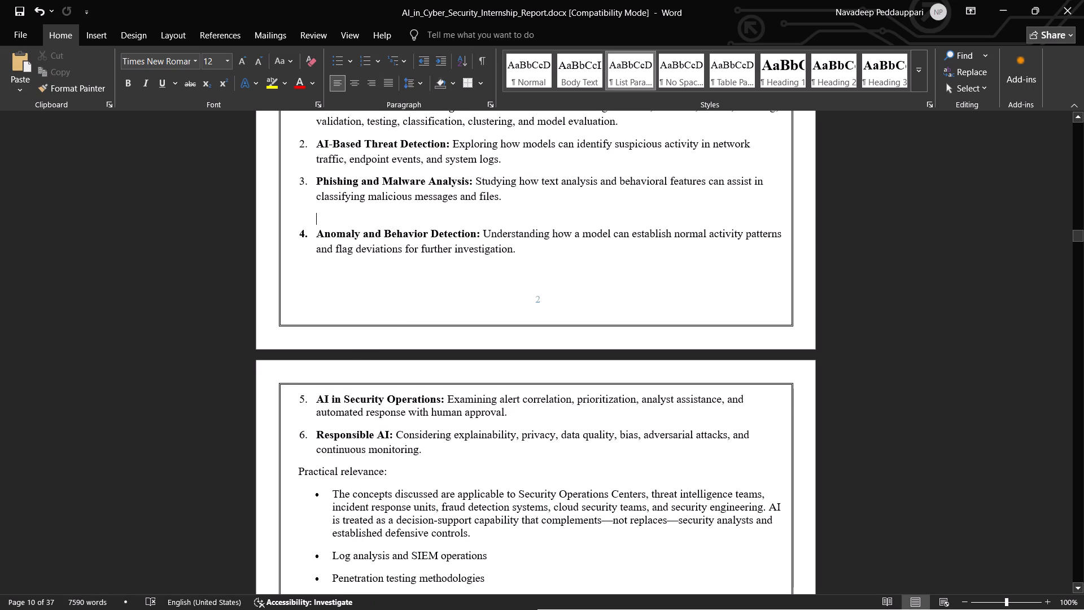
{"action": "key", "text": "BackSpace"}
{"action": "key", "text": "BackSpace"}
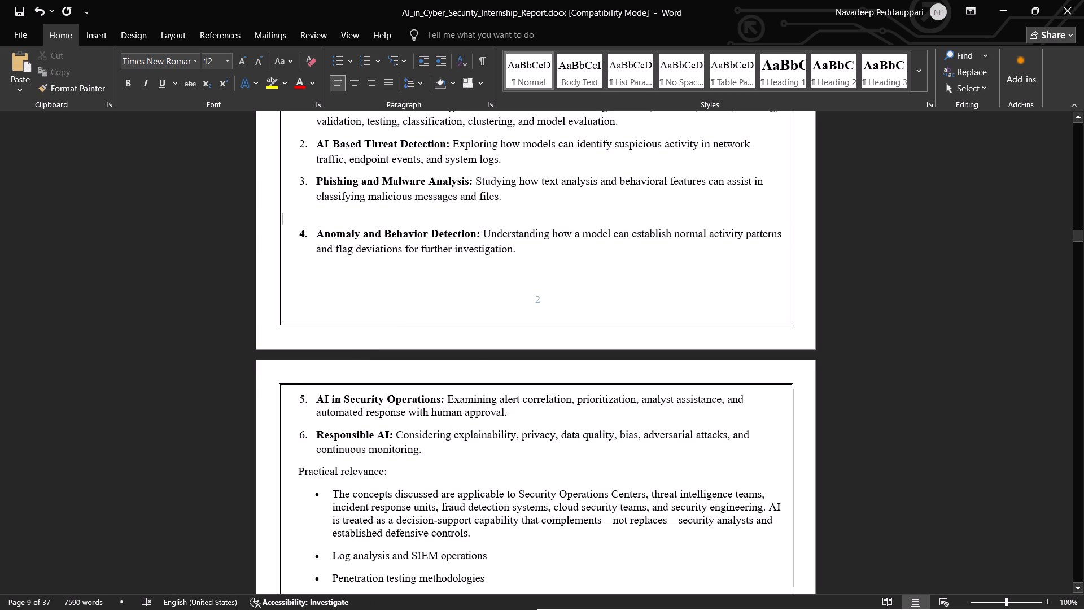
{"action": "key", "text": "BackSpace"}
Insert one blank line below and one above the "Project Coverage:" heading in section 1.4 Scope.
{"action": "scroll", "coordinate": [416, 214], "scroll_direction": "up", "scroll_amount": 1}
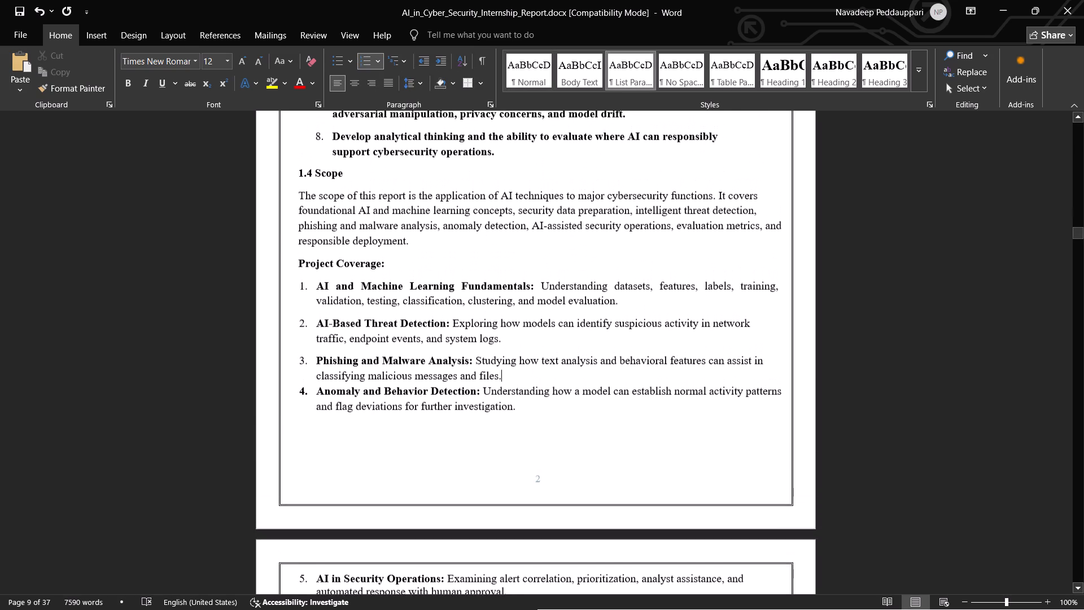
{"action": "scroll", "coordinate": [416, 214], "scroll_direction": "up", "scroll_amount": 1}
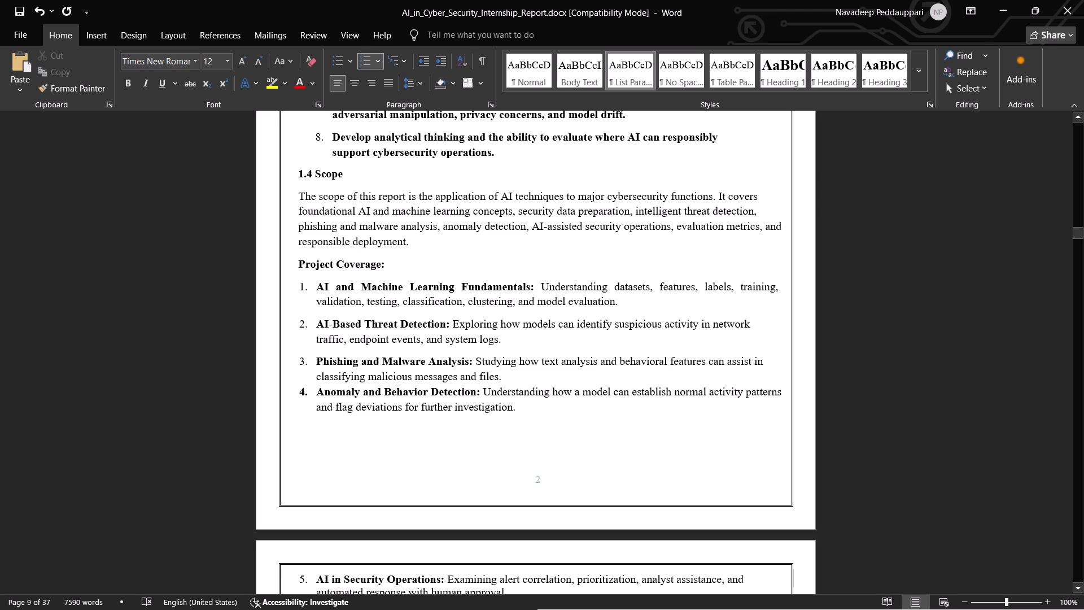
{"action": "scroll", "coordinate": [569, 364], "scroll_direction": "down", "scroll_amount": 1}
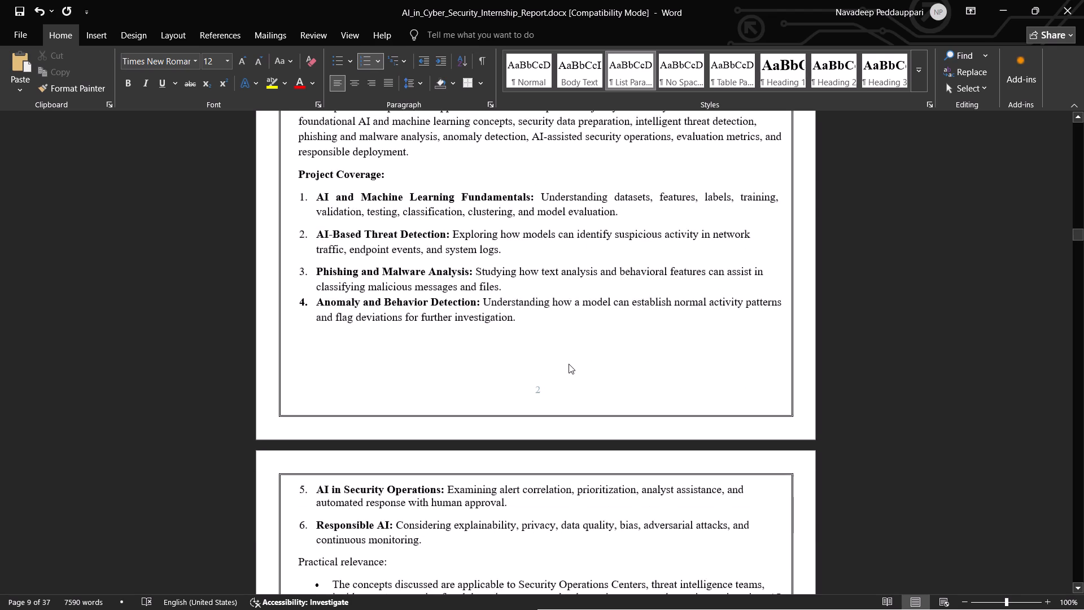
{"action": "scroll", "coordinate": [569, 364], "scroll_direction": "down", "scroll_amount": 6}
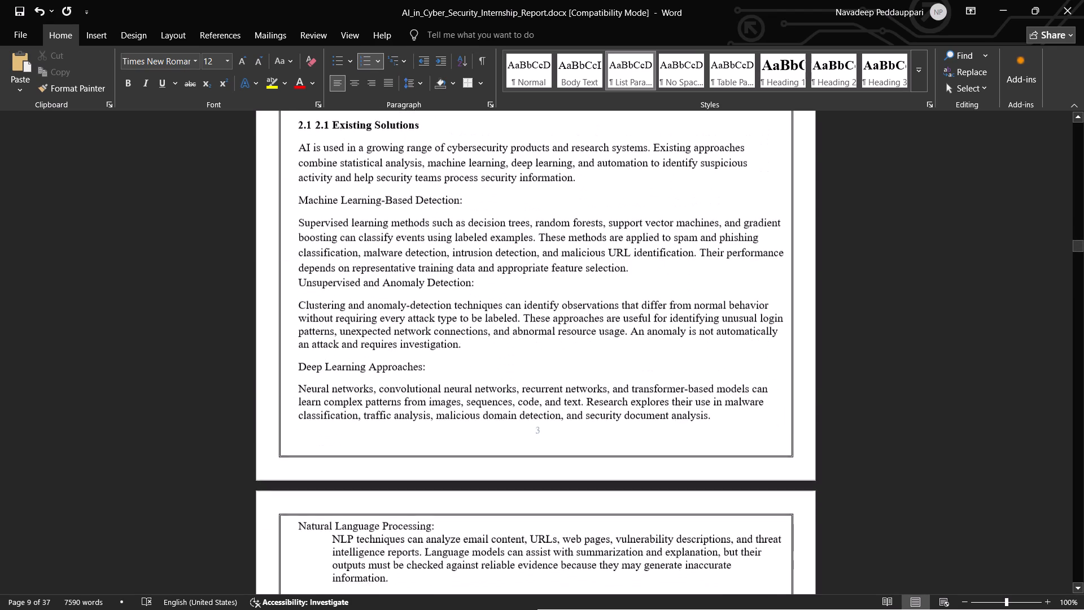
{"action": "scroll", "coordinate": [569, 364], "scroll_direction": "up", "scroll_amount": 5}
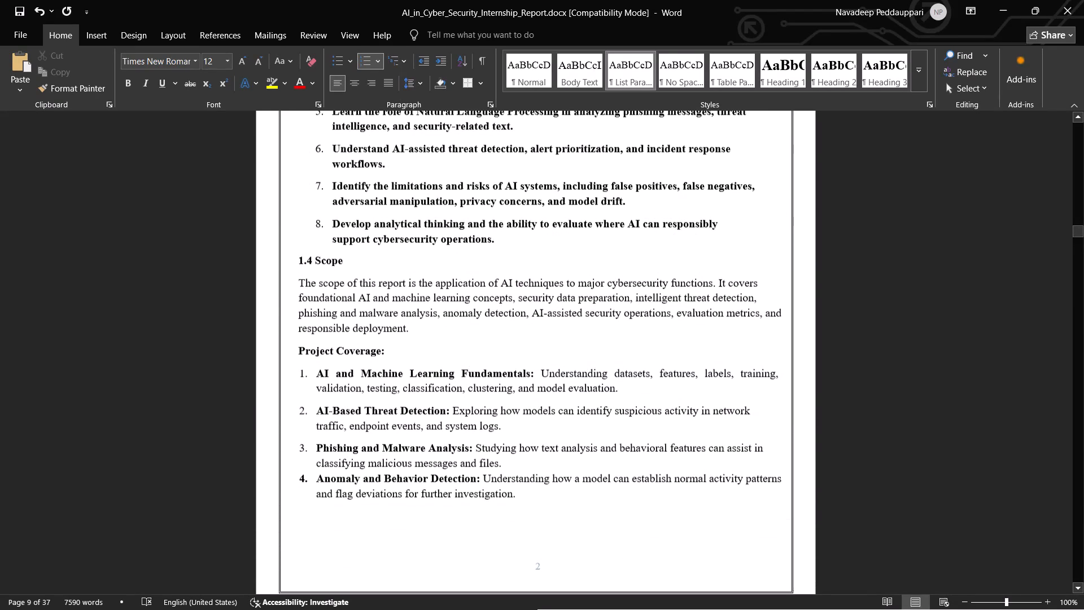
{"action": "left_click", "coordinate": [493, 360]}
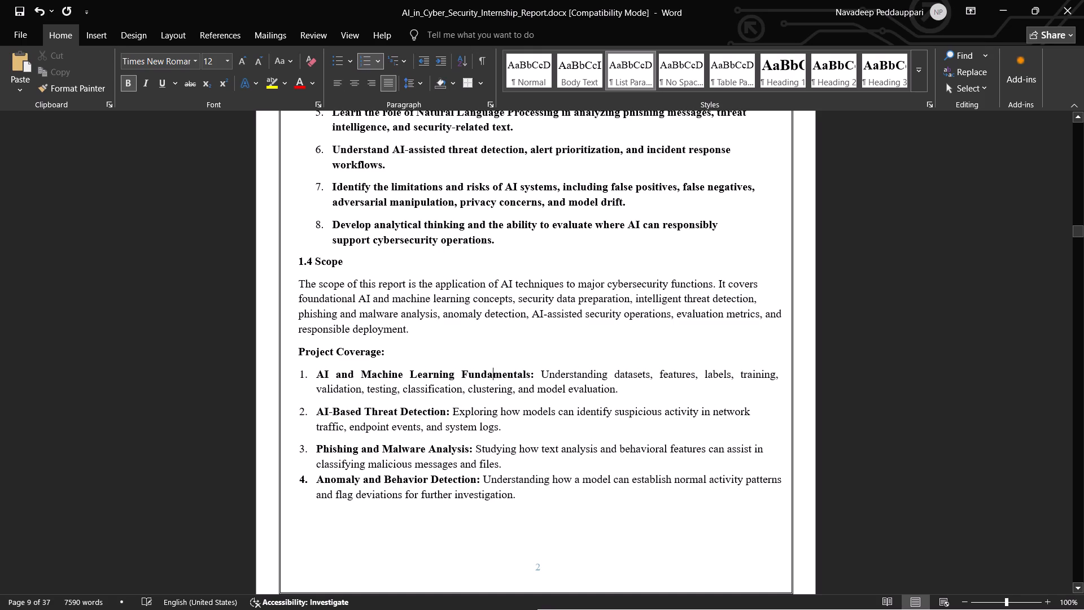
{"action": "left_click", "coordinate": [472, 353]}
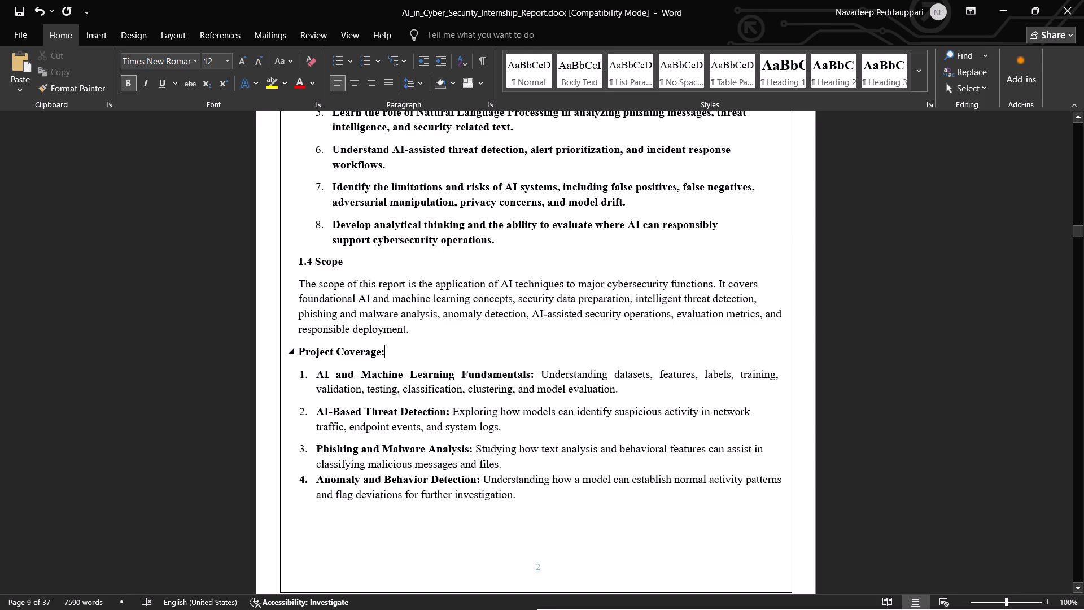
{"action": "key", "text": "Return"}
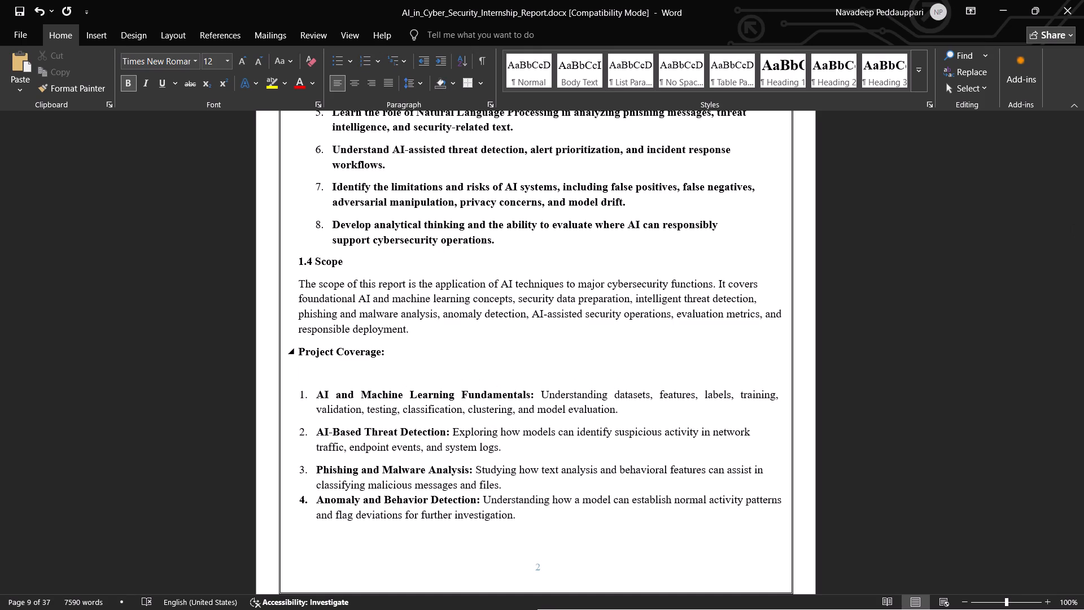
{"action": "left_click", "coordinate": [430, 328]}
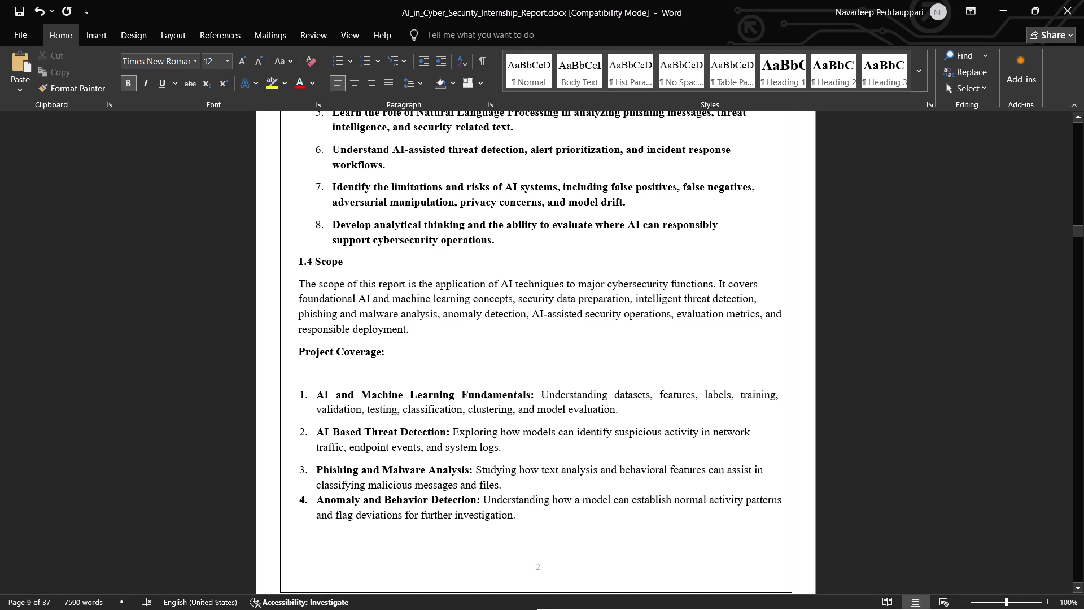
{"action": "key", "text": "Return"}
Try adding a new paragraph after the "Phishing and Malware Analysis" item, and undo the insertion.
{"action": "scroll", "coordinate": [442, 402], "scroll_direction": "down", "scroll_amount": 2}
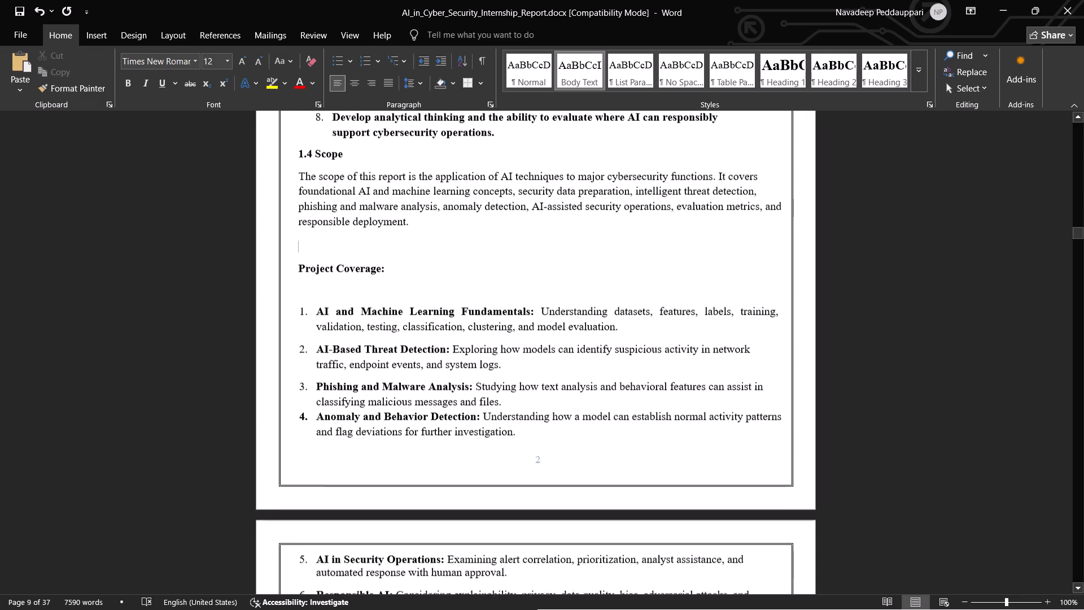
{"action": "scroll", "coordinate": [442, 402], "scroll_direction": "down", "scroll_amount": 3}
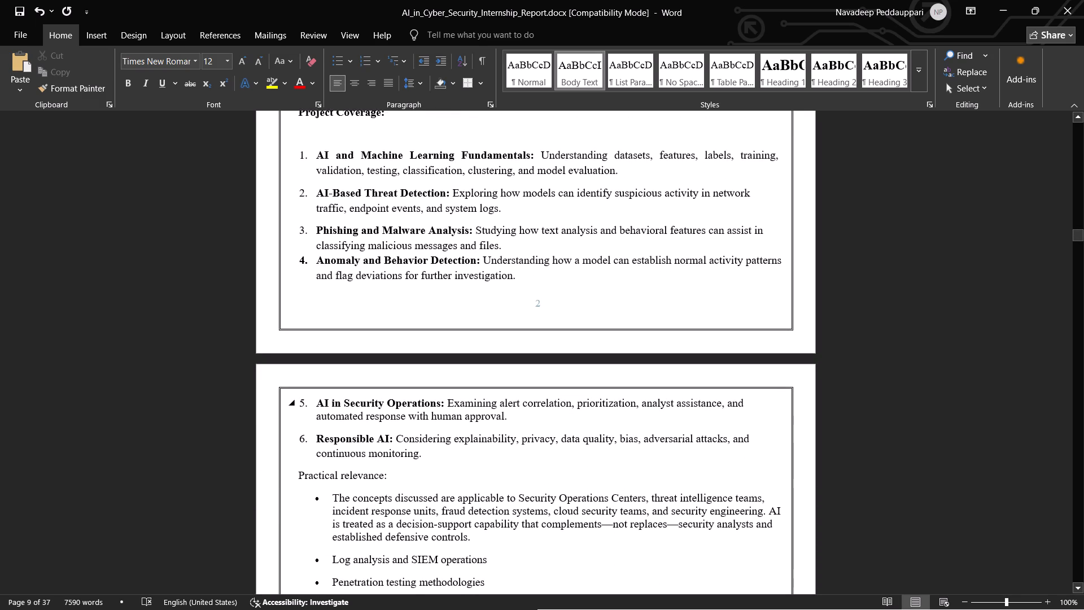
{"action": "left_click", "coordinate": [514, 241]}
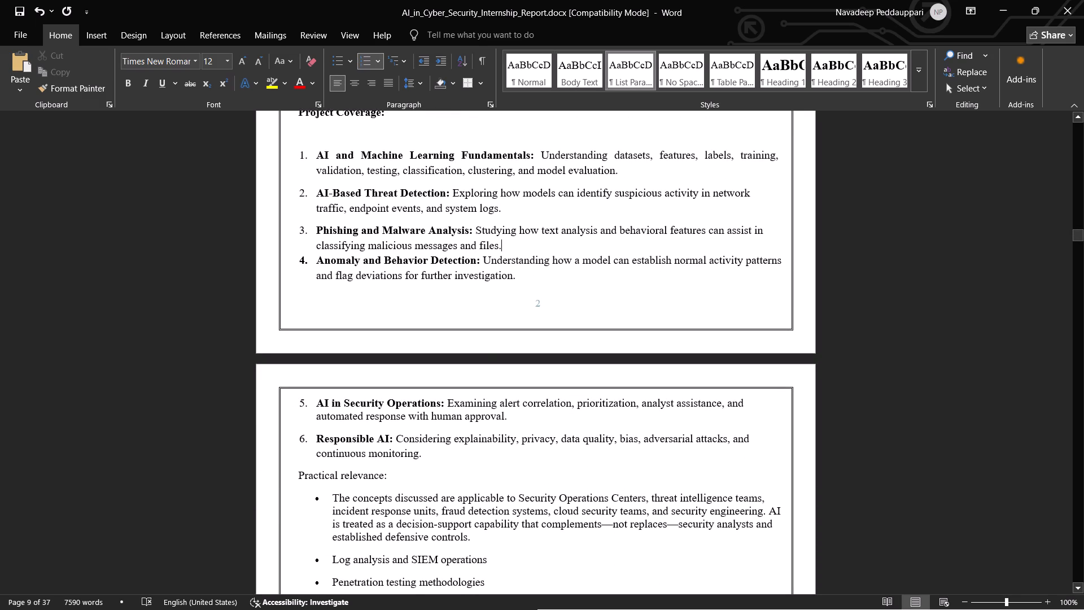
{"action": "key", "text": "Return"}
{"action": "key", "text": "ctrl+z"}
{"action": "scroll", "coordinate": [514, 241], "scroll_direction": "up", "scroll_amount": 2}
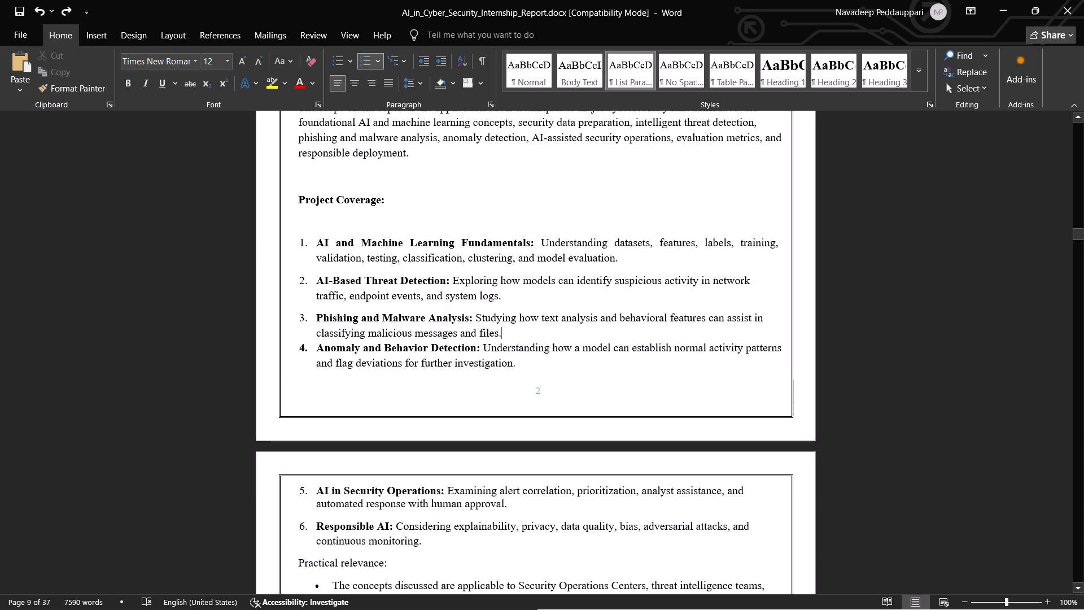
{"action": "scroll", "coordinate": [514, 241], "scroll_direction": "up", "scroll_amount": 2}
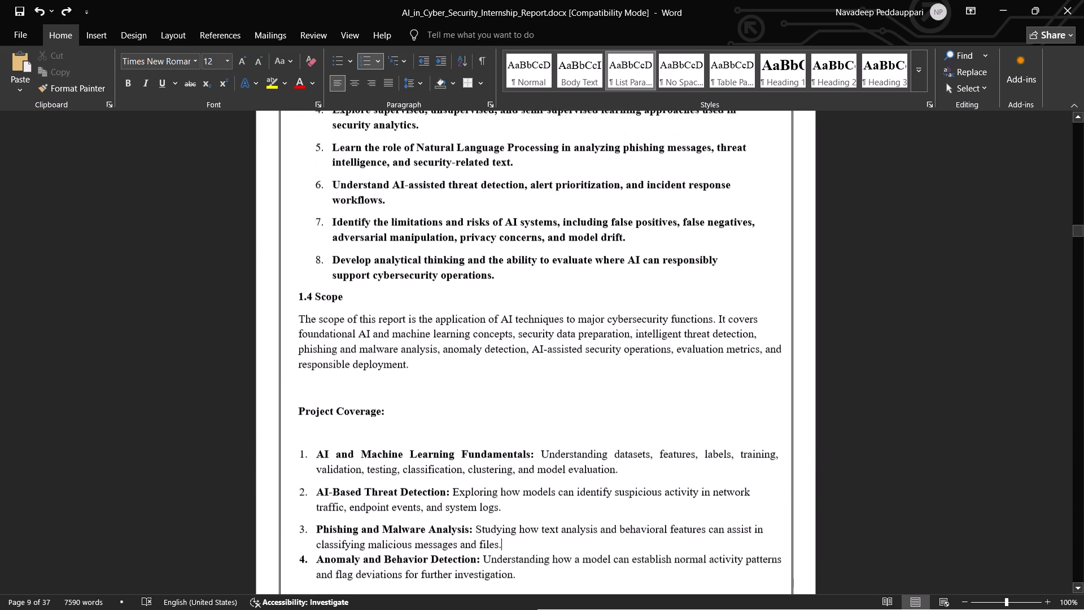
Delete the blank line between the "Project Coverage:" heading and the "AI and Machine Learning Fundamentals" item.
{"action": "scroll", "coordinate": [514, 241], "scroll_direction": "up", "scroll_amount": 1}
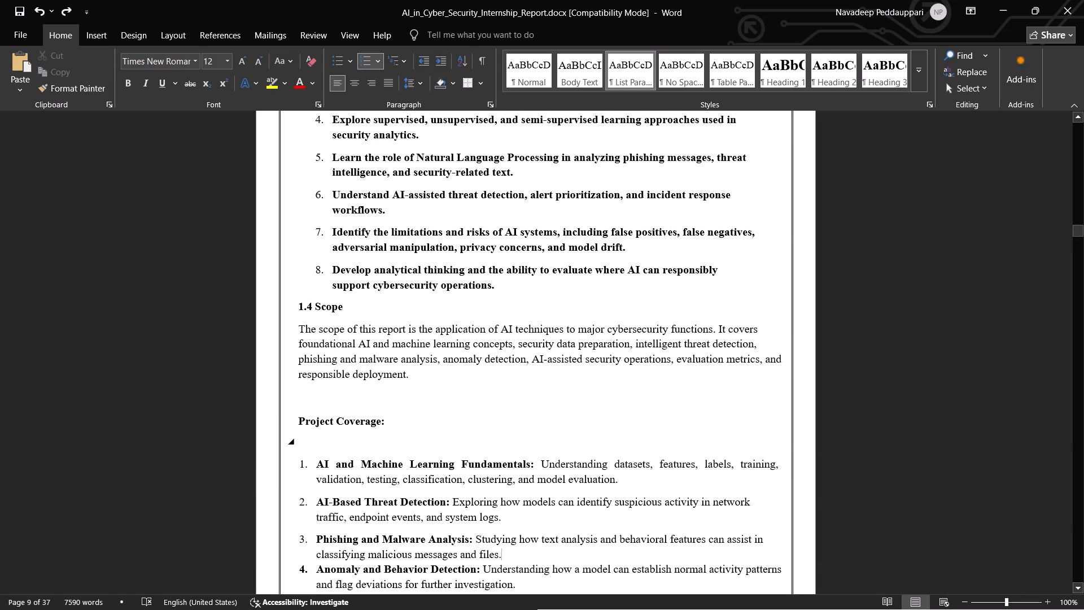
{"action": "left_click", "coordinate": [307, 435]}
{"action": "key", "text": "BackSpace"}
{"action": "key", "text": "BackSpace"}
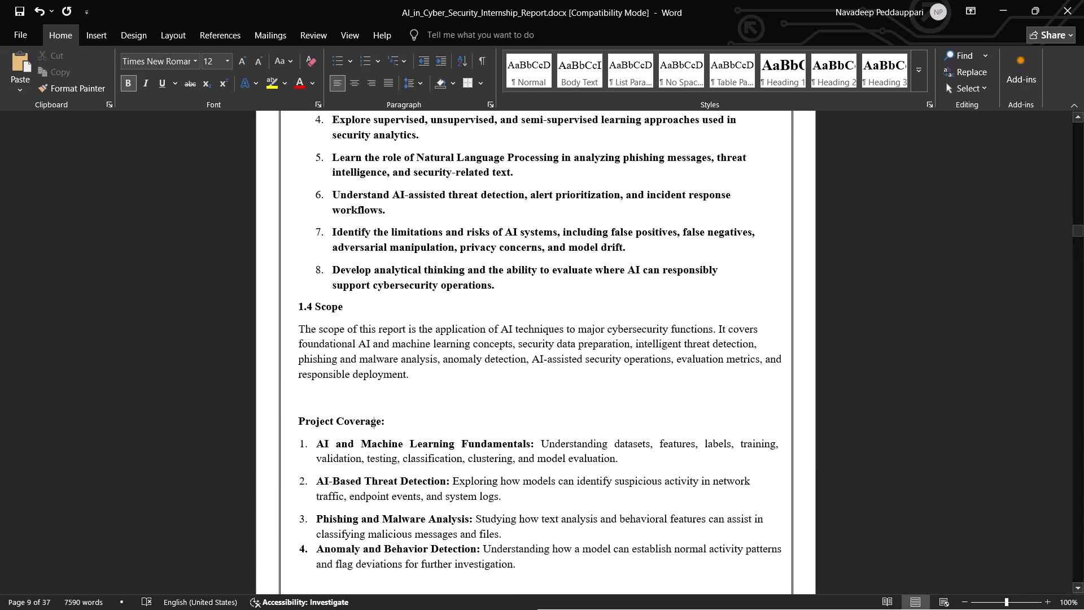
{"action": "scroll", "coordinate": [307, 435], "scroll_direction": "down", "scroll_amount": 4}
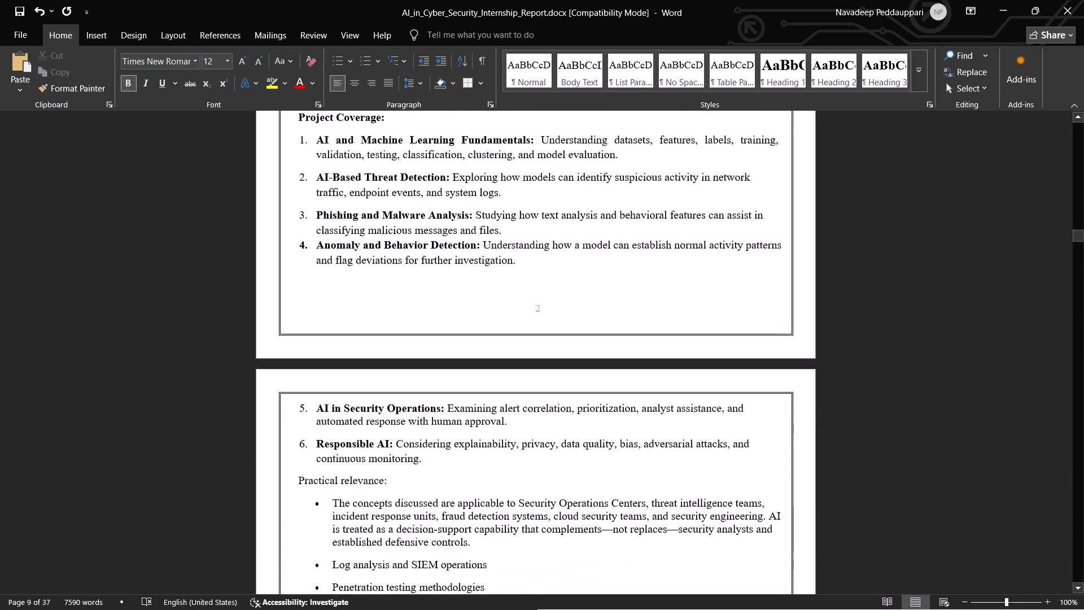
{"action": "scroll", "coordinate": [307, 435], "scroll_direction": "down", "scroll_amount": 3}
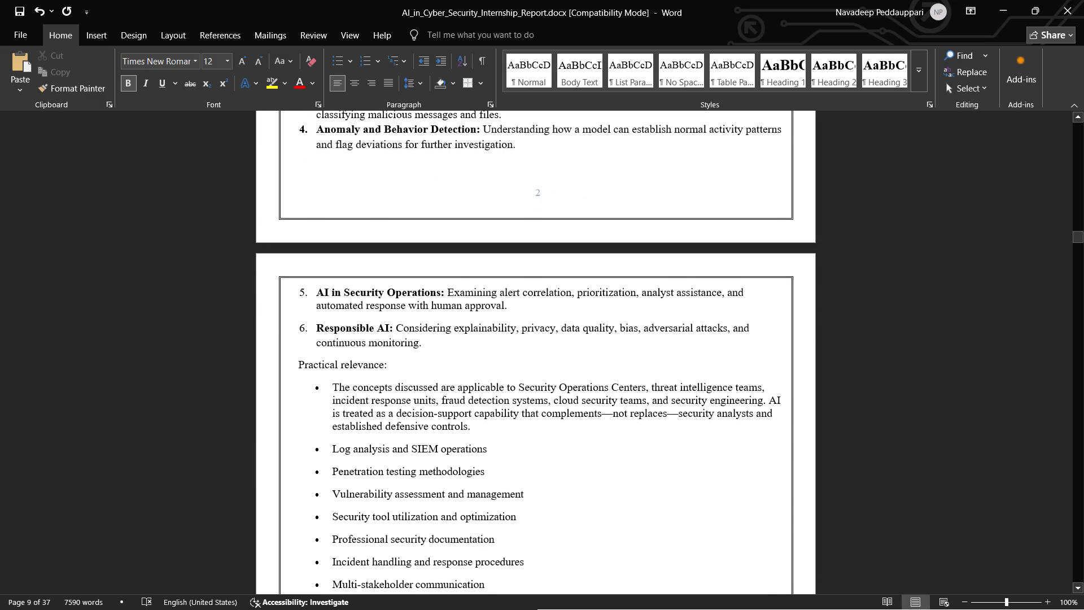
{"action": "scroll", "coordinate": [307, 435], "scroll_direction": "down", "scroll_amount": 2}
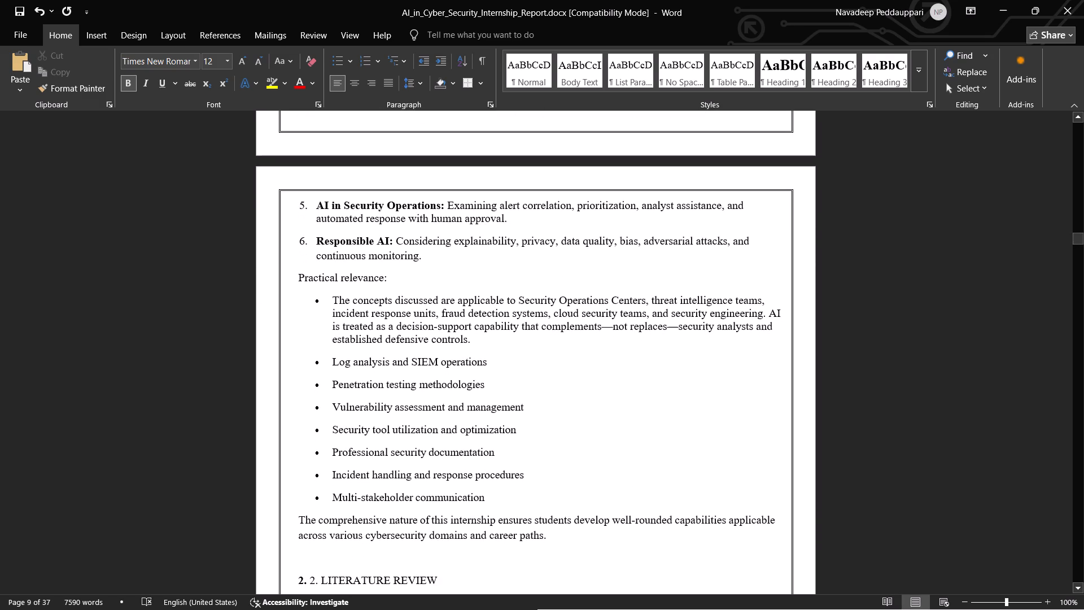
{"action": "scroll", "coordinate": [307, 435], "scroll_direction": "down", "scroll_amount": 1}
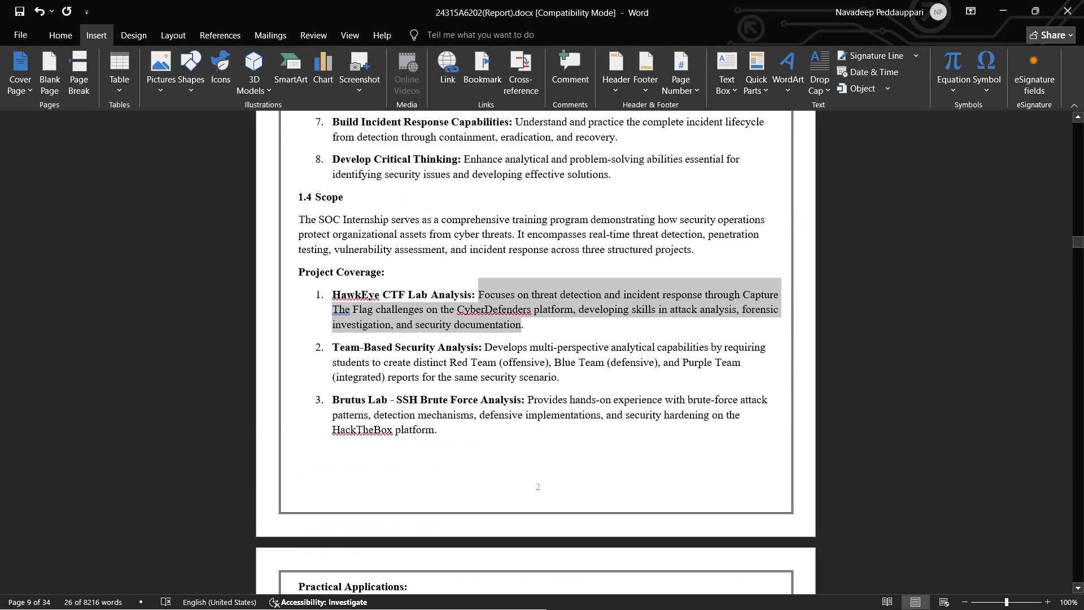
{"action": "left_click", "coordinate": [408, 464]}
{"action": "scroll", "coordinate": [408, 464], "scroll_direction": "down", "scroll_amount": 5}
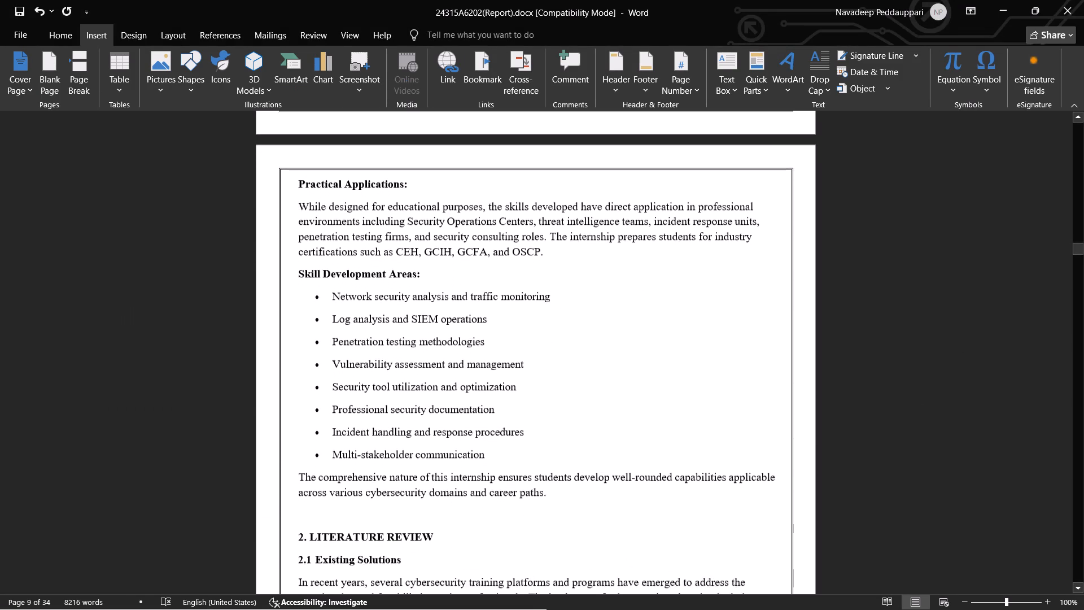
{"action": "scroll", "coordinate": [408, 464], "scroll_direction": "down", "scroll_amount": 1}
{"action": "key", "text": "alt+Tab"}
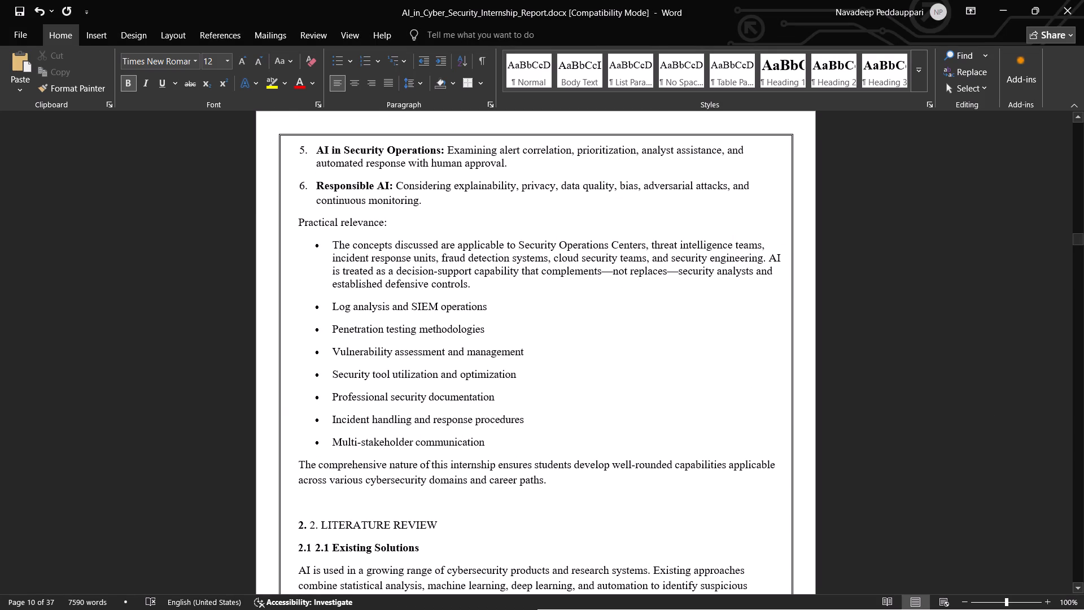
Copy the "Responsible AI" item's formatting onto the "Practical relevance:" line and remove the list number from that line.
{"action": "triple_click", "coordinate": [331, 189]}
{"action": "key", "text": "ctrl+alt+c"}
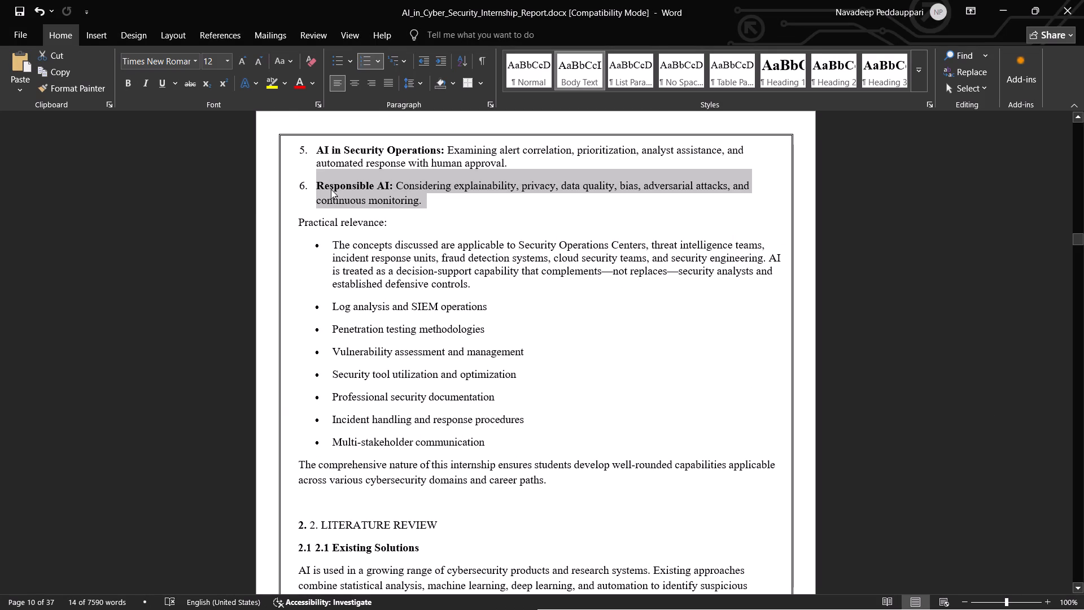
{"action": "triple_click", "coordinate": [319, 225]}
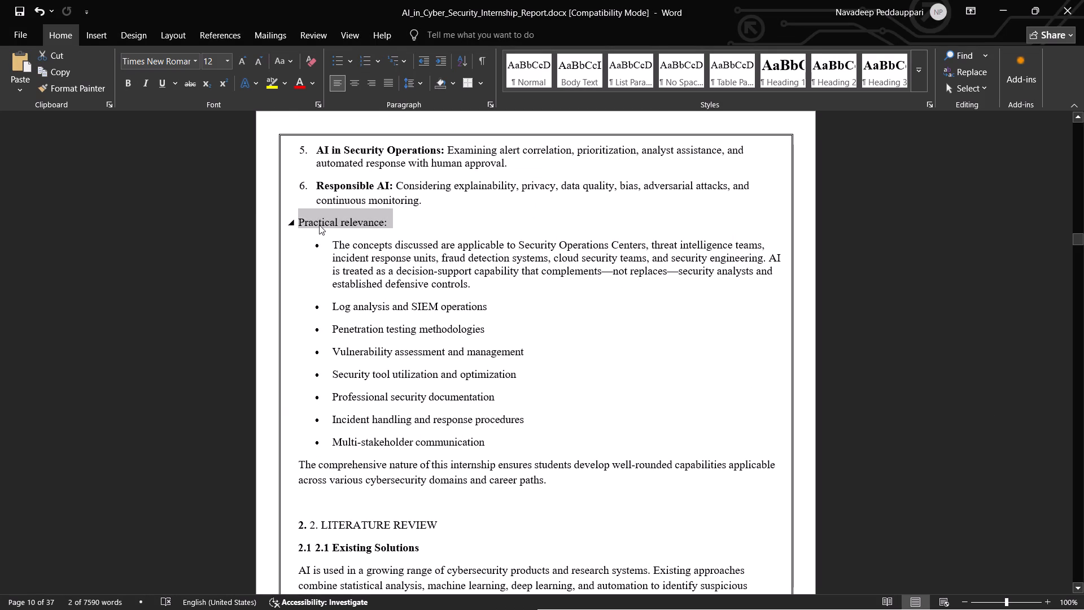
{"action": "key", "text": "ctrl+alt+v"}
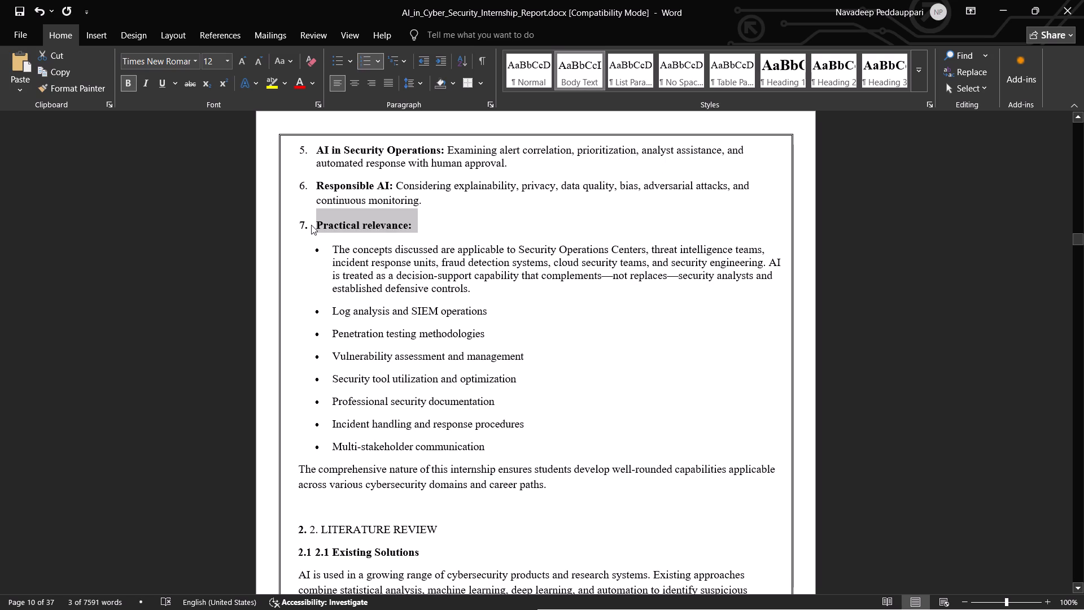
{"action": "left_click", "coordinate": [311, 225]}
{"action": "key", "text": "BackSpace"}
{"action": "key", "text": "BackSpace"}
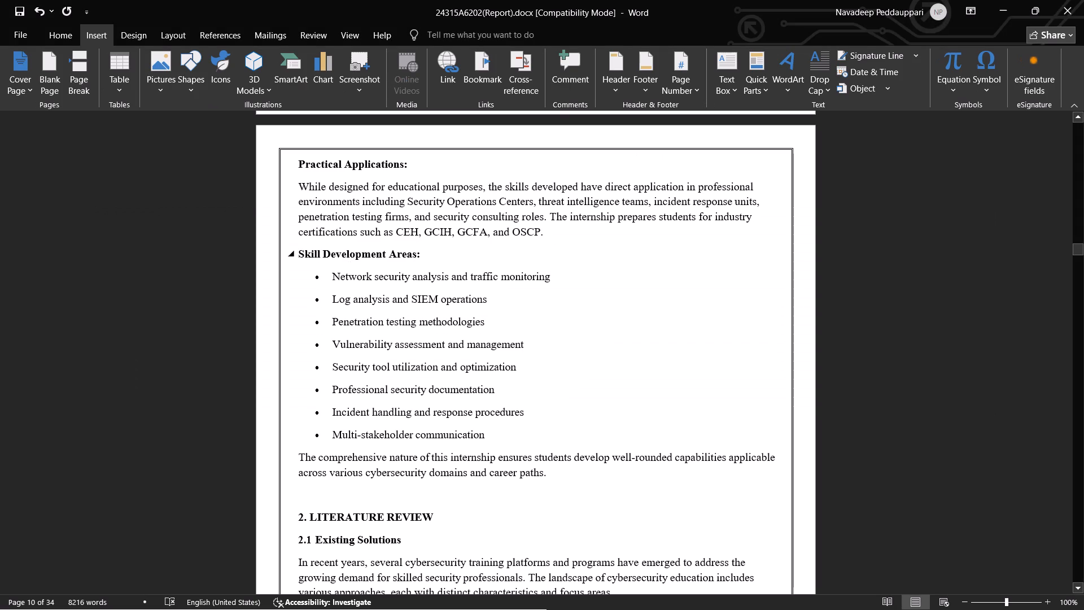
Save the AI in Cyber Security internship report.
{"action": "left_click", "coordinate": [410, 290]}
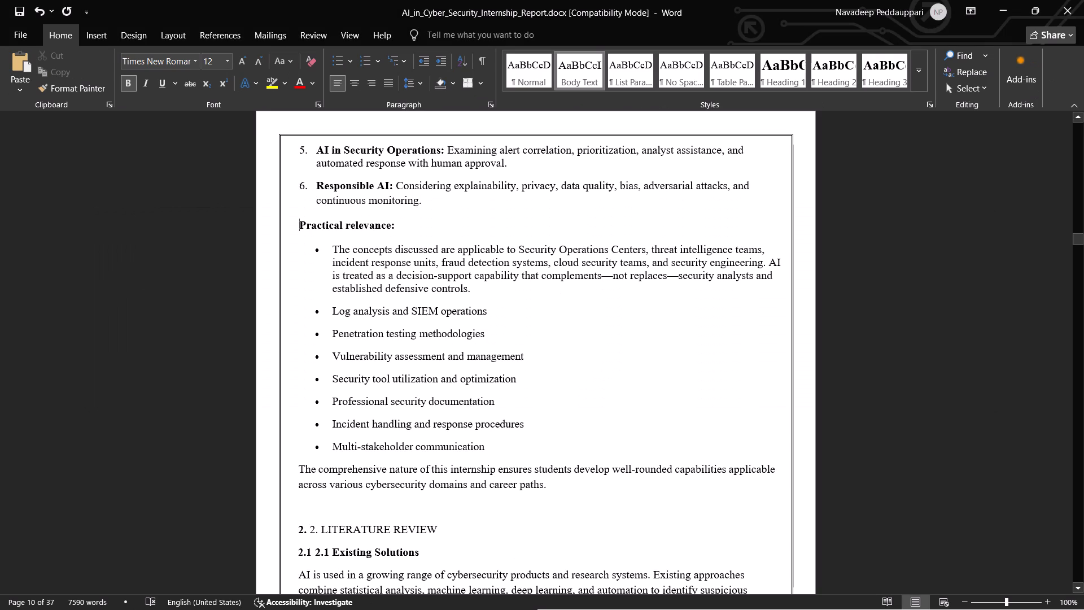
{"action": "key", "text": "ctrl+s"}
{"action": "scroll", "coordinate": [435, 339], "scroll_direction": "down", "scroll_amount": 1}
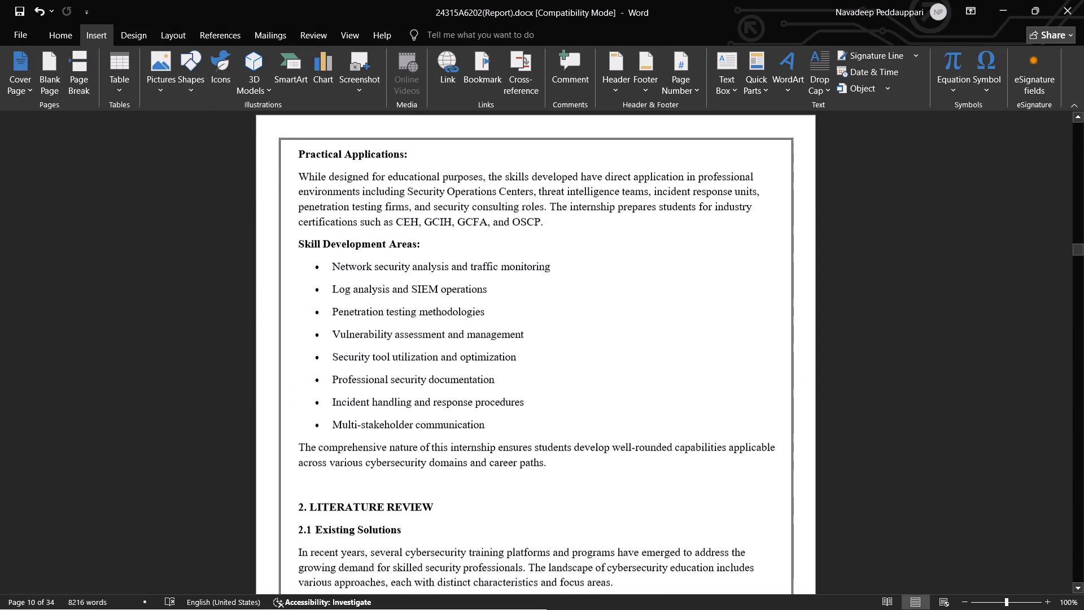
{"action": "scroll", "coordinate": [435, 339], "scroll_direction": "down", "scroll_amount": 2}
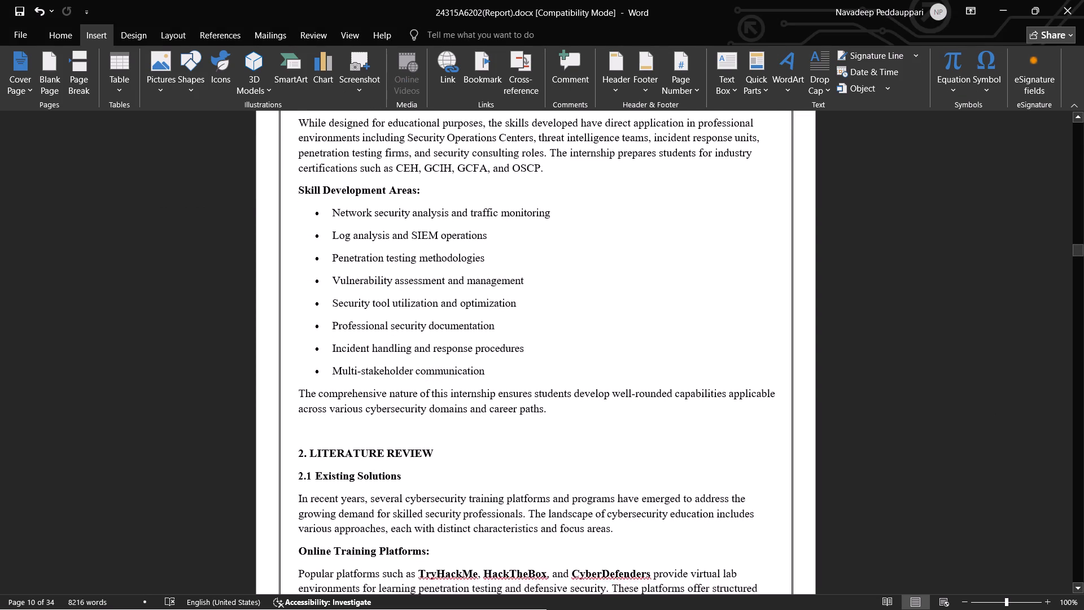
{"action": "scroll", "coordinate": [435, 339], "scroll_direction": "down", "scroll_amount": 2}
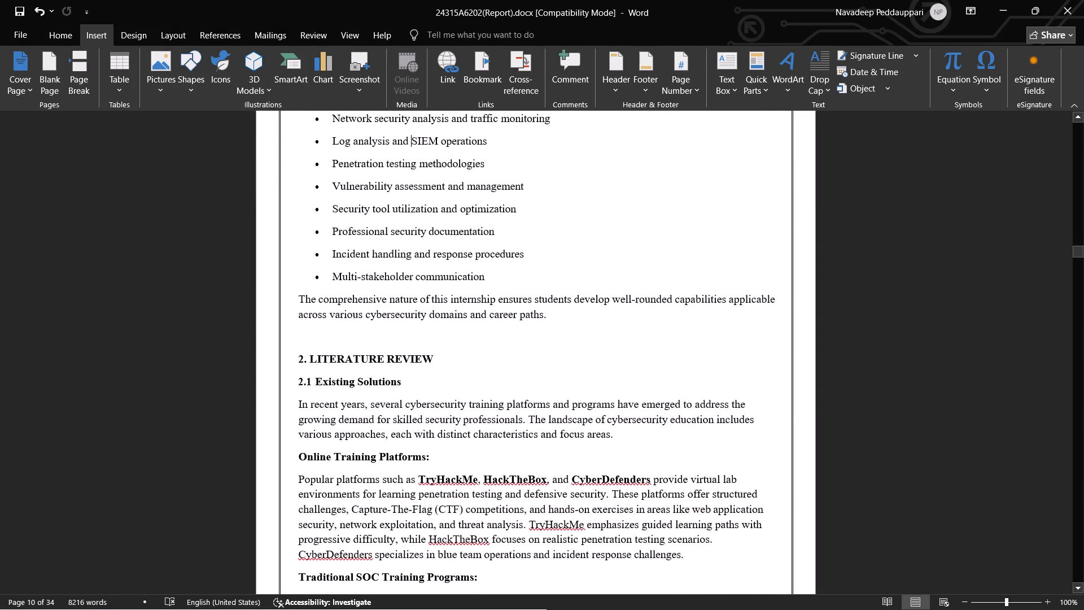
{"action": "scroll", "coordinate": [462, 371], "scroll_direction": "down", "scroll_amount": 3}
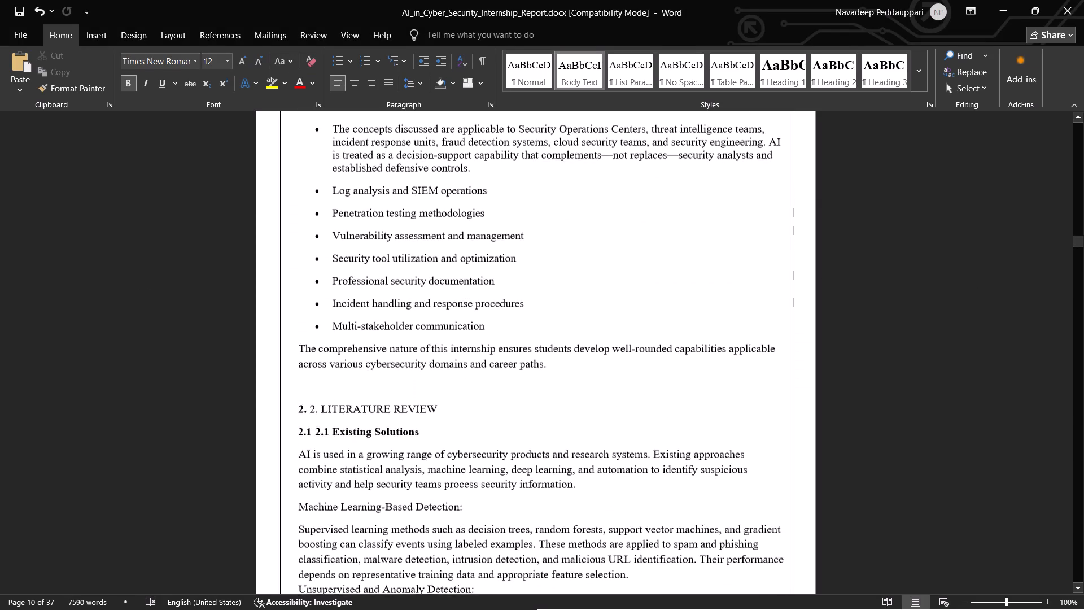
{"action": "scroll", "coordinate": [462, 371], "scroll_direction": "down", "scroll_amount": 2}
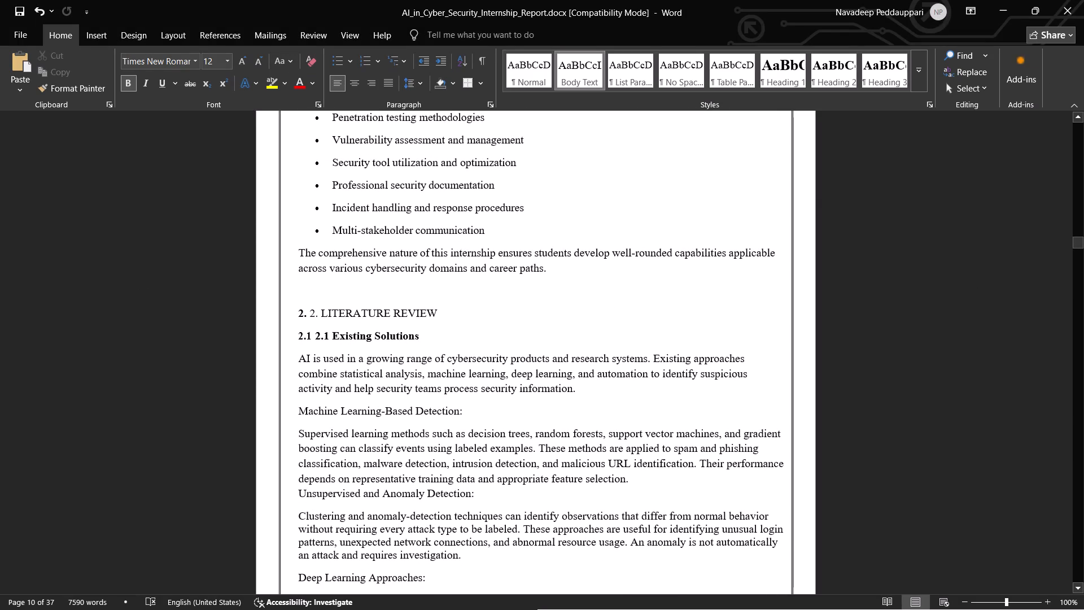
{"action": "left_click", "coordinate": [307, 314]}
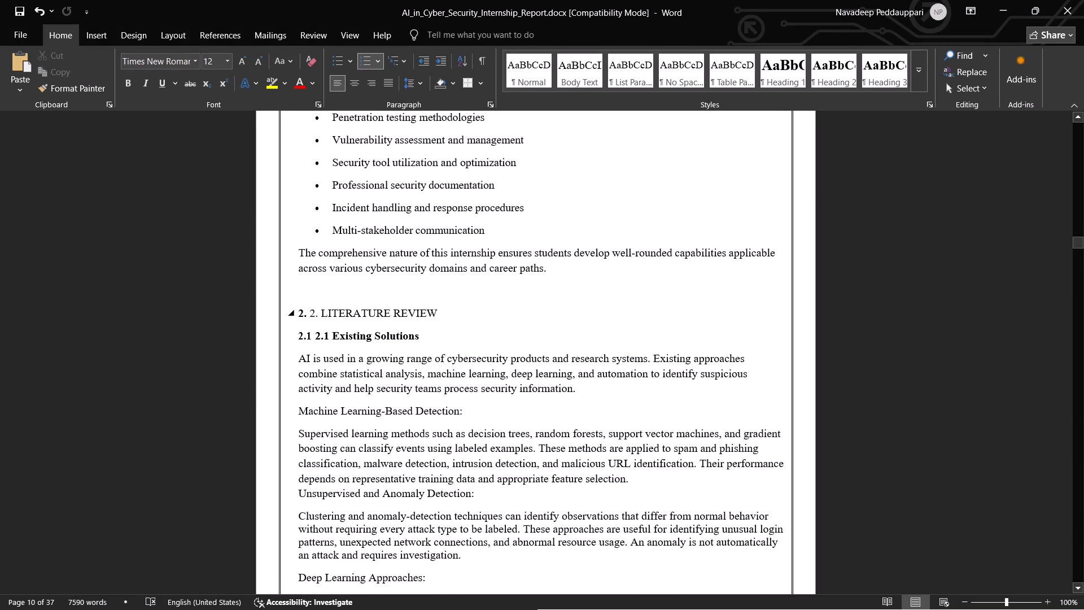
{"action": "left_click", "coordinate": [312, 316]}
{"action": "key", "text": "Left"}
{"action": "key", "text": "BackSpace"}
{"action": "key", "text": "Down"}
{"action": "key", "text": "Left"}
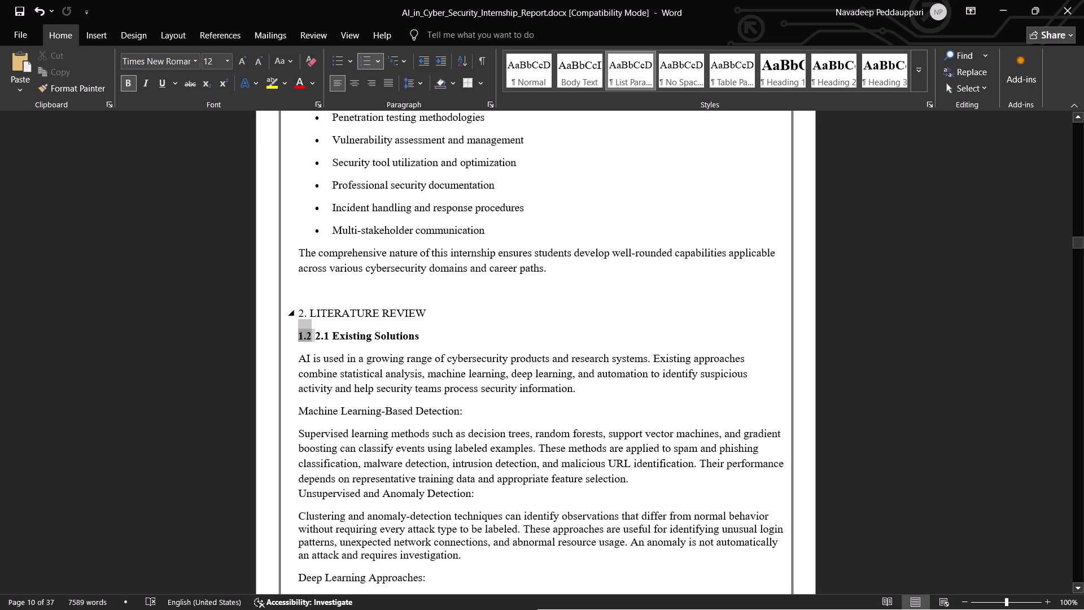
{"action": "key", "text": "BackSpace"}
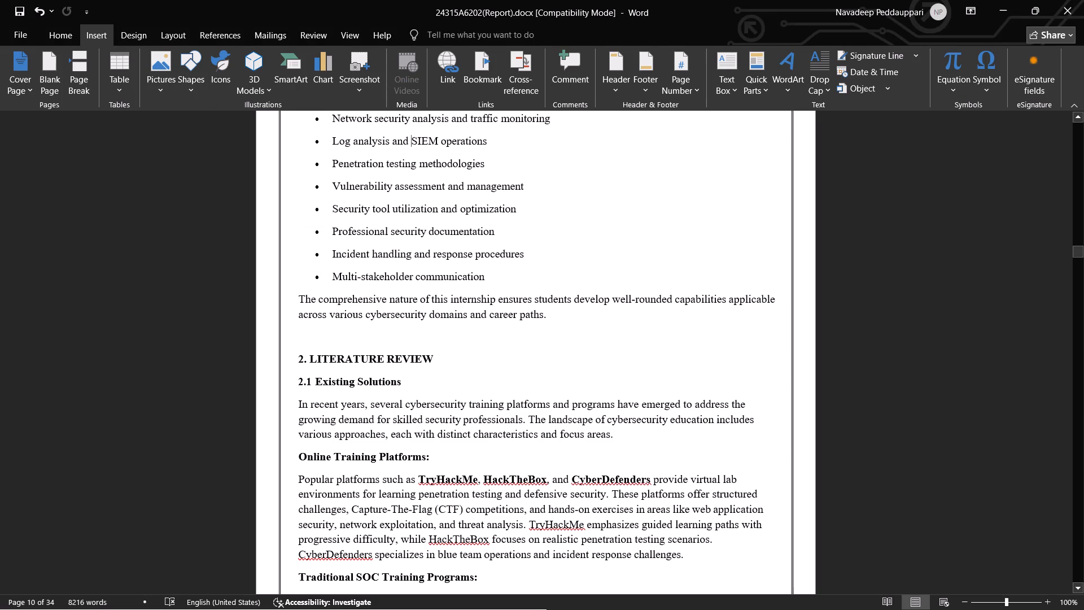
{"action": "scroll", "coordinate": [352, 323], "scroll_direction": "down", "scroll_amount": 1}
{"action": "triple_click", "coordinate": [336, 327]}
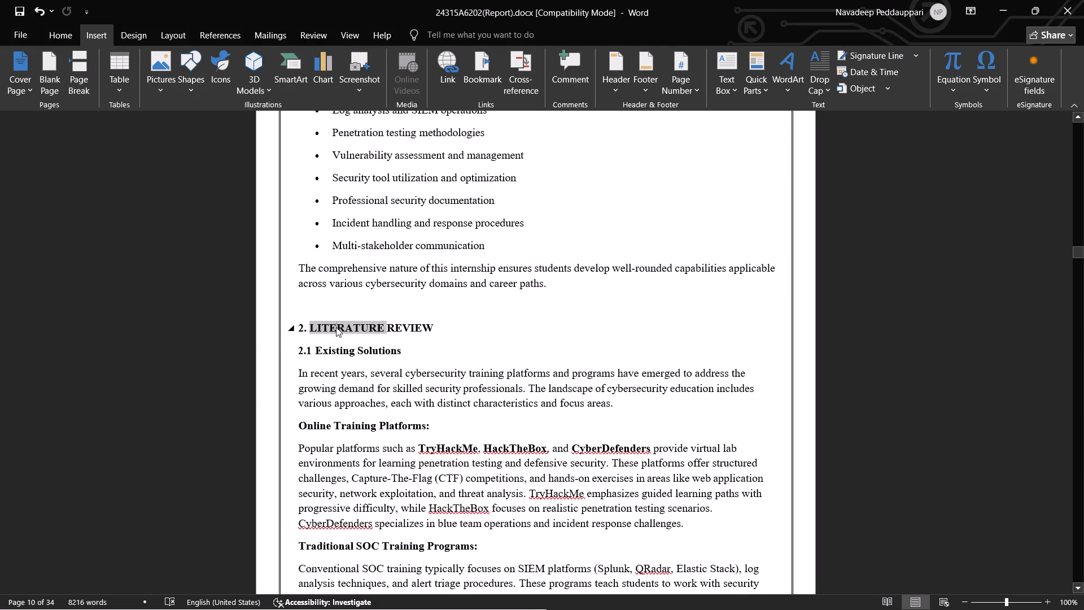
{"action": "key", "text": "ctrl+alt+c"}
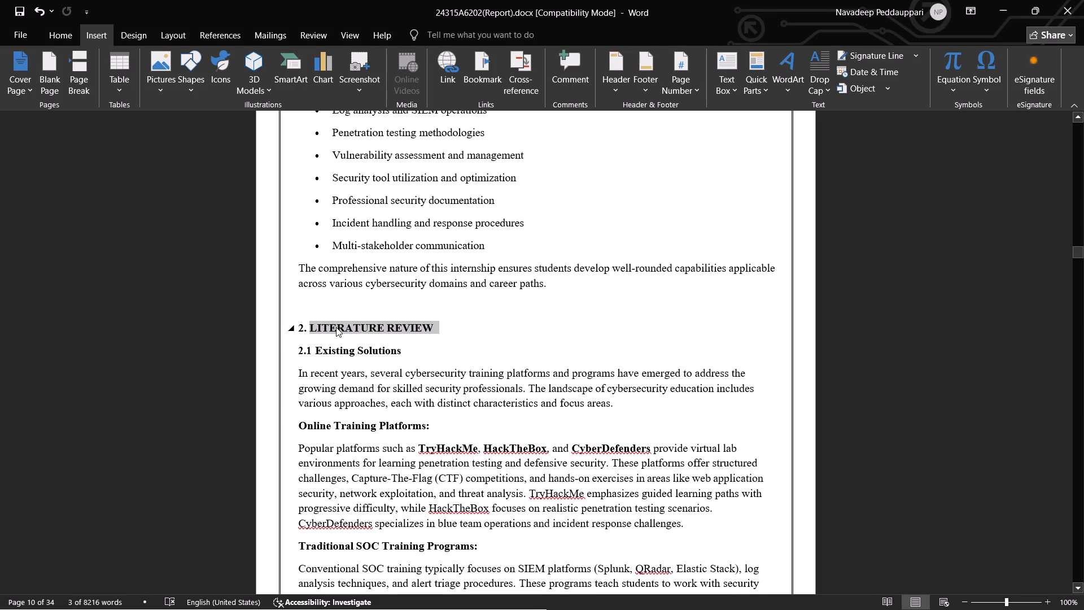
{"action": "triple_click", "coordinate": [323, 316]}
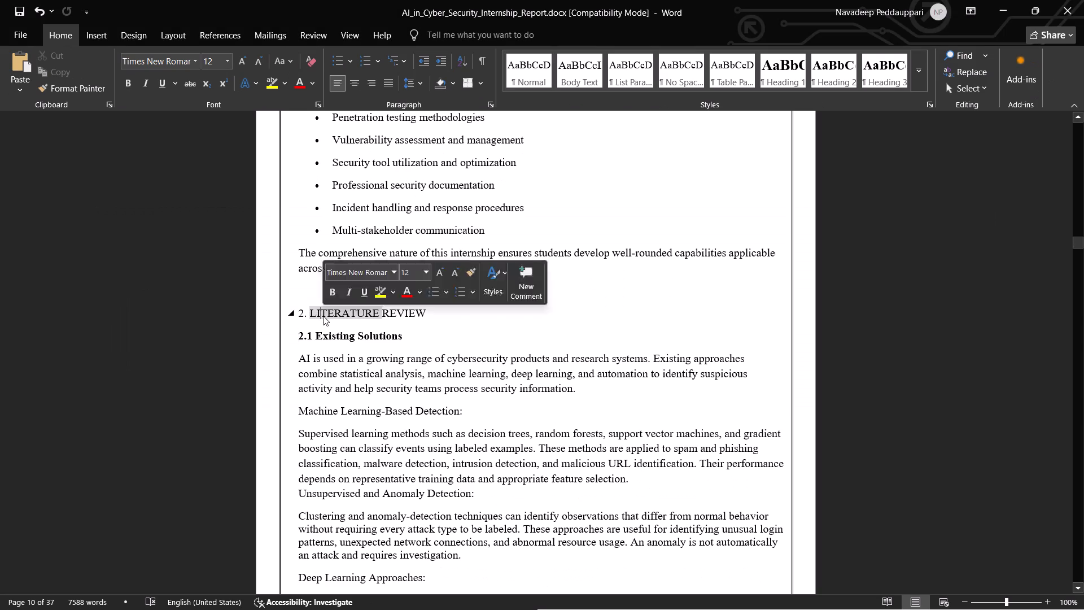
{"action": "key", "text": "ctrl+alt+v"}
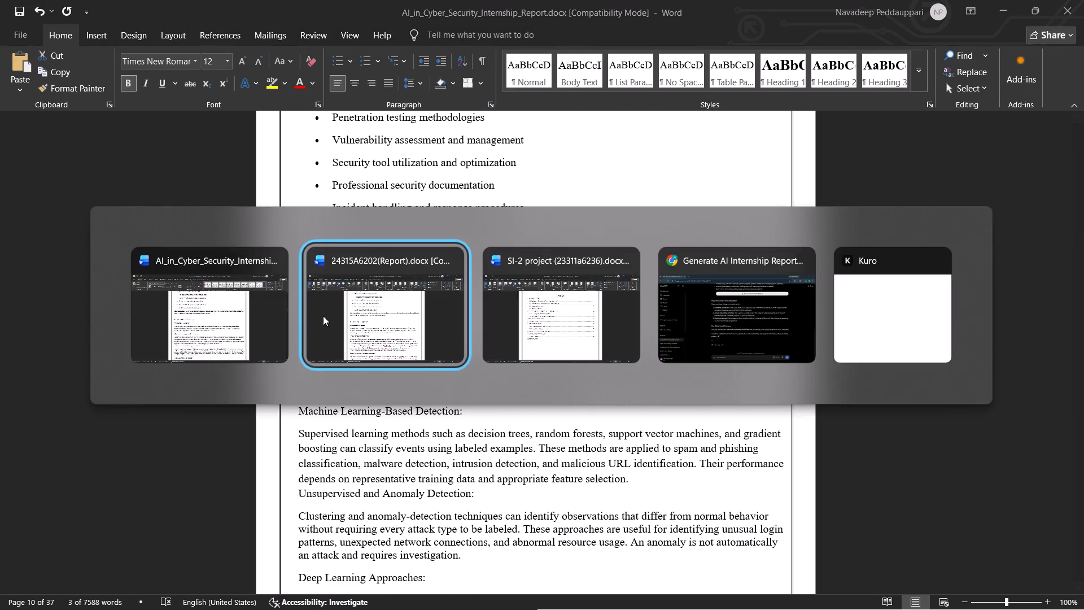
{"action": "triple_click", "coordinate": [327, 349]}
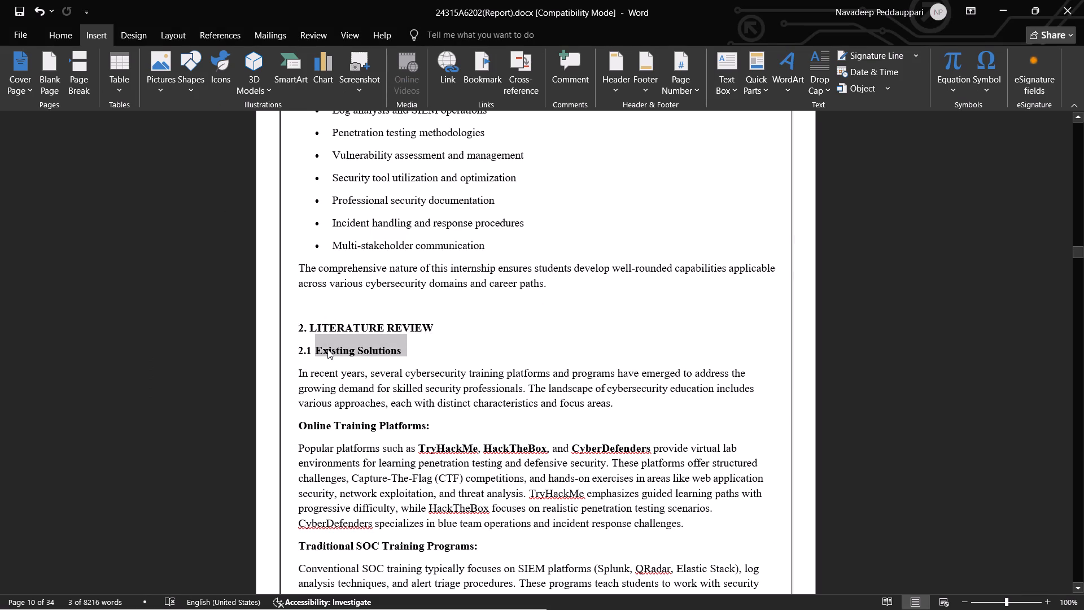
{"action": "key", "text": "ctrl+alt+c"}
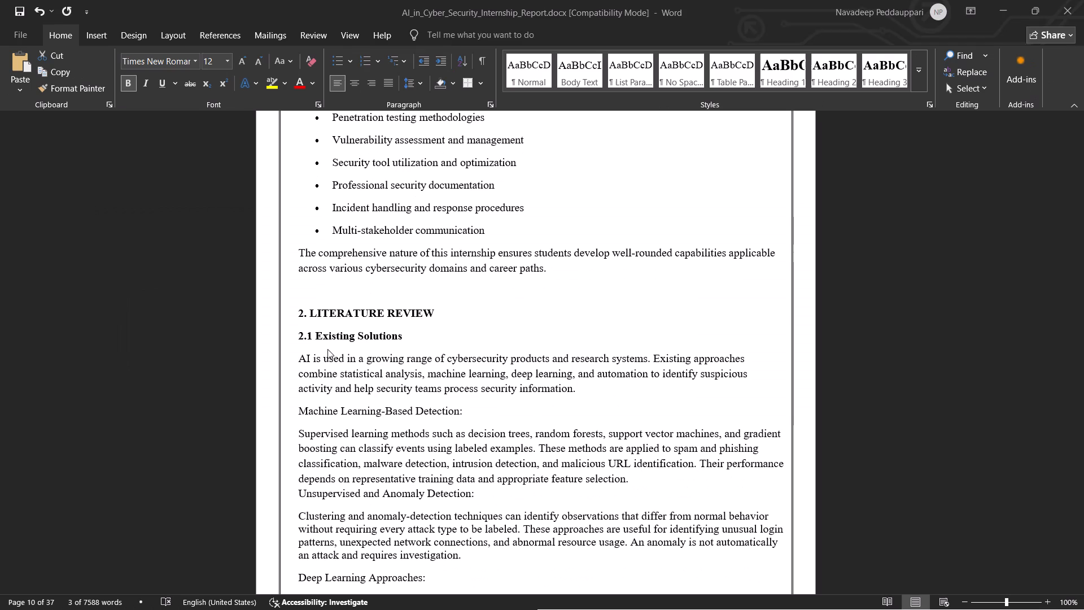
{"action": "triple_click", "coordinate": [326, 340]}
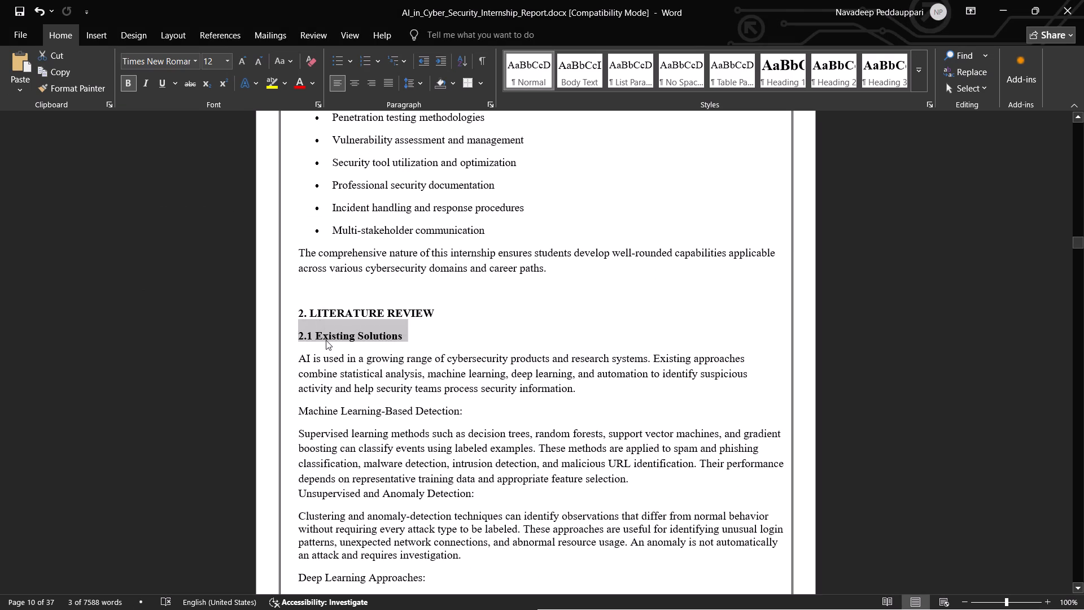
{"action": "key", "text": "ctrl+alt+v"}
{"action": "scroll", "coordinate": [357, 369], "scroll_direction": "down", "scroll_amount": 1}
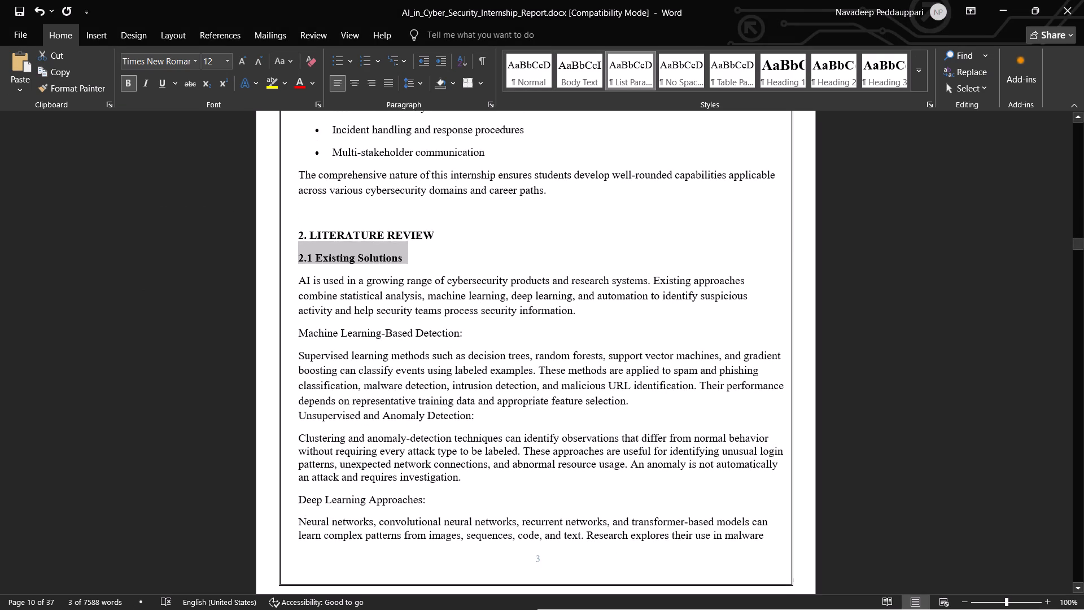
{"action": "scroll", "coordinate": [374, 402], "scroll_direction": "down", "scroll_amount": 1}
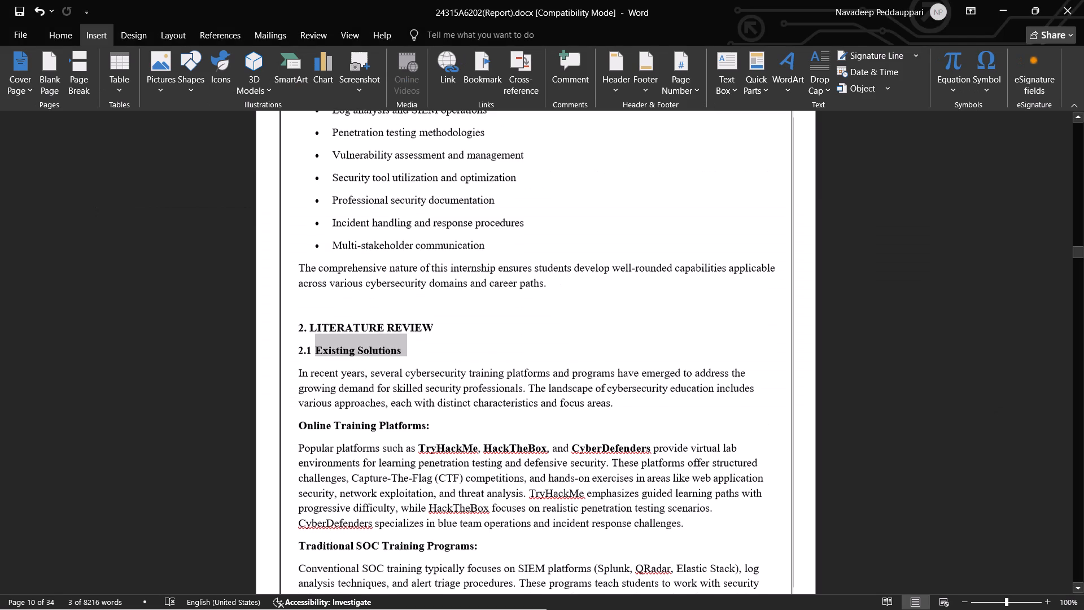
{"action": "scroll", "coordinate": [374, 402], "scroll_direction": "down", "scroll_amount": 2}
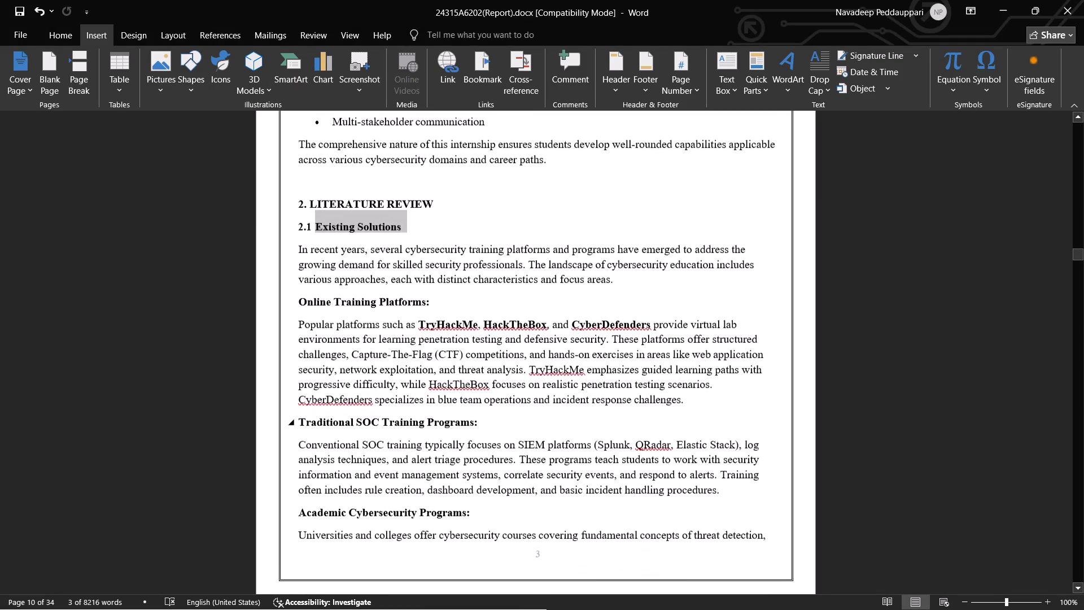
{"action": "scroll", "coordinate": [374, 402], "scroll_direction": "down", "scroll_amount": 2}
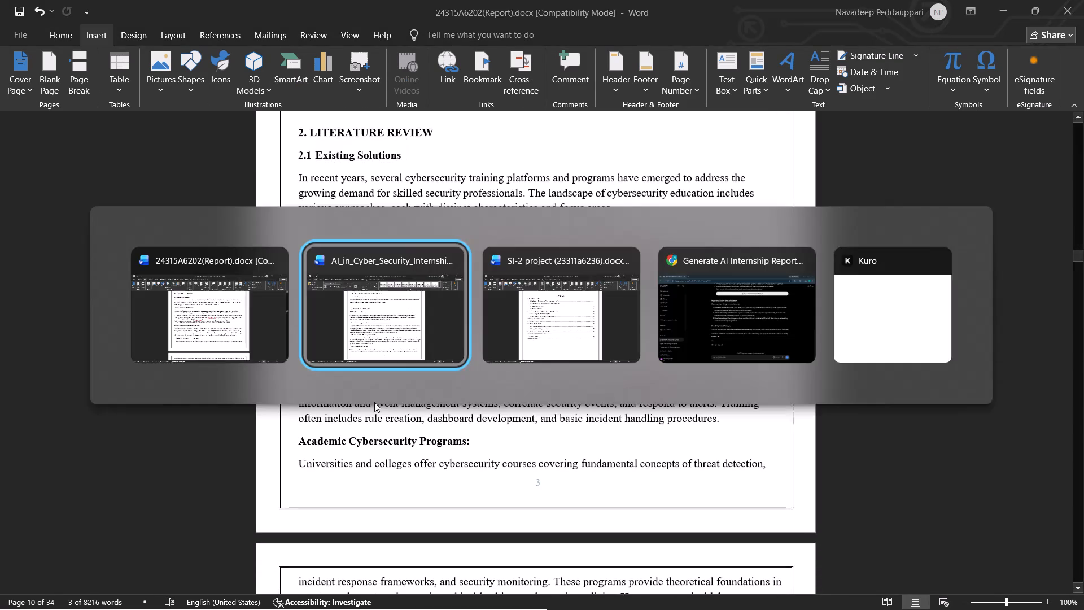
{"action": "scroll", "coordinate": [433, 447], "scroll_direction": "down", "scroll_amount": 1}
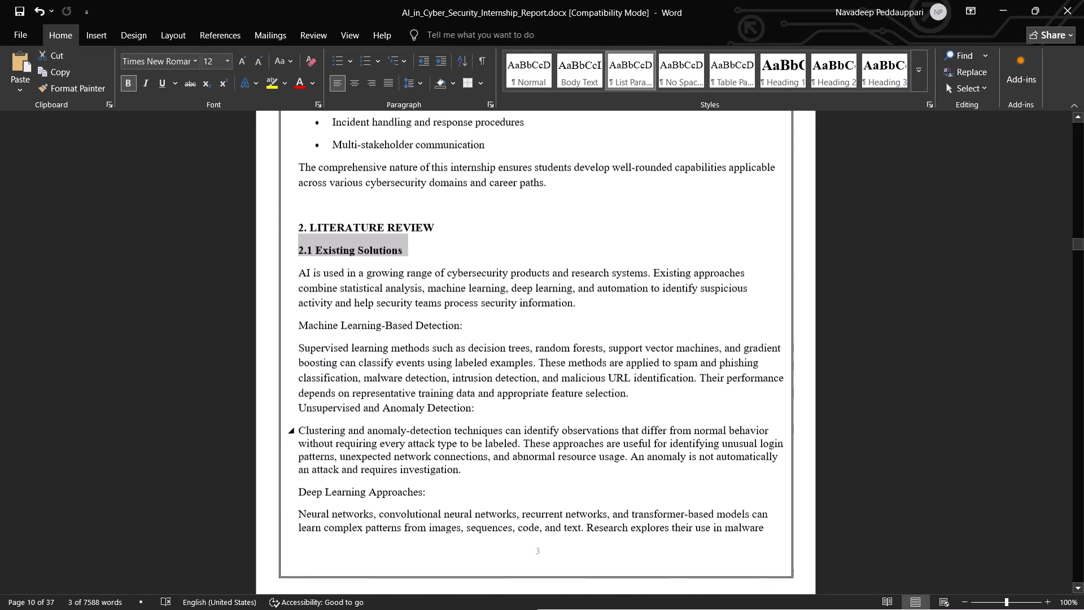
{"action": "scroll", "coordinate": [433, 447], "scroll_direction": "down", "scroll_amount": 1}
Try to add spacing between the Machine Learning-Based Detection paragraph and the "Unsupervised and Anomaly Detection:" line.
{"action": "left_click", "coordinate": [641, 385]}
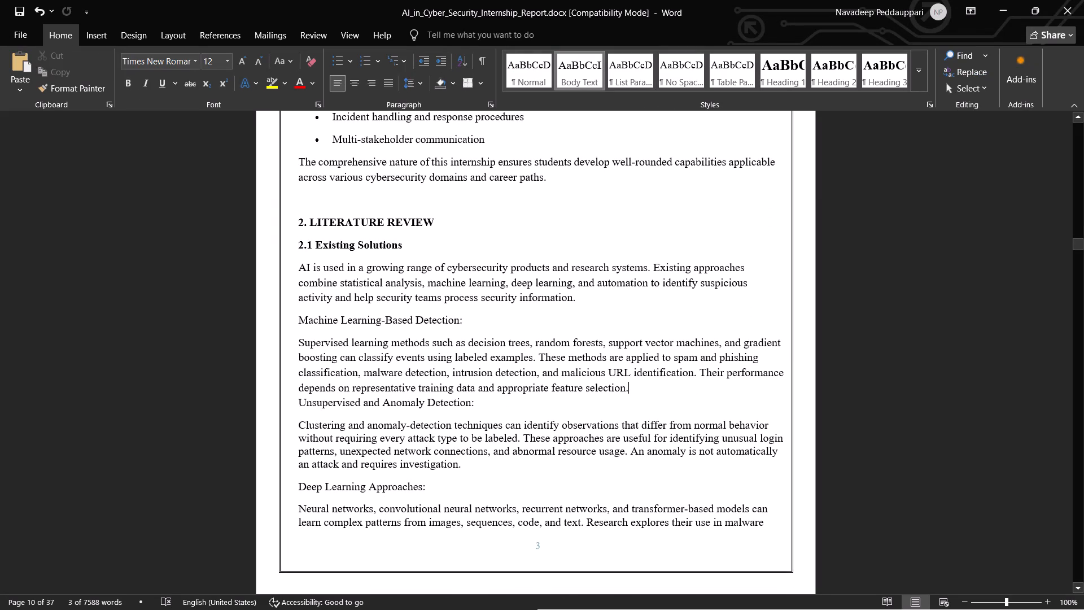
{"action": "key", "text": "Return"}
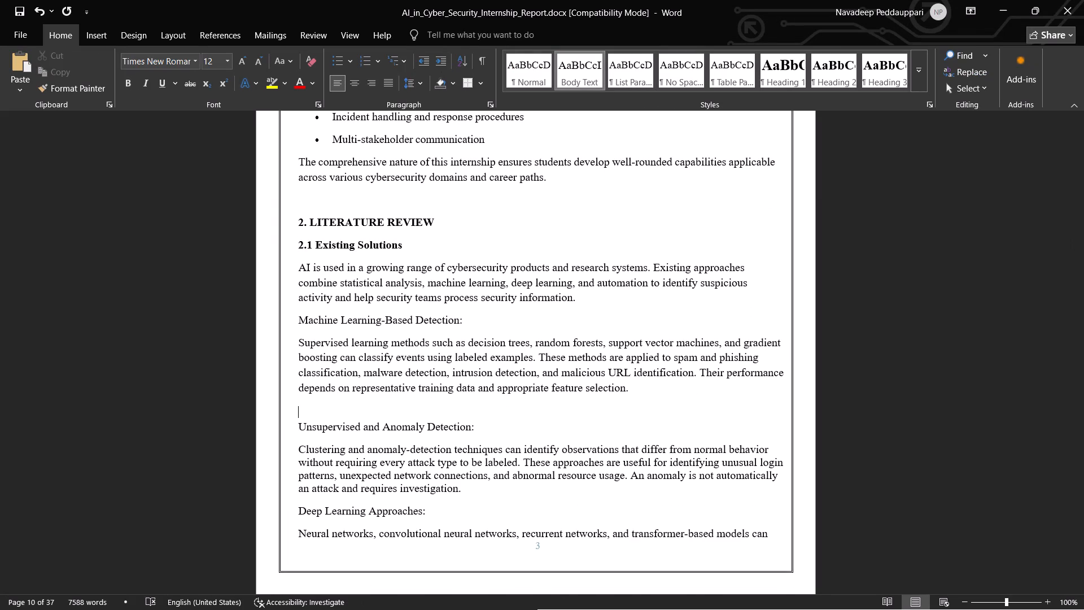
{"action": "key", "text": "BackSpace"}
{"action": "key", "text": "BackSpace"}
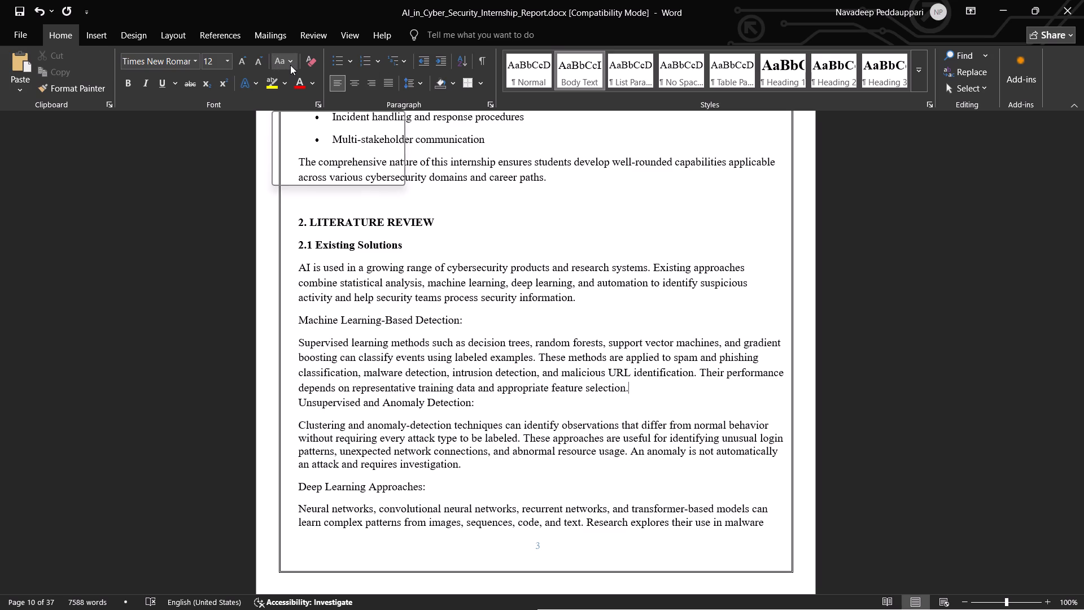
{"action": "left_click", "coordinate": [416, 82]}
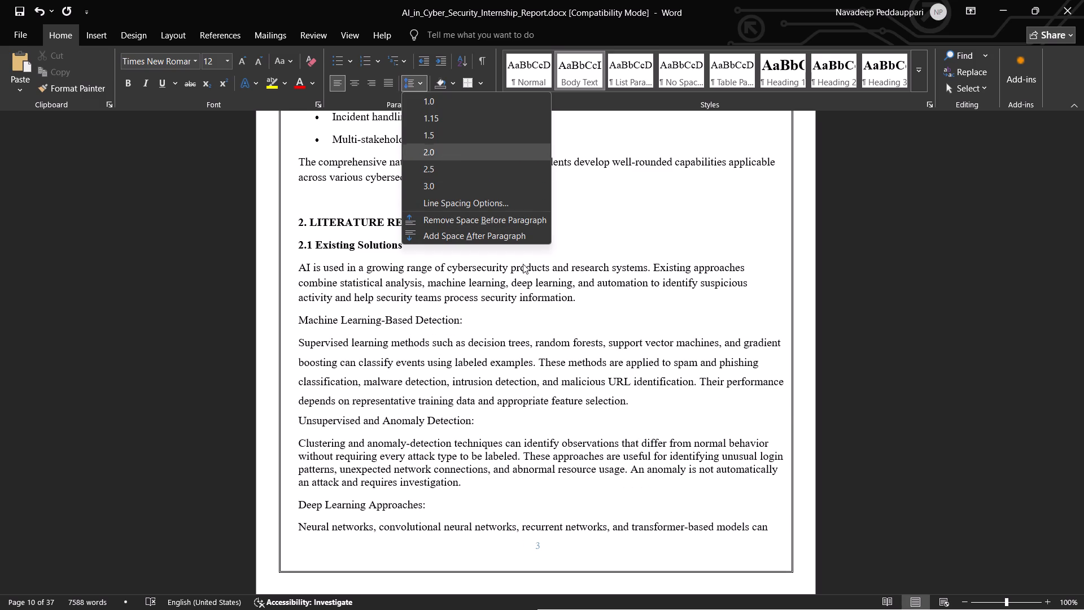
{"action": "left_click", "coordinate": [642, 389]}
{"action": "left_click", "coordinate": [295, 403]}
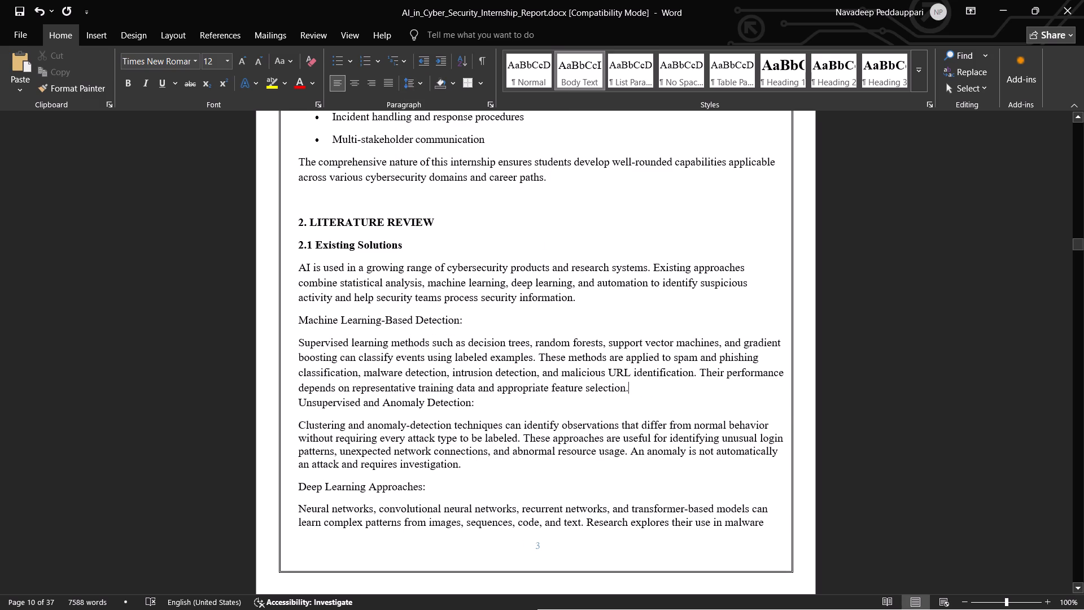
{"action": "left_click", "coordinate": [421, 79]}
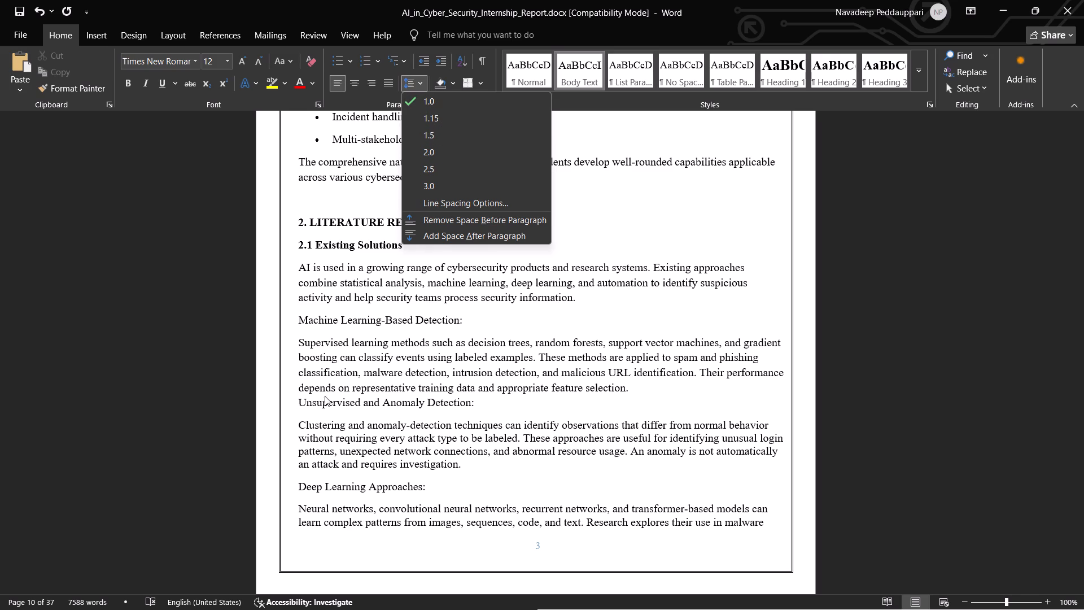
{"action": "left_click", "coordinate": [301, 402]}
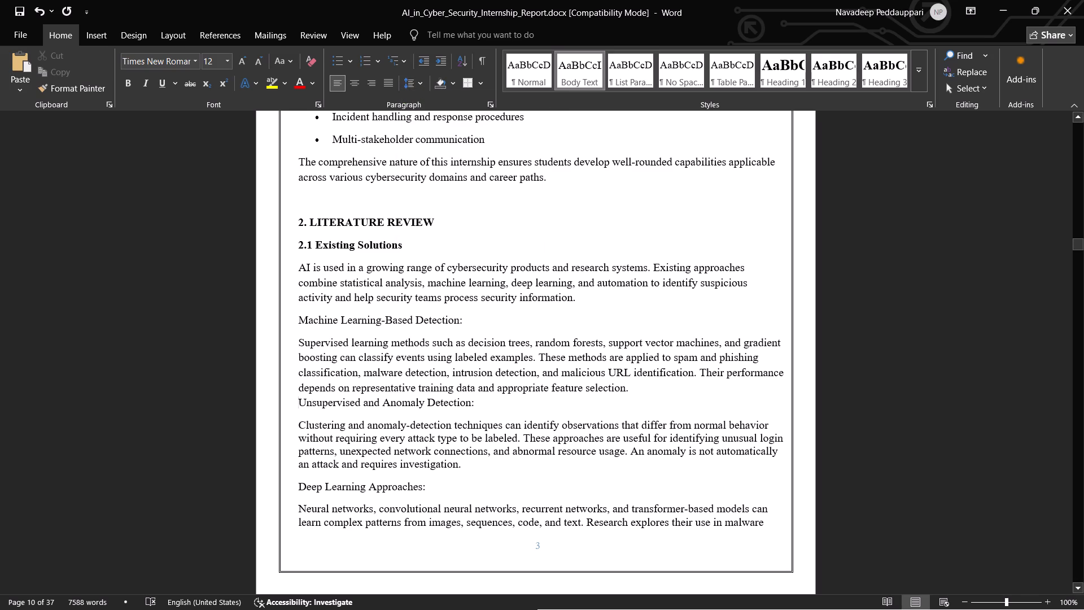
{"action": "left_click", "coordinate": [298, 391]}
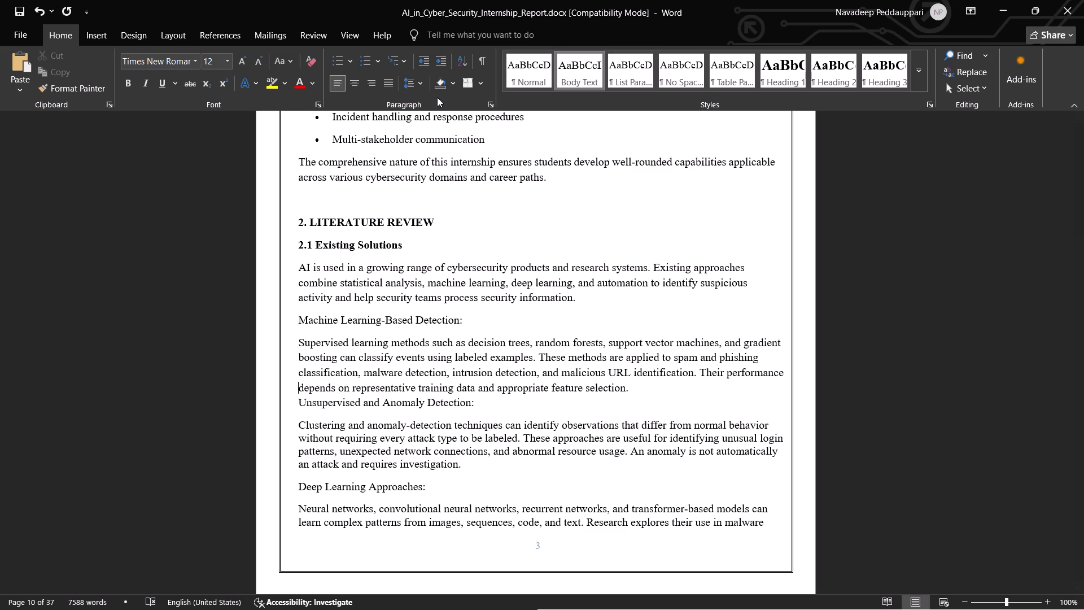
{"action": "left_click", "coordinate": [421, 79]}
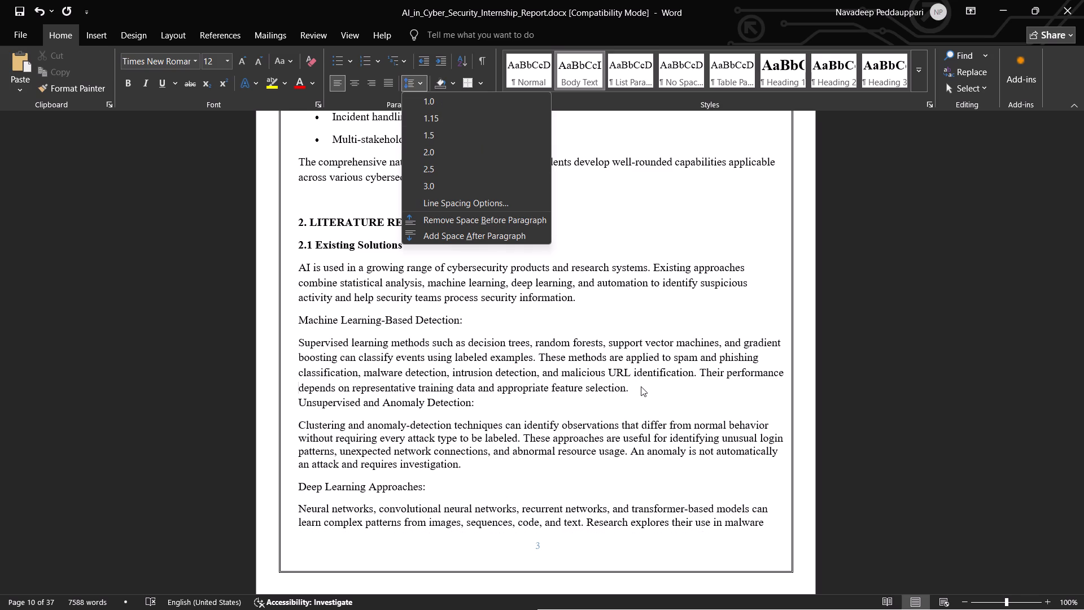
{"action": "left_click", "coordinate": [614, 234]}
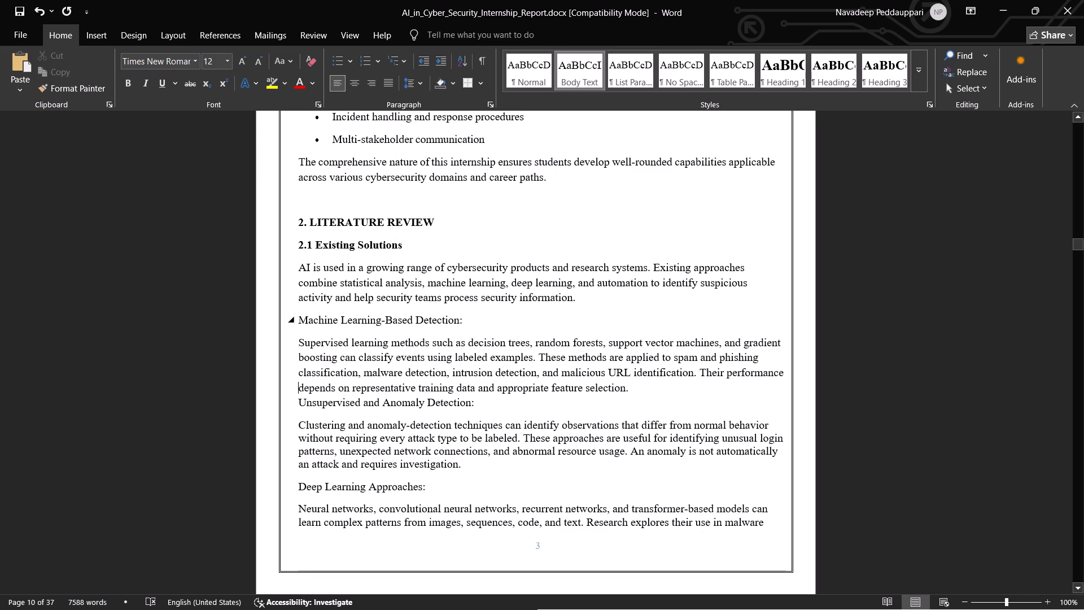
Insert an empty paragraph after the Machine Learning-Based Detection text and remove the space before that empty paragraph.
{"action": "left_click", "coordinate": [654, 392]}
{"action": "key", "text": "Return"}
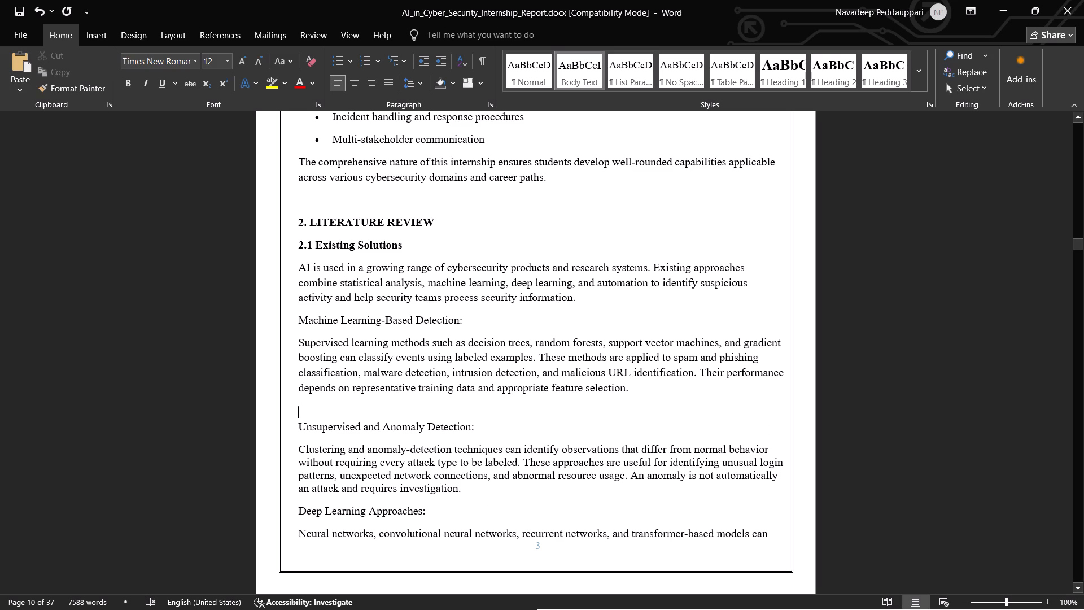
{"action": "left_click", "coordinate": [413, 81]}
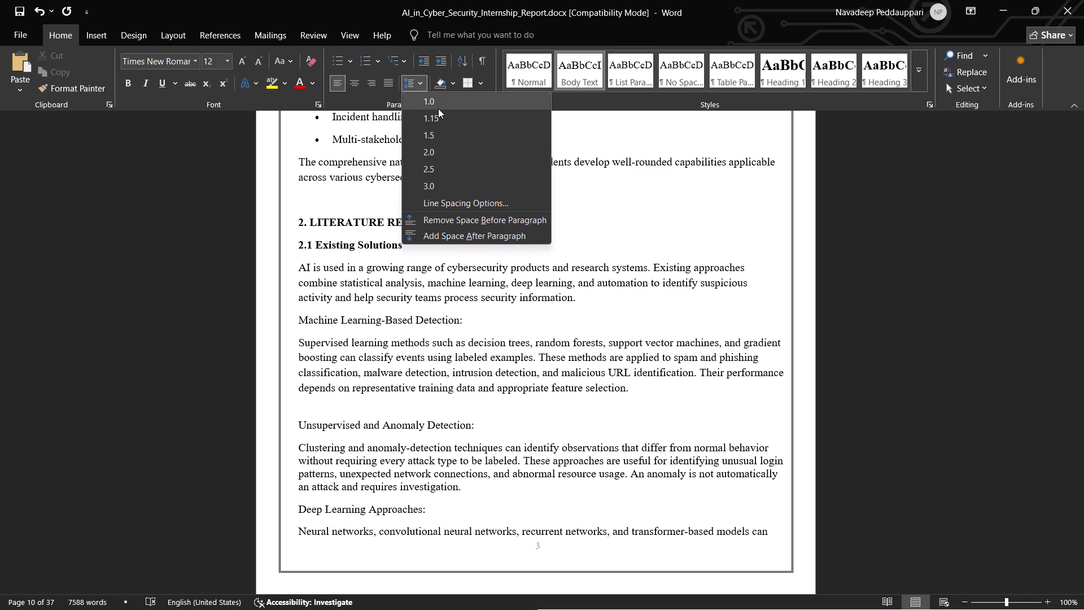
{"action": "left_click", "coordinate": [441, 217]}
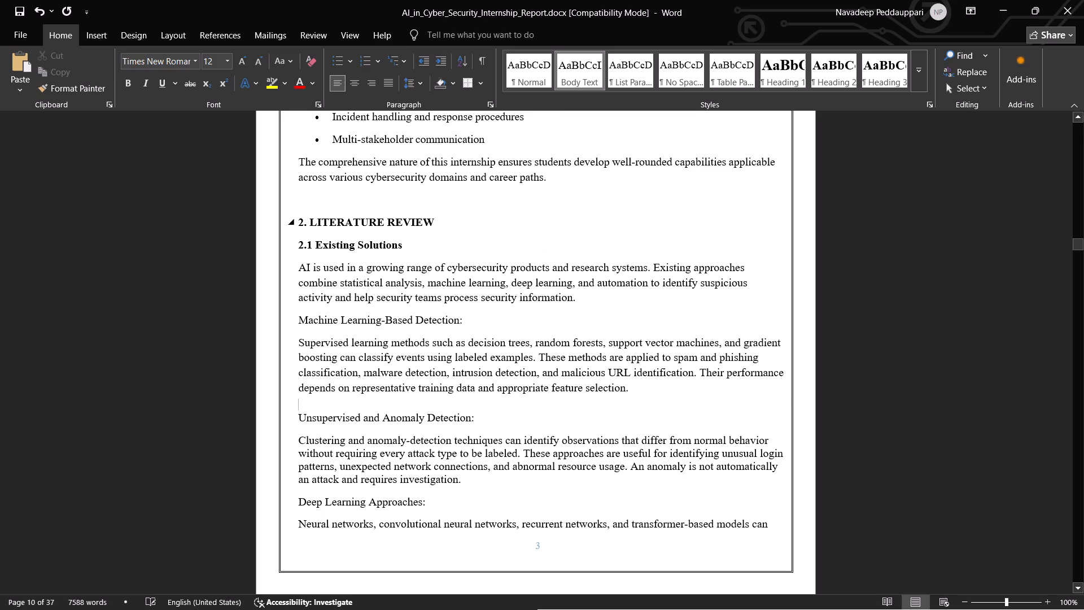
Add space after the "Phishing and Malware Analysis" item in the Project Coverage list.
{"action": "scroll", "coordinate": [459, 330], "scroll_direction": "down", "scroll_amount": 1}
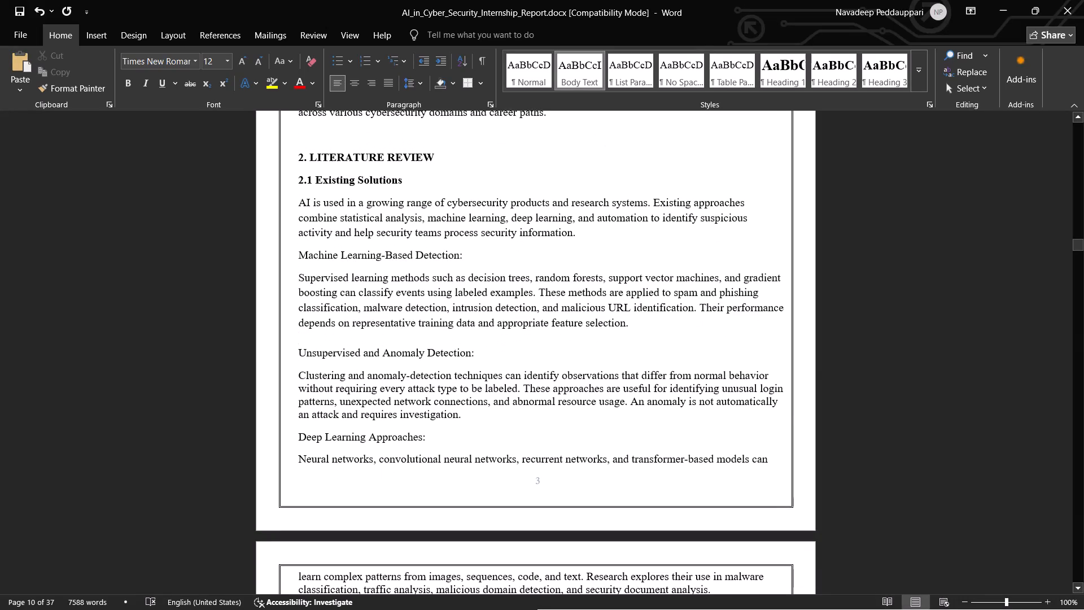
{"action": "scroll", "coordinate": [459, 330], "scroll_direction": "up", "scroll_amount": 4}
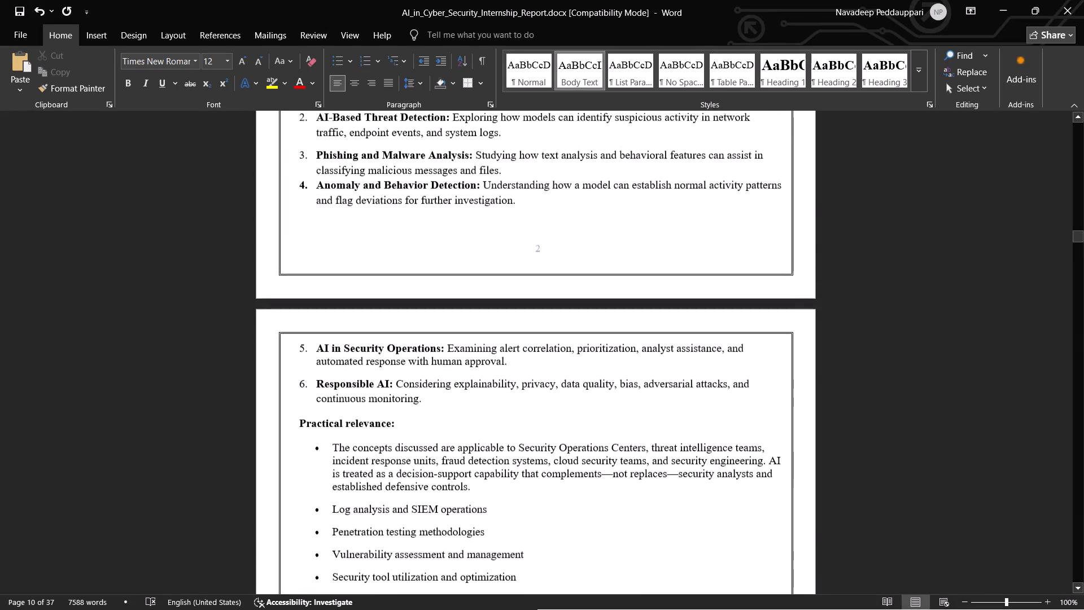
{"action": "scroll", "coordinate": [459, 330], "scroll_direction": "up", "scroll_amount": 2}
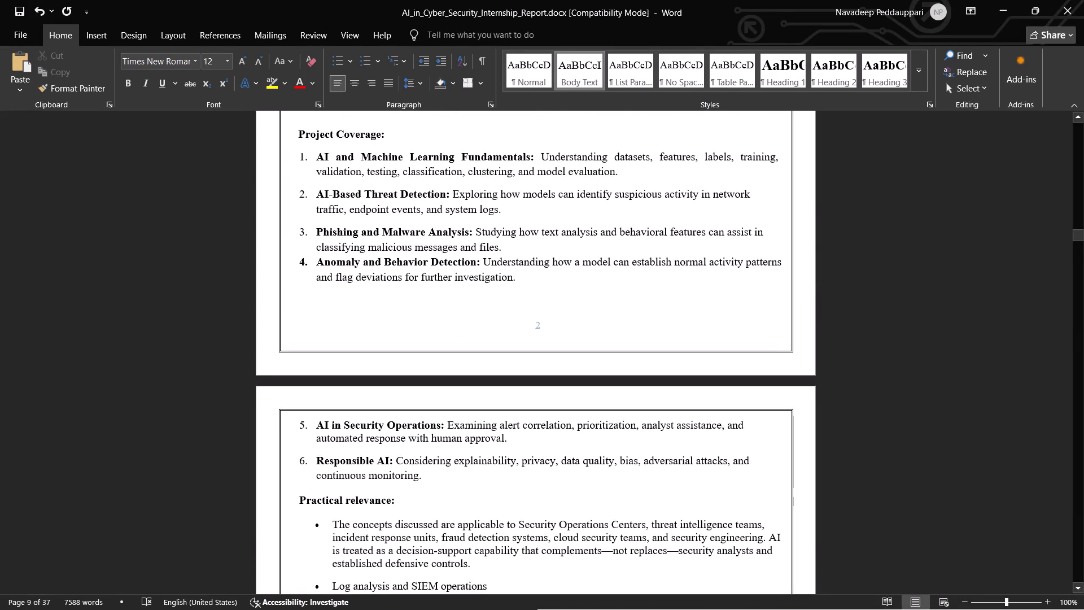
{"action": "left_click", "coordinate": [316, 262]}
{"action": "left_click", "coordinate": [421, 79]}
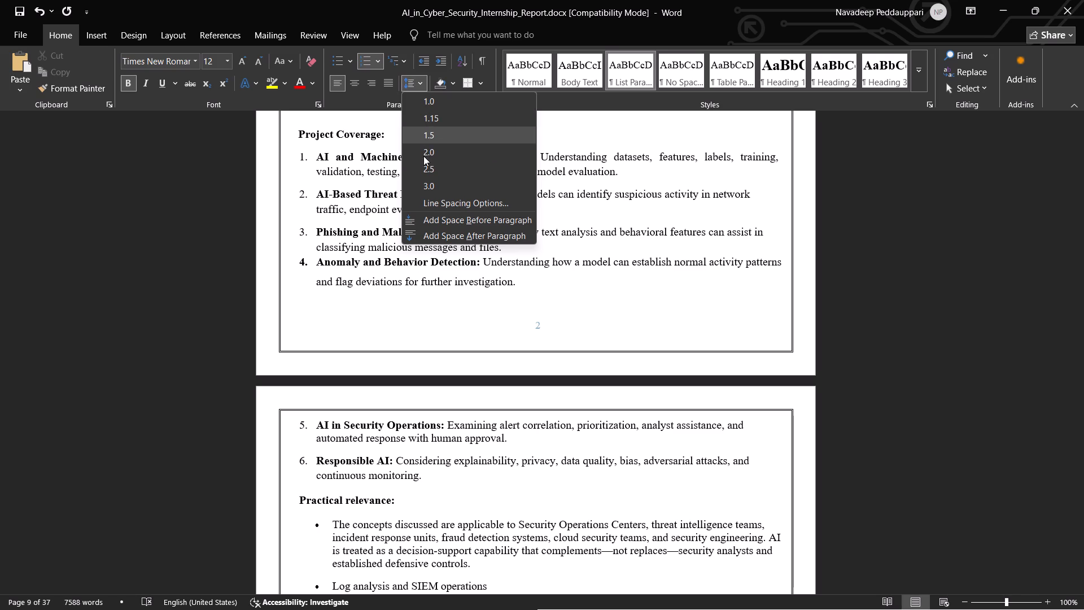
{"action": "left_click", "coordinate": [539, 245]}
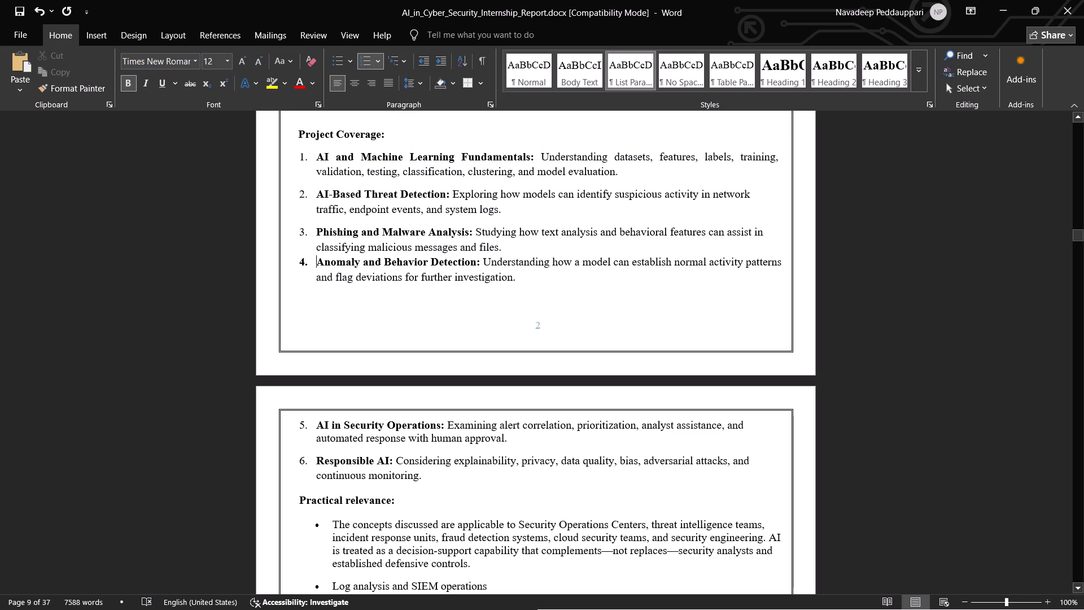
{"action": "left_click", "coordinate": [518, 249]}
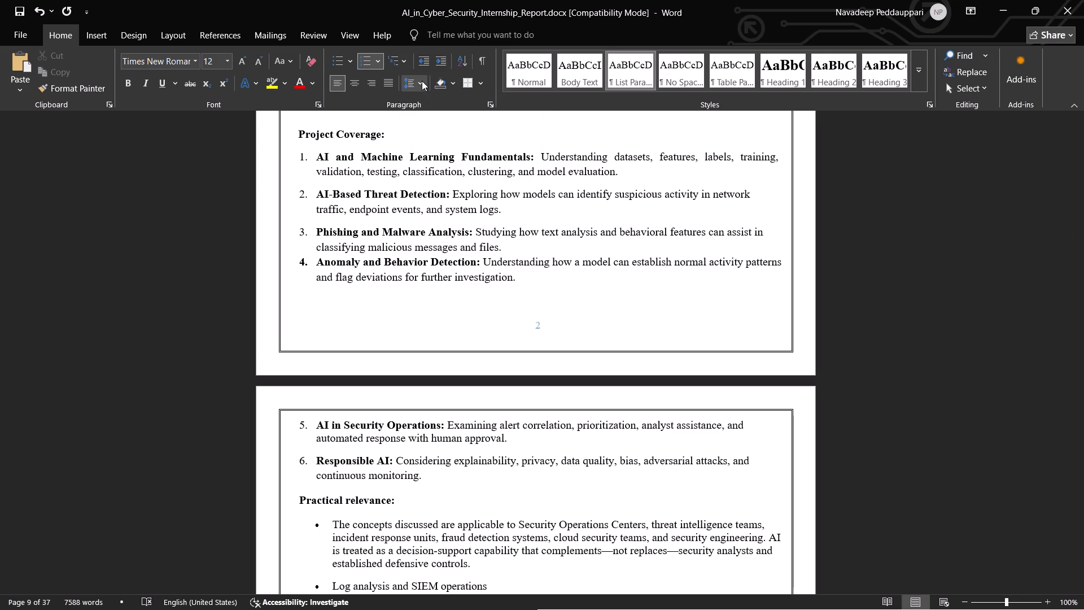
{"action": "left_click", "coordinate": [421, 81]}
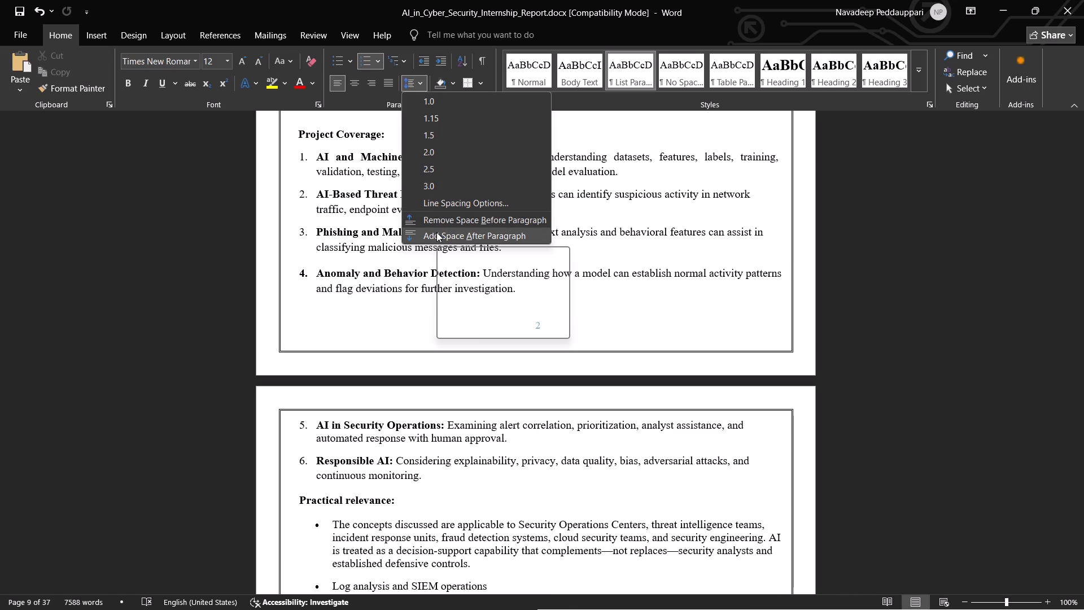
{"action": "left_click", "coordinate": [436, 232]}
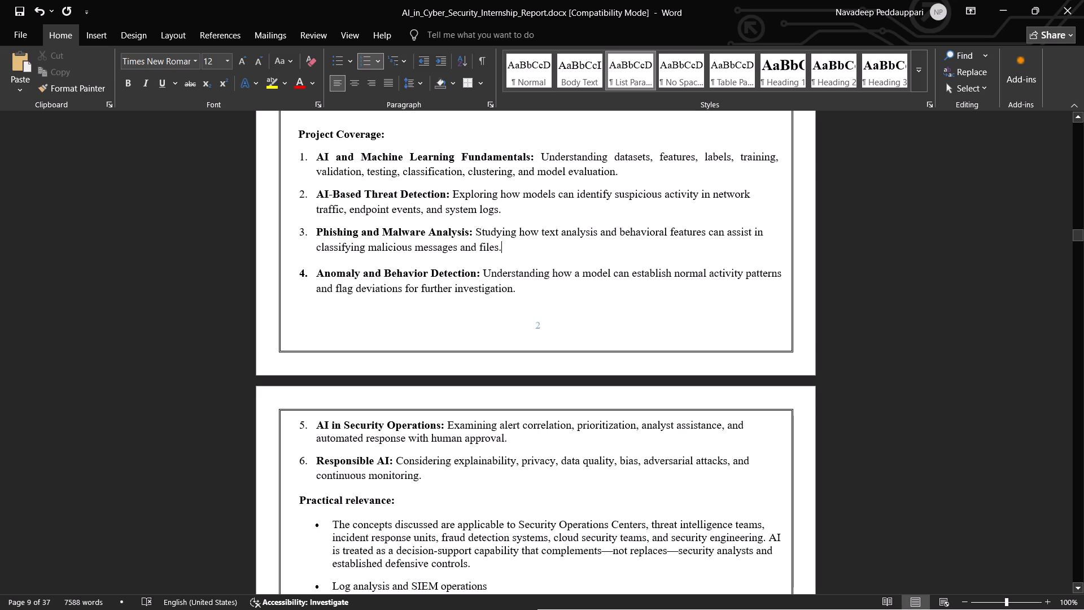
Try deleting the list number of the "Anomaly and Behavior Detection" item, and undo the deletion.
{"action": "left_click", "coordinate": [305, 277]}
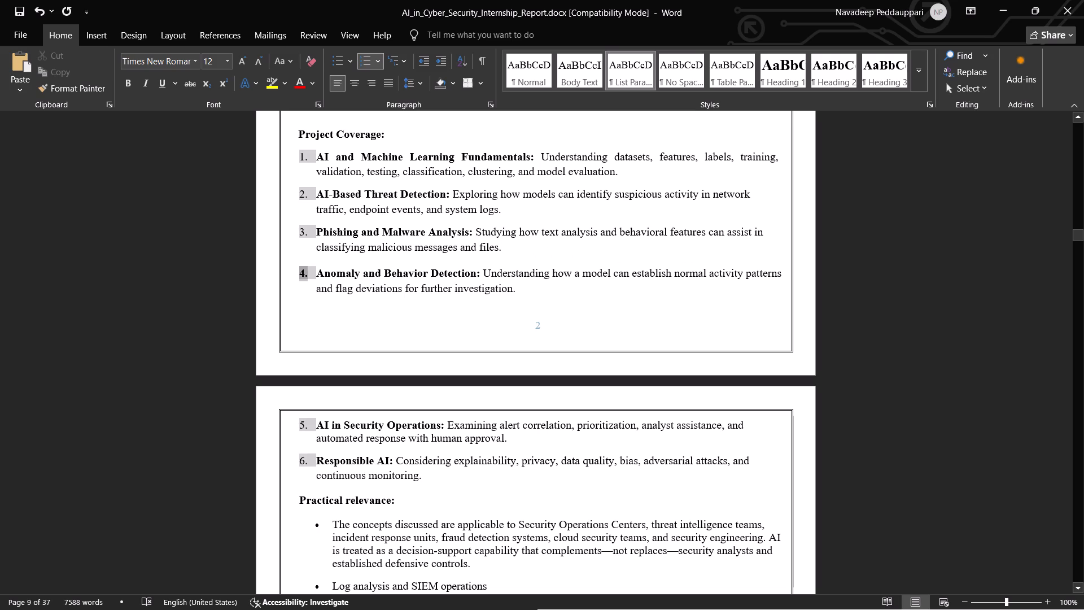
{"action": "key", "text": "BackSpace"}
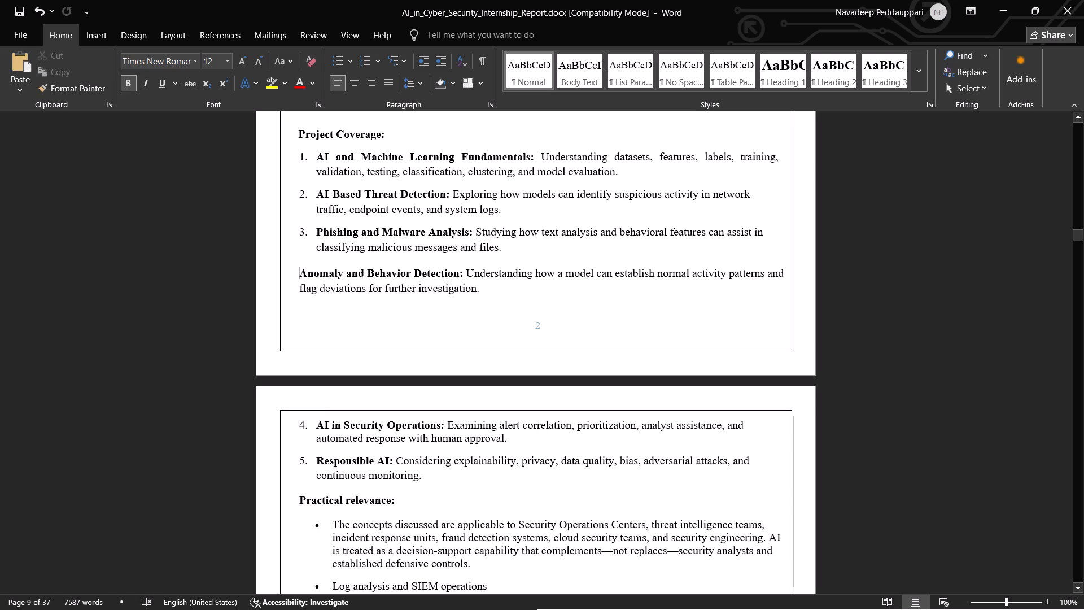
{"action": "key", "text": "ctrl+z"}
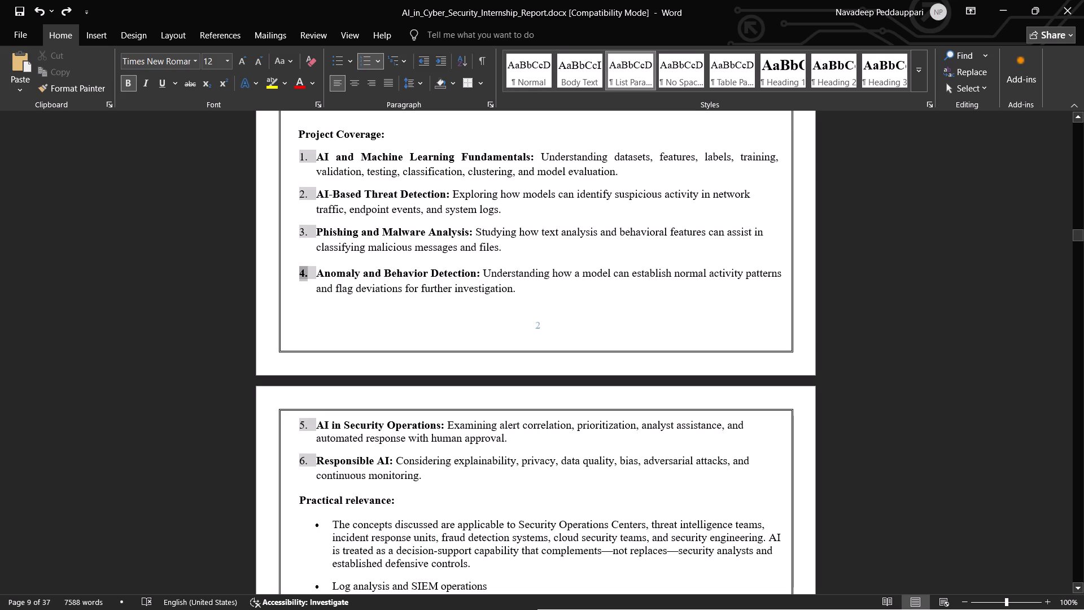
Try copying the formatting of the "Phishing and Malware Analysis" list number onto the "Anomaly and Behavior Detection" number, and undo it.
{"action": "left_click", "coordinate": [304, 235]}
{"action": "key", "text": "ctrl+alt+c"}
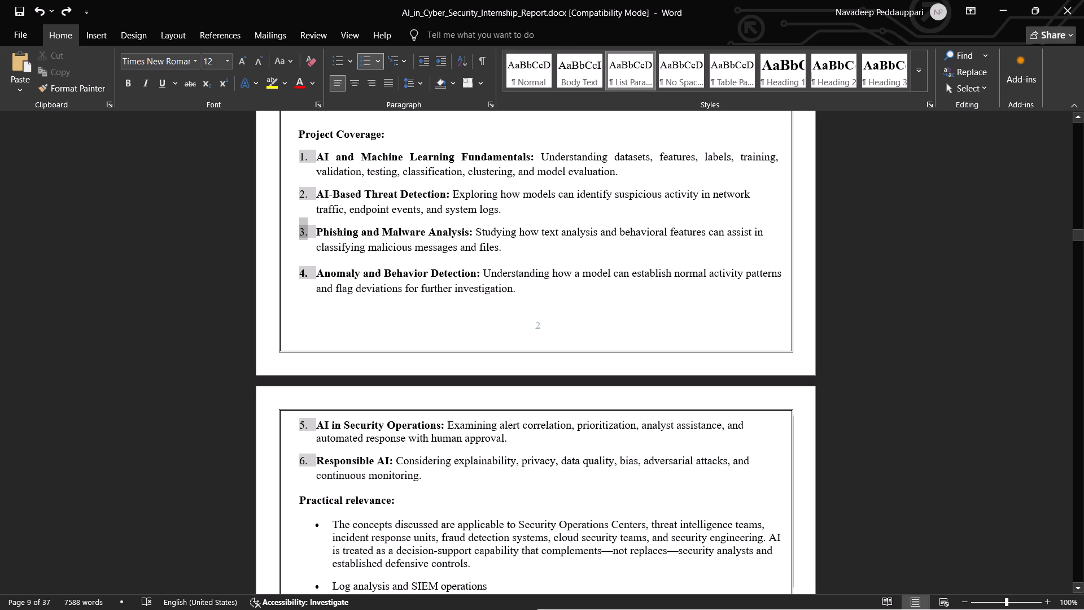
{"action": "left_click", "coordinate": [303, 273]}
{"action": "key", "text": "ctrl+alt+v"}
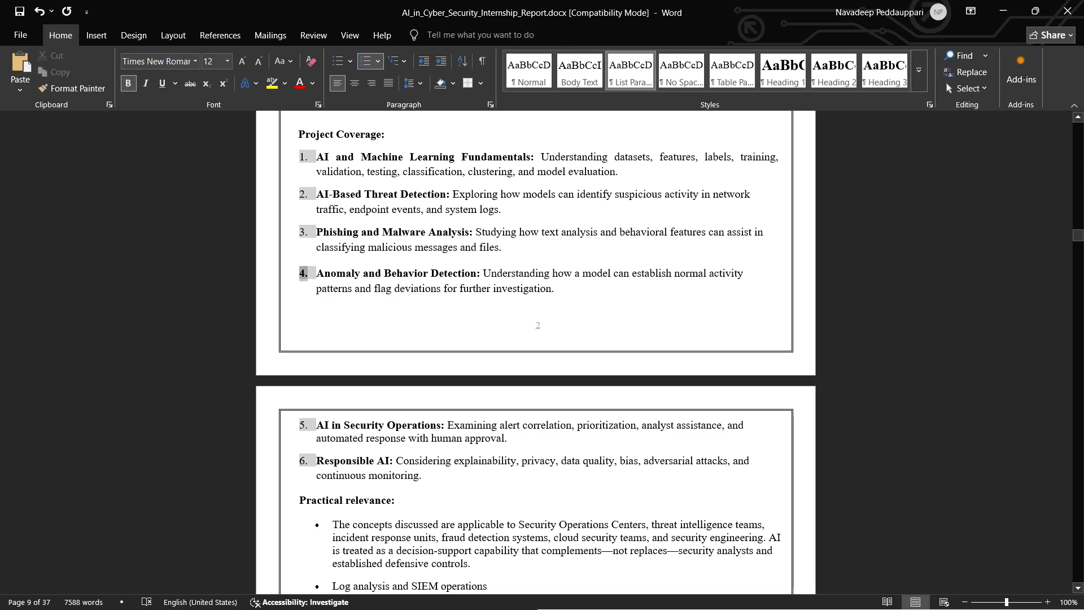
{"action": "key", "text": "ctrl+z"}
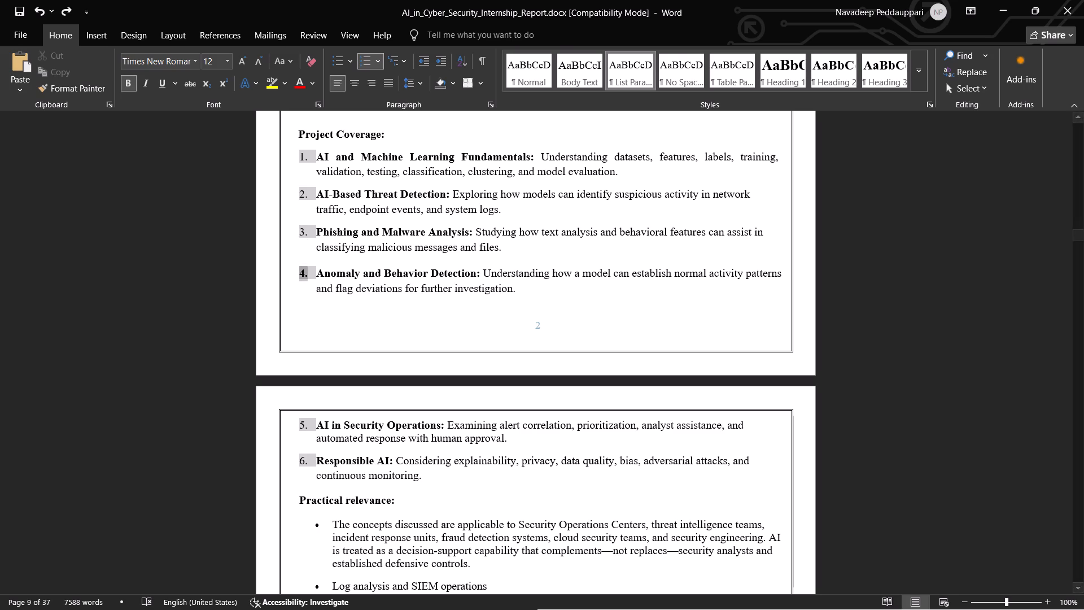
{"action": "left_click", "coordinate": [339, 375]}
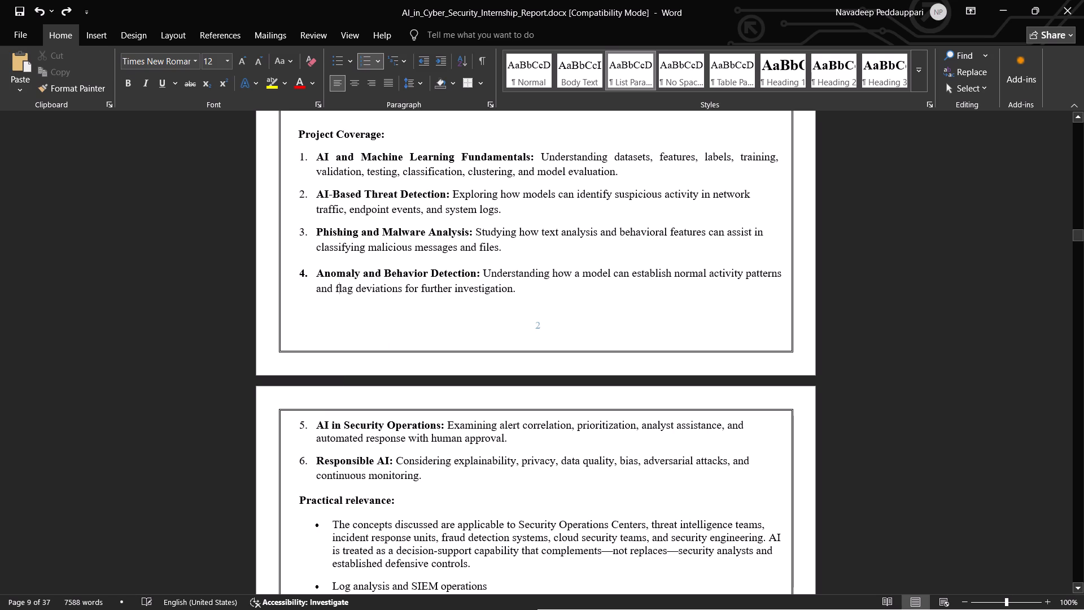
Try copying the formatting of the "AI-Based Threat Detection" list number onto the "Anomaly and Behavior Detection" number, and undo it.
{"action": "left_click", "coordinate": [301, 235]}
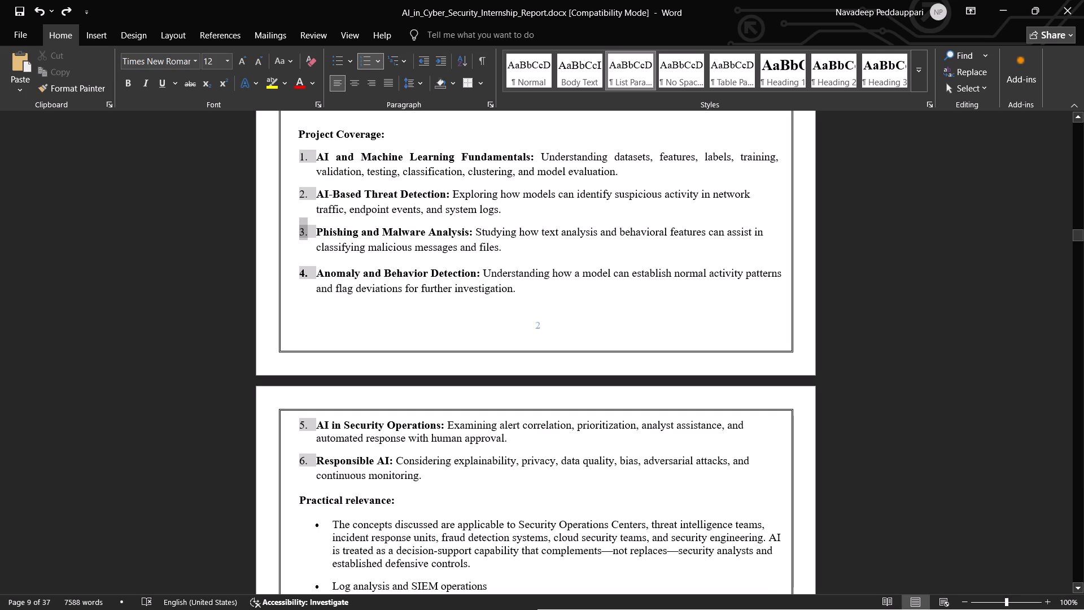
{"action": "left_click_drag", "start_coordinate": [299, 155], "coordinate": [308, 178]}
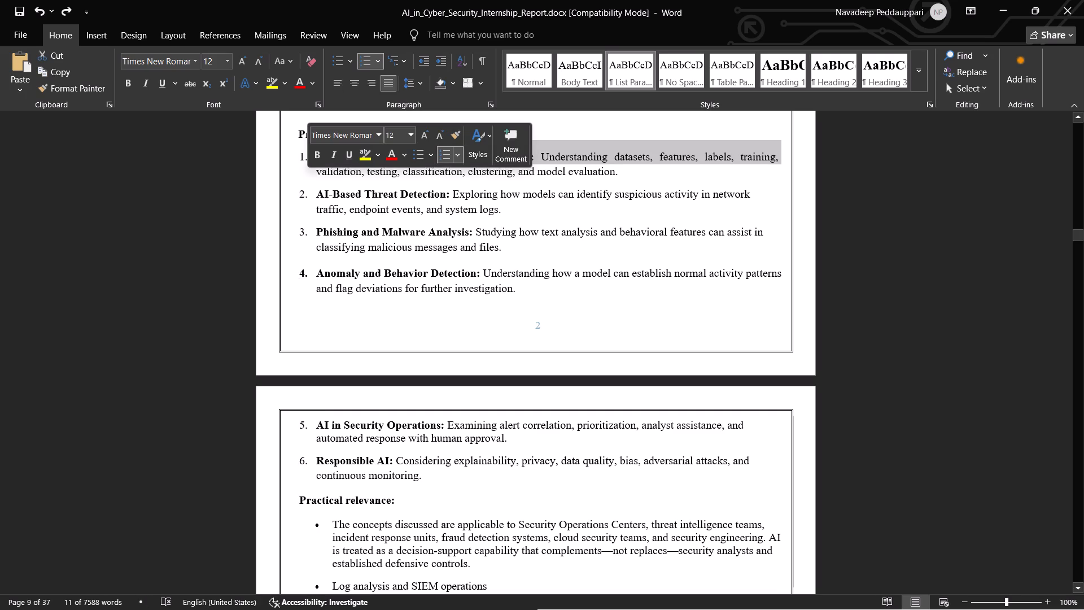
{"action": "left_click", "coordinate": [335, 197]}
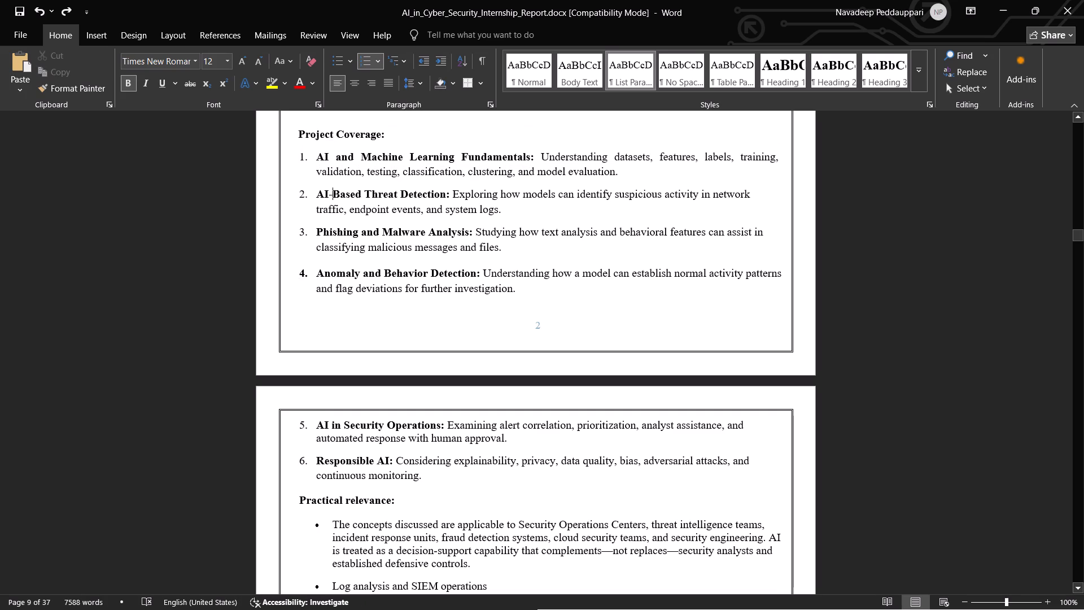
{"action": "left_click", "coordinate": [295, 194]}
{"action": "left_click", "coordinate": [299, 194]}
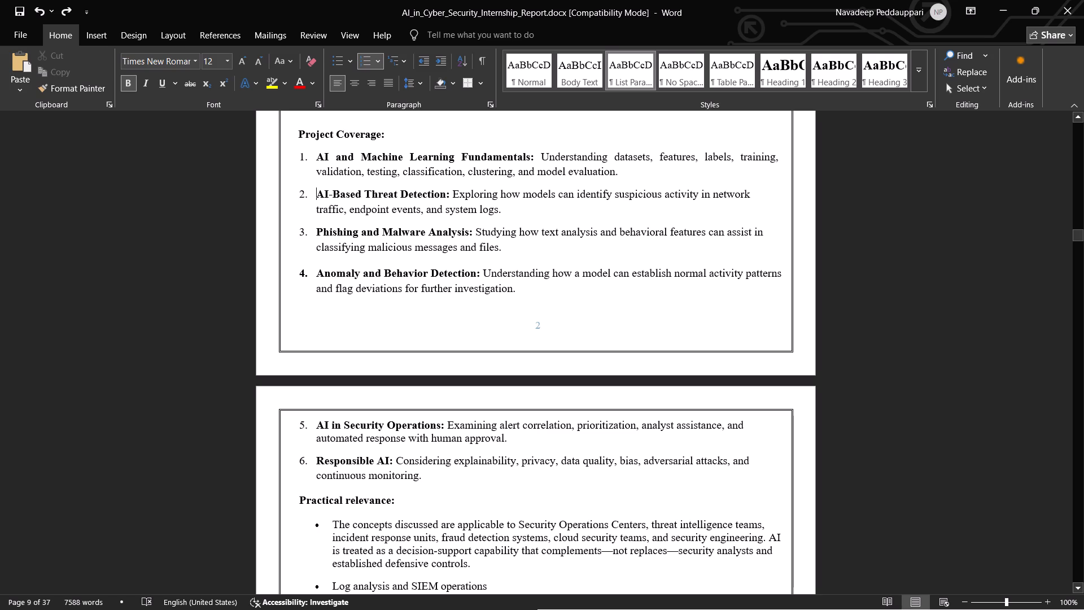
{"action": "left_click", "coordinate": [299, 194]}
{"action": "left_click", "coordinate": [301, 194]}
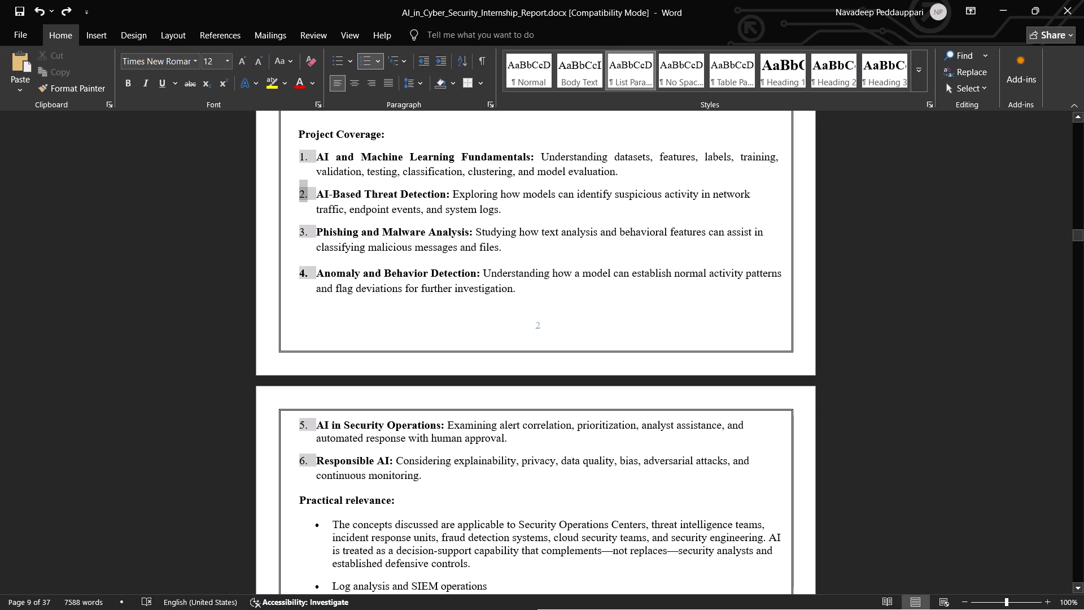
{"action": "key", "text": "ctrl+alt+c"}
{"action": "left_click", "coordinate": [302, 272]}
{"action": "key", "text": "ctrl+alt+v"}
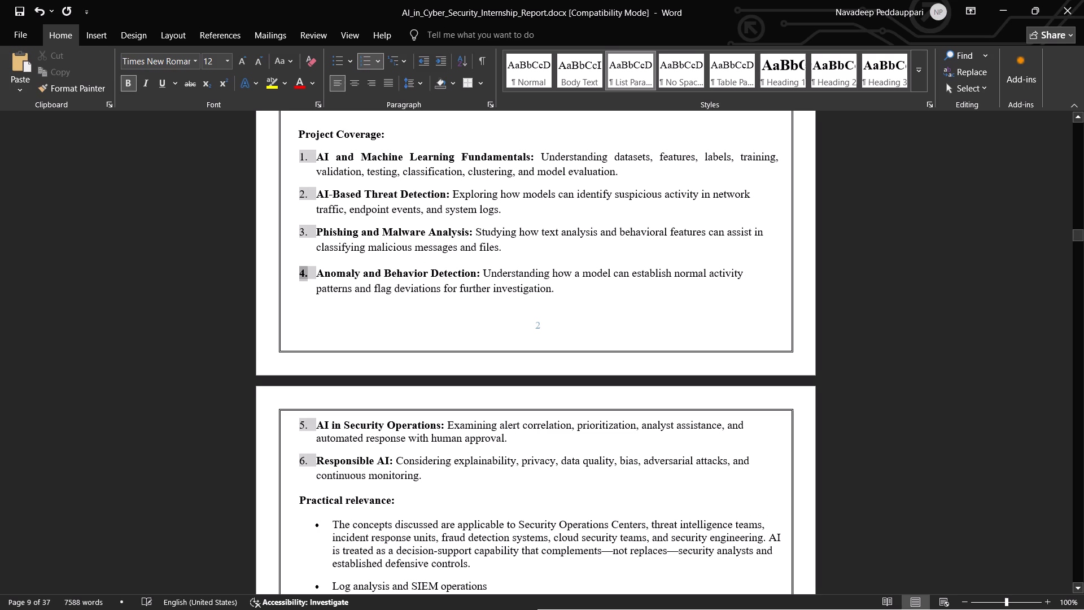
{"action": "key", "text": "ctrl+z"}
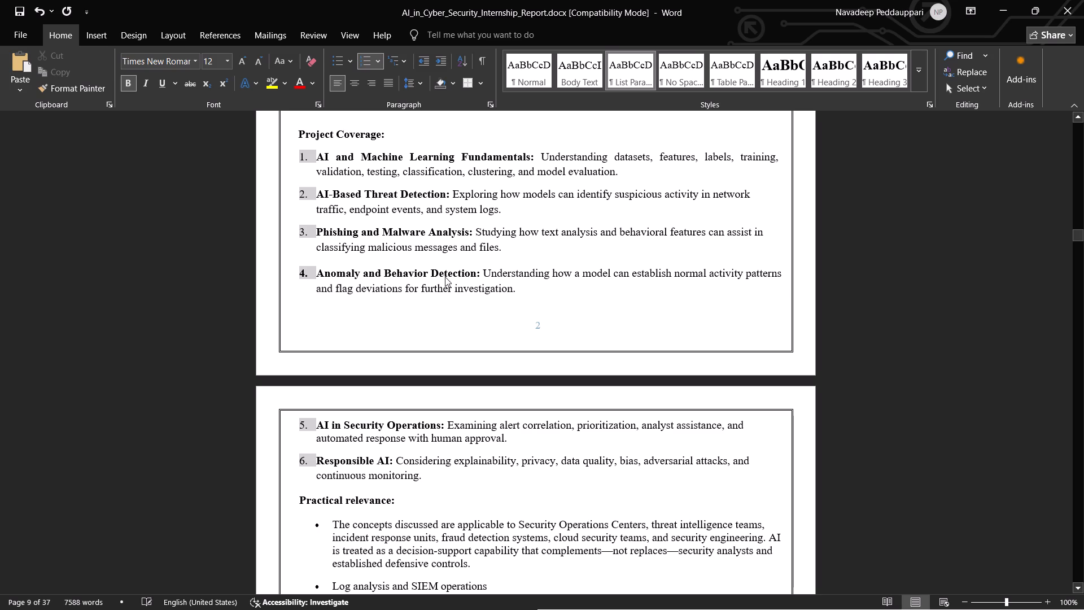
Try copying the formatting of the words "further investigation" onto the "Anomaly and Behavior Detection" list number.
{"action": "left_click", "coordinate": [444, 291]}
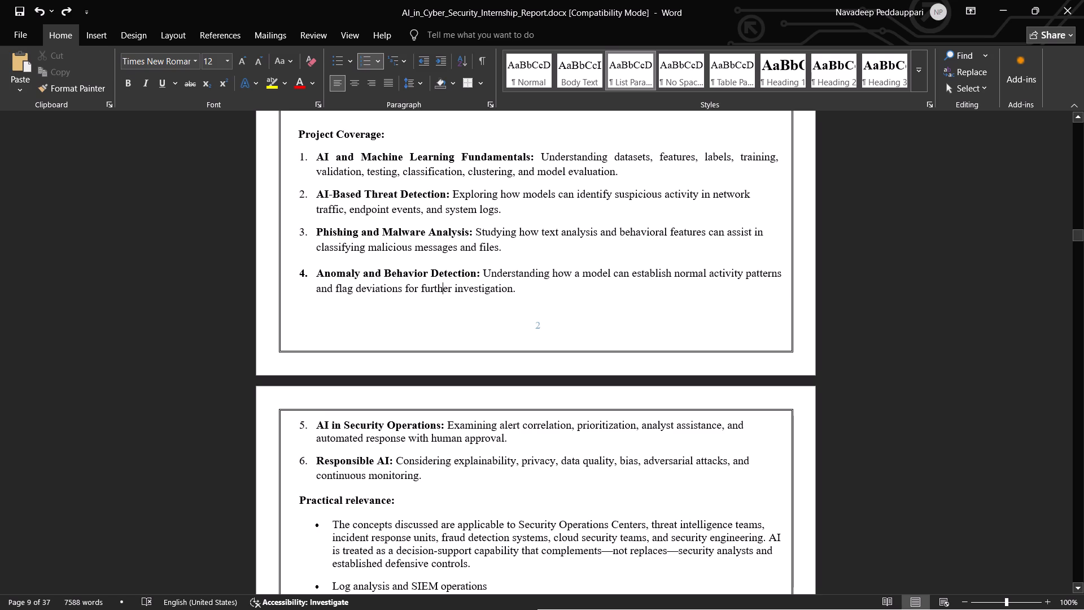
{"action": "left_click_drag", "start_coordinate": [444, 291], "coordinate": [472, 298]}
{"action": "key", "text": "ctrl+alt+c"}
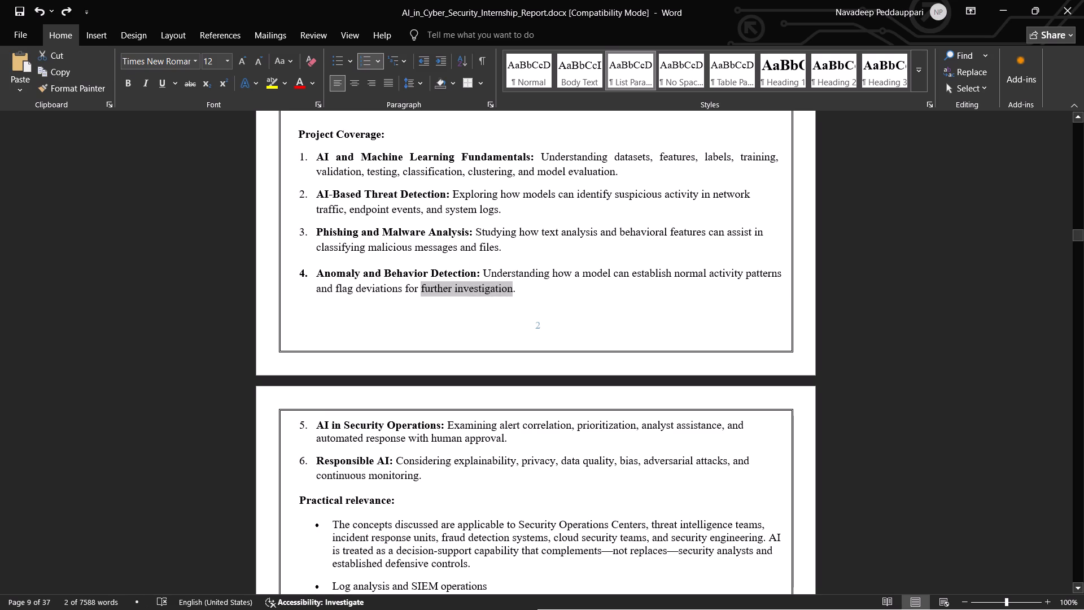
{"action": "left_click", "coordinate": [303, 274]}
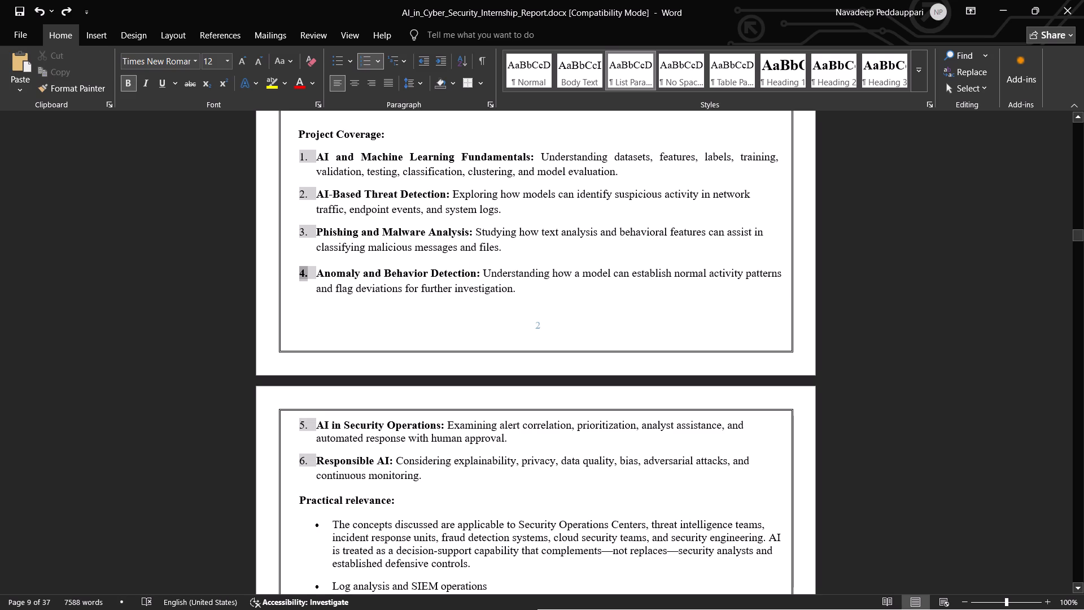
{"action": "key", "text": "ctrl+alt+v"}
Remove the numbering from all six Project Coverage items and reapply it in the 1., 2., 3. format.
{"action": "left_click_drag", "start_coordinate": [298, 150], "coordinate": [405, 430]}
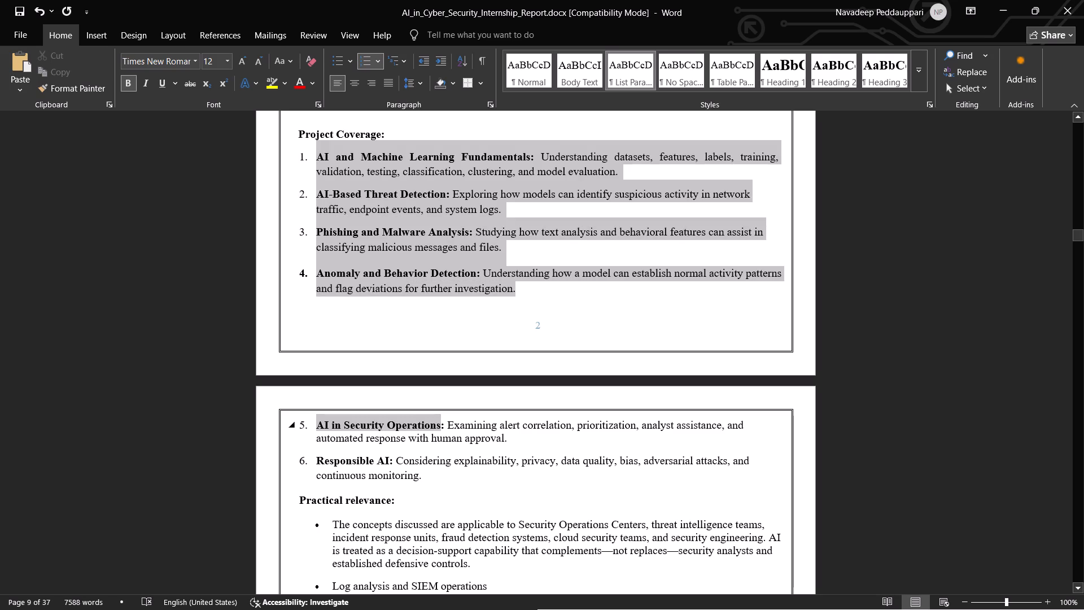
{"action": "left_click_drag", "start_coordinate": [405, 430], "coordinate": [426, 472]}
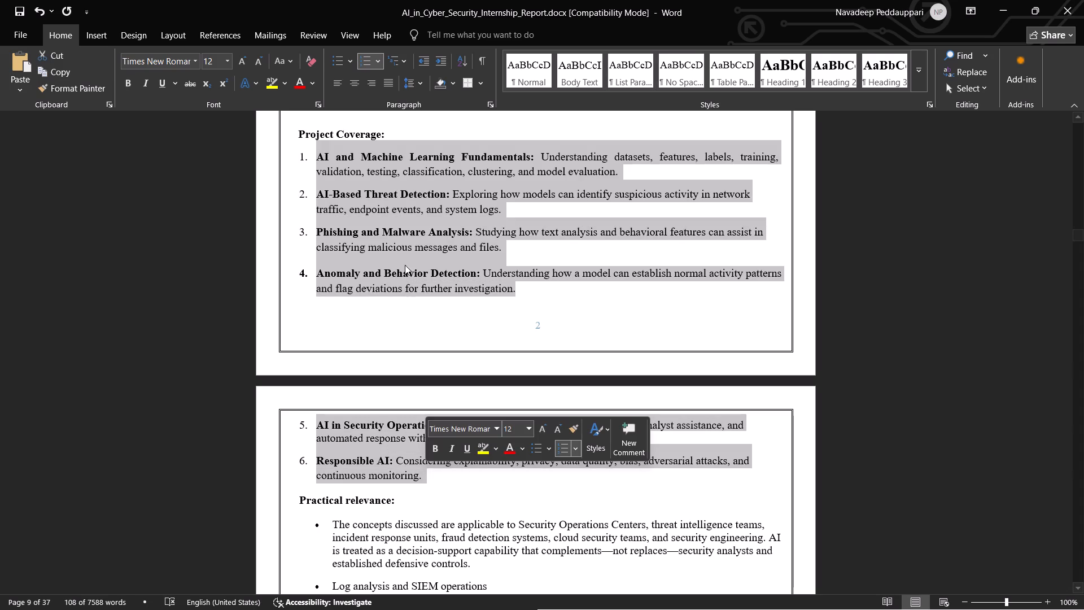
{"action": "left_click", "coordinate": [378, 65]}
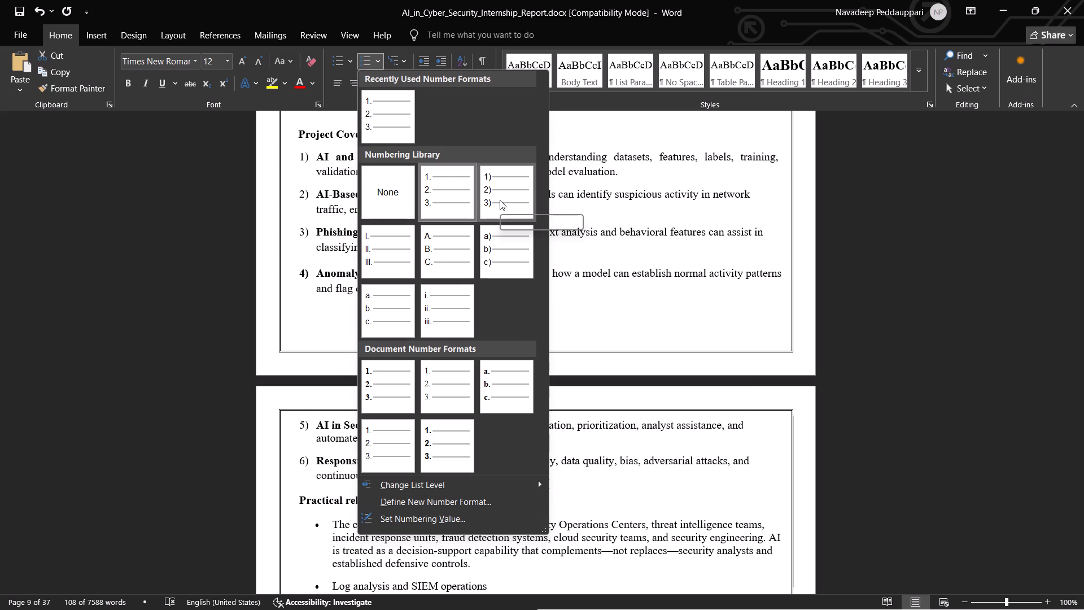
{"action": "left_click", "coordinate": [392, 194]}
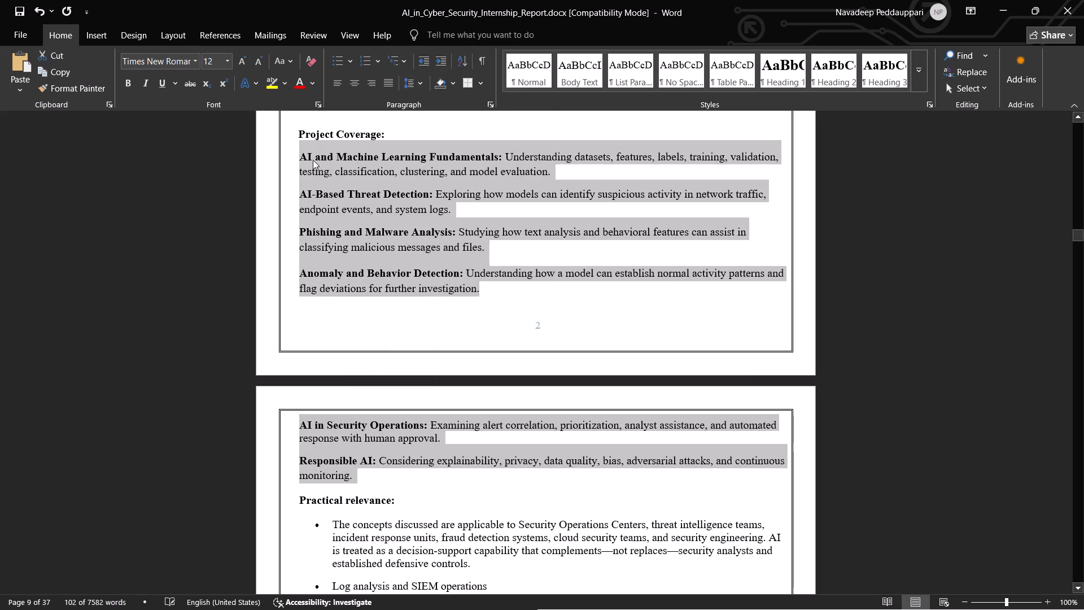
{"action": "left_click", "coordinate": [367, 62]}
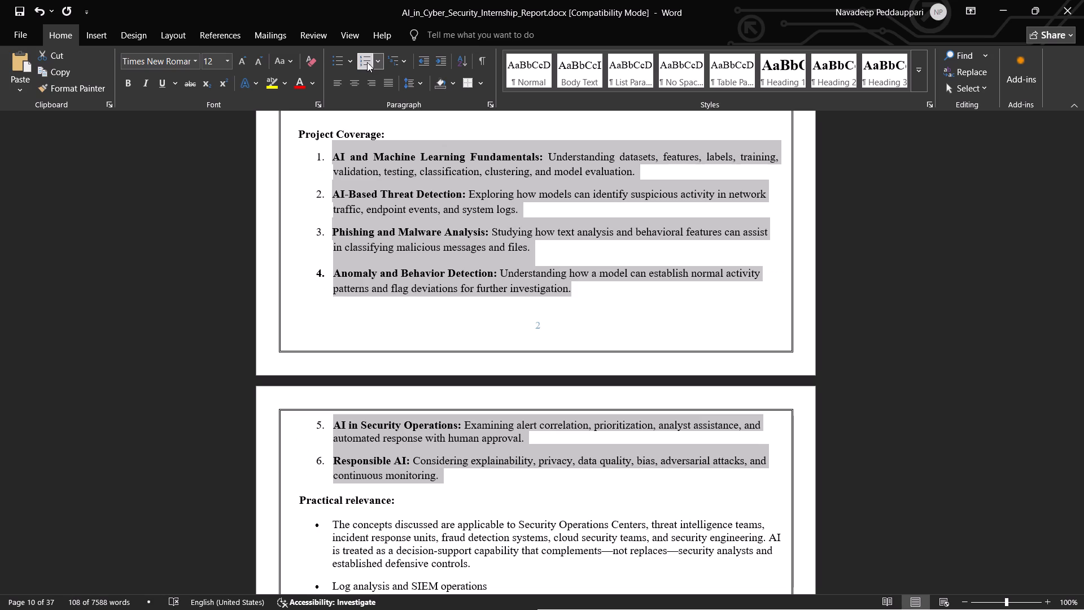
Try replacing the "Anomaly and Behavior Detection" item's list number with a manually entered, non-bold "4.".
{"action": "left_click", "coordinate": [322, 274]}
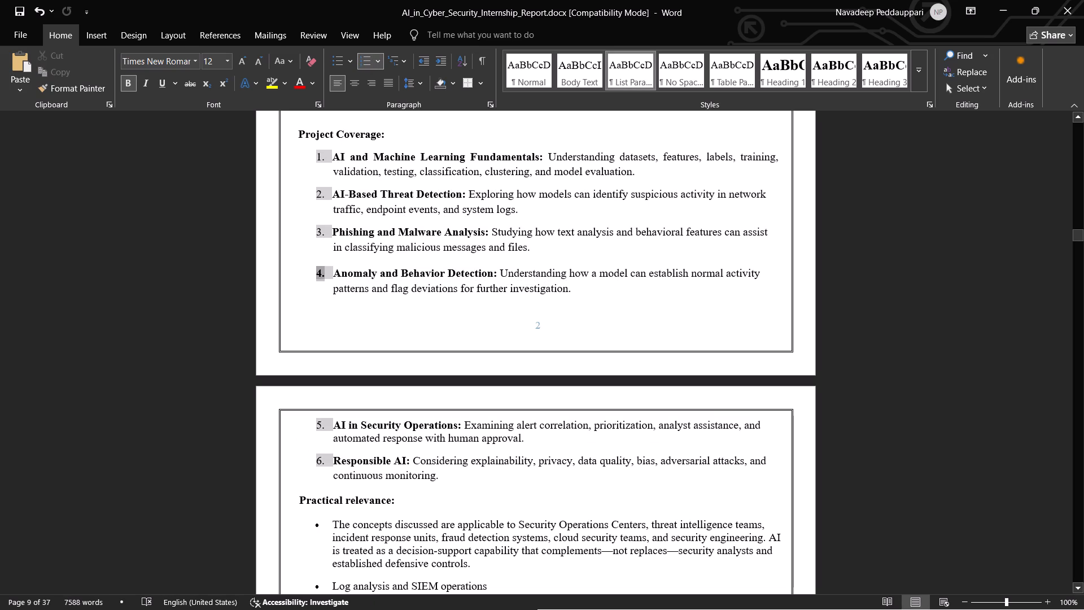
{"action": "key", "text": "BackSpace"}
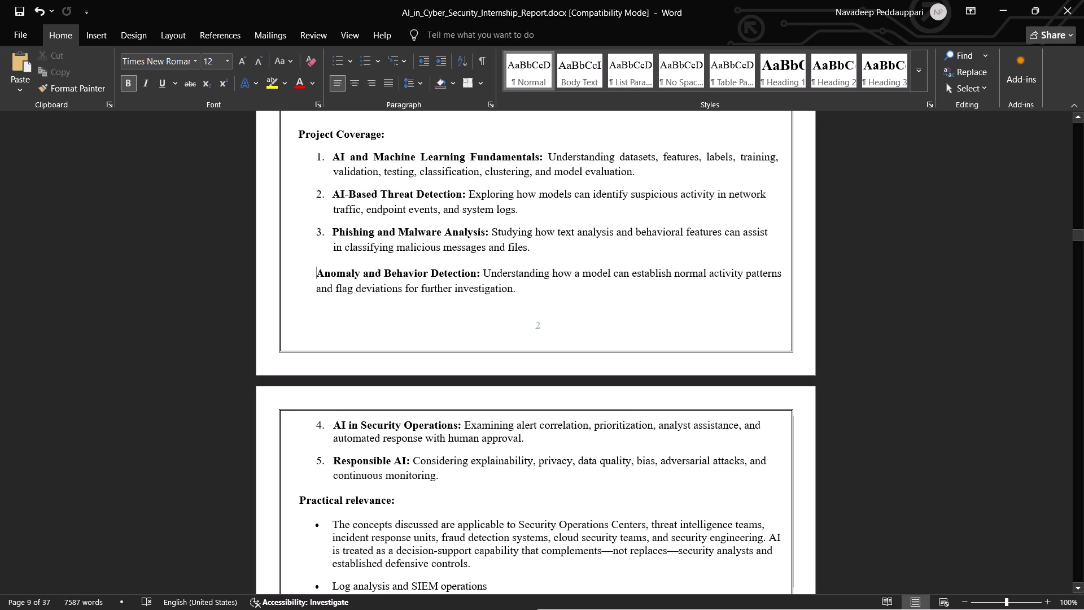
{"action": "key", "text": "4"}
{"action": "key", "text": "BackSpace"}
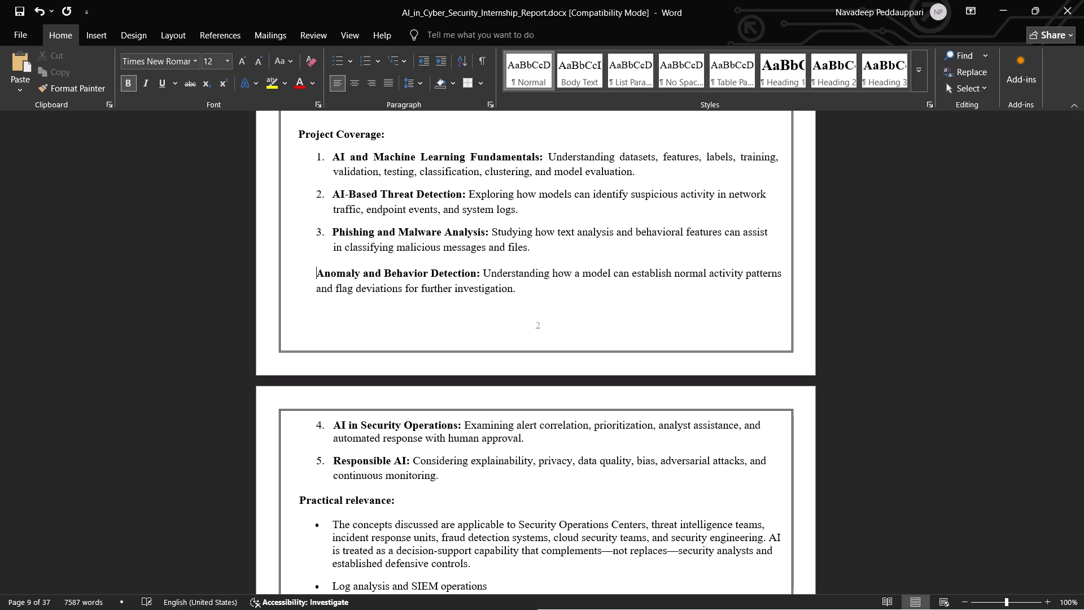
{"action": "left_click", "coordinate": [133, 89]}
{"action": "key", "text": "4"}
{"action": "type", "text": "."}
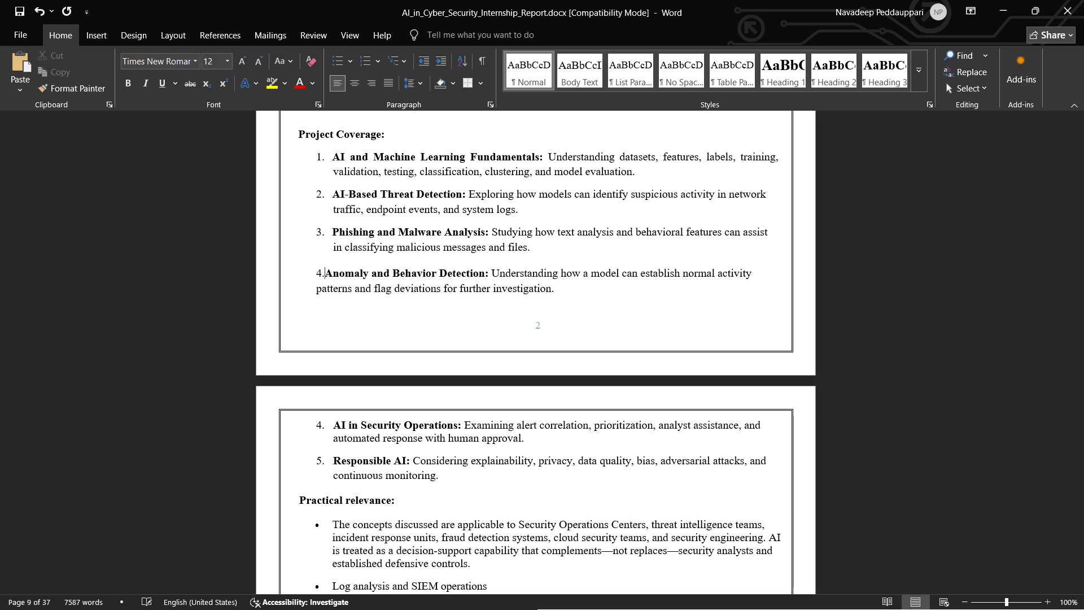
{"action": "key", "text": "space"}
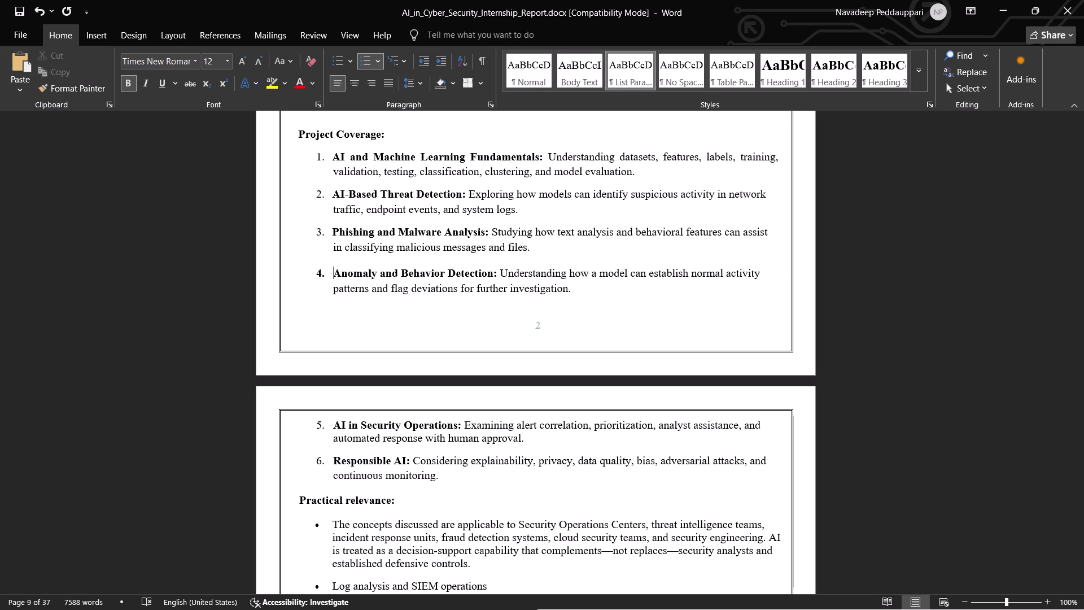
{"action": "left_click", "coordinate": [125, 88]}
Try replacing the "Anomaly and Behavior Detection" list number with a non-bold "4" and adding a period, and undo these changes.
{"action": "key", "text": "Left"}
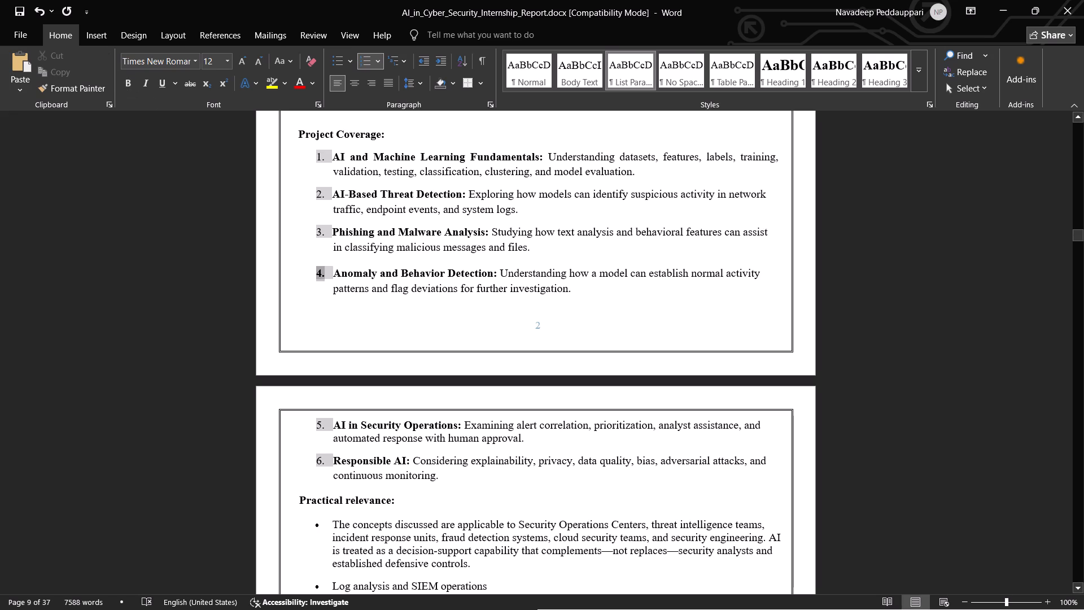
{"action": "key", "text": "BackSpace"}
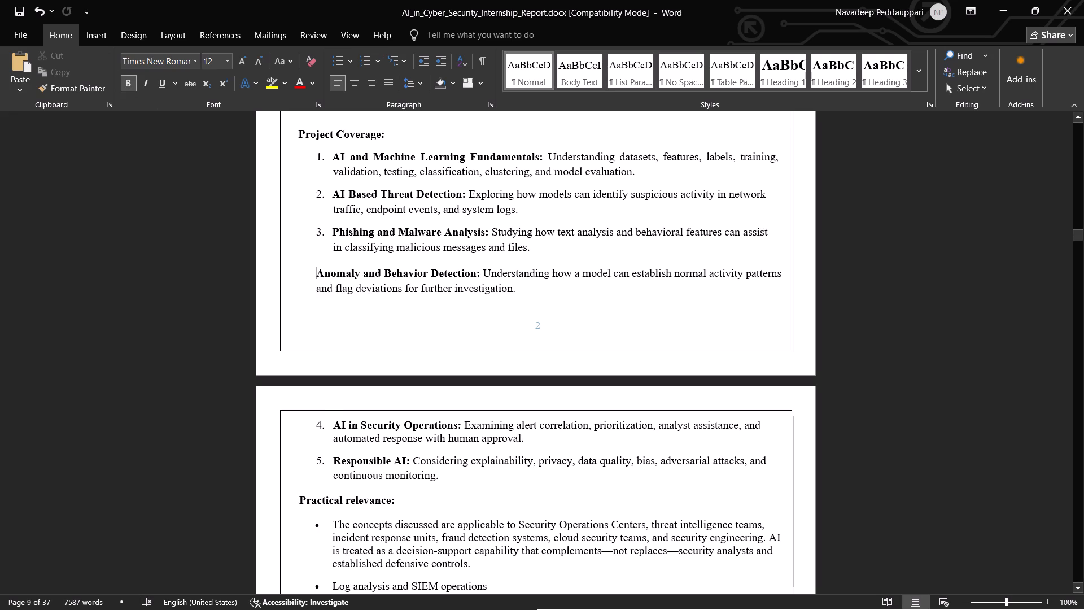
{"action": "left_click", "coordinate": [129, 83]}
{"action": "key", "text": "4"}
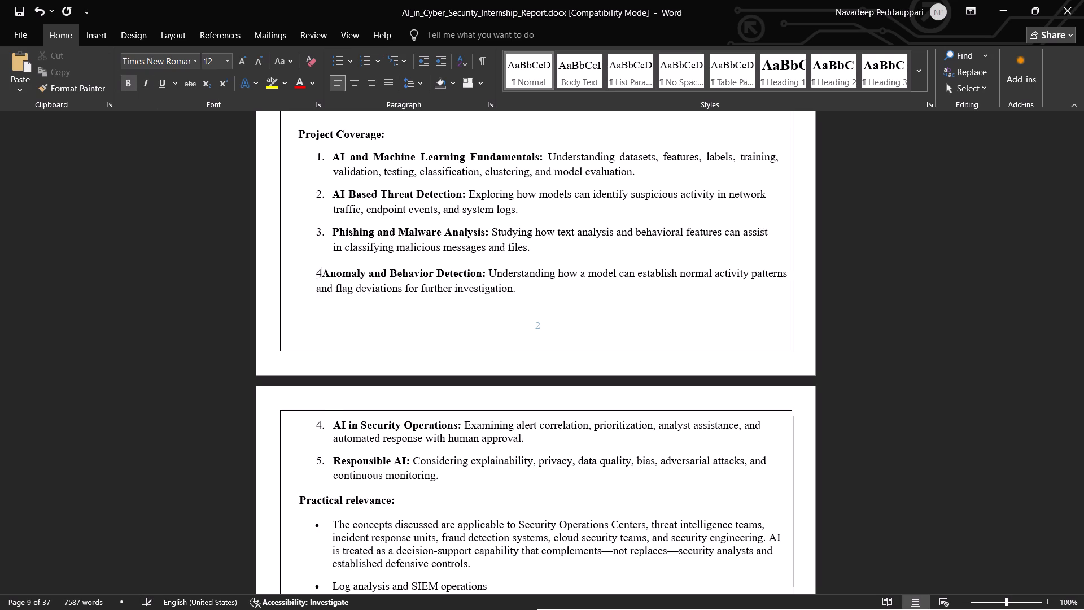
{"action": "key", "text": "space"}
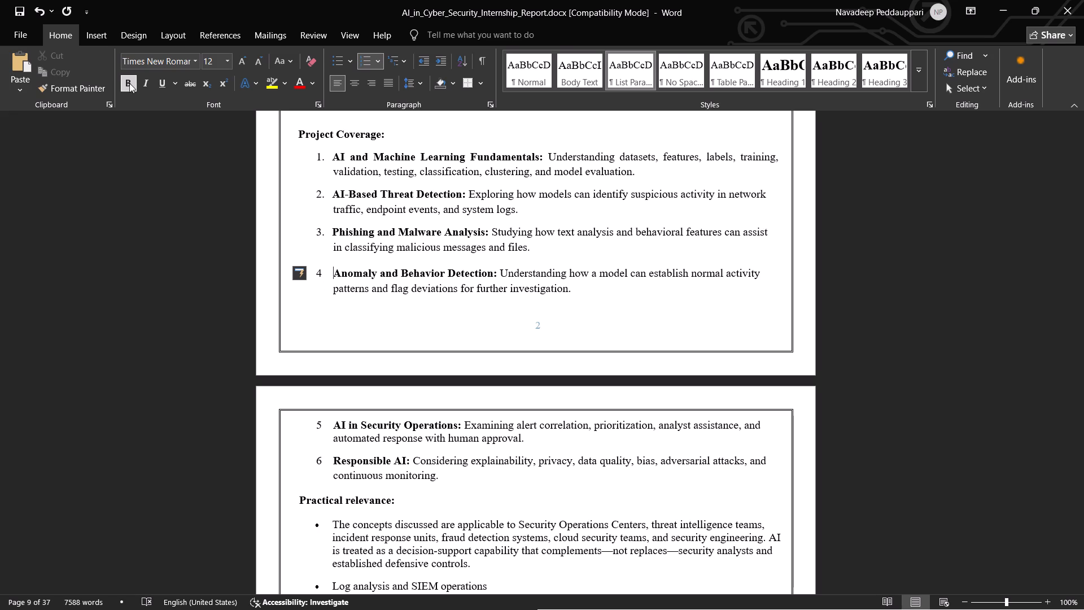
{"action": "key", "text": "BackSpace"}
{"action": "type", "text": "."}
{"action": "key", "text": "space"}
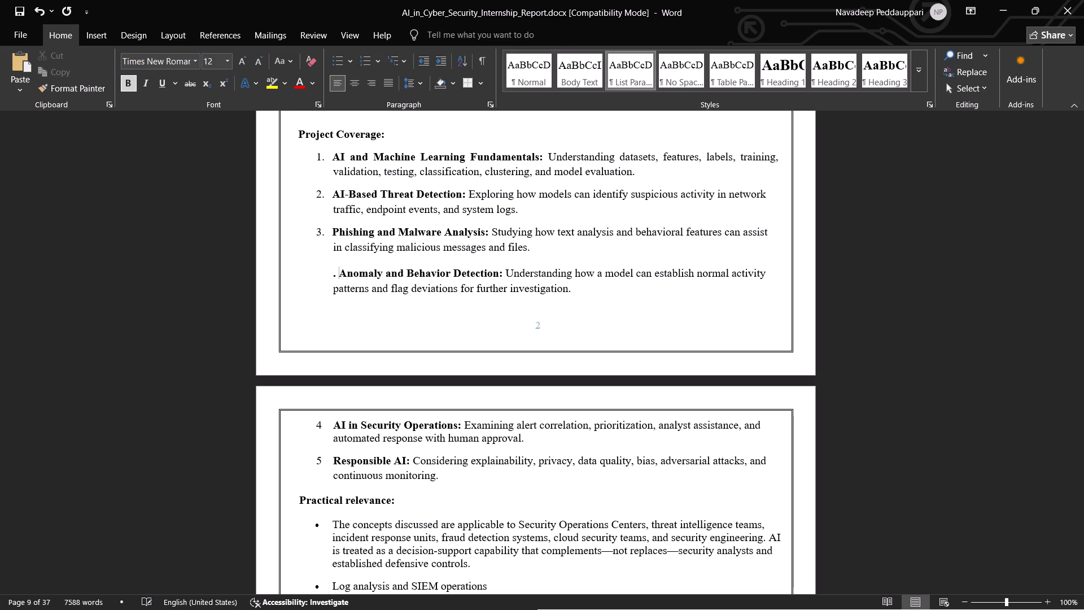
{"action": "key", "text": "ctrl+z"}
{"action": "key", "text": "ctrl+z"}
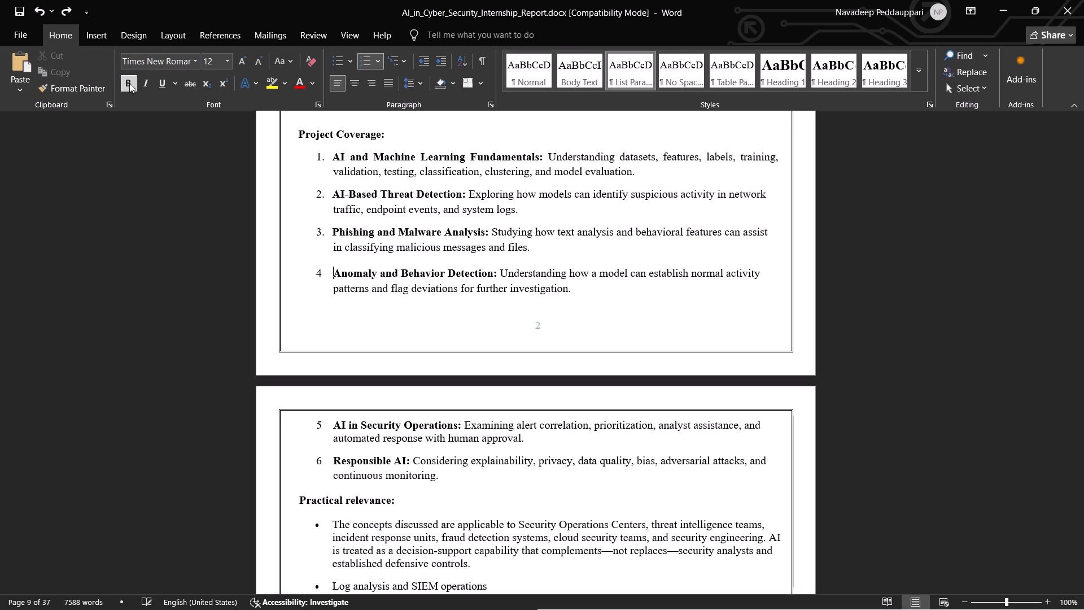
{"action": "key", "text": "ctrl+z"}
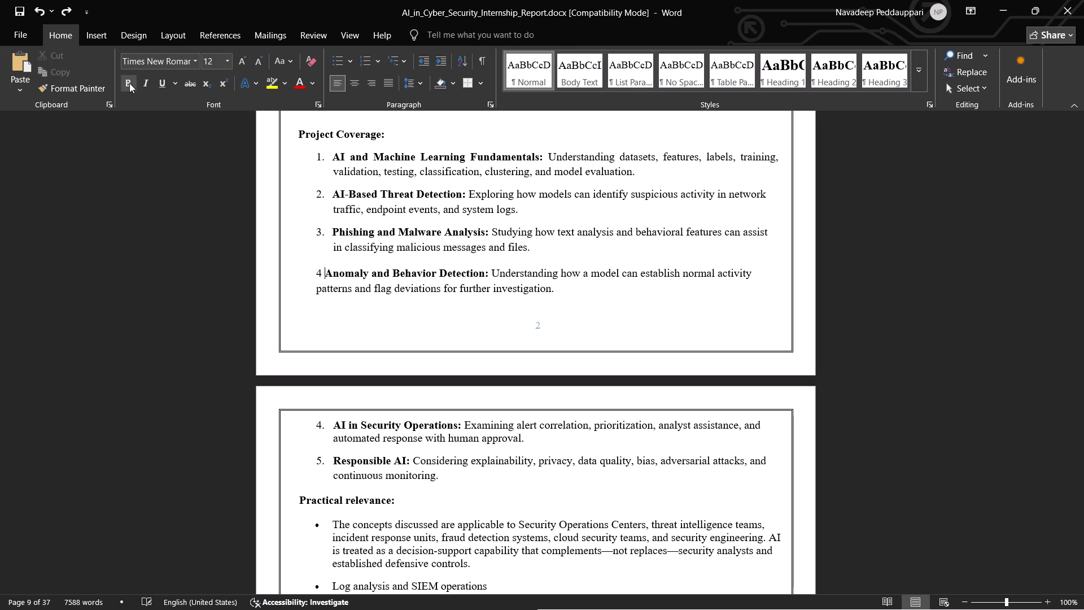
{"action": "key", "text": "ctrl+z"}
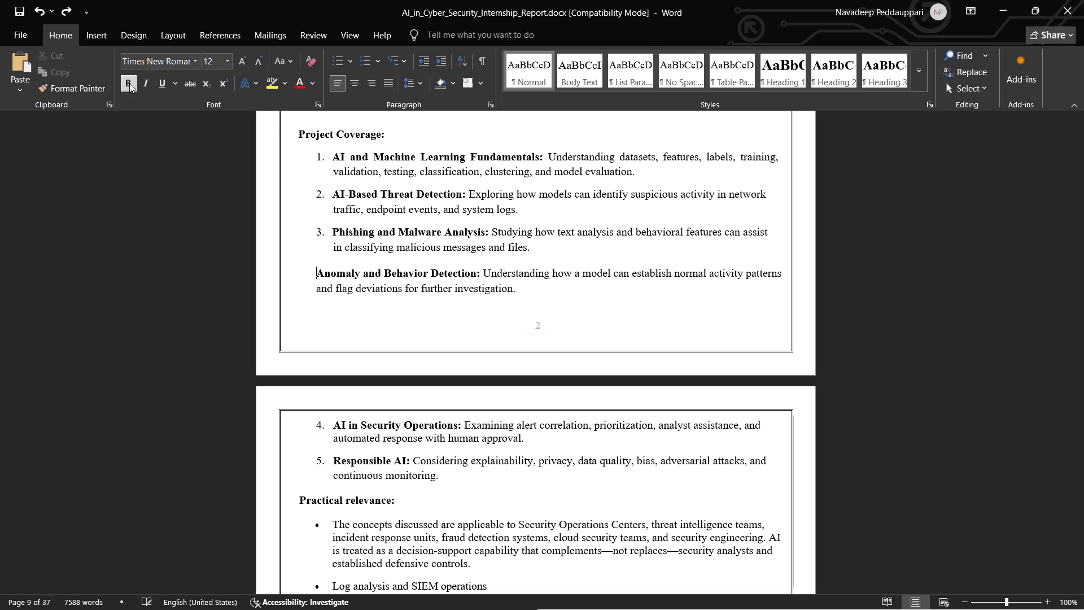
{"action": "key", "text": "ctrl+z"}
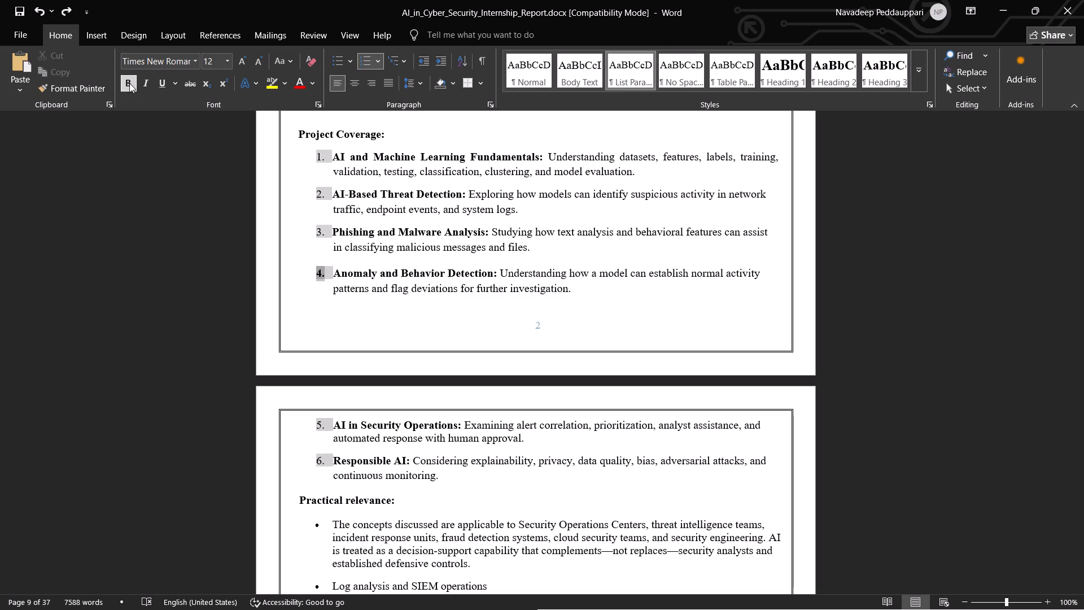
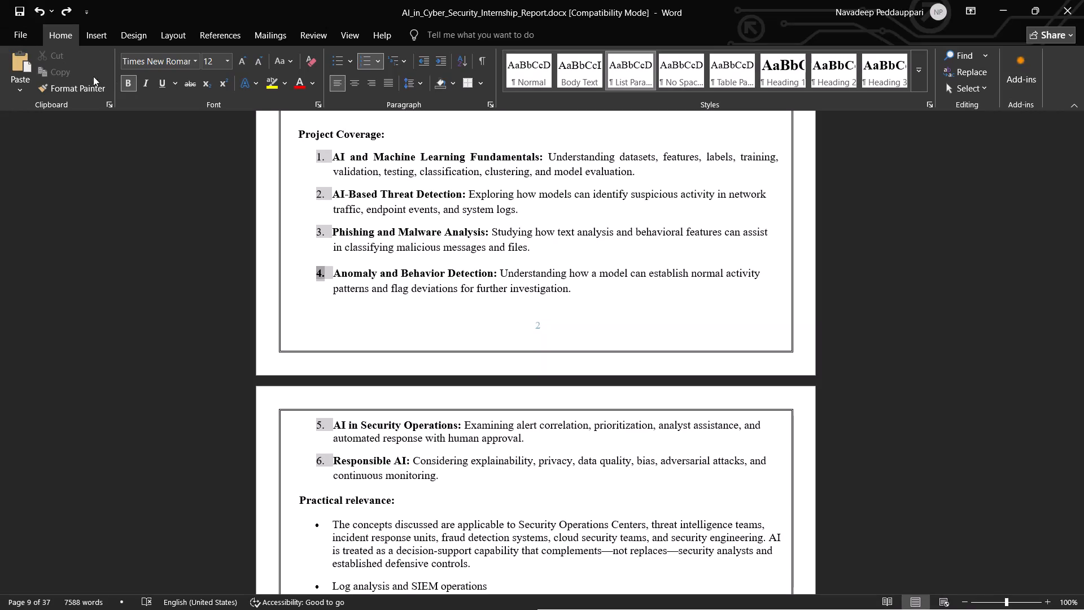
Delete the empty line between the 1.4 Scope paragraph and the Project Coverage heading.
{"action": "left_click", "coordinate": [390, 256]}
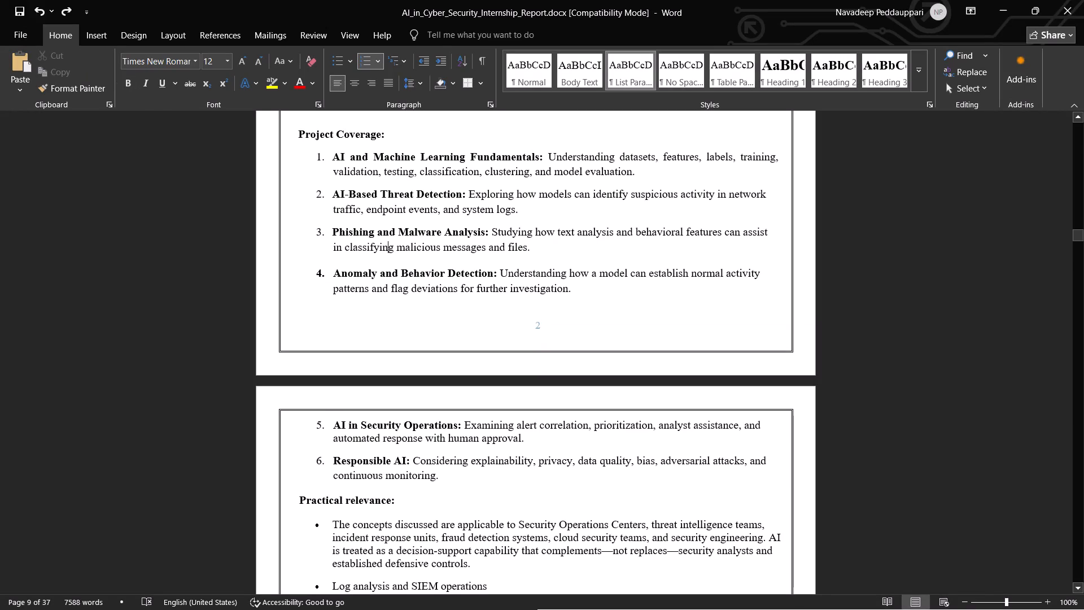
{"action": "scroll", "coordinate": [390, 256], "scroll_direction": "up", "scroll_amount": 1}
{"action": "left_click", "coordinate": [359, 254]}
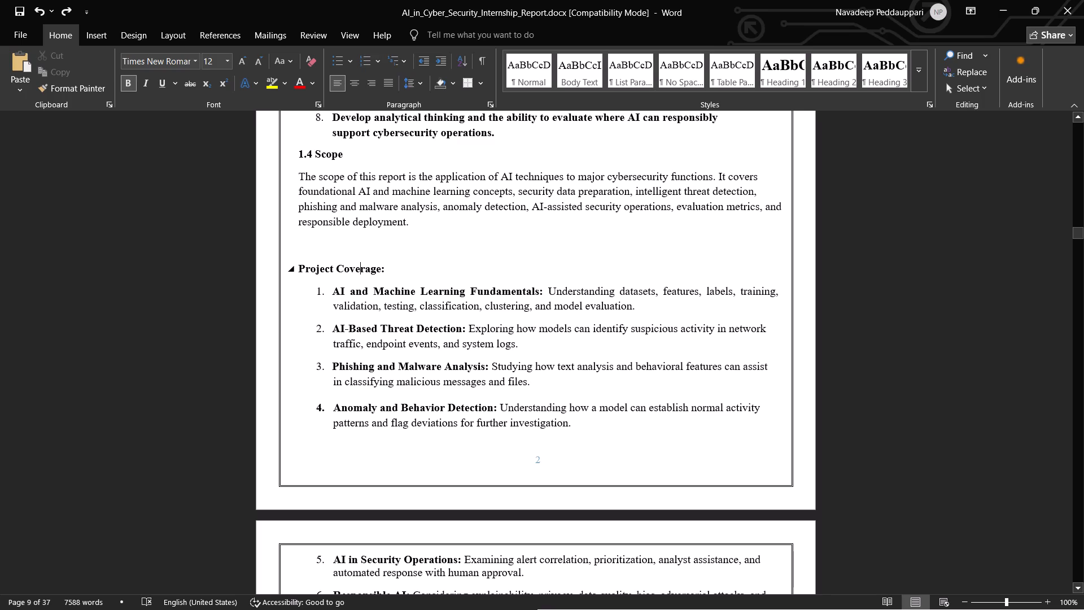
{"action": "left_click", "coordinate": [348, 245]}
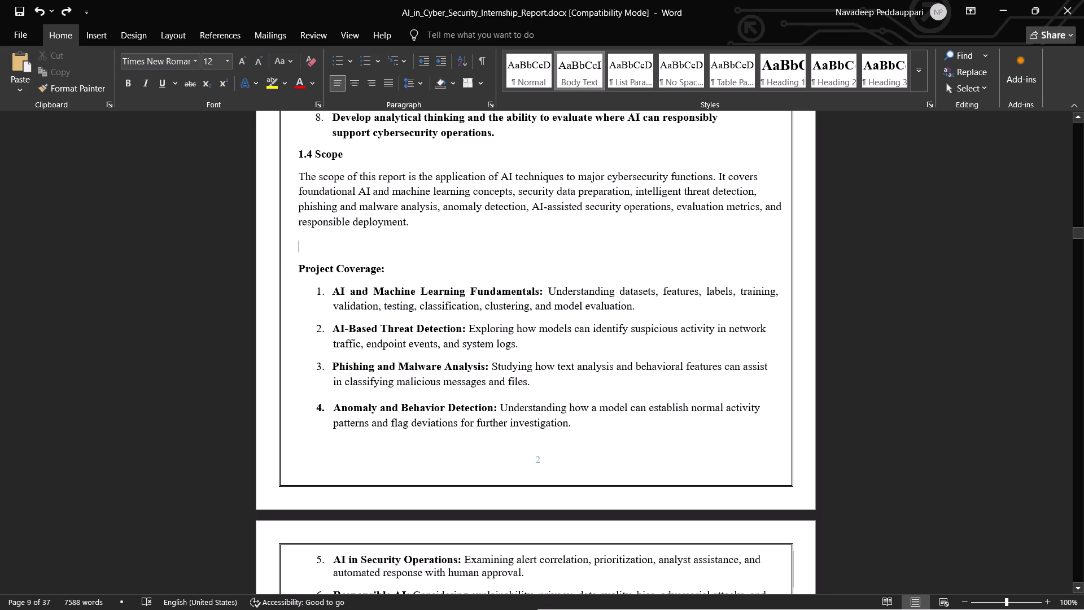
{"action": "key", "text": "BackSpace"}
{"action": "key", "text": "BackSpace"}
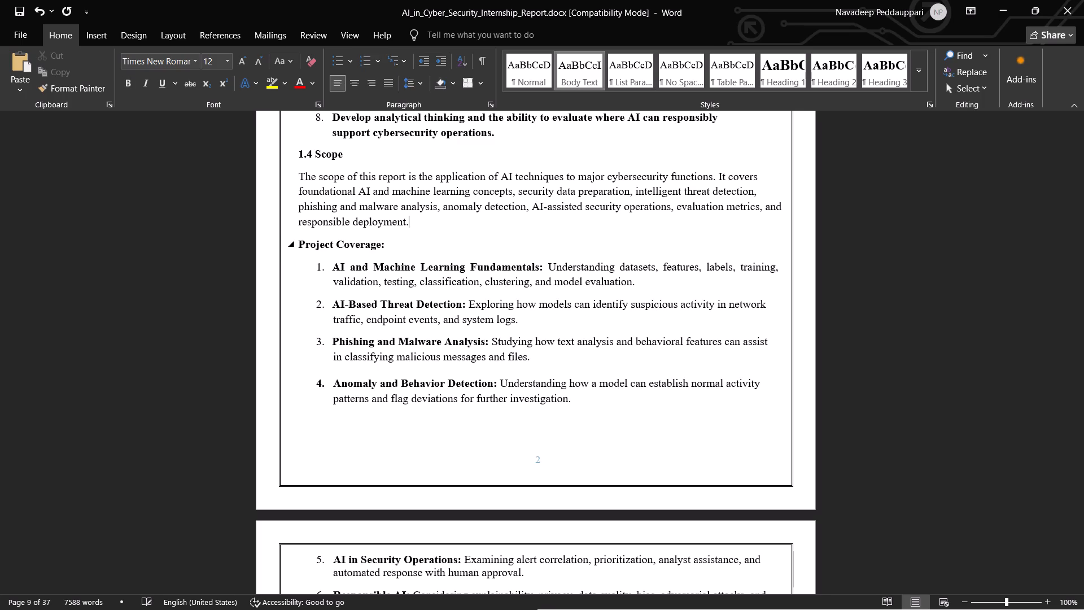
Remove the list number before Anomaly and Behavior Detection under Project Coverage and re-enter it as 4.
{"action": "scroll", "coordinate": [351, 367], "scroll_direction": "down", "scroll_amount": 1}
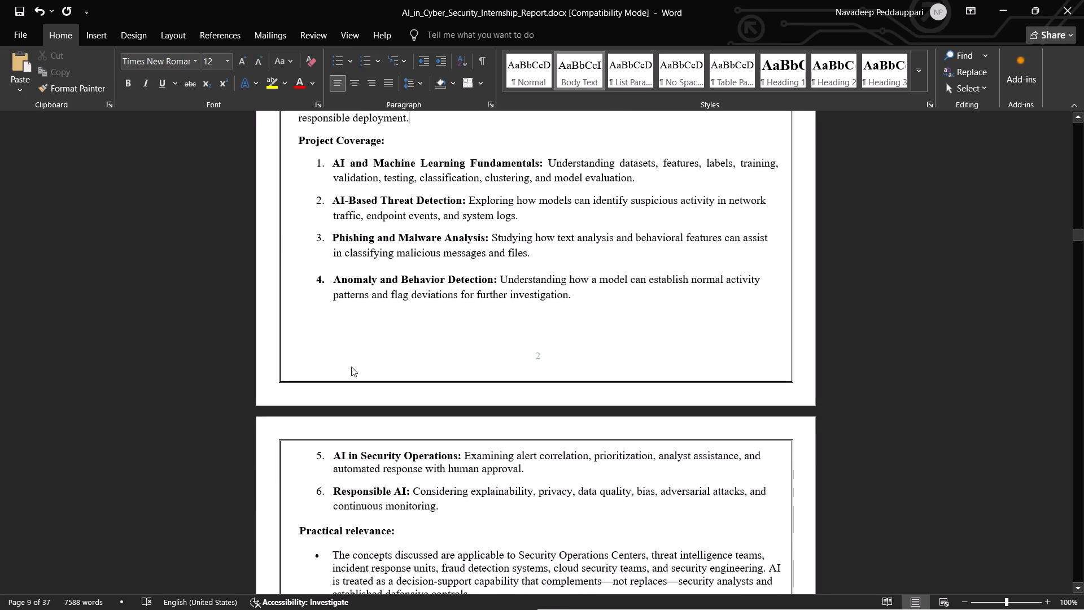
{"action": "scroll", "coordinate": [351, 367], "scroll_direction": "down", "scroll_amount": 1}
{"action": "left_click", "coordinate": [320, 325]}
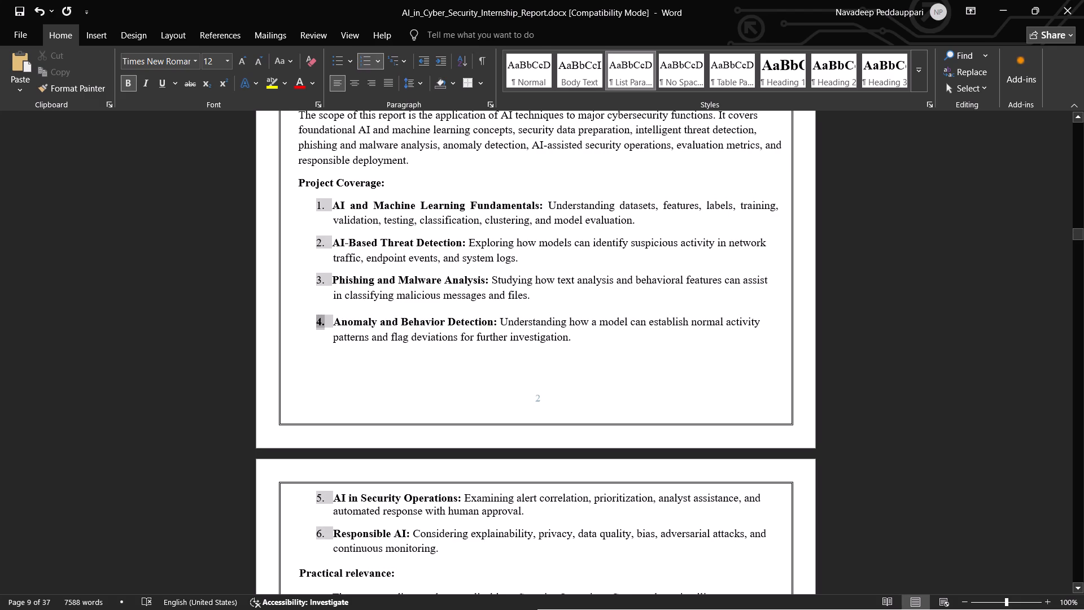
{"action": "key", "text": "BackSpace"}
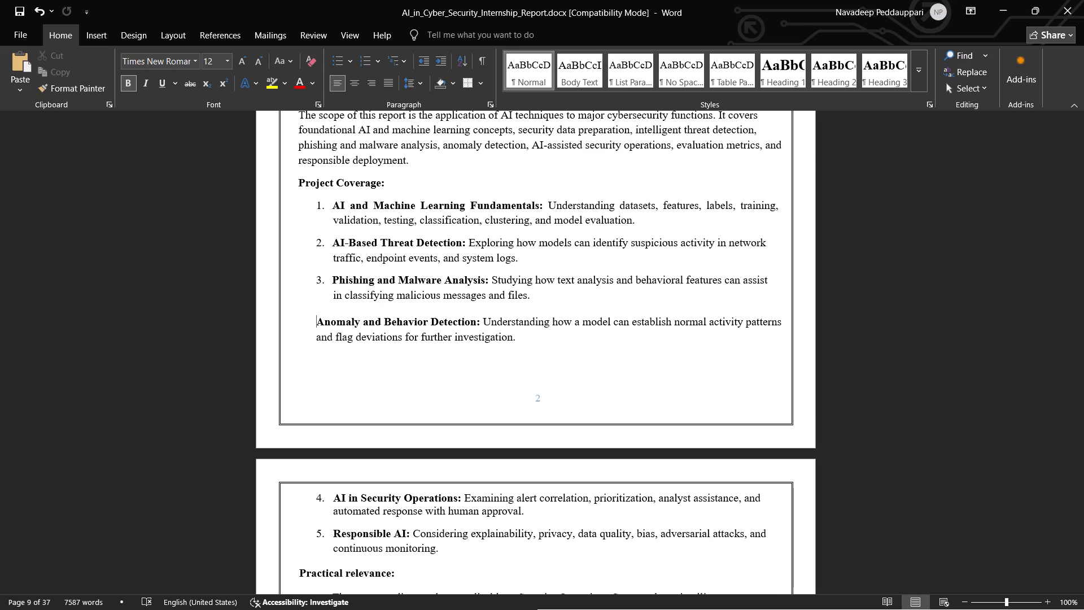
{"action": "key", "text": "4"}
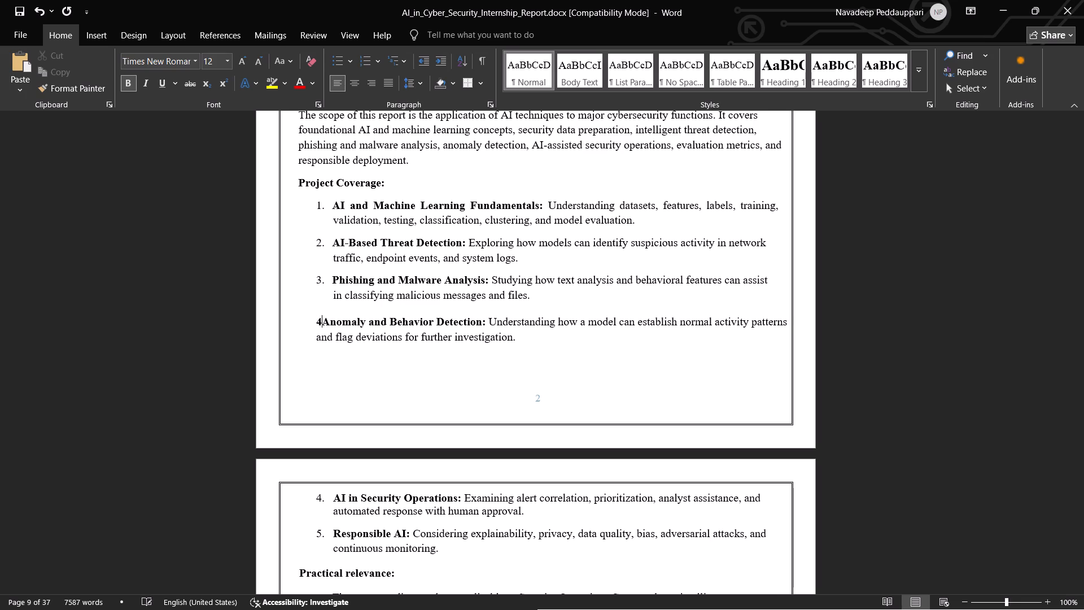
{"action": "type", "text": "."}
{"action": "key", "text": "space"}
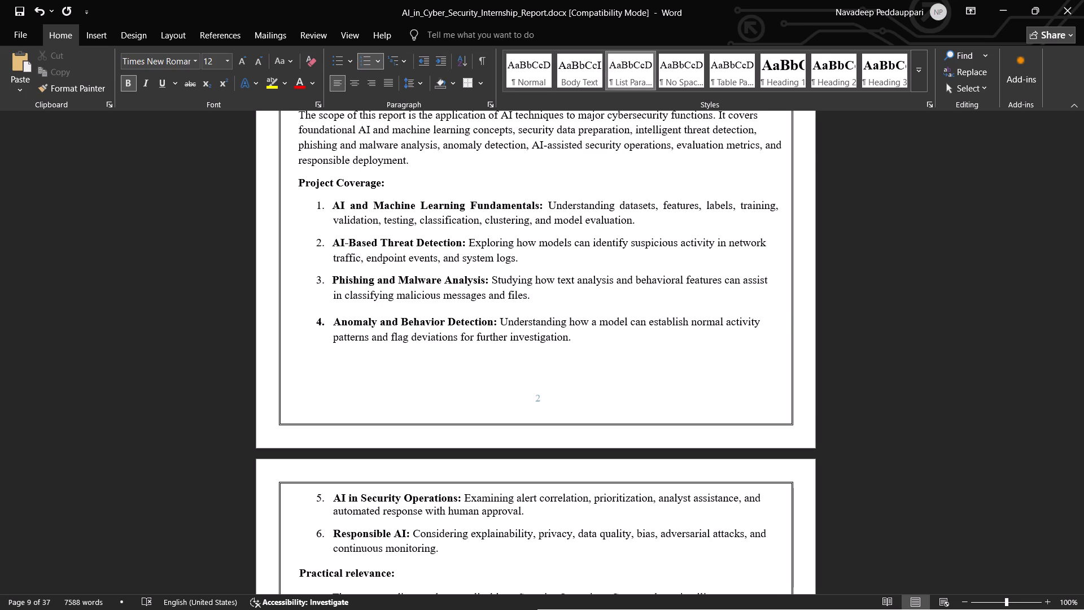
Delete the extra blank line above the 2. LITERATURE REVIEW heading.
{"action": "scroll", "coordinate": [396, 430], "scroll_direction": "down", "scroll_amount": 1}
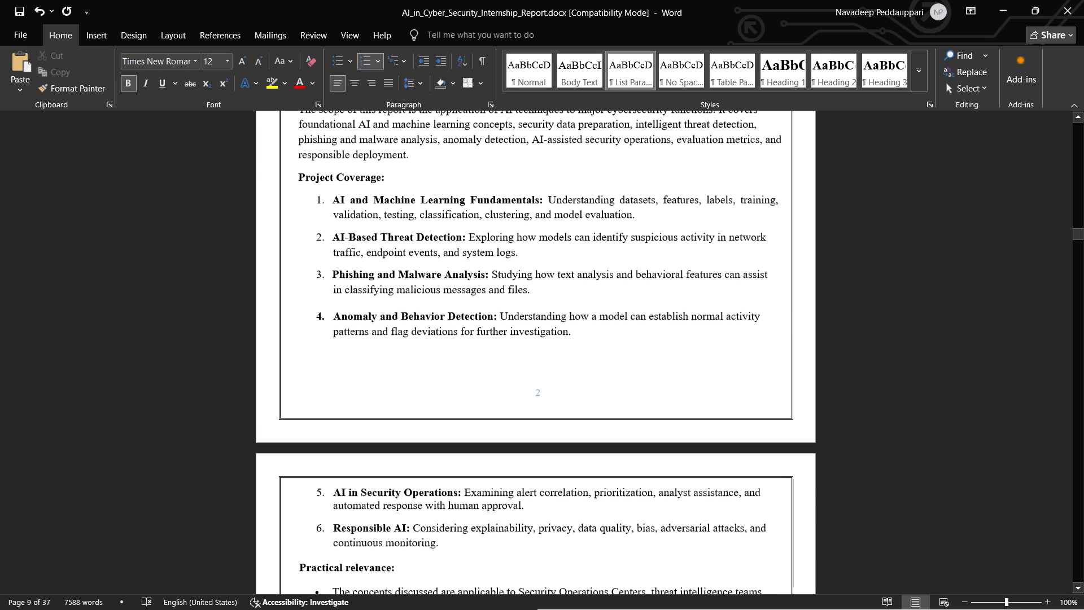
{"action": "scroll", "coordinate": [396, 430], "scroll_direction": "down", "scroll_amount": 3}
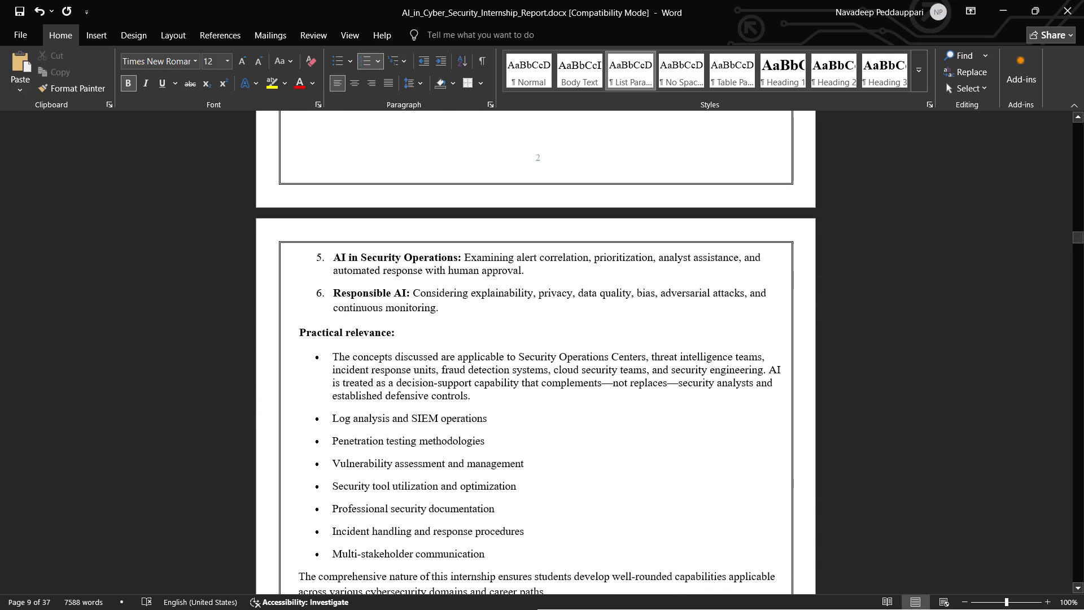
{"action": "scroll", "coordinate": [396, 430], "scroll_direction": "down", "scroll_amount": 2}
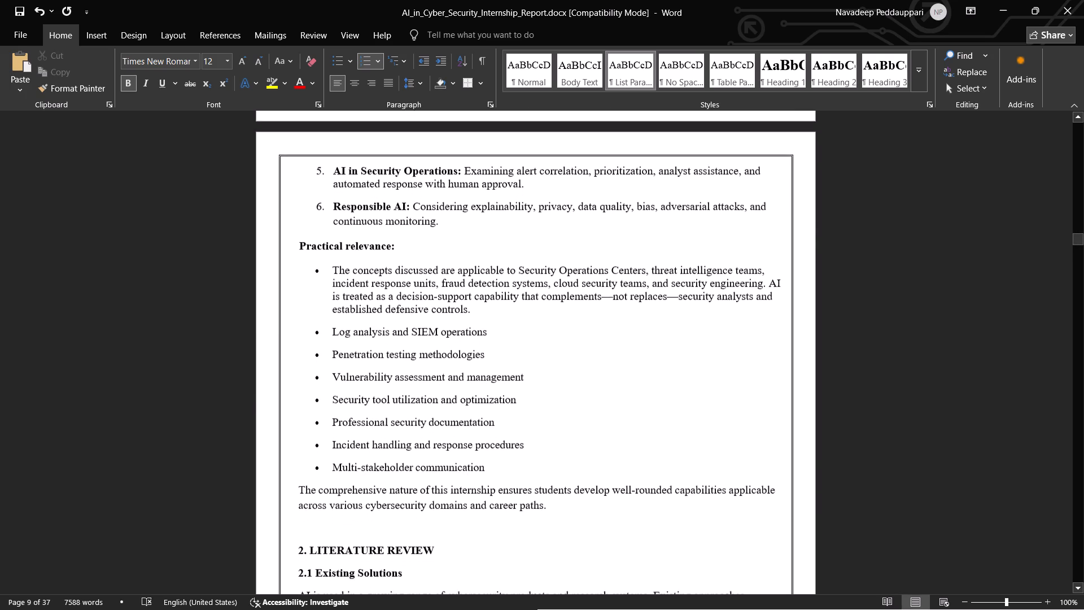
{"action": "scroll", "coordinate": [396, 430], "scroll_direction": "down", "scroll_amount": 2}
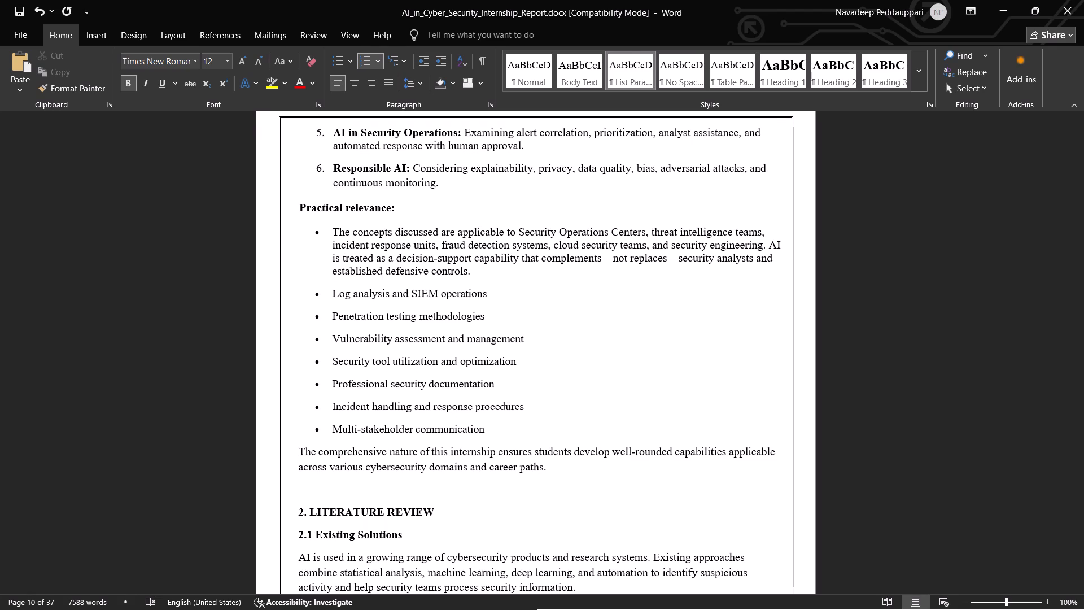
{"action": "scroll", "coordinate": [396, 430], "scroll_direction": "down", "scroll_amount": 1}
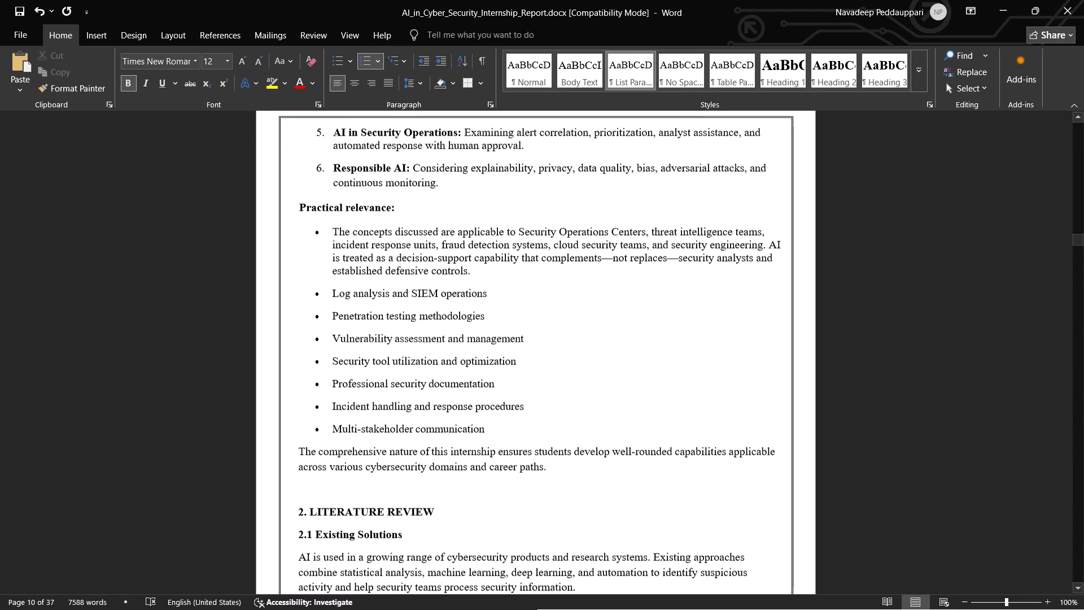
{"action": "scroll", "coordinate": [396, 430], "scroll_direction": "down", "scroll_amount": 1}
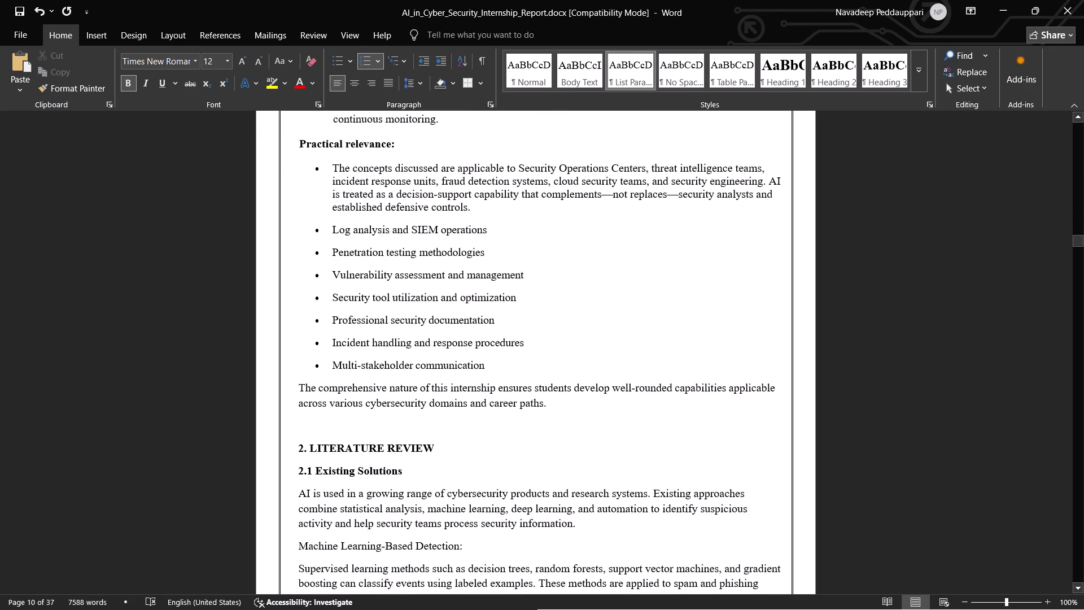
{"action": "scroll", "coordinate": [396, 430], "scroll_direction": "down", "scroll_amount": 1}
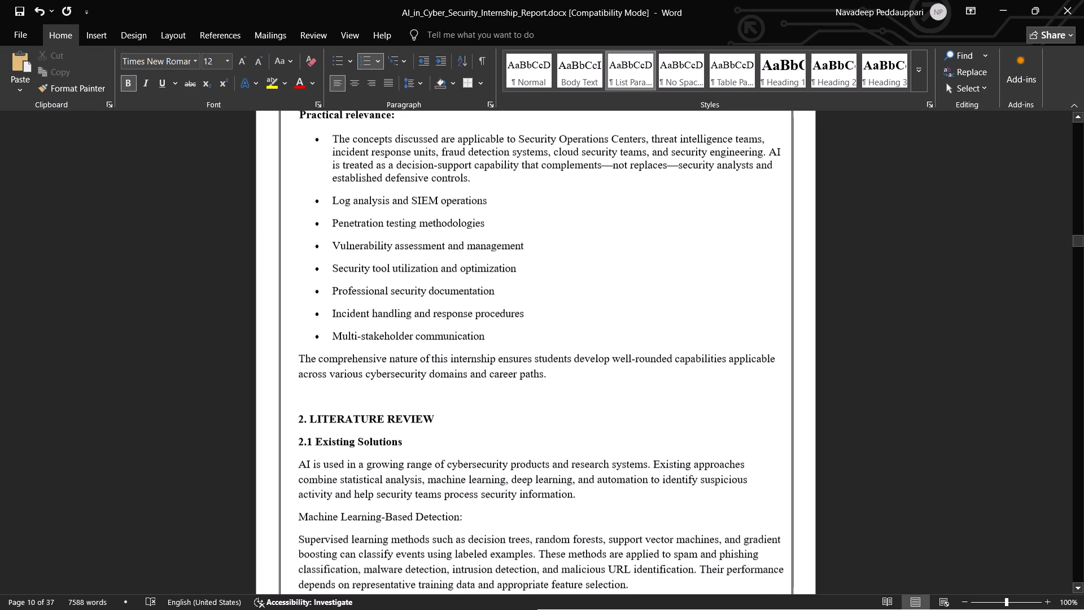
{"action": "scroll", "coordinate": [396, 430], "scroll_direction": "down", "scroll_amount": 1}
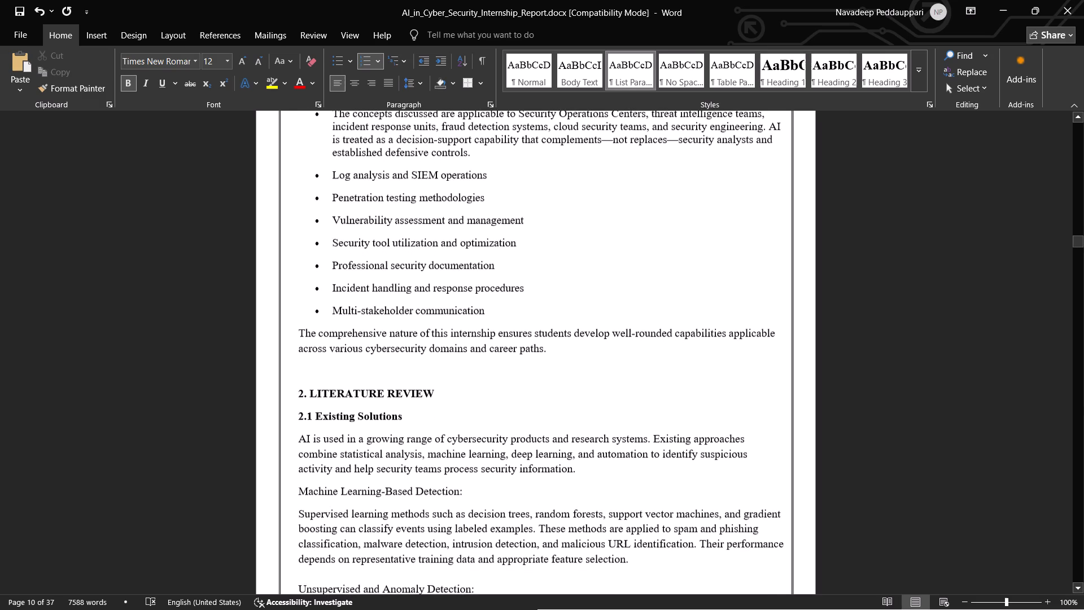
{"action": "left_click", "coordinate": [339, 384]}
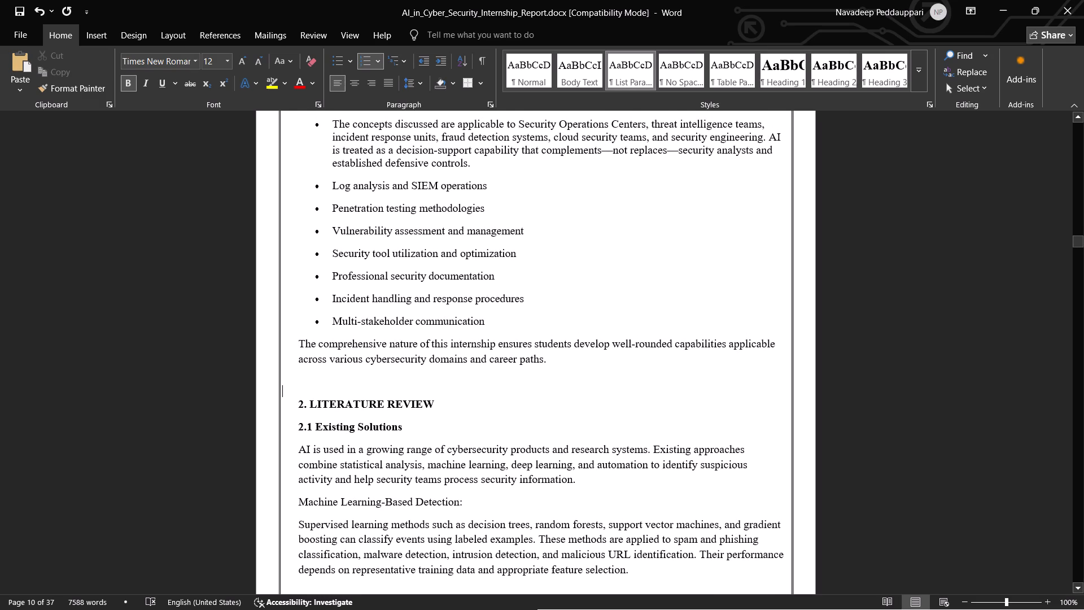
{"action": "scroll", "coordinate": [339, 384], "scroll_direction": "up", "scroll_amount": 1}
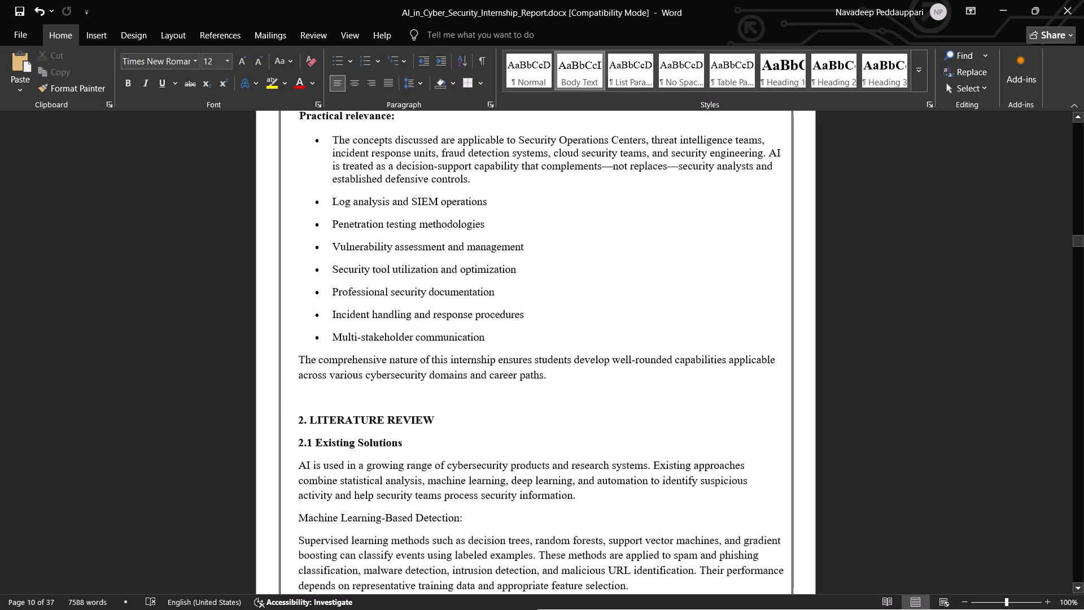
{"action": "scroll", "coordinate": [339, 384], "scroll_direction": "up", "scroll_amount": 1}
{"action": "key", "text": "BackSpace"}
Review the layout and subheadings from the Practical relevance list through section 2.1 Existing Solutions.
{"action": "scroll", "coordinate": [339, 384], "scroll_direction": "up", "scroll_amount": 1}
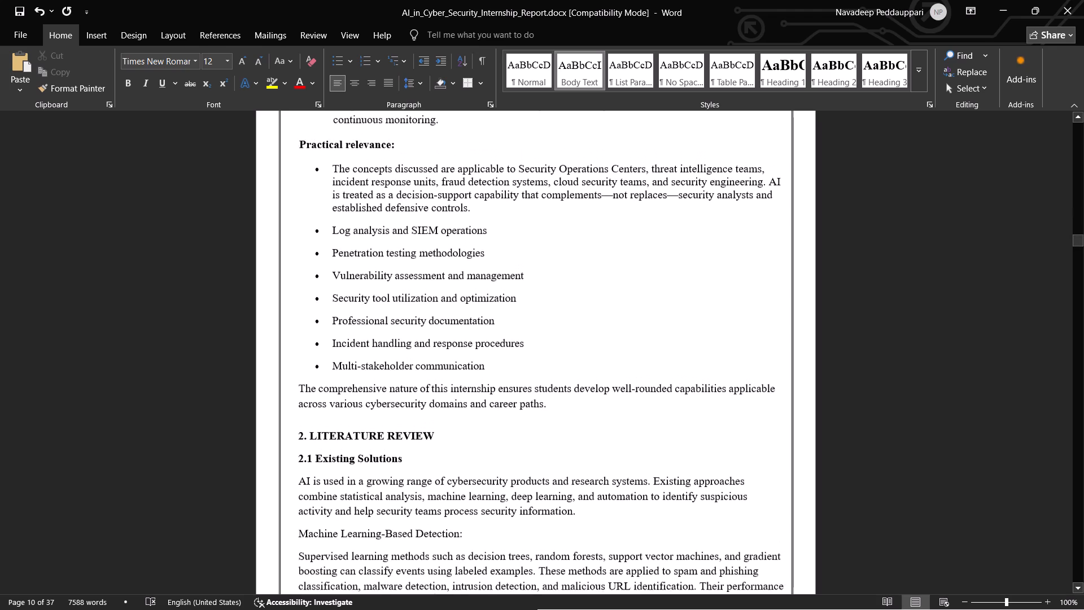
{"action": "scroll", "coordinate": [339, 384], "scroll_direction": "up", "scroll_amount": 2}
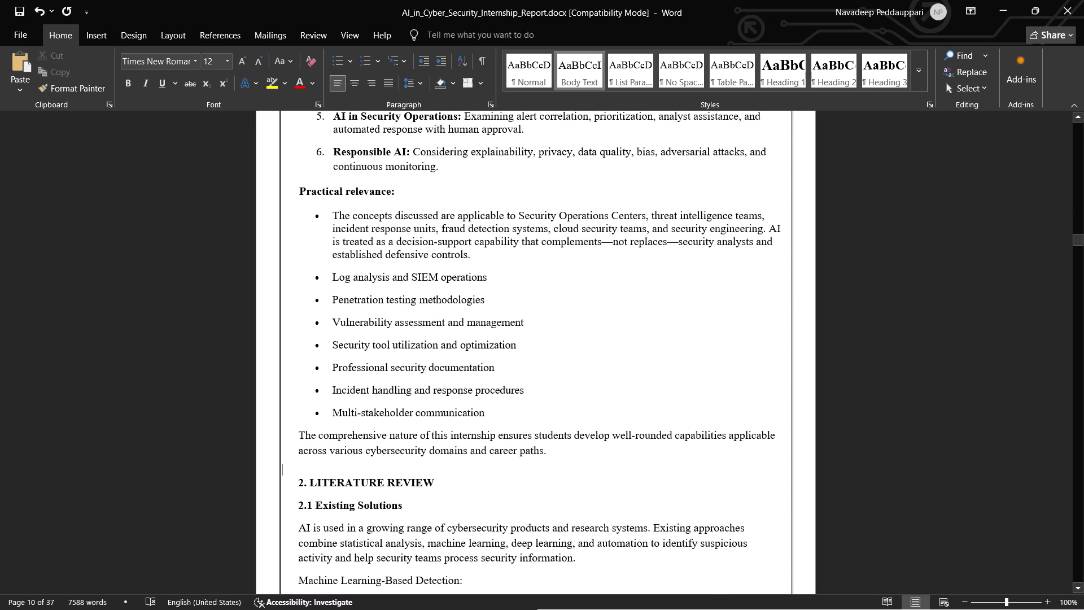
{"action": "scroll", "coordinate": [339, 384], "scroll_direction": "up", "scroll_amount": 1}
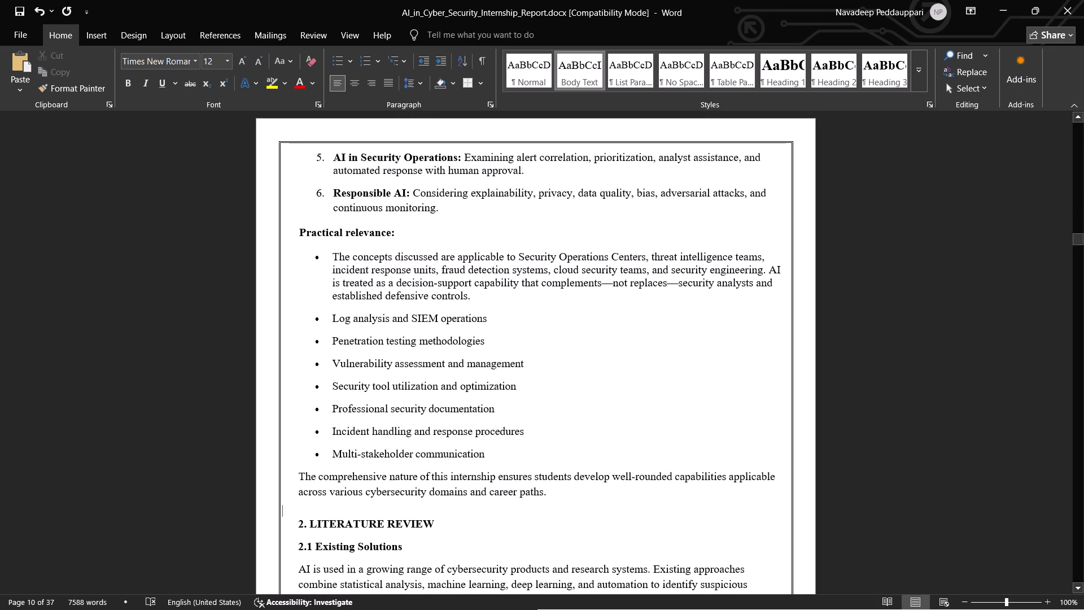
{"action": "scroll", "coordinate": [339, 384], "scroll_direction": "down", "scroll_amount": 1}
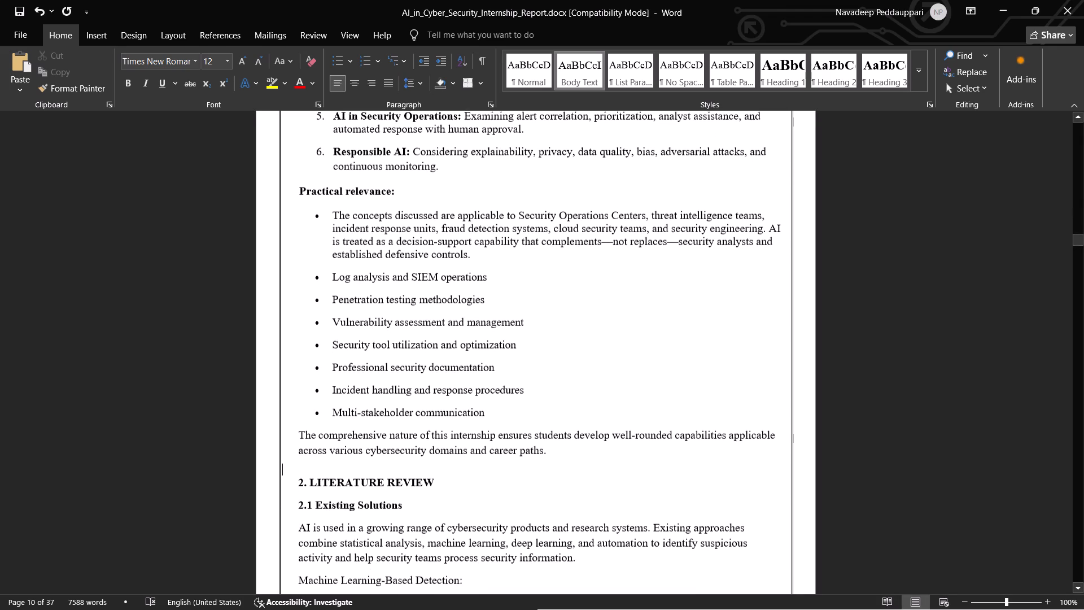
{"action": "scroll", "coordinate": [339, 384], "scroll_direction": "down", "scroll_amount": 1}
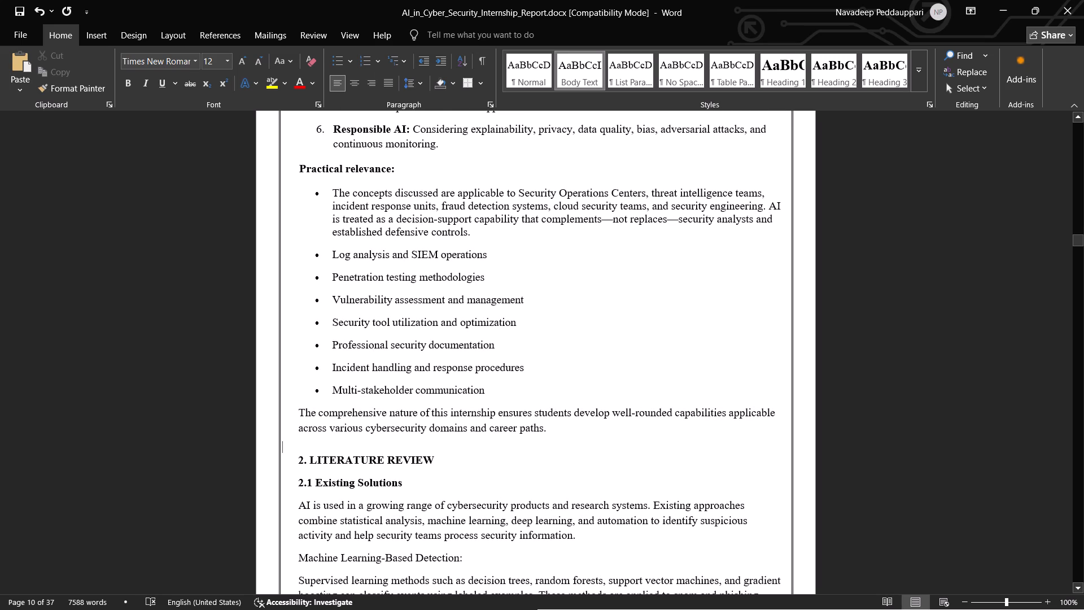
{"action": "scroll", "coordinate": [339, 384], "scroll_direction": "down", "scroll_amount": 1}
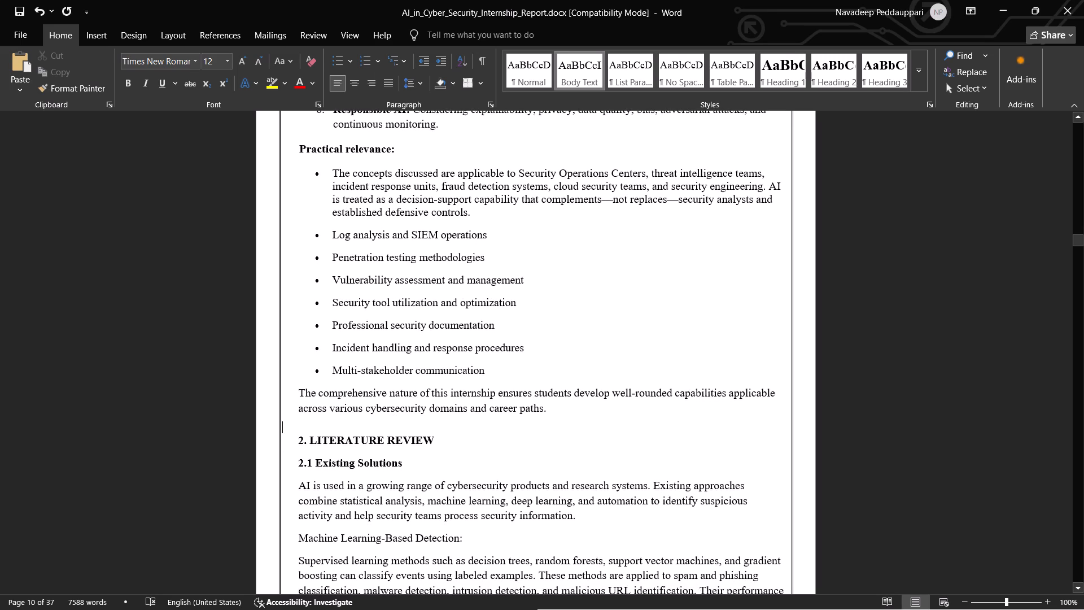
{"action": "scroll", "coordinate": [339, 384], "scroll_direction": "down", "scroll_amount": 1}
{"action": "scroll", "coordinate": [415, 338], "scroll_direction": "down", "scroll_amount": 1}
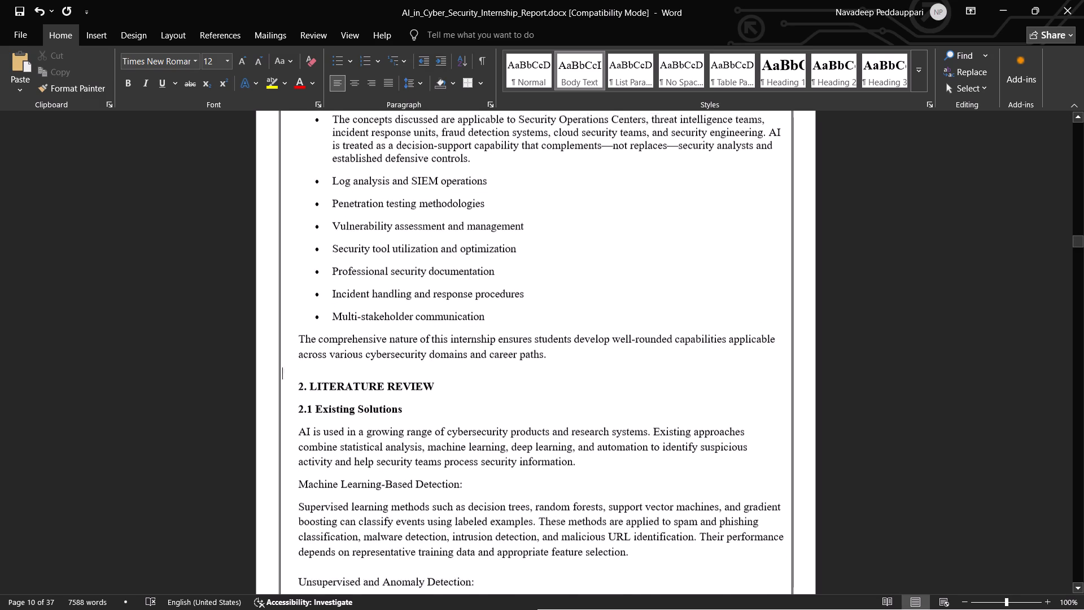
{"action": "scroll", "coordinate": [415, 338], "scroll_direction": "down", "scroll_amount": 1}
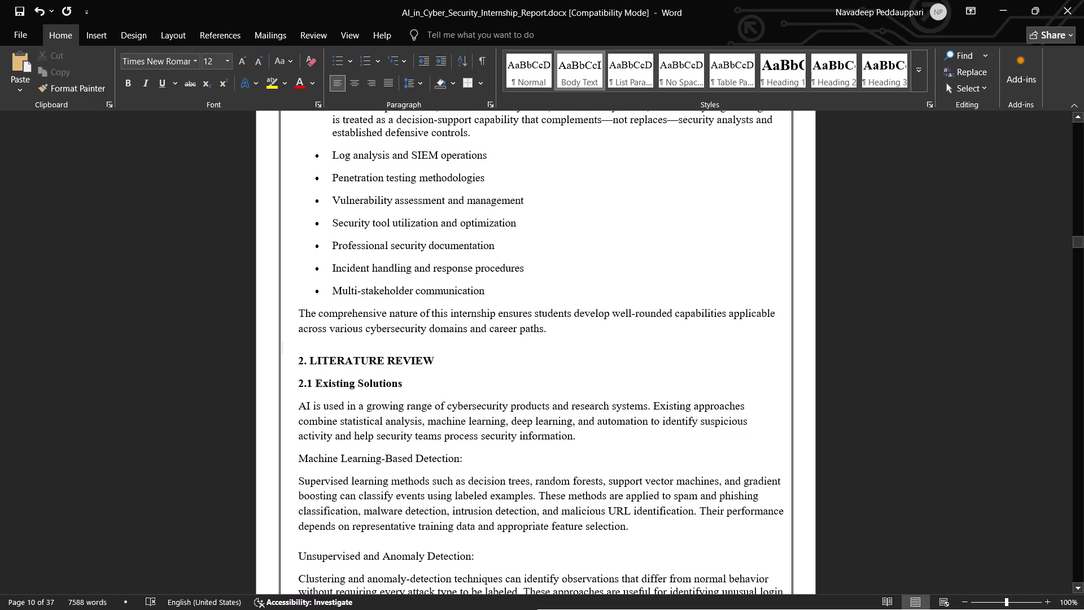
{"action": "scroll", "coordinate": [415, 338], "scroll_direction": "down", "scroll_amount": 2}
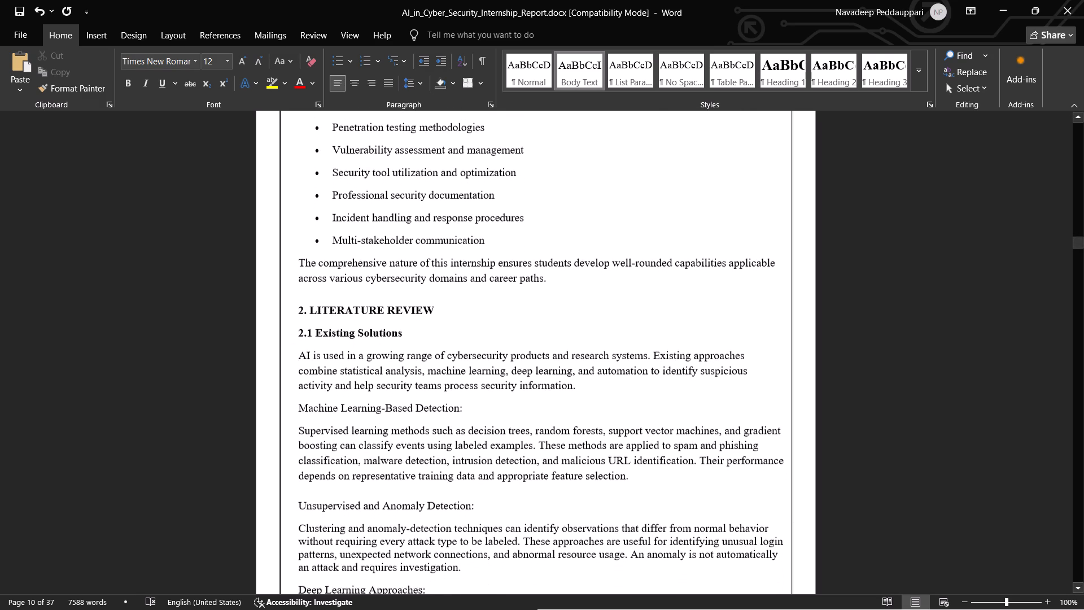
{"action": "scroll", "coordinate": [415, 338], "scroll_direction": "down", "scroll_amount": 2}
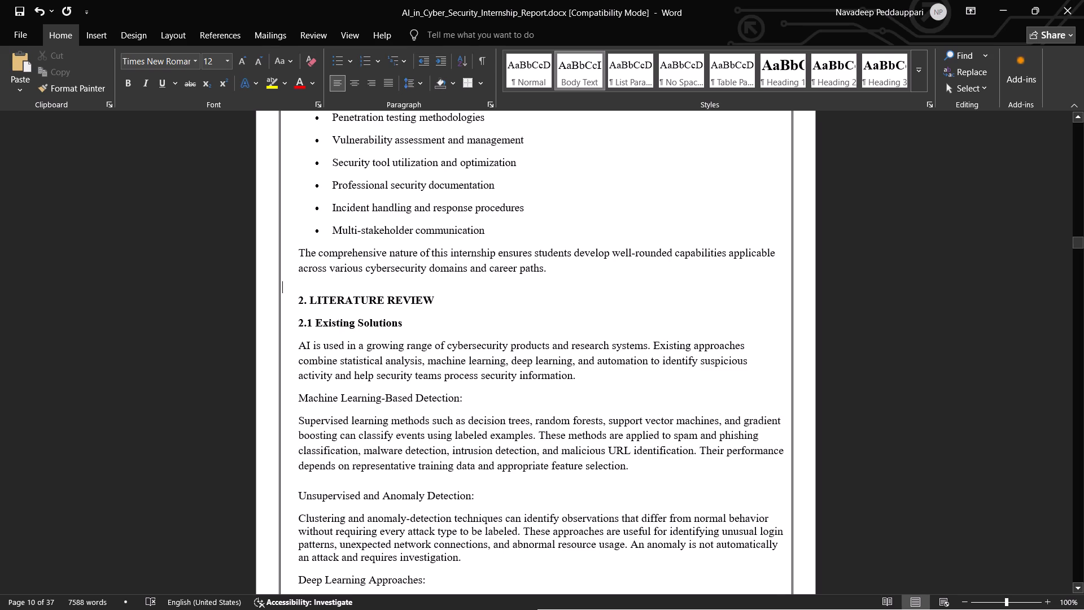
{"action": "scroll", "coordinate": [415, 338], "scroll_direction": "down", "scroll_amount": 1}
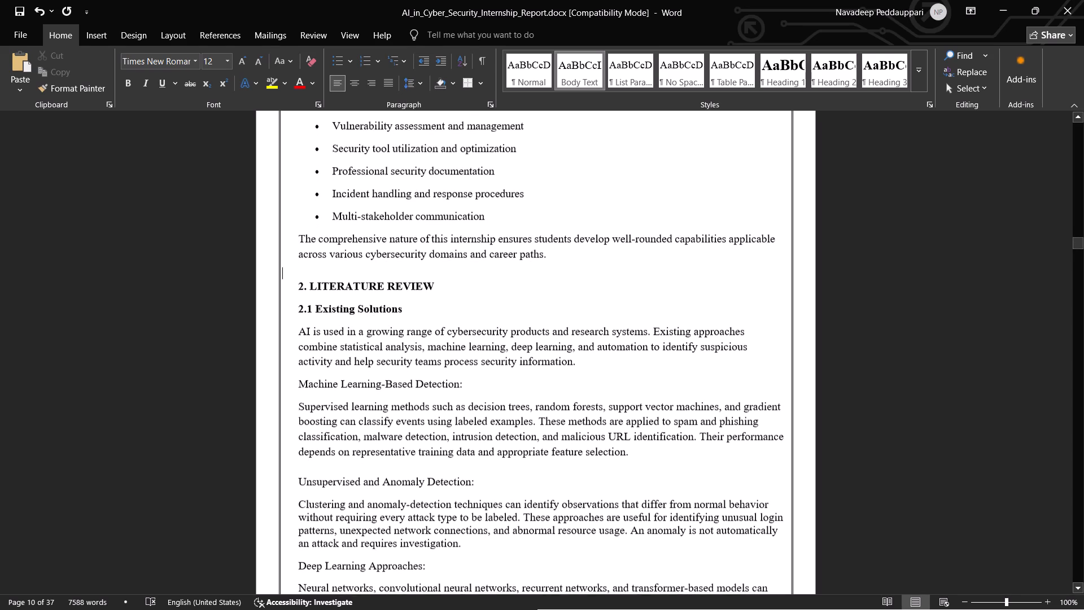
{"action": "scroll", "coordinate": [415, 338], "scroll_direction": "down", "scroll_amount": 1}
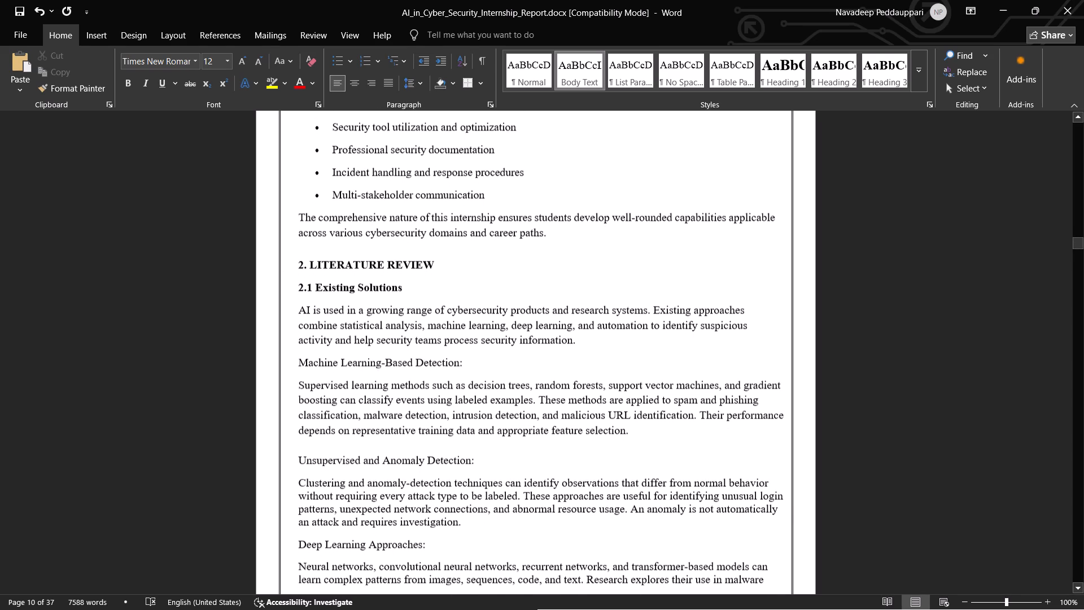
{"action": "scroll", "coordinate": [415, 338], "scroll_direction": "down", "scroll_amount": 2}
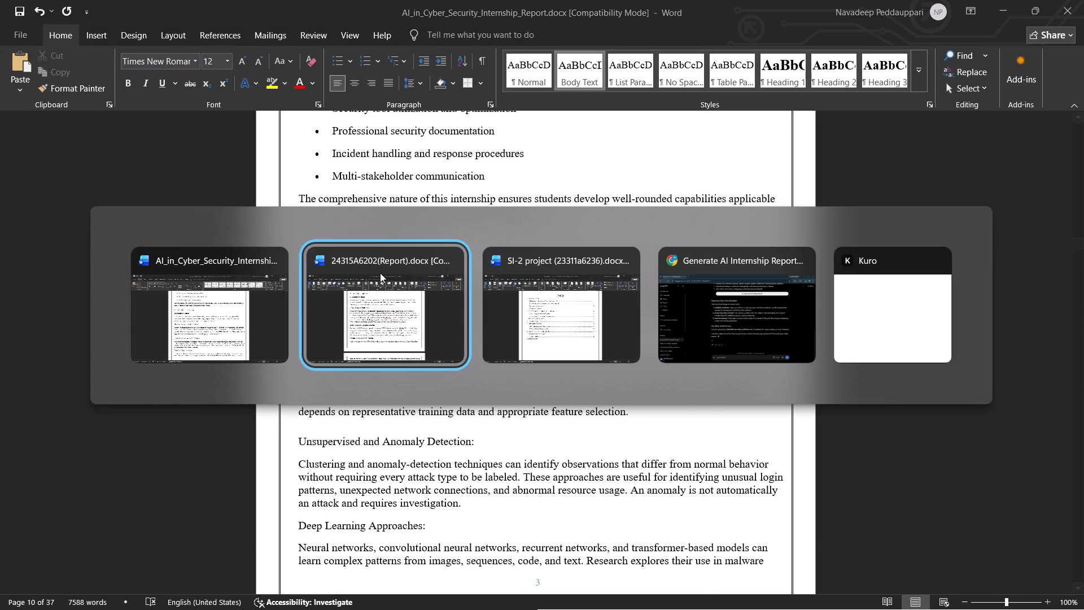
{"action": "scroll", "coordinate": [384, 352], "scroll_direction": "down", "scroll_amount": 1}
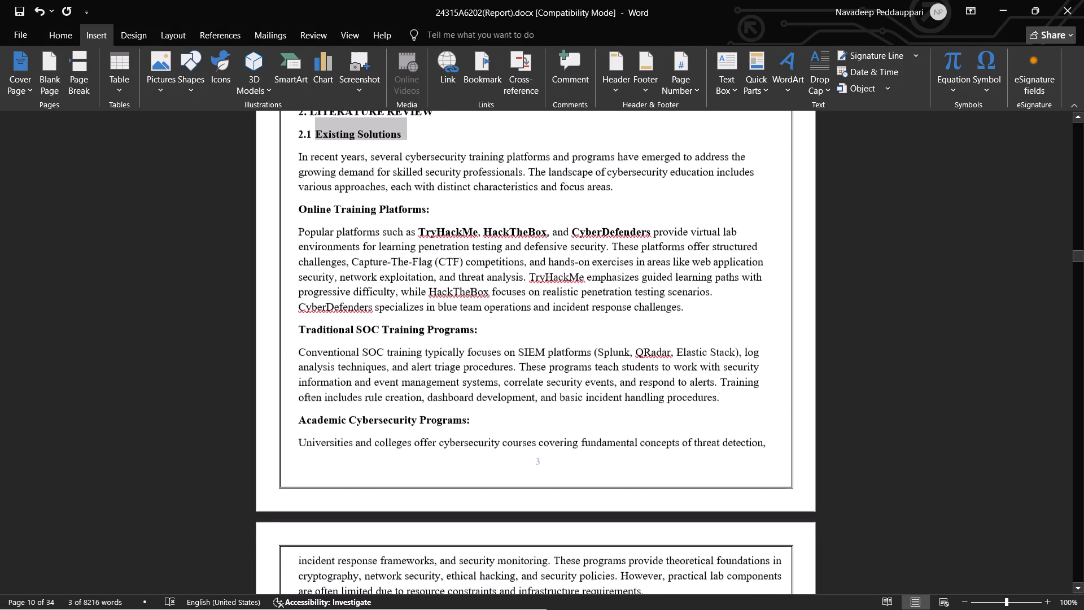
{"action": "scroll", "coordinate": [384, 352], "scroll_direction": "down", "scroll_amount": 1}
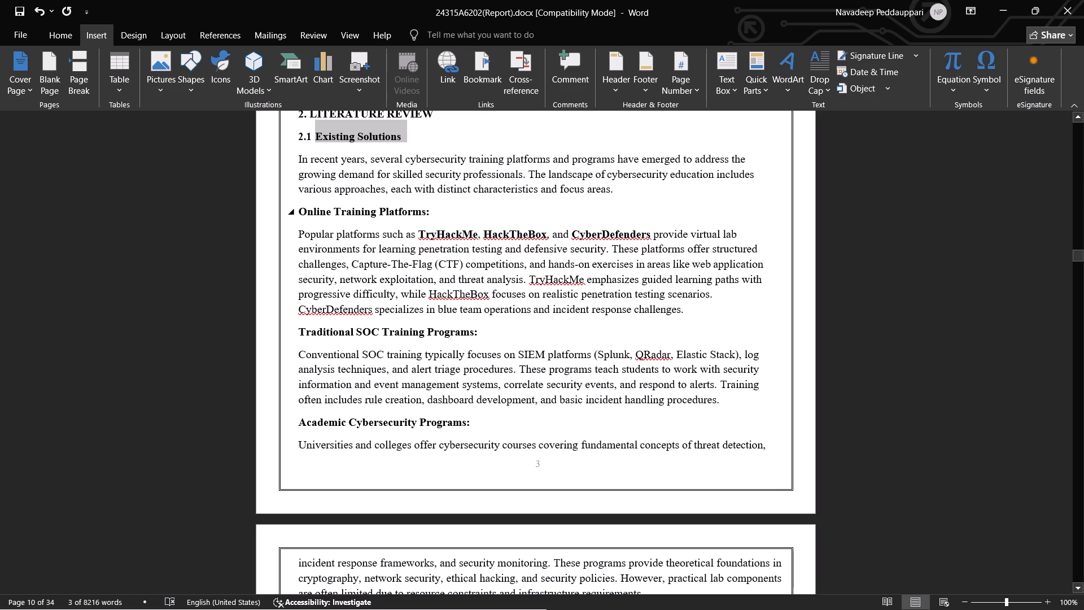
{"action": "triple_click", "coordinate": [347, 218]}
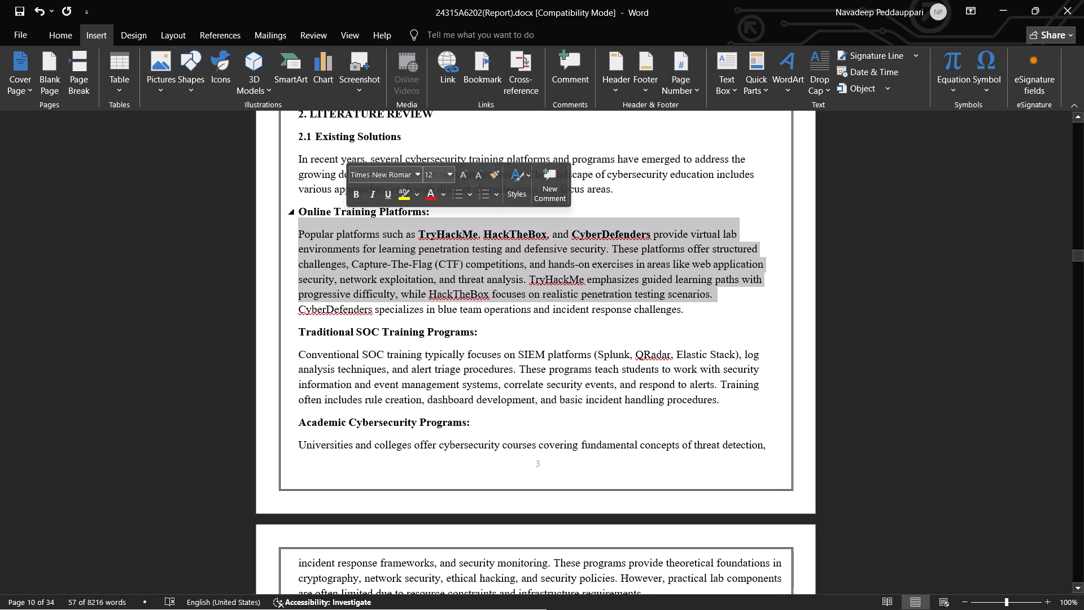
{"action": "double_click", "coordinate": [331, 209]}
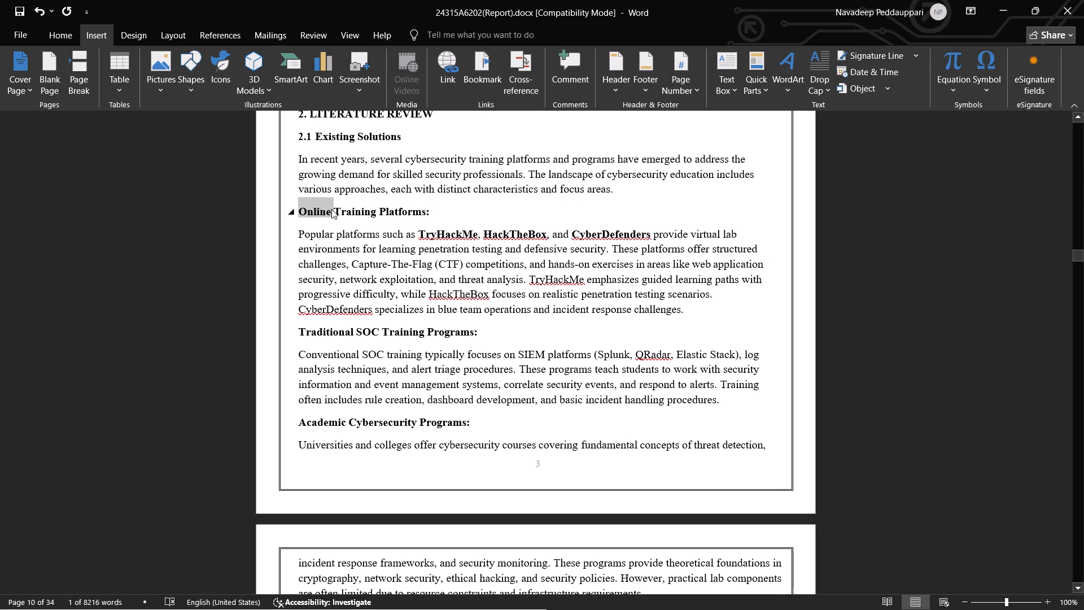
{"action": "key", "text": "ctrl+alt+c"}
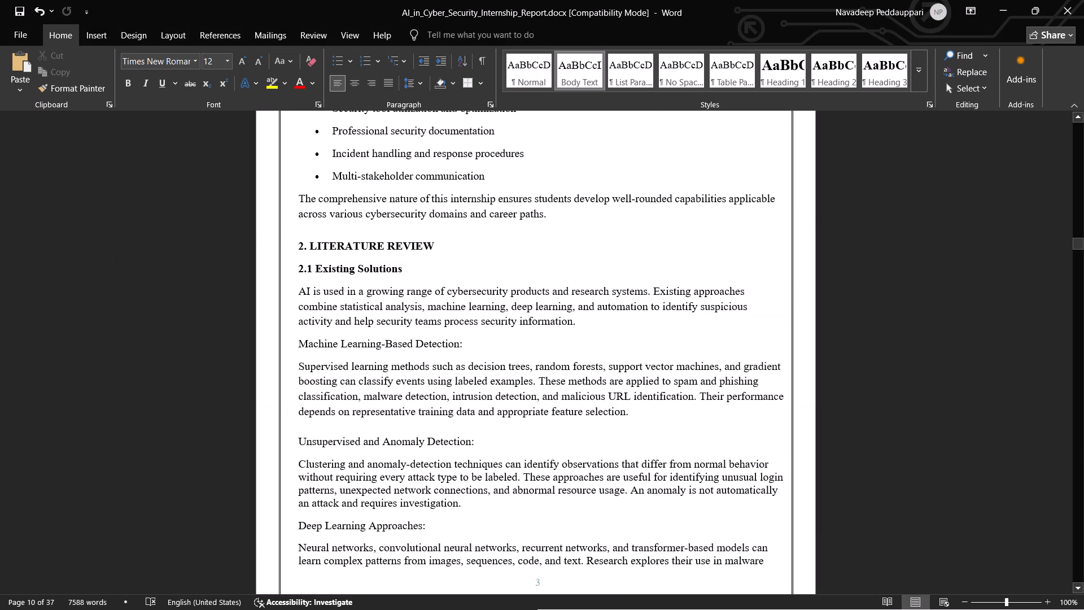
{"action": "triple_click", "coordinate": [321, 346]}
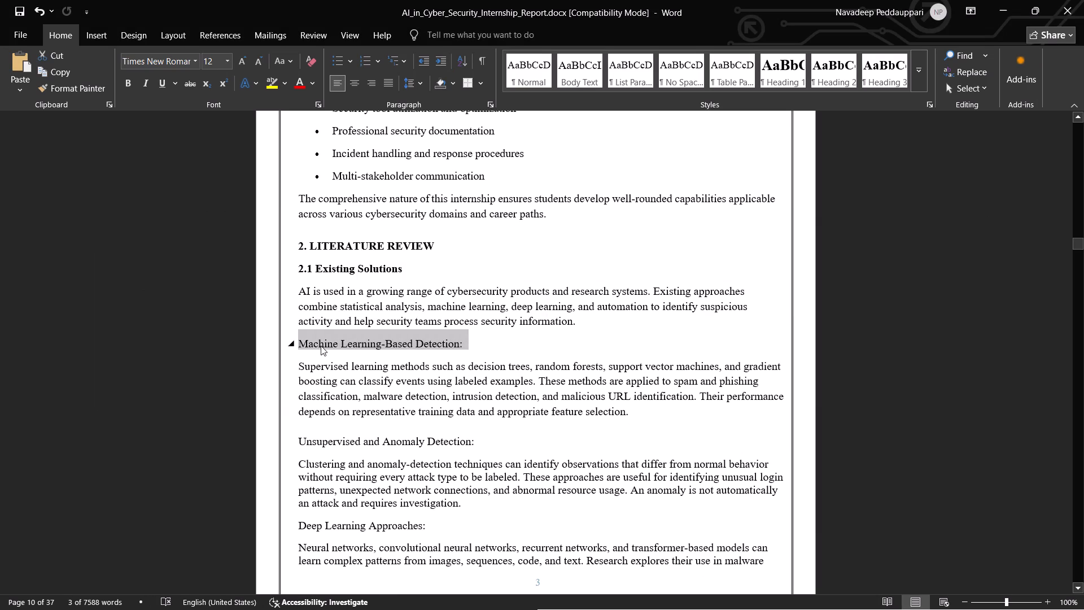
{"action": "key", "text": "ctrl+alt+v"}
Apply the same copied bold heading formatting to the Unsupervised and Anomaly Detection and Deep Learning Approaches headings.
{"action": "scroll", "coordinate": [383, 368], "scroll_direction": "down", "scroll_amount": 1}
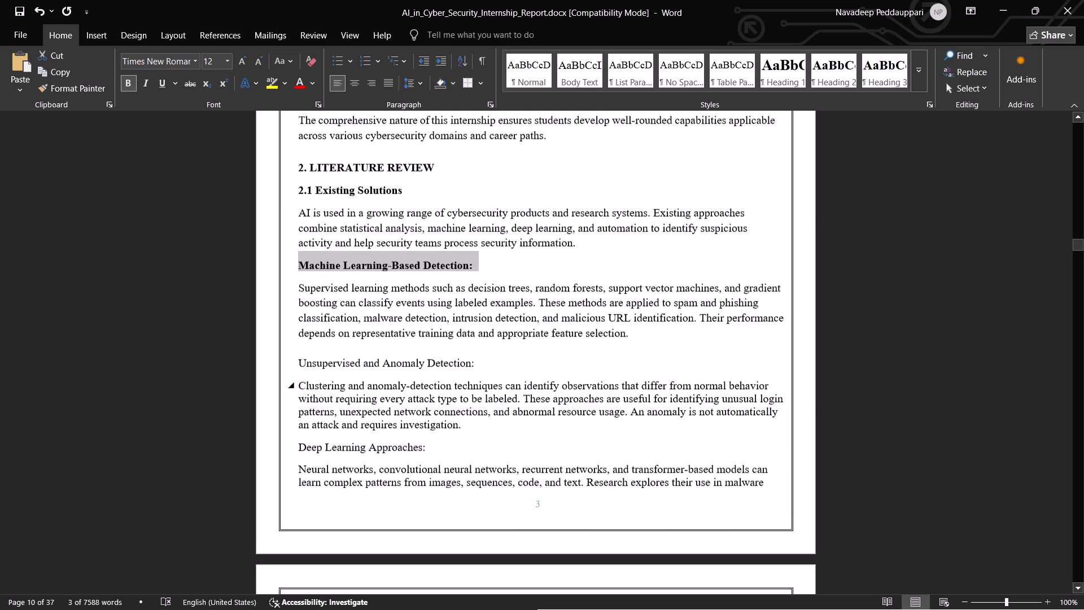
{"action": "scroll", "coordinate": [383, 368], "scroll_direction": "down", "scroll_amount": 1}
{"action": "triple_click", "coordinate": [338, 358]}
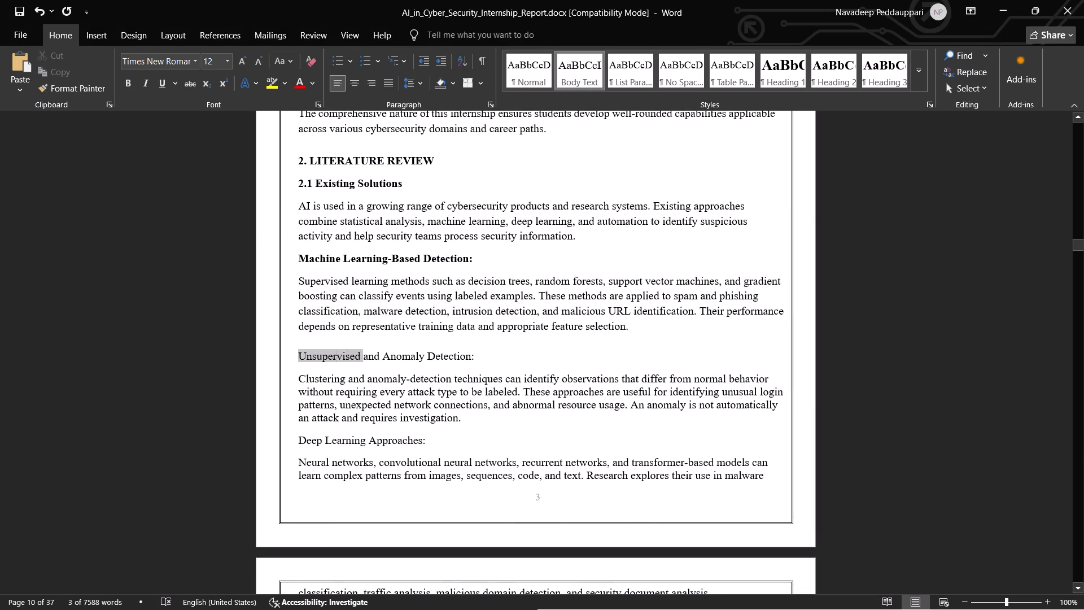
{"action": "key", "text": "ctrl+alt+v"}
{"action": "scroll", "coordinate": [338, 358], "scroll_direction": "down", "scroll_amount": 1}
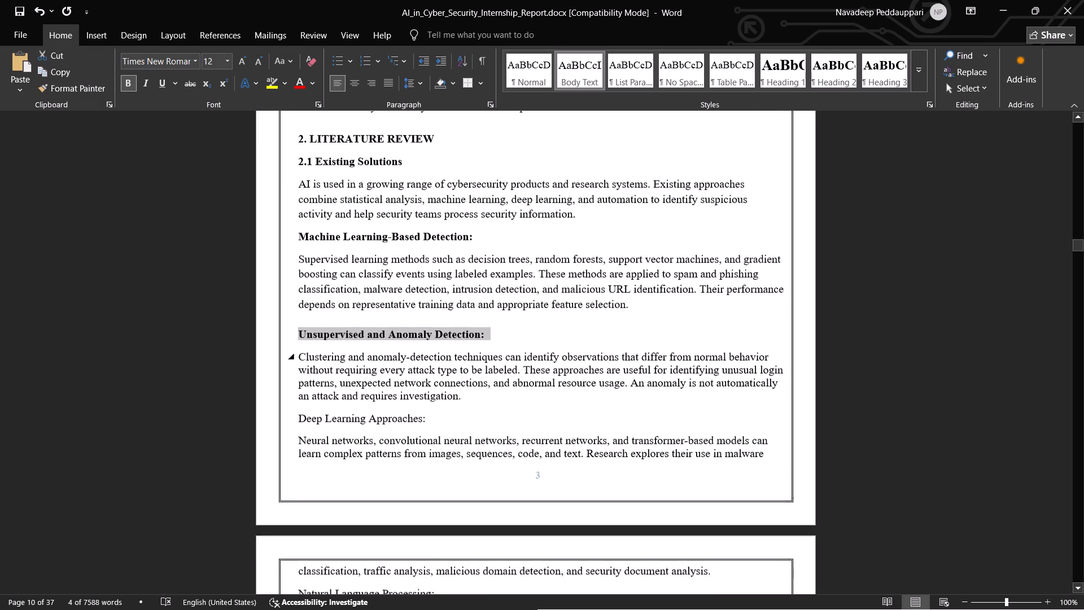
{"action": "scroll", "coordinate": [338, 358], "scroll_direction": "down", "scroll_amount": 1}
{"action": "triple_click", "coordinate": [336, 358]}
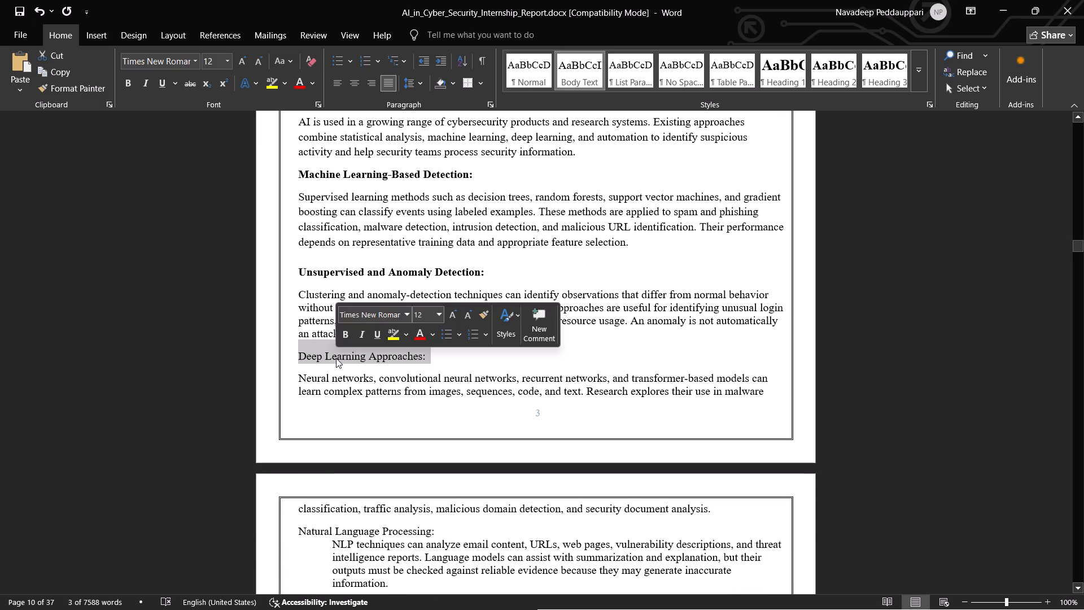
{"action": "key", "text": "ctrl+alt+v"}
{"action": "scroll", "coordinate": [336, 358], "scroll_direction": "down", "scroll_amount": 2}
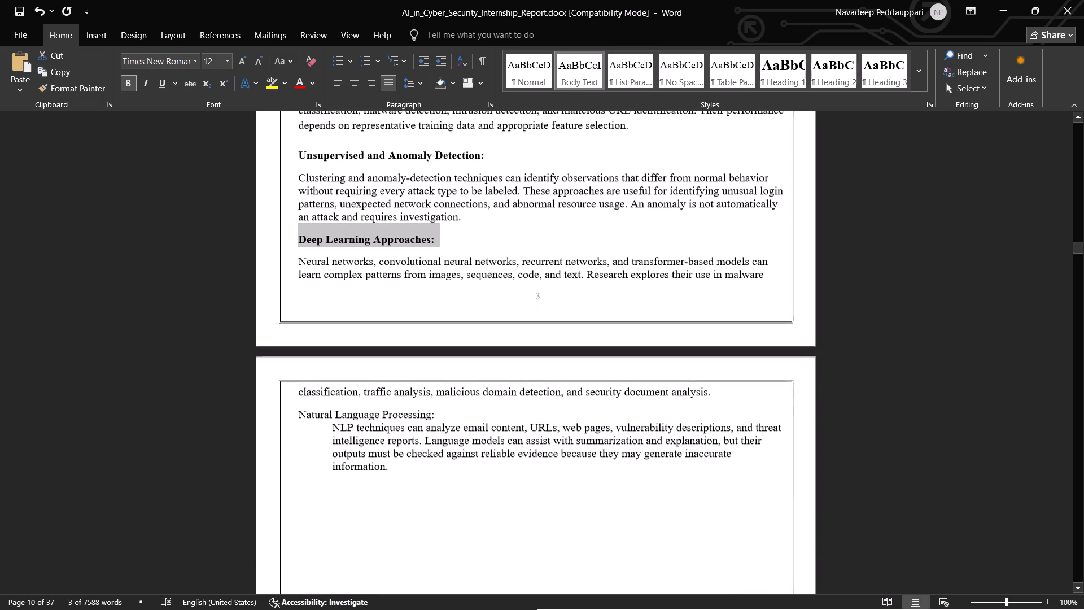
{"action": "scroll", "coordinate": [336, 358], "scroll_direction": "down", "scroll_amount": 1}
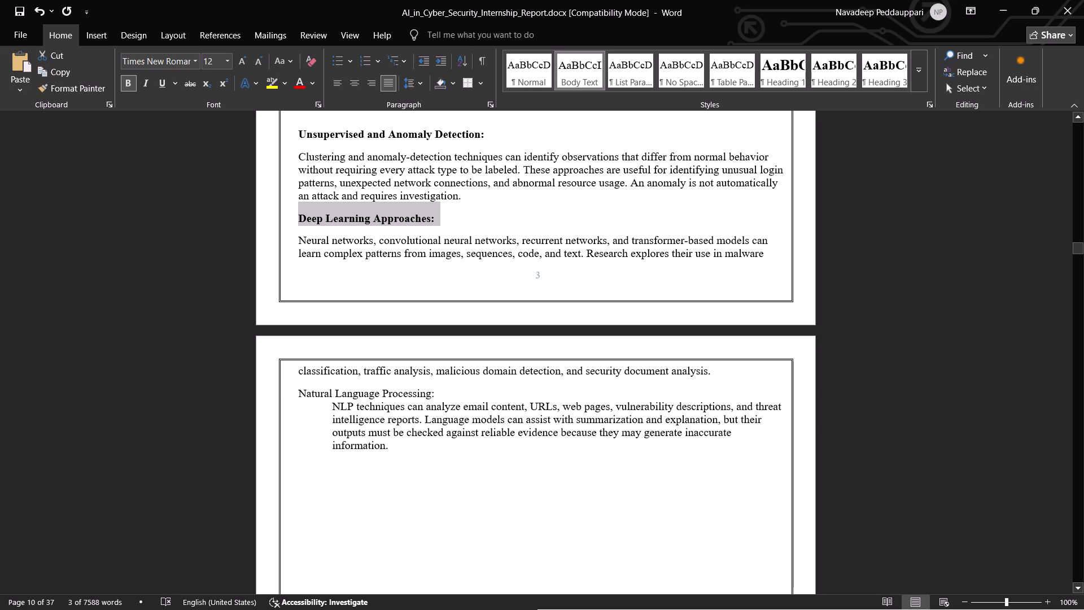
{"action": "scroll", "coordinate": [519, 295], "scroll_direction": "up", "scroll_amount": 3}
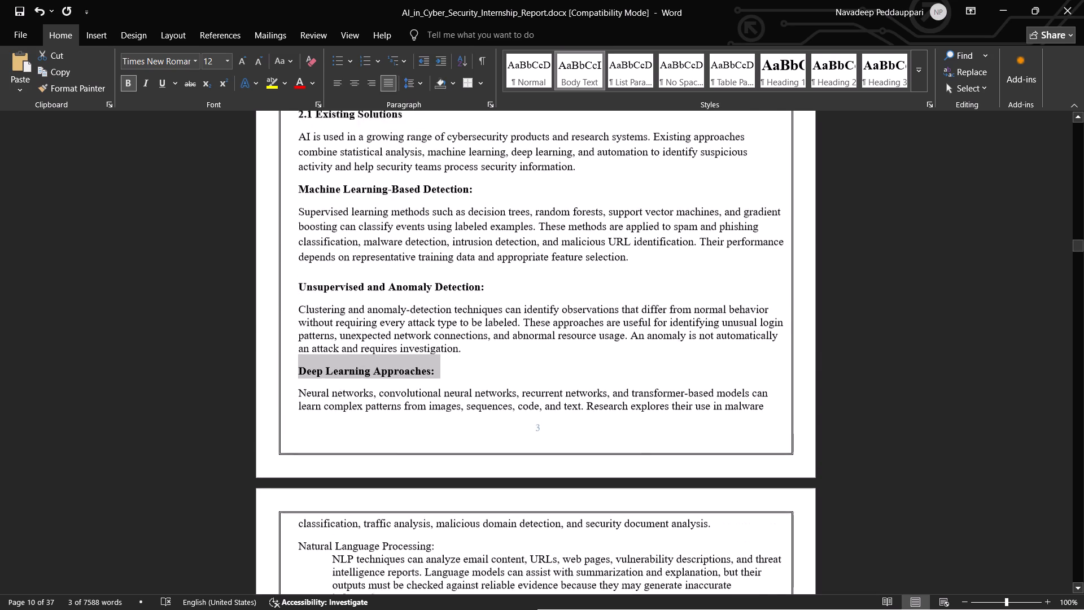
{"action": "scroll", "coordinate": [519, 295], "scroll_direction": "up", "scroll_amount": 1}
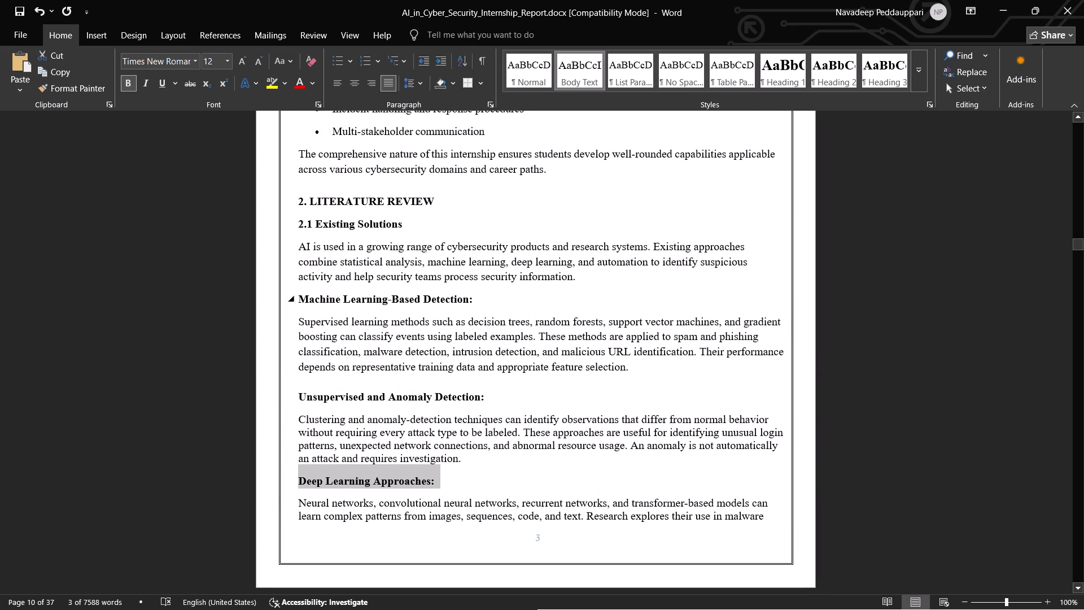
{"action": "scroll", "coordinate": [519, 295], "scroll_direction": "up", "scroll_amount": 2}
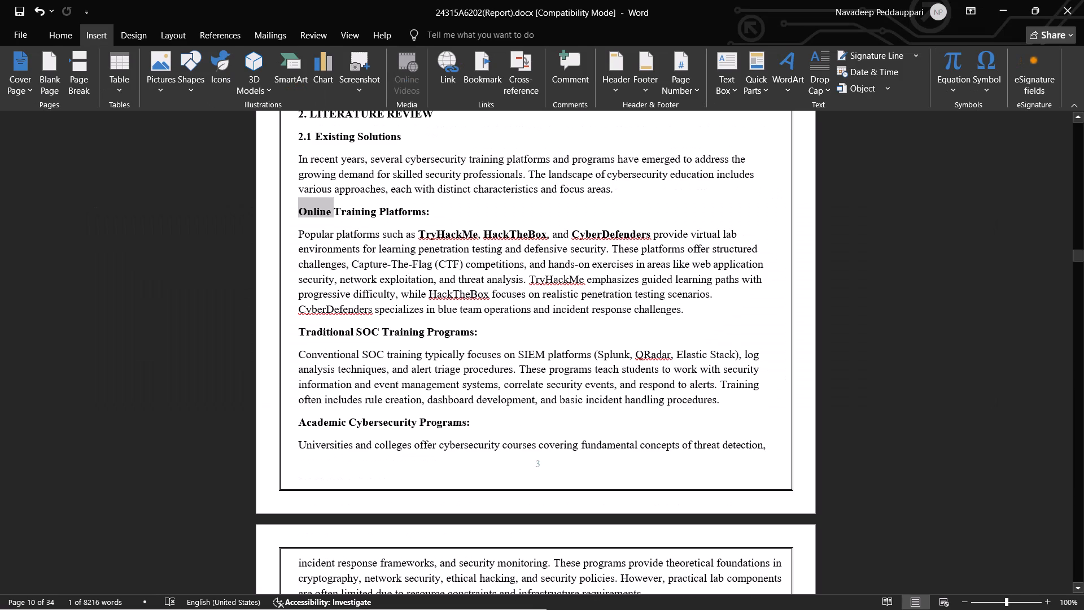
{"action": "scroll", "coordinate": [567, 321], "scroll_direction": "down", "scroll_amount": 3}
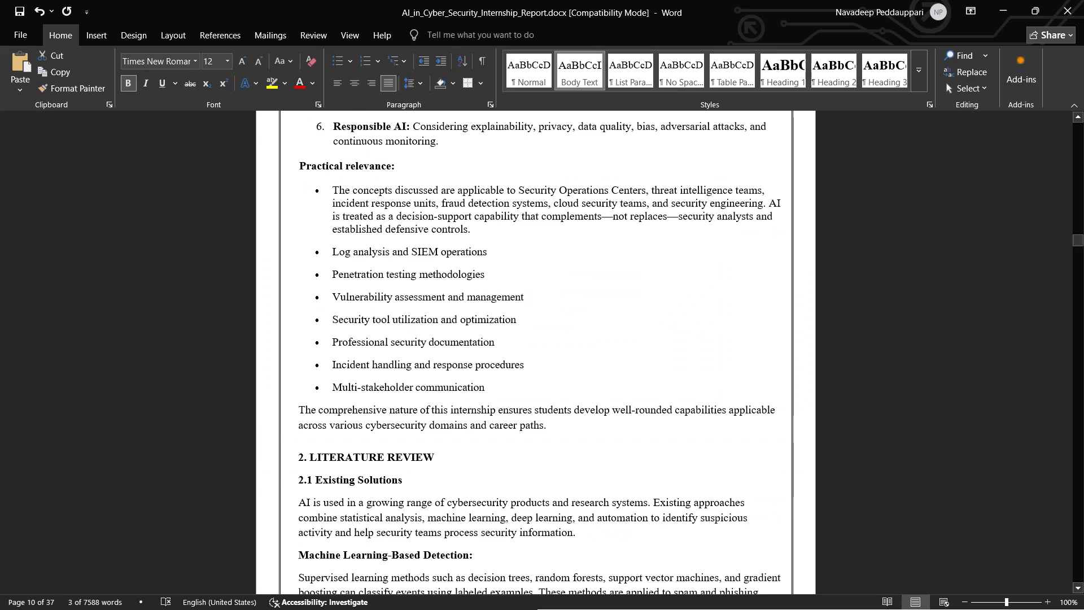
{"action": "scroll", "coordinate": [614, 372], "scroll_direction": "down", "scroll_amount": 5}
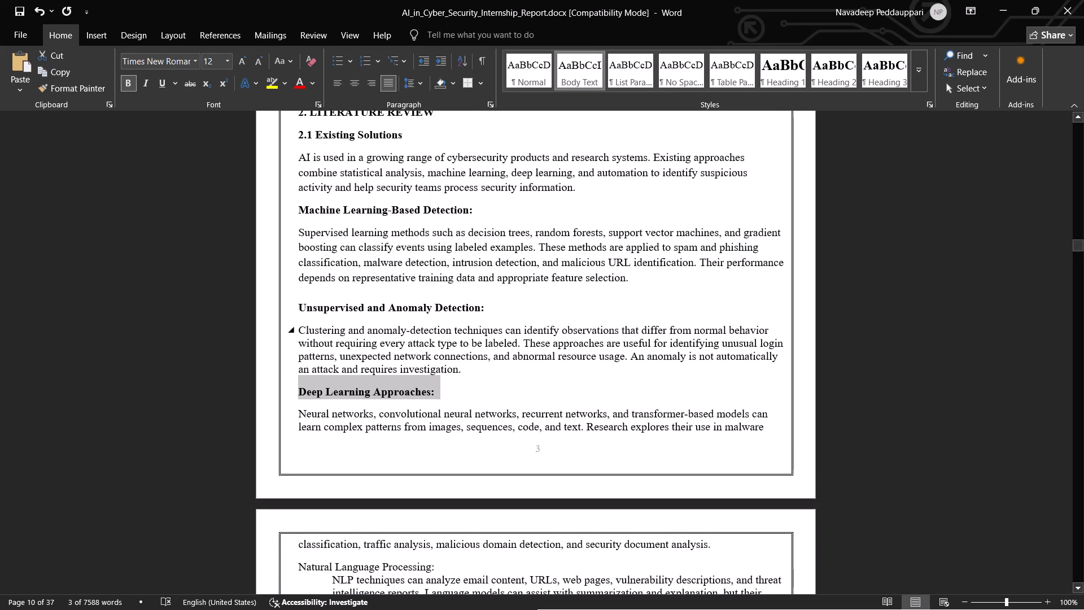
{"action": "scroll", "coordinate": [614, 372], "scroll_direction": "down", "scroll_amount": 3}
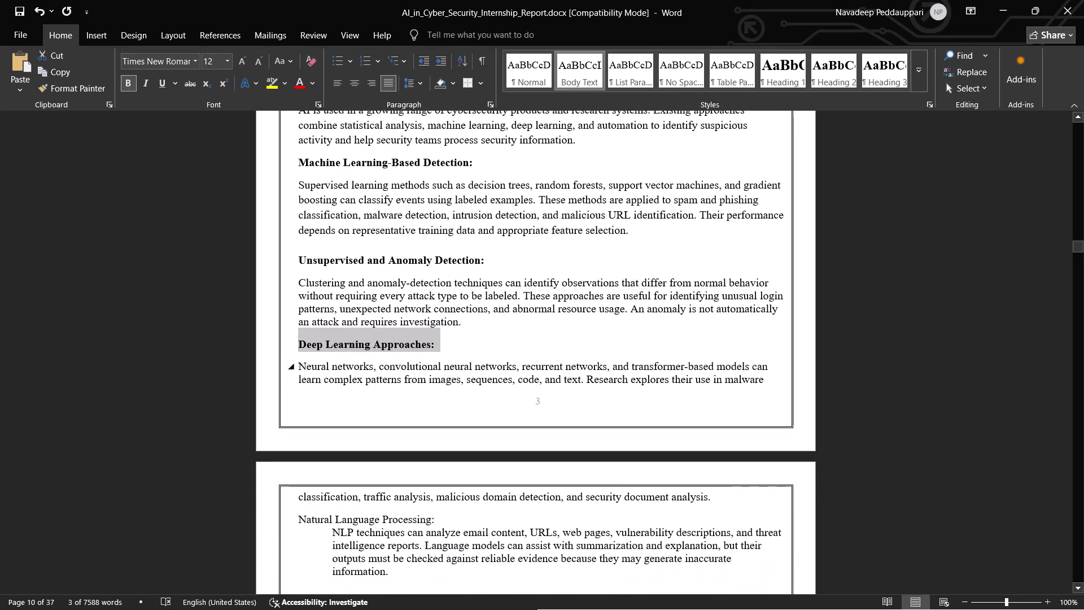
{"action": "scroll", "coordinate": [614, 372], "scroll_direction": "down", "scroll_amount": 1}
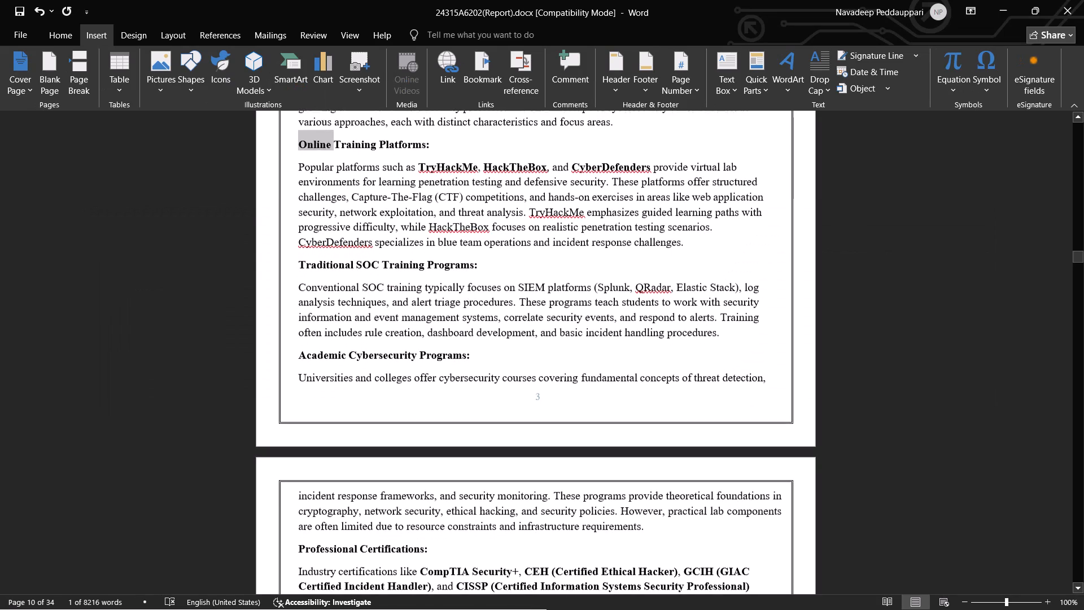
{"action": "scroll", "coordinate": [552, 384], "scroll_direction": "down", "scroll_amount": 1}
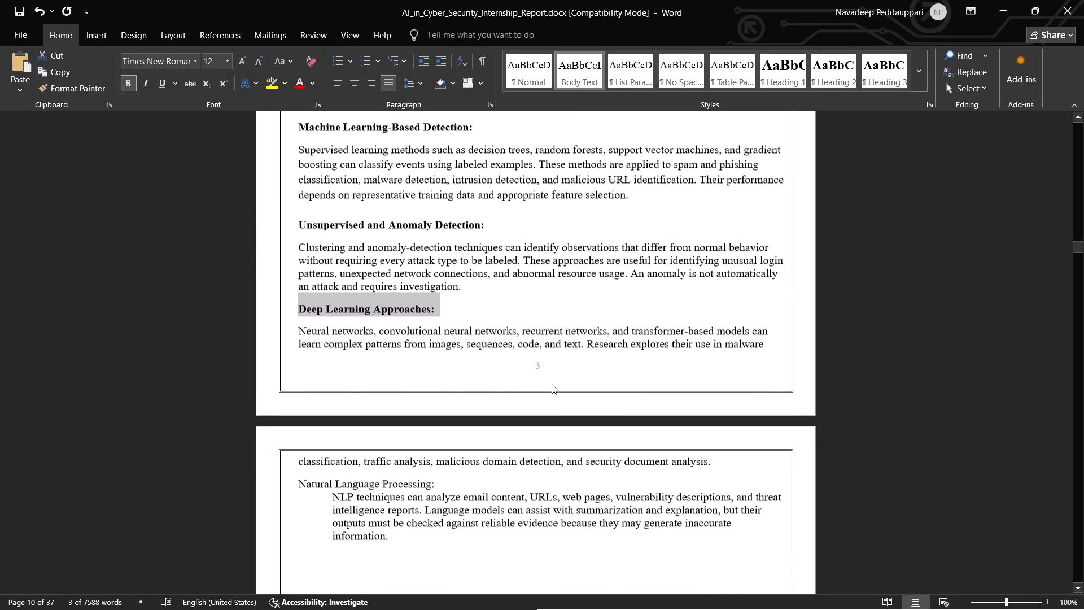
{"action": "scroll", "coordinate": [552, 384], "scroll_direction": "down", "scroll_amount": 11}
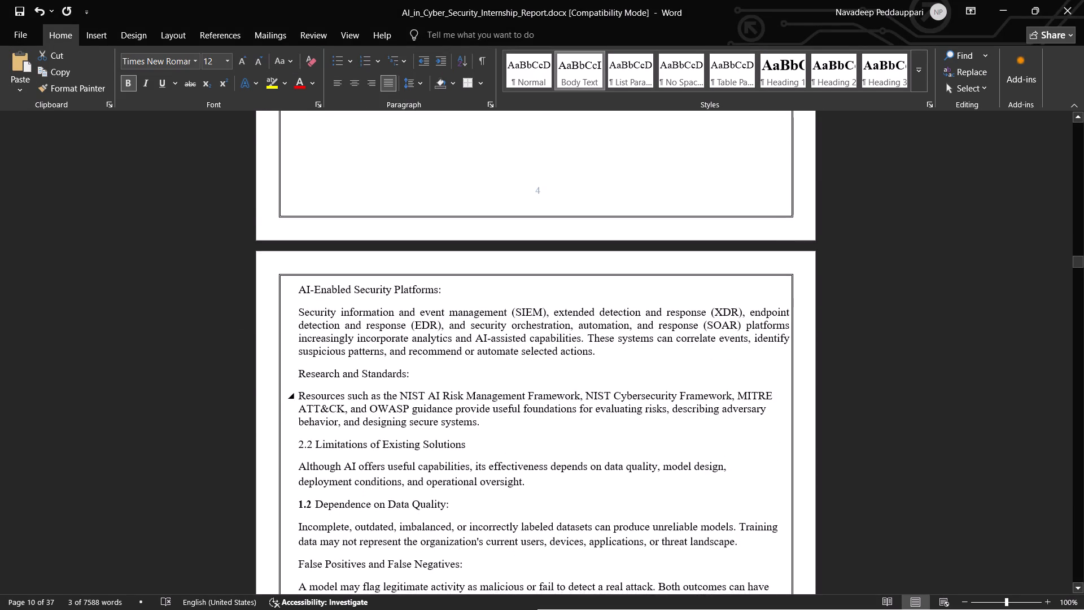
{"action": "scroll", "coordinate": [552, 384], "scroll_direction": "up", "scroll_amount": 7}
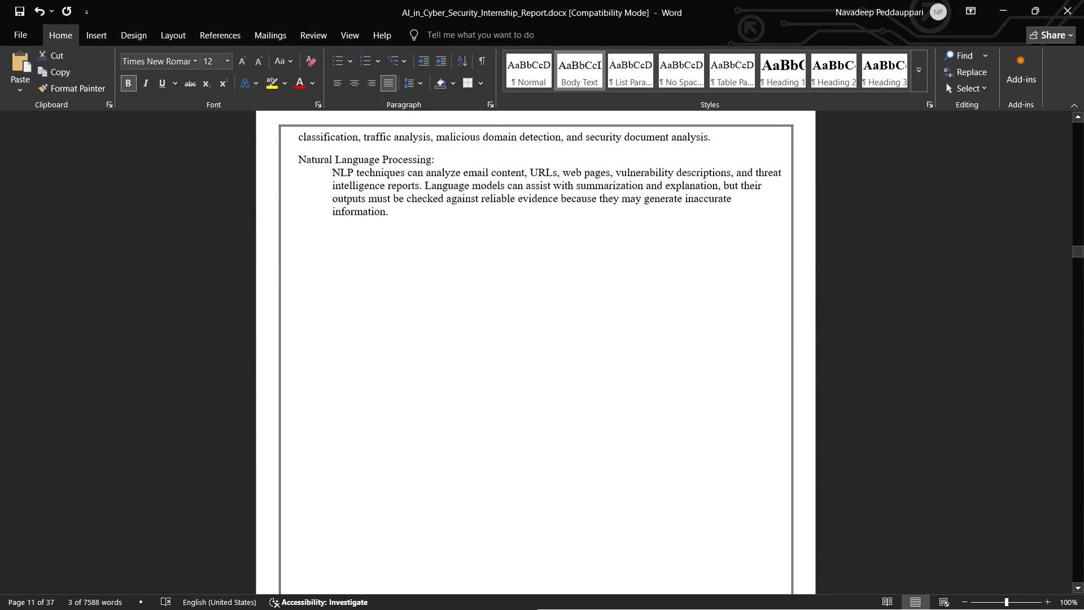
{"action": "scroll", "coordinate": [552, 384], "scroll_direction": "up", "scroll_amount": 6}
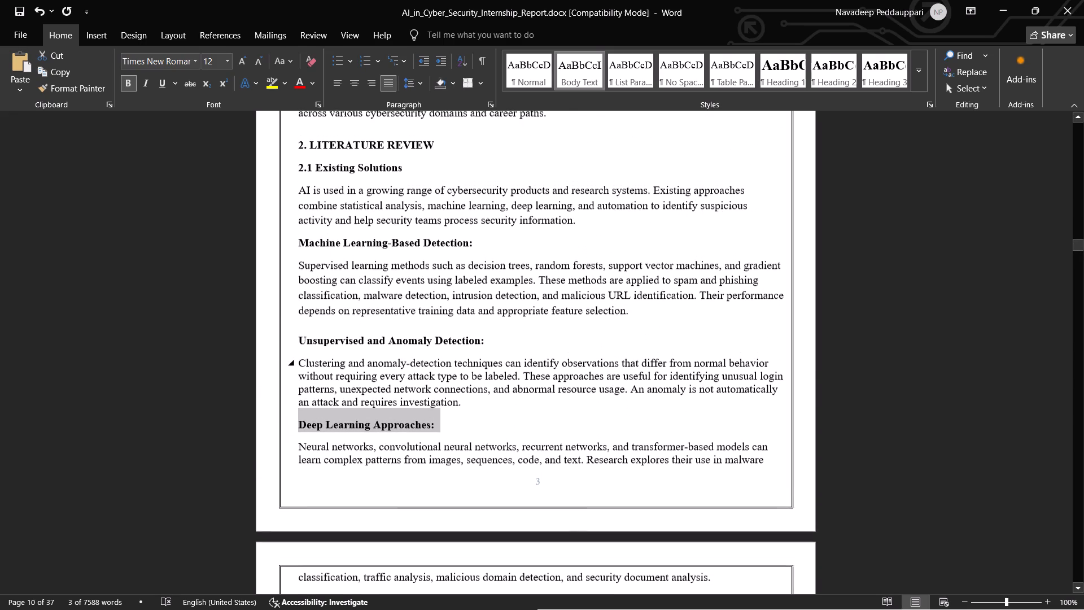
{"action": "scroll", "coordinate": [552, 384], "scroll_direction": "up", "scroll_amount": 1}
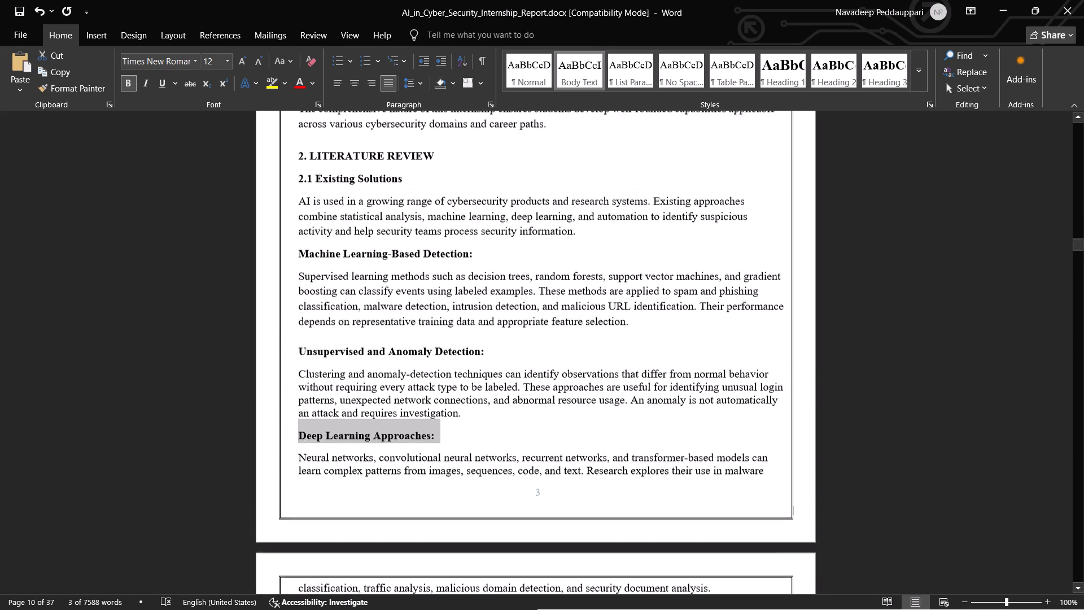
{"action": "scroll", "coordinate": [552, 384], "scroll_direction": "up", "scroll_amount": 2}
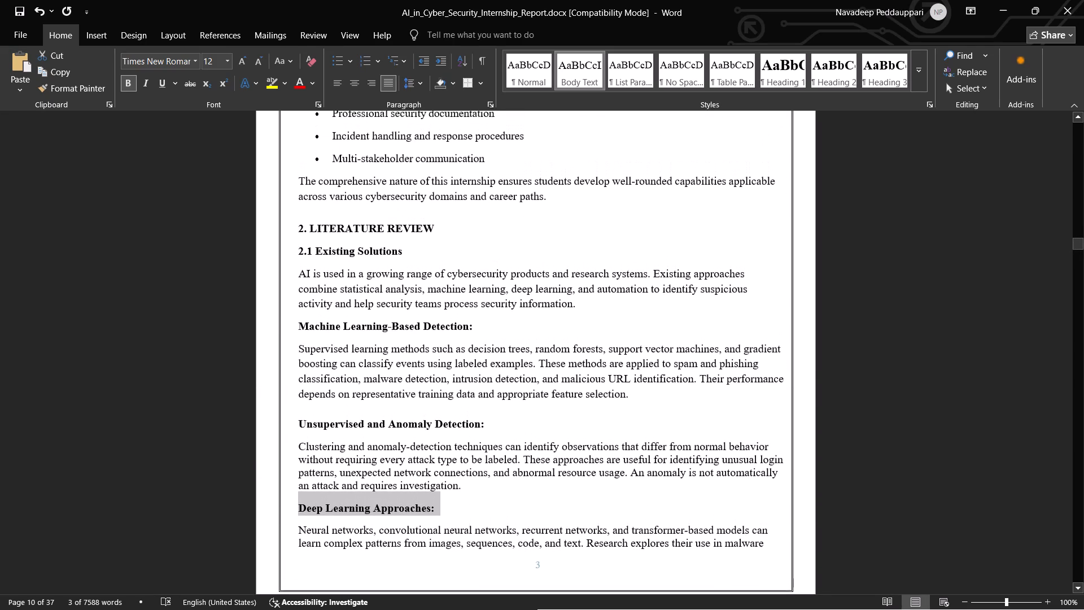
{"action": "scroll", "coordinate": [552, 384], "scroll_direction": "up", "scroll_amount": 3}
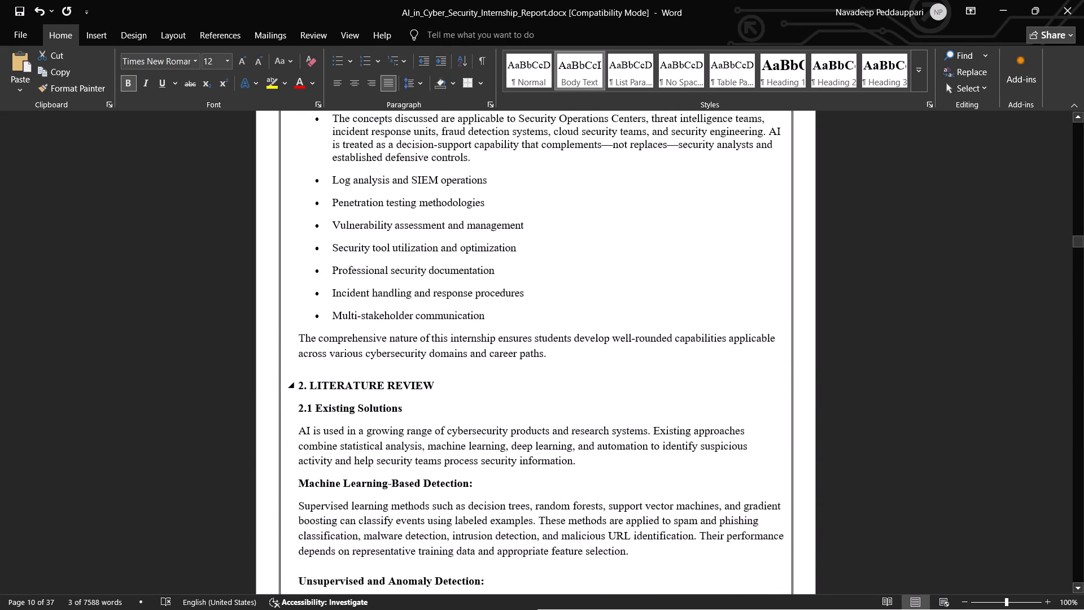
{"action": "scroll", "coordinate": [552, 384], "scroll_direction": "up", "scroll_amount": 2}
Apply the copied bold heading formatting to the Natural Language Processing heading.
{"action": "scroll", "coordinate": [552, 384], "scroll_direction": "down", "scroll_amount": 2}
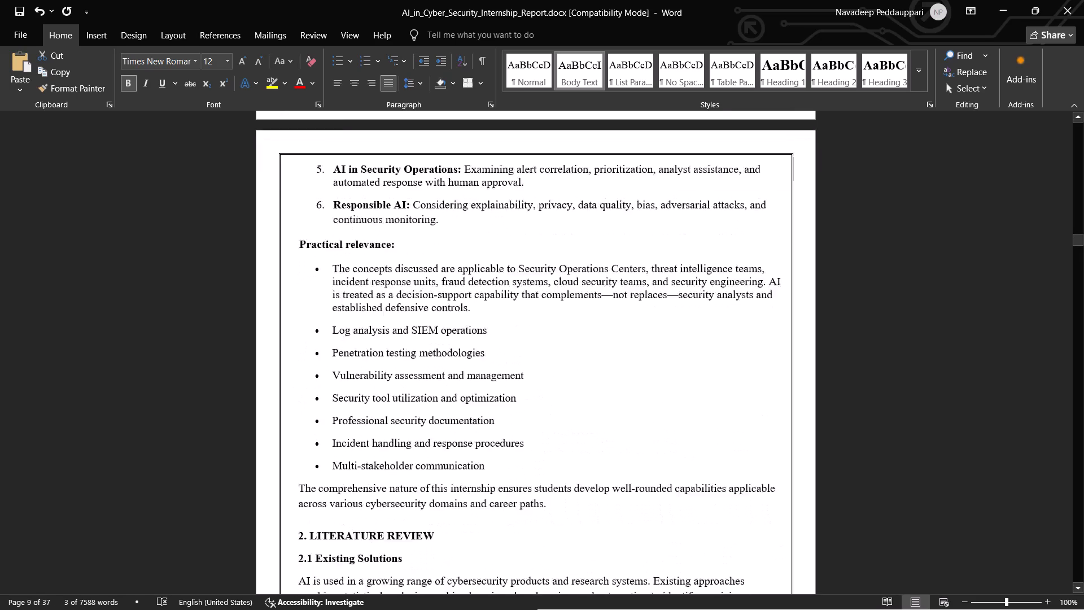
{"action": "scroll", "coordinate": [552, 384], "scroll_direction": "down", "scroll_amount": 5}
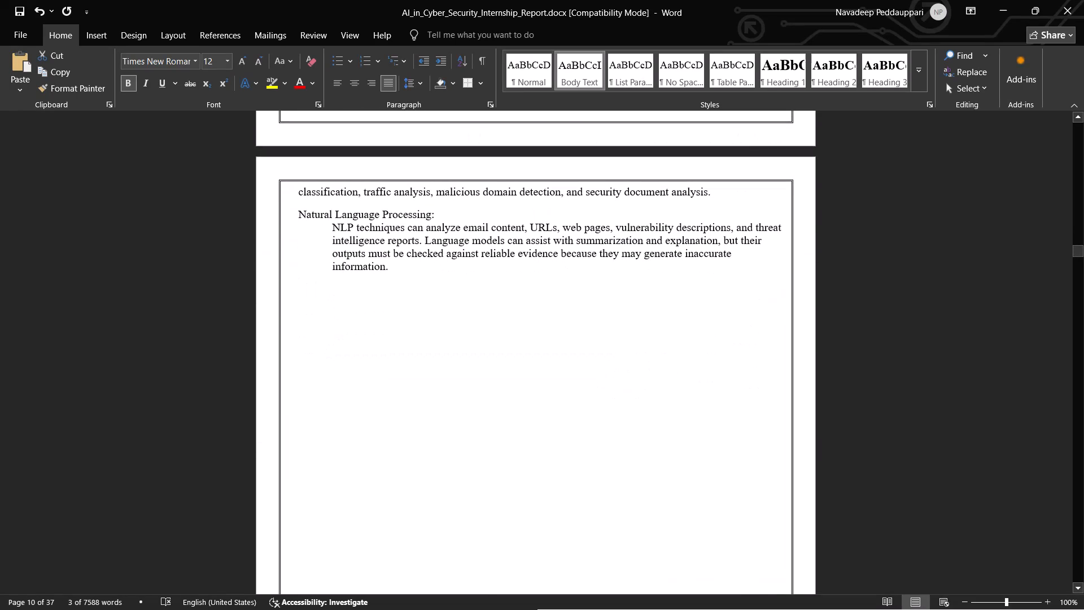
{"action": "triple_click", "coordinate": [412, 213]}
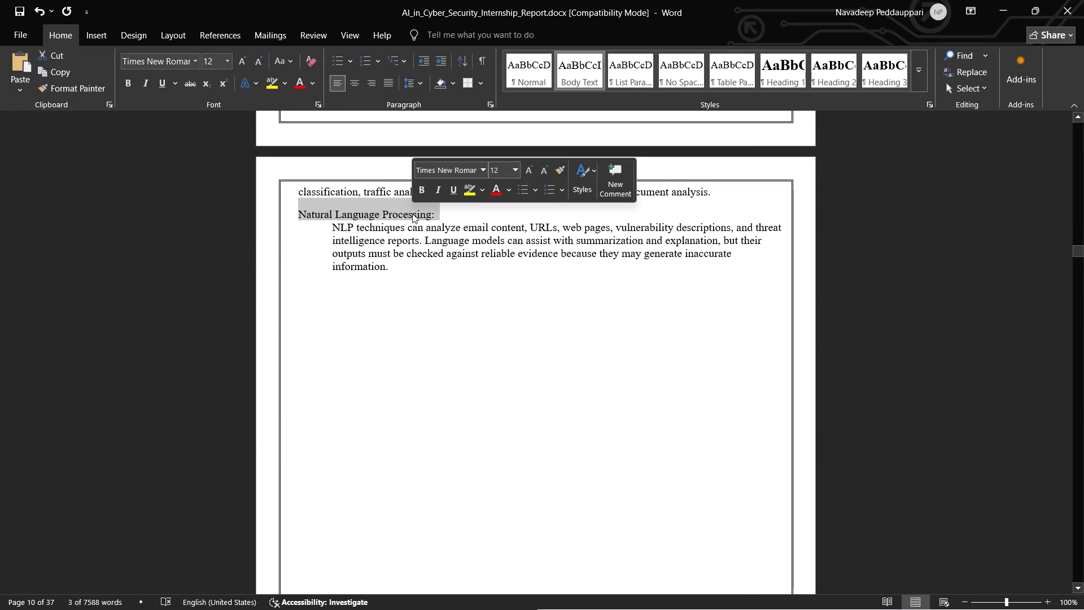
{"action": "key", "text": "ctrl+alt+v"}
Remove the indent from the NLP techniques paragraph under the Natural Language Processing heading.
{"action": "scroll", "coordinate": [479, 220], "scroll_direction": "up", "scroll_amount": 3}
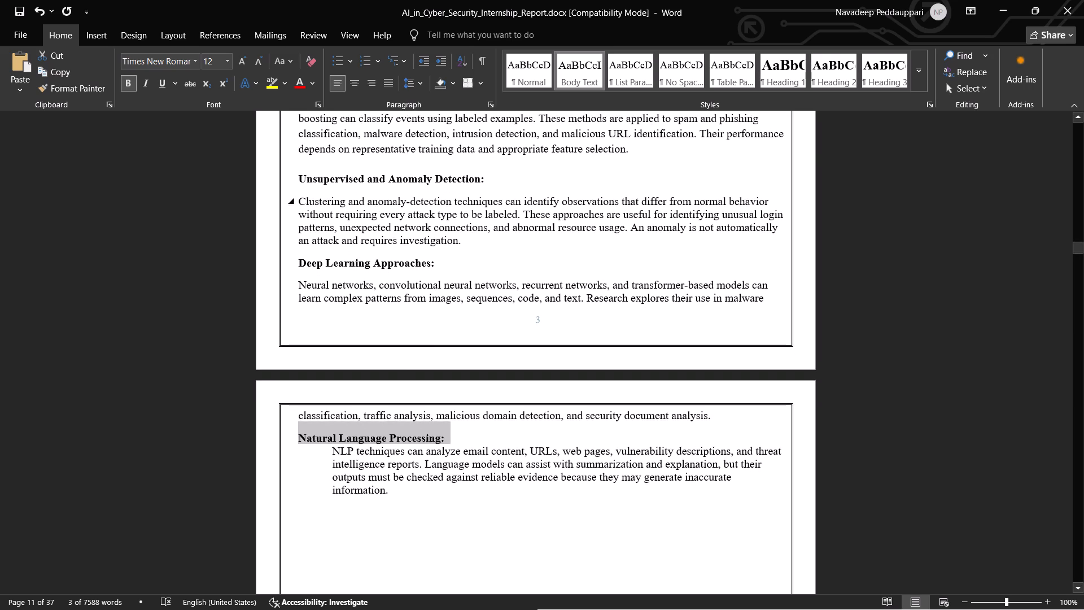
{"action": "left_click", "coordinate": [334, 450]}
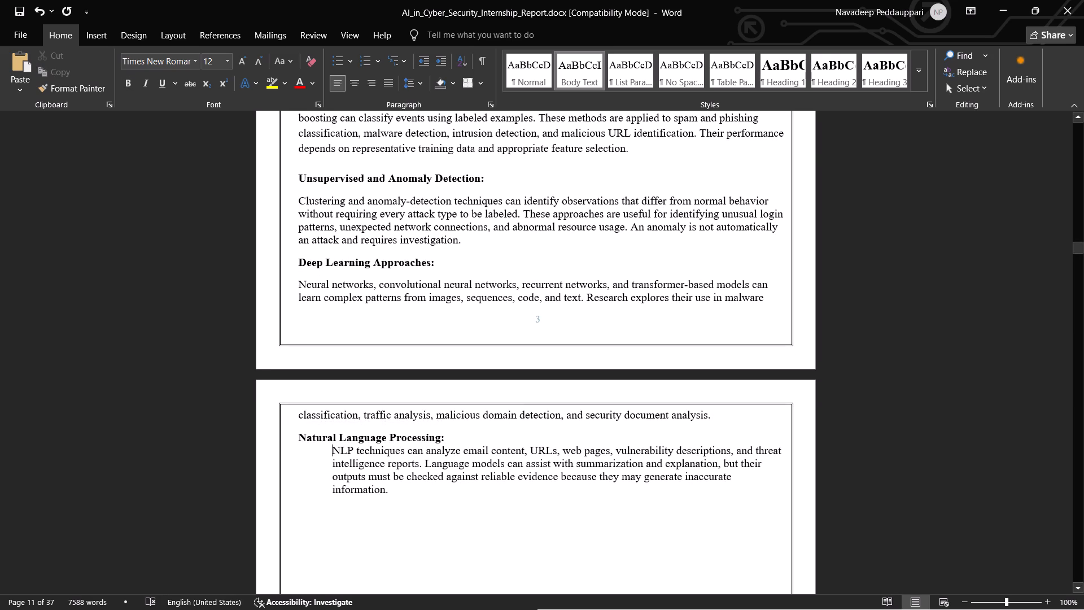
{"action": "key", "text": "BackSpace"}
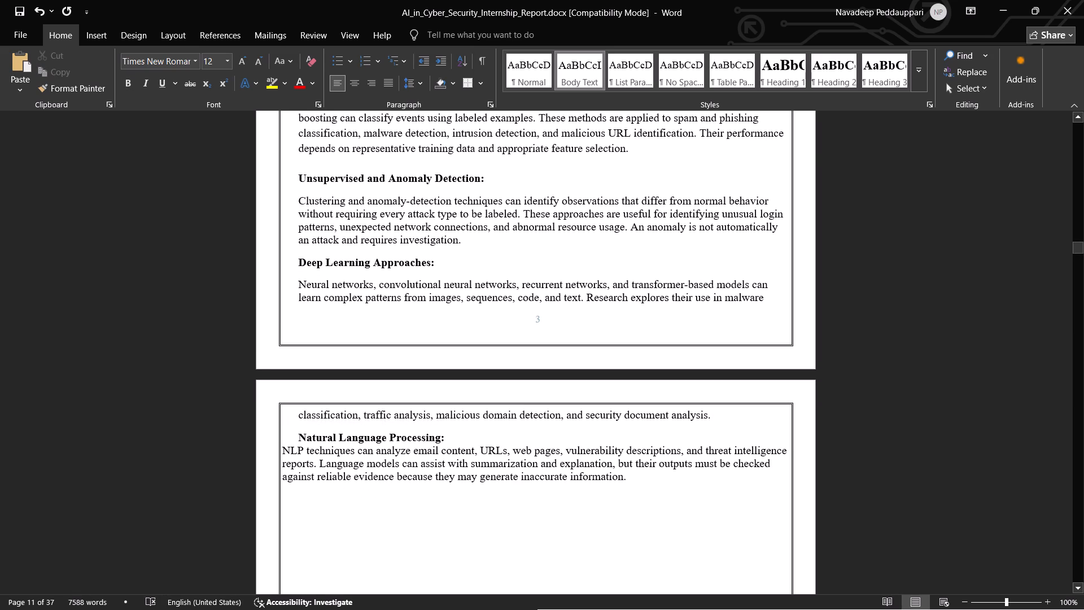
Copy the formatting of the Unsupervised and Anomaly Detection heading and paragraph onto the Natural Language Processing heading and paragraph.
{"action": "left_click_drag", "start_coordinate": [299, 176], "coordinate": [471, 239]}
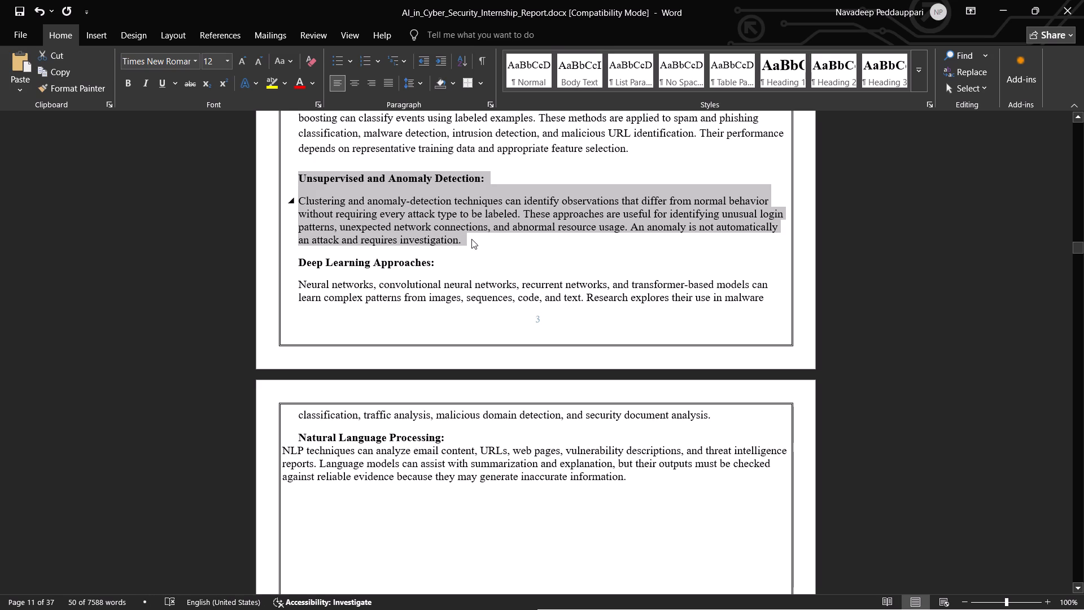
{"action": "key", "text": "ctrl+alt+c"}
{"action": "left_click_drag", "start_coordinate": [298, 438], "coordinate": [645, 483]}
{"action": "key", "text": "ctrl+alt+v"}
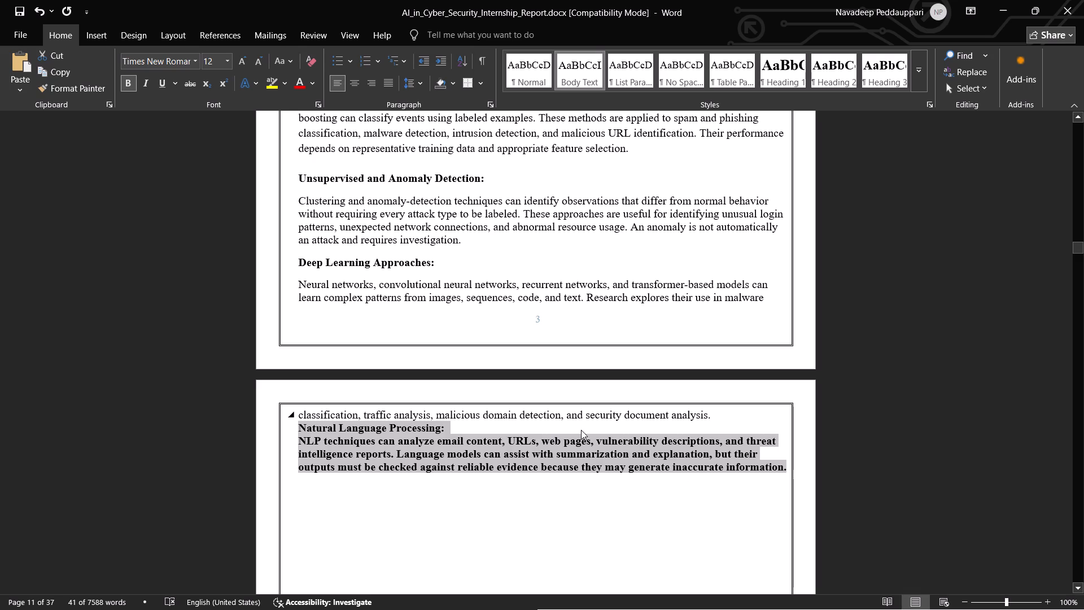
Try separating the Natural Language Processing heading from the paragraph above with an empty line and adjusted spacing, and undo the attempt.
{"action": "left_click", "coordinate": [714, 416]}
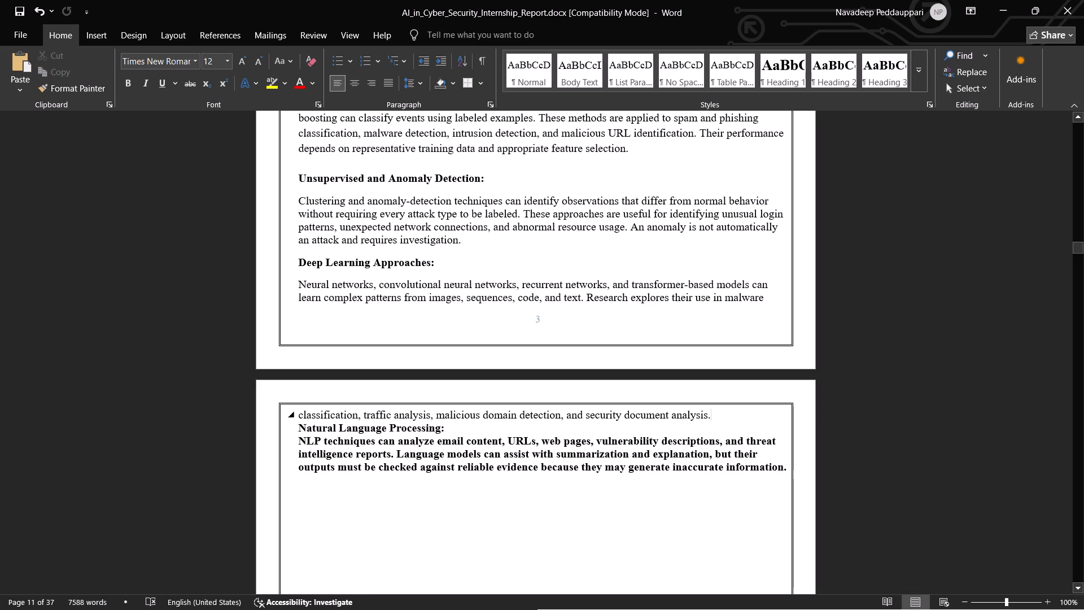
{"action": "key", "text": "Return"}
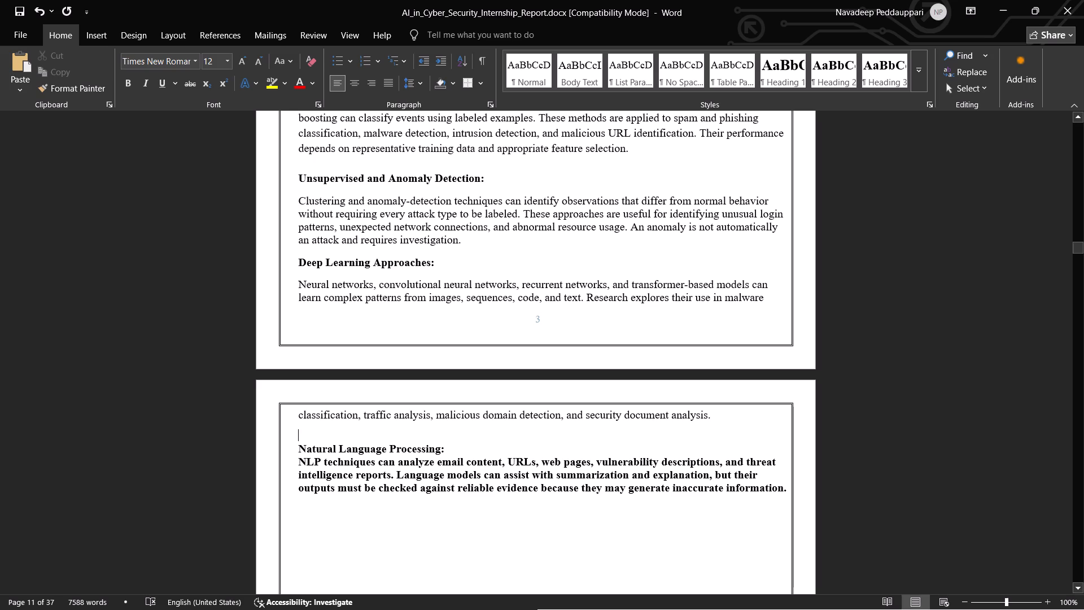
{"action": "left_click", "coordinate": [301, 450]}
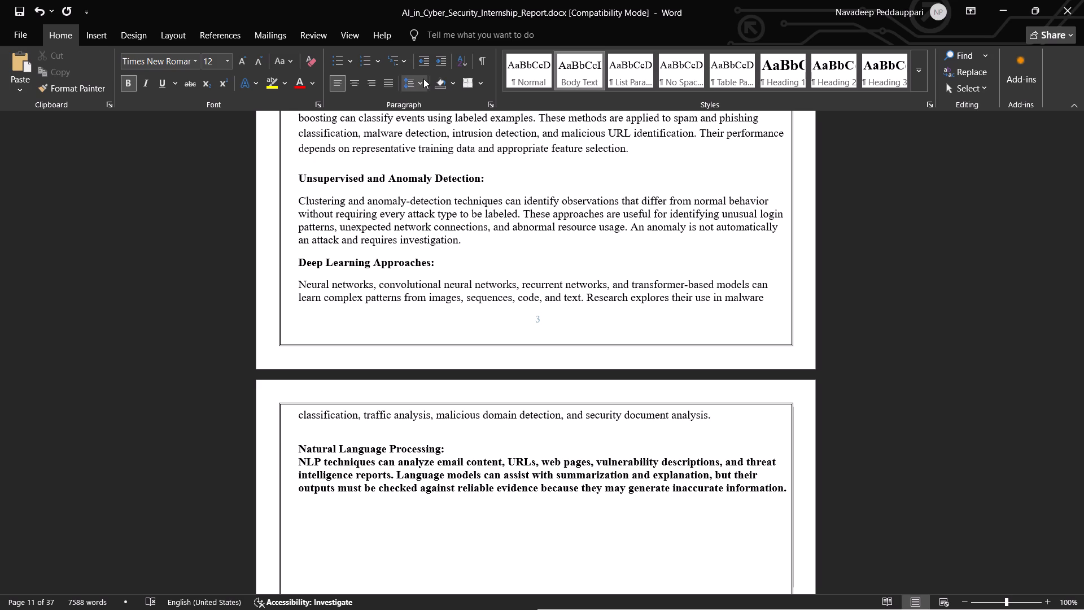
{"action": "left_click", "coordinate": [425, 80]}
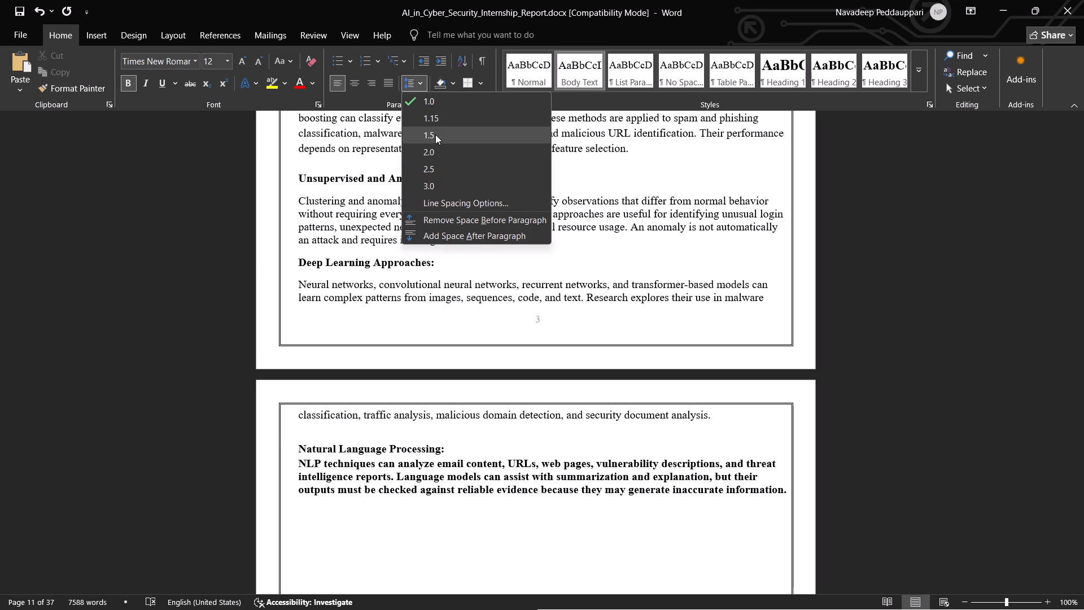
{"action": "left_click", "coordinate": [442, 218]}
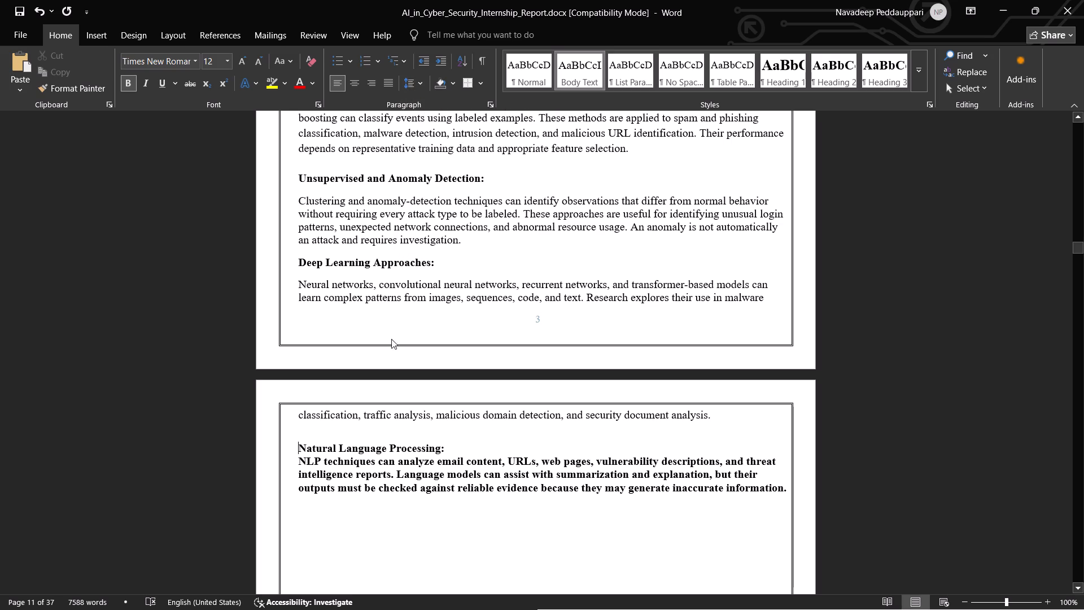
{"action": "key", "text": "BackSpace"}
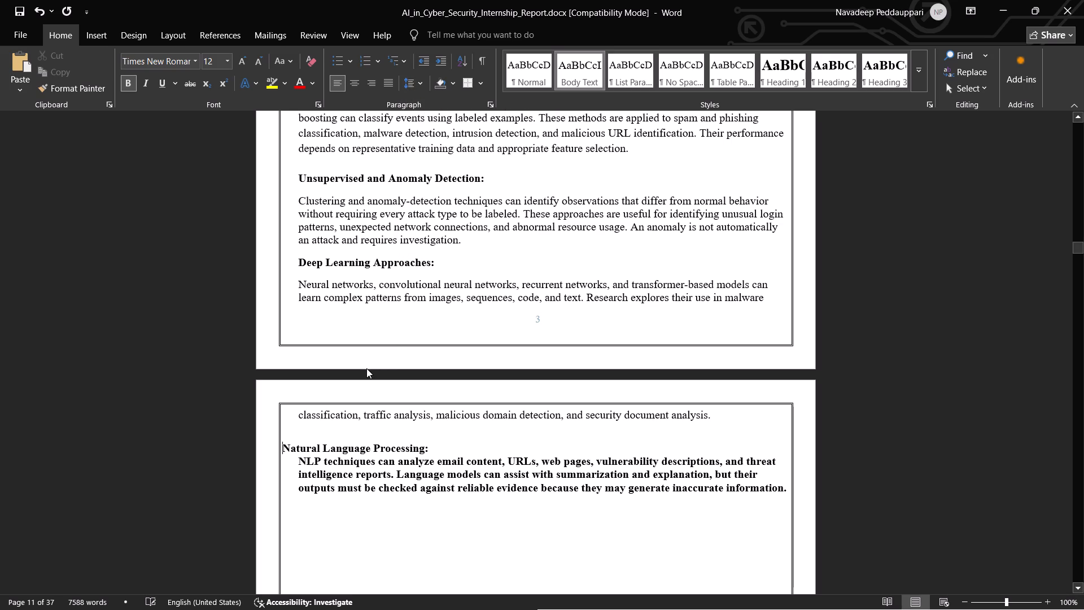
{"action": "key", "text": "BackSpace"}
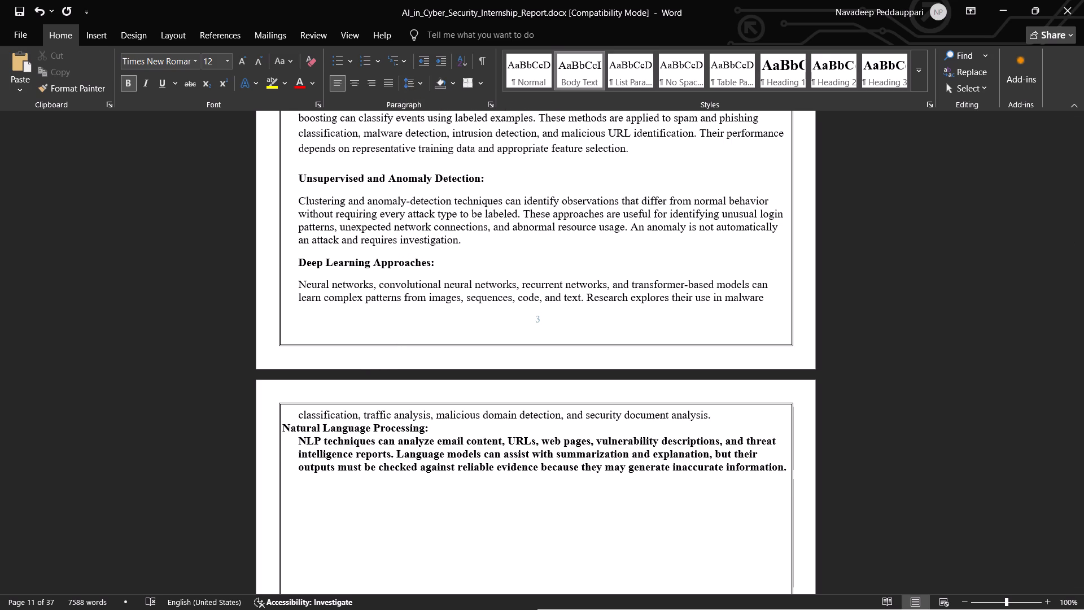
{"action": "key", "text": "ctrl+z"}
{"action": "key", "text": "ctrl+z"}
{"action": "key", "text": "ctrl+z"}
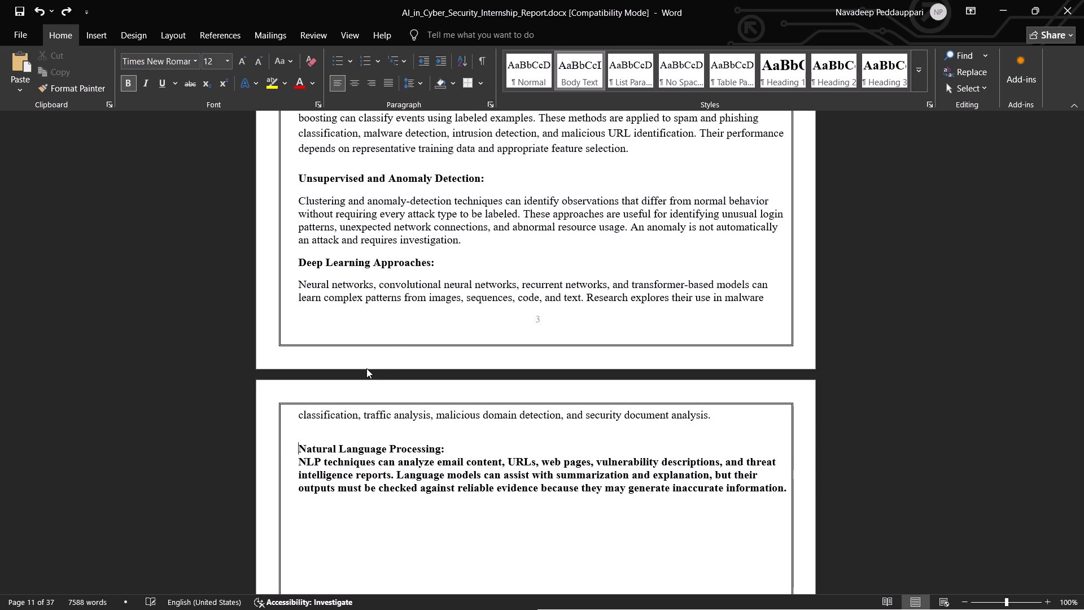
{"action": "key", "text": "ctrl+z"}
Add space after the Natural Language Processing heading and after the Deep Learning Approaches paragraph.
{"action": "key", "text": "Down"}
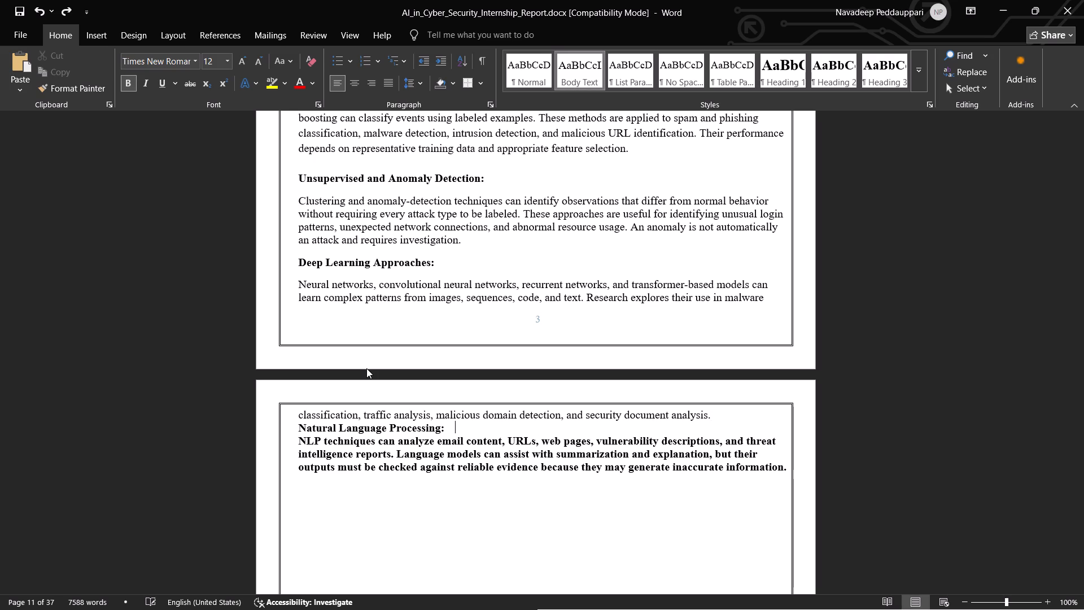
{"action": "key", "text": "Home"}
{"action": "left_click", "coordinate": [417, 85]}
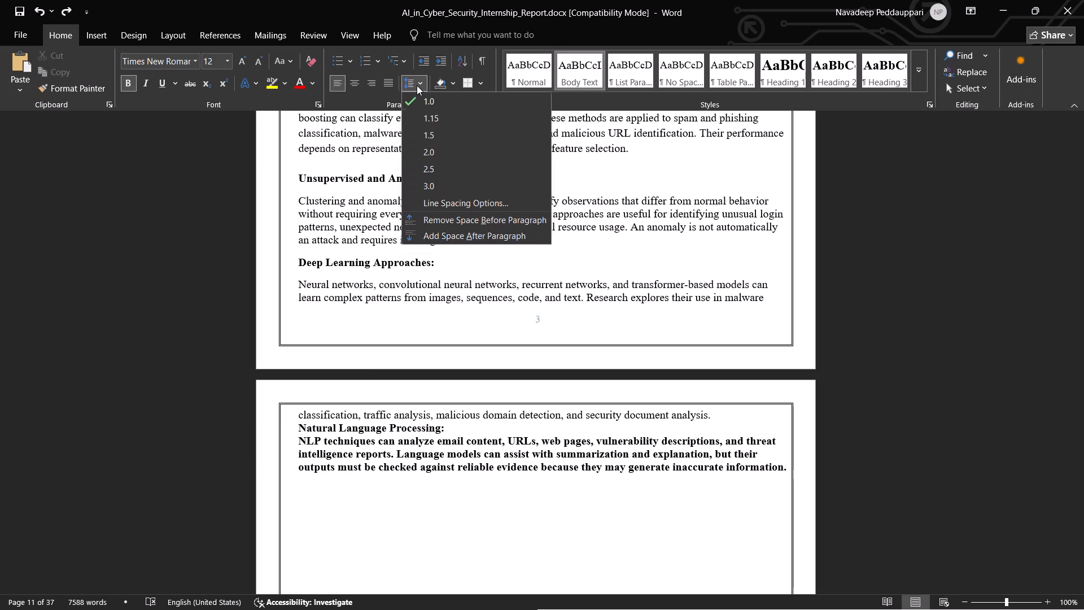
{"action": "left_click", "coordinate": [449, 233]}
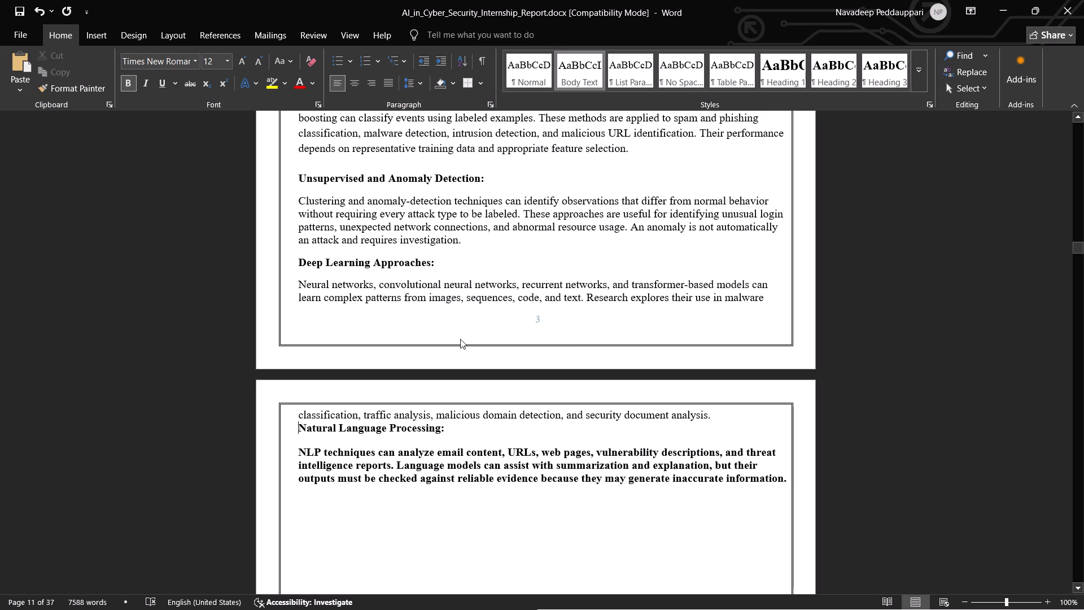
{"action": "left_click", "coordinate": [716, 416]}
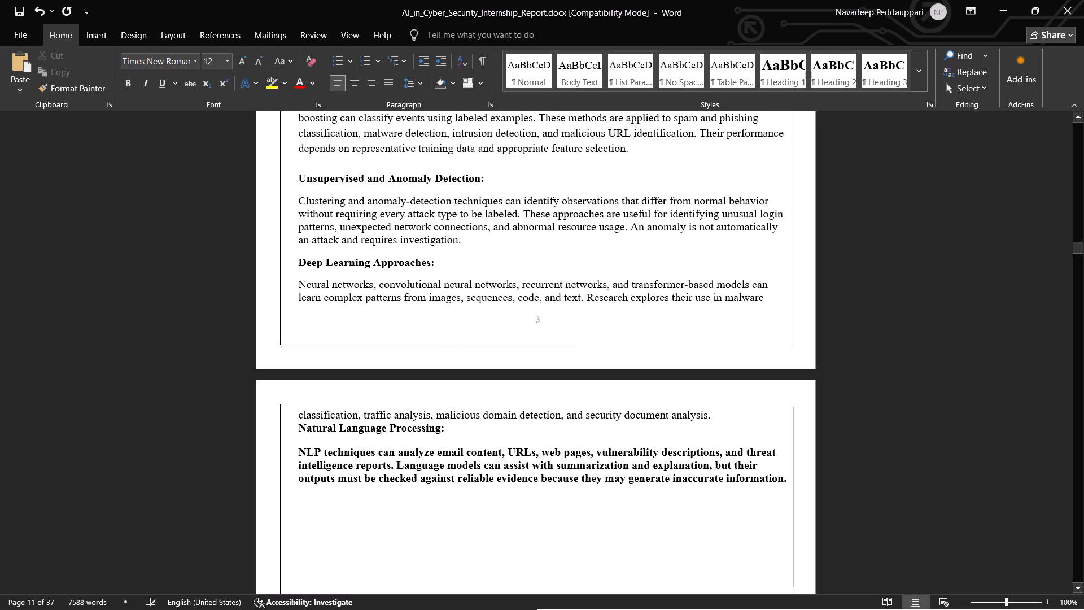
{"action": "left_click", "coordinate": [416, 86]}
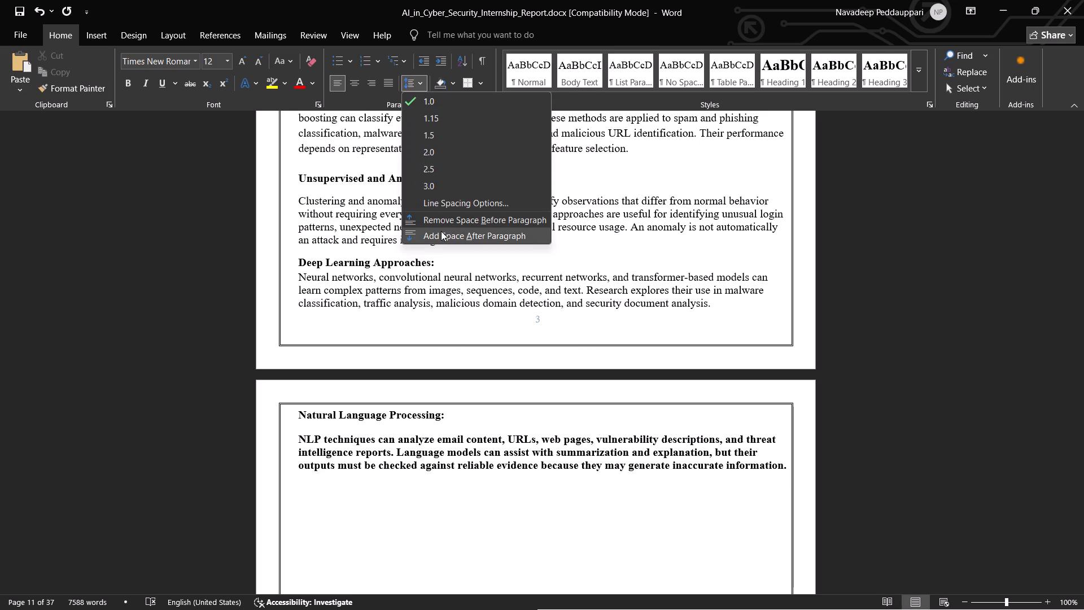
{"action": "left_click", "coordinate": [441, 234]}
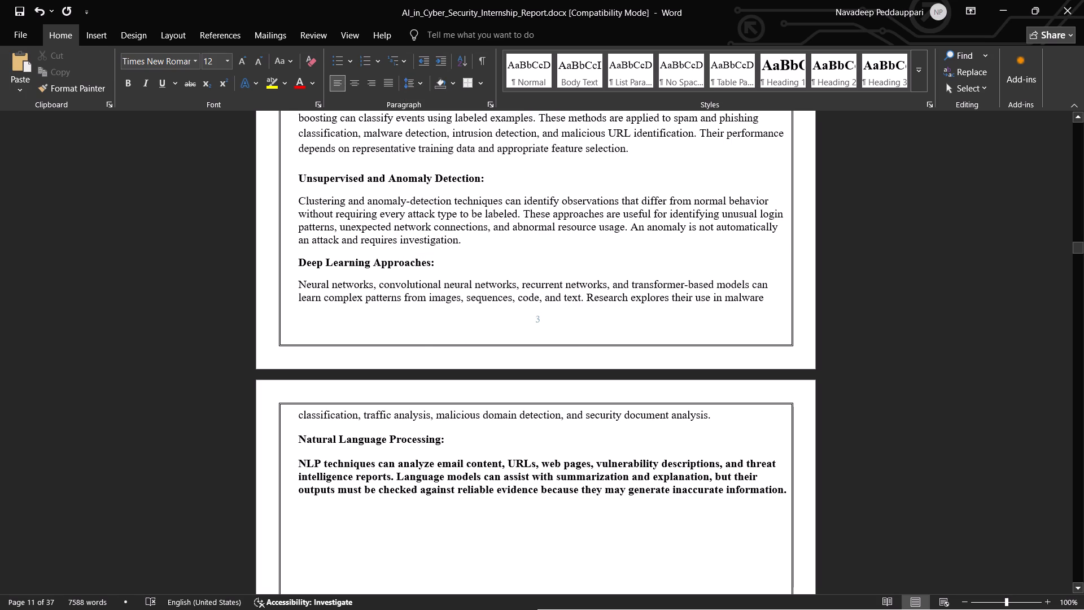
Copy the formatting of the Deep Learning Approaches paragraph onto the NLP techniques paragraph.
{"action": "left_click_drag", "start_coordinate": [335, 415], "coordinate": [383, 417]}
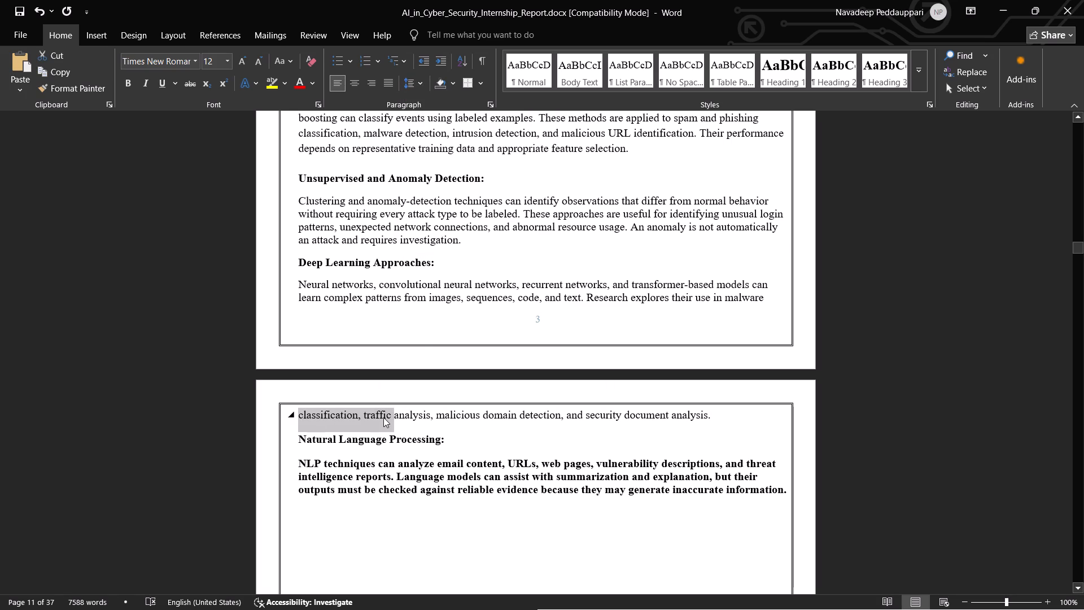
{"action": "key", "text": "ctrl+alt+c"}
{"action": "left_click_drag", "start_coordinate": [301, 464], "coordinate": [784, 495]}
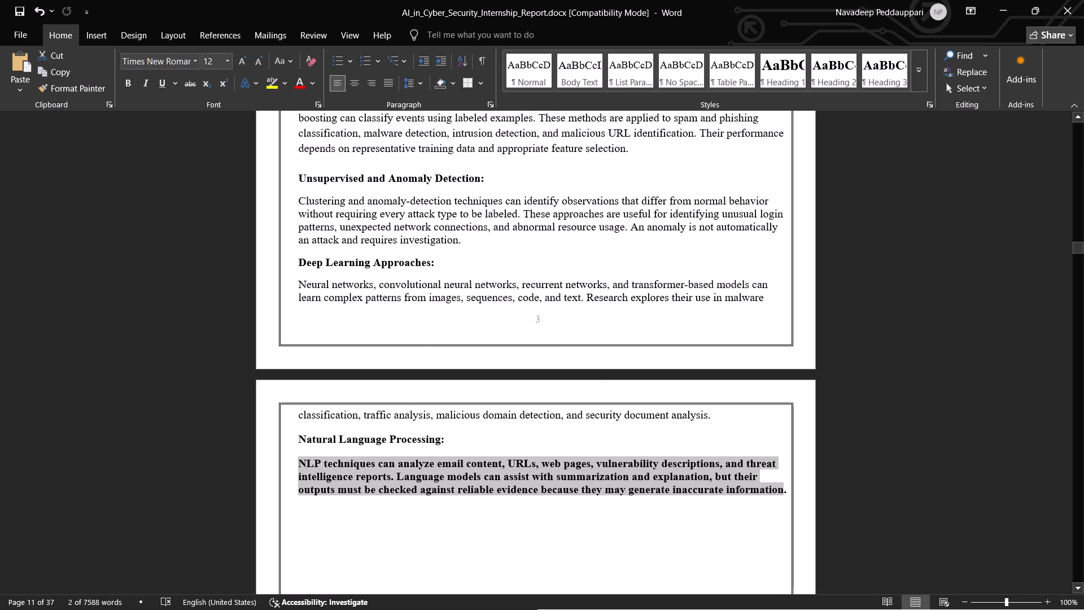
{"action": "left_click_drag", "start_coordinate": [784, 495], "coordinate": [786, 494]}
{"action": "key", "text": "ctrl+alt+v"}
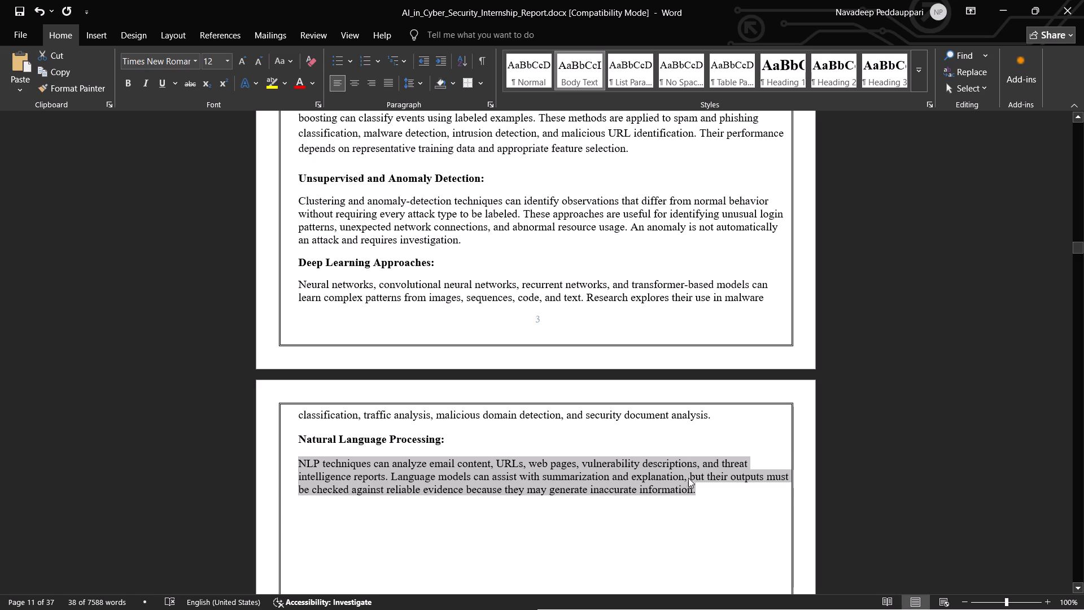
Remove the page break after the NLP techniques paragraph, placing the AI-Enabled Security Platforms heading on its own line directly below.
{"action": "scroll", "coordinate": [645, 472], "scroll_direction": "up", "scroll_amount": 3}
{"action": "scroll", "coordinate": [645, 472], "scroll_direction": "down", "scroll_amount": 1}
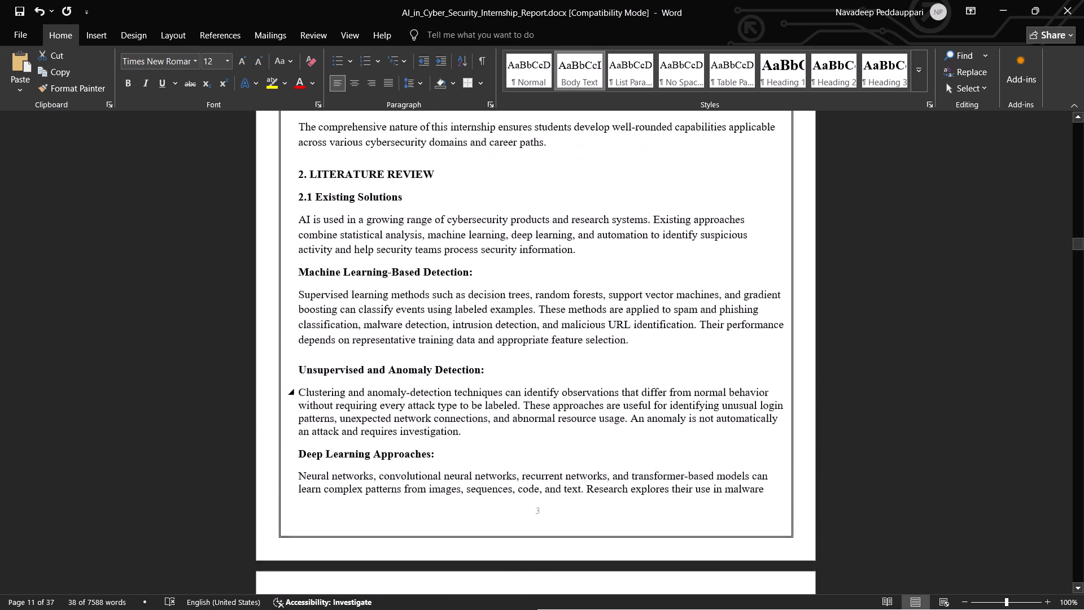
{"action": "scroll", "coordinate": [645, 472], "scroll_direction": "down", "scroll_amount": 2}
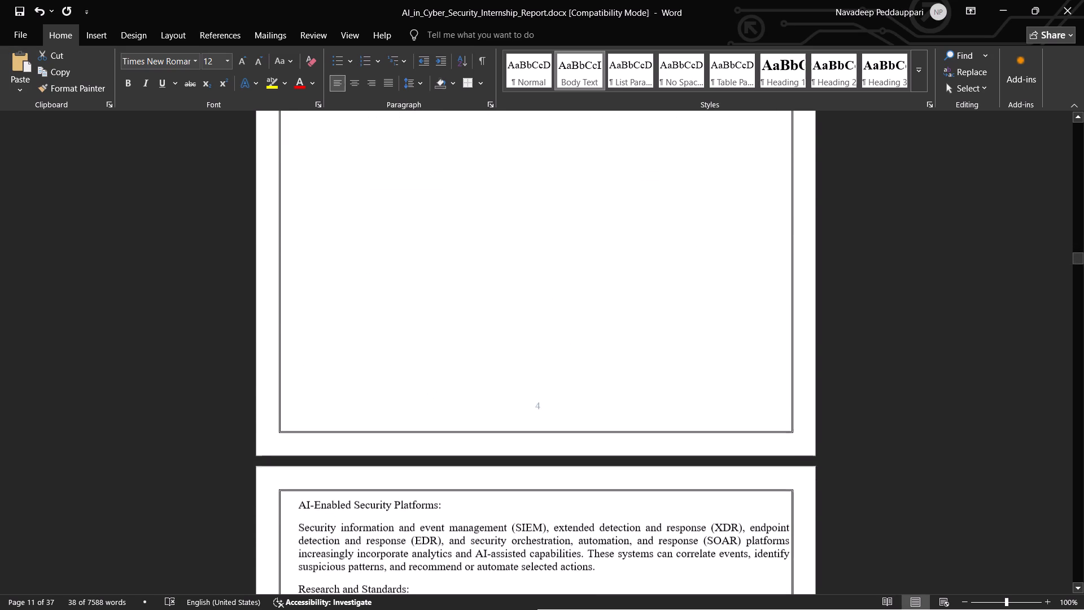
{"action": "left_click", "coordinate": [710, 234]}
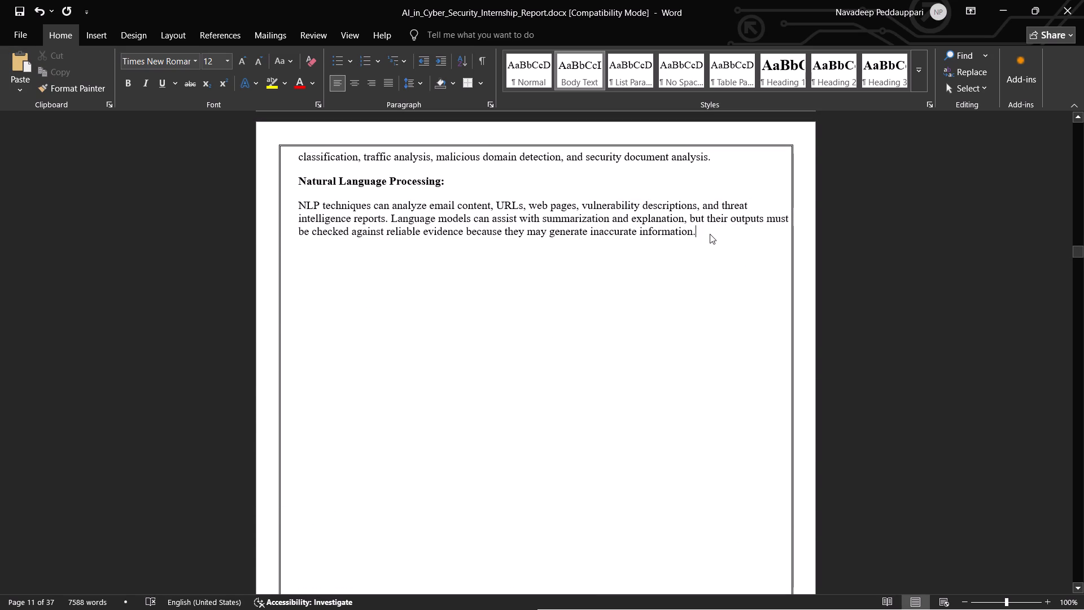
{"action": "key", "text": "Delete"}
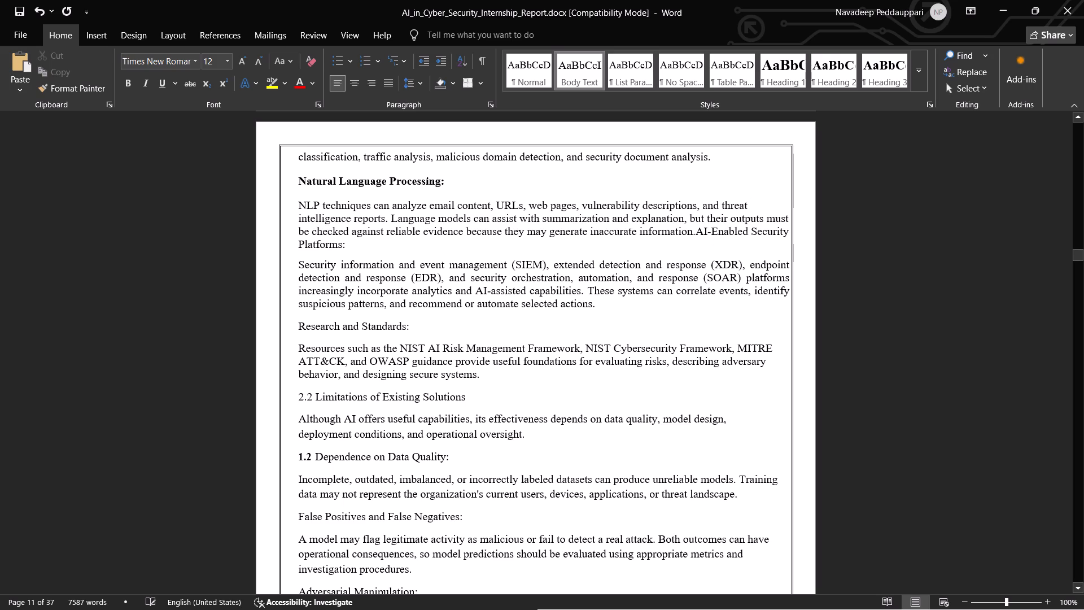
{"action": "key", "text": "Return"}
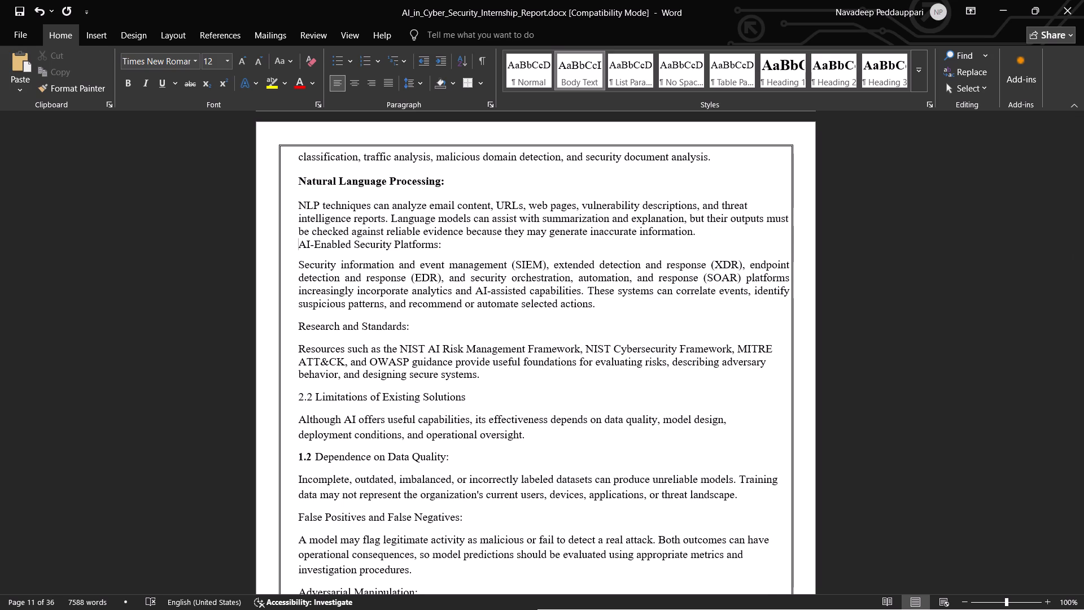
Add space after the NLP techniques paragraph.
{"action": "left_click", "coordinate": [421, 79]}
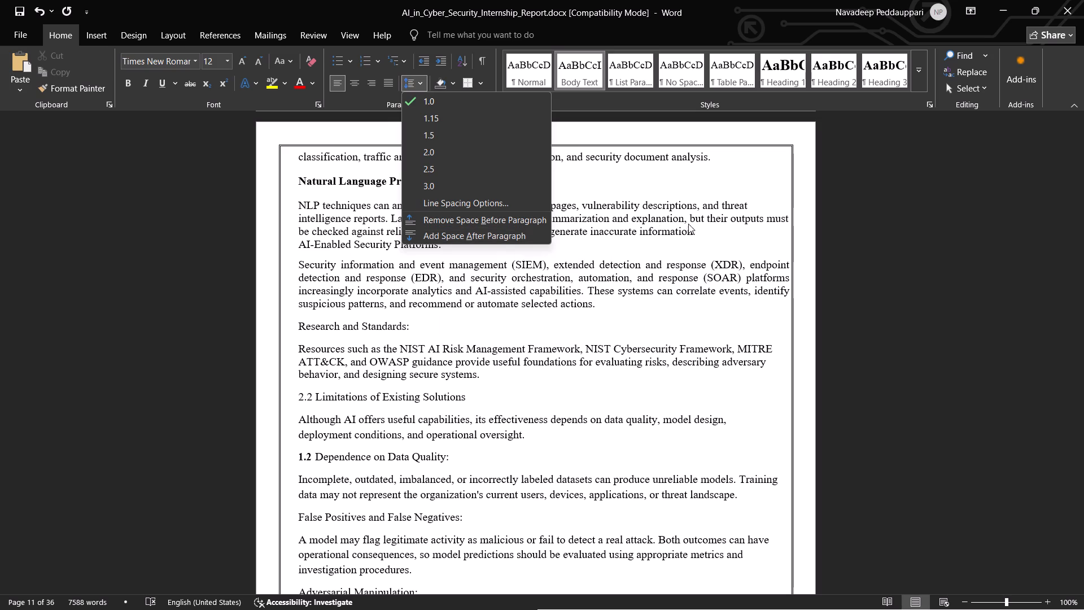
{"action": "left_click", "coordinate": [701, 228]}
{"action": "left_click", "coordinate": [695, 233]}
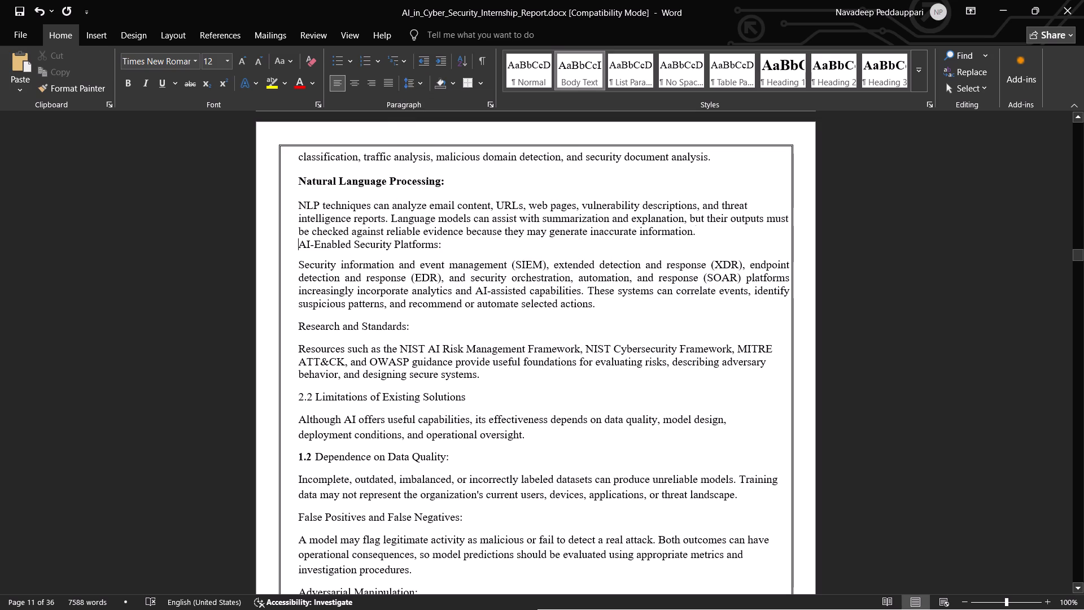
{"action": "left_click", "coordinate": [419, 89]}
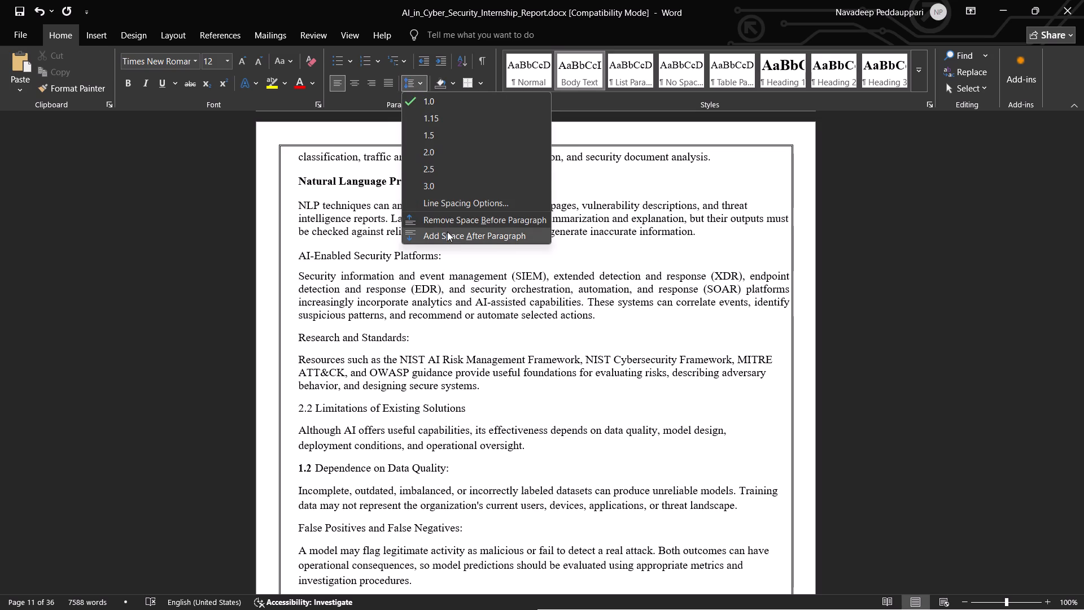
{"action": "left_click", "coordinate": [447, 232]}
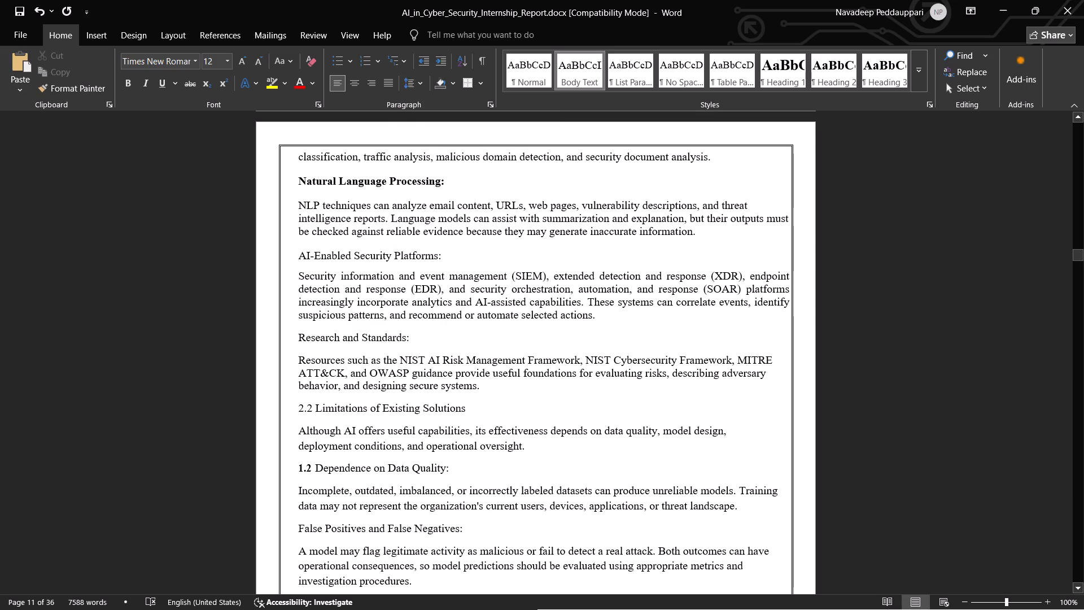
Copy the Natural Language Processing heading's formatting onto the AI-Enabled Security Platforms and Research and Standards headings.
{"action": "triple_click", "coordinate": [381, 188]}
{"action": "key", "text": "ctrl+alt+c"}
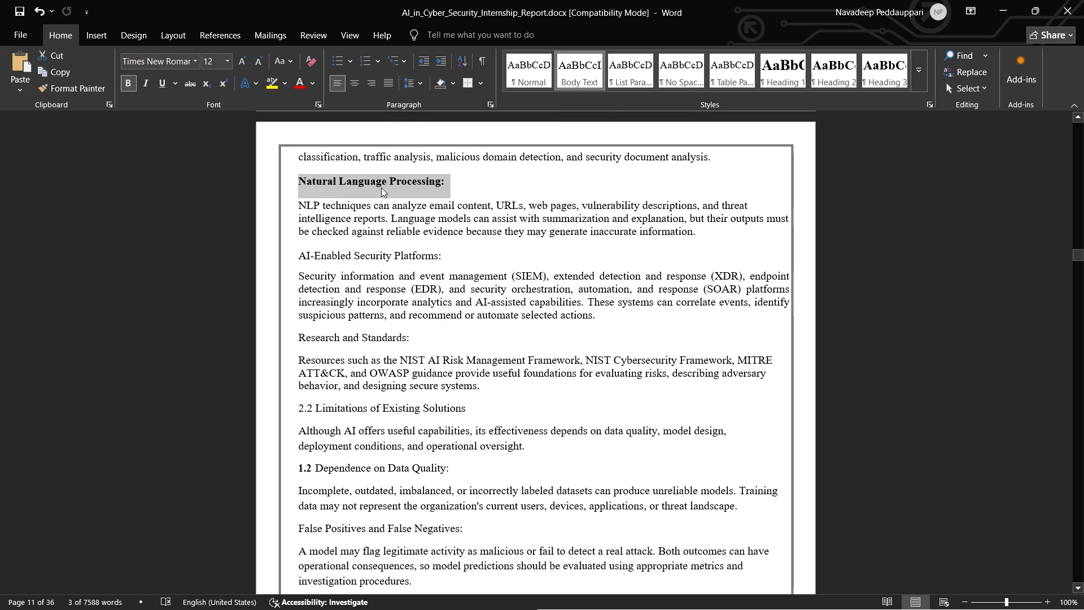
{"action": "triple_click", "coordinate": [364, 256]}
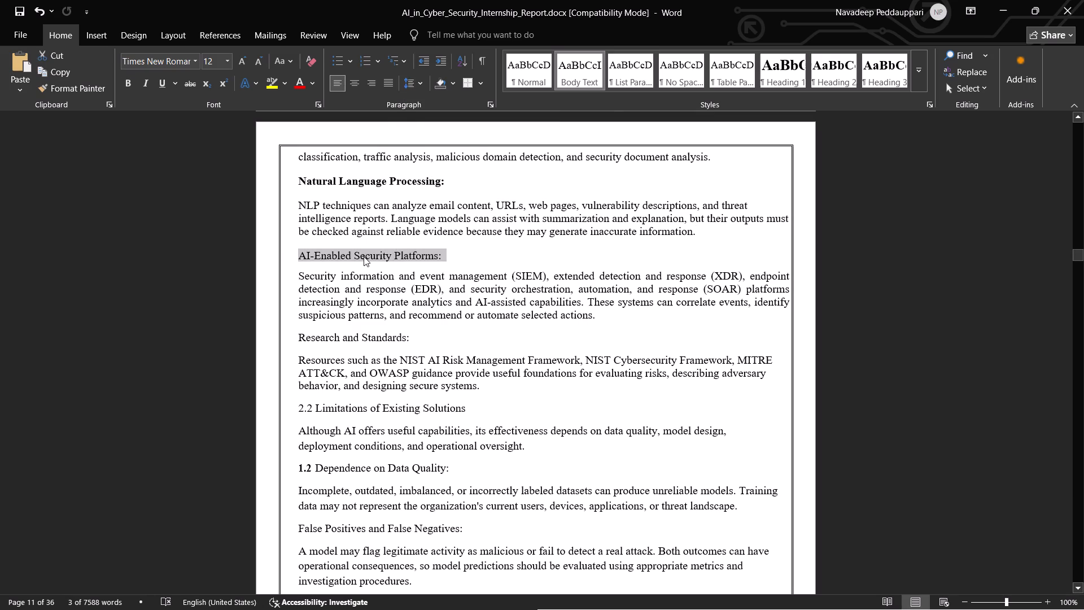
{"action": "key", "text": "ctrl+alt+v"}
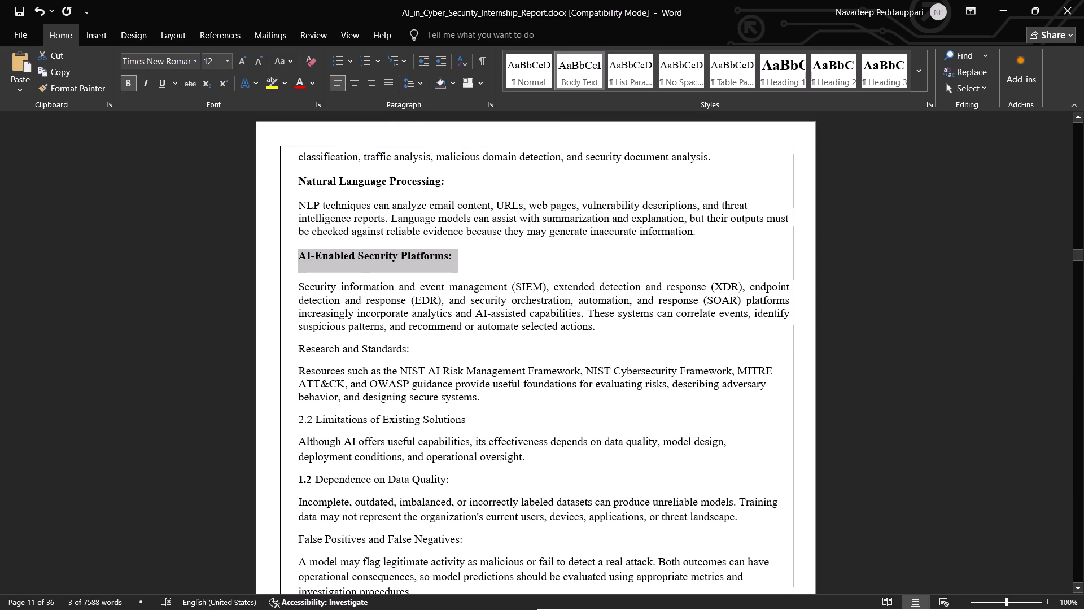
{"action": "triple_click", "coordinate": [345, 347]}
{"action": "key", "text": "ctrl+alt+v"}
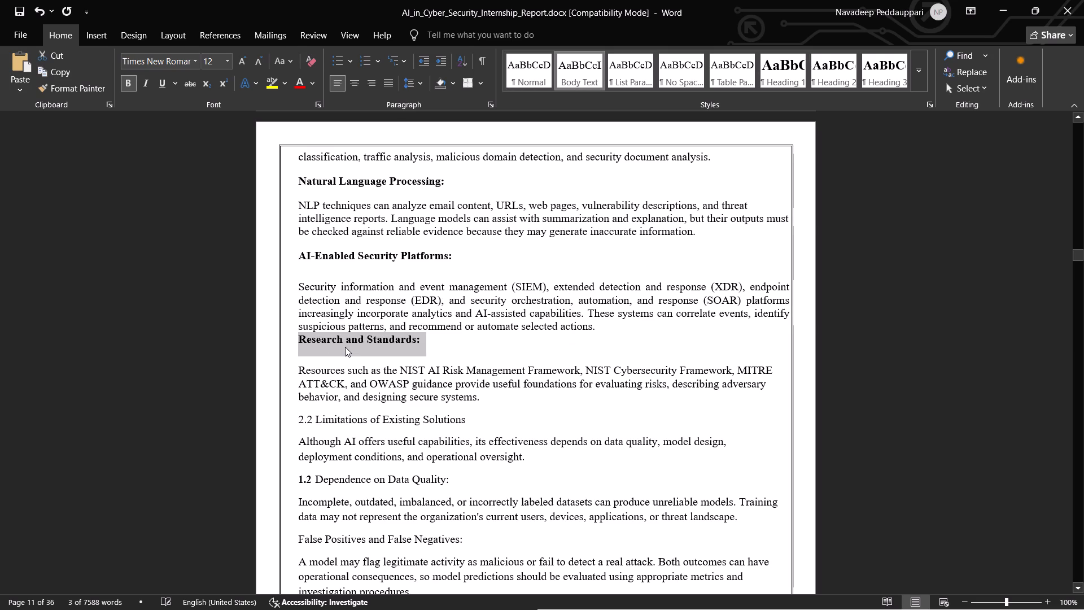
Add space after the paragraph under the AI-Enabled Security Platforms heading.
{"action": "left_click", "coordinate": [593, 327]}
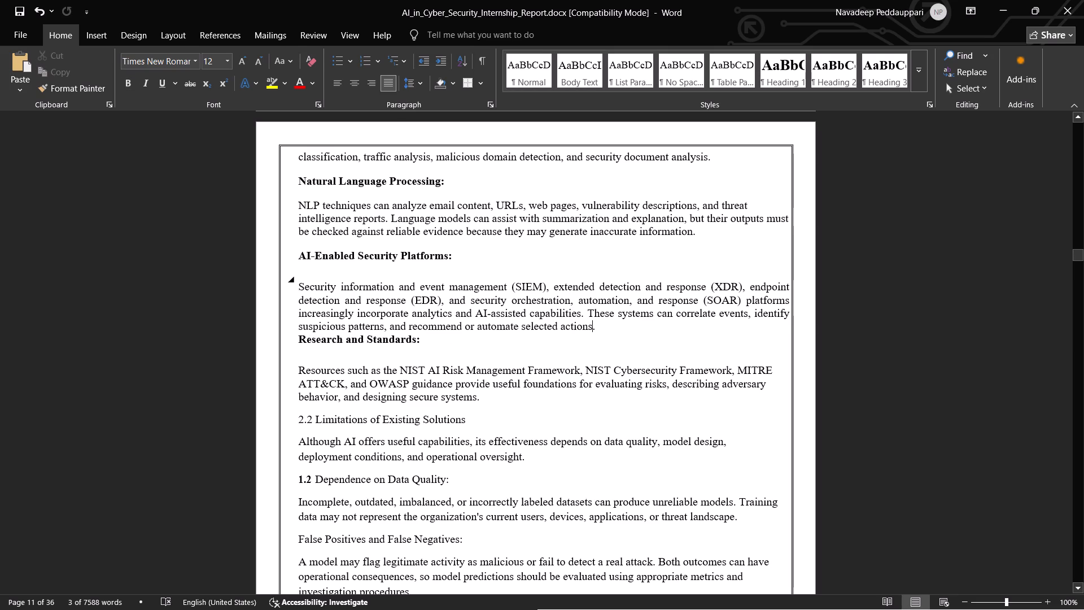
{"action": "key", "text": "Right"}
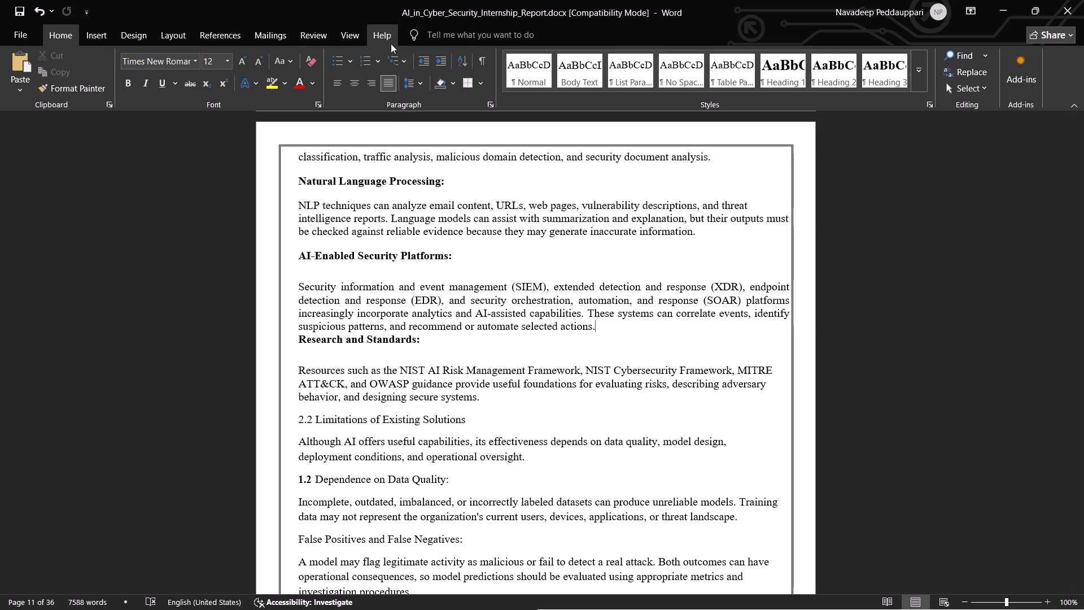
{"action": "left_click", "coordinate": [421, 88]}
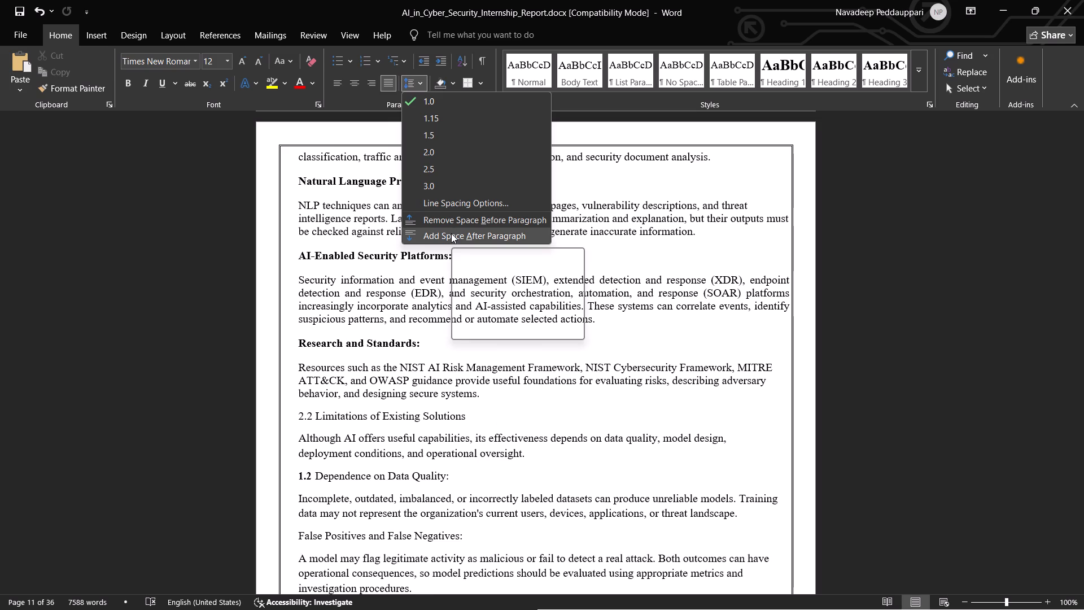
{"action": "left_click", "coordinate": [451, 233]}
{"action": "scroll", "coordinate": [505, 315], "scroll_direction": "down", "scroll_amount": 1}
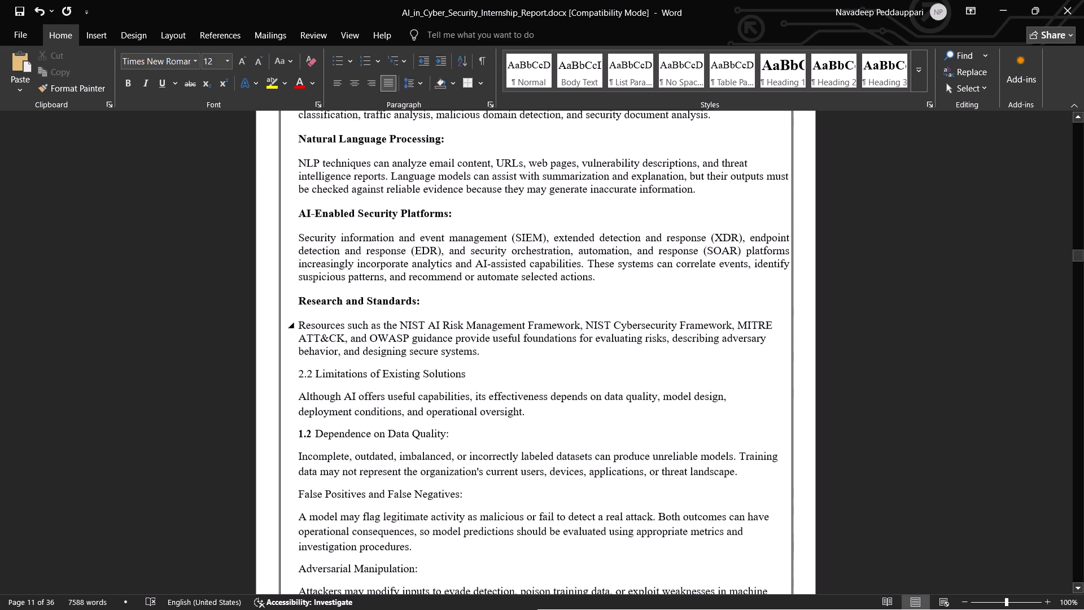
Apply the copied heading formatting to the 2.2 Limitations of Existing Solutions heading.
{"action": "scroll", "coordinate": [505, 315], "scroll_direction": "down", "scroll_amount": 1}
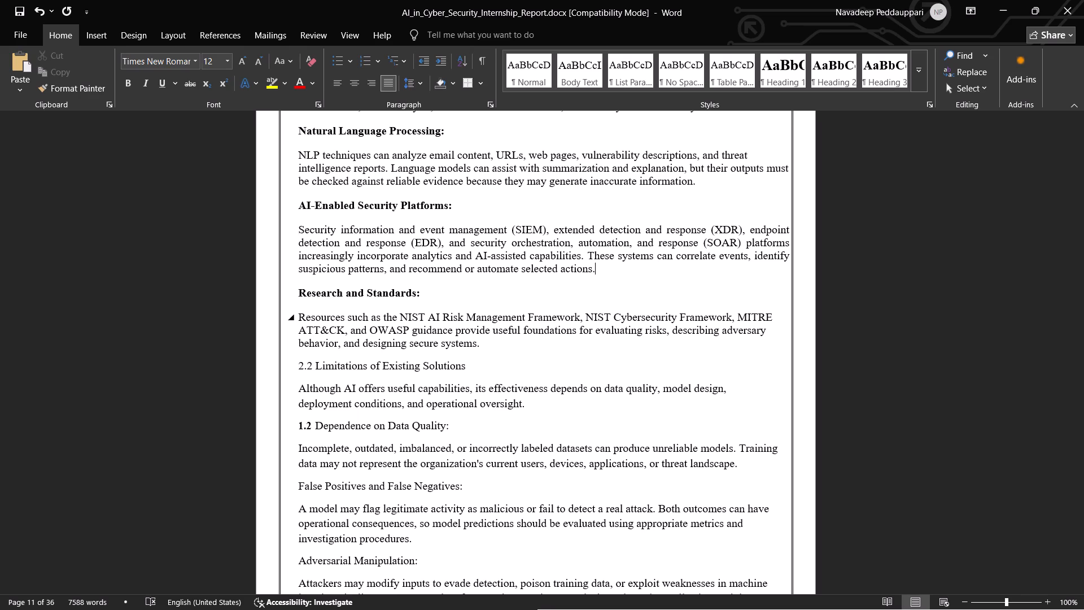
{"action": "scroll", "coordinate": [544, 354], "scroll_direction": "down", "scroll_amount": 1}
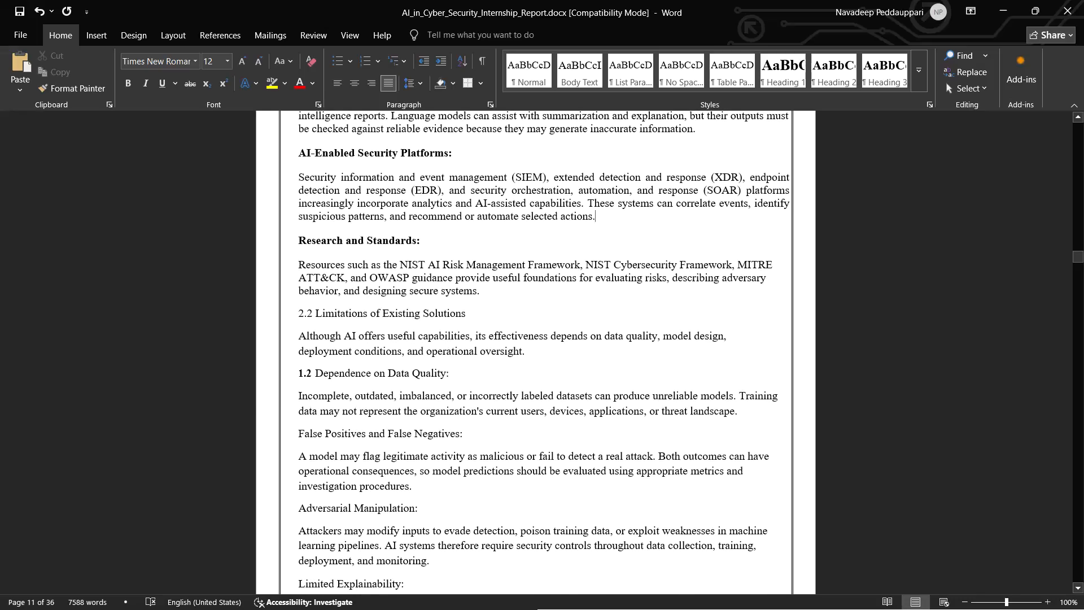
{"action": "scroll", "coordinate": [457, 378], "scroll_direction": "down", "scroll_amount": 6}
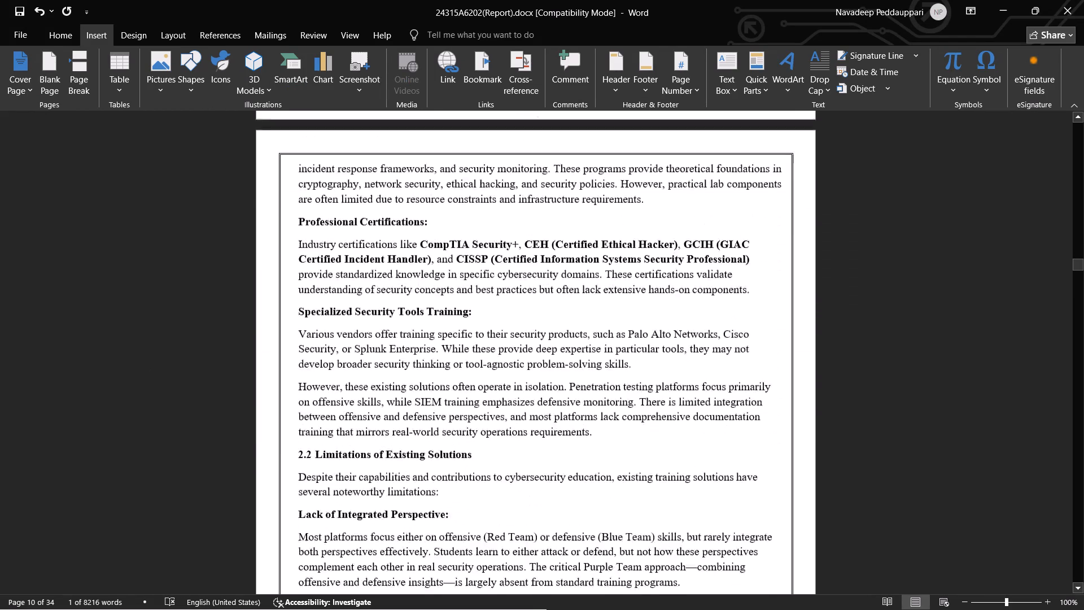
{"action": "scroll", "coordinate": [457, 378], "scroll_direction": "down", "scroll_amount": 1}
{"action": "scroll", "coordinate": [457, 378], "scroll_direction": "up", "scroll_amount": 2}
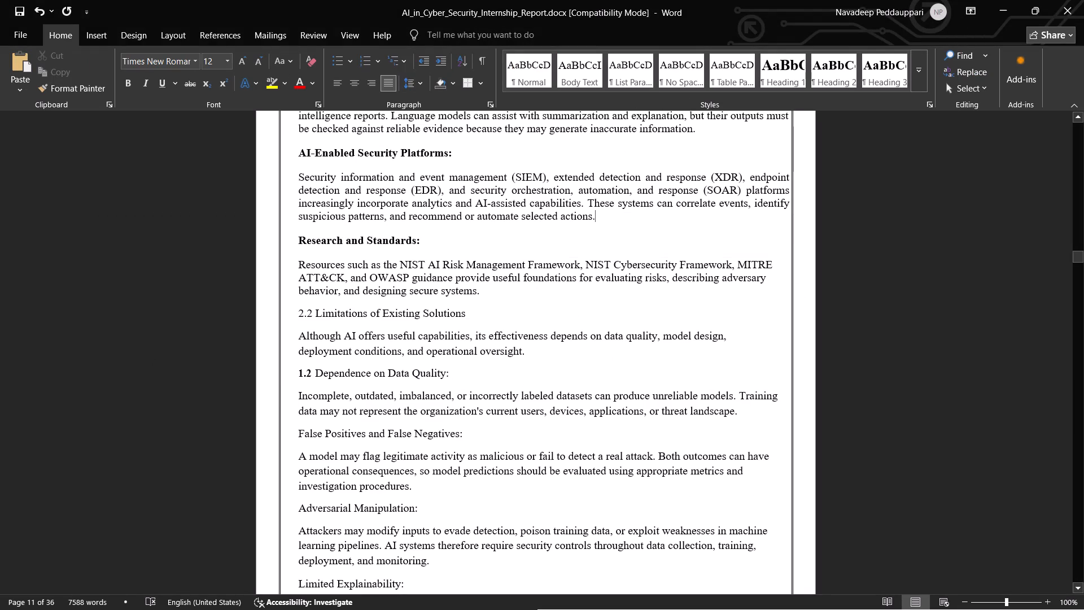
{"action": "double_click", "coordinate": [299, 312]}
{"action": "left_click", "coordinate": [299, 312]}
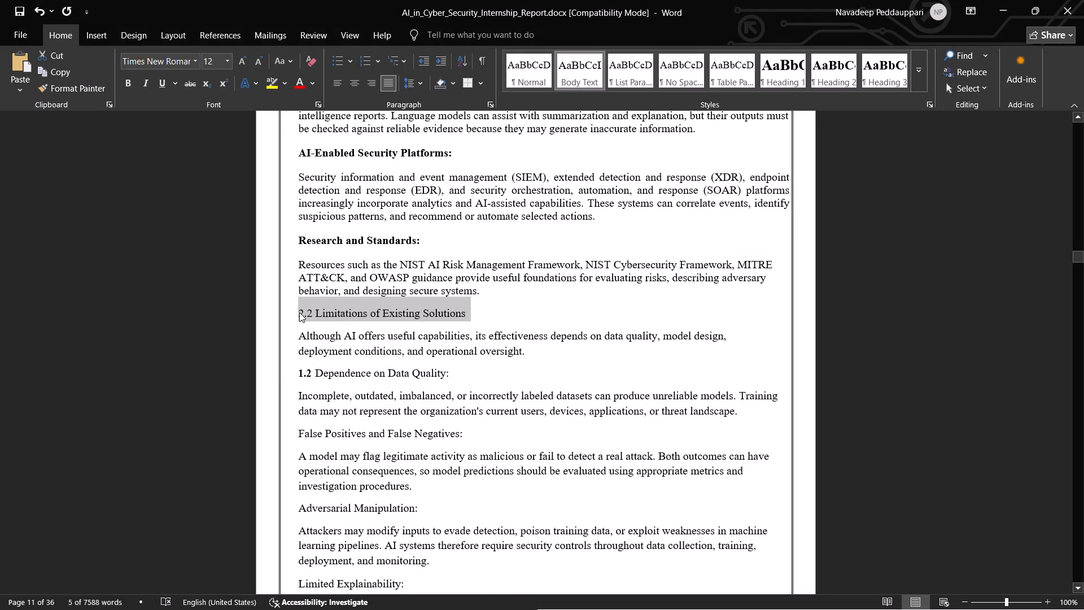
{"action": "key", "text": "ctrl+alt+v"}
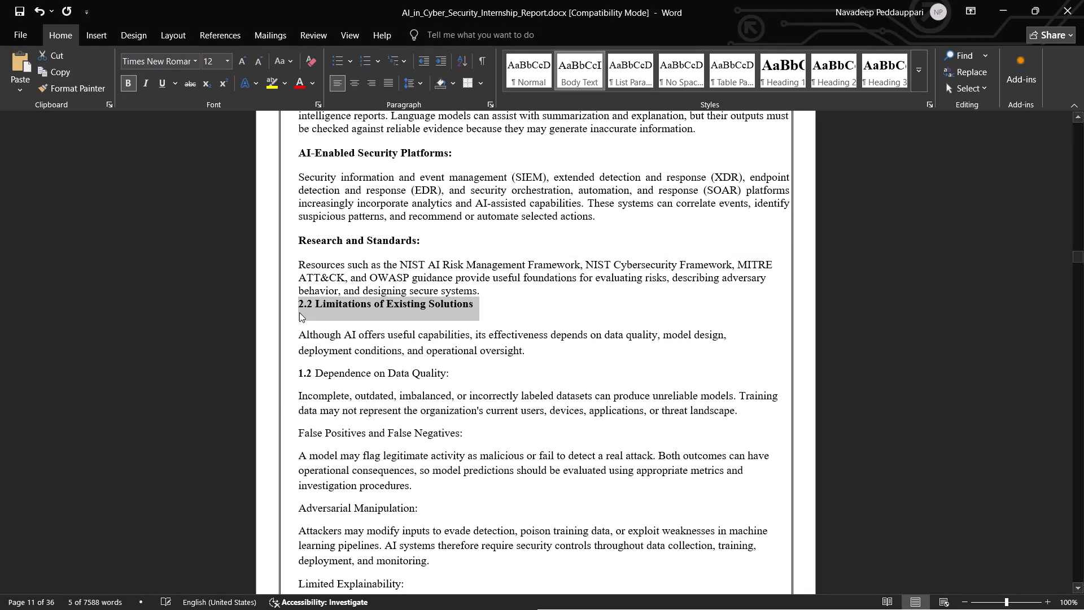
Add space after the paragraph under the Research and Standards heading.
{"action": "left_click", "coordinate": [483, 290]}
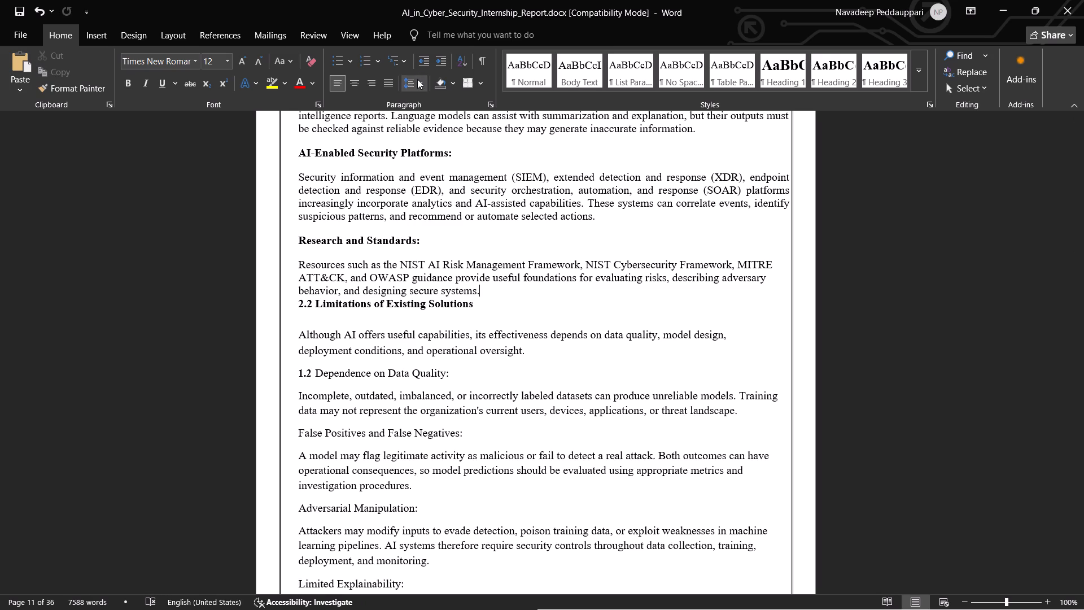
{"action": "left_click", "coordinate": [417, 79]}
{"action": "left_click", "coordinate": [441, 231]}
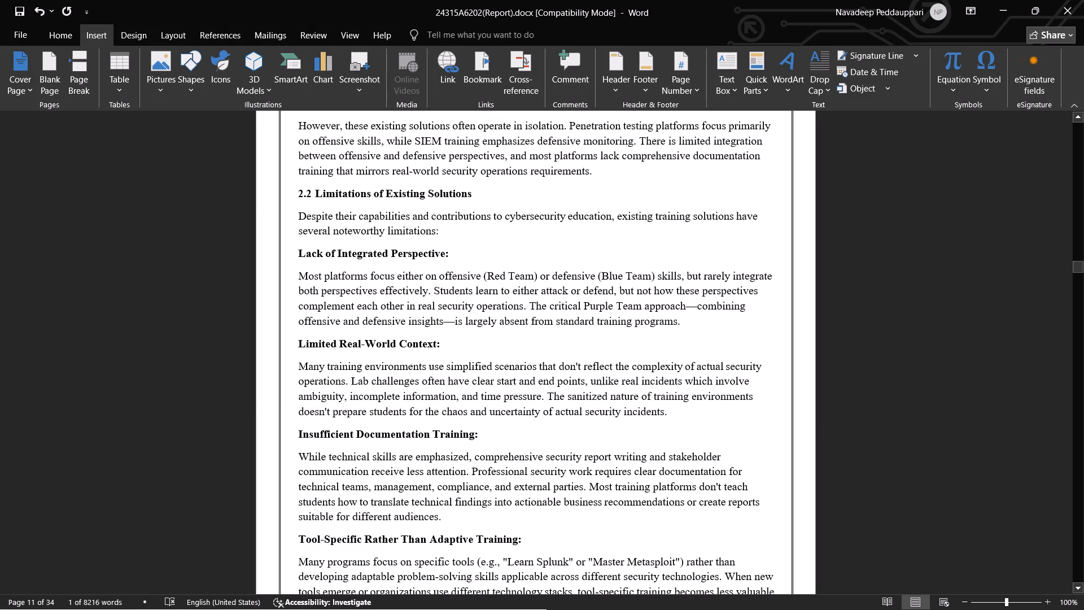
Examine the heading and paragraph layout of sections 2.2 and 2.3 in the reference report.
{"action": "scroll", "coordinate": [478, 298], "scroll_direction": "down", "scroll_amount": 1}
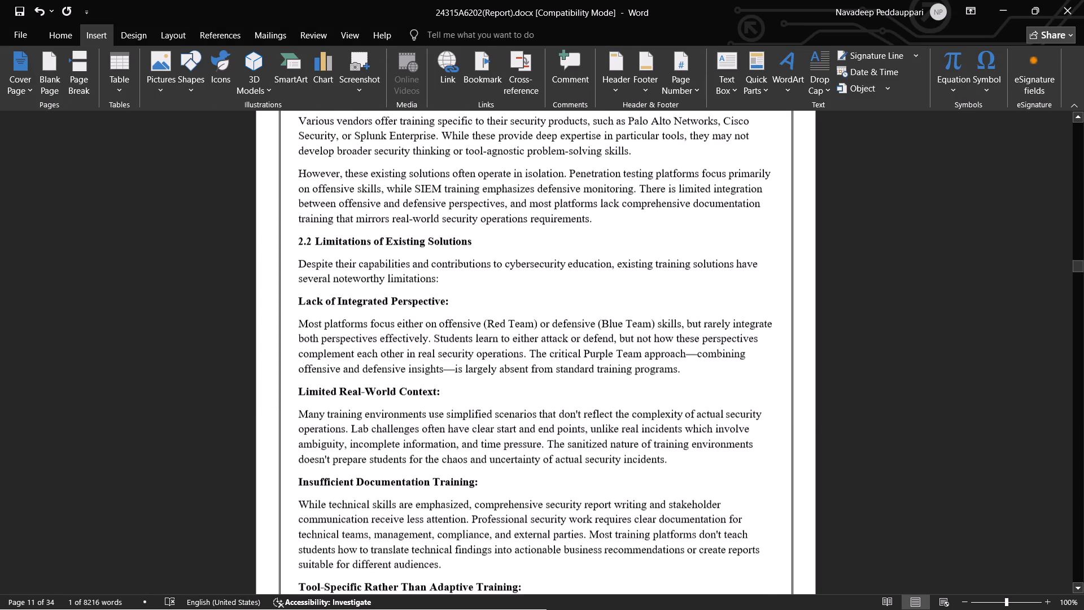
{"action": "scroll", "coordinate": [478, 298], "scroll_direction": "down", "scroll_amount": 2}
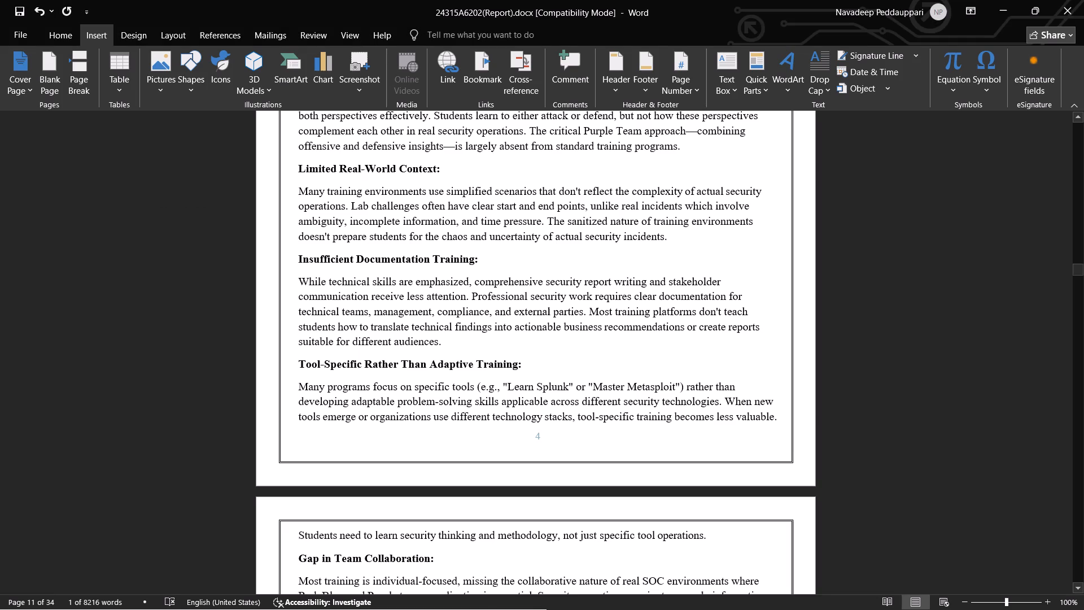
{"action": "scroll", "coordinate": [496, 309], "scroll_direction": "down", "scroll_amount": 1}
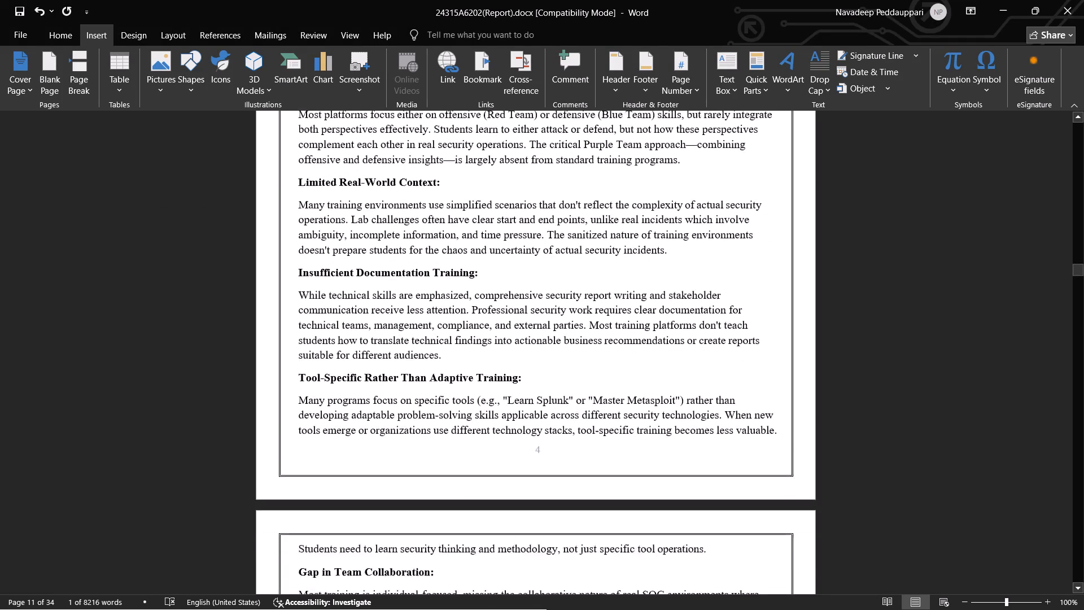
{"action": "scroll", "coordinate": [496, 309], "scroll_direction": "down", "scroll_amount": 3}
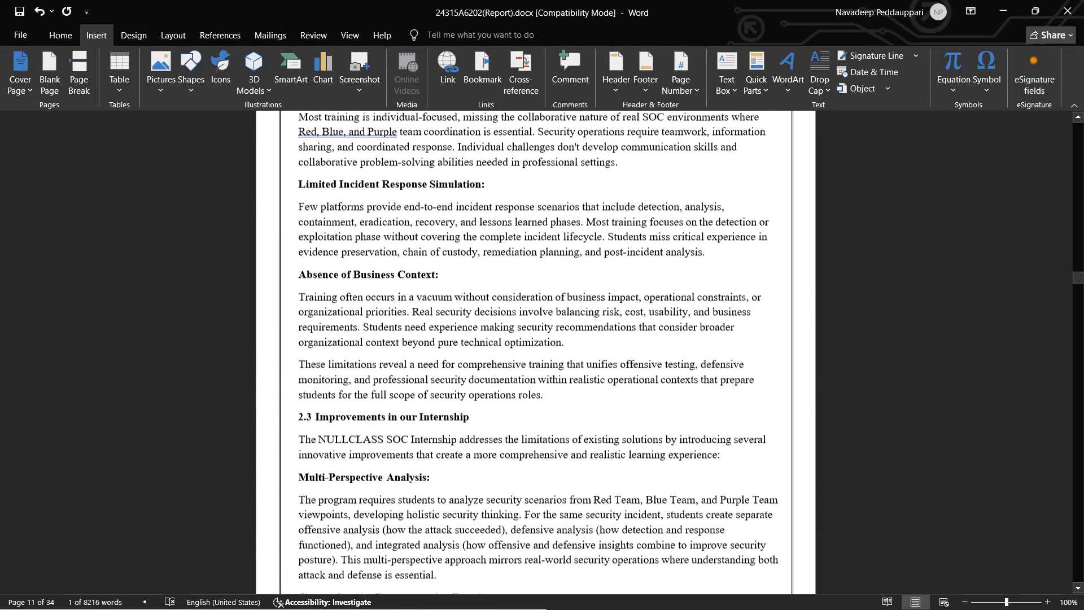
{"action": "scroll", "coordinate": [465, 363], "scroll_direction": "down", "scroll_amount": 1}
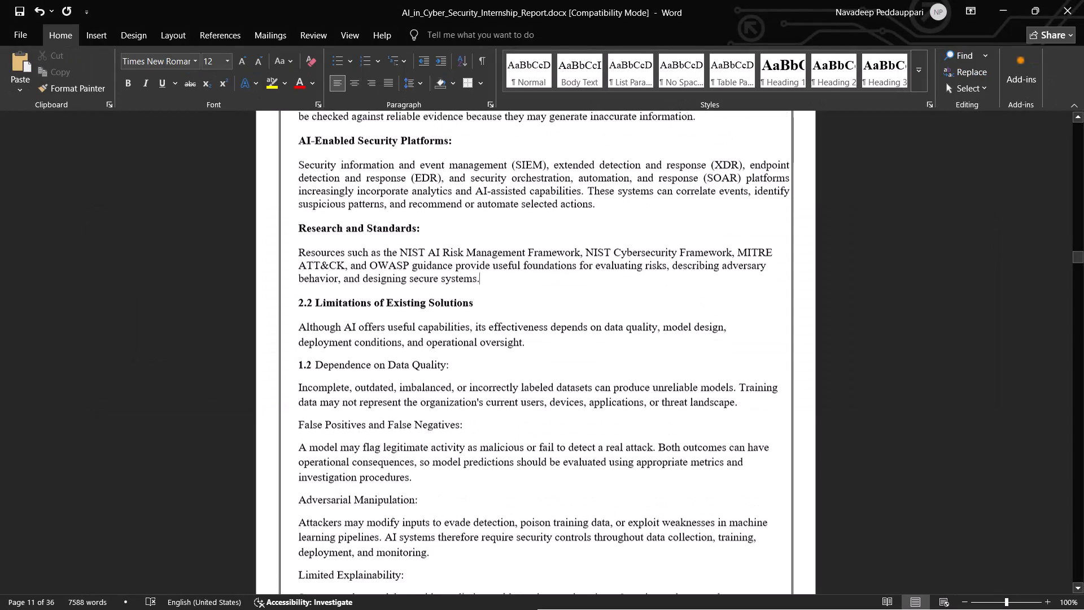
Review the headings, stray numbering and spacing from section 2.2 through 3.1 in the AI in Cyber Security report.
{"action": "scroll", "coordinate": [465, 363], "scroll_direction": "down", "scroll_amount": 6}
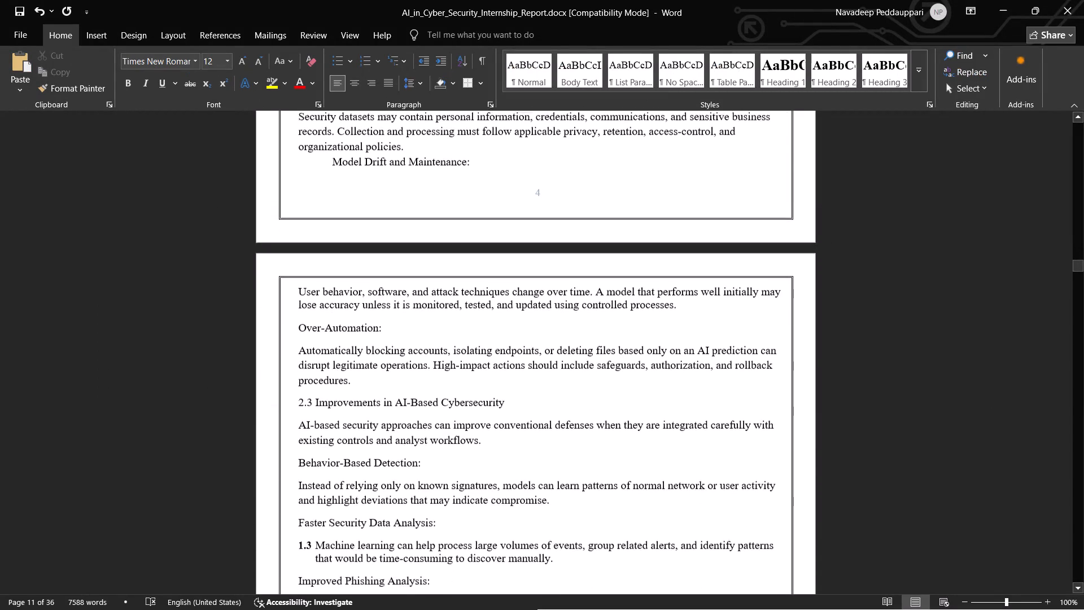
{"action": "scroll", "coordinate": [465, 363], "scroll_direction": "down", "scroll_amount": 6}
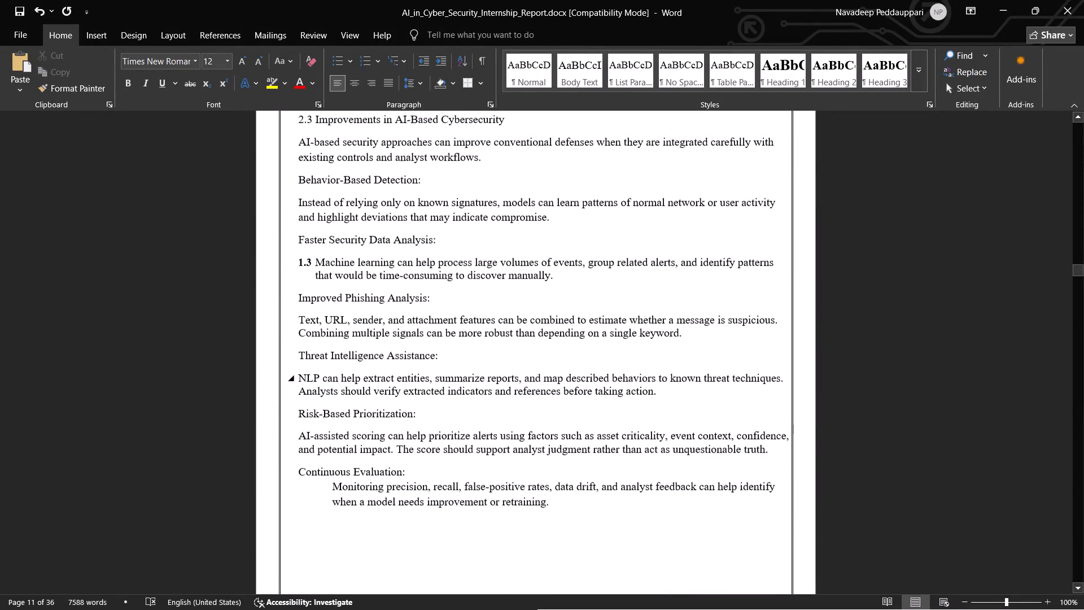
{"action": "scroll", "coordinate": [465, 363], "scroll_direction": "down", "scroll_amount": 1}
{"action": "scroll", "coordinate": [465, 363], "scroll_direction": "up", "scroll_amount": 2}
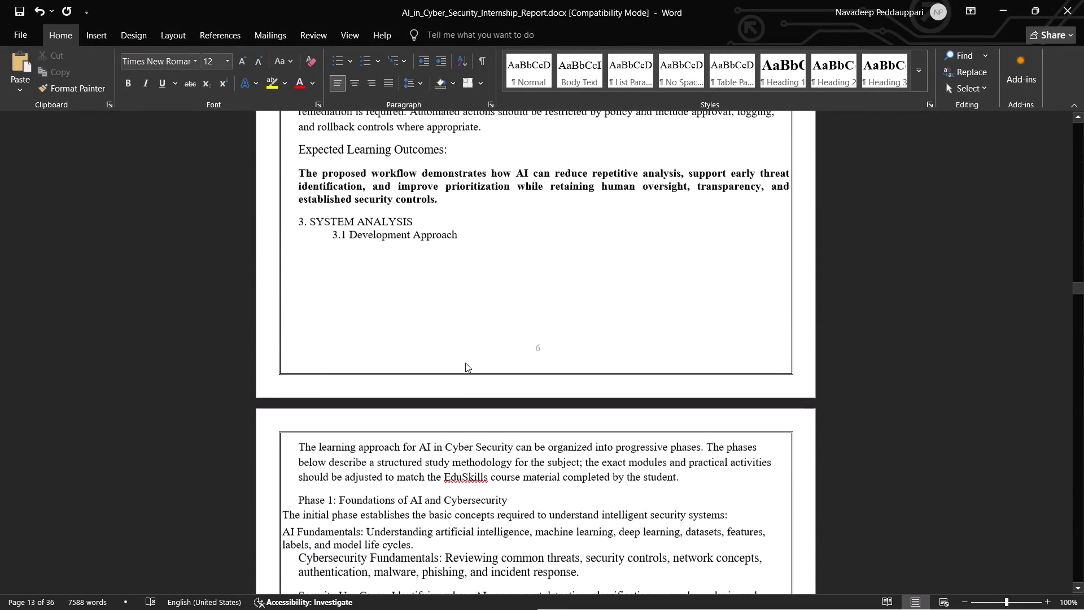
{"action": "scroll", "coordinate": [465, 363], "scroll_direction": "up", "scroll_amount": 4}
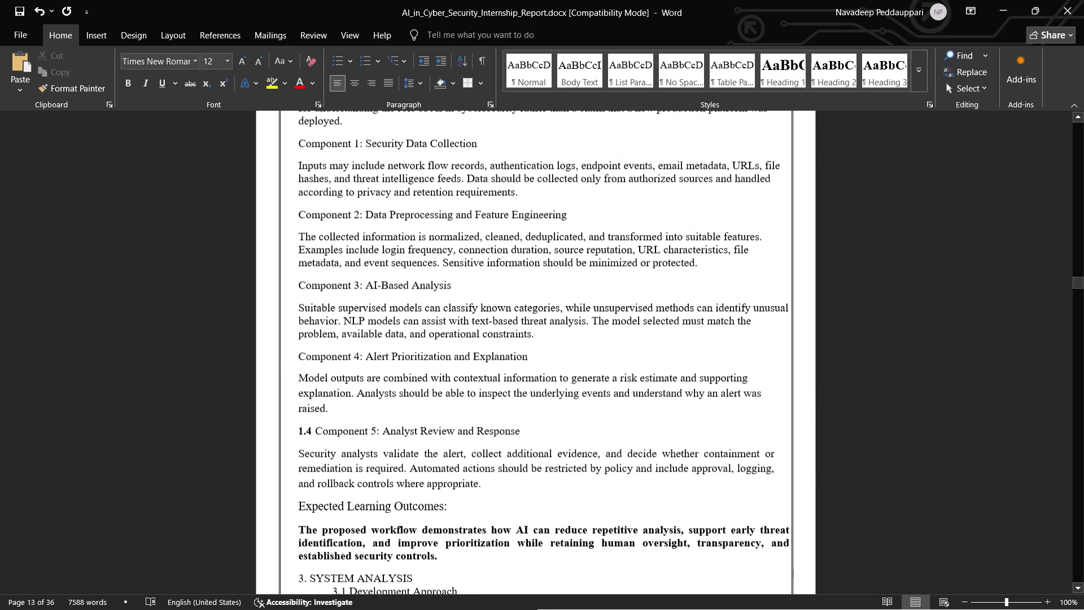
{"action": "scroll", "coordinate": [465, 363], "scroll_direction": "up", "scroll_amount": 4}
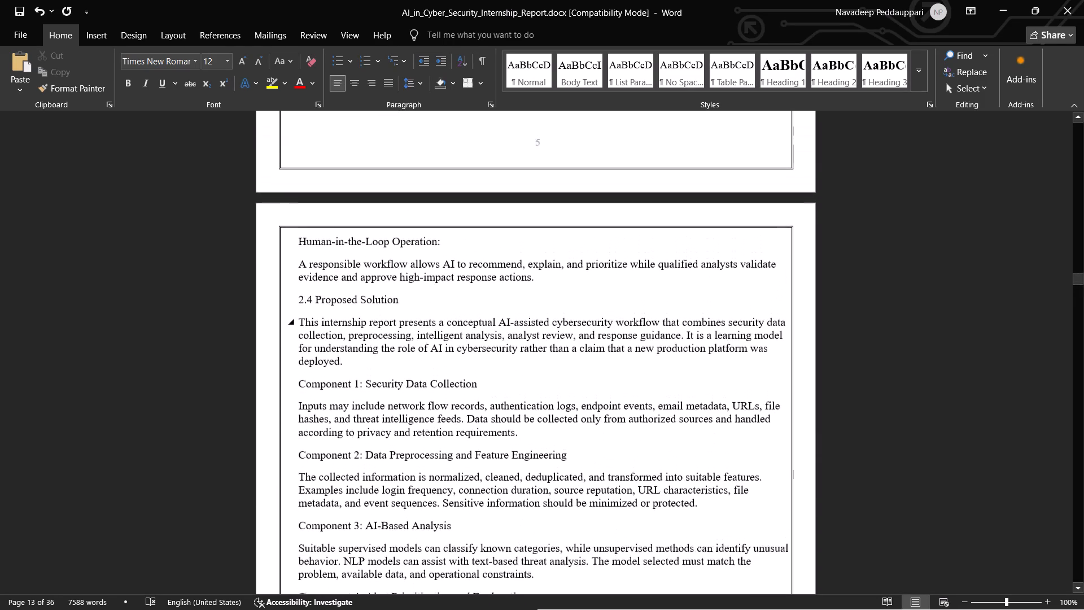
{"action": "scroll", "coordinate": [465, 363], "scroll_direction": "up", "scroll_amount": 5}
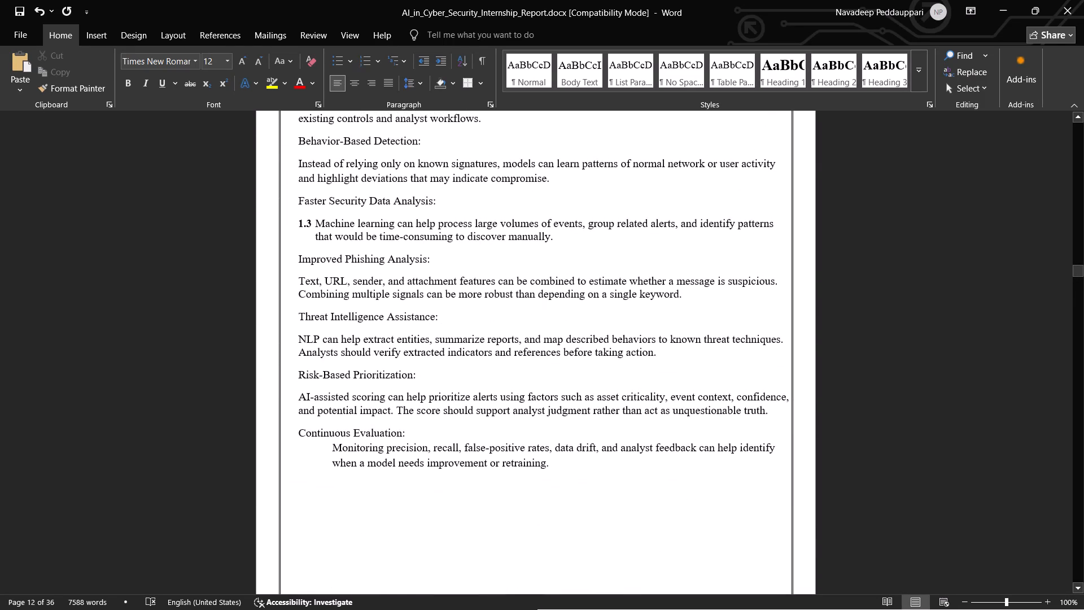
Remove the stray 1.4 numbering before the Component 5: Analyst Review and Response heading.
{"action": "scroll", "coordinate": [465, 363], "scroll_direction": "down", "scroll_amount": 2}
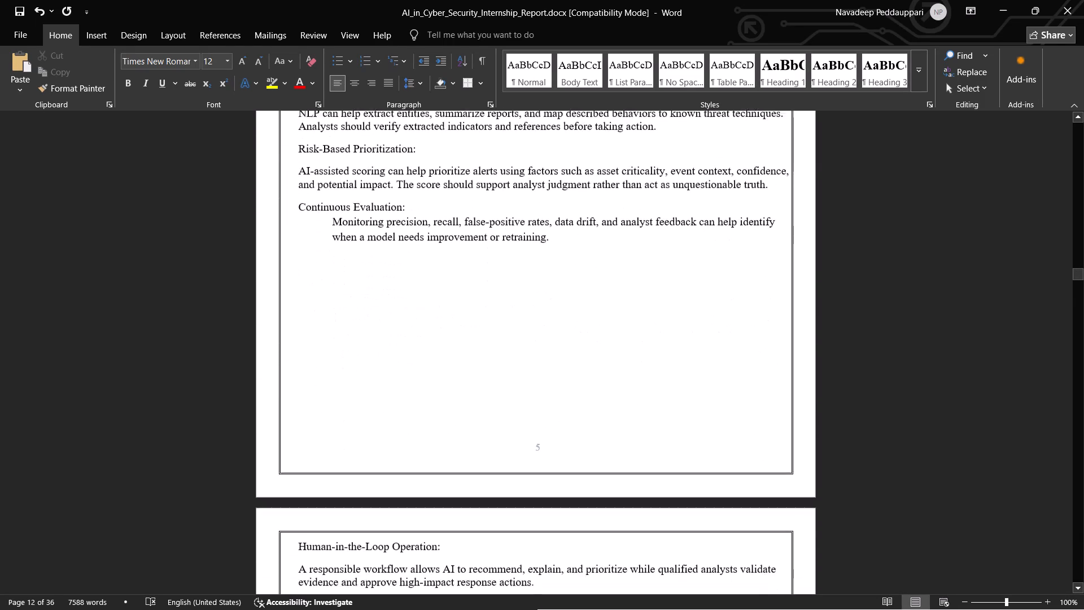
{"action": "scroll", "coordinate": [465, 363], "scroll_direction": "down", "scroll_amount": 3}
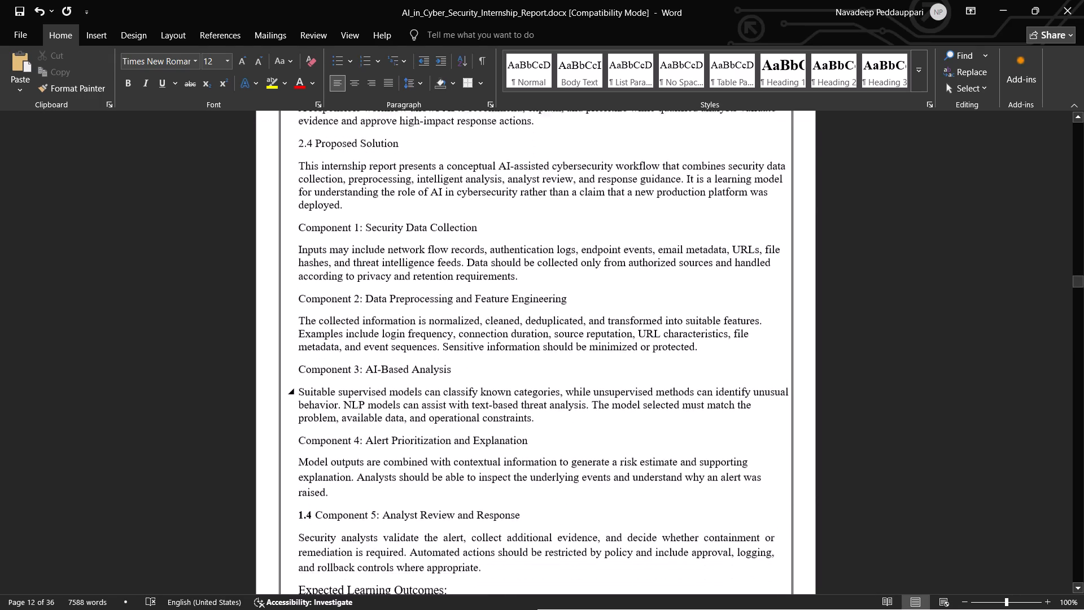
{"action": "scroll", "coordinate": [465, 363], "scroll_direction": "down", "scroll_amount": 2}
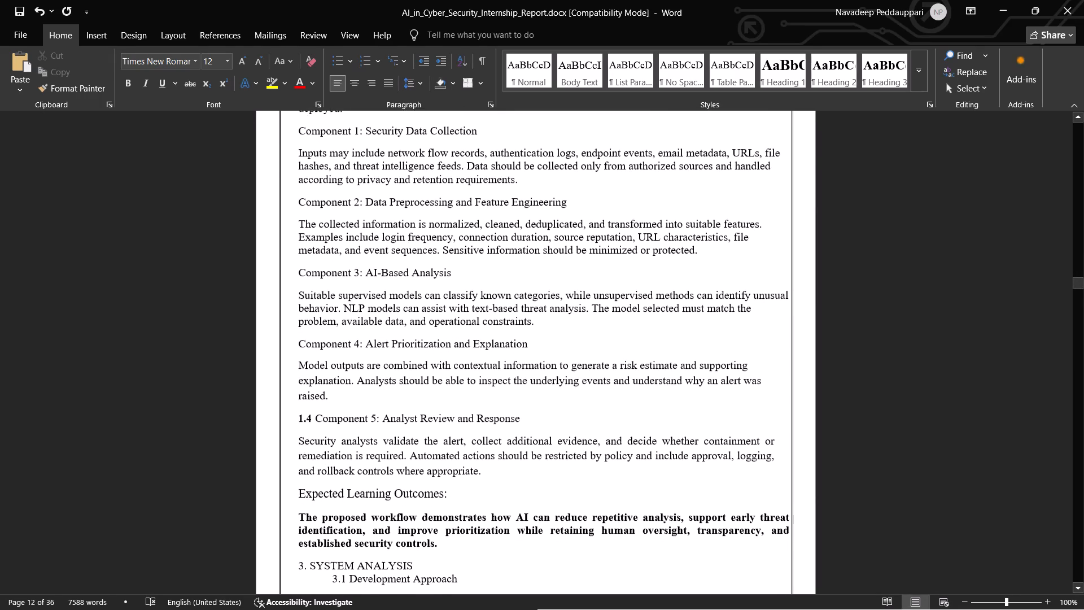
{"action": "scroll", "coordinate": [465, 363], "scroll_direction": "down", "scroll_amount": 1}
{"action": "left_click", "coordinate": [312, 417]}
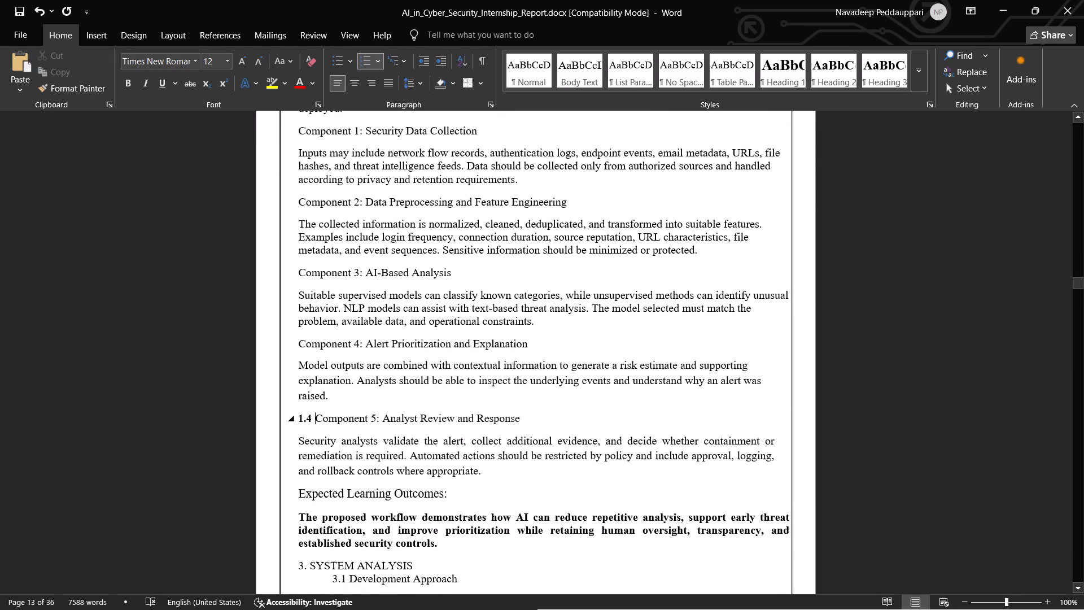
{"action": "key", "text": "Left"}
{"action": "key", "text": "BackSpace"}
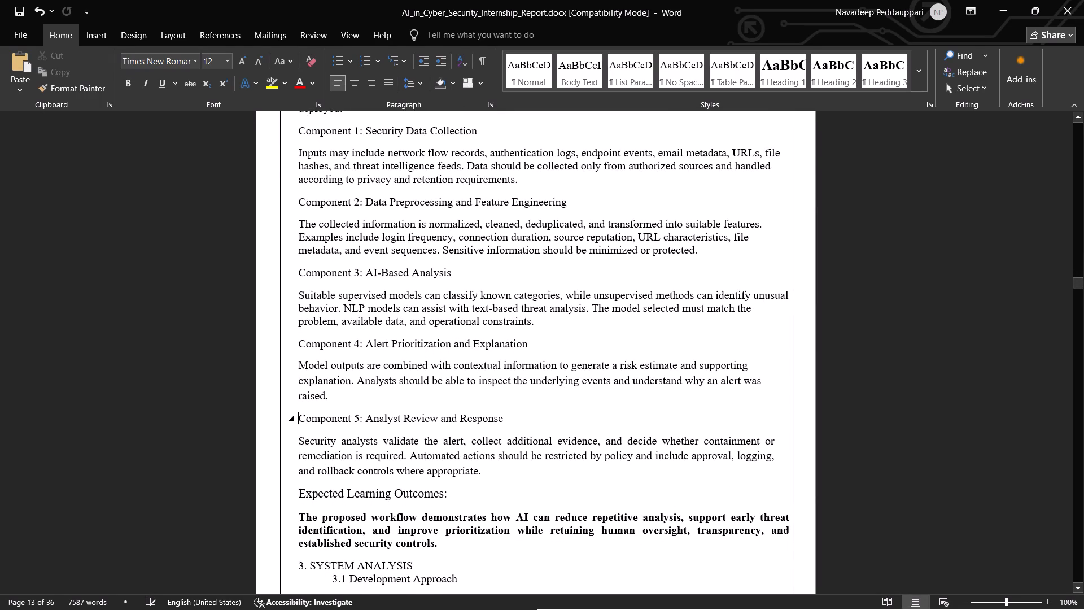
Review the heading formatting and numbering across sections 2.1 to 2.3 of the AI in Cyber Security report.
{"action": "scroll", "coordinate": [337, 408], "scroll_direction": "up", "scroll_amount": 4}
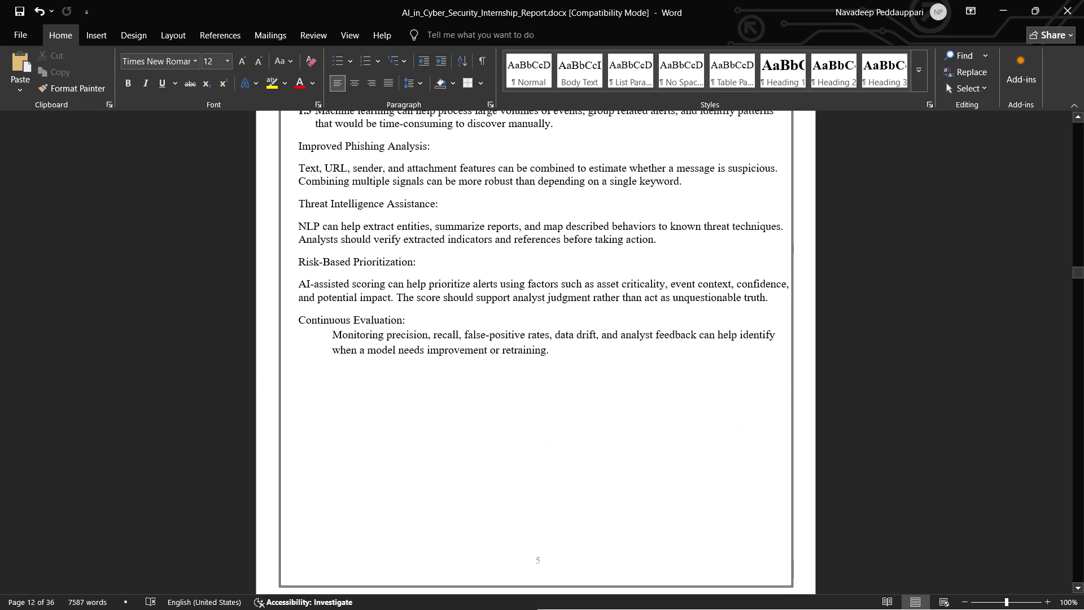
{"action": "scroll", "coordinate": [337, 408], "scroll_direction": "up", "scroll_amount": 2}
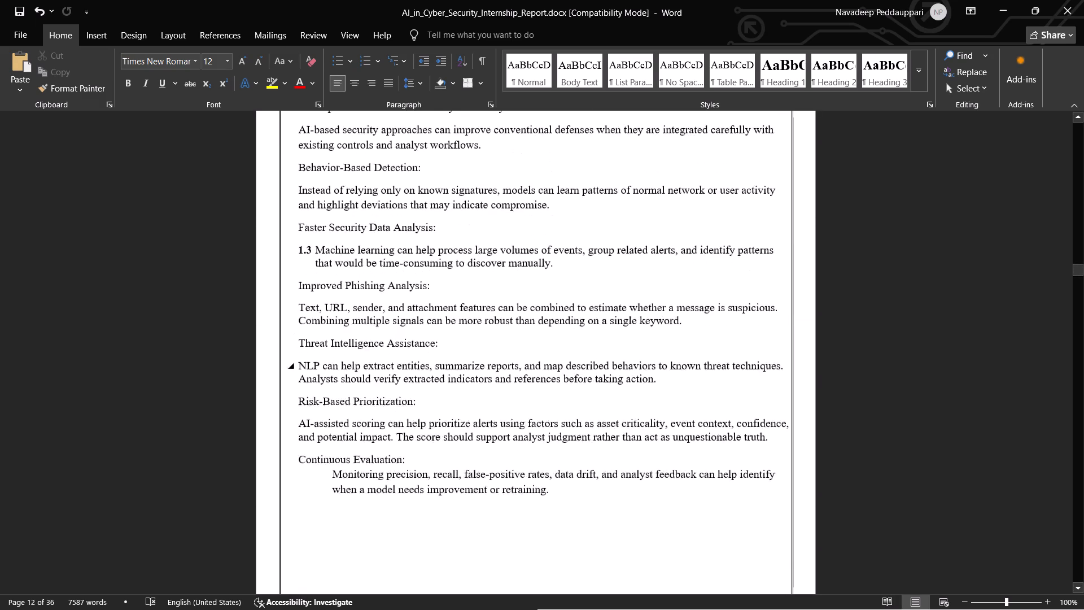
{"action": "scroll", "coordinate": [337, 408], "scroll_direction": "up", "scroll_amount": 5}
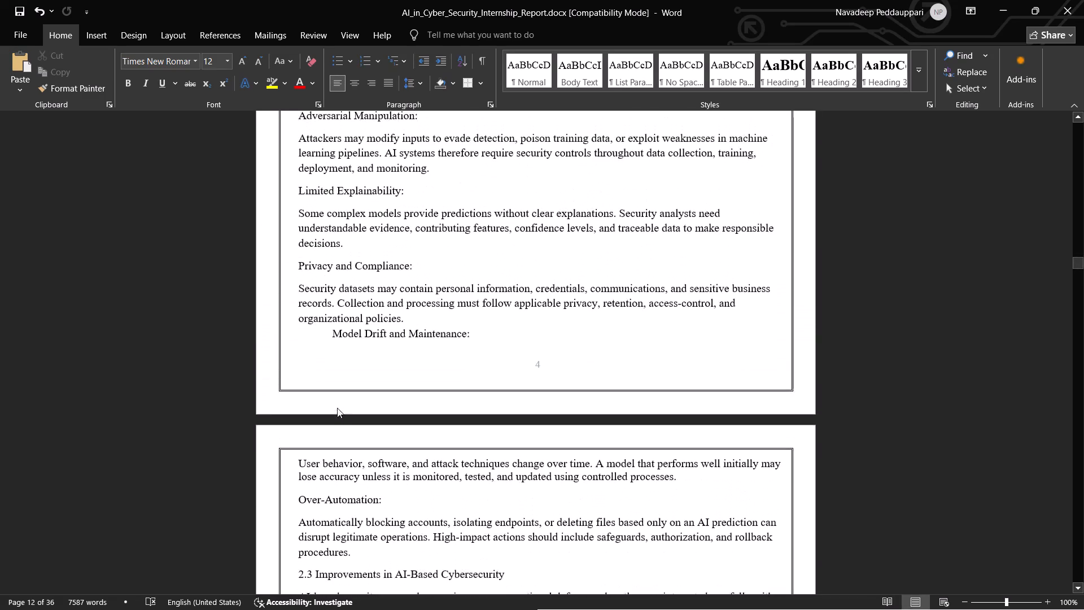
{"action": "scroll", "coordinate": [337, 408], "scroll_direction": "up", "scroll_amount": 2}
{"action": "left_click", "coordinate": [399, 391]}
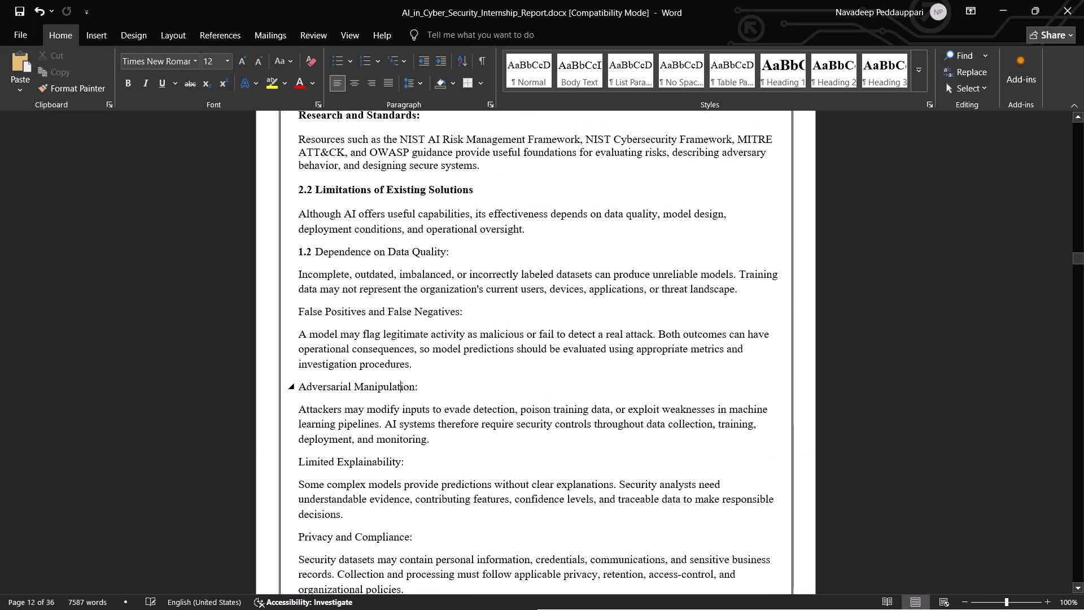
{"action": "scroll", "coordinate": [399, 391], "scroll_direction": "up", "scroll_amount": 4}
{"action": "scroll", "coordinate": [399, 391], "scroll_direction": "down", "scroll_amount": 1}
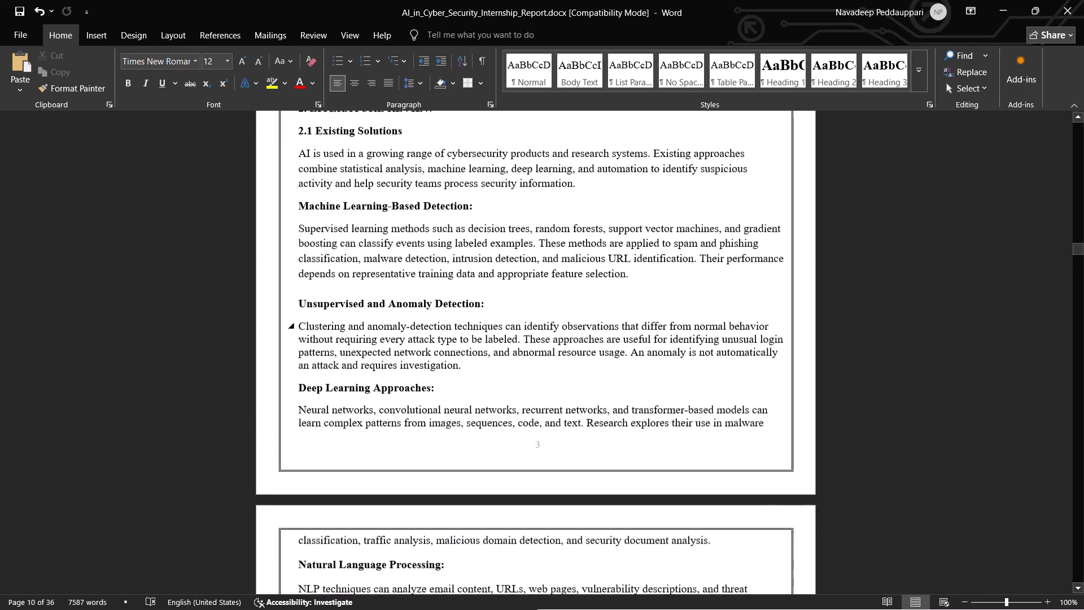
{"action": "scroll", "coordinate": [399, 391], "scroll_direction": "down", "scroll_amount": 1}
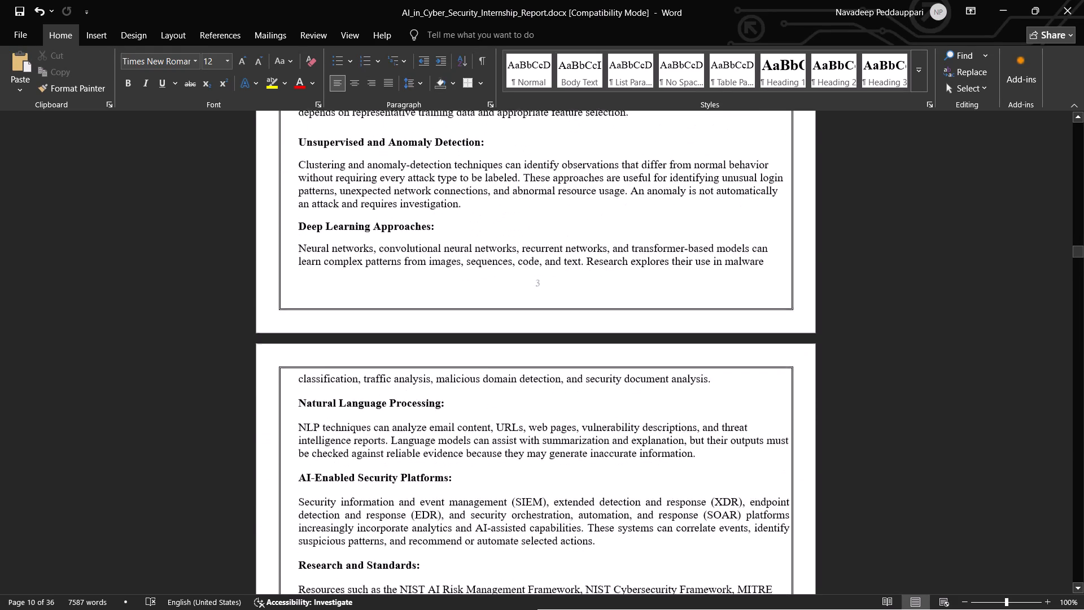
{"action": "scroll", "coordinate": [399, 391], "scroll_direction": "down", "scroll_amount": 4}
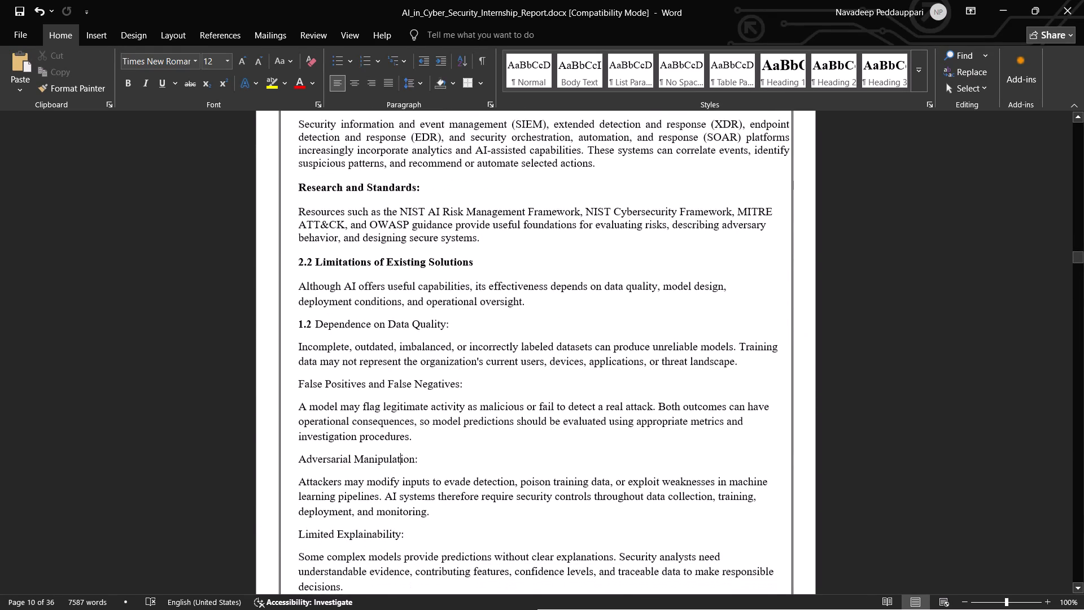
Copy the 2.2 Limitations of Existing Solutions heading's formatting to the Dependence on Data Quality heading and add space after the paragraph above it.
{"action": "triple_click", "coordinate": [345, 323]}
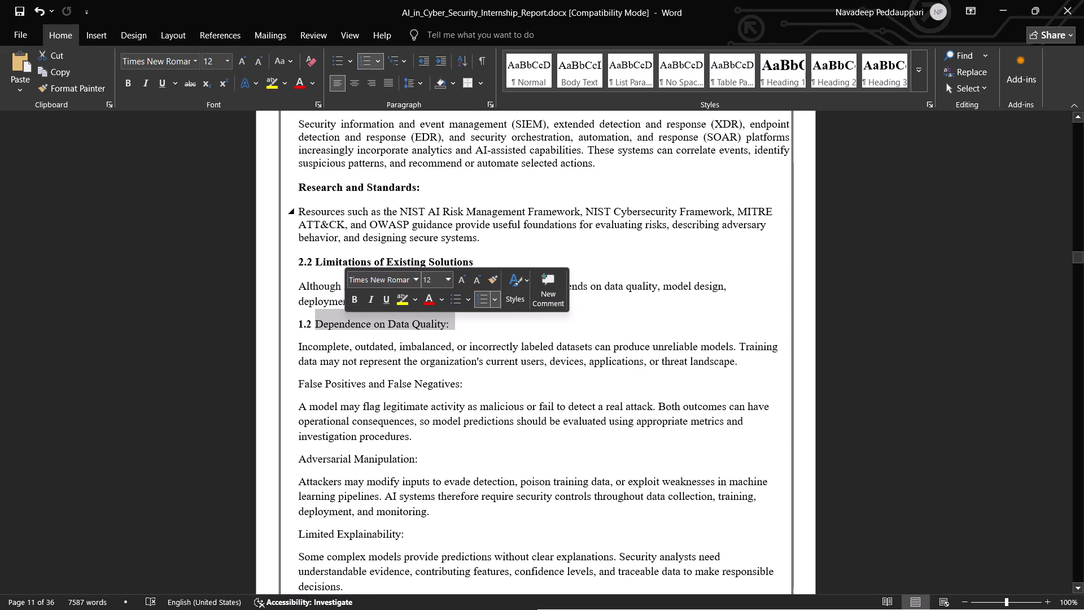
{"action": "triple_click", "coordinate": [329, 260]}
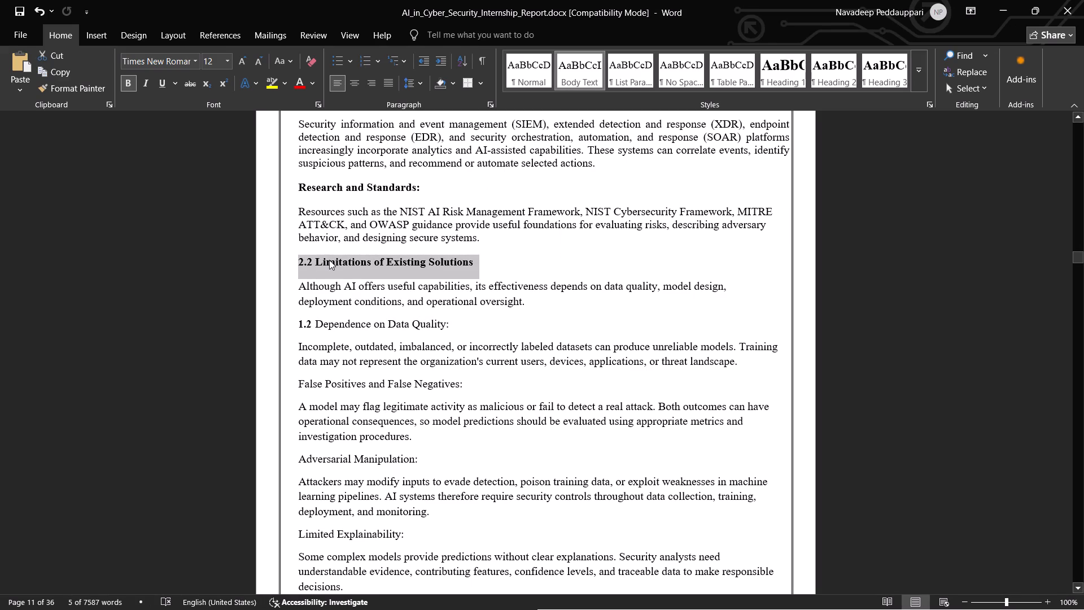
{"action": "key", "text": "ctrl+alt+c"}
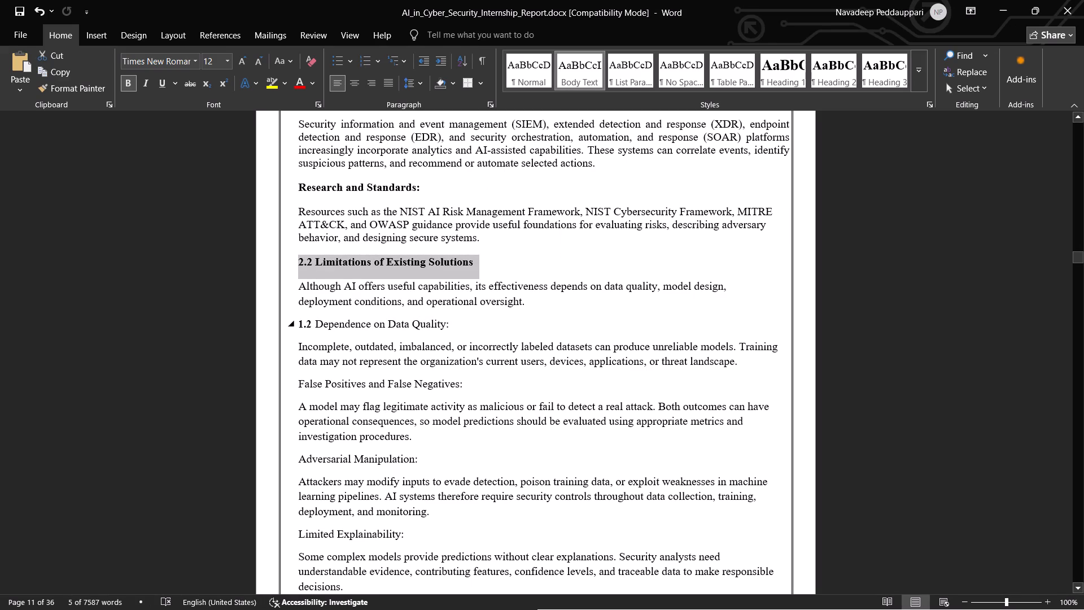
{"action": "triple_click", "coordinate": [335, 328]}
{"action": "left_click", "coordinate": [335, 328]}
{"action": "triple_click", "coordinate": [335, 328]}
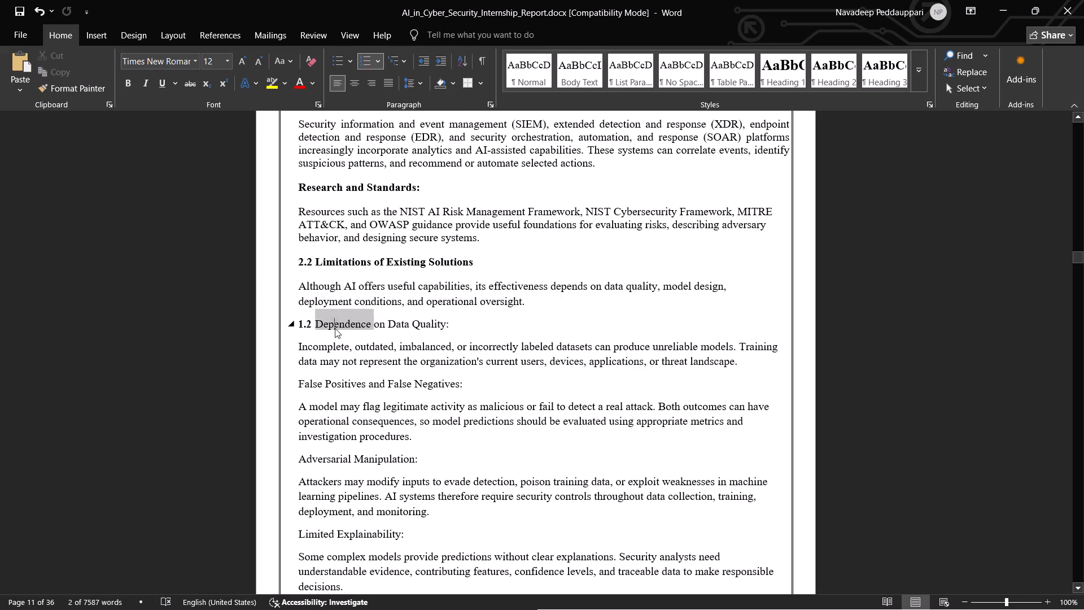
{"action": "key", "text": "ctrl+alt+v"}
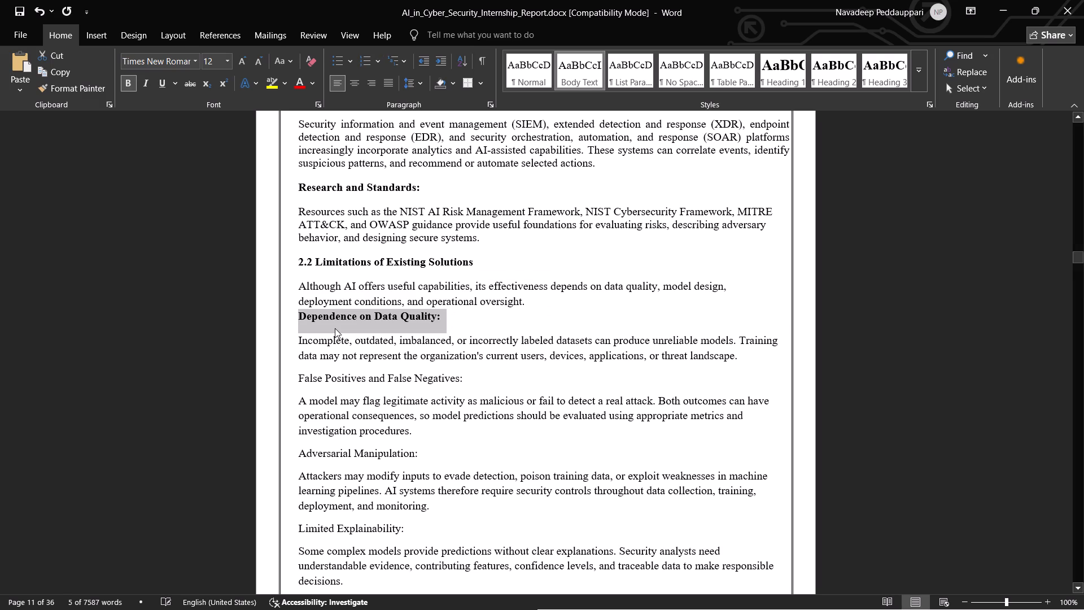
{"action": "left_click", "coordinate": [527, 300]}
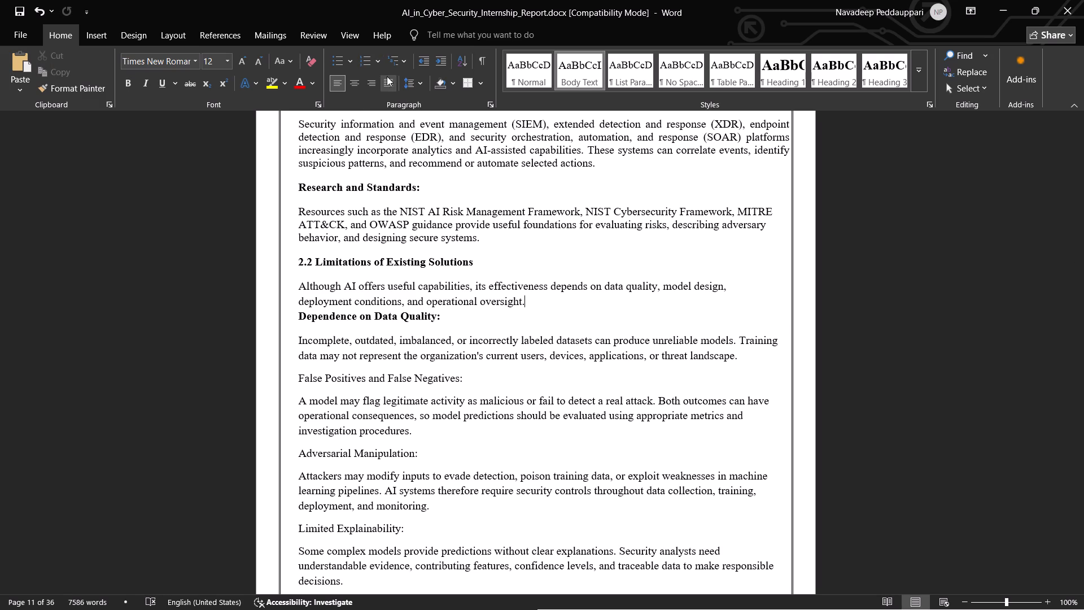
{"action": "left_click", "coordinate": [413, 79]}
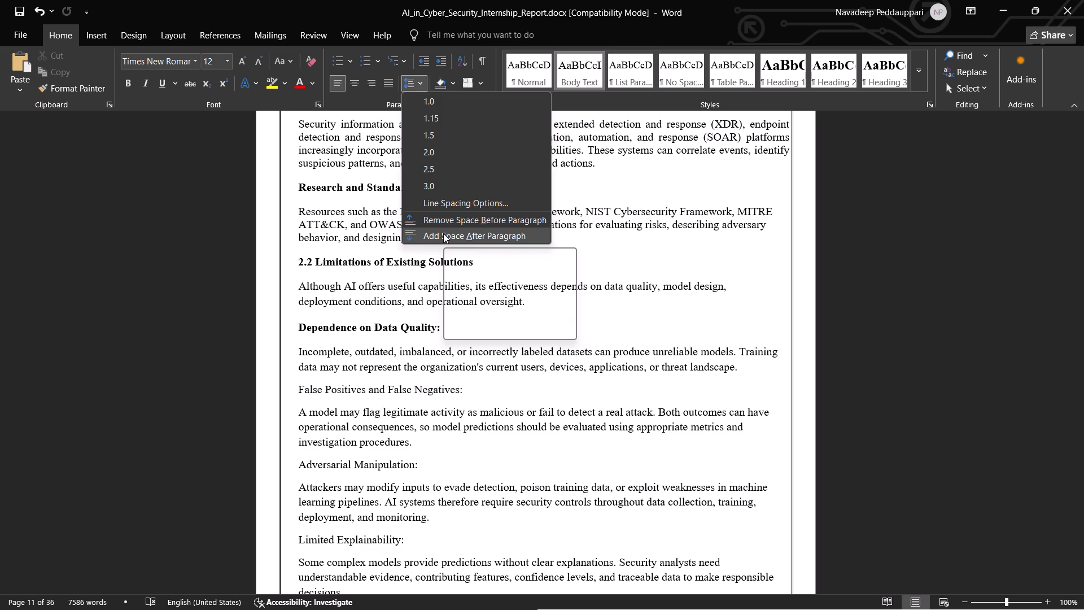
{"action": "left_click", "coordinate": [443, 233]}
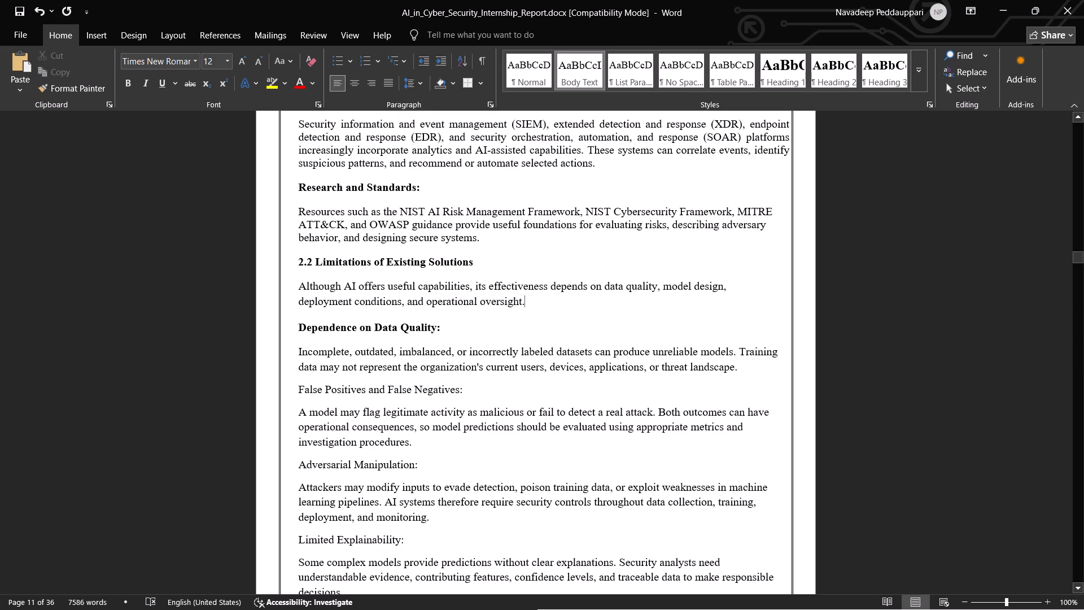
Switch to the reference report and examine the subheading formatting and paragraph spacing in section 2.2.
{"action": "scroll", "coordinate": [393, 304], "scroll_direction": "up", "scroll_amount": 1}
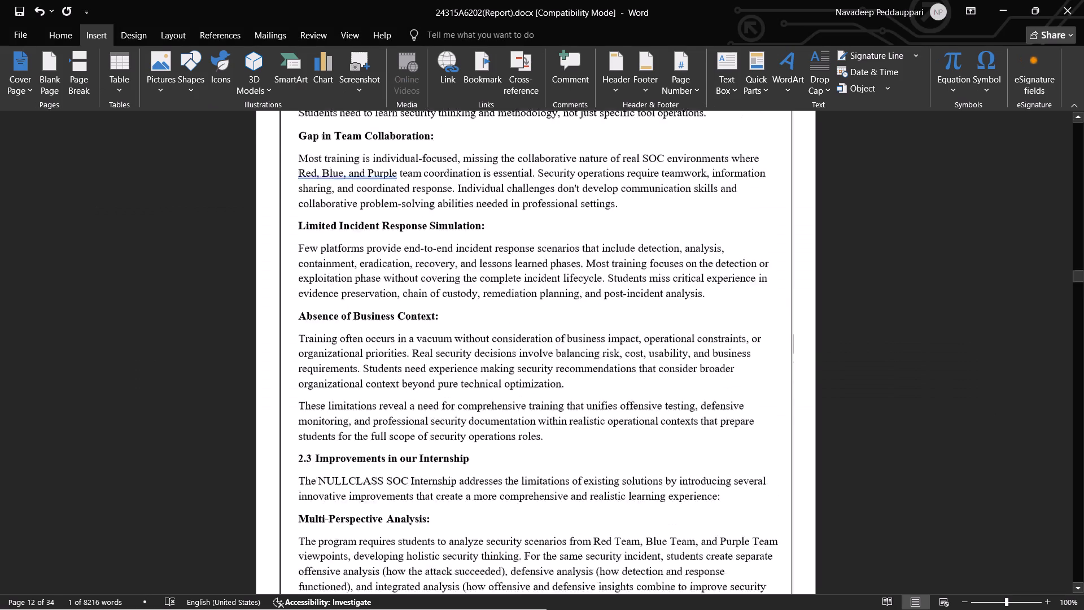
{"action": "scroll", "coordinate": [393, 304], "scroll_direction": "up", "scroll_amount": 5}
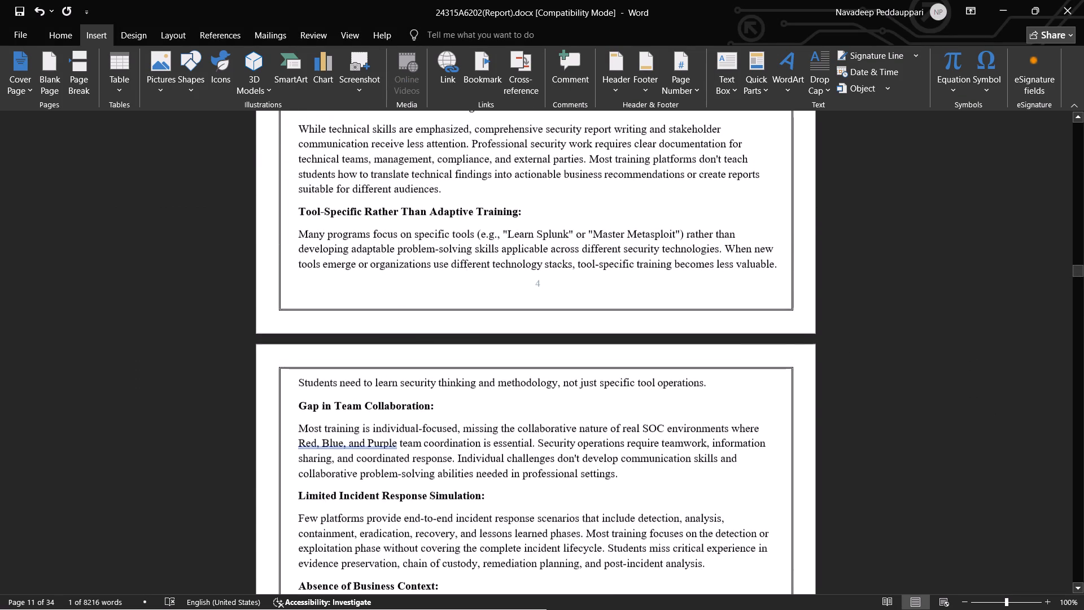
{"action": "scroll", "coordinate": [393, 304], "scroll_direction": "up", "scroll_amount": 2}
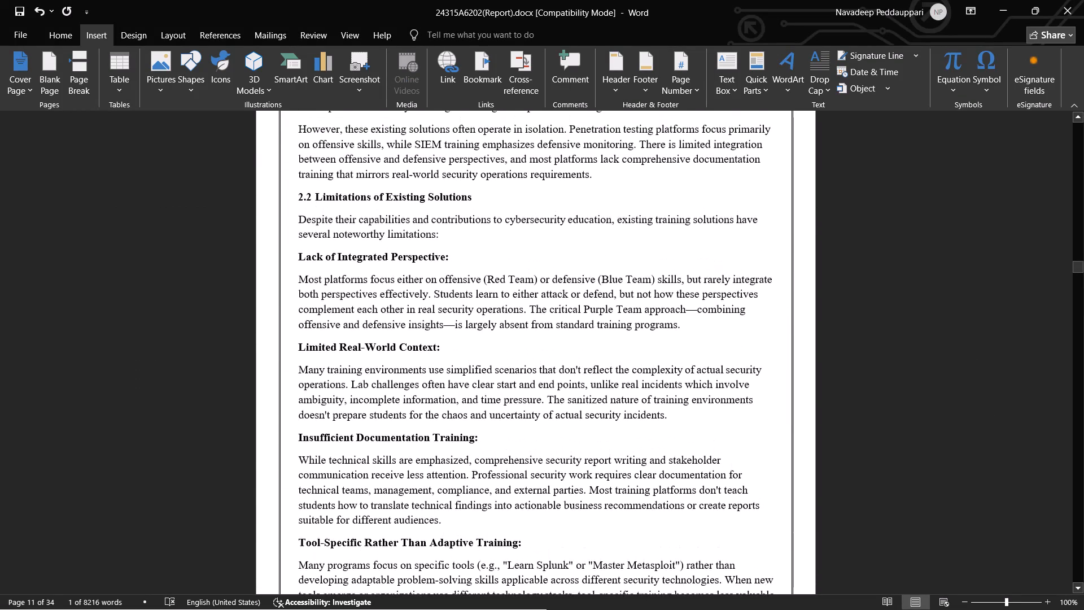
In the AI in Cyber Security report, apply the copied heading formatting to False Positives and False Negatives and add space after the preceding paragraph.
{"action": "scroll", "coordinate": [413, 329], "scroll_direction": "down", "scroll_amount": 1}
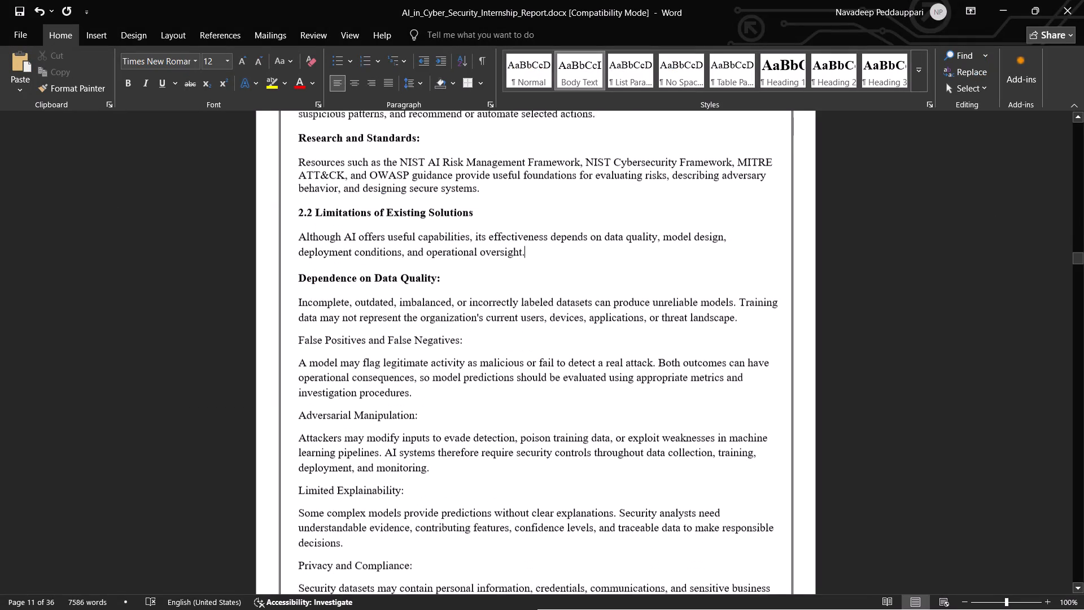
{"action": "scroll", "coordinate": [413, 329], "scroll_direction": "down", "scroll_amount": 1}
{"action": "triple_click", "coordinate": [389, 321]}
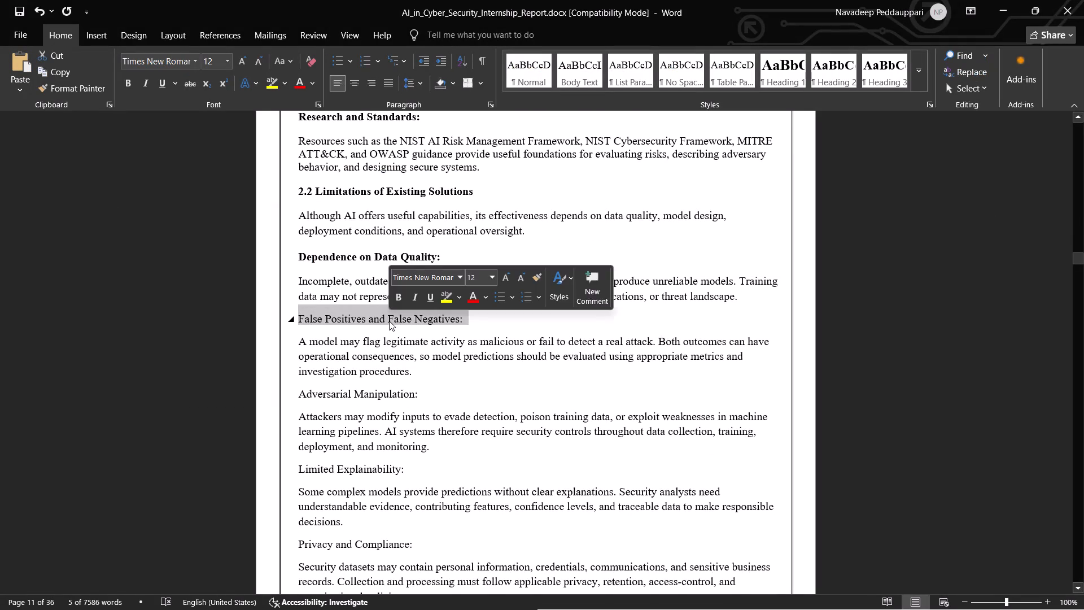
{"action": "key", "text": "ctrl+alt+v"}
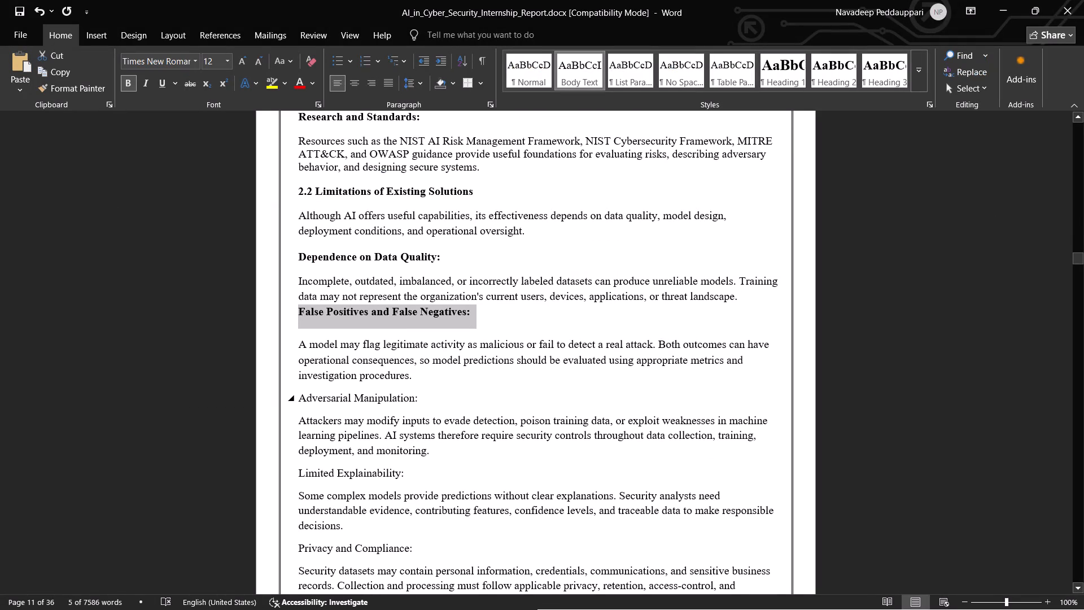
{"action": "left_click", "coordinate": [741, 303]}
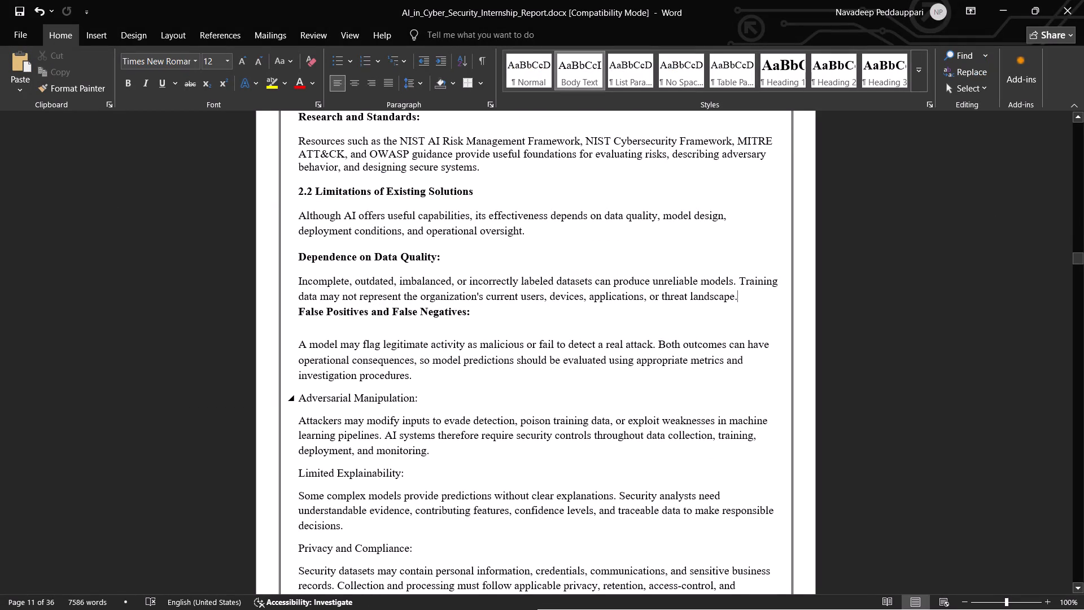
{"action": "left_click", "coordinate": [419, 80]}
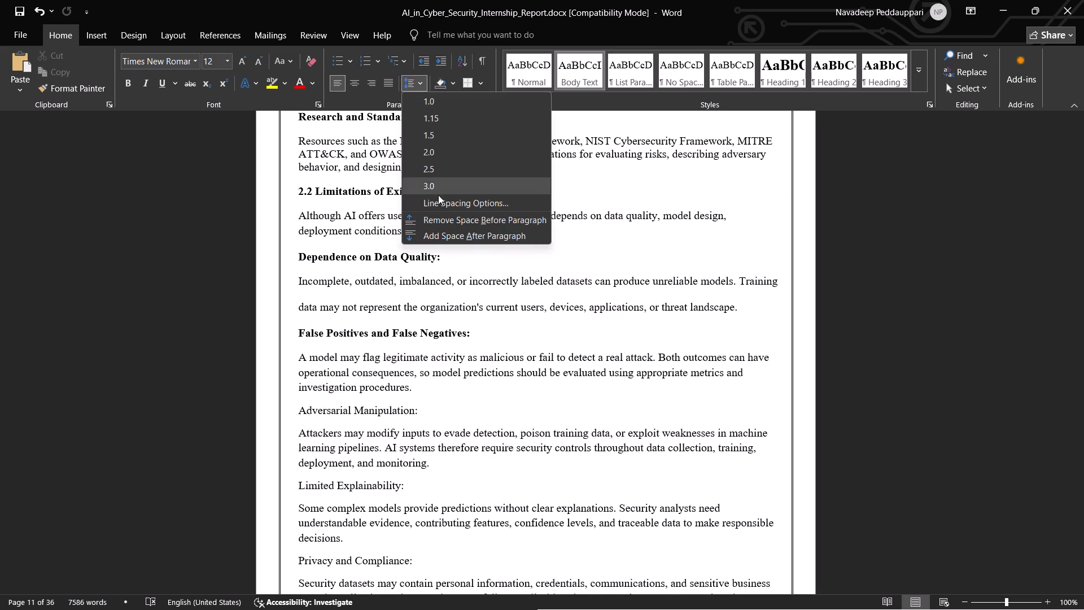
{"action": "left_click", "coordinate": [435, 235]}
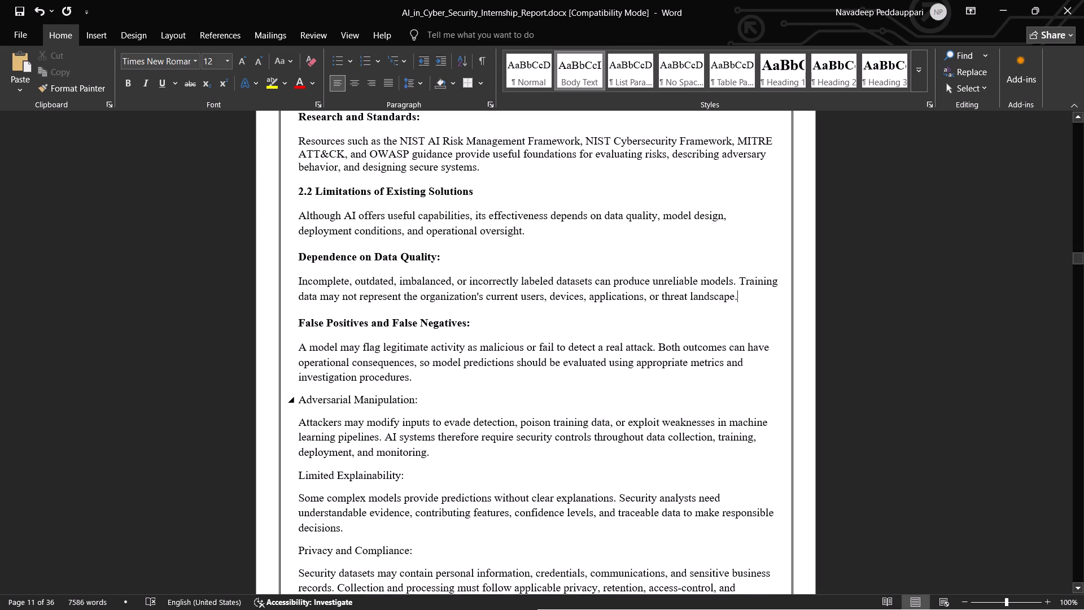
Apply the copied heading formatting to the Adversarial Manipulation heading and add space after the paragraph above it.
{"action": "triple_click", "coordinate": [367, 405]}
{"action": "key", "text": "ctrl+alt+v"}
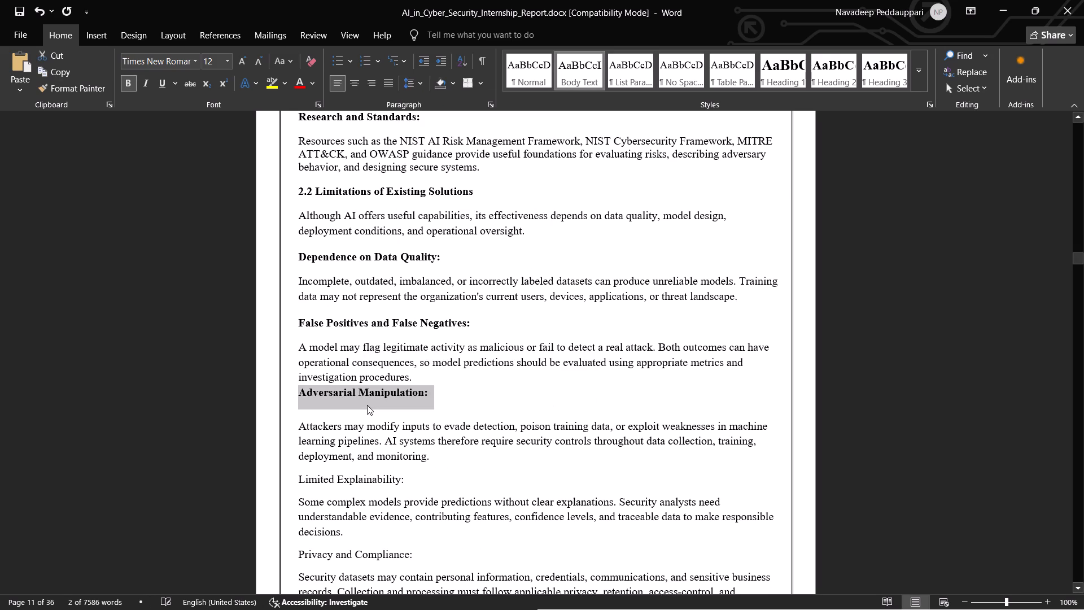
{"action": "left_click", "coordinate": [424, 376]}
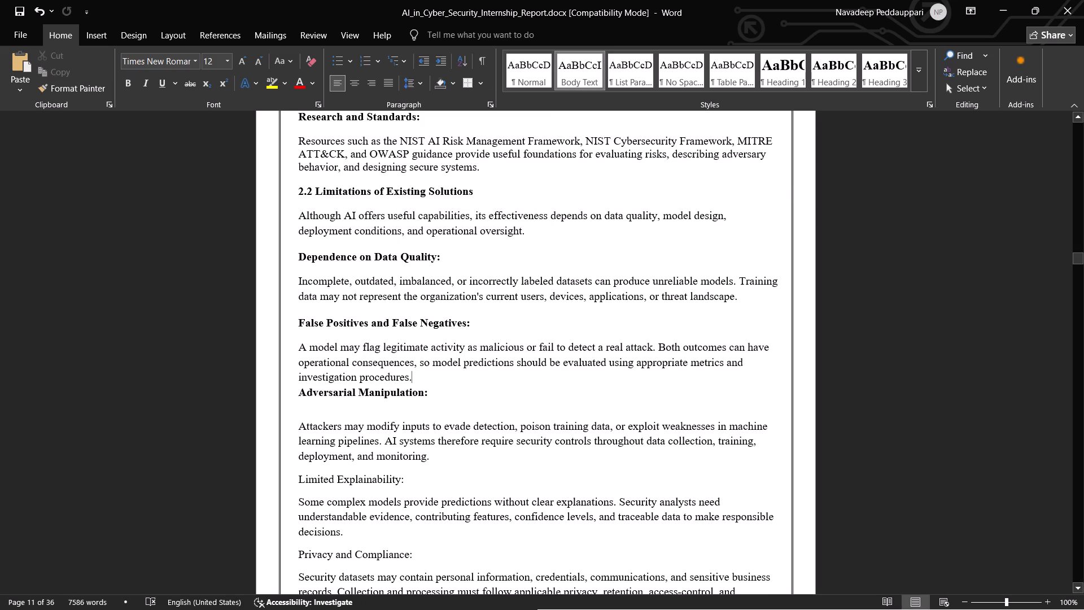
{"action": "left_click", "coordinate": [408, 85]}
{"action": "left_click", "coordinate": [435, 235]}
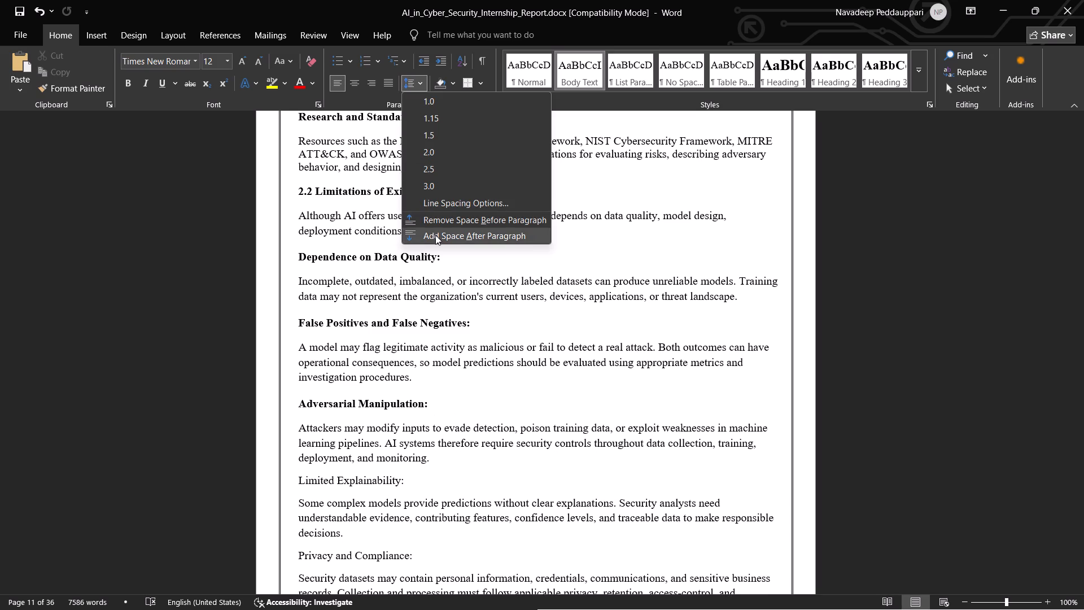
Apply the copied heading formatting to the Limited Explainability heading and add space after the paragraph above it.
{"action": "scroll", "coordinate": [427, 346], "scroll_direction": "down", "scroll_amount": 1}
{"action": "triple_click", "coordinate": [375, 325]}
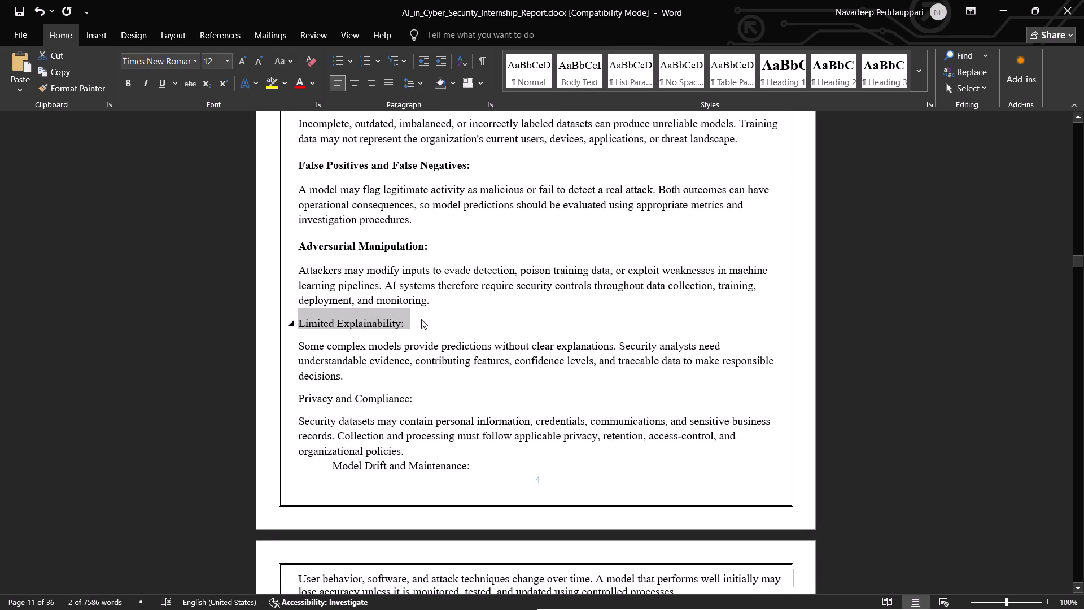
{"action": "key", "text": "ctrl+alt+v"}
{"action": "left_click", "coordinate": [435, 302]}
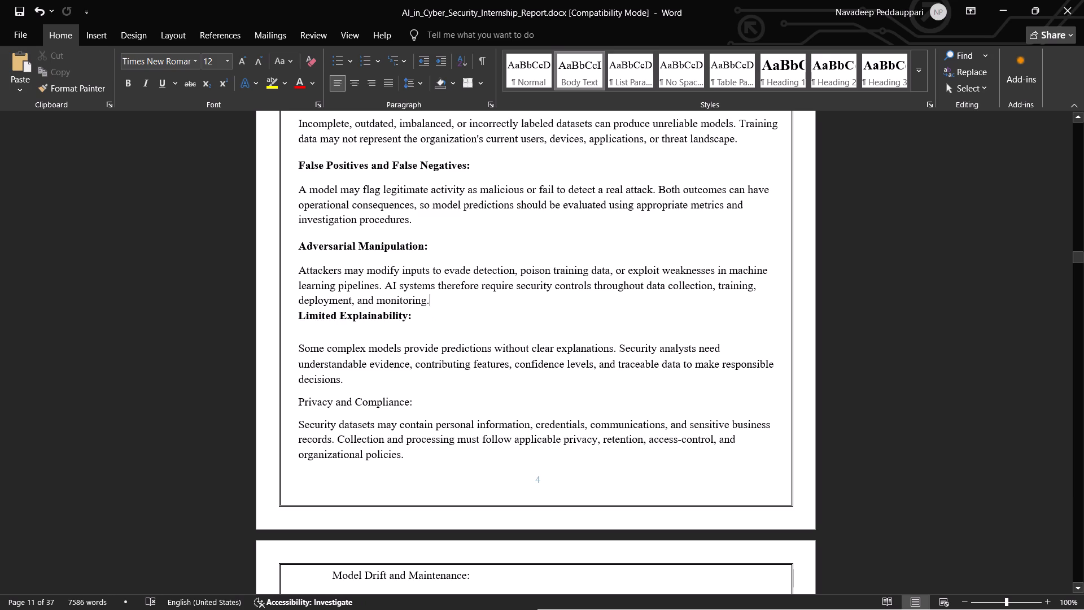
{"action": "left_click", "coordinate": [416, 88]}
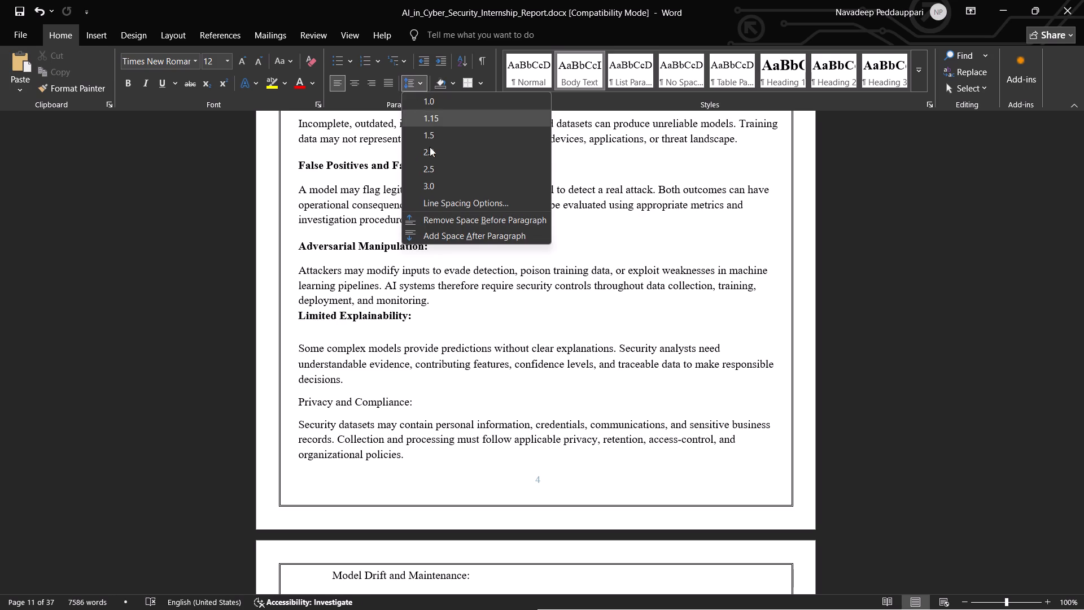
{"action": "left_click", "coordinate": [444, 236]}
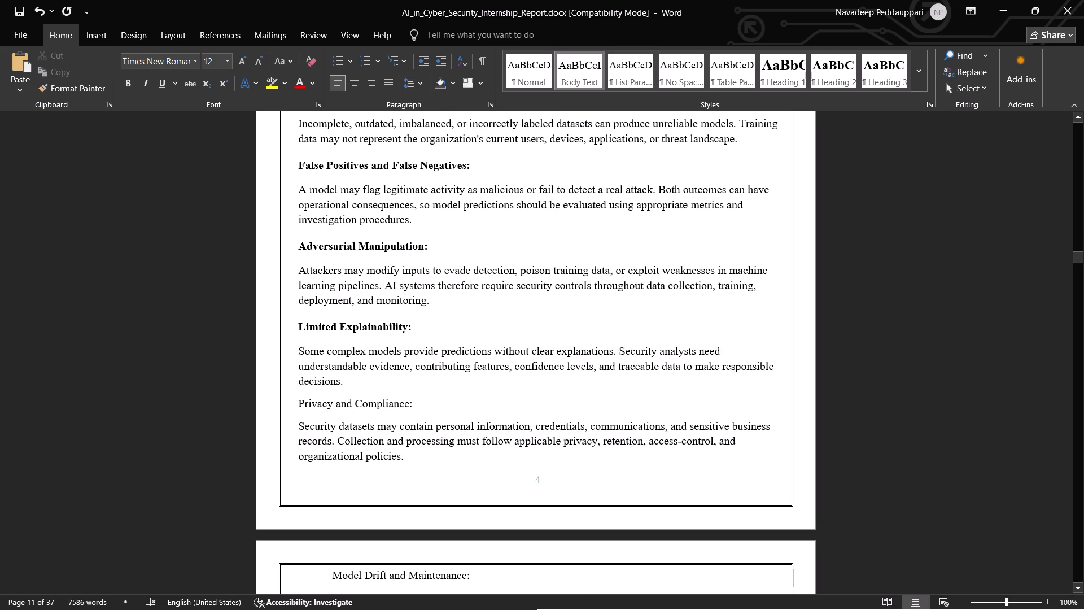
Apply the copied 2.2 heading formatting to the Privacy and Compliance heading.
{"action": "triple_click", "coordinate": [352, 404]}
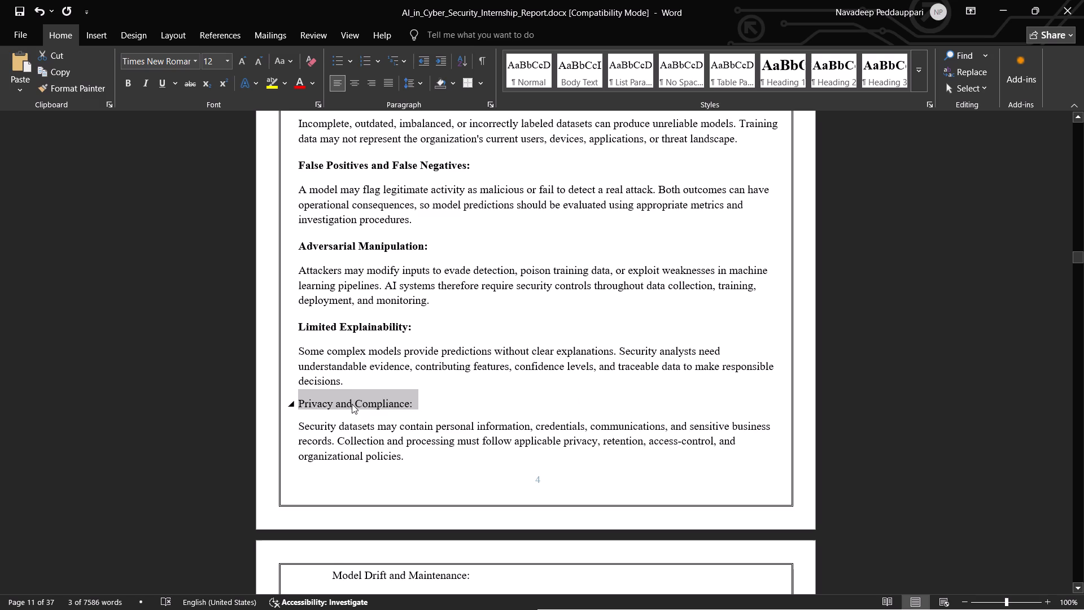
{"action": "key", "text": "ctrl+alt+v"}
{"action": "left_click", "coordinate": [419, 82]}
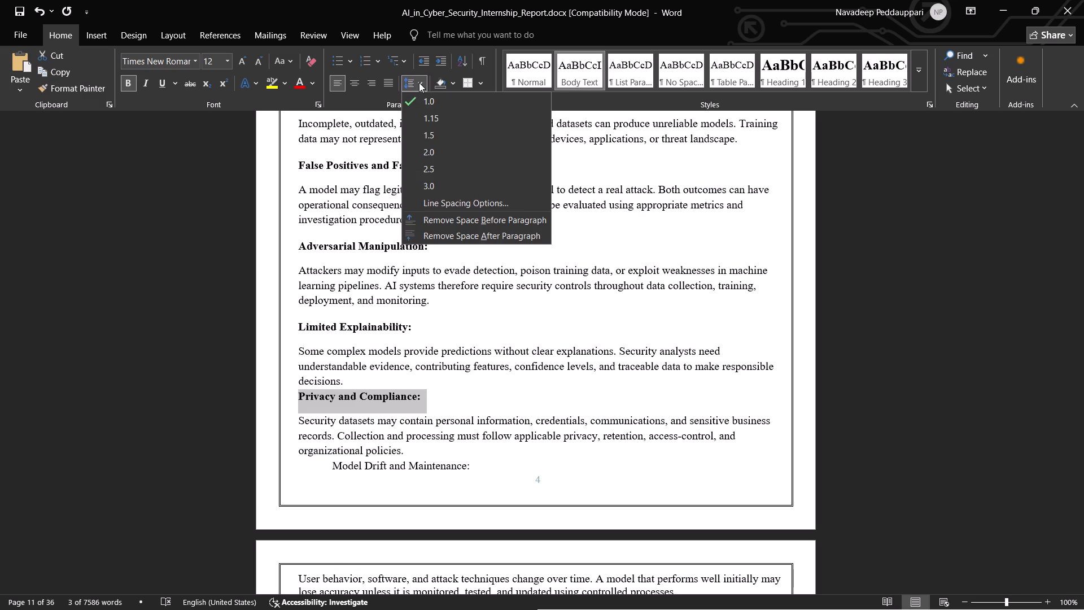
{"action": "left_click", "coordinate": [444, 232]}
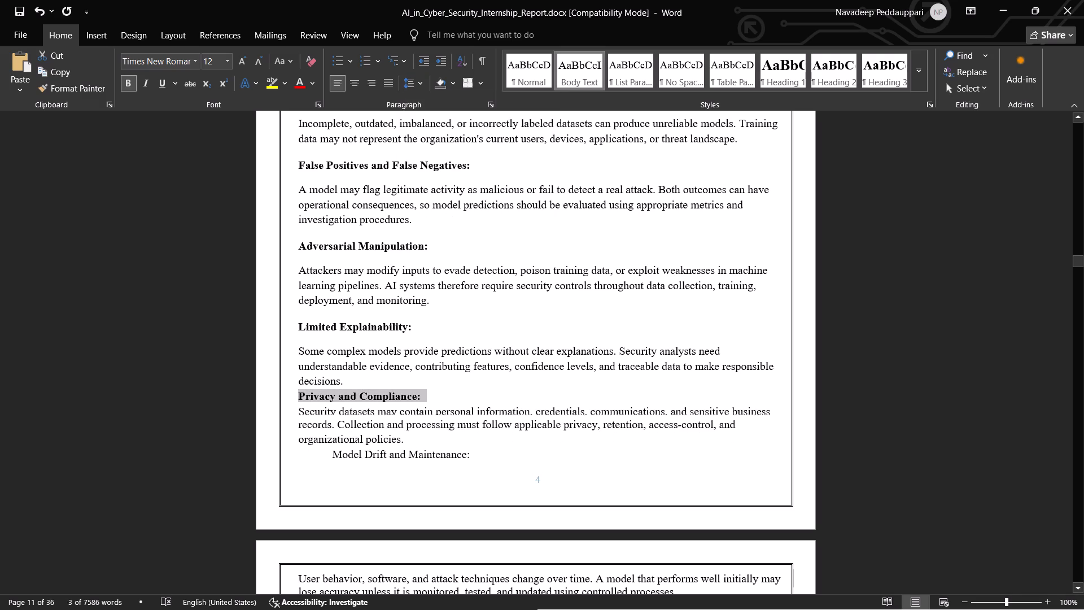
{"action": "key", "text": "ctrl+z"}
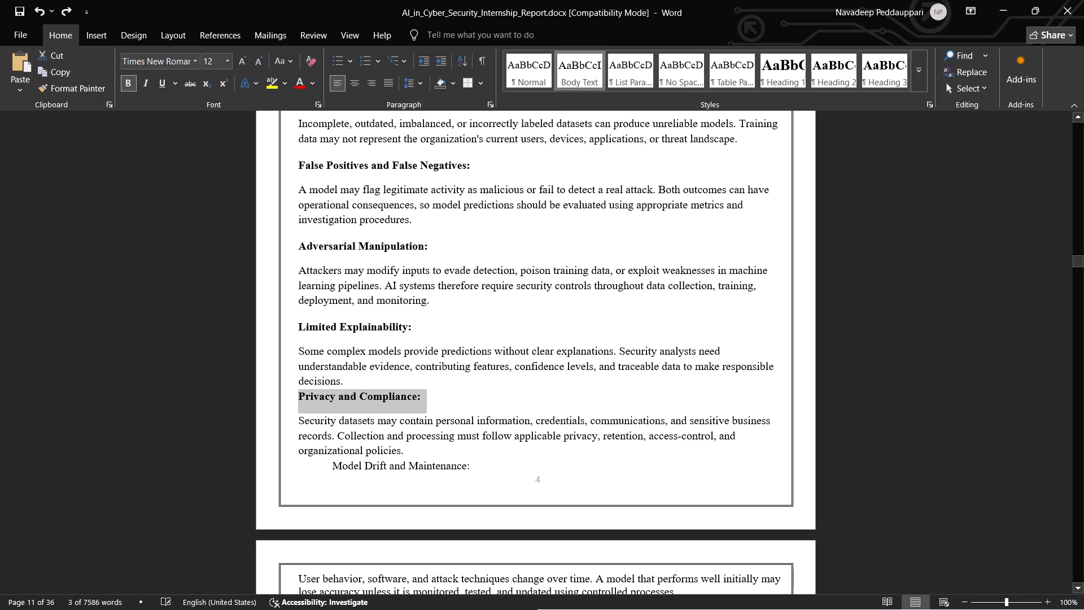
Add space after the Limited Explainability paragraph, just above the Privacy and Compliance heading.
{"action": "left_click", "coordinate": [359, 383]}
{"action": "left_click", "coordinate": [416, 84]}
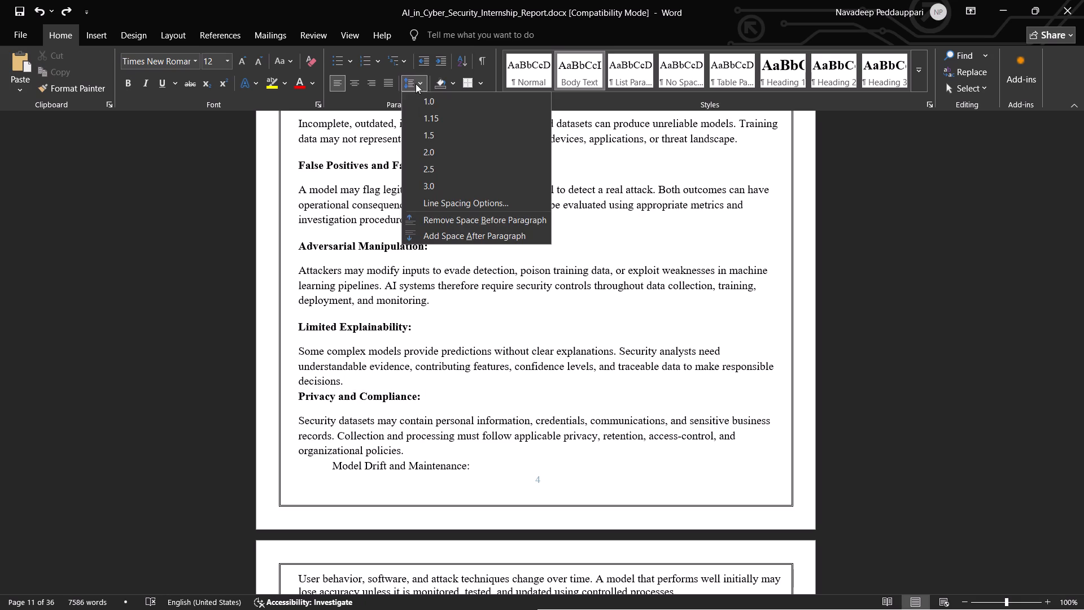
{"action": "left_click", "coordinate": [451, 236]}
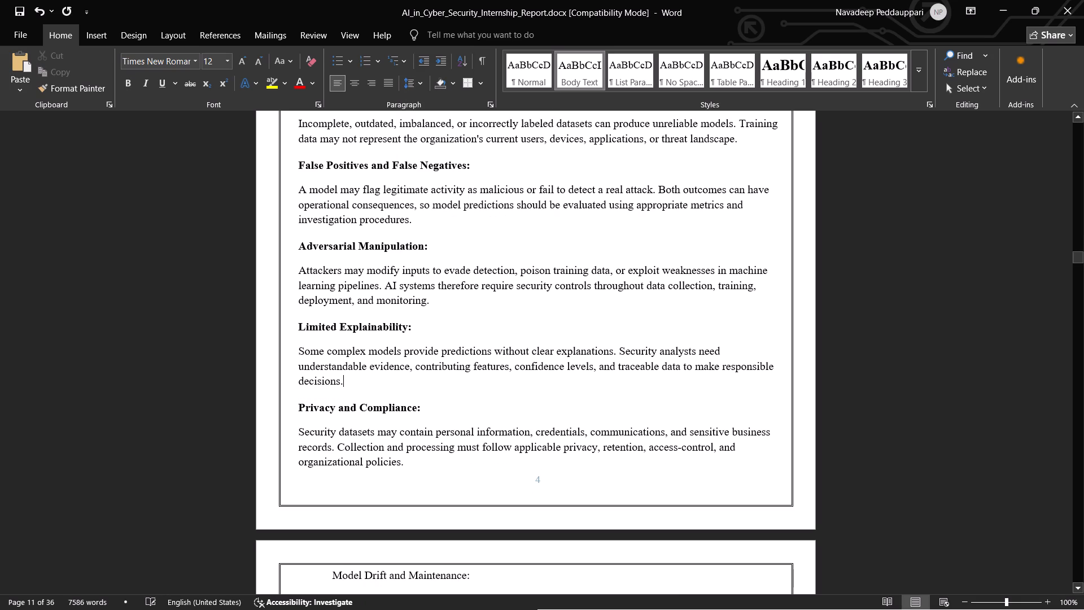
Apply the copied 2.2 heading formatting to the indented Model Drift and Maintenance heading on the following page.
{"action": "scroll", "coordinate": [442, 352], "scroll_direction": "down", "scroll_amount": 3}
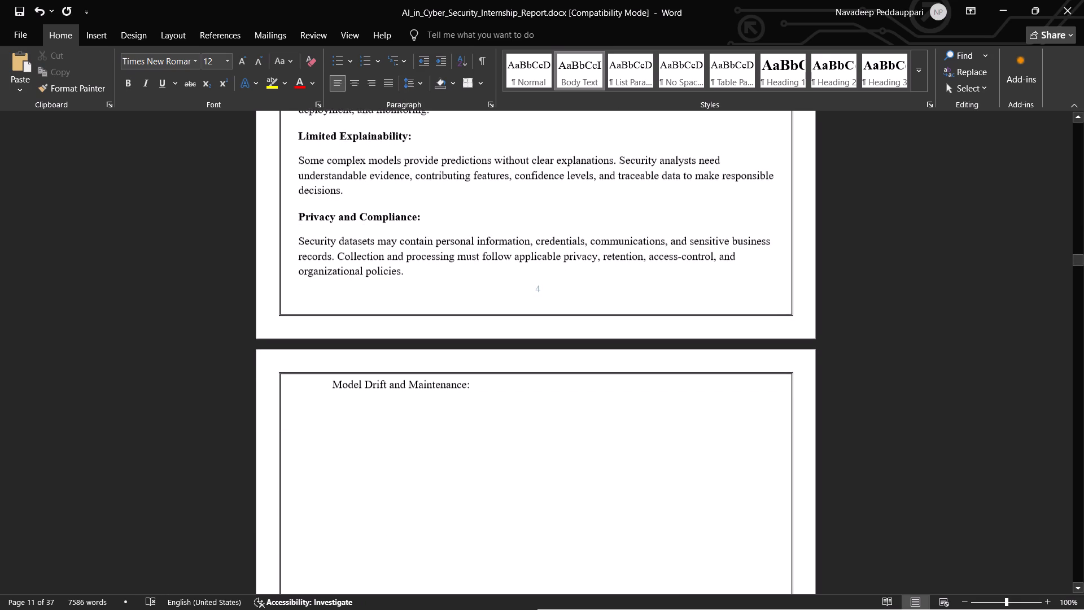
{"action": "scroll", "coordinate": [442, 352], "scroll_direction": "down", "scroll_amount": 1}
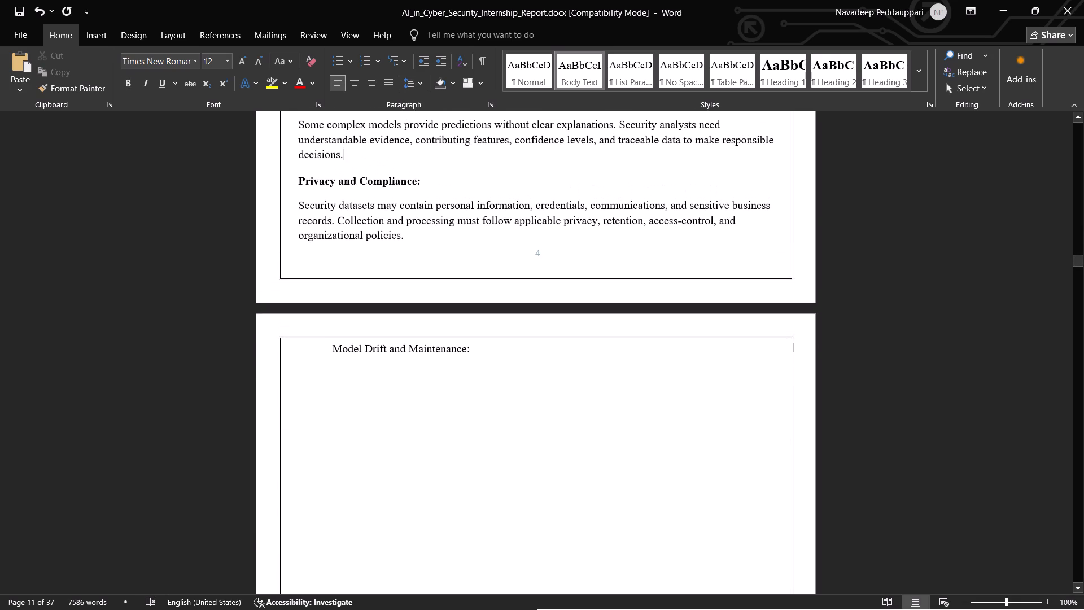
{"action": "triple_click", "coordinate": [426, 352]}
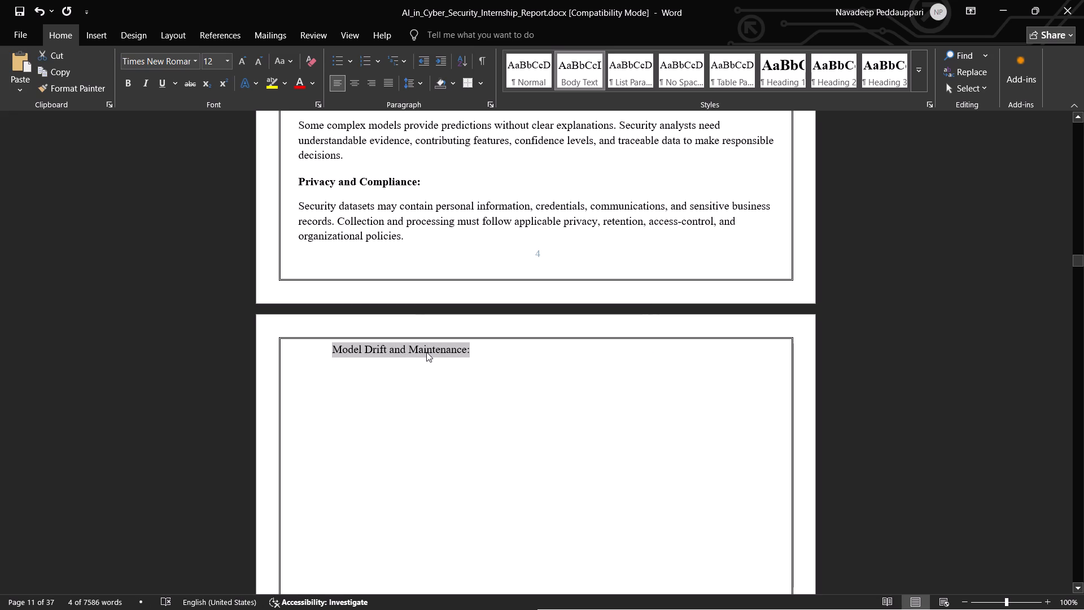
{"action": "key", "text": "ctrl+alt+v"}
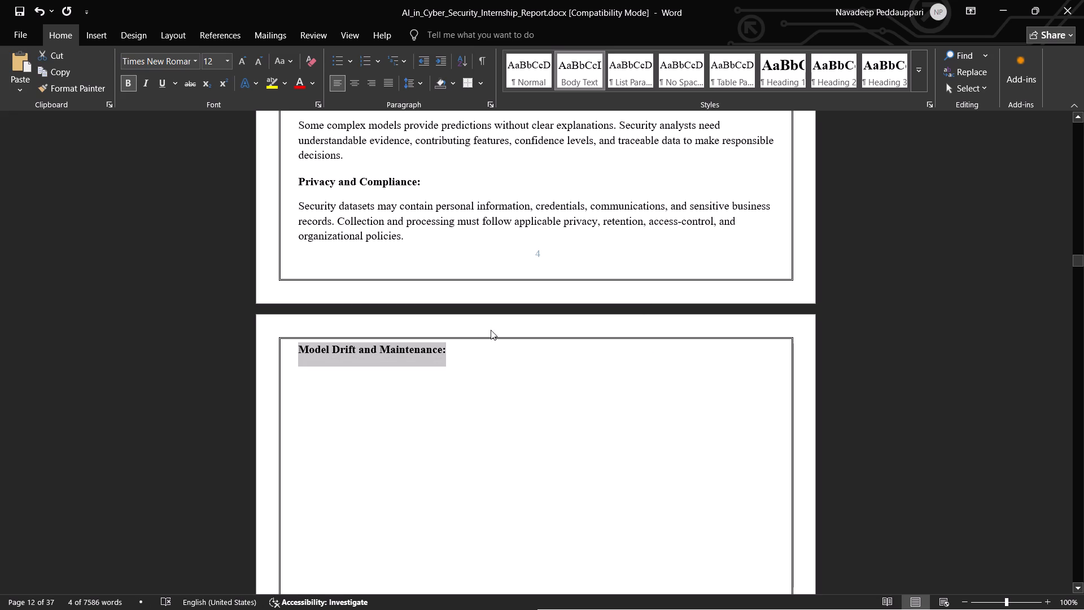
{"action": "left_click", "coordinate": [470, 366]}
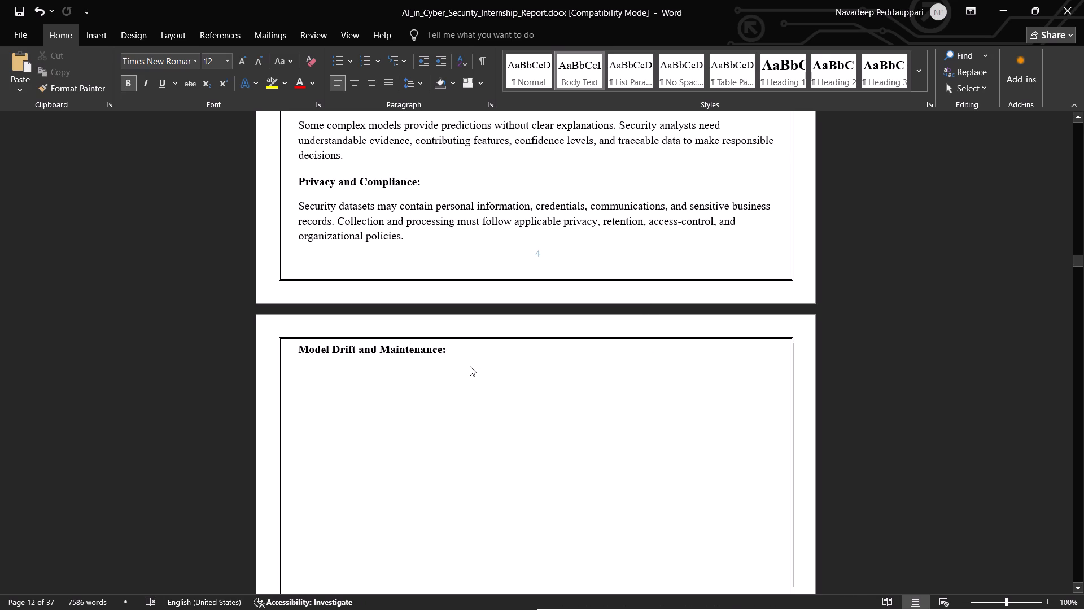
Remove the page break after the Model Drift and Maintenance heading, keeping the body text as its own paragraph below.
{"action": "key", "text": "Delete"}
{"action": "key", "text": "Return"}
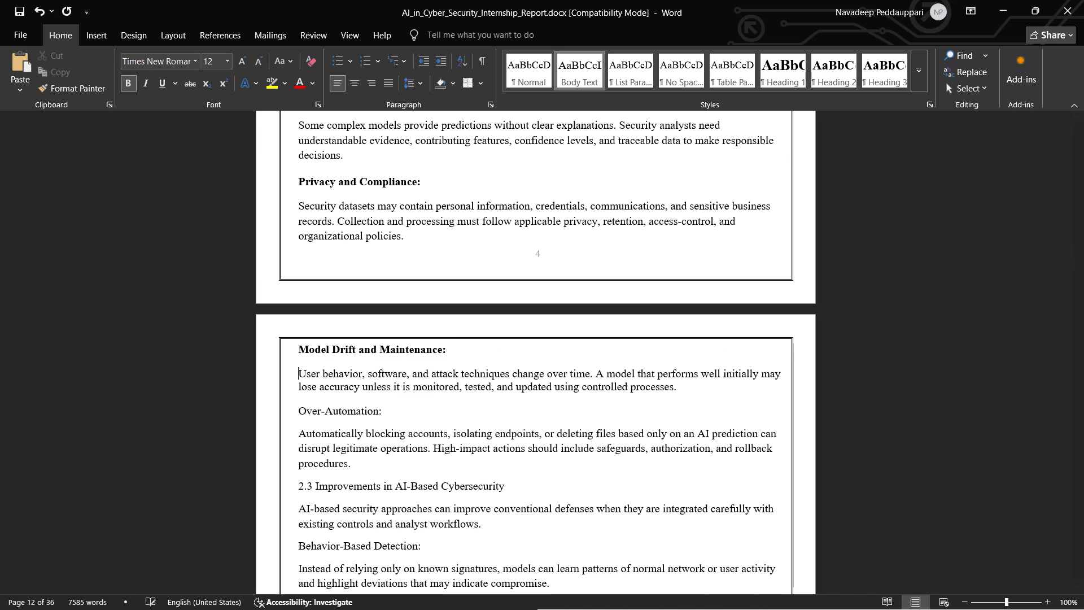
Apply the copied heading formatting to the Over-Automation heading and remove the space before the paragraph below it.
{"action": "triple_click", "coordinate": [333, 410]}
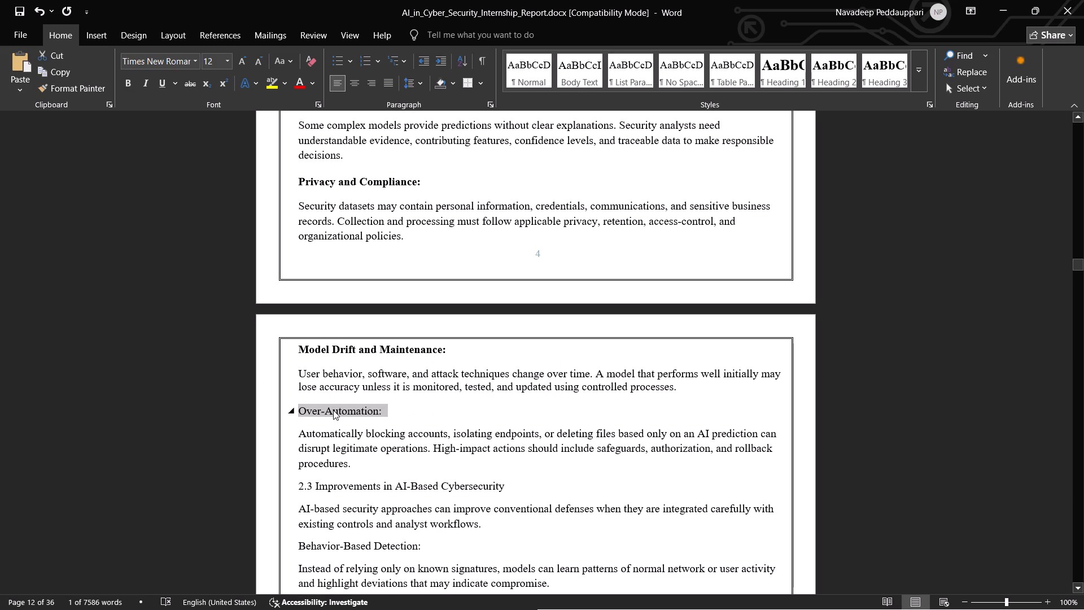
{"action": "key", "text": "ctrl+alt+v"}
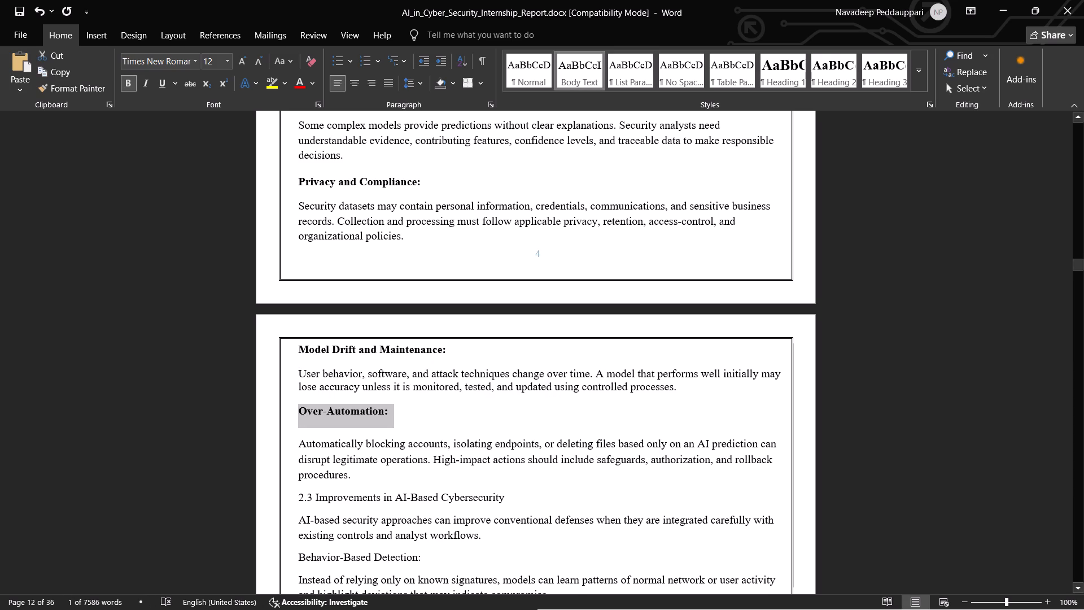
{"action": "left_click", "coordinate": [326, 421]}
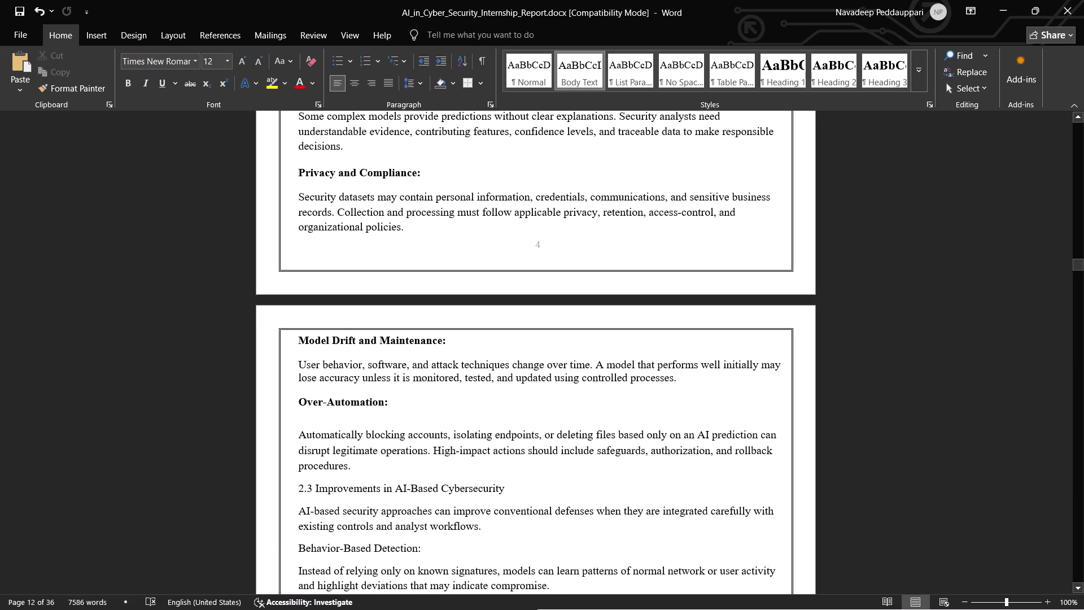
{"action": "left_click", "coordinate": [298, 438]}
{"action": "left_click", "coordinate": [421, 86]}
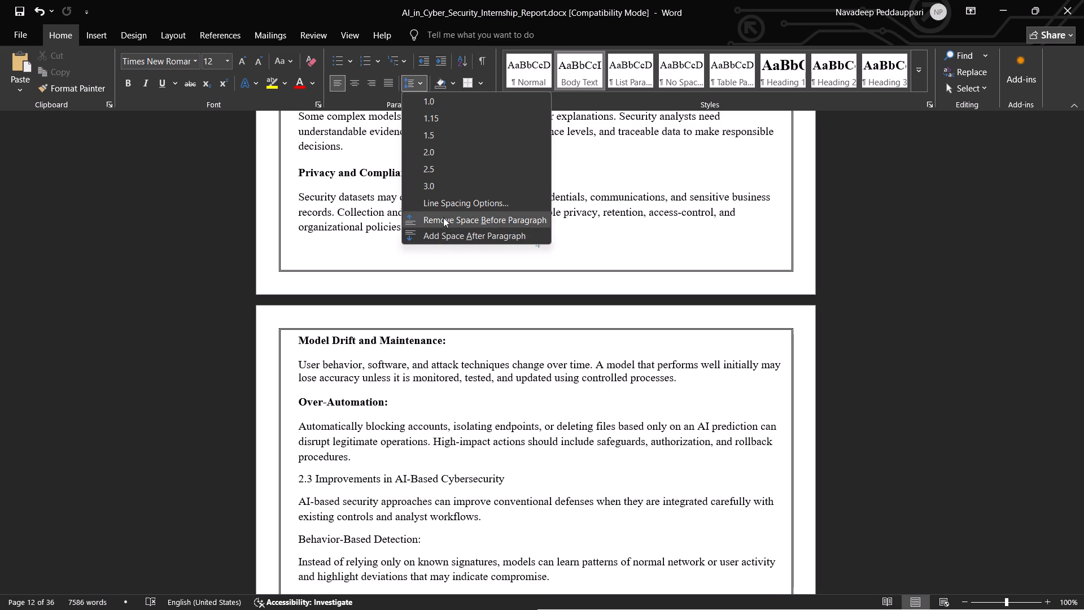
{"action": "left_click", "coordinate": [443, 217]}
Apply the copied heading formatting to the 2.3 Improvements in AI-Based Cybersecurity heading and add space after the paragraph above it.
{"action": "scroll", "coordinate": [453, 366], "scroll_direction": "down", "scroll_amount": 1}
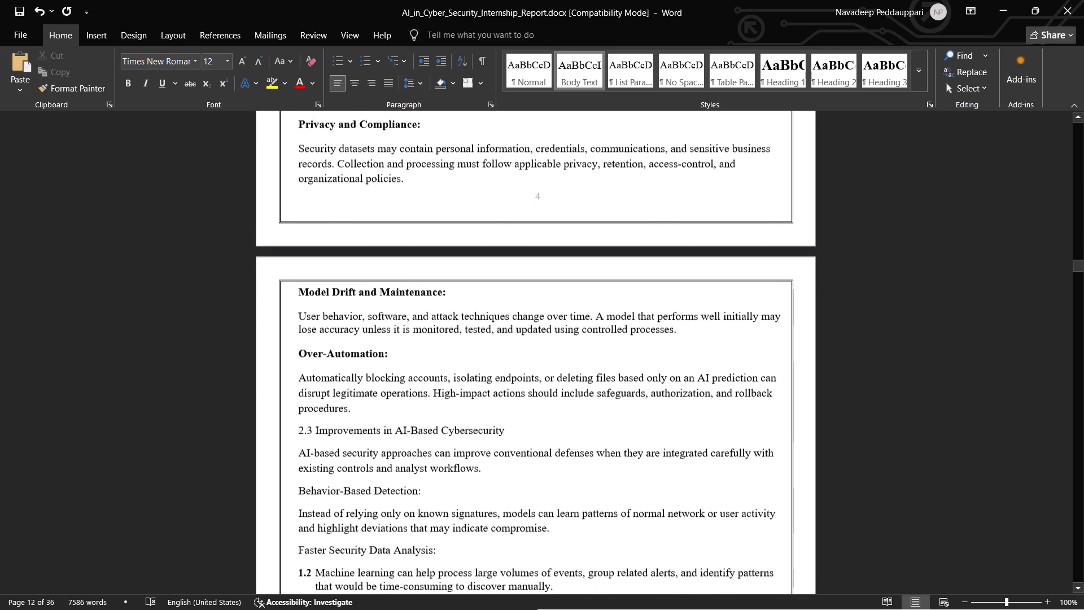
{"action": "scroll", "coordinate": [453, 366], "scroll_direction": "down", "scroll_amount": 2}
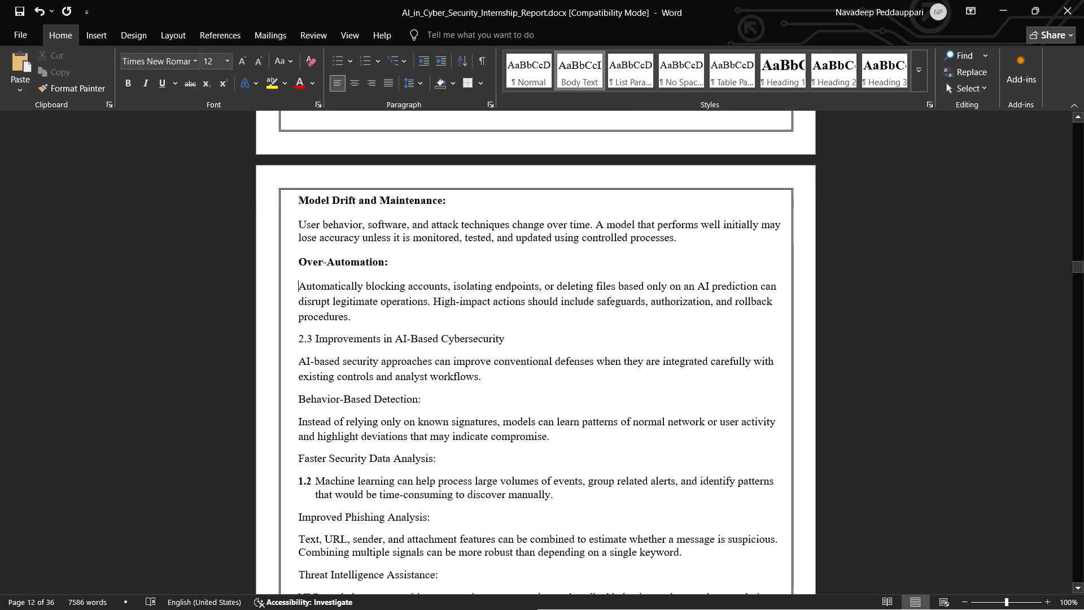
{"action": "scroll", "coordinate": [347, 328], "scroll_direction": "up", "scroll_amount": 4}
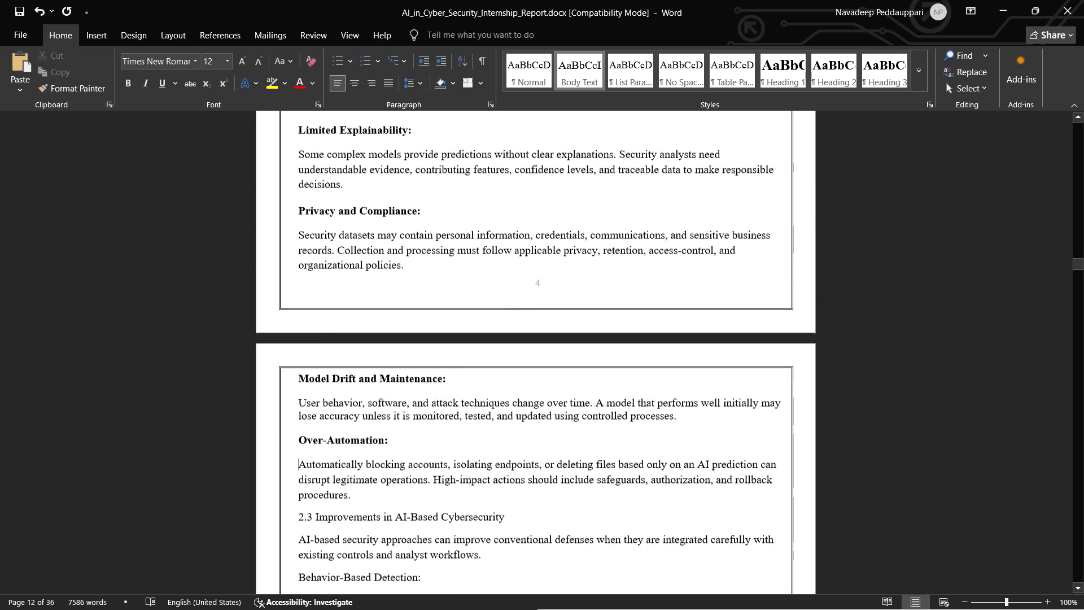
{"action": "scroll", "coordinate": [347, 328], "scroll_direction": "up", "scroll_amount": 2}
{"action": "scroll", "coordinate": [347, 328], "scroll_direction": "down", "scroll_amount": 2}
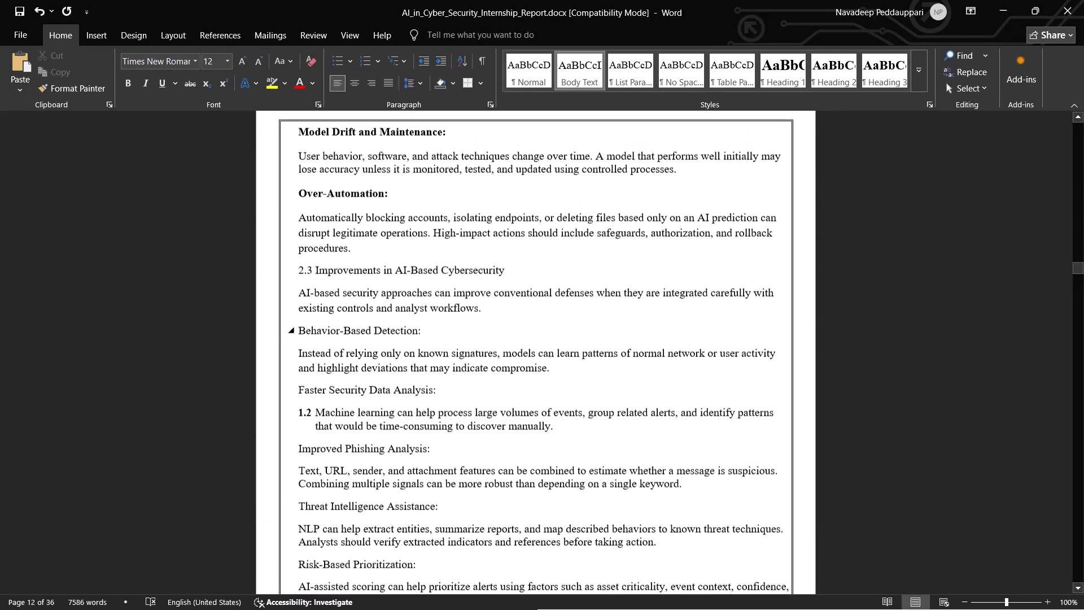
{"action": "triple_click", "coordinate": [317, 296]}
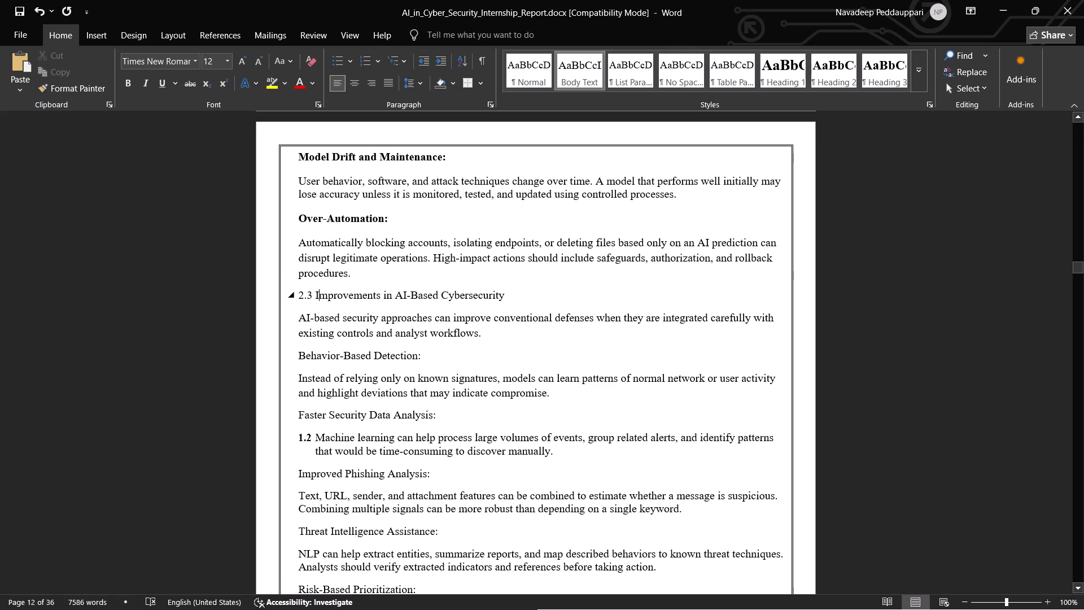
{"action": "key", "text": "ctrl+alt+v"}
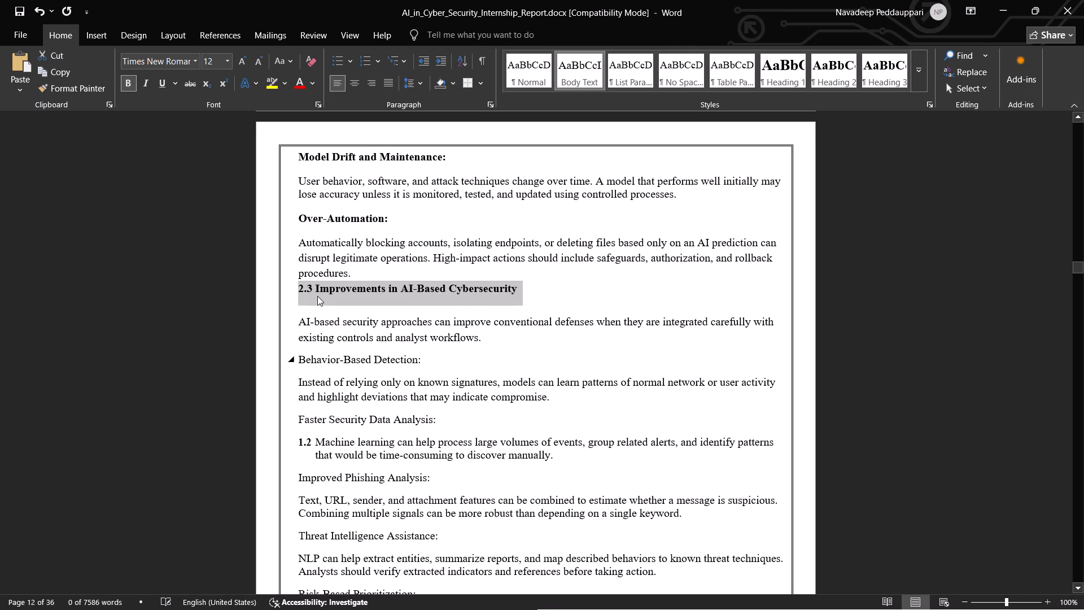
{"action": "left_click", "coordinate": [363, 271]}
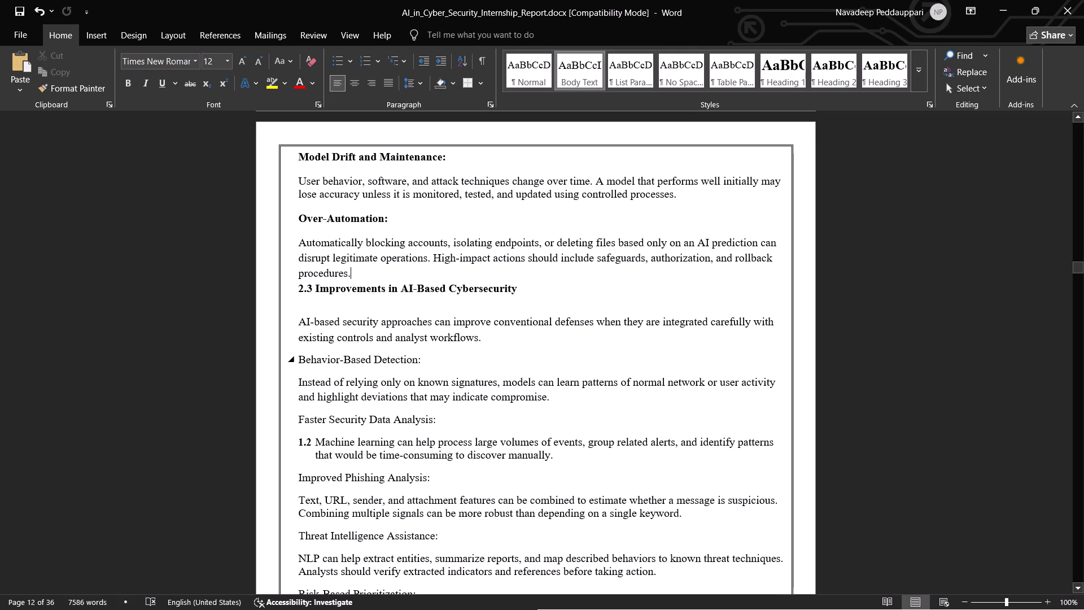
{"action": "left_click", "coordinate": [417, 85]}
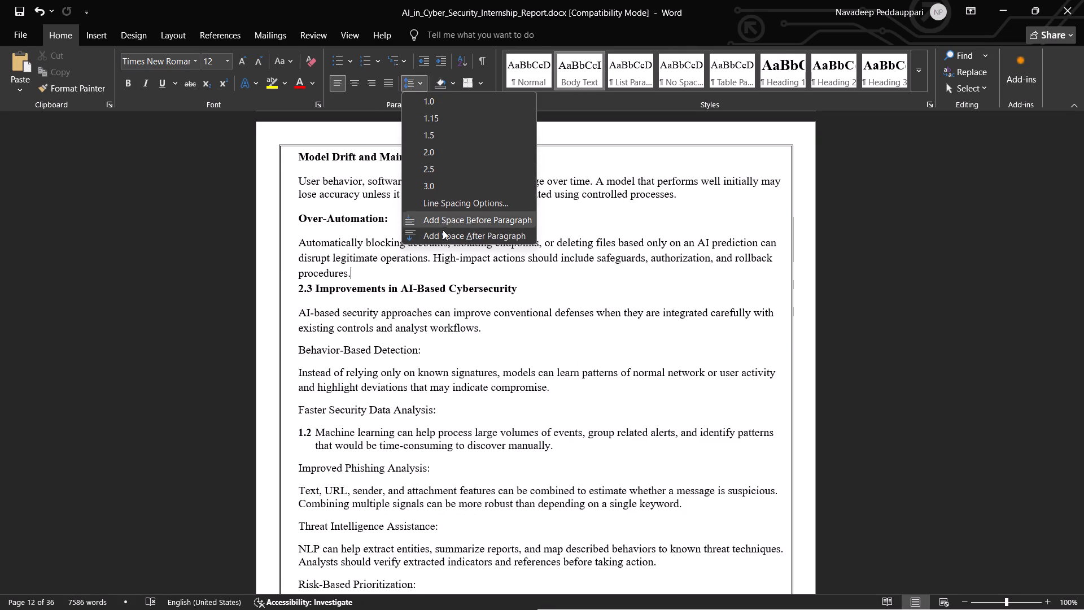
{"action": "left_click", "coordinate": [444, 237]}
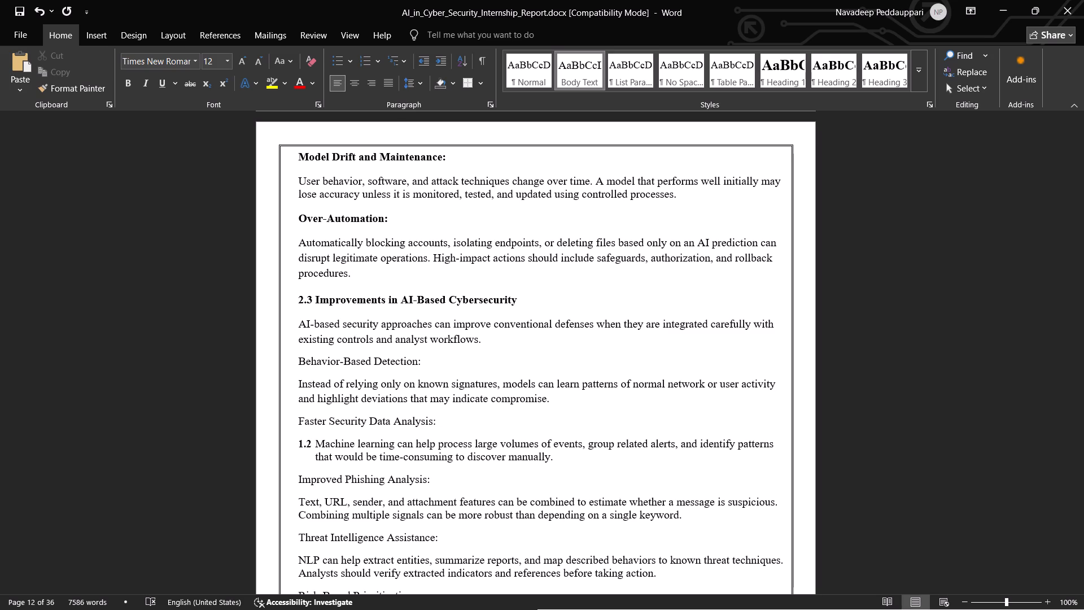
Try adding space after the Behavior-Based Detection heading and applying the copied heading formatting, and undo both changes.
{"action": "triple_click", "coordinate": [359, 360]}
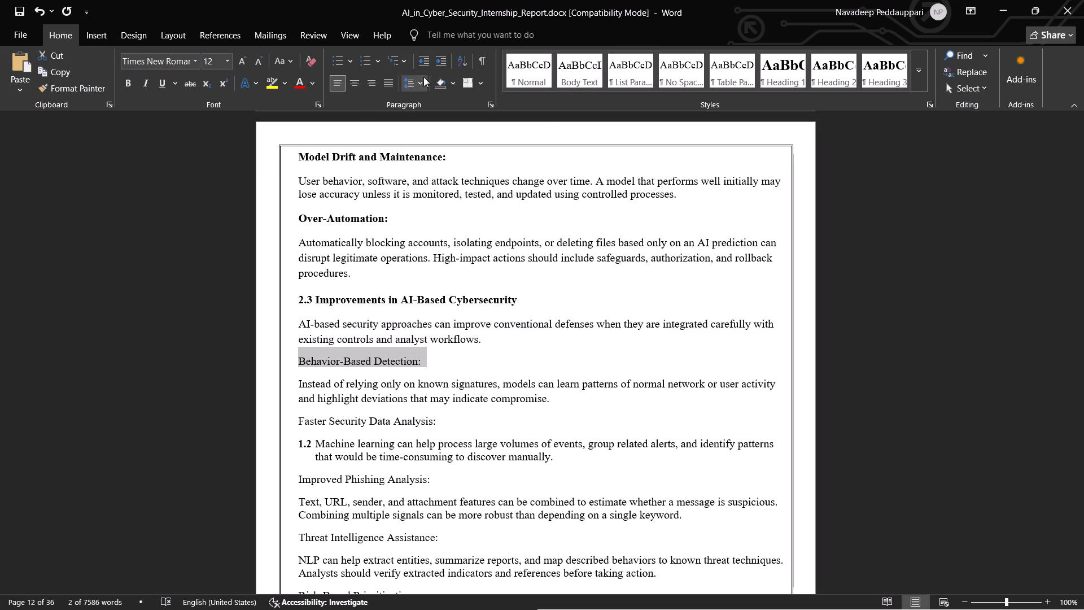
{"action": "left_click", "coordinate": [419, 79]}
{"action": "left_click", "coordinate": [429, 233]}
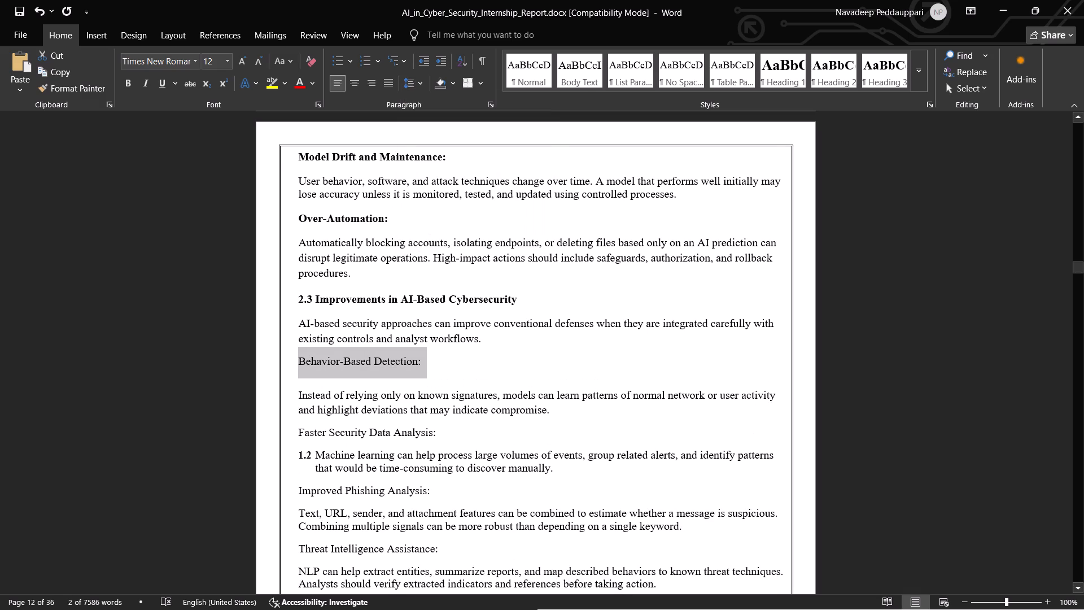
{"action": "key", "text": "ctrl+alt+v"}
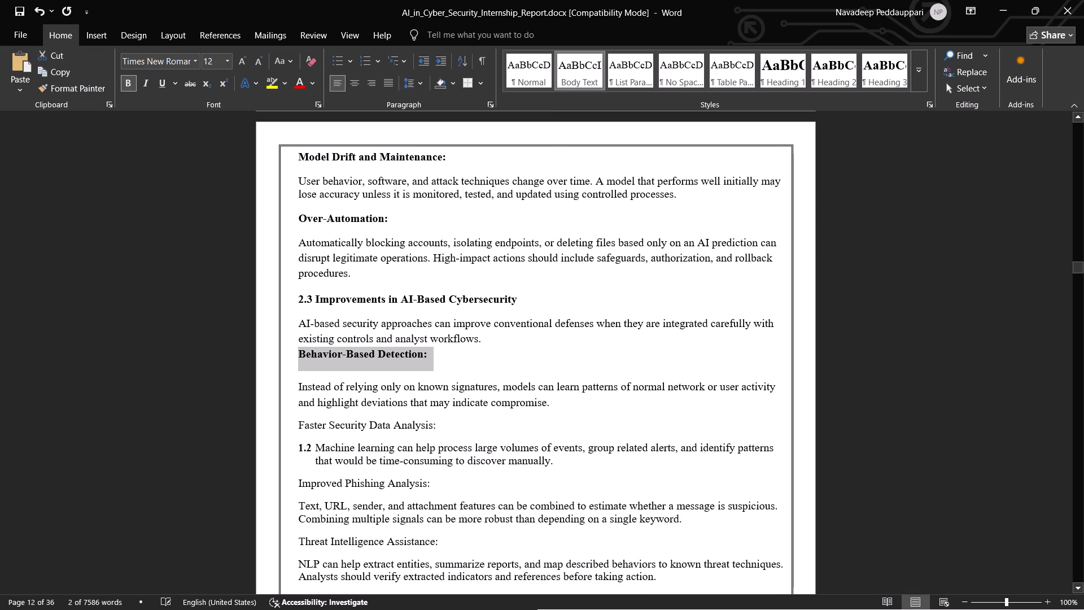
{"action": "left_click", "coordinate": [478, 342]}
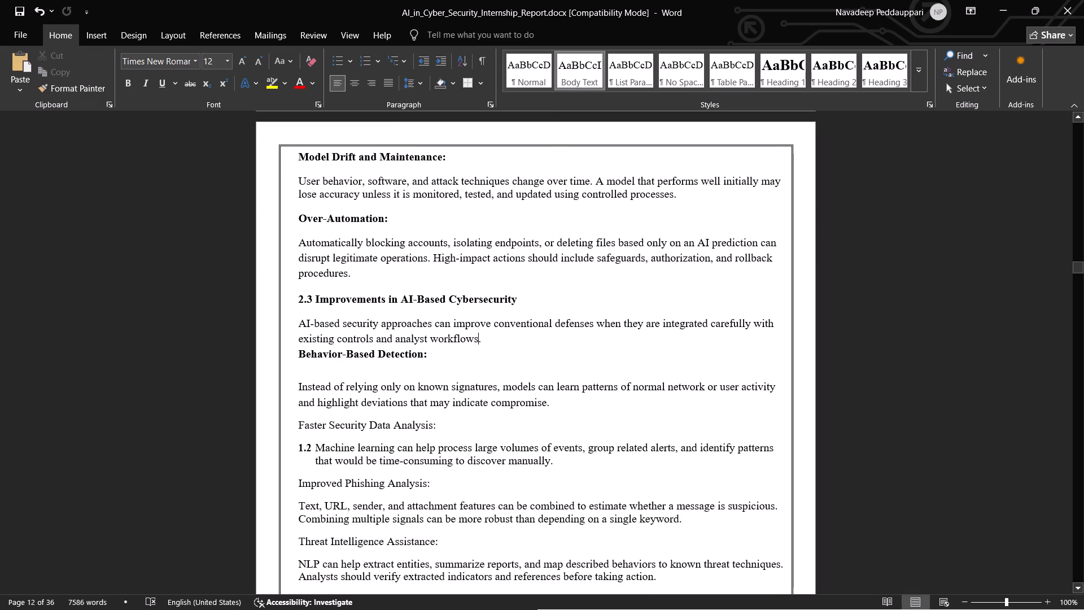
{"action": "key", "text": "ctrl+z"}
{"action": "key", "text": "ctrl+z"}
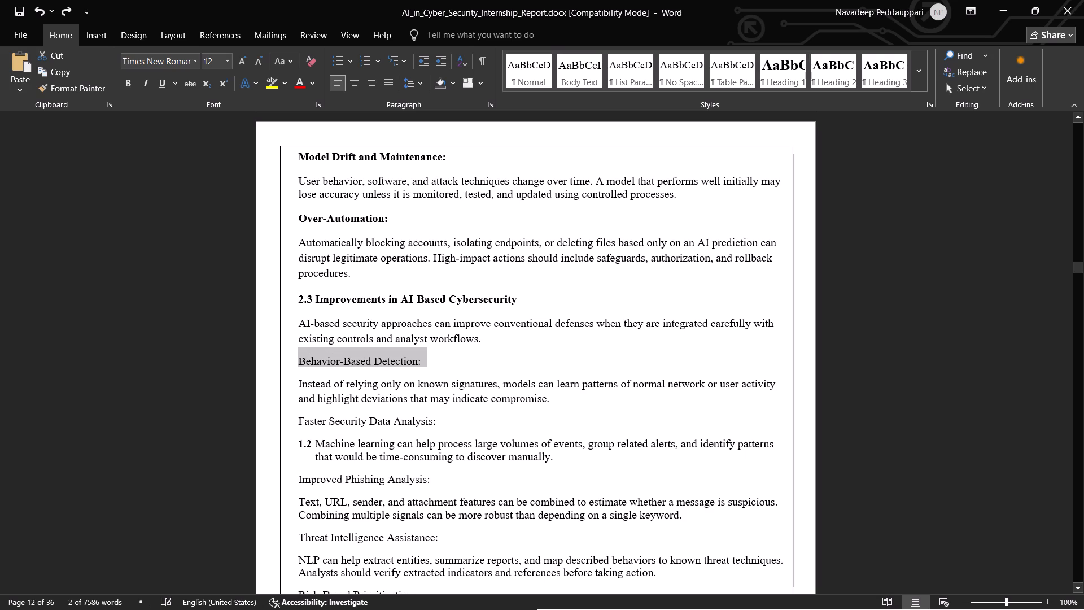
Apply the copied heading formatting to the Behavior-Based Detection heading and add space after the paragraph above it.
{"action": "key", "text": "ctrl+alt+v"}
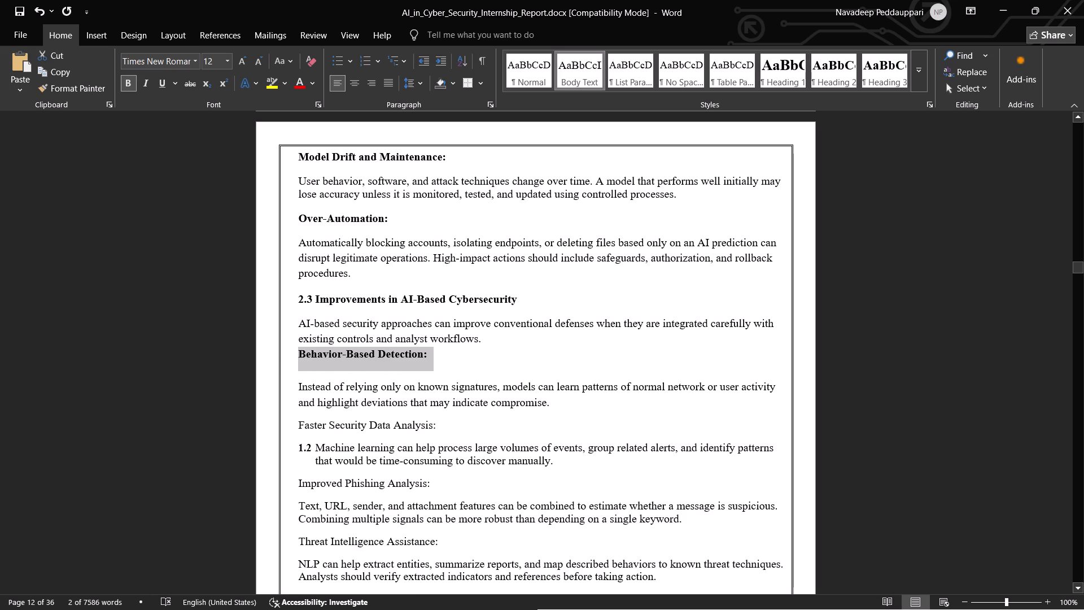
{"action": "left_click", "coordinate": [486, 342]}
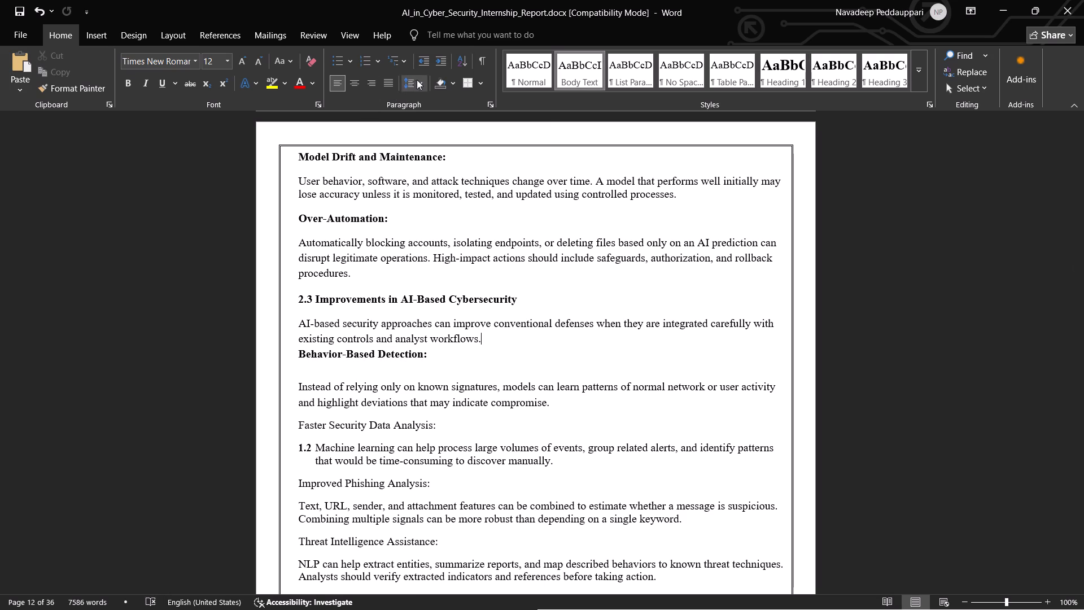
{"action": "left_click", "coordinate": [417, 80]}
{"action": "left_click", "coordinate": [441, 233]}
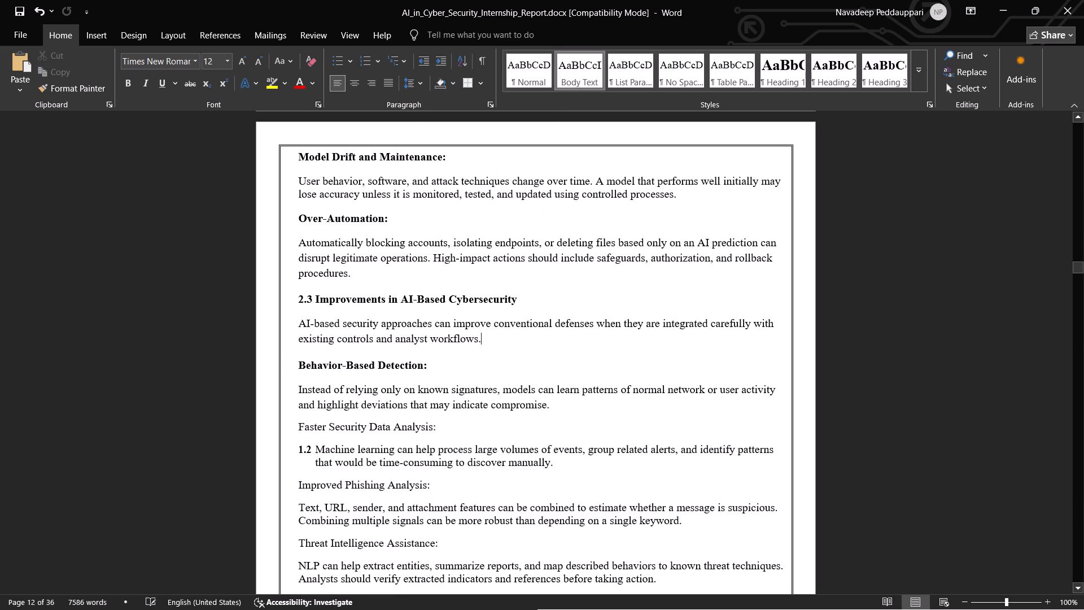
Apply the copied heading formatting to the Faster Security Data Analysis heading and add space after the paragraph above it.
{"action": "scroll", "coordinate": [430, 292], "scroll_direction": "down", "scroll_amount": 2}
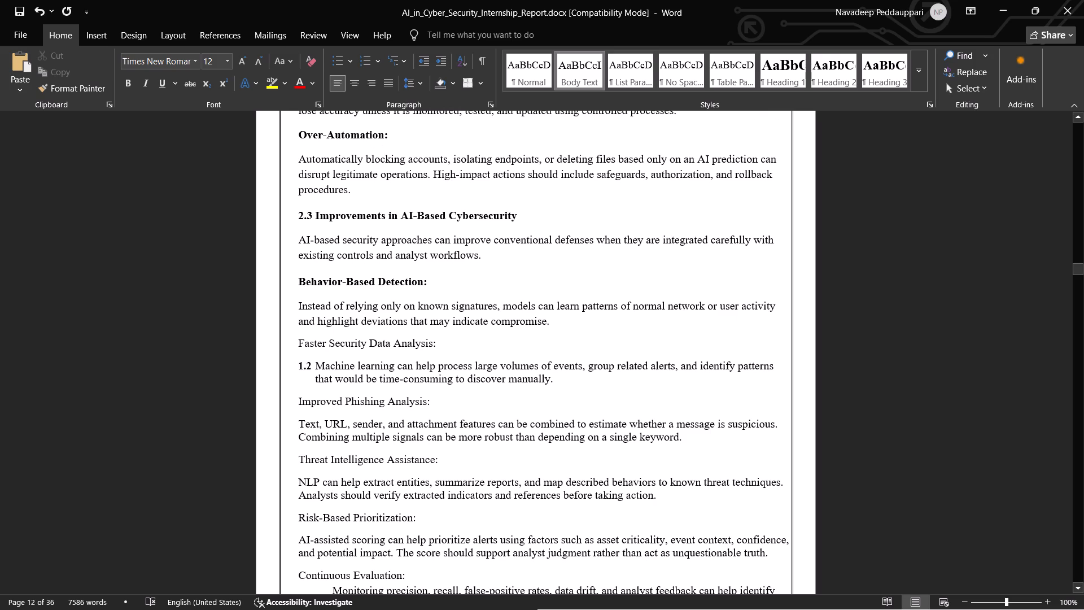
{"action": "triple_click", "coordinate": [350, 342]}
{"action": "key", "text": "ctrl+alt+v"}
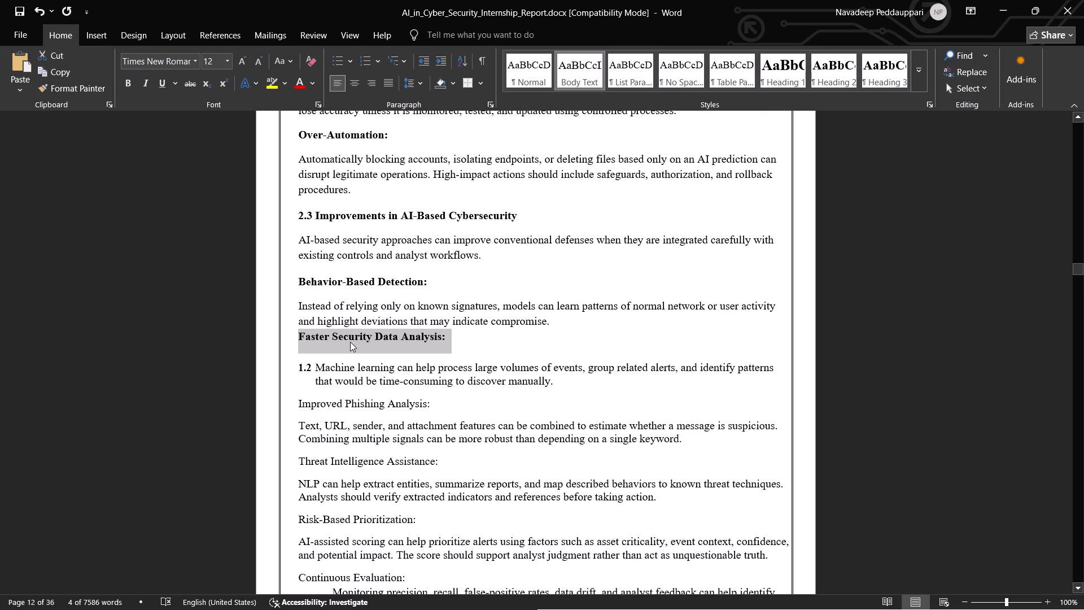
{"action": "left_click", "coordinate": [563, 322]}
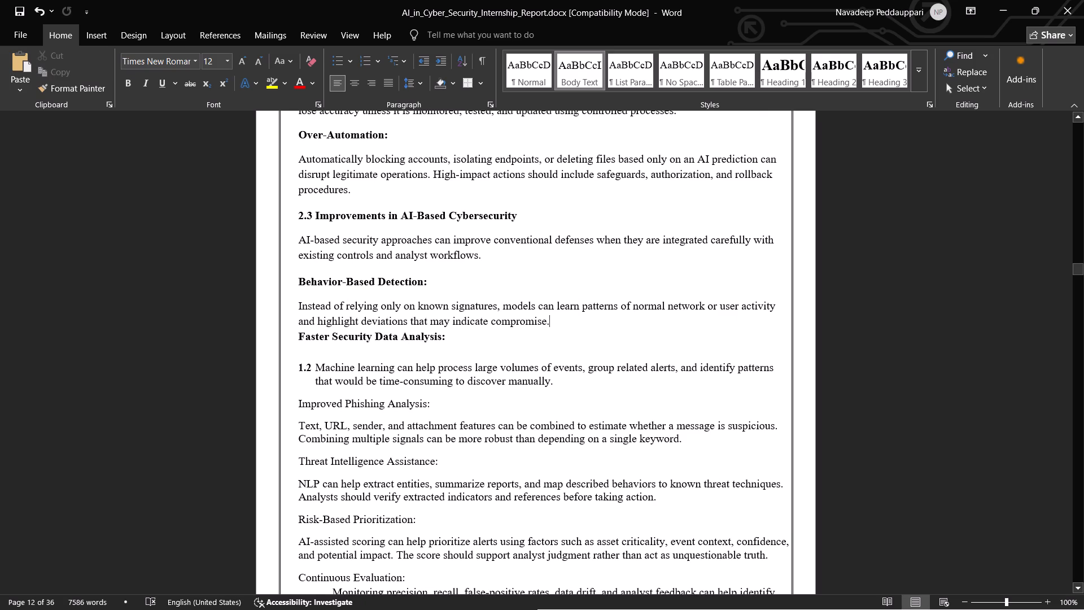
{"action": "left_click", "coordinate": [416, 80]}
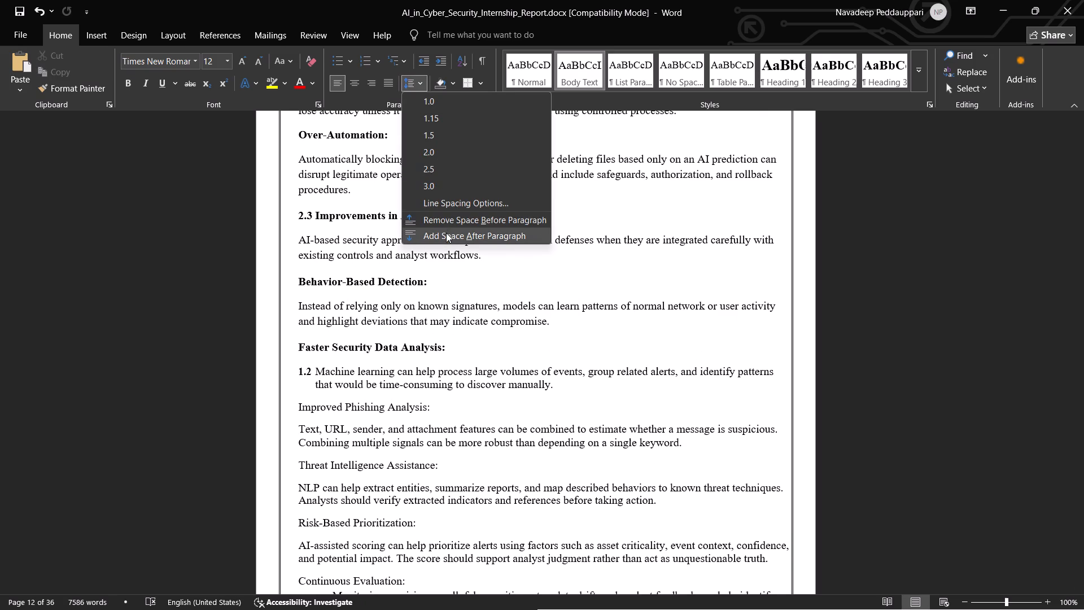
{"action": "left_click", "coordinate": [446, 233]}
Remove the stray 1.2 number from the Machine learning paragraph under the Faster Security Data Analysis heading.
{"action": "scroll", "coordinate": [432, 296], "scroll_direction": "down", "scroll_amount": 1}
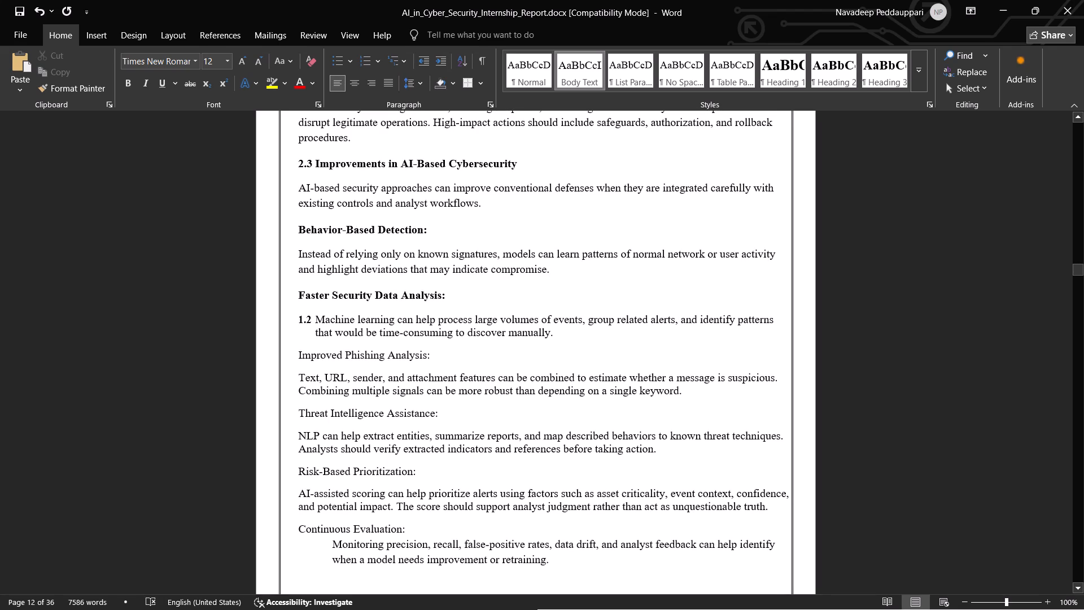
{"action": "left_click", "coordinate": [308, 321]}
{"action": "key", "text": "BackSpace"}
Apply the copied heading formatting to the Improved Phishing Analysis heading and add space after the paragraph above it.
{"action": "triple_click", "coordinate": [354, 359]}
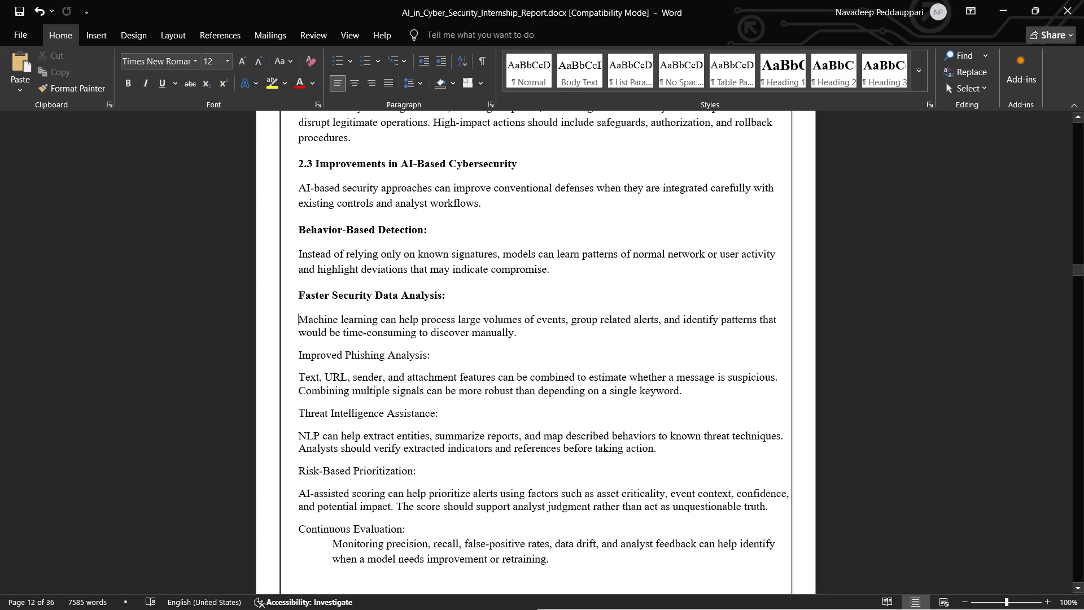
{"action": "key", "text": "ctrl+alt+v"}
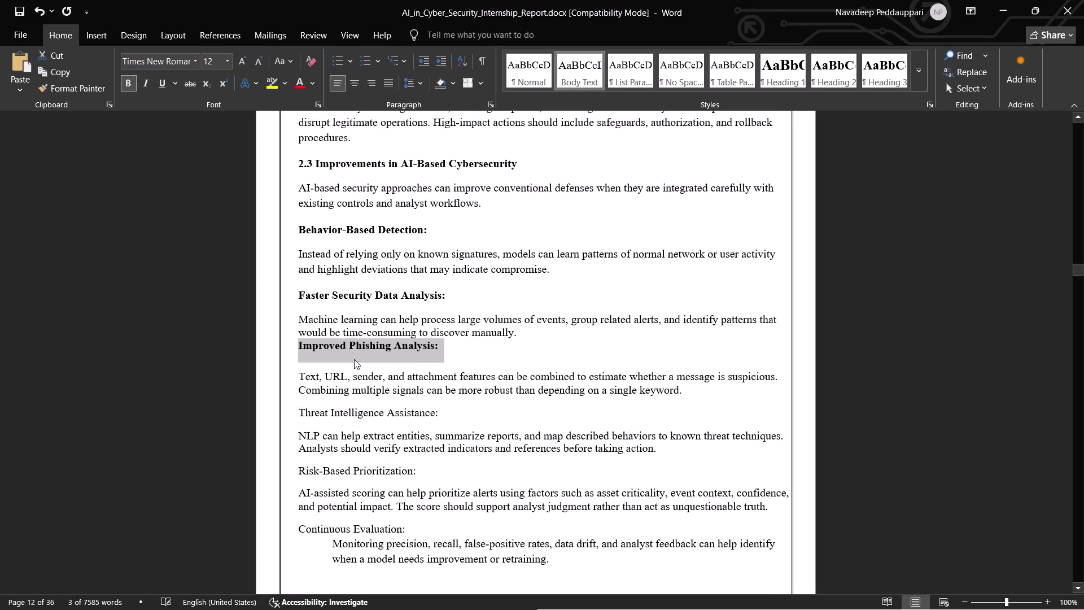
{"action": "left_click", "coordinate": [527, 332]}
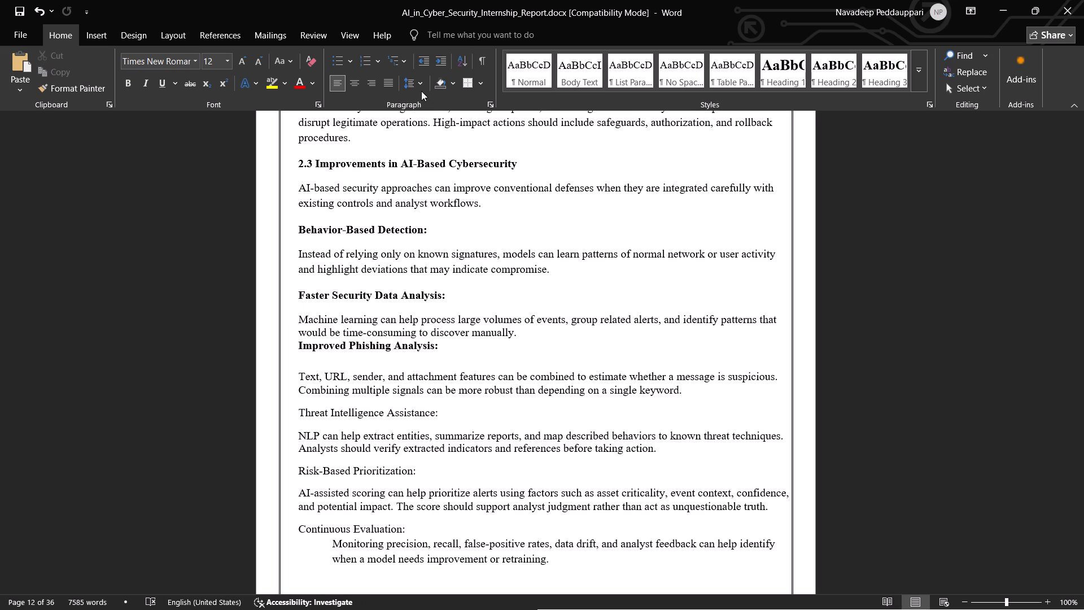
{"action": "left_click", "coordinate": [421, 91]}
{"action": "left_click", "coordinate": [448, 233]}
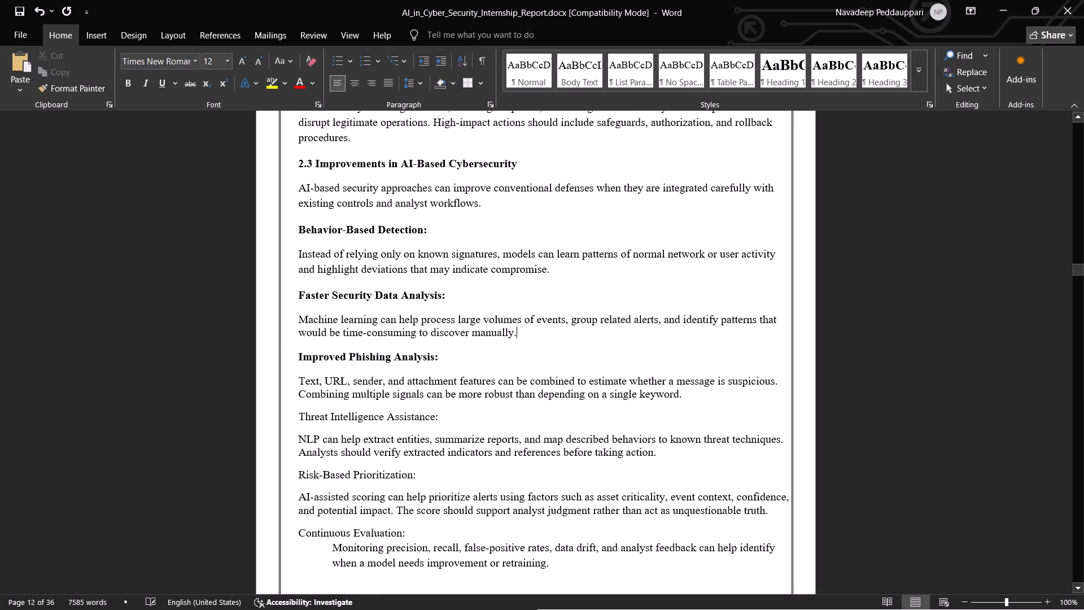
Apply the copied heading formatting to the Threat Intelligence Assistance heading and add space after the paragraph above it.
{"action": "scroll", "coordinate": [425, 320], "scroll_direction": "down", "scroll_amount": 1}
{"action": "triple_click", "coordinate": [408, 327]}
{"action": "left_click", "coordinate": [408, 327]}
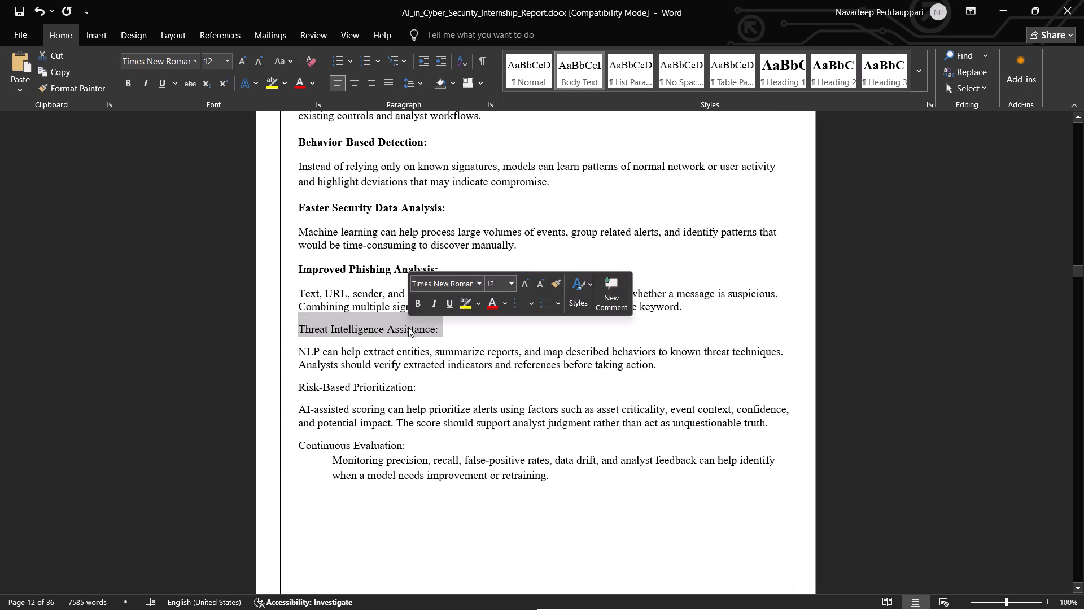
{"action": "triple_click", "coordinate": [408, 327]}
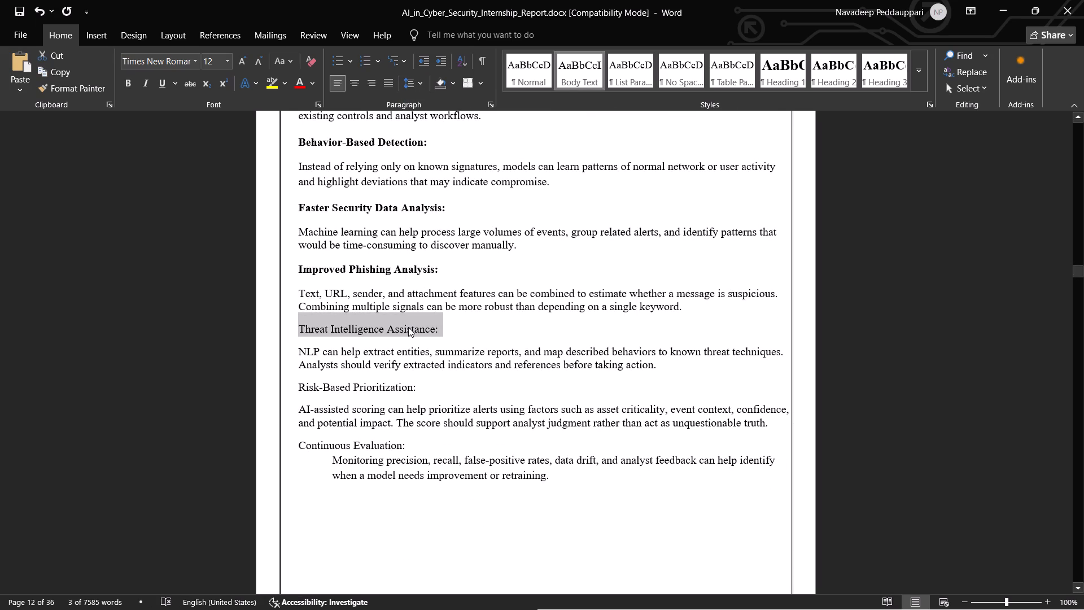
{"action": "key", "text": "ctrl+alt+v"}
{"action": "left_click", "coordinate": [689, 306]}
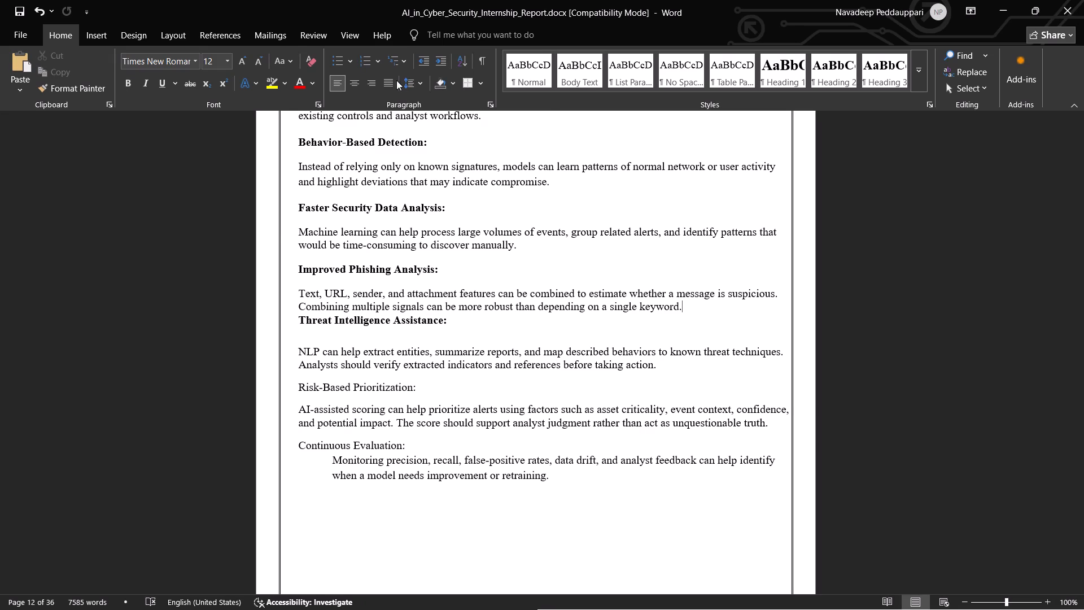
{"action": "left_click", "coordinate": [413, 79]}
{"action": "left_click", "coordinate": [438, 236]}
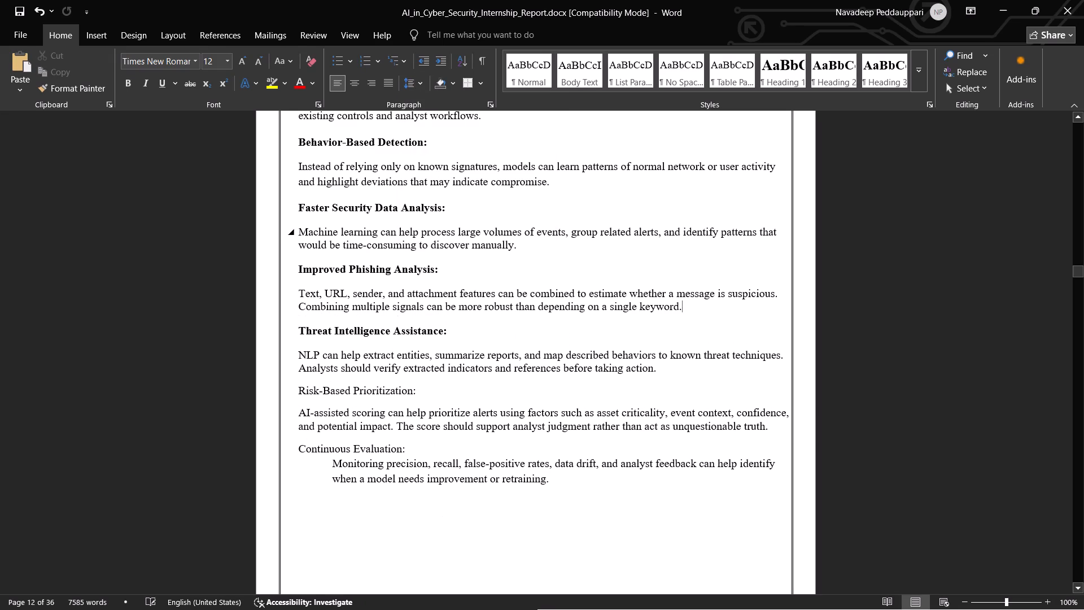
Apply the copied heading formatting to the Risk-Based Prioritization heading and add space after the paragraph above it.
{"action": "triple_click", "coordinate": [376, 388]}
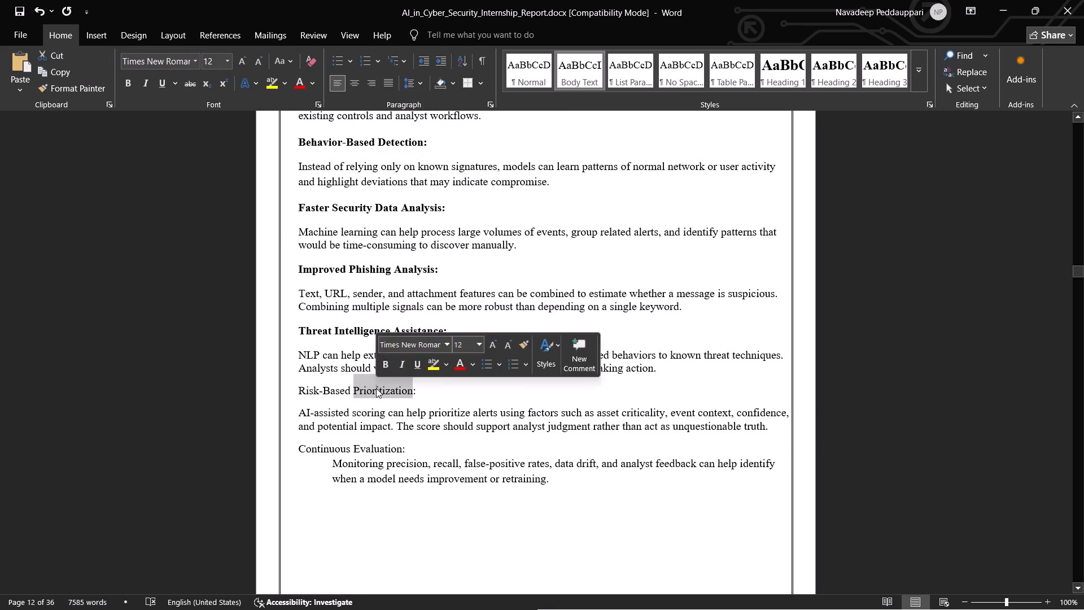
{"action": "left_click", "coordinate": [376, 388]}
{"action": "triple_click", "coordinate": [376, 388]}
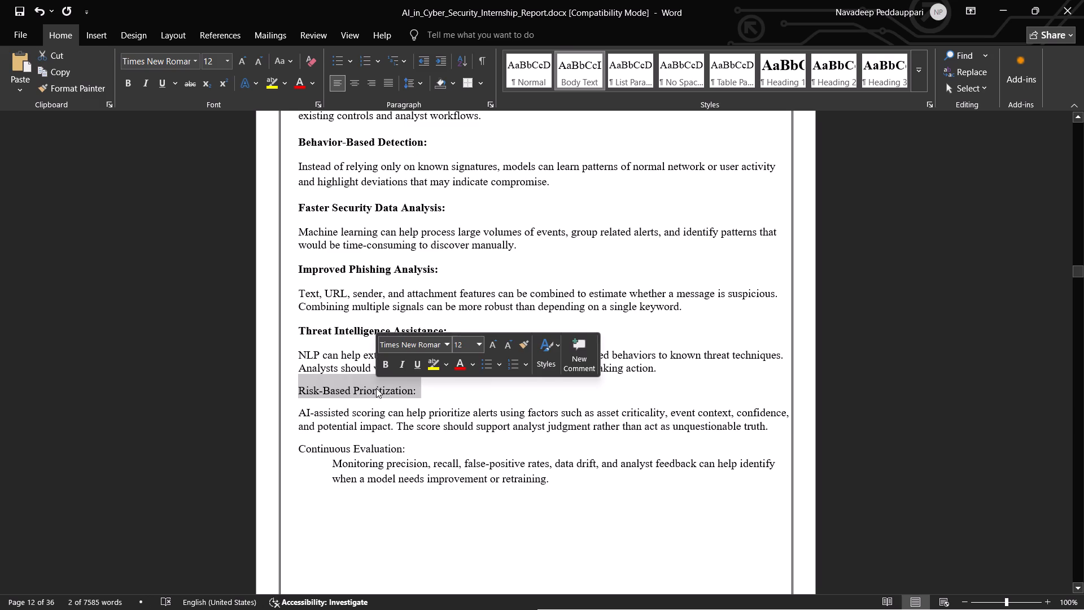
{"action": "key", "text": "ctrl+alt+v"}
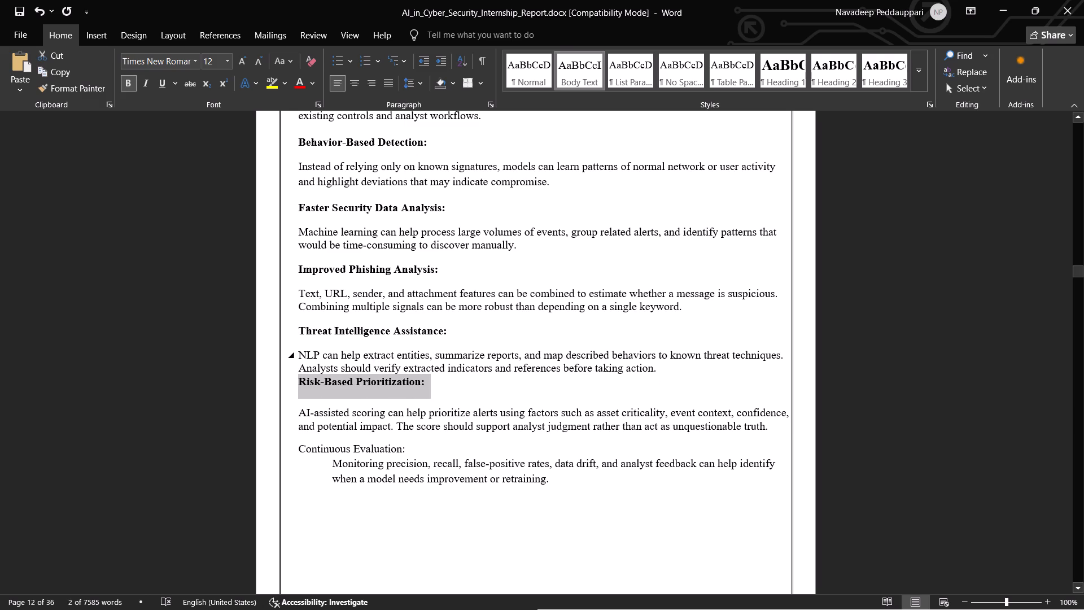
{"action": "left_click", "coordinate": [666, 369]}
{"action": "left_click", "coordinate": [416, 86]}
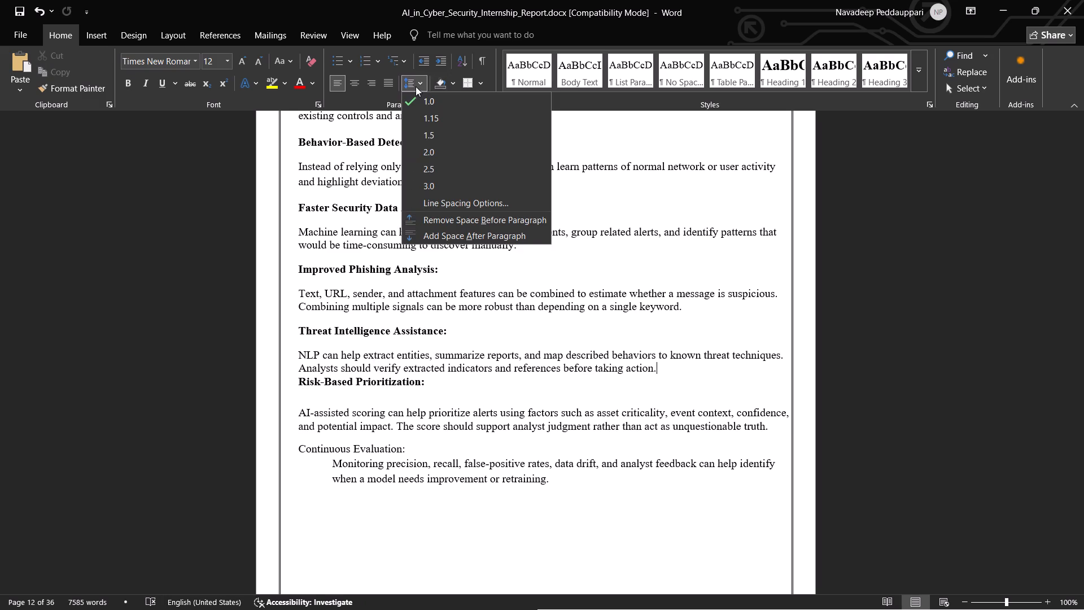
{"action": "left_click", "coordinate": [436, 232]}
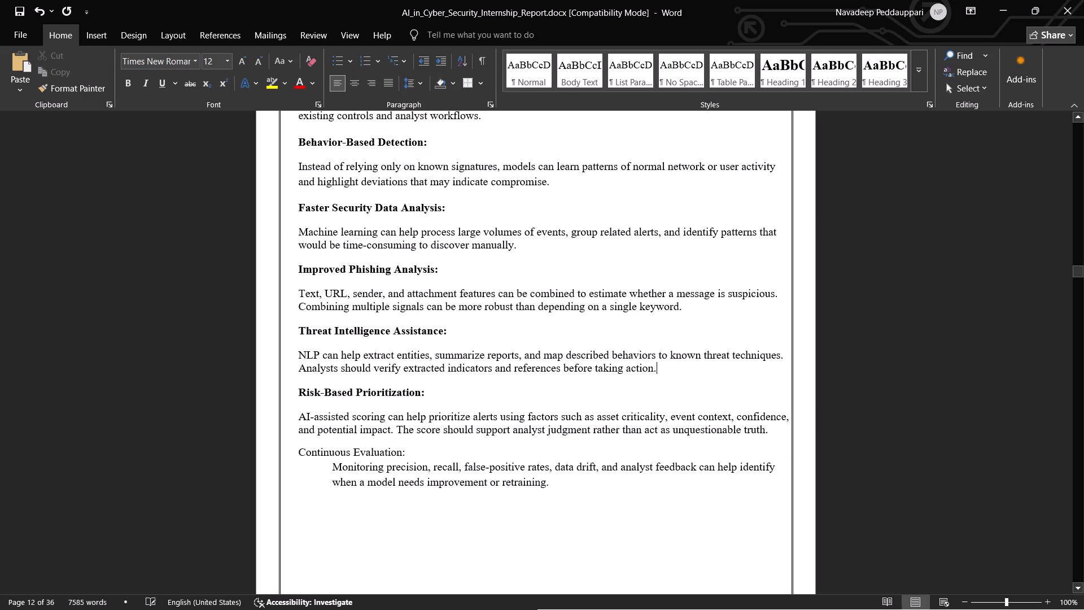
Apply the copied heading formatting to the Continuous Evaluation heading and add space after the paragraph above it.
{"action": "scroll", "coordinate": [421, 350], "scroll_direction": "down", "scroll_amount": 1}
{"action": "triple_click", "coordinate": [358, 395]}
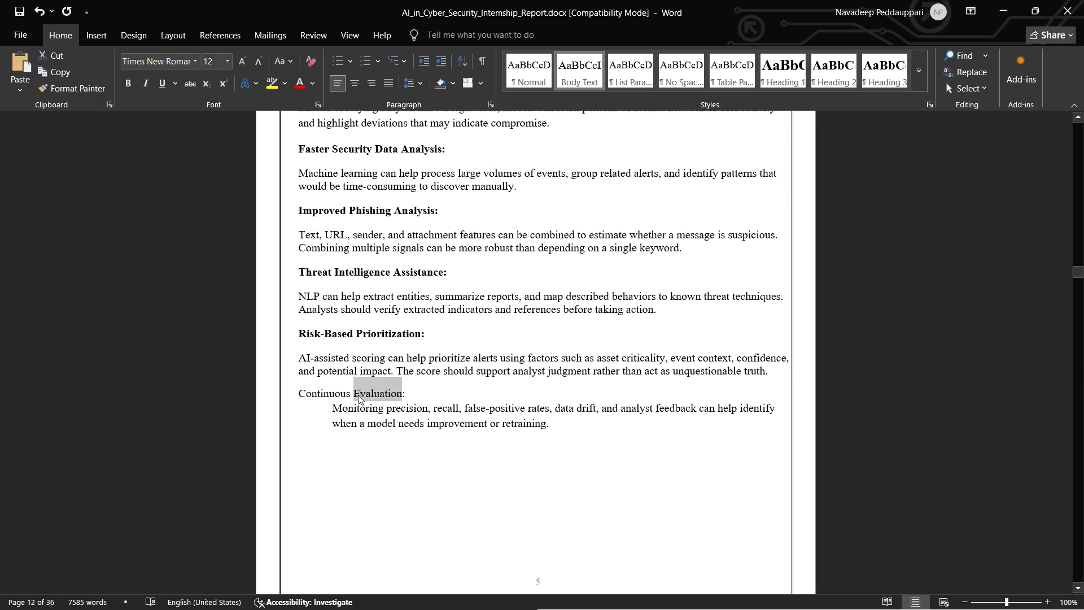
{"action": "key", "text": "ctrl+alt+v"}
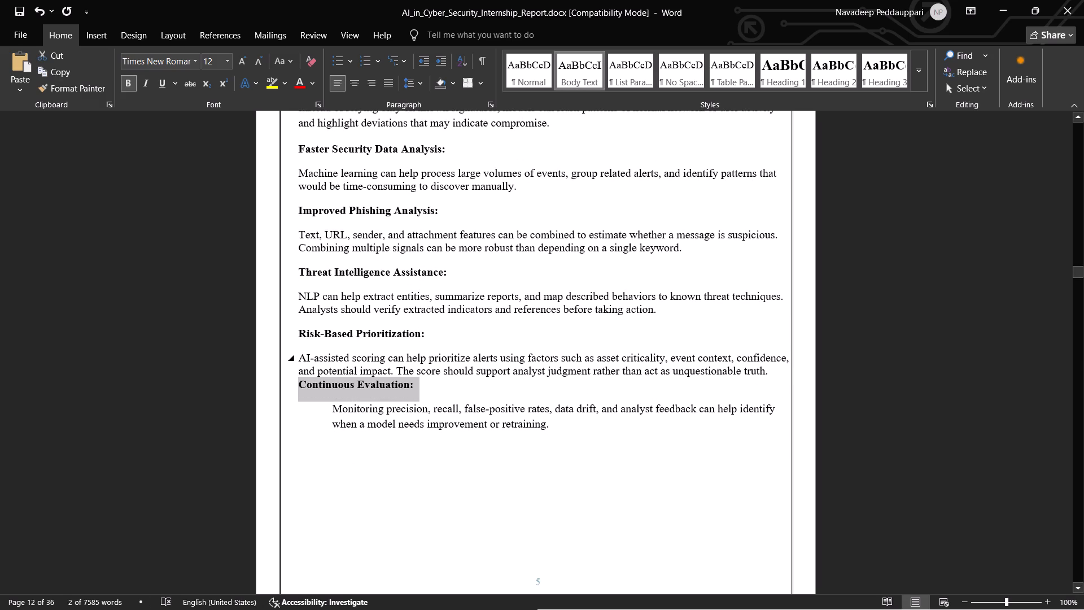
{"action": "left_click", "coordinate": [775, 372]}
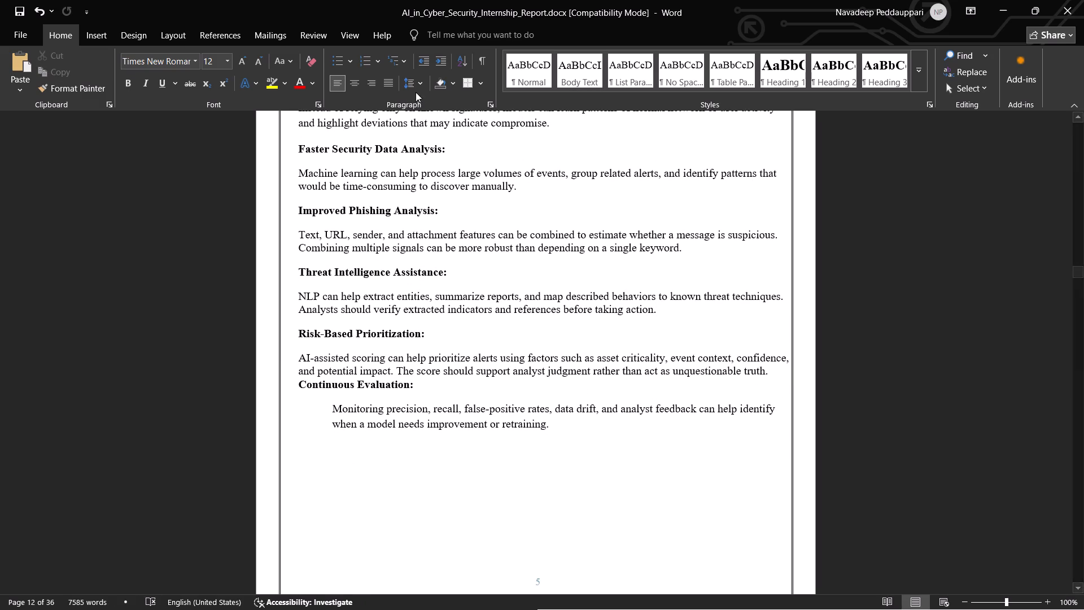
{"action": "left_click_drag", "start_coordinate": [415, 89], "coordinate": [445, 232]}
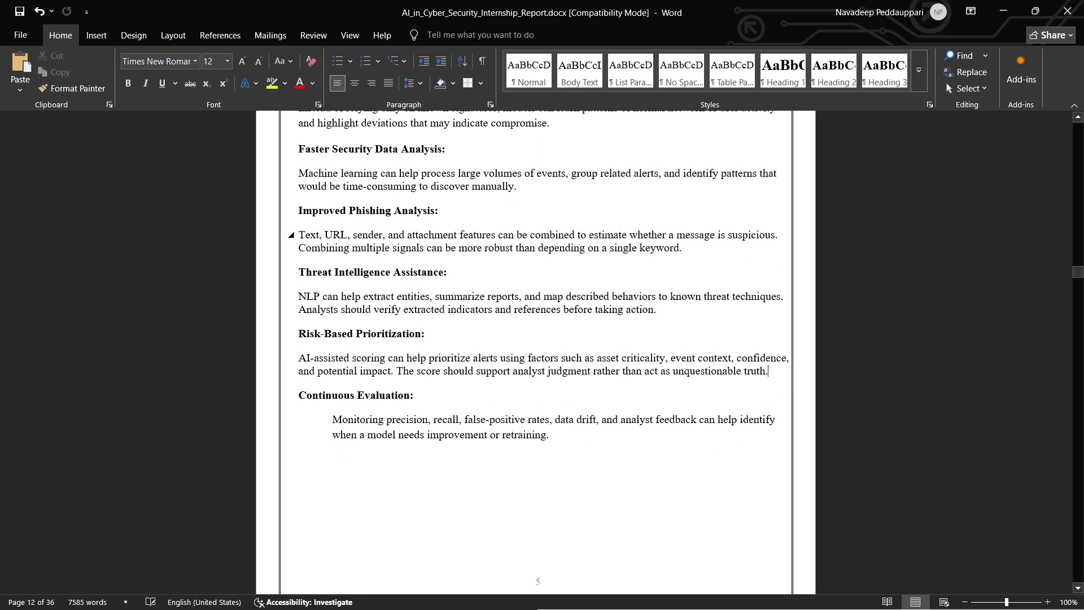
{"action": "left_click", "coordinate": [445, 232]}
Match the indented Monitoring precision paragraph under Continuous Evaluation to the formatting of the body paragraph under Risk-Based Prioritization.
{"action": "left_click", "coordinate": [329, 420]}
{"action": "key", "text": "BackSpace"}
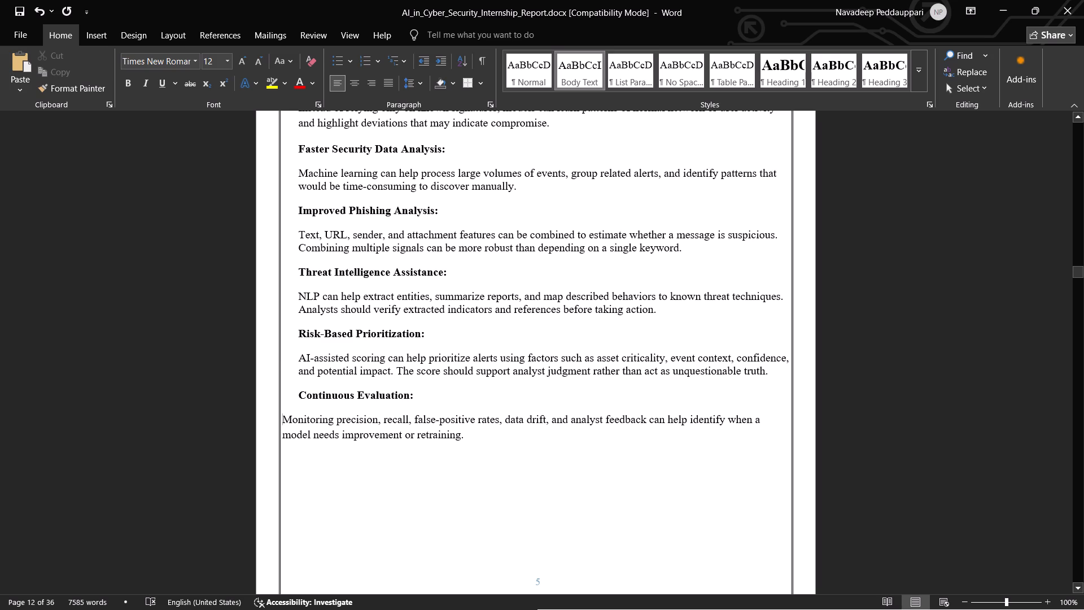
{"action": "left_click_drag", "start_coordinate": [298, 358], "coordinate": [771, 366]}
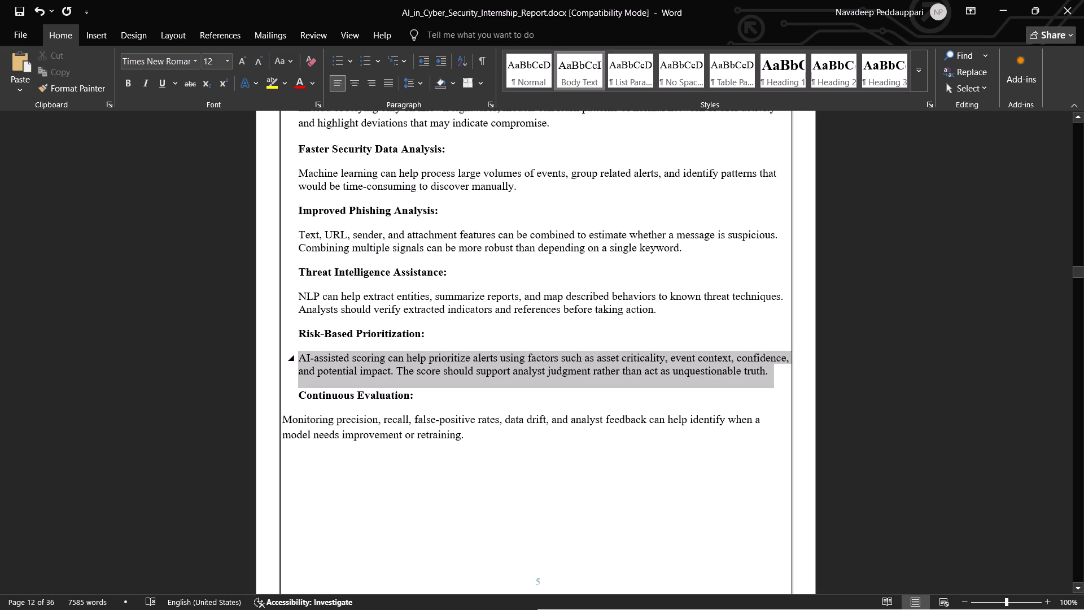
{"action": "left_click_drag", "start_coordinate": [771, 366], "coordinate": [777, 372]}
{"action": "key", "text": "ctrl+alt+v"}
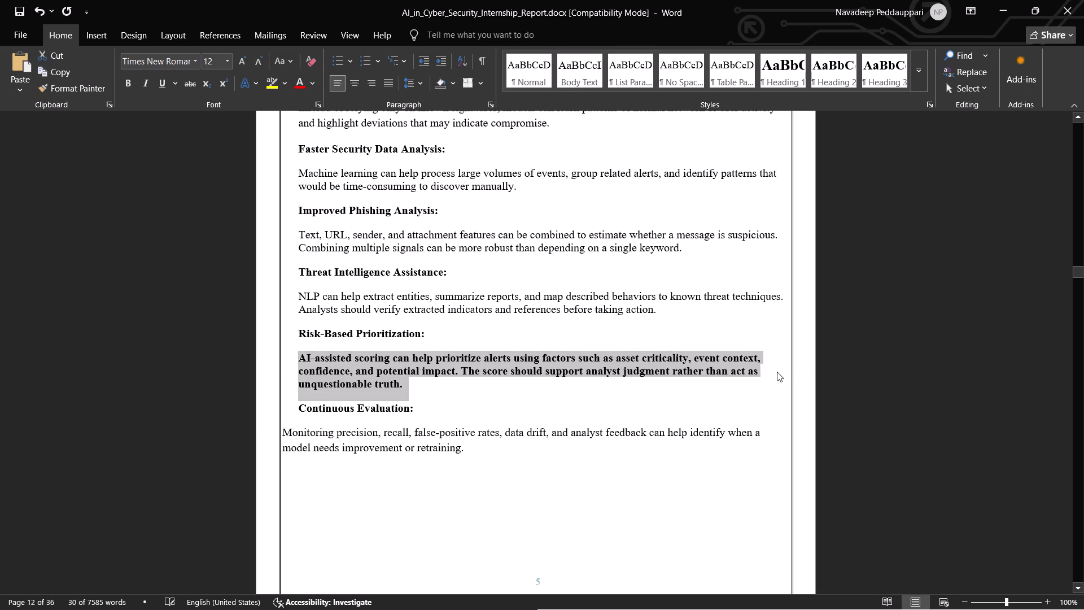
{"action": "key", "text": "ctrl+z"}
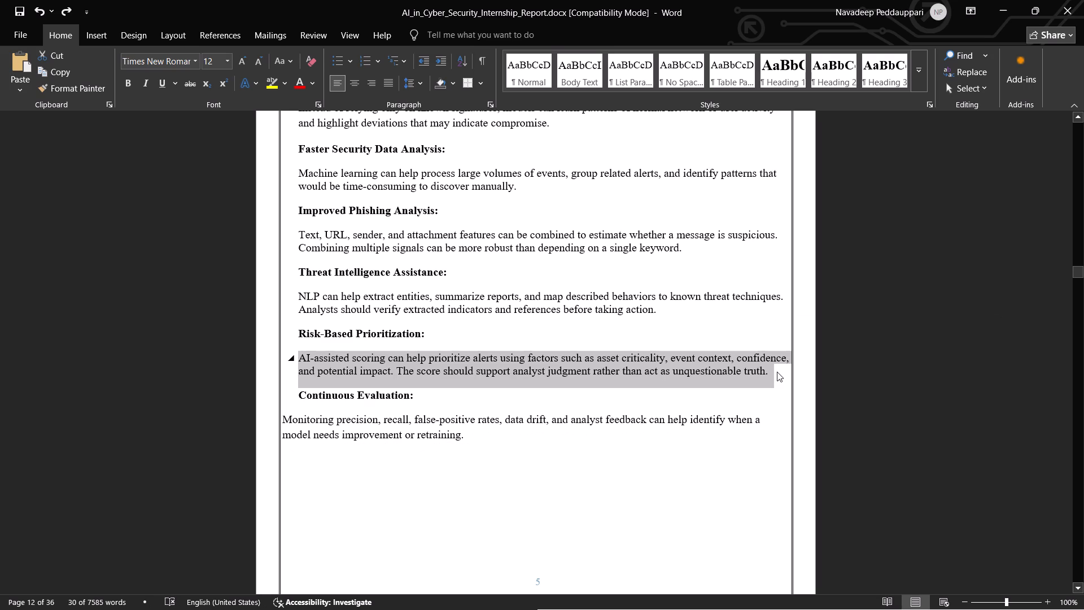
{"action": "key", "text": "ctrl+alt+c"}
{"action": "left_click_drag", "start_coordinate": [283, 419], "coordinate": [481, 435]}
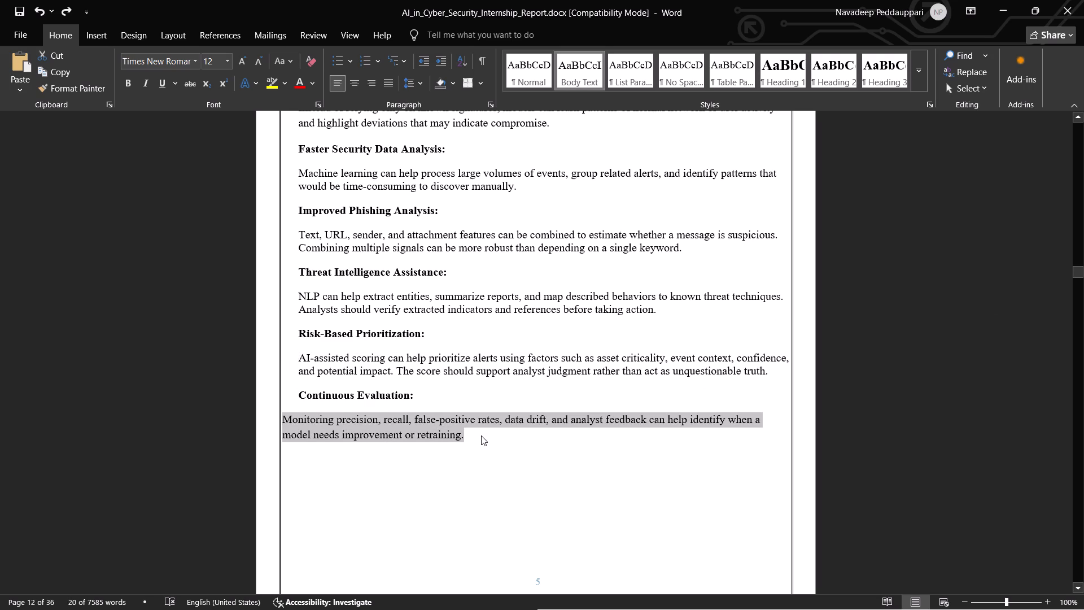
{"action": "key", "text": "ctrl+alt+v"}
Remove the break after the Continuous Evaluation paragraph, keeping the Human-in-the-Loop Operation heading as its own paragraph directly below on the same page.
{"action": "scroll", "coordinate": [496, 442], "scroll_direction": "down", "scroll_amount": 1}
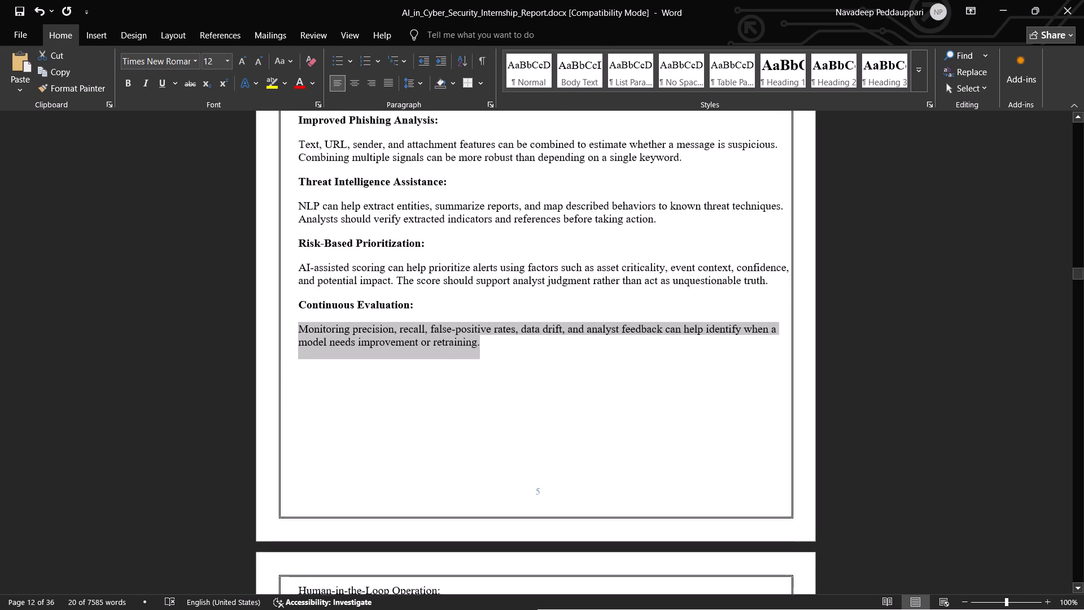
{"action": "scroll", "coordinate": [496, 442], "scroll_direction": "down", "scroll_amount": 1}
{"action": "left_click", "coordinate": [484, 365]}
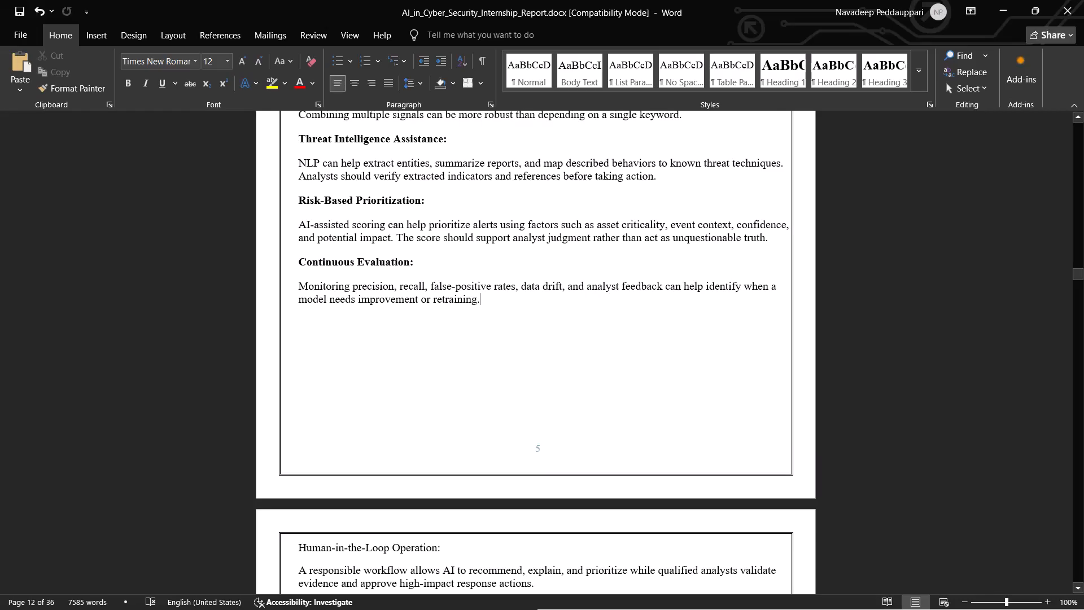
{"action": "key", "text": "Delete"}
{"action": "key", "text": "Return"}
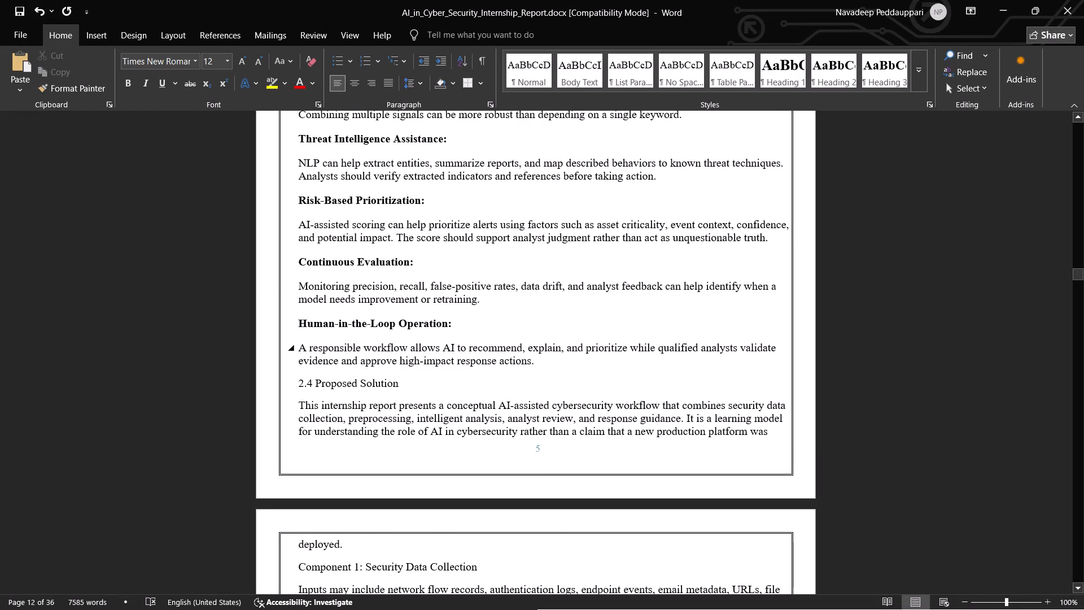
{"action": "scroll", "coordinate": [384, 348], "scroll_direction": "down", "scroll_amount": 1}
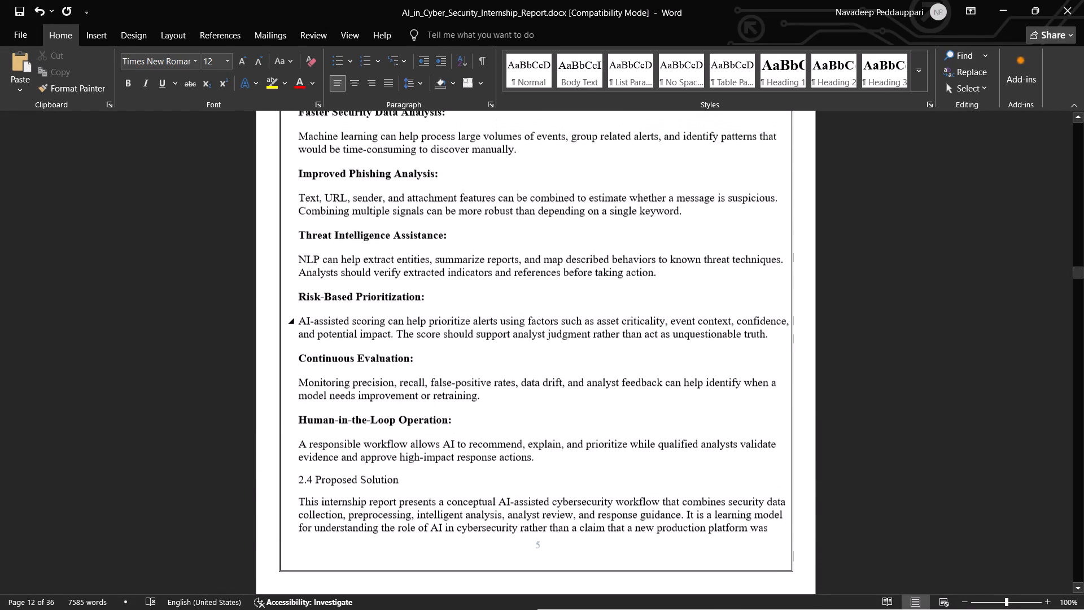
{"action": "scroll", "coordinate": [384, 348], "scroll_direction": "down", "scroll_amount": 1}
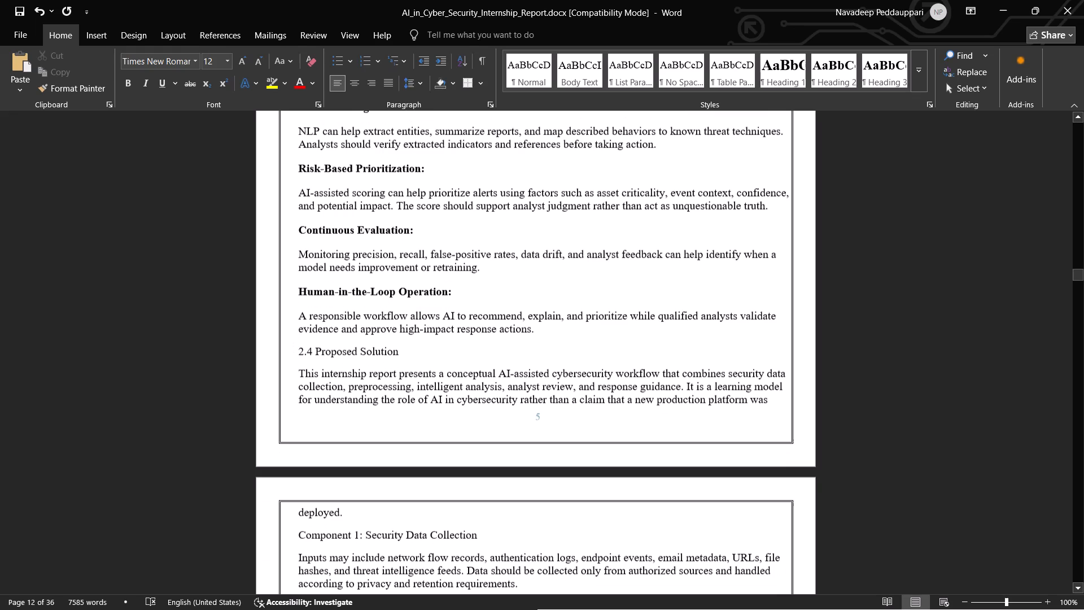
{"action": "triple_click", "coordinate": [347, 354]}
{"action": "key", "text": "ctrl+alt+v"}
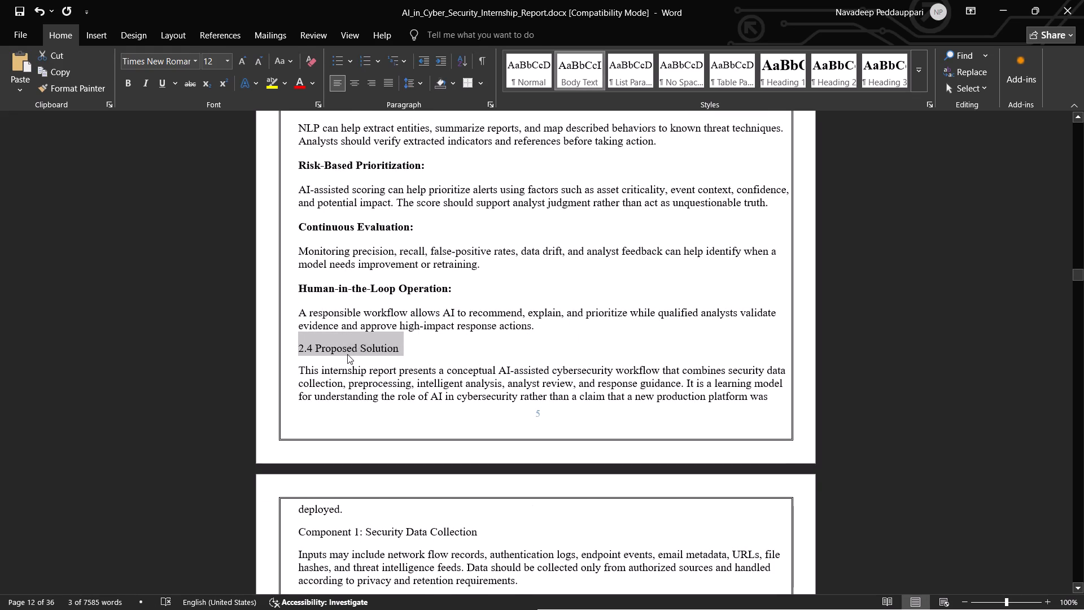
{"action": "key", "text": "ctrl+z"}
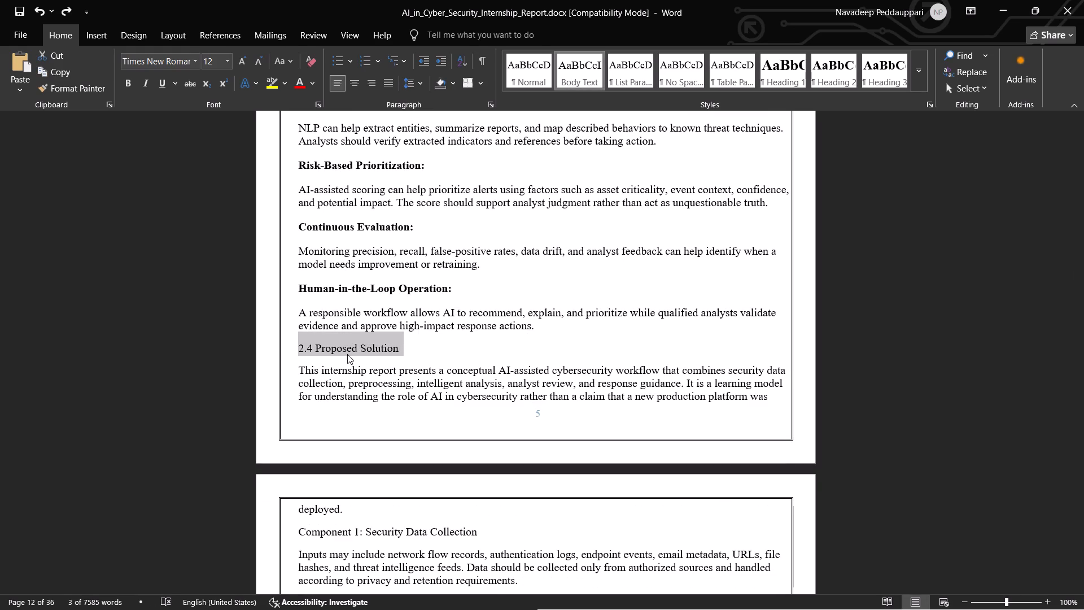
Copy the formatting of the Human-in-the-Loop Operation heading and apply it to the 2.4 Proposed Solution heading.
{"action": "triple_click", "coordinate": [325, 291]}
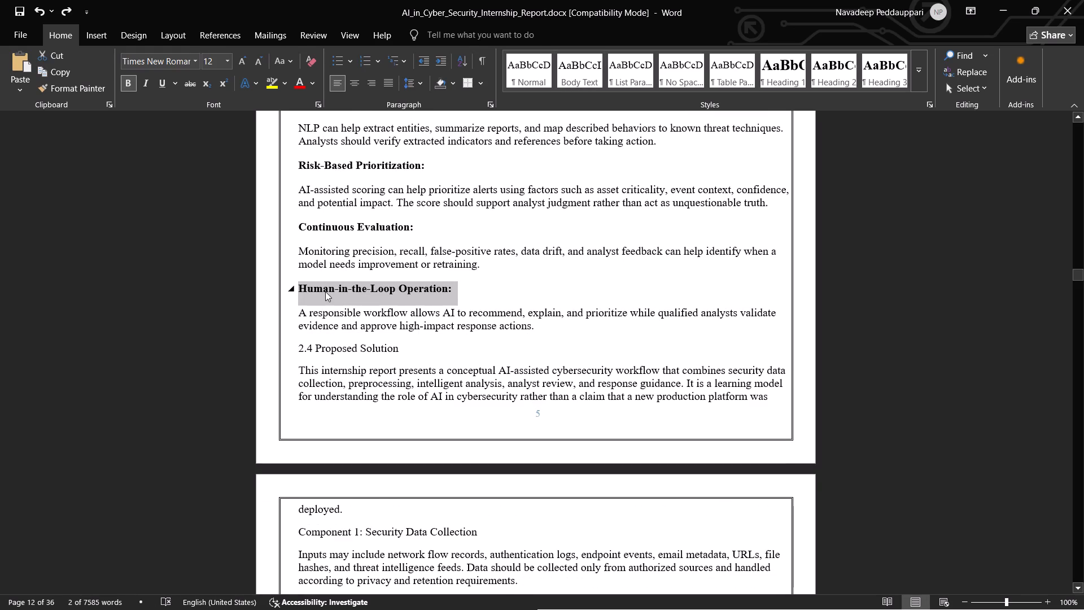
{"action": "key", "text": "ctrl+alt+c"}
{"action": "triple_click", "coordinate": [329, 350]}
{"action": "left_click", "coordinate": [329, 350]}
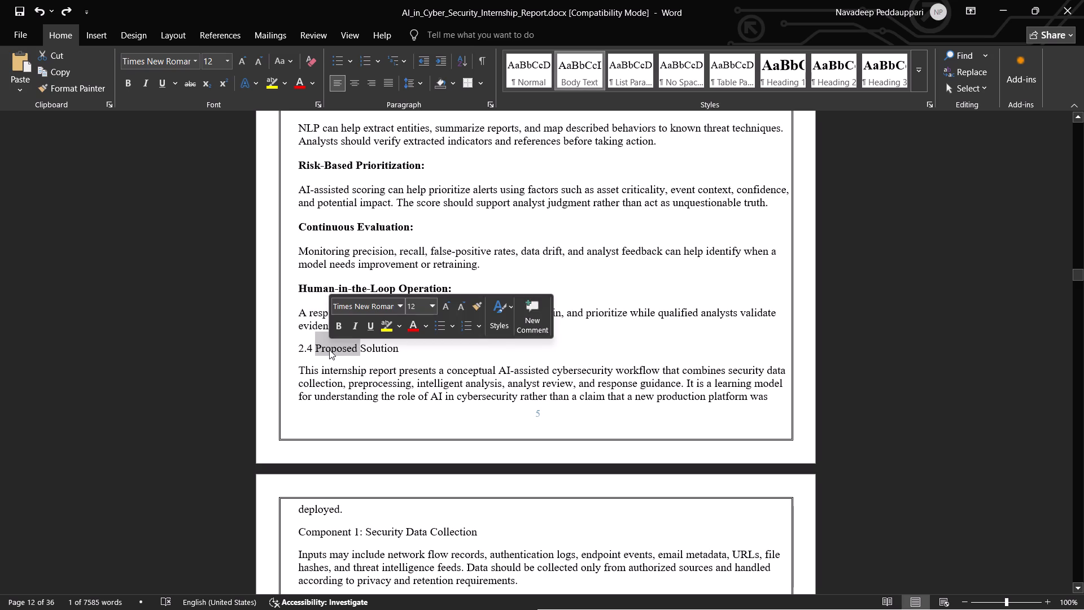
{"action": "triple_click", "coordinate": [329, 350]}
{"action": "key", "text": "ctrl+alt+v"}
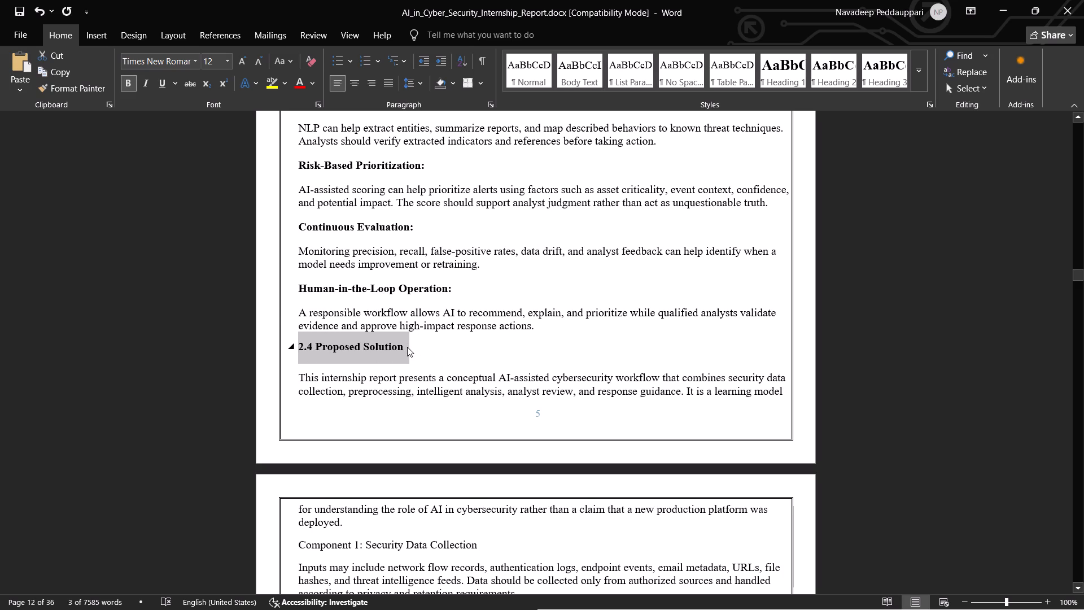
Remove the space before the body paragraph under the 2.4 Proposed Solution heading.
{"action": "left_click", "coordinate": [301, 378]}
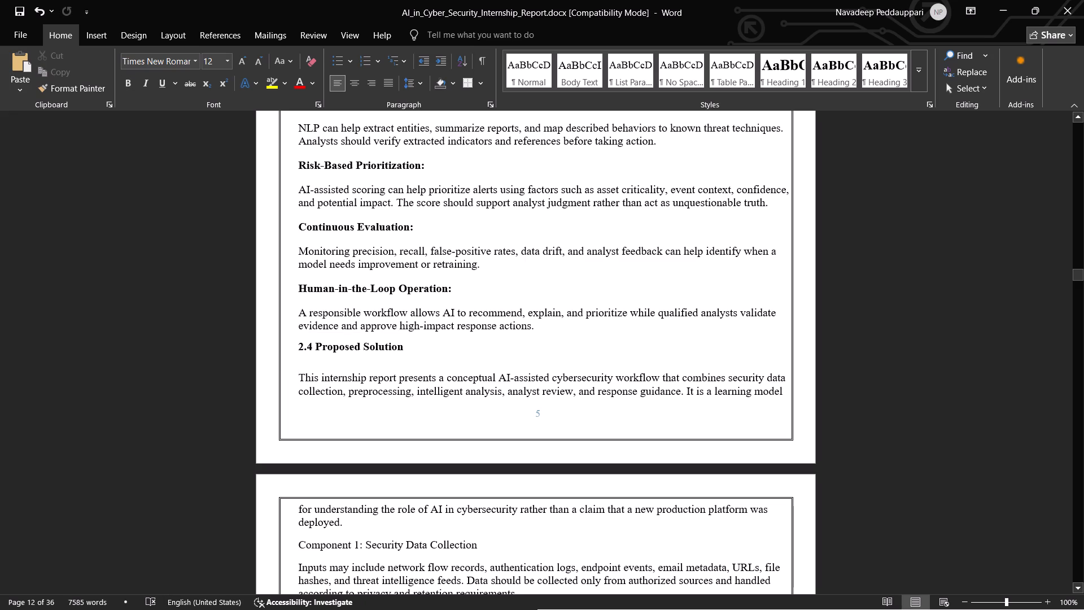
{"action": "left_click", "coordinate": [421, 81]}
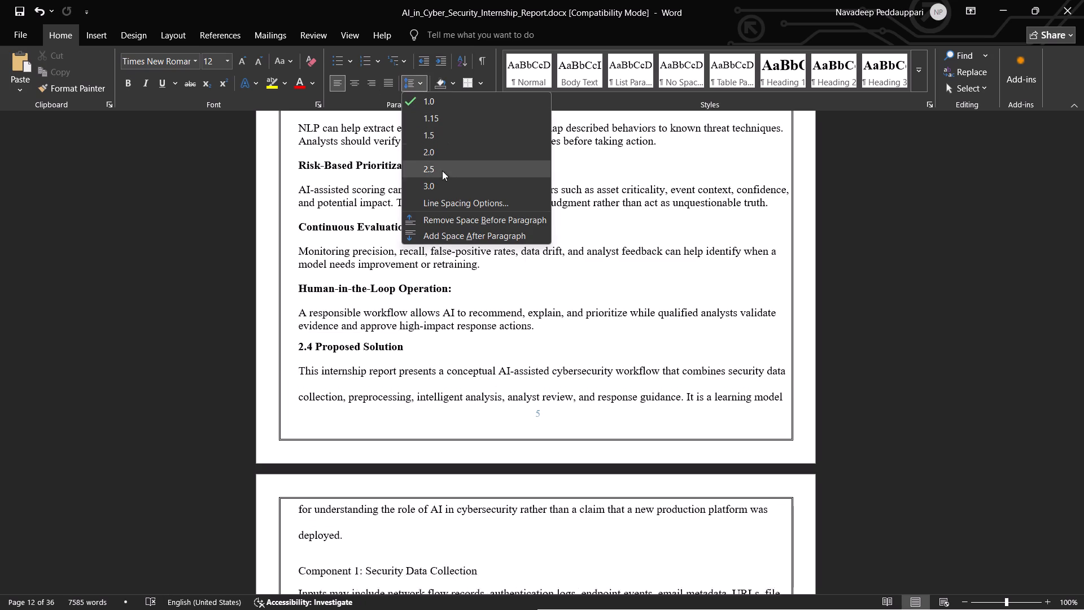
{"action": "left_click", "coordinate": [445, 222]}
{"action": "scroll", "coordinate": [429, 385], "scroll_direction": "down", "scroll_amount": 1}
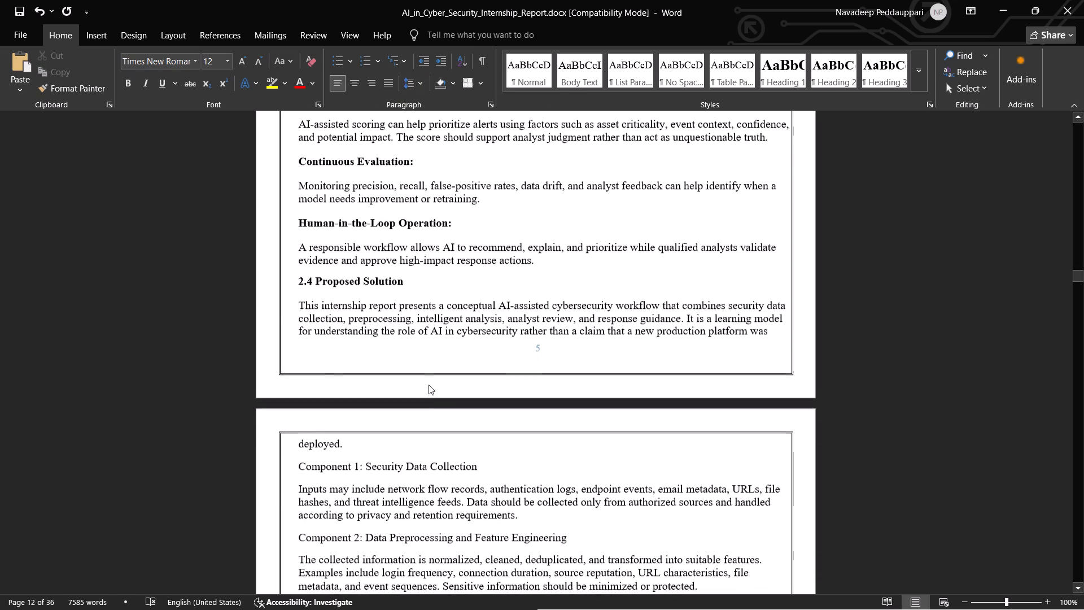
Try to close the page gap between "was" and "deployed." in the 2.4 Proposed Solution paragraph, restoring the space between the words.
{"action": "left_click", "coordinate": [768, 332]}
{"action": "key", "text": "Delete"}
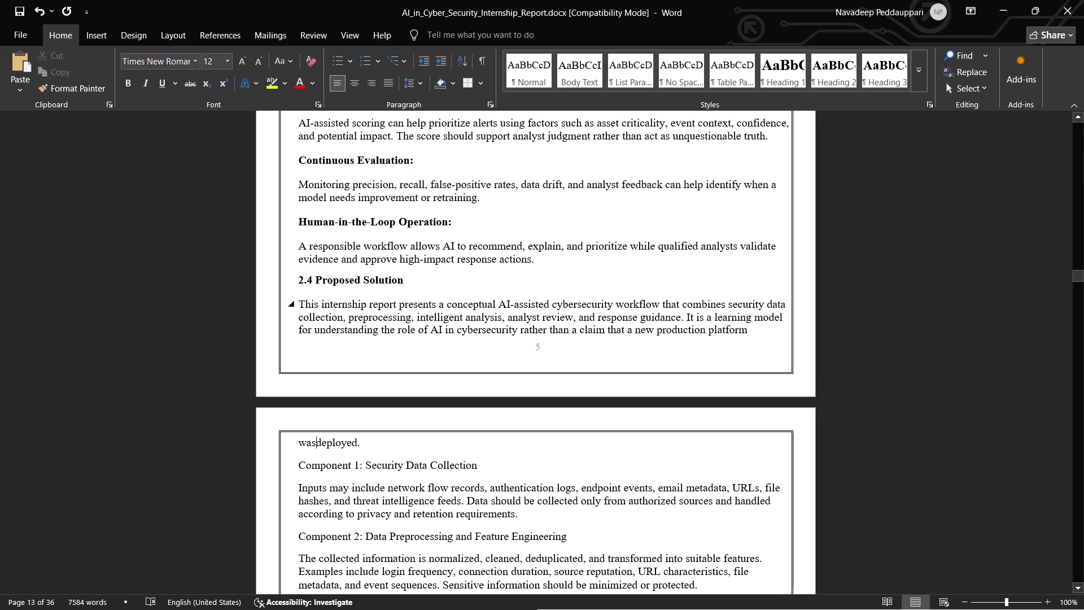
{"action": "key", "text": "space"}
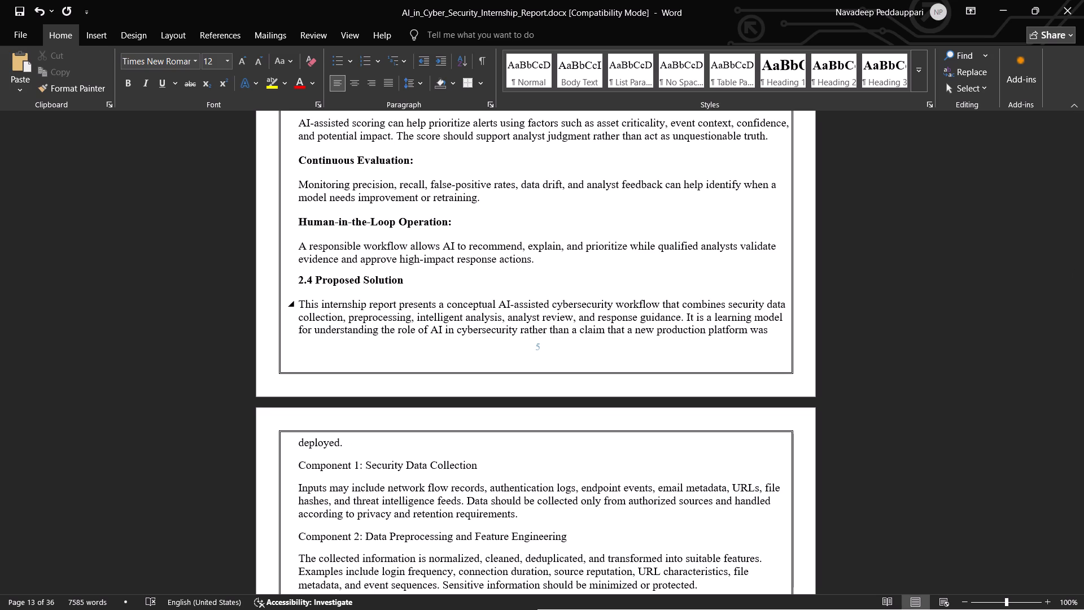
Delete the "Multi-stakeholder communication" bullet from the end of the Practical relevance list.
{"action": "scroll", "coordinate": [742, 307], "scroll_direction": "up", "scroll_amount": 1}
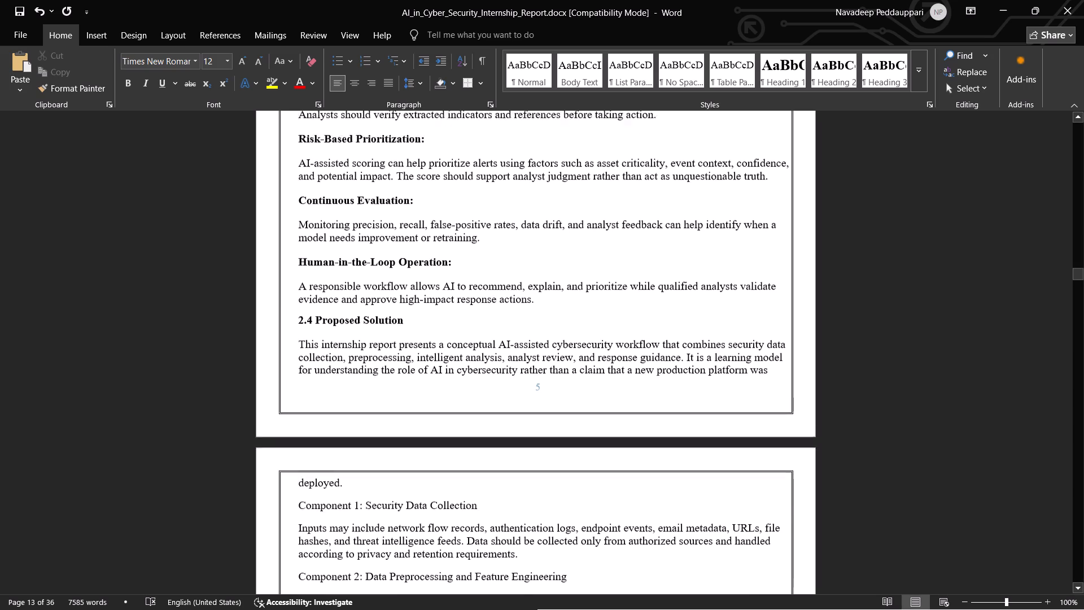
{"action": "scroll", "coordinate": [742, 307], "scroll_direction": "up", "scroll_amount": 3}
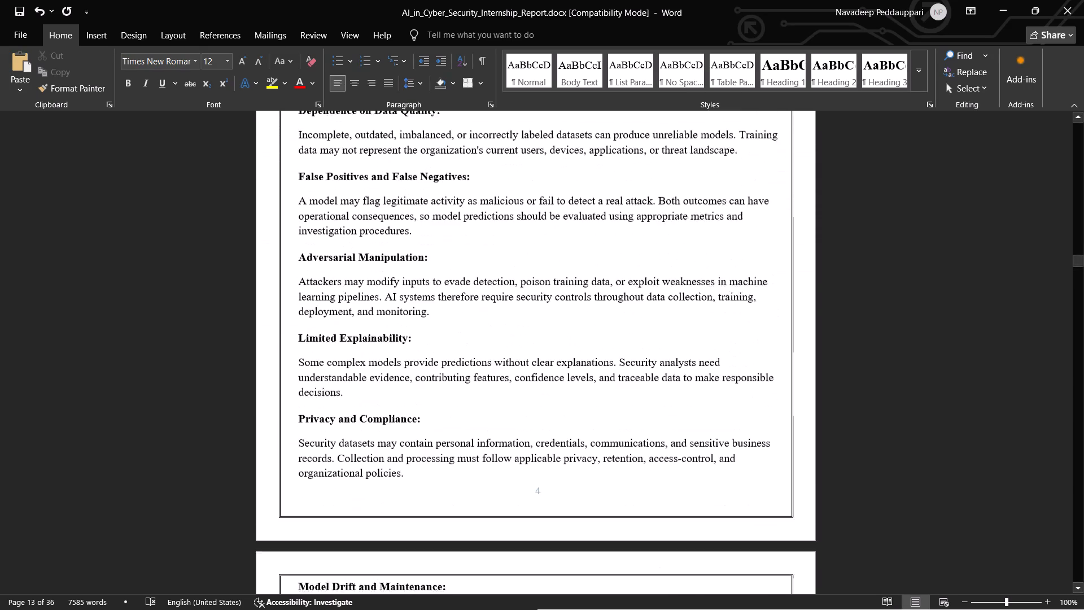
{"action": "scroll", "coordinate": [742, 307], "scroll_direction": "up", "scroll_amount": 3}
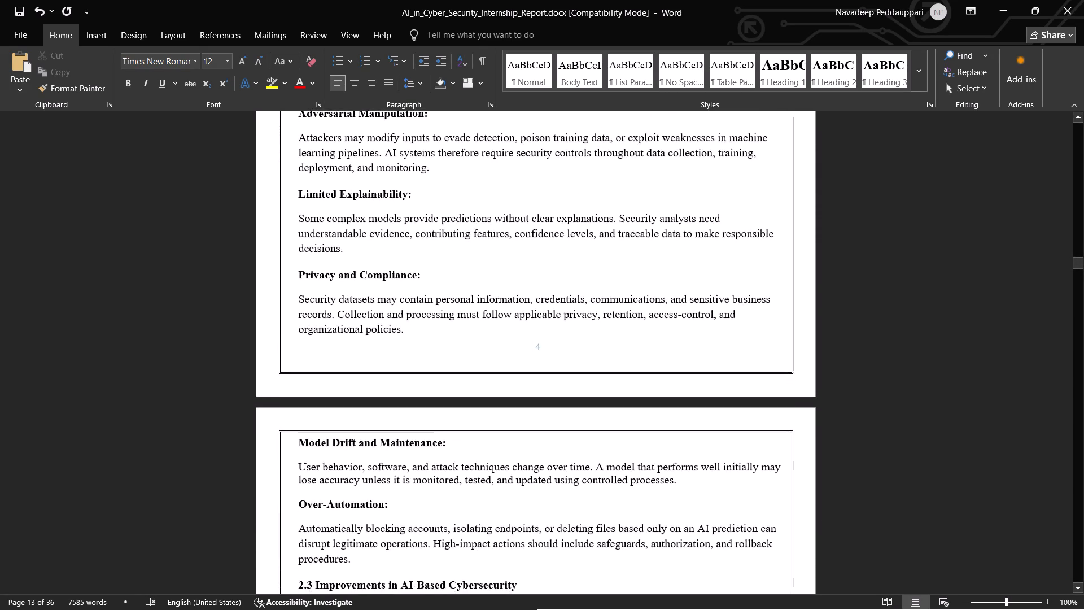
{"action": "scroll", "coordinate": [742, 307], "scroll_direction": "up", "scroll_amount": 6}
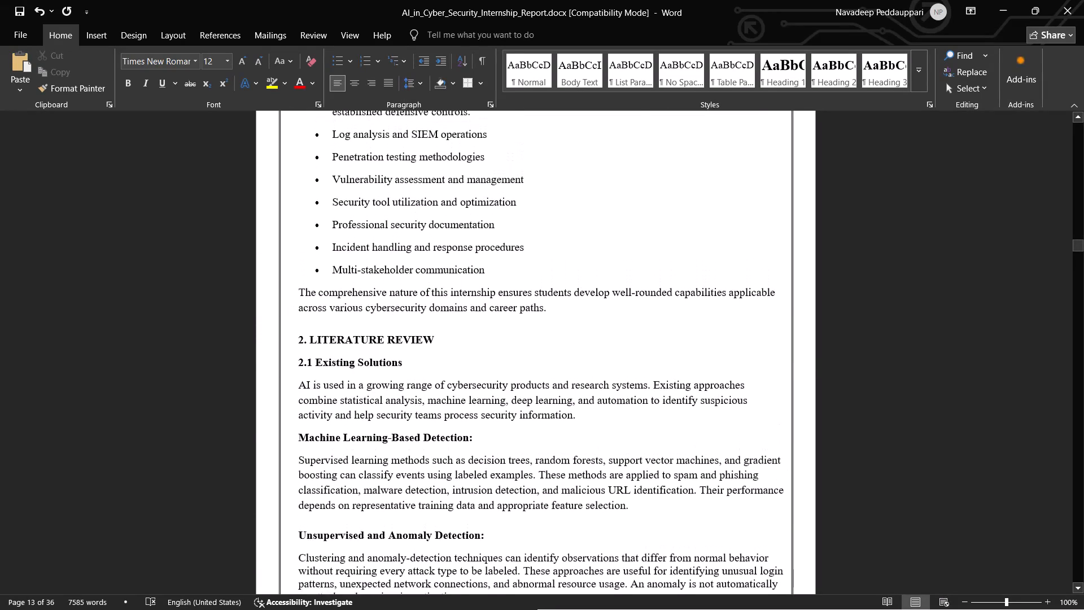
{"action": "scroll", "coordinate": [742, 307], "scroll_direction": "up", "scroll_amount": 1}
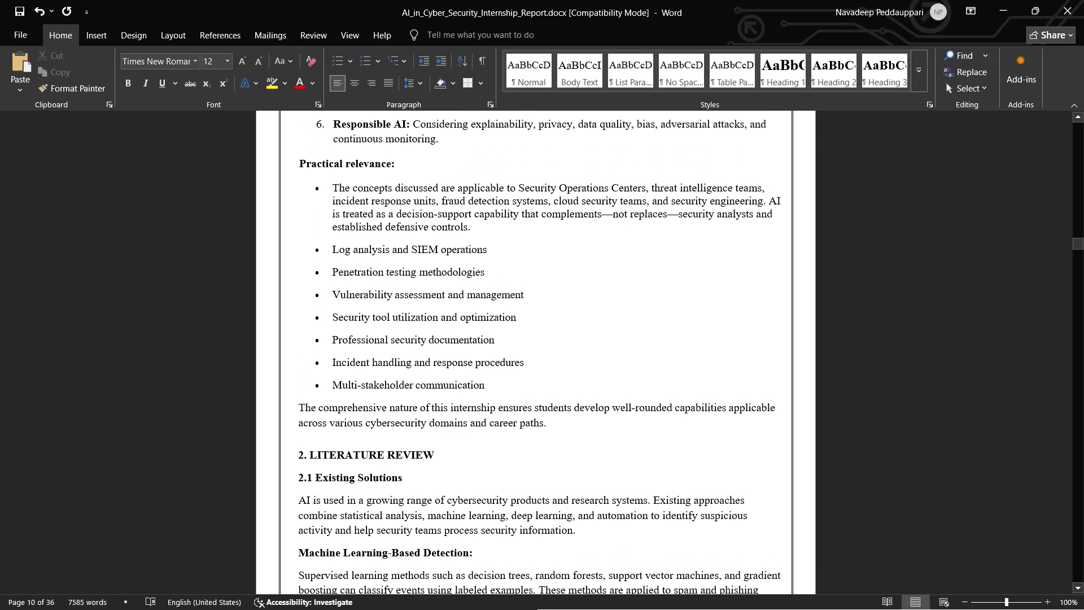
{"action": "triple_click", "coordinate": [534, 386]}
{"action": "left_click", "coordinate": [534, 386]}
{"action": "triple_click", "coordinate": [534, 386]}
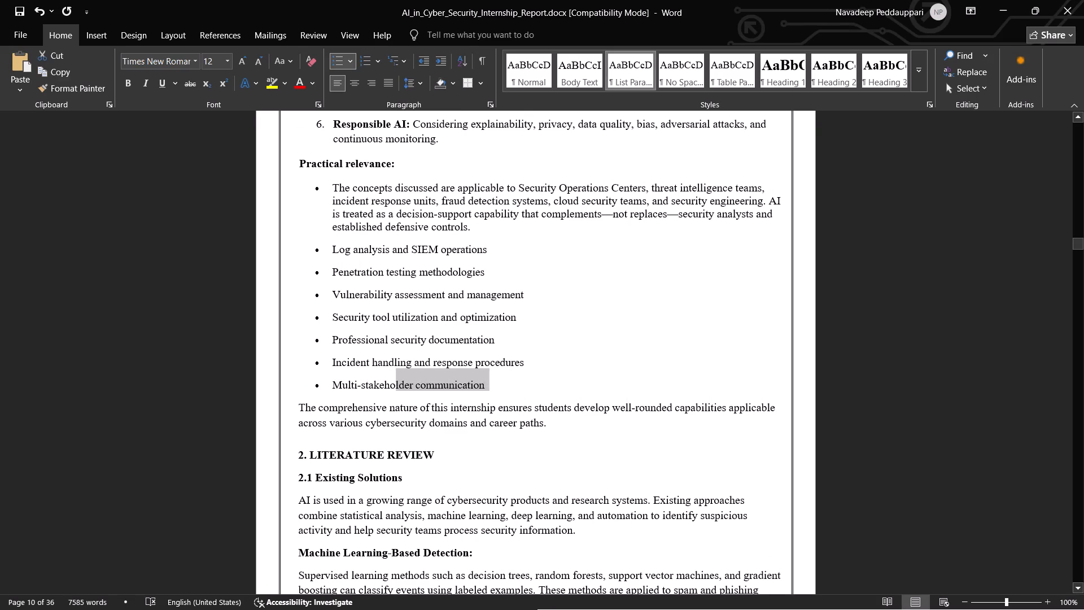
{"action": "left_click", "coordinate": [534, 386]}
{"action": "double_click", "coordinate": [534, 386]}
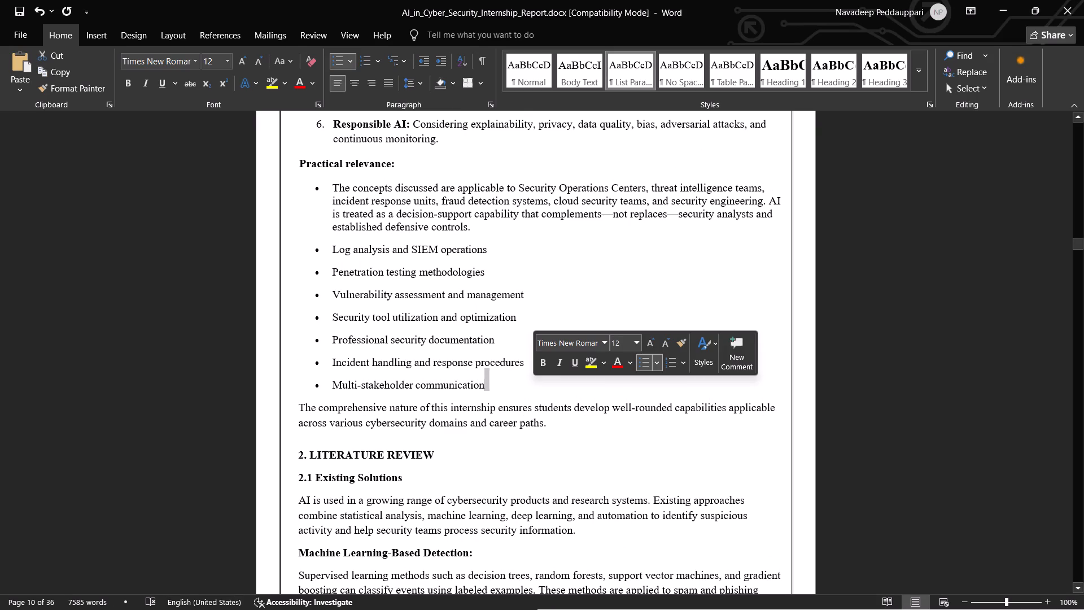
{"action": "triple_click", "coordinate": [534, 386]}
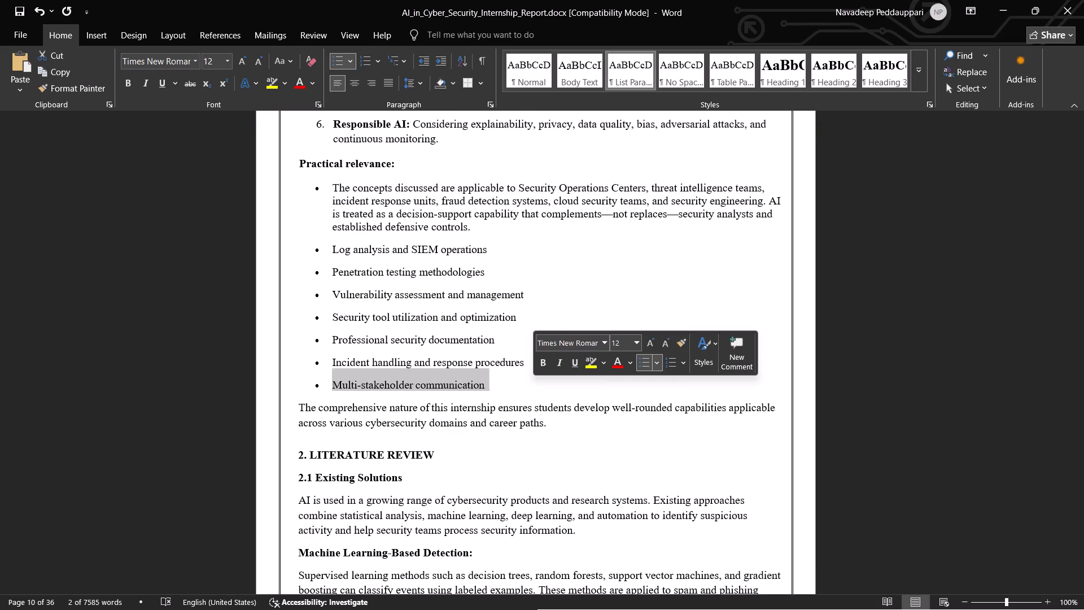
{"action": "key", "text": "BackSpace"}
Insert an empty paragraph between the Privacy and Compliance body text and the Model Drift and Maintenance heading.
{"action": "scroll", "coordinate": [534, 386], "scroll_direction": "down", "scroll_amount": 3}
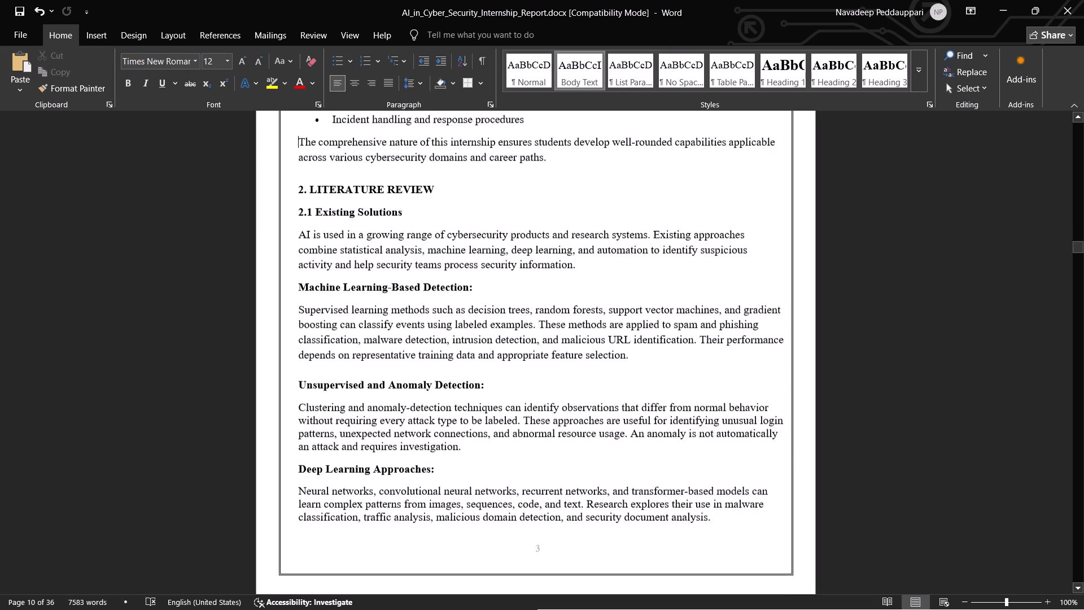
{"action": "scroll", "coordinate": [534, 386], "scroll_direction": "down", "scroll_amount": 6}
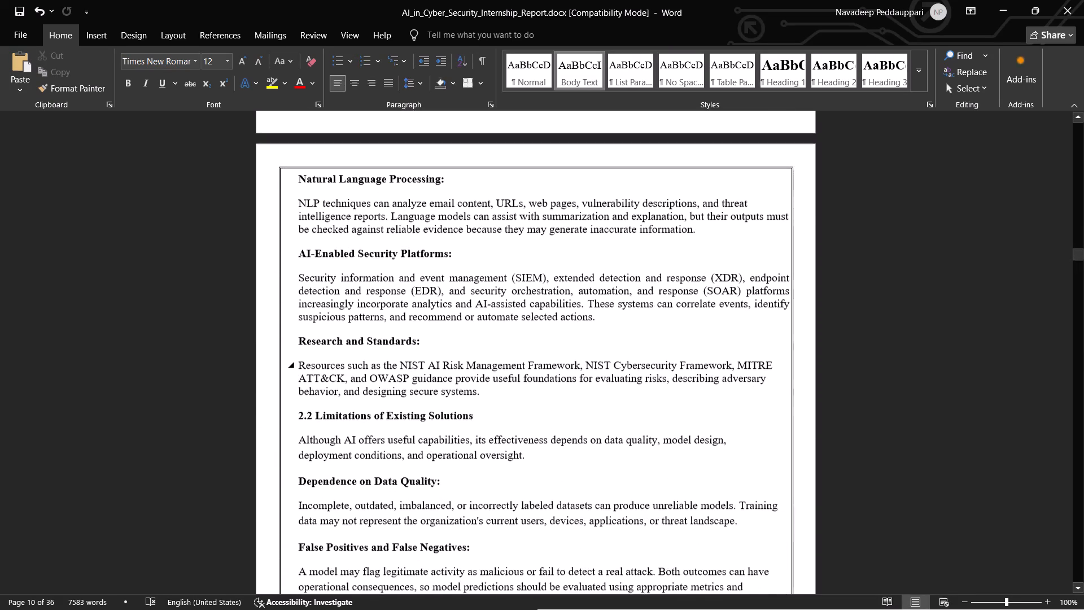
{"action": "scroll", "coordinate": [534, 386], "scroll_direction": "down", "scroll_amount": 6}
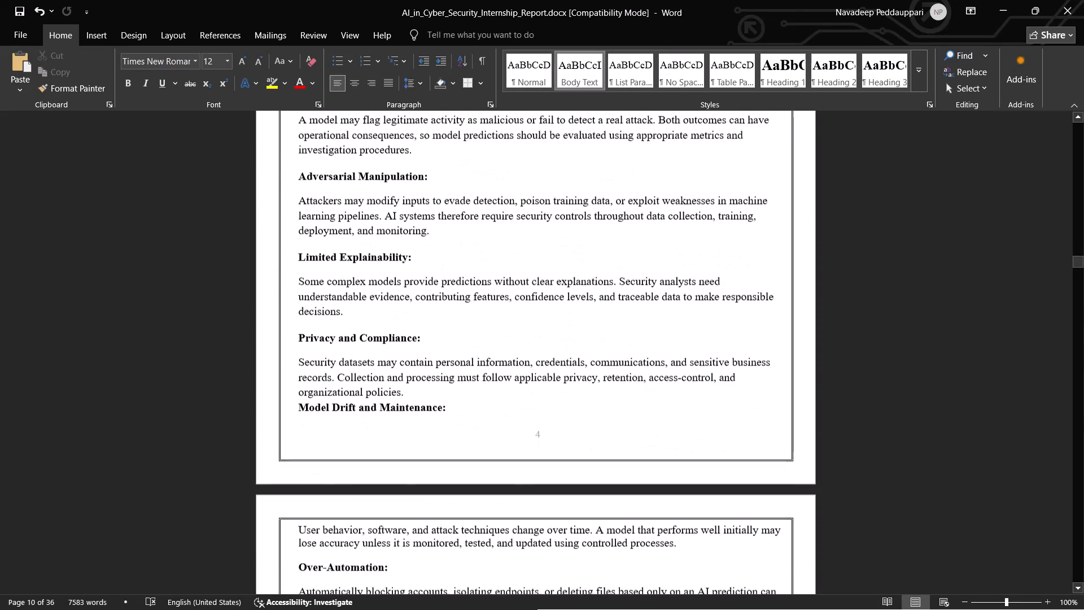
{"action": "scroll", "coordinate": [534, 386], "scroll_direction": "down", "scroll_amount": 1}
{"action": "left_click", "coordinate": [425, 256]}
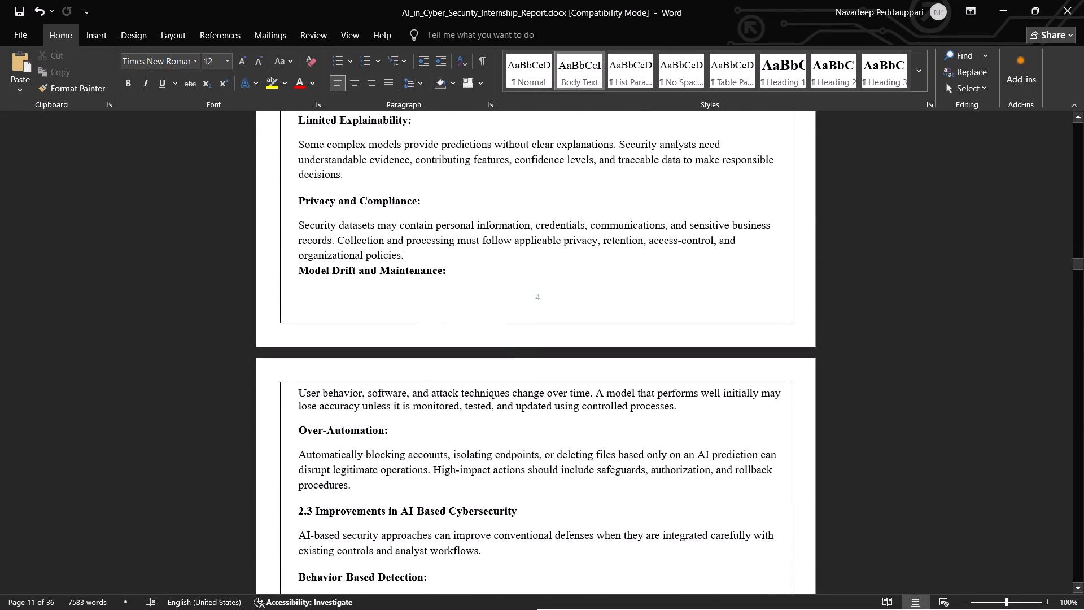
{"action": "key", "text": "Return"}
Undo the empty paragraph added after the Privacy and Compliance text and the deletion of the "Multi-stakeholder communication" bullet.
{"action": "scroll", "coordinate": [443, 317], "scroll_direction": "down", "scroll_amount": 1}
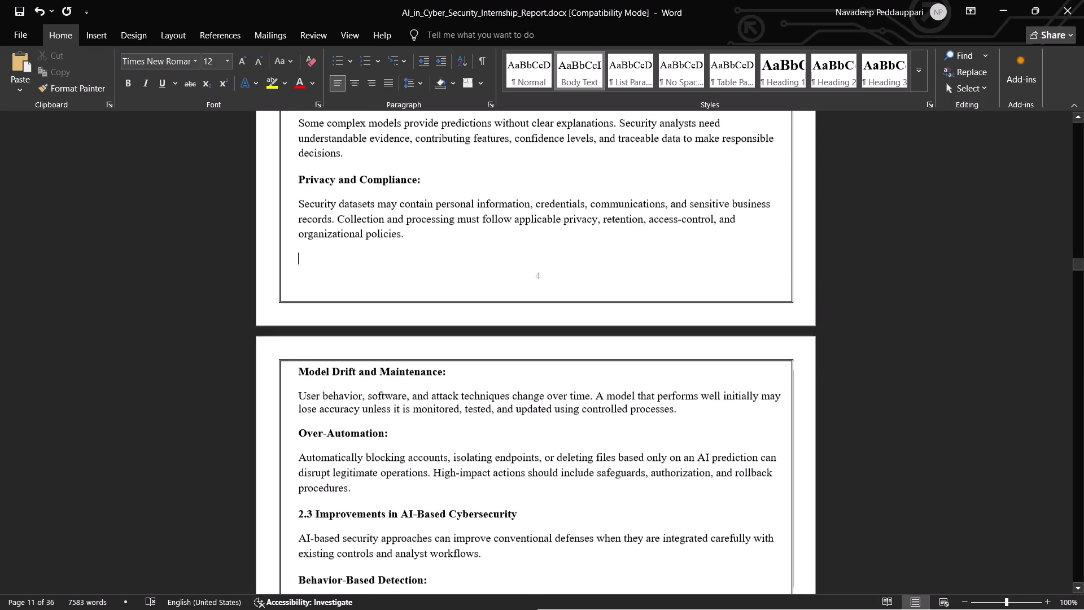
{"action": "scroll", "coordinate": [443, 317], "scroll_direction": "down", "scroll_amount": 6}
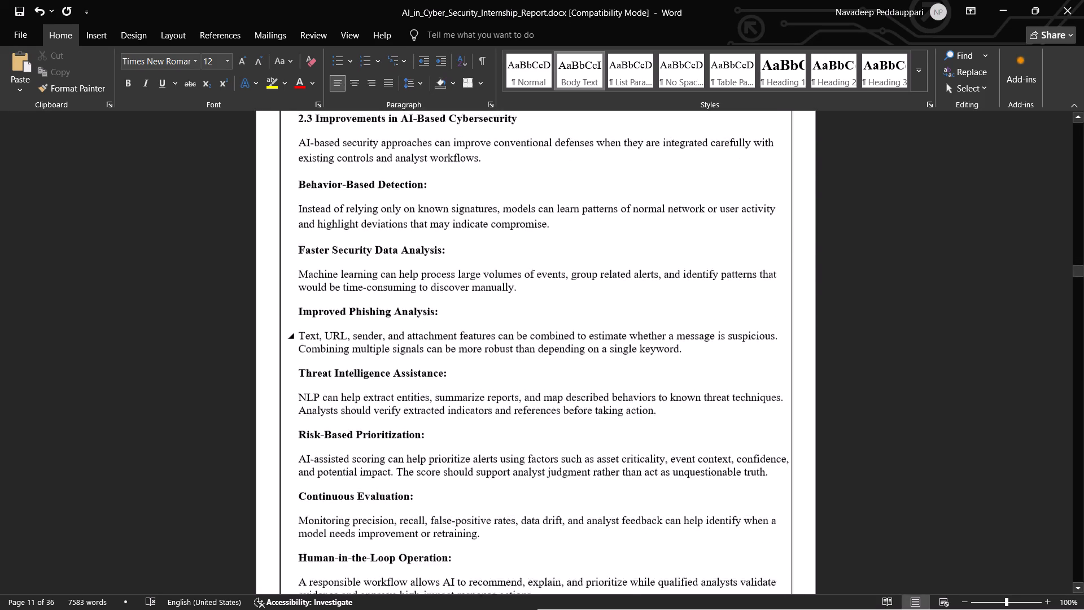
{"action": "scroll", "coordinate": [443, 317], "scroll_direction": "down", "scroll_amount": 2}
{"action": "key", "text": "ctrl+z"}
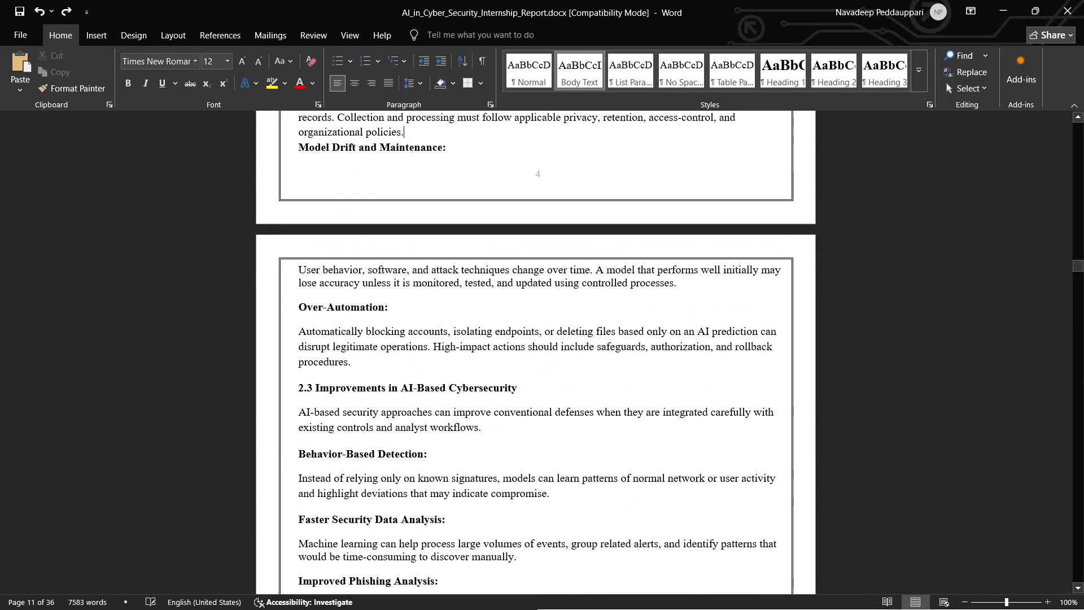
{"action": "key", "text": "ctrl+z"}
Review the page flow and formatting from Natural Language Processing through 2.4 Proposed Solution in the AI report.
{"action": "scroll", "coordinate": [443, 317], "scroll_direction": "down", "scroll_amount": 5}
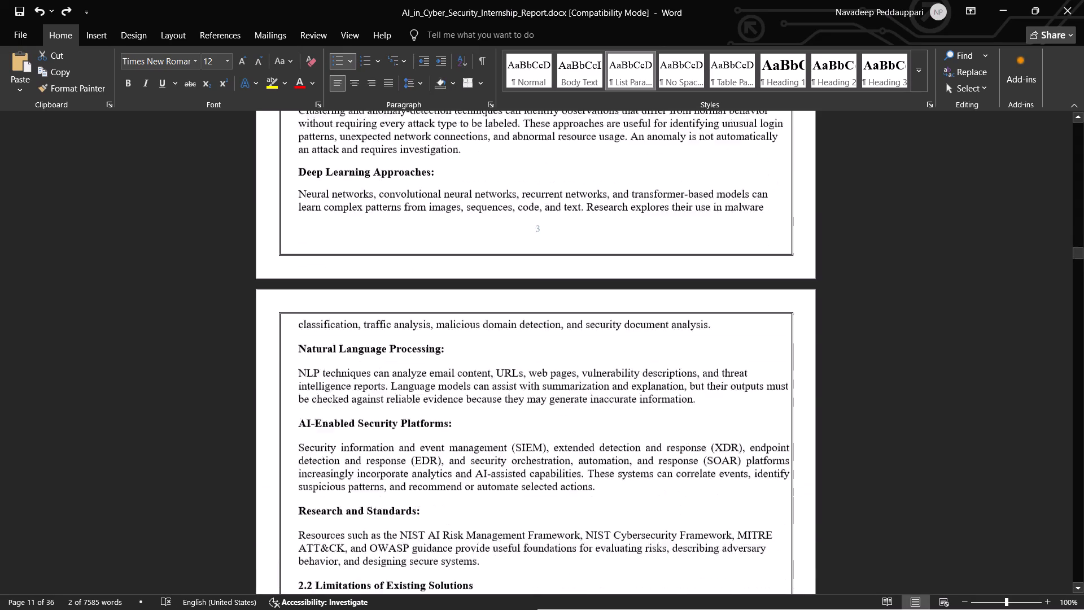
{"action": "scroll", "coordinate": [443, 317], "scroll_direction": "down", "scroll_amount": 1}
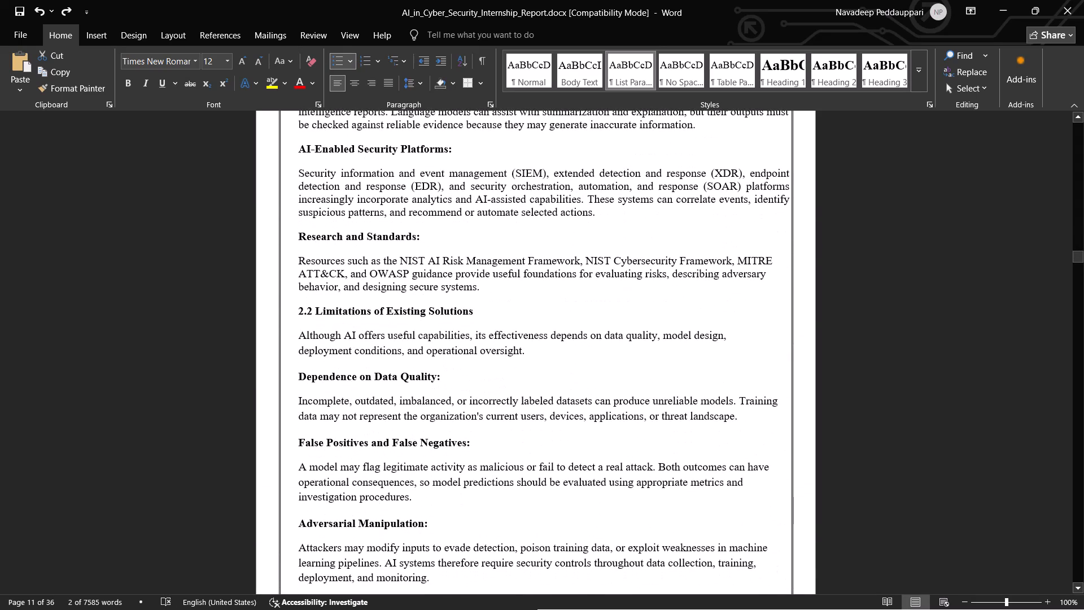
{"action": "scroll", "coordinate": [443, 317], "scroll_direction": "down", "scroll_amount": 4}
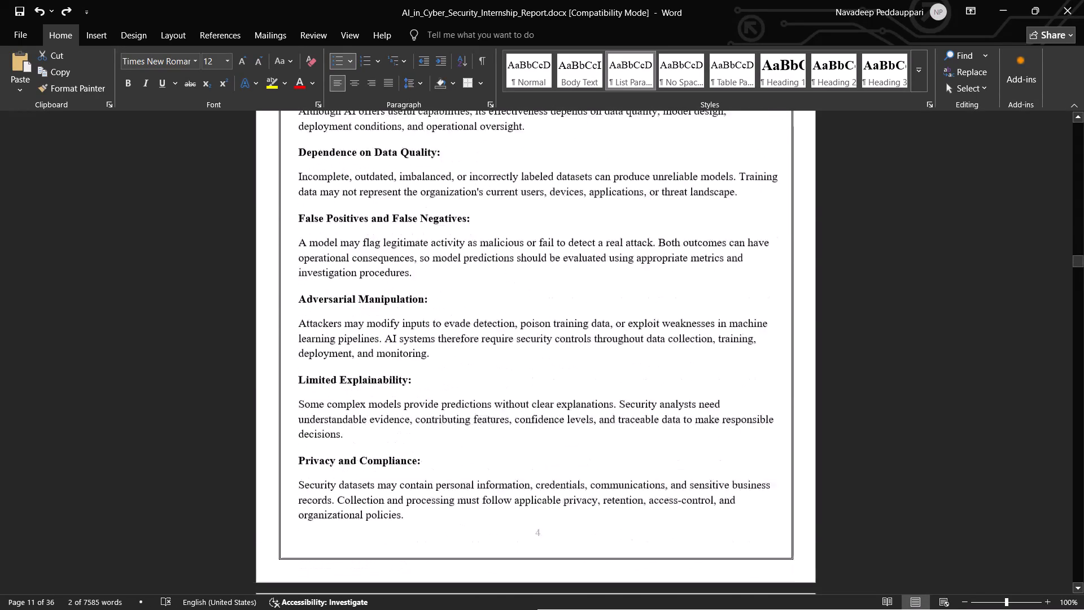
{"action": "scroll", "coordinate": [443, 317], "scroll_direction": "down", "scroll_amount": 3}
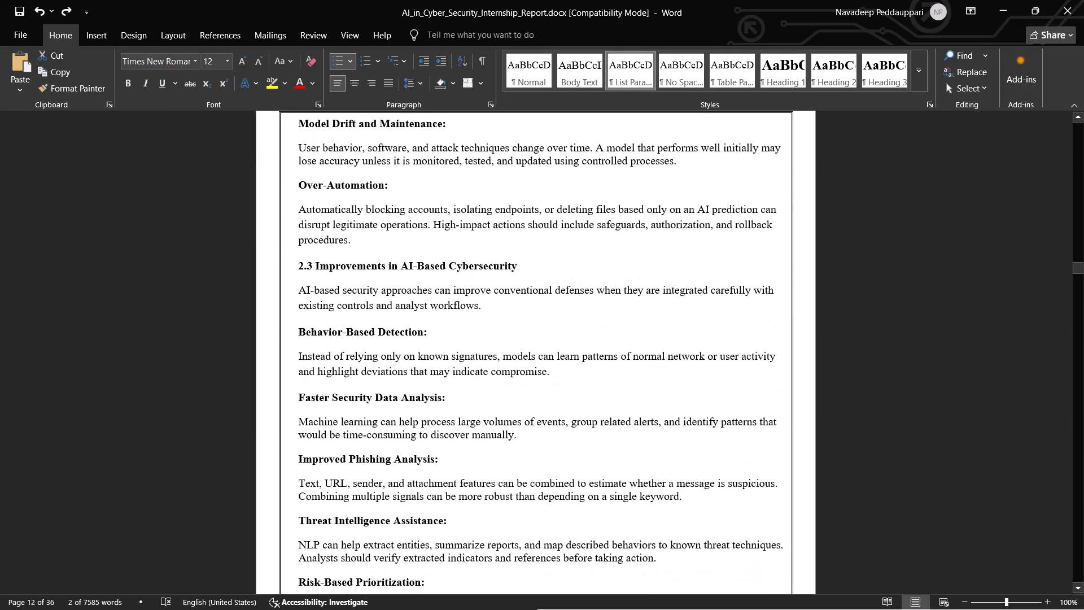
{"action": "scroll", "coordinate": [443, 317], "scroll_direction": "down", "scroll_amount": 8}
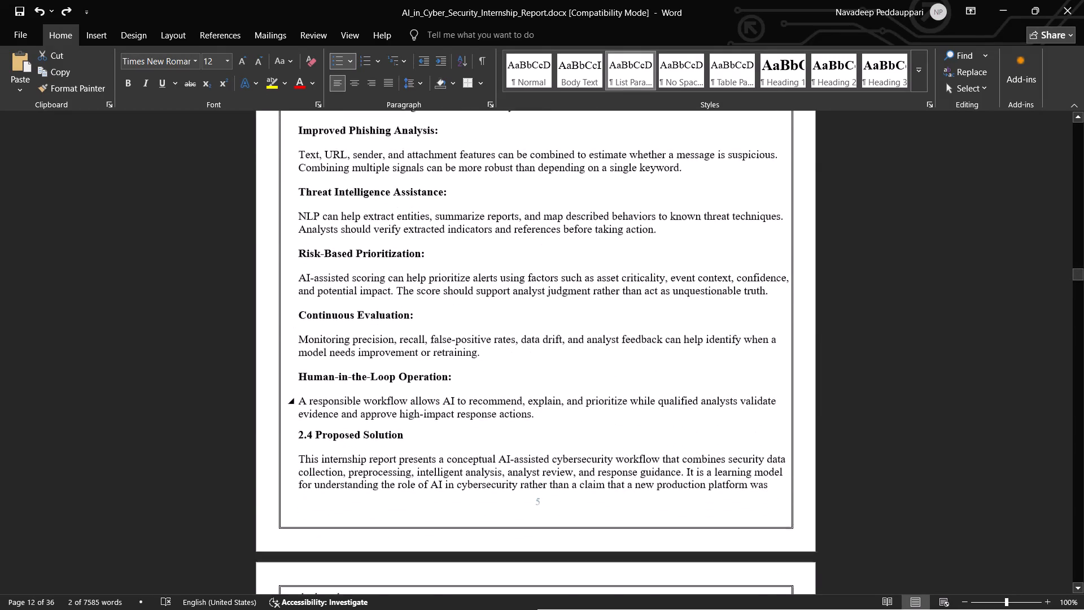
{"action": "scroll", "coordinate": [443, 317], "scroll_direction": "down", "scroll_amount": 1}
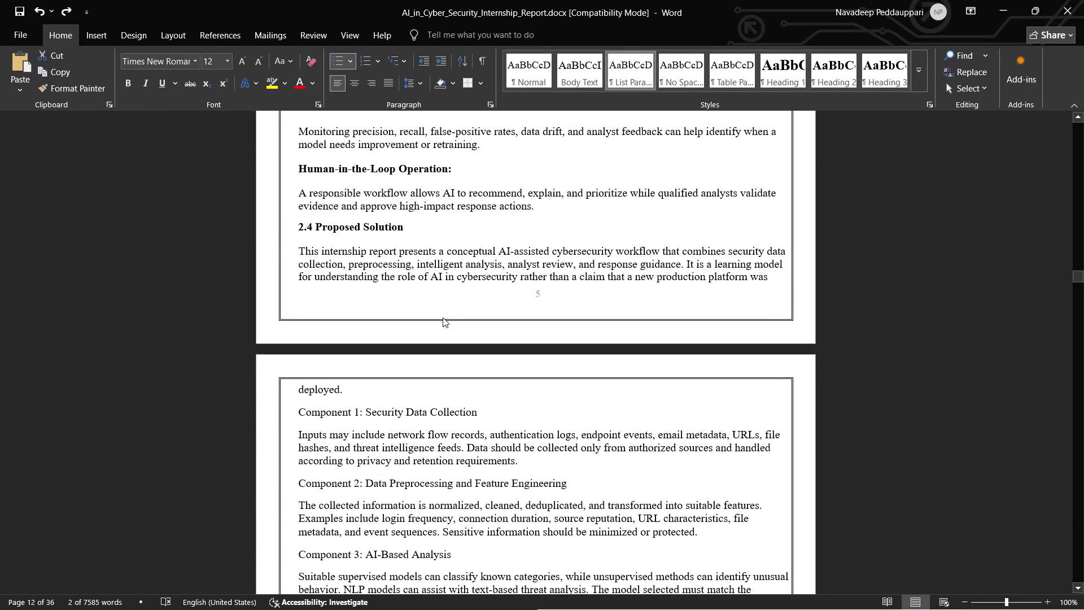
Switch to the reference report and examine the formatting from section 2.2 through the 2.4 component headings and the start of 3. SYSTEM ANALYSIS.
{"action": "scroll", "coordinate": [443, 317], "scroll_direction": "down", "scroll_amount": 1}
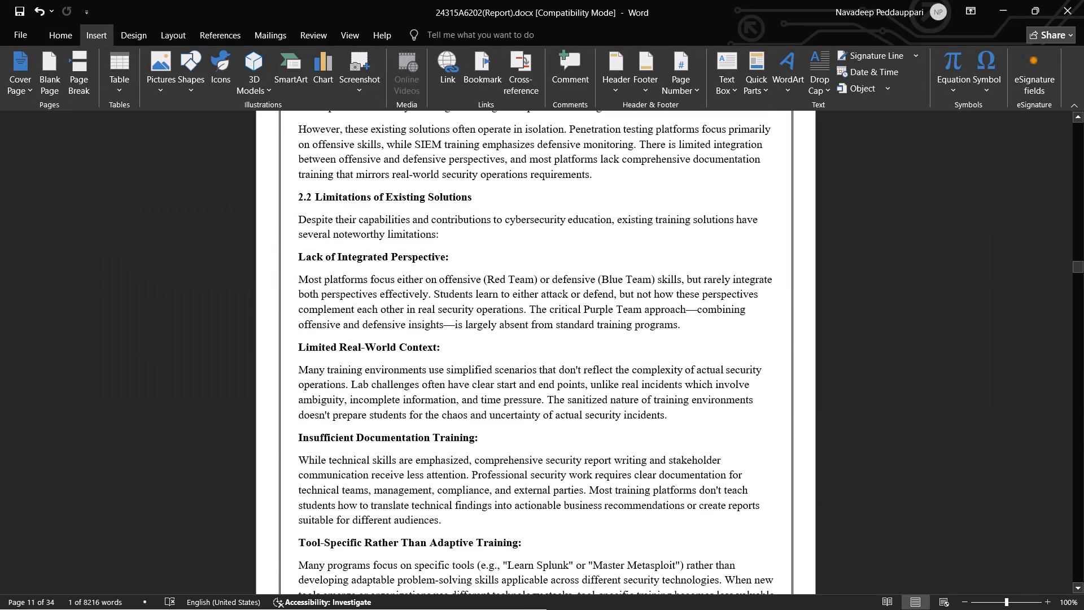
{"action": "scroll", "coordinate": [427, 356], "scroll_direction": "down", "scroll_amount": 9}
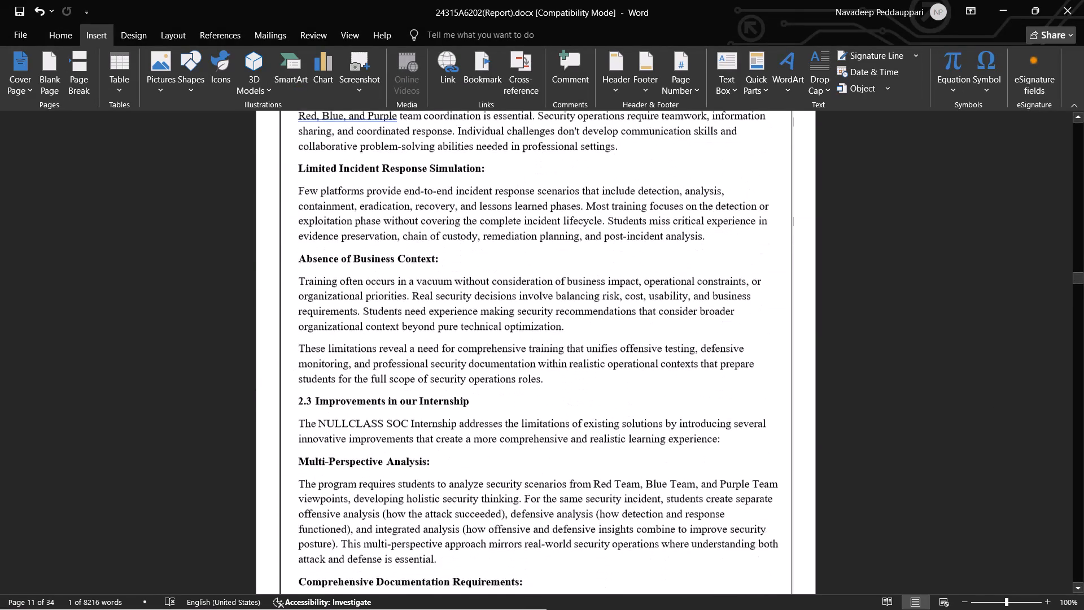
{"action": "scroll", "coordinate": [427, 356], "scroll_direction": "down", "scroll_amount": 4}
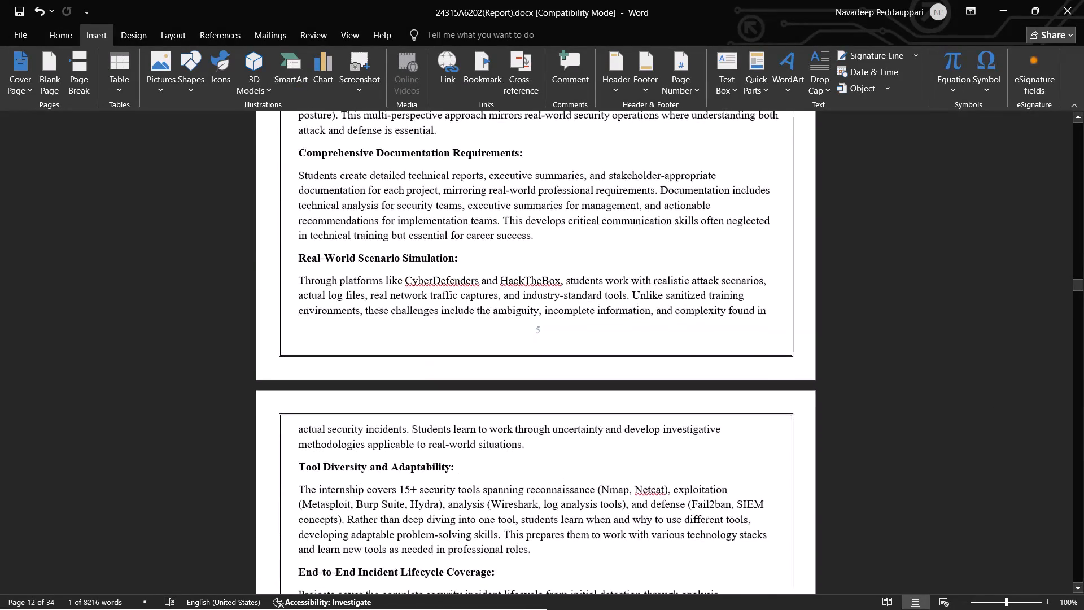
{"action": "scroll", "coordinate": [427, 356], "scroll_direction": "down", "scroll_amount": 6}
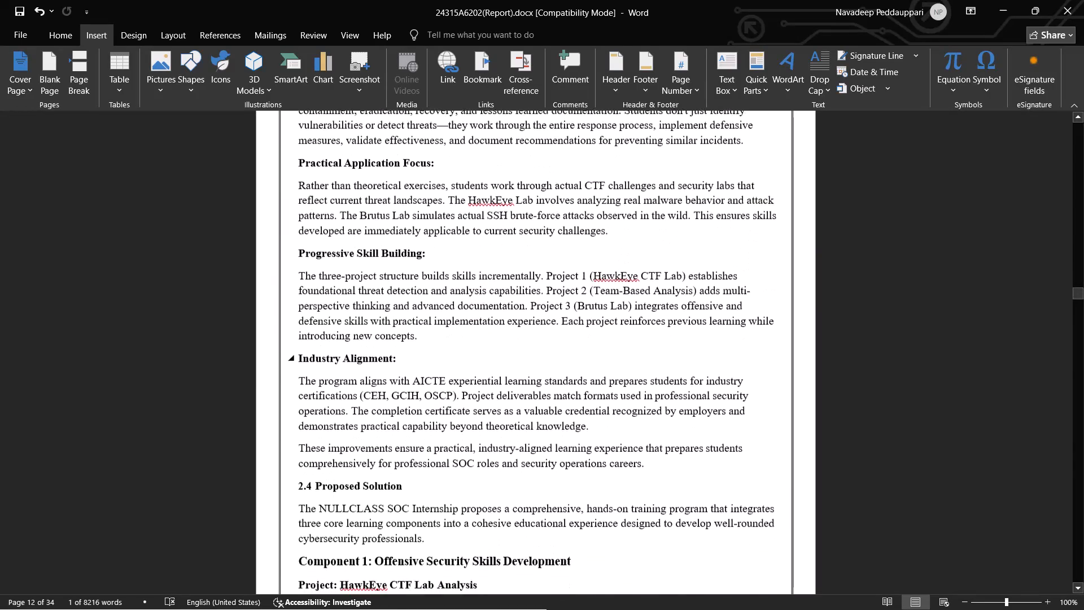
{"action": "scroll", "coordinate": [427, 356], "scroll_direction": "down", "scroll_amount": 5}
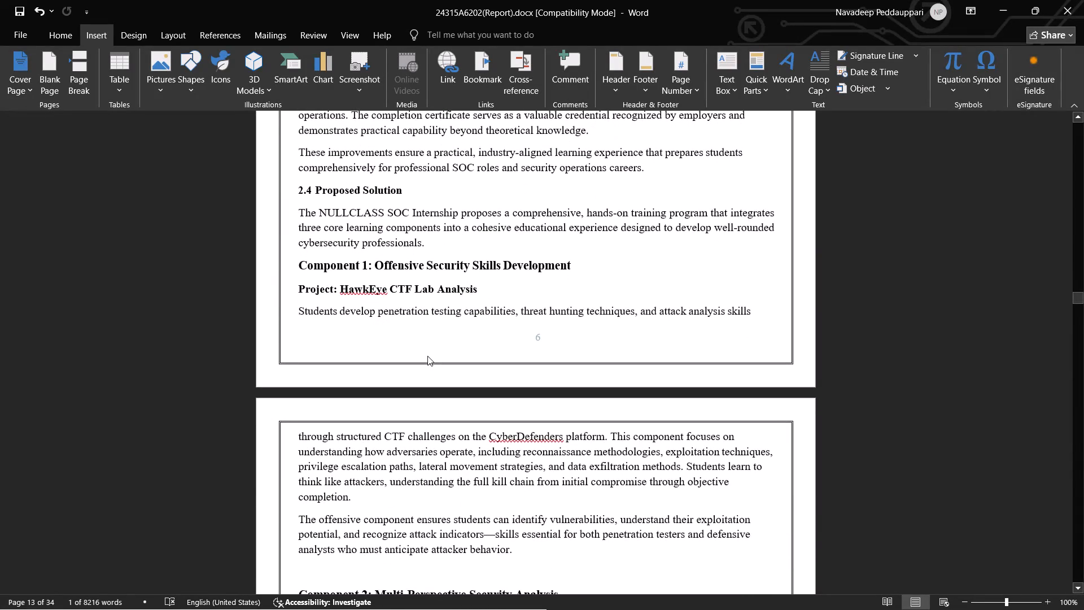
{"action": "scroll", "coordinate": [427, 356], "scroll_direction": "down", "scroll_amount": 1}
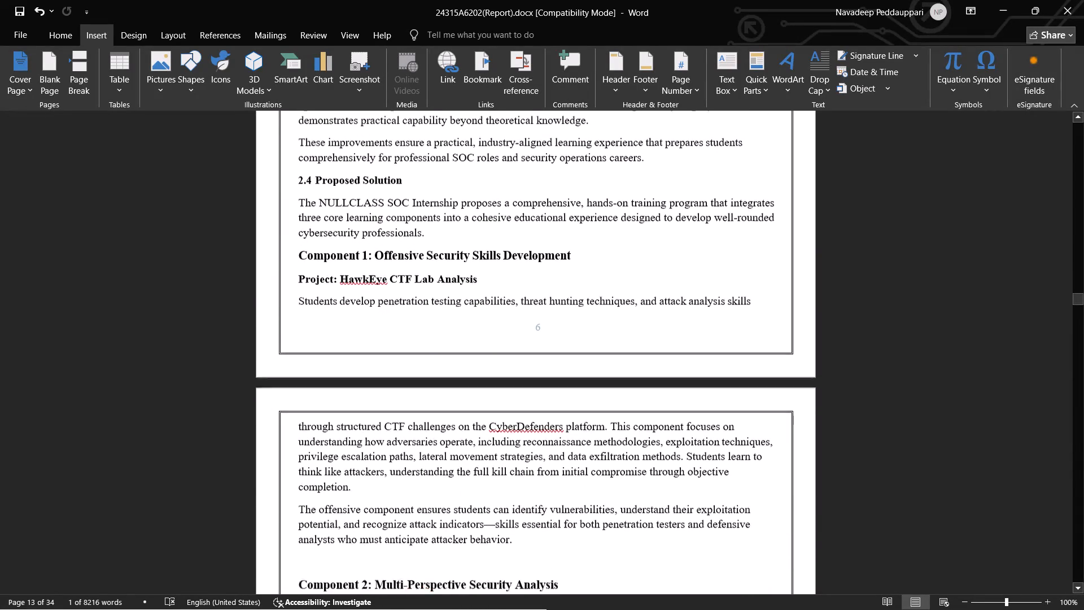
{"action": "scroll", "coordinate": [427, 356], "scroll_direction": "down", "scroll_amount": 8}
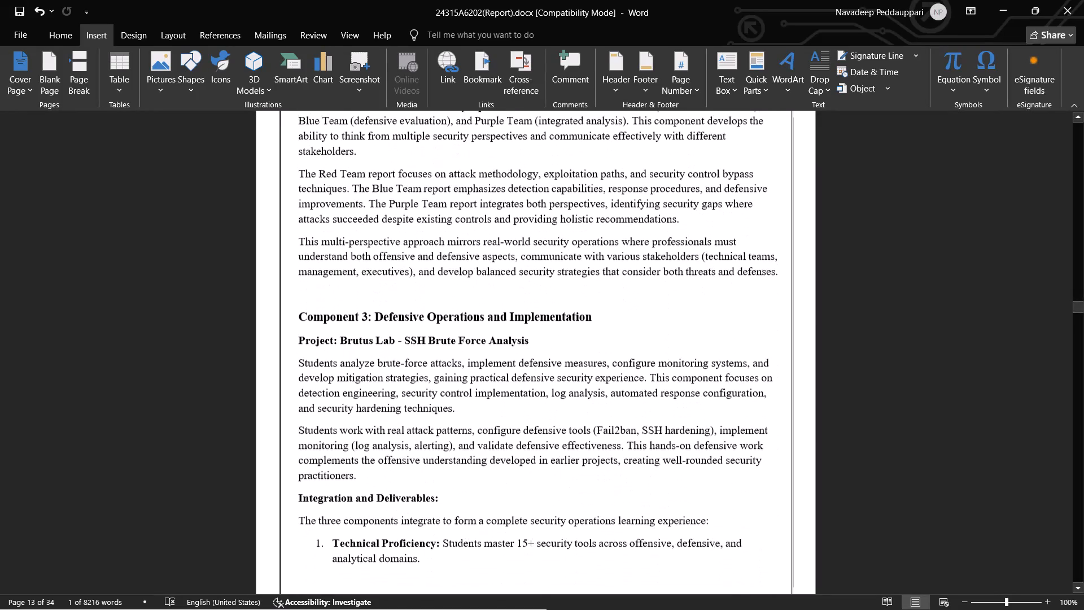
{"action": "scroll", "coordinate": [427, 356], "scroll_direction": "down", "scroll_amount": 4}
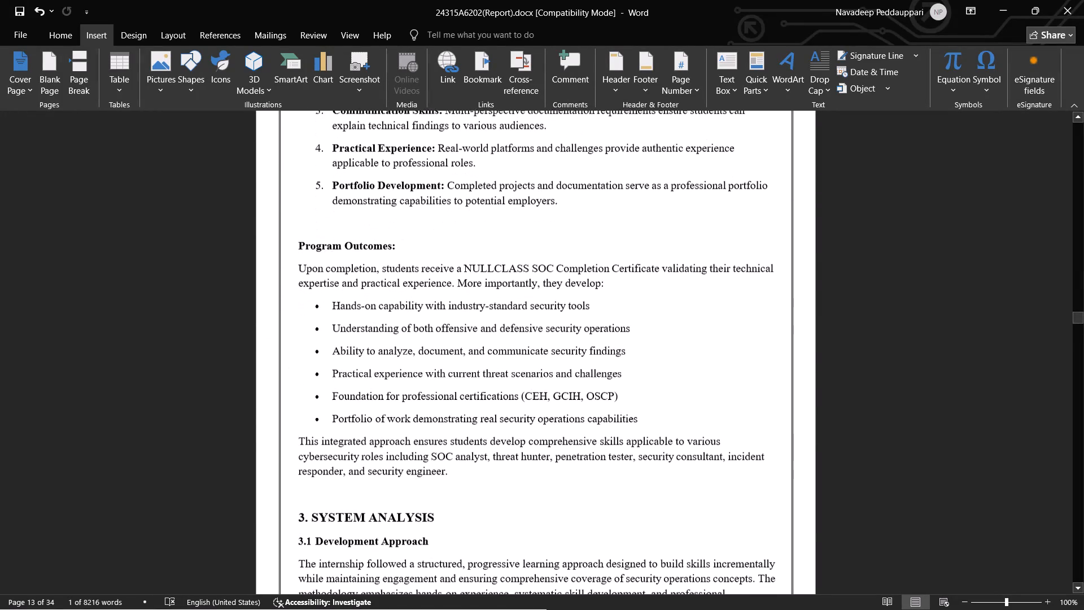
{"action": "scroll", "coordinate": [427, 356], "scroll_direction": "down", "scroll_amount": 3}
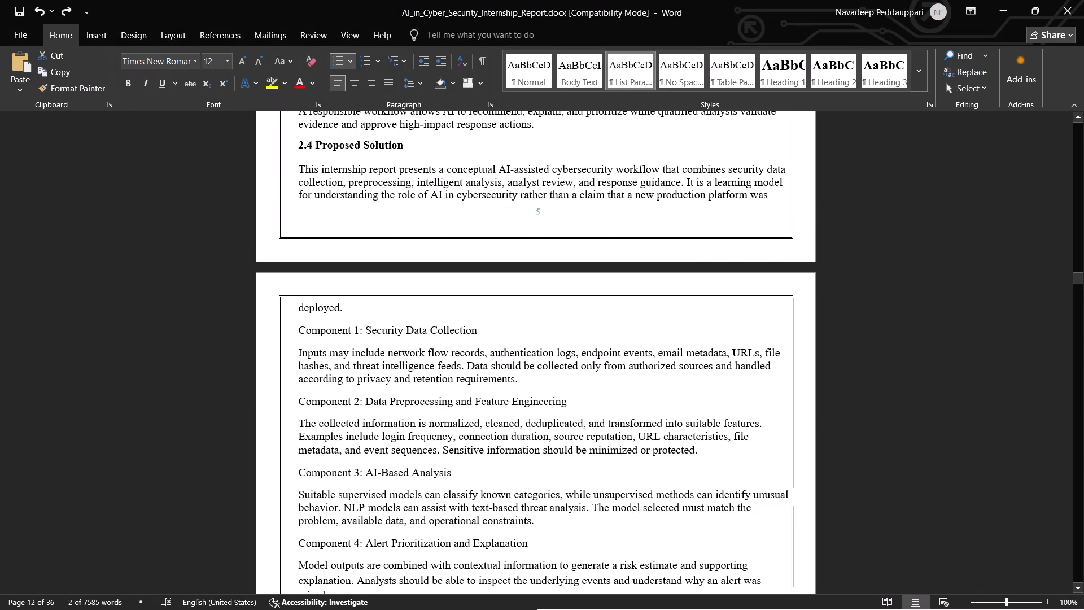
Apply bold formatting to the labels "Component 1:" through "Component 5:" in 2.4 Proposed Solution, leaving the component titles regular.
{"action": "left_click_drag", "start_coordinate": [296, 328], "coordinate": [363, 331]}
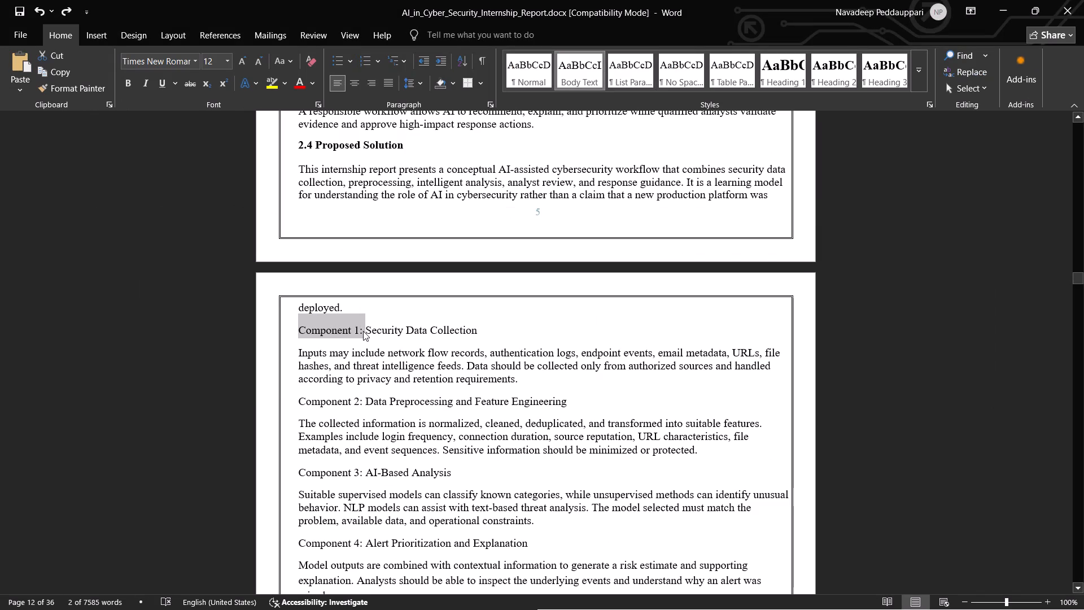
{"action": "key", "text": "ctrl+alt+v"}
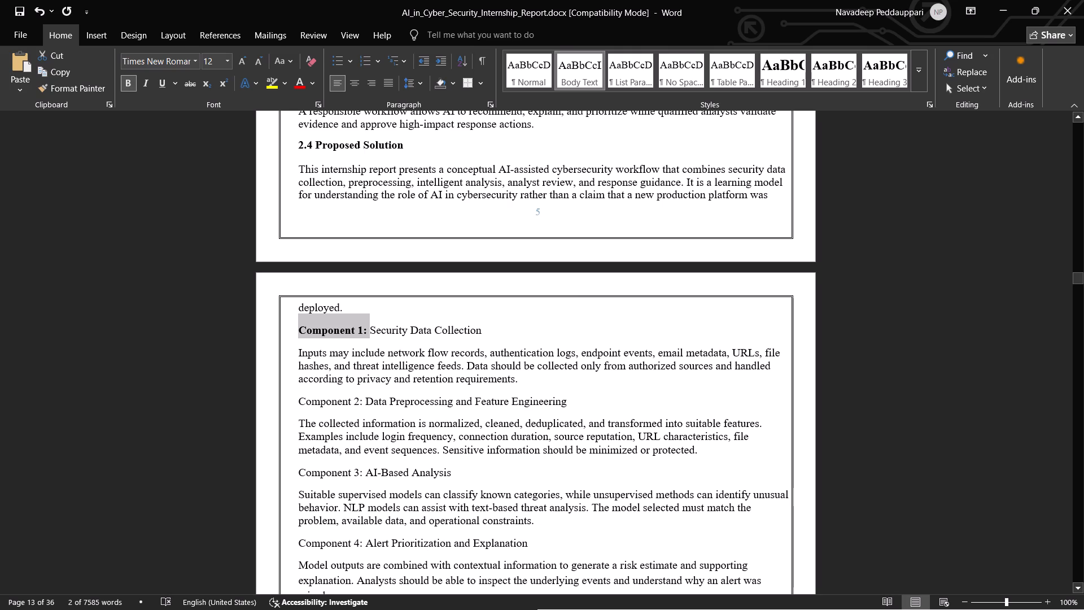
{"action": "left_click_drag", "start_coordinate": [298, 402], "coordinate": [366, 402]}
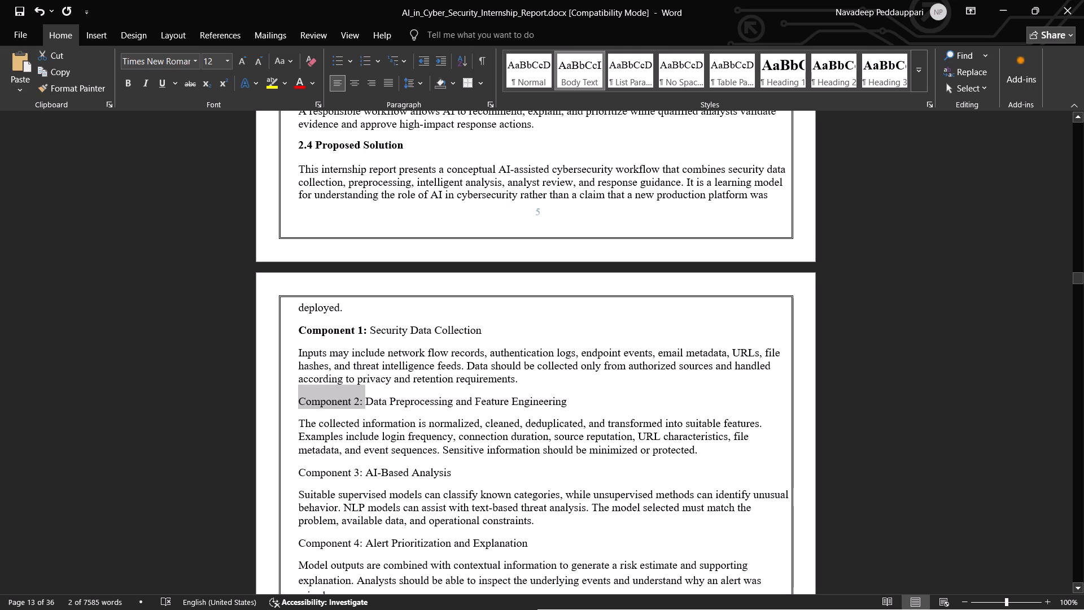
{"action": "key", "text": "ctrl+alt+v"}
{"action": "scroll", "coordinate": [366, 402], "scroll_direction": "down", "scroll_amount": 2}
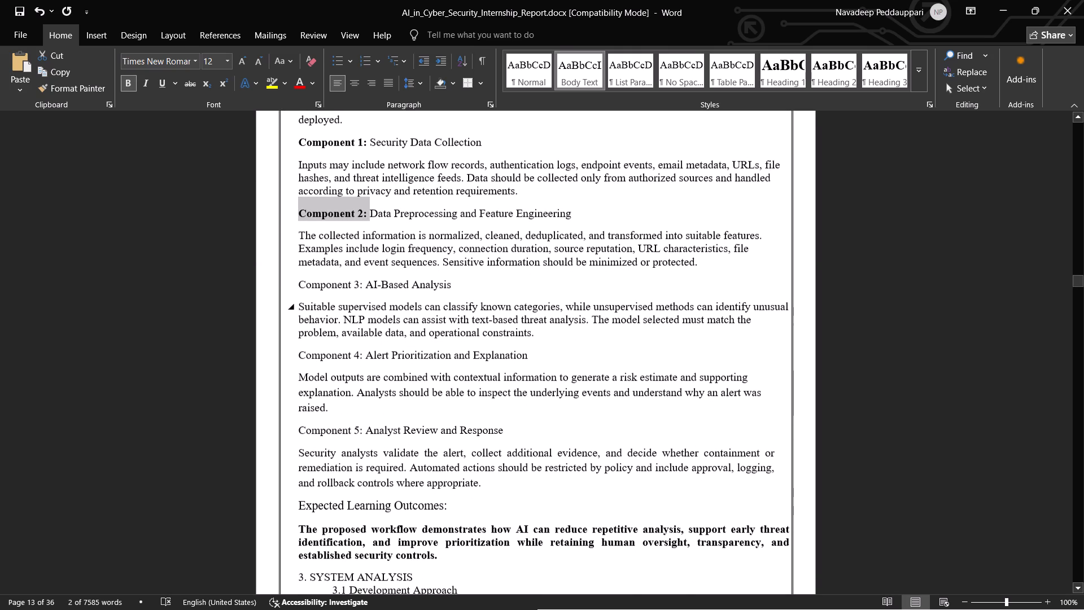
{"action": "left_click_drag", "start_coordinate": [299, 284], "coordinate": [366, 285]}
{"action": "key", "text": "ctrl+alt+v"}
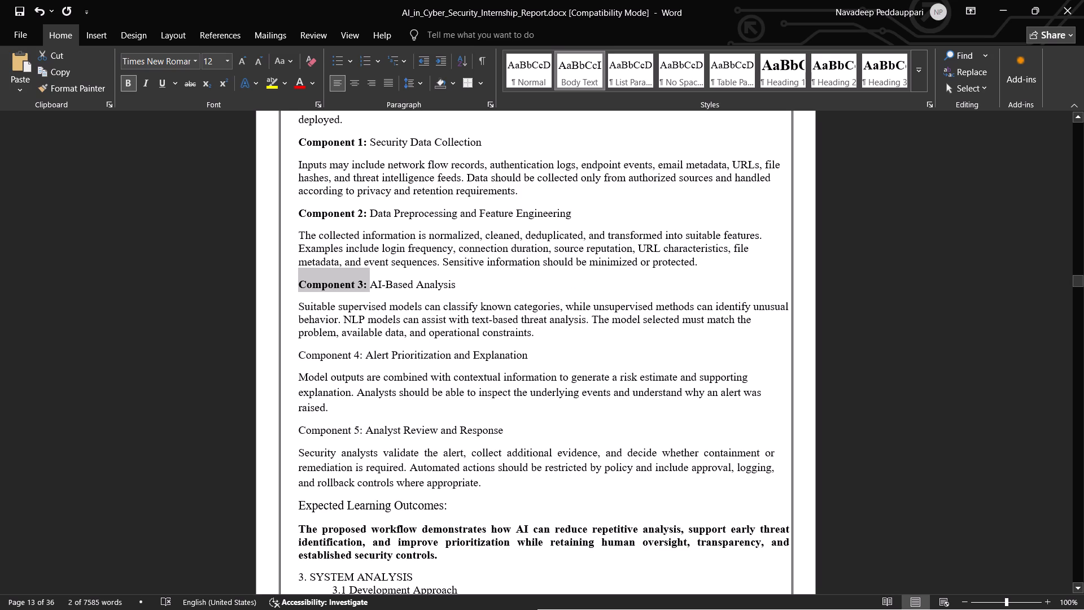
{"action": "left_click_drag", "start_coordinate": [295, 358], "coordinate": [369, 360]}
{"action": "key", "text": "ctrl+alt+v"}
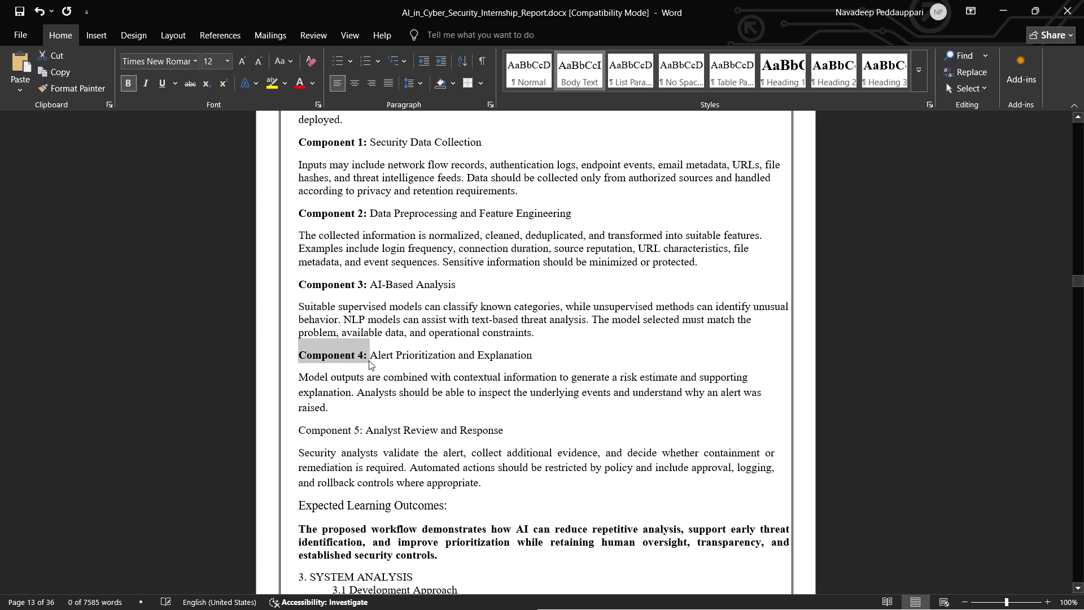
{"action": "left_click_drag", "start_coordinate": [299, 430], "coordinate": [369, 432]}
{"action": "key", "text": "ctrl+alt+v"}
Switch to the reference report and examine the formatting from the Component 2 heading through Program Outcomes and 3. SYSTEM ANALYSIS.
{"action": "scroll", "coordinate": [369, 432], "scroll_direction": "down", "scroll_amount": 2}
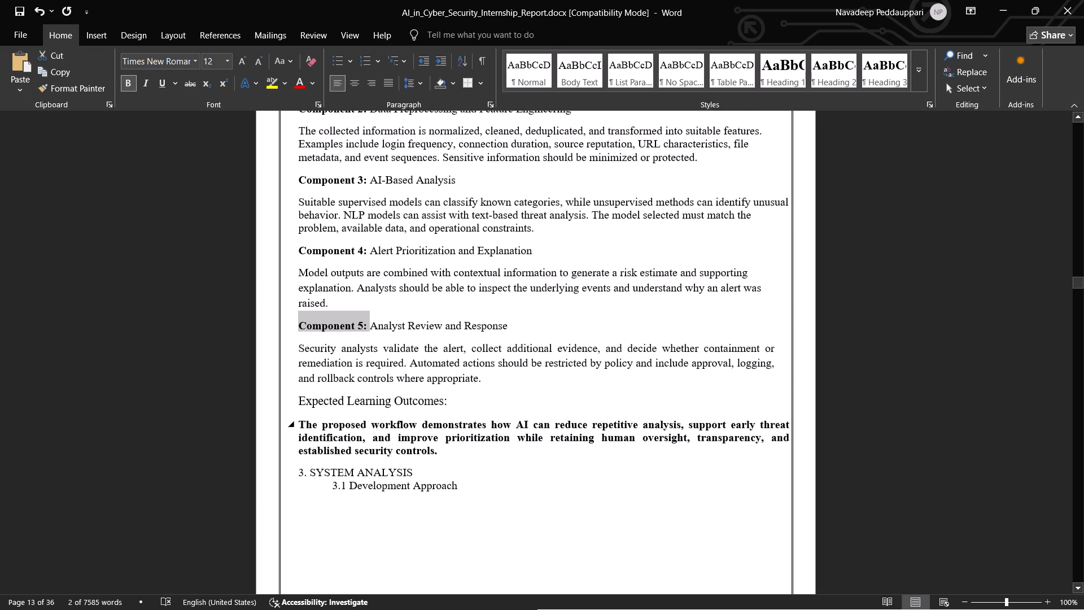
{"action": "scroll", "coordinate": [369, 432], "scroll_direction": "down", "scroll_amount": 1}
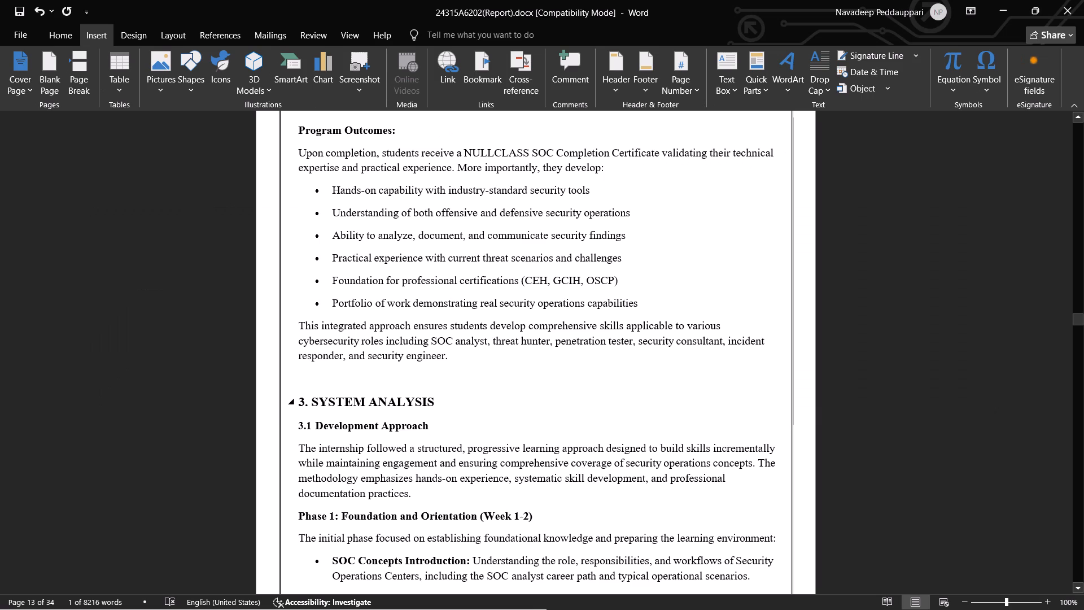
{"action": "scroll", "coordinate": [398, 396], "scroll_direction": "down", "scroll_amount": 2}
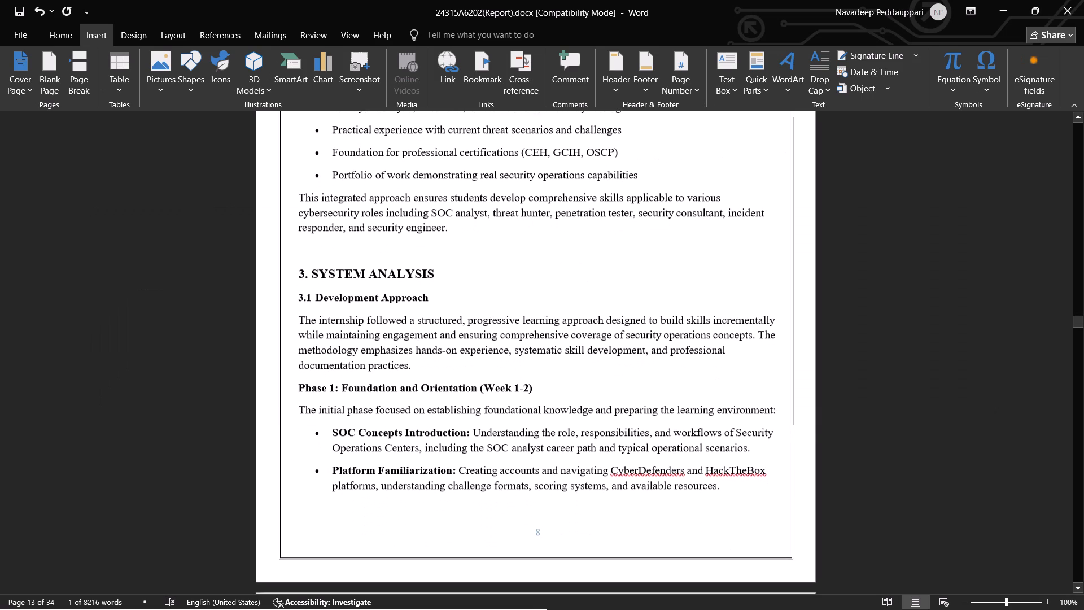
{"action": "scroll", "coordinate": [398, 396], "scroll_direction": "up", "scroll_amount": 3}
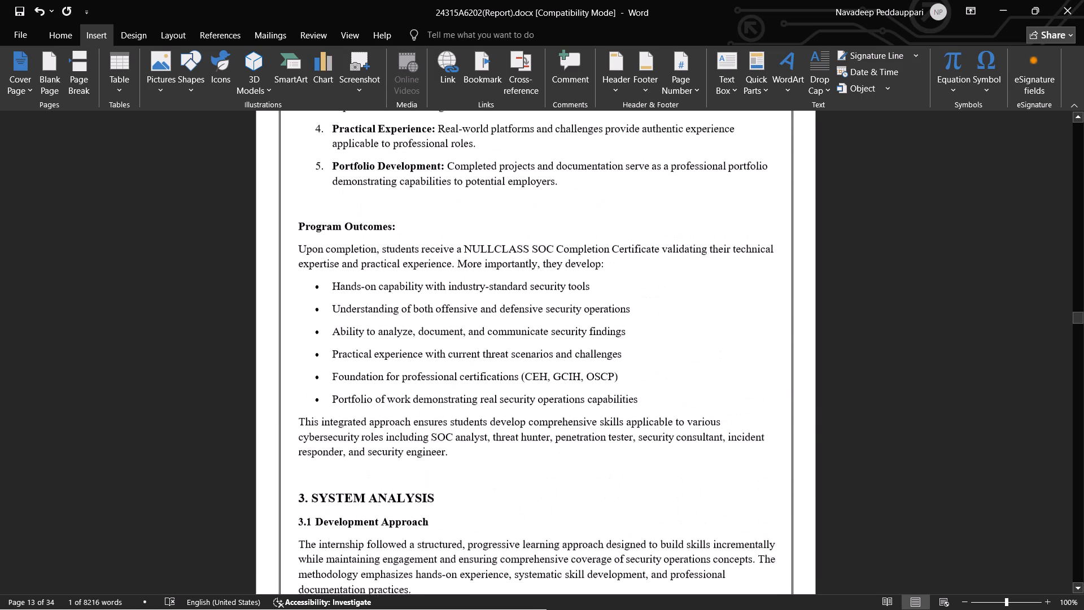
{"action": "scroll", "coordinate": [398, 396], "scroll_direction": "up", "scroll_amount": 1}
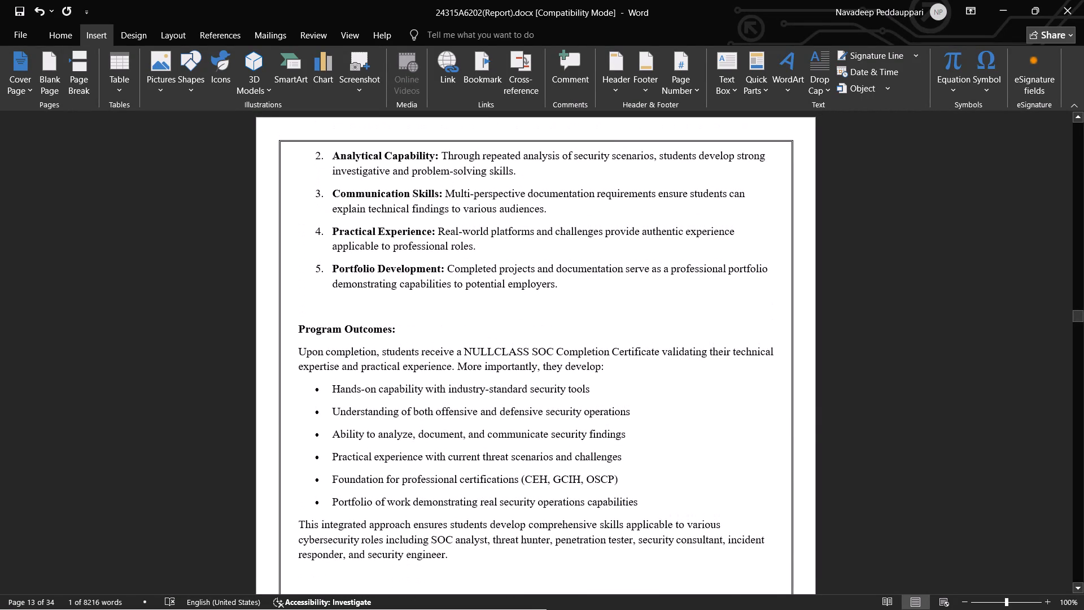
{"action": "scroll", "coordinate": [398, 396], "scroll_direction": "up", "scroll_amount": 2}
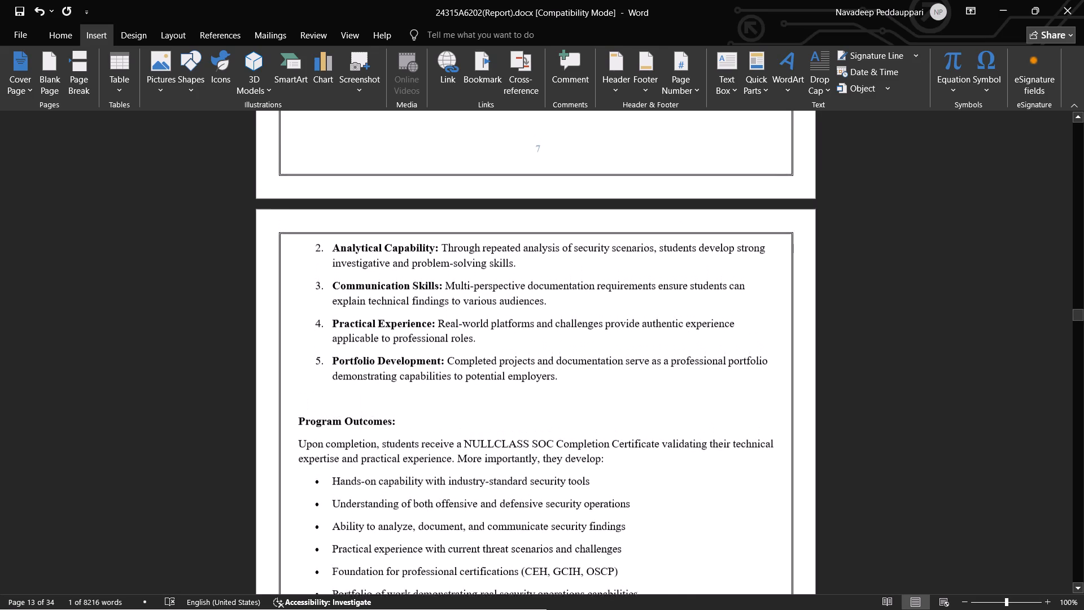
{"action": "scroll", "coordinate": [398, 396], "scroll_direction": "up", "scroll_amount": 4}
{"action": "scroll", "coordinate": [398, 396], "scroll_direction": "down", "scroll_amount": 1}
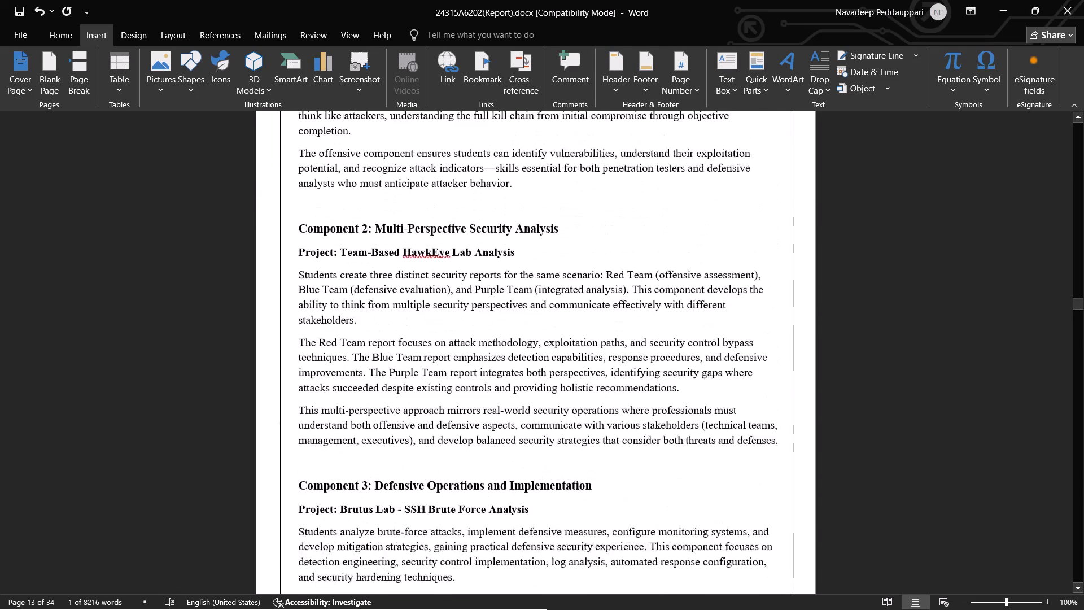
{"action": "scroll", "coordinate": [398, 396], "scroll_direction": "down", "scroll_amount": 2}
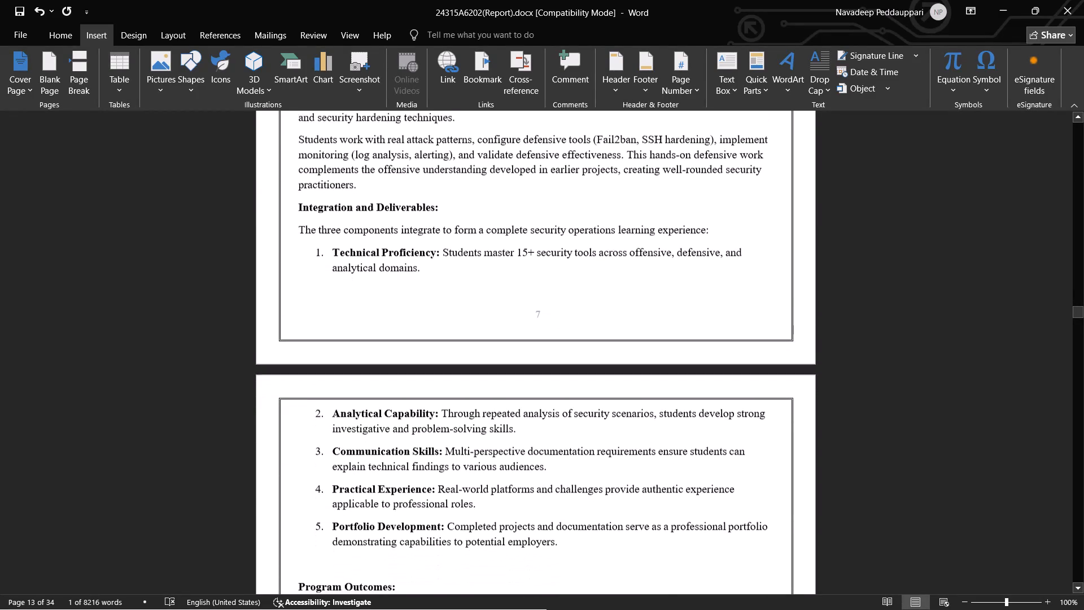
{"action": "scroll", "coordinate": [398, 396], "scroll_direction": "down", "scroll_amount": 1}
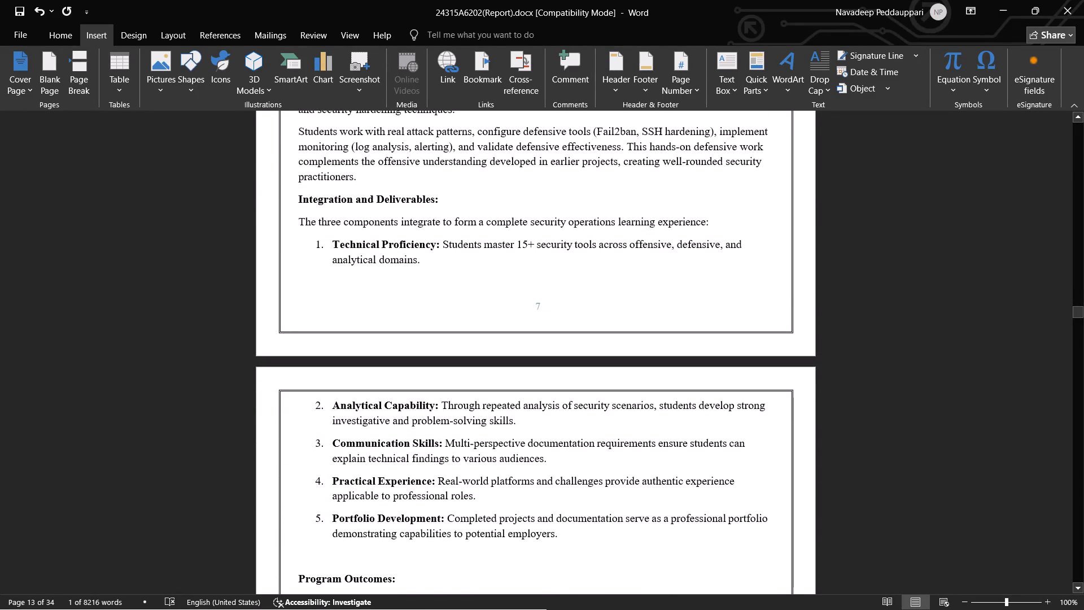